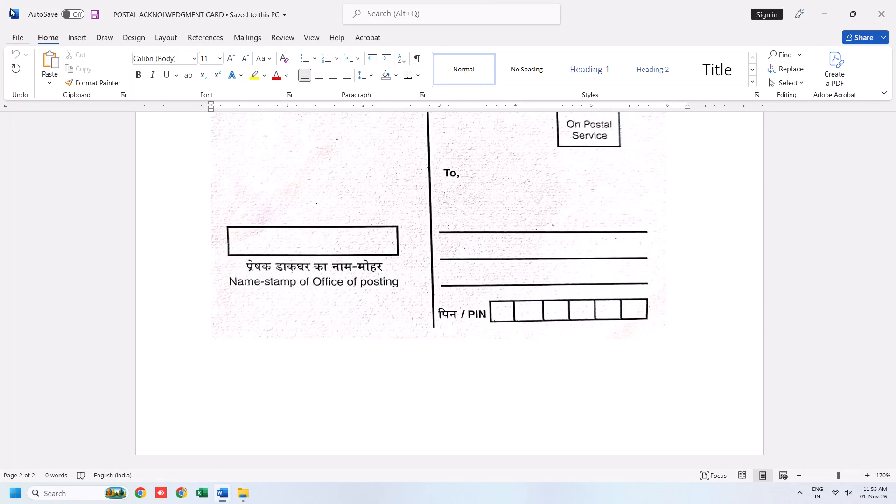
Browse to the E P folder, search it for "gandlu", and open the matching document whose name ends in -3.
left_click(13, 37)
left_click(24, 89)
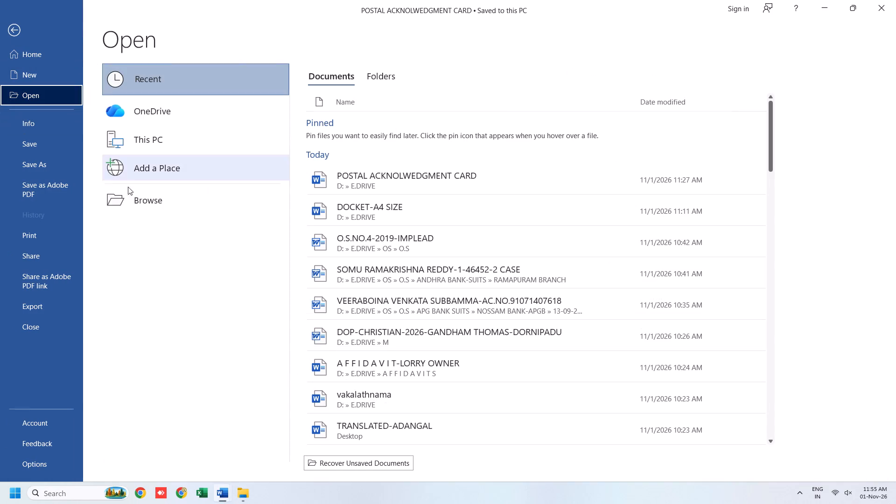
left_click(139, 193)
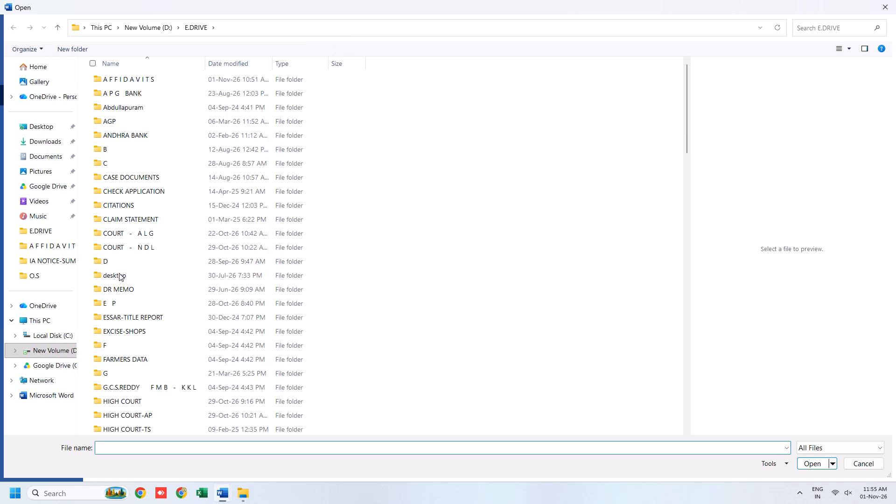
double_click(117, 303)
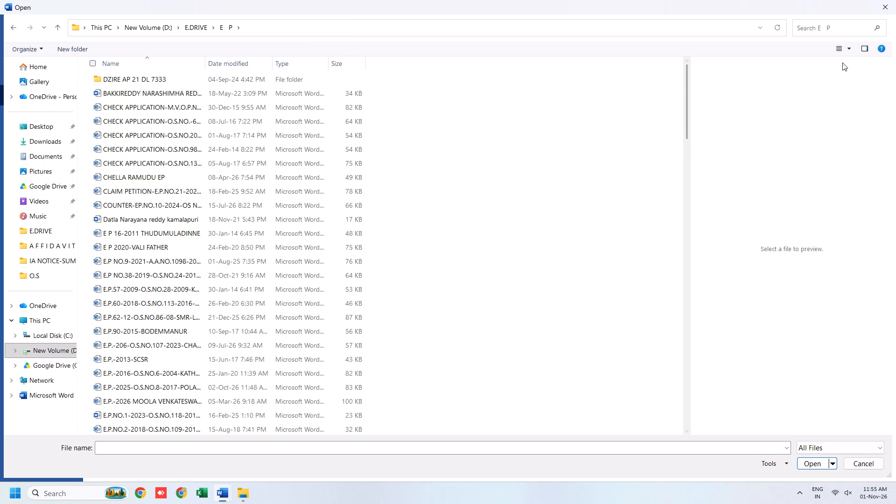
left_click(825, 32)
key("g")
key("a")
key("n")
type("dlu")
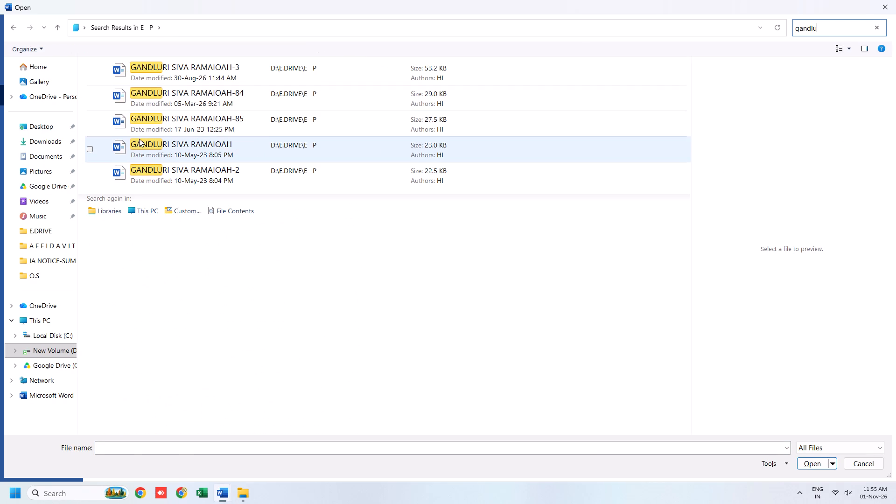
left_click(171, 79)
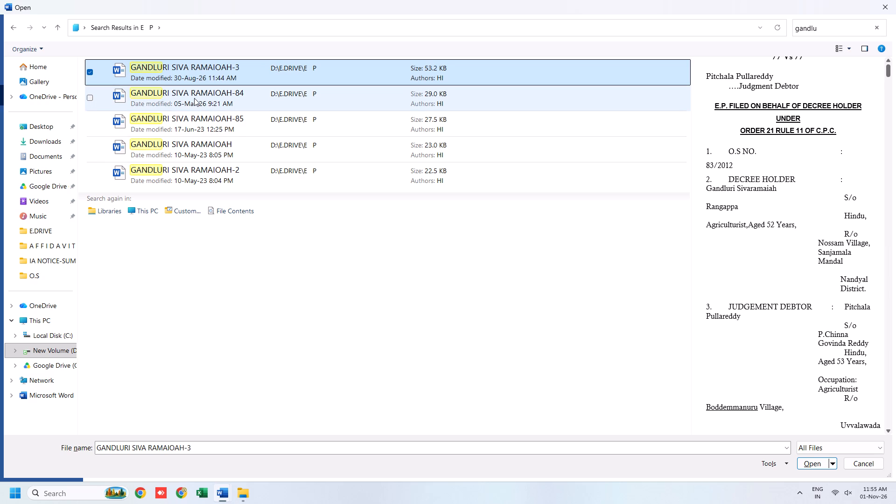
double_click(187, 80)
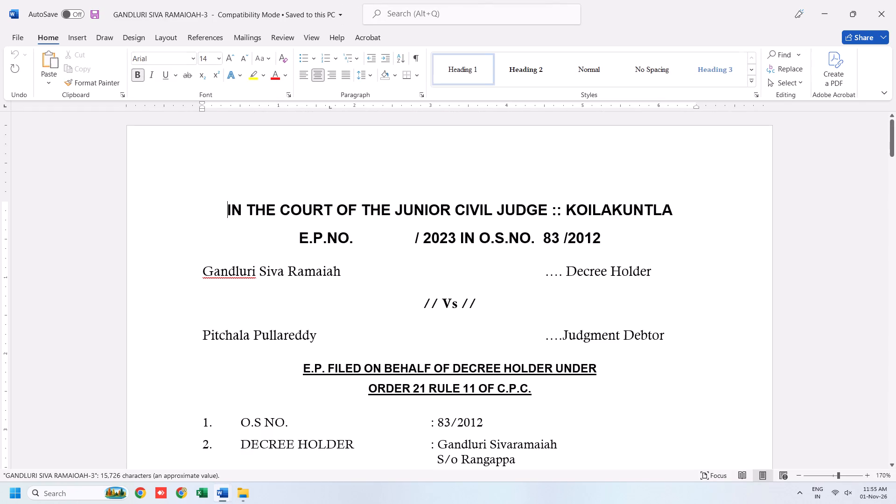
Examine the execution petition's opening party details and the closing petition under Section 5 of the Limitation Act.
left_click(388, 268)
left_click(389, 259)
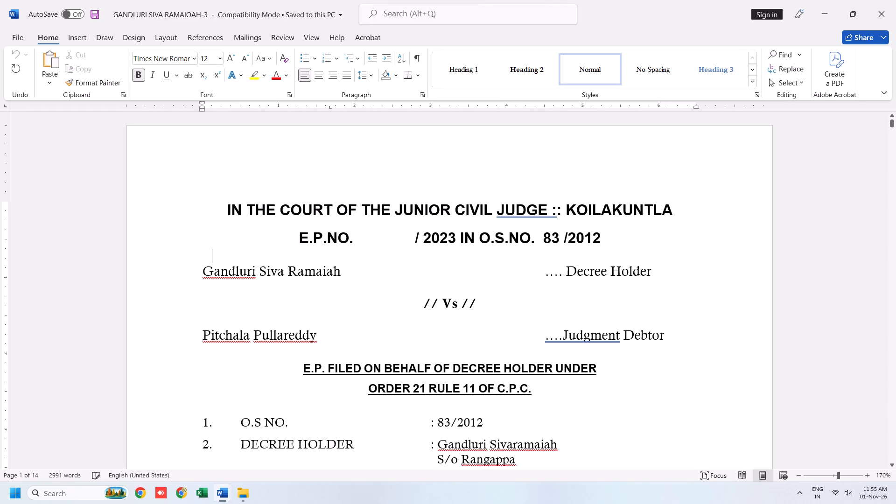
scroll(389, 253, "down", 4)
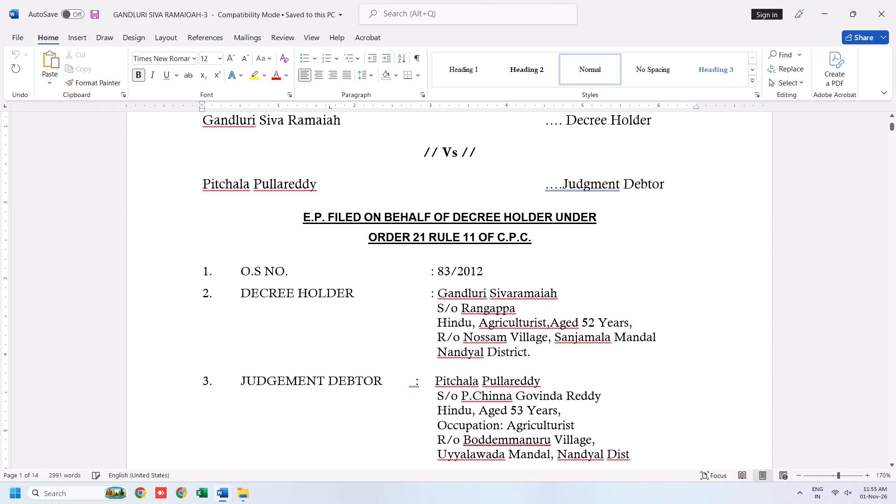
scroll(389, 253, "down", 3)
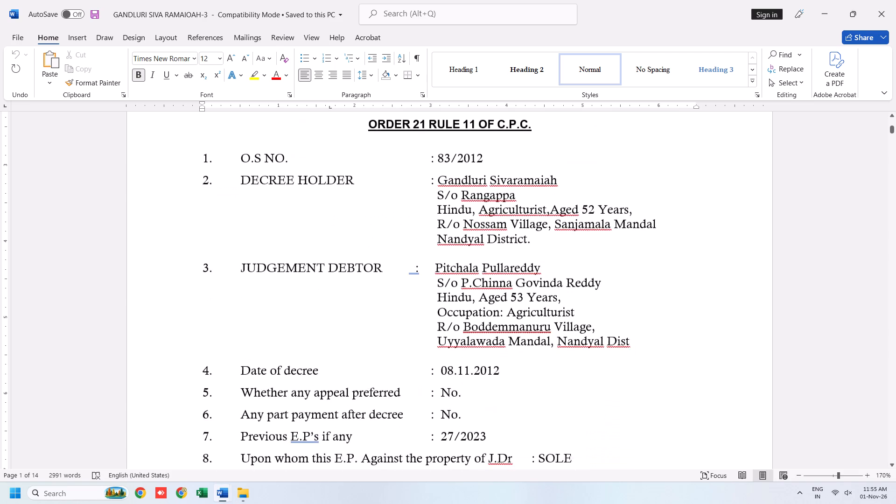
scroll(389, 253, "down", 3)
key("Page_Down")
key("ctrl+End")
key("Page_Up")
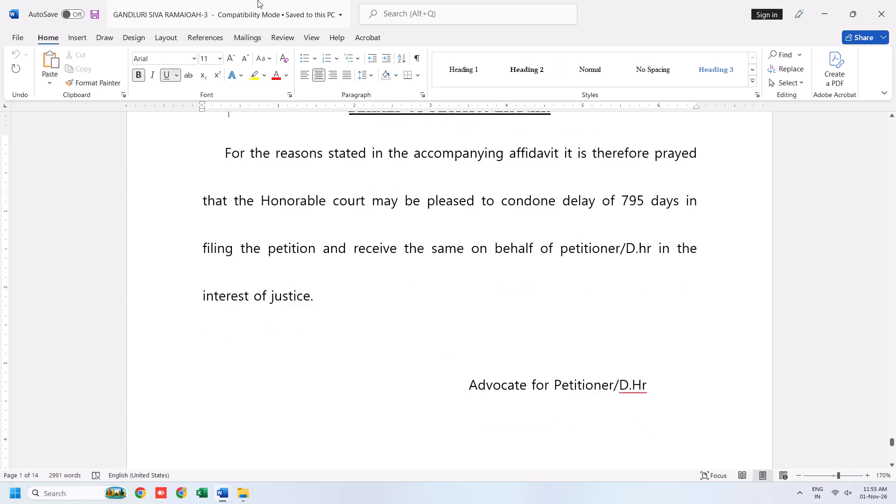
key("Page_Up")
key("Page_Up")
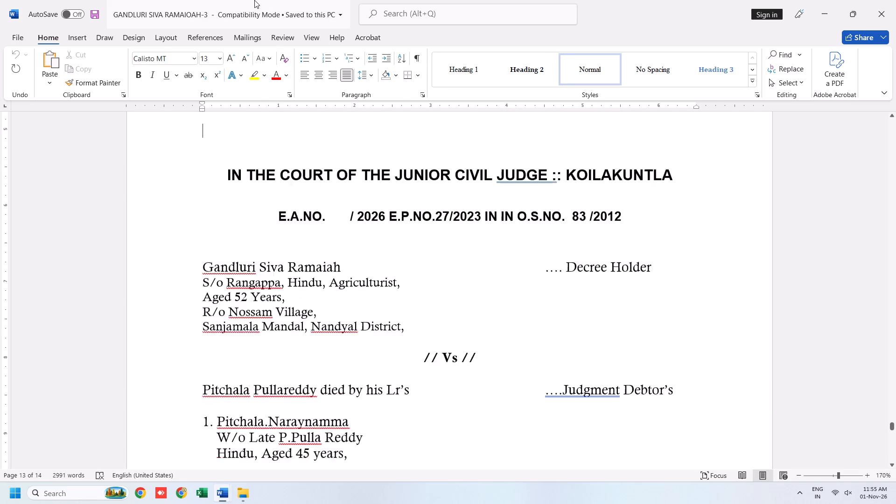
key("Page_Down")
key("Page_Down")
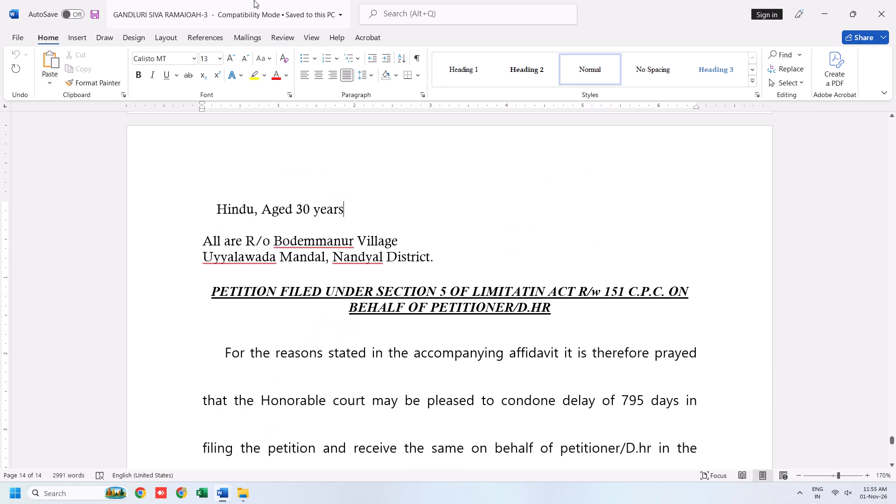
Review the Section 151 C.P.C. petition and the affidavits on setting aside the order dismissing E.P. No. 27/2023.
key("Page_Up")
key("Page_Up")
key("Page_Up")
key("Page_Up")
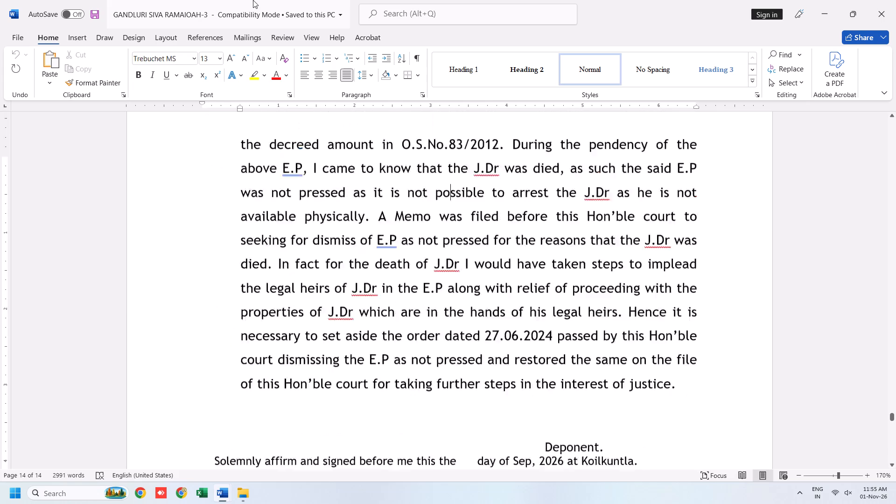
key("Page_Up")
key("Page_Up")
key("Page_Up")
key("Page_Down")
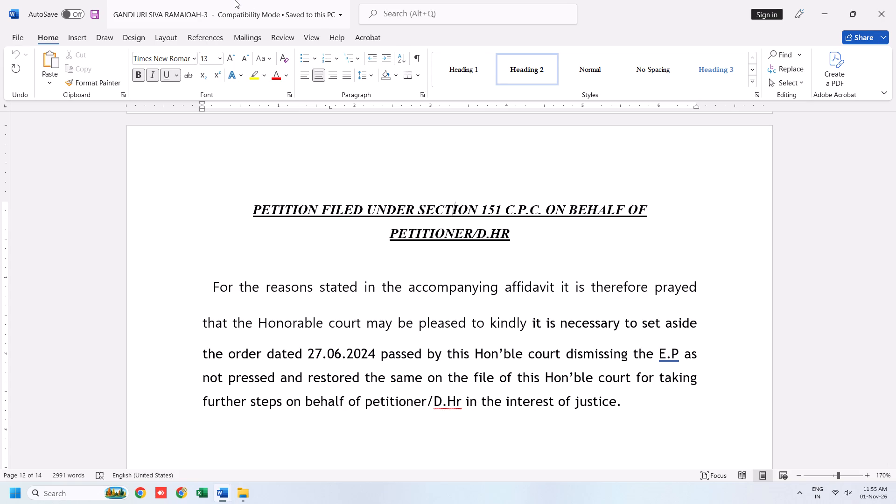
key("Page_Up")
key("Page_Up")
key("Page_Up")
key("Page_Up")
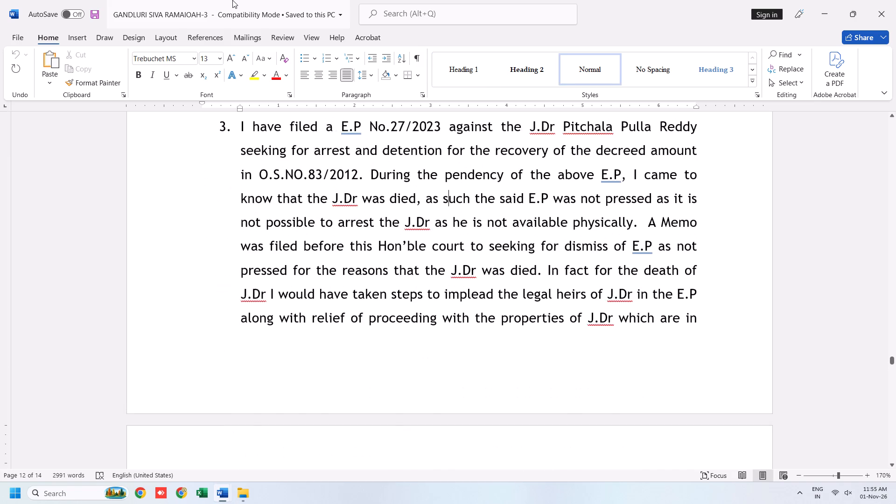
key("Page_Down")
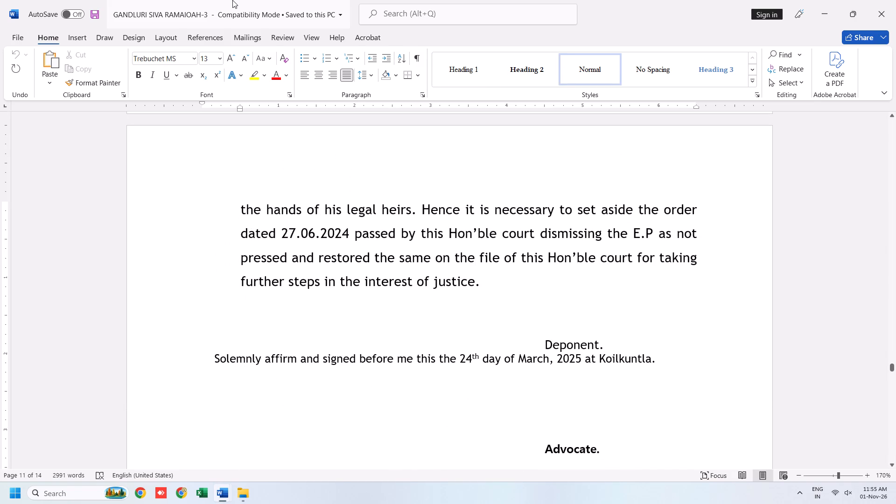
key("Page_Up")
key("Page_Up")
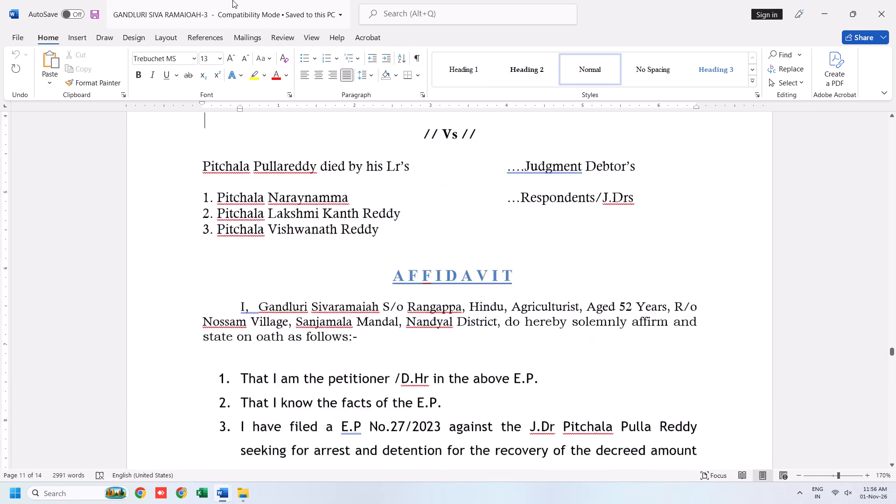
Examine the affidavit on adding the deceased debtor's legal heirs and the decree holder's petition under Sec. 50 and 151 C.P.C.
key("Page_Up")
key("Page_Up")
key("Page_Up")
key("Page_Up")
key("Page_Up")
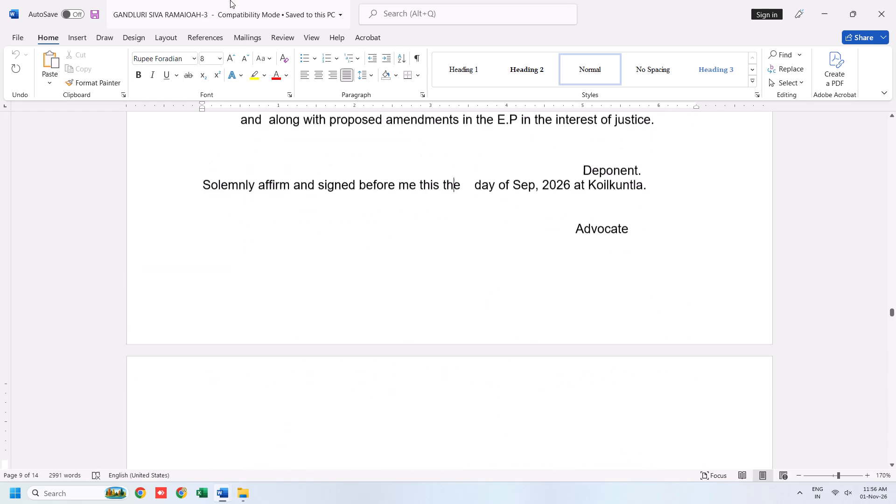
key("Page_Up")
key("Page_Down")
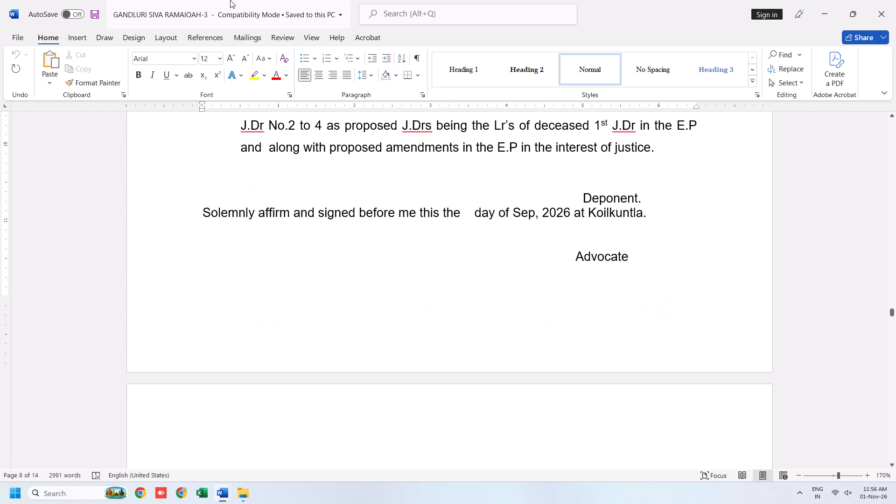
key("Page_Up")
key("Page_Up")
key("Page_Up")
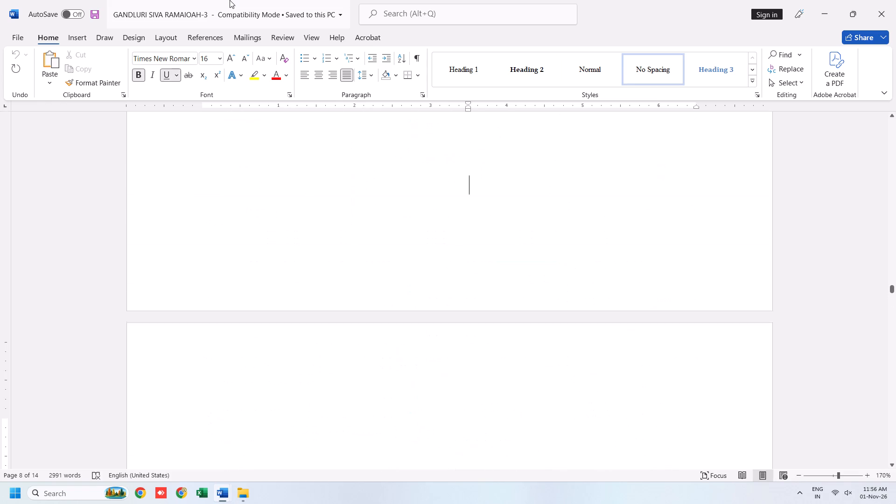
key("Page_Up")
key("Page_Up")
key("Page_Up")
key("Page_Up")
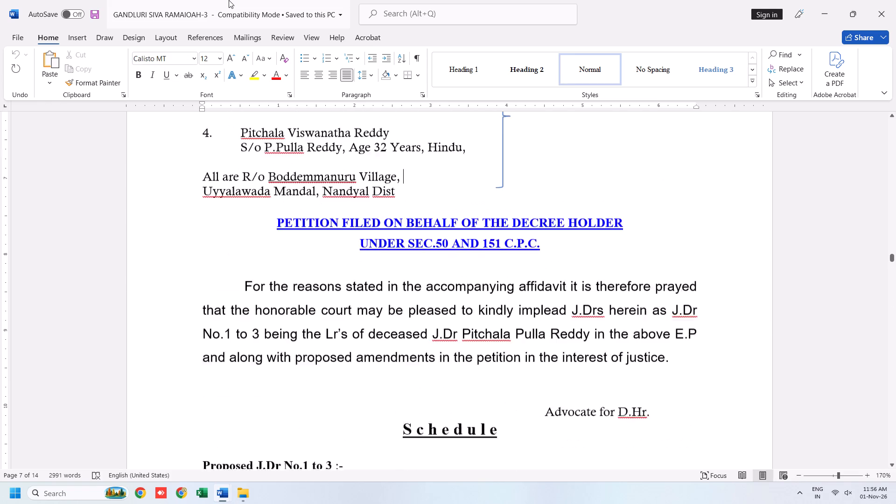
key("Page_Up")
key("Page_Down")
key("Page_Down")
key("Page_Up")
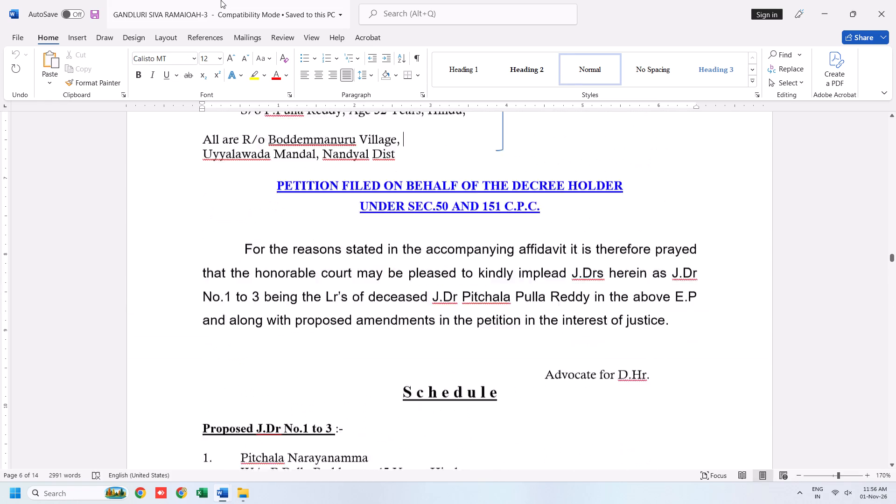
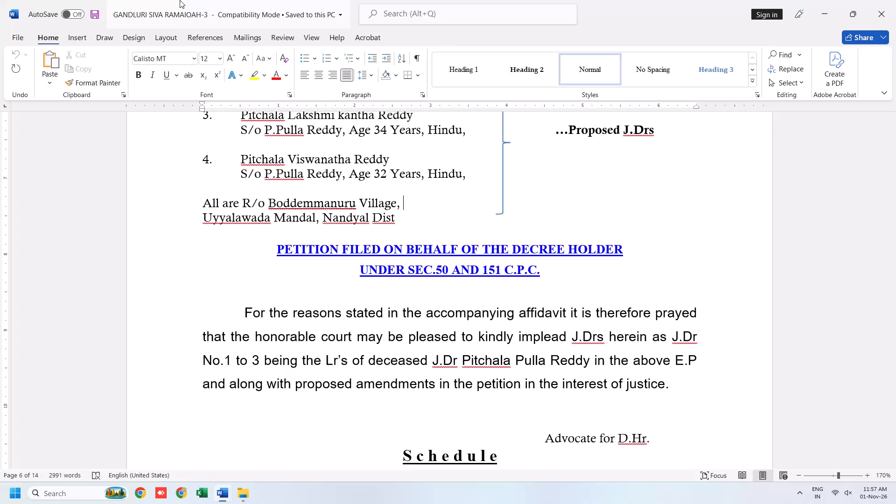
Review the Sec. 50 and 151 petition's remaining pages and the decree holder's affidavit seeking attachment and sale of the schedule property.
key("Page_Down")
key("Page_Down")
key("Page_Down")
key("Page_Down")
key("Page_Down")
key("Page_Down")
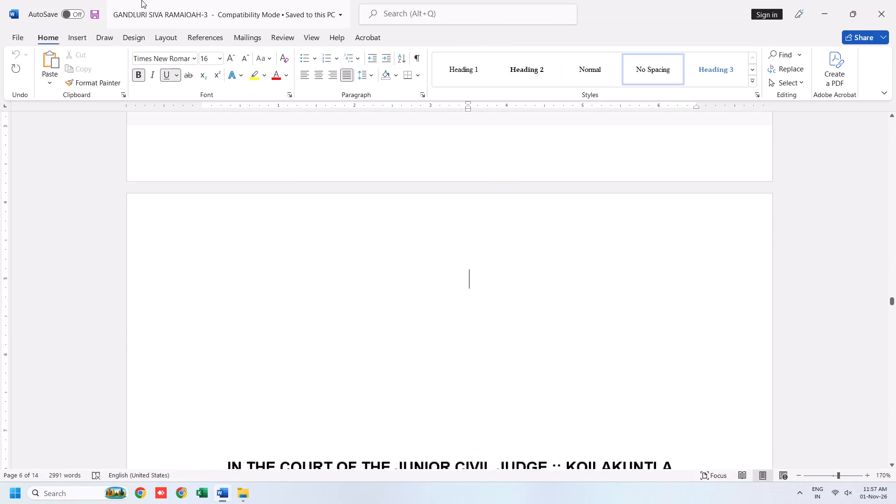
key("Page_Down")
key("Page_Down")
key("Page_Down")
key("Page_Down")
key("Page_Down")
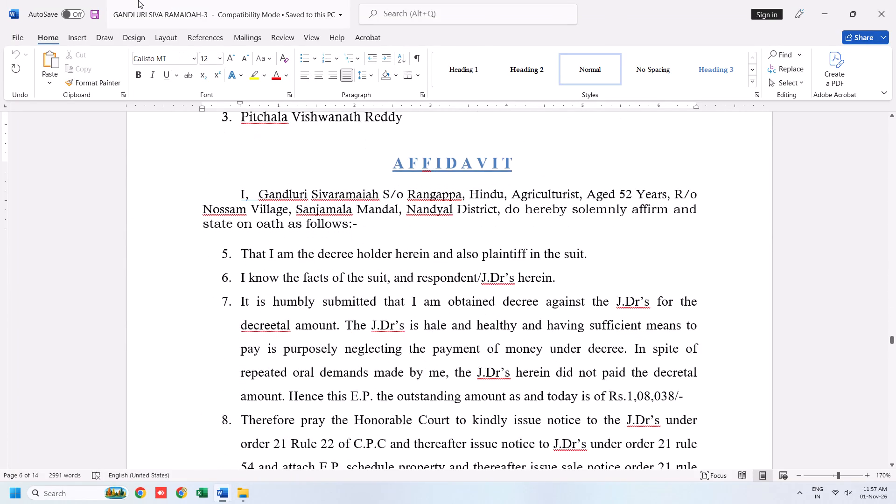
key("Page_Down")
key("Page_Down")
key("Page_Down")
key("Page_Down")
key("Page_Down")
key("Page_Down")
key("Page_Down")
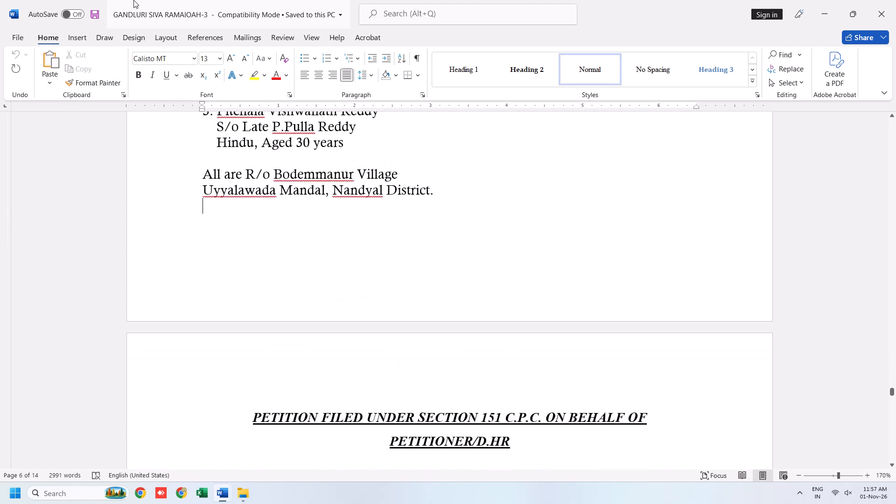
Examine the Section 151 C.P.C. petition, its affidavit and the Section 5 Limitation Act petition through to the document's end.
key("Page_Up")
key("Page_Down")
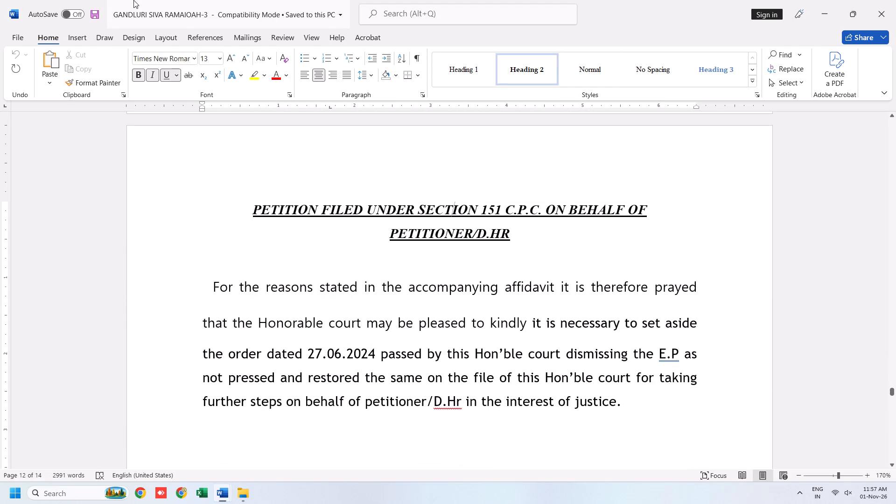
key("Page_Down")
key("Page_Down")
key("Page_Down")
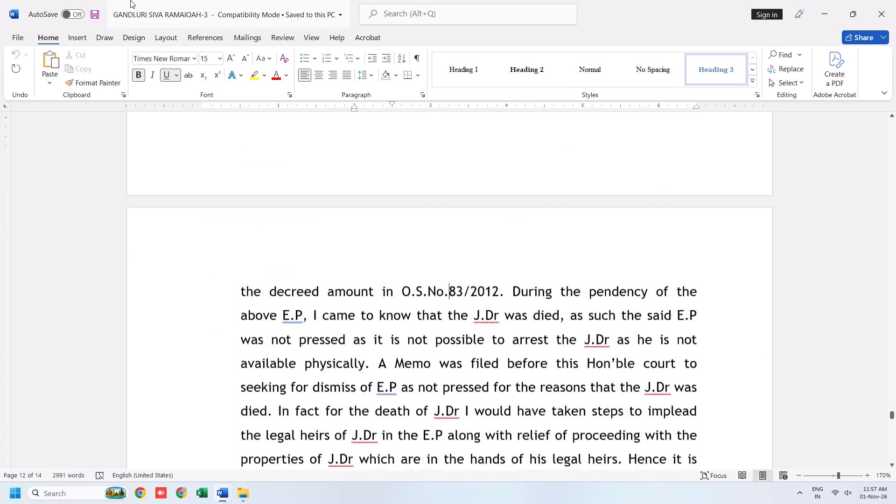
key("Page_Down")
key("Page_Down")
key("Page_Down")
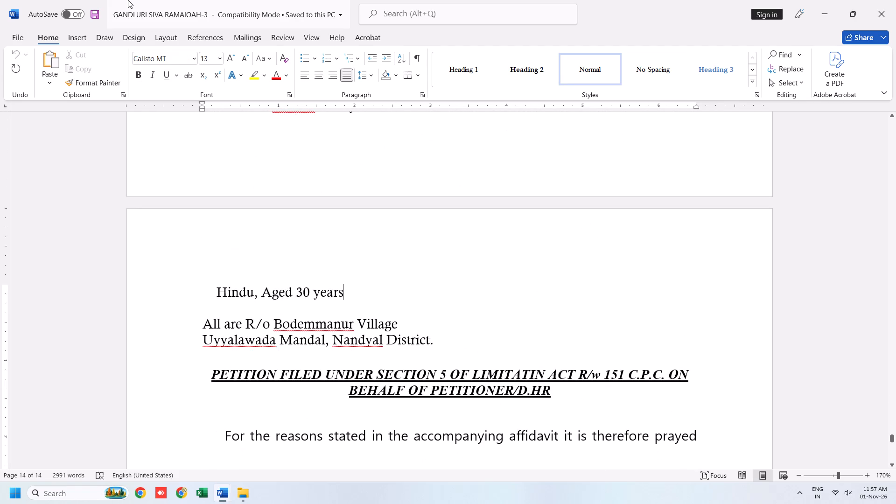
key("Page_Down")
key("Page_Down")
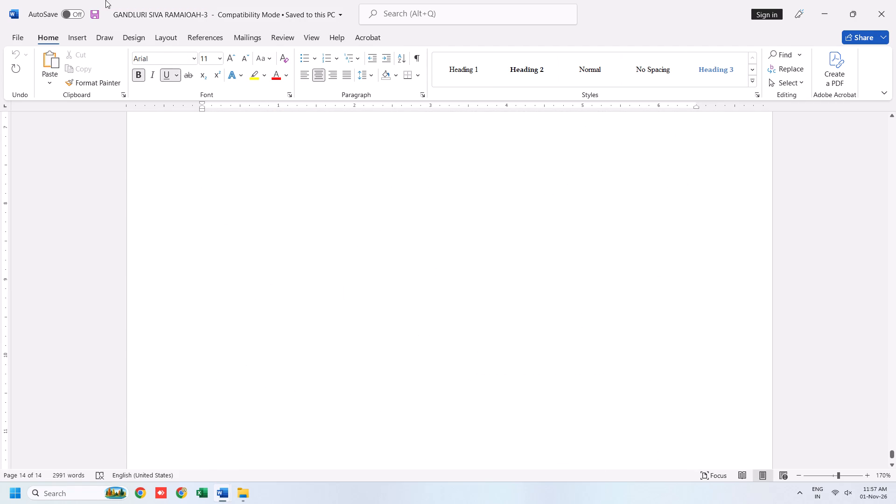
key("Page_Down")
key("Page_Down")
Look back through the affidavits, the Proposed Amendment and the execution petition naming the judgement debtor's legal heirs.
key("Page_Up")
key("Page_Up")
key("Page_Up")
key("Page_Up")
key("Page_Up")
key("Page_Up")
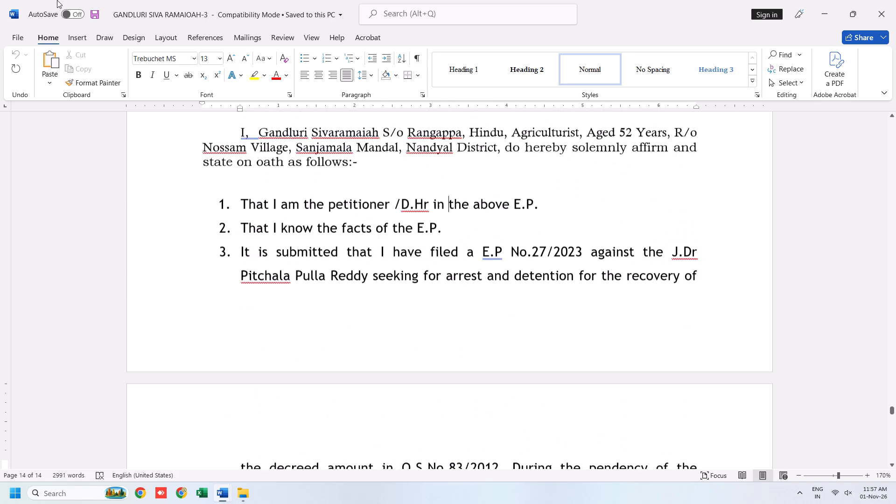
key("Page_Up")
key("Page_Up")
key("Page_Up")
key("Page_Up")
key("Page_Up")
key("Page_Up")
key("Page_Up")
key("Page_Up")
key("Page_Up")
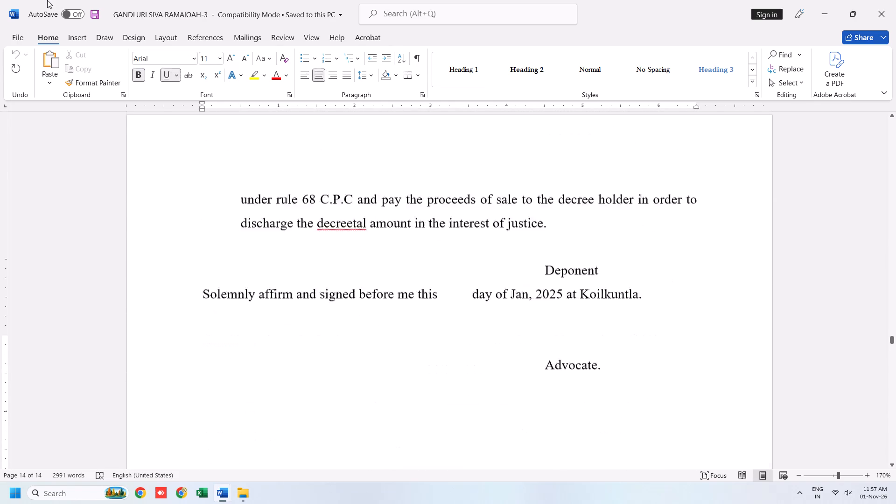
key("Page_Up")
key("Page_Up")
key("Page_Up")
key("Page_Up")
key("Page_Up")
key("Page_Up")
key("Page_Up")
key("Page_Up")
key("Page_Up")
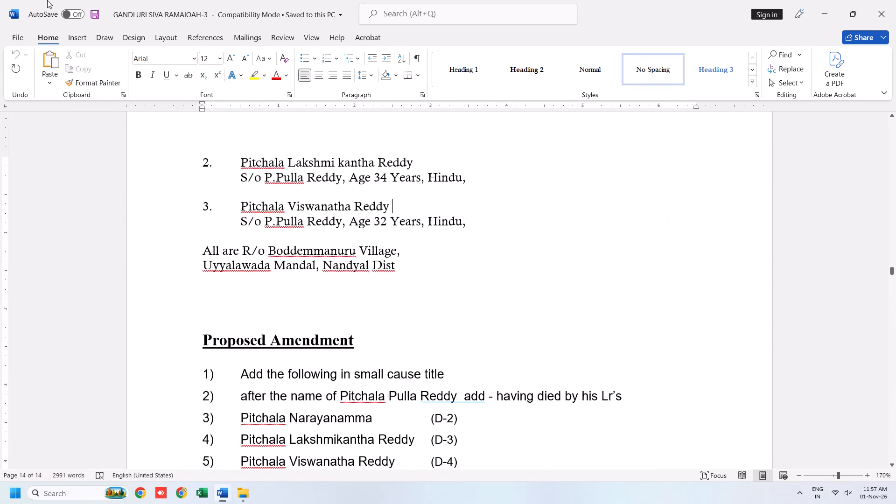
key("Page_Up")
key("Page_Up")
key("Page_Up")
key("Page_Up")
key("Page_Up")
key("Page_Up")
key("Page_Up")
key("Page_Up")
key("Page_Up")
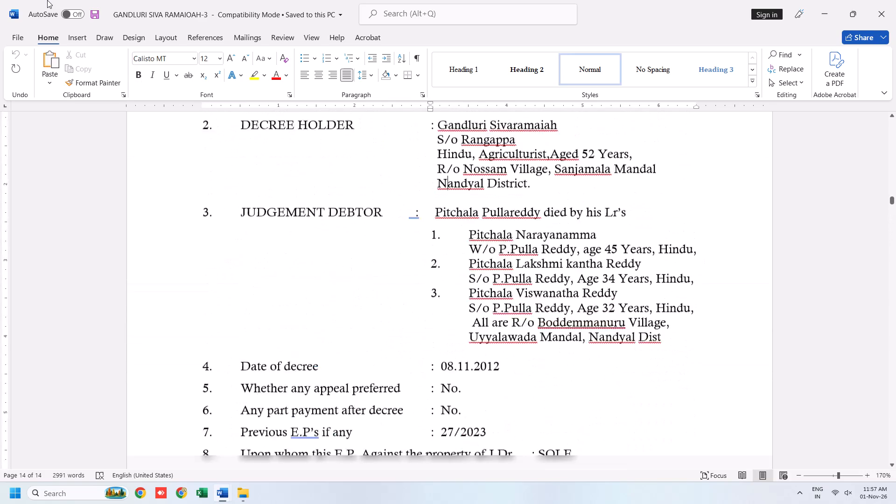
key("Page_Up")
key("Page_Up")
key("Page_Up")
key("Page_Up")
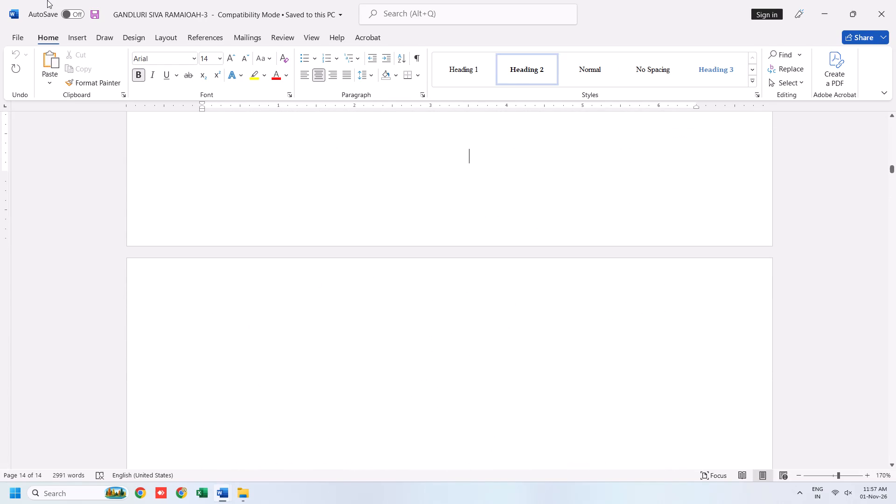
Examine the relief sought under Order 21 Rule 22, 37 & 38 C.P.C. and its supporting arrest-warrant affidavit.
key("Page_Up")
key("Page_Up")
key("Page_Up")
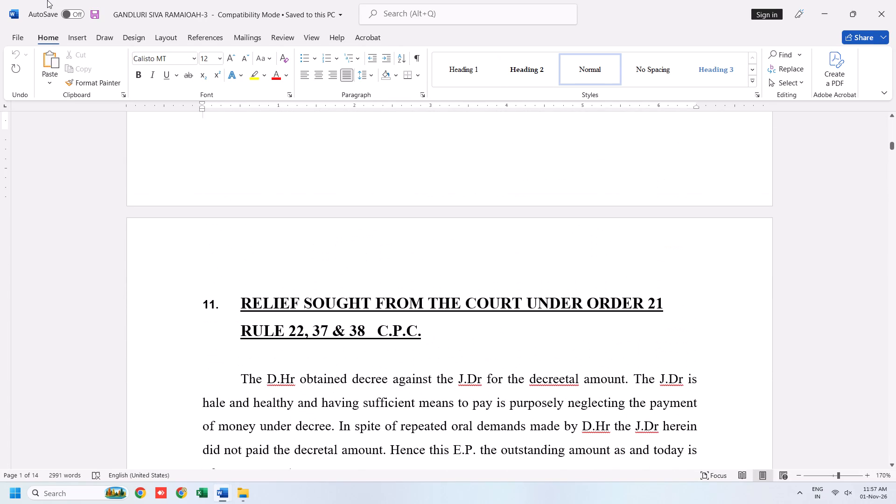
key("Page_Down")
key("Page_Down")
key("Page_Down")
key("Page_Down")
key("Page_Down")
key("Page_Down")
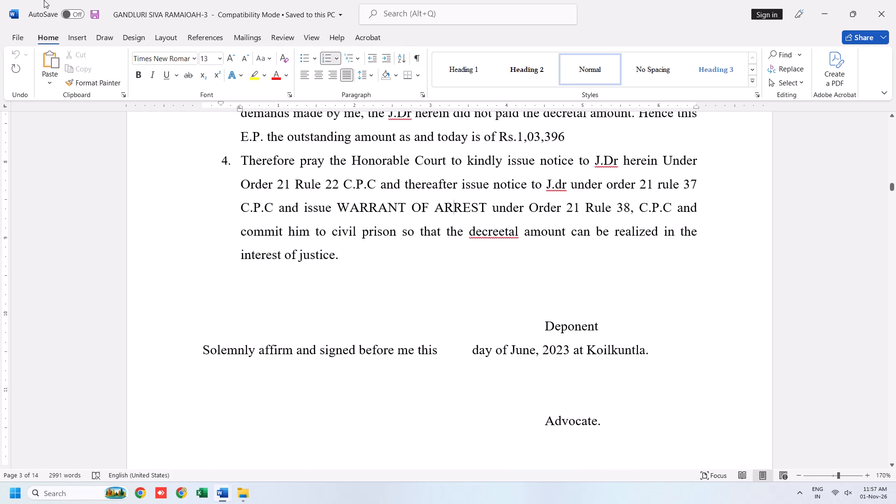
key("Page_Up")
key("Page_Up")
key("Page_Up")
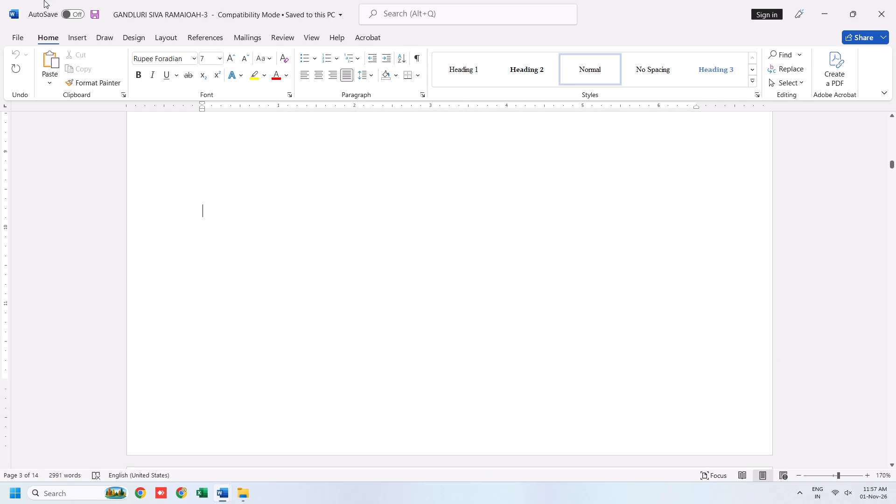
key("Page_Down")
key("Page_Down")
key("Page_Up")
key("Page_Up")
key("Page_Up")
key("Page_Up")
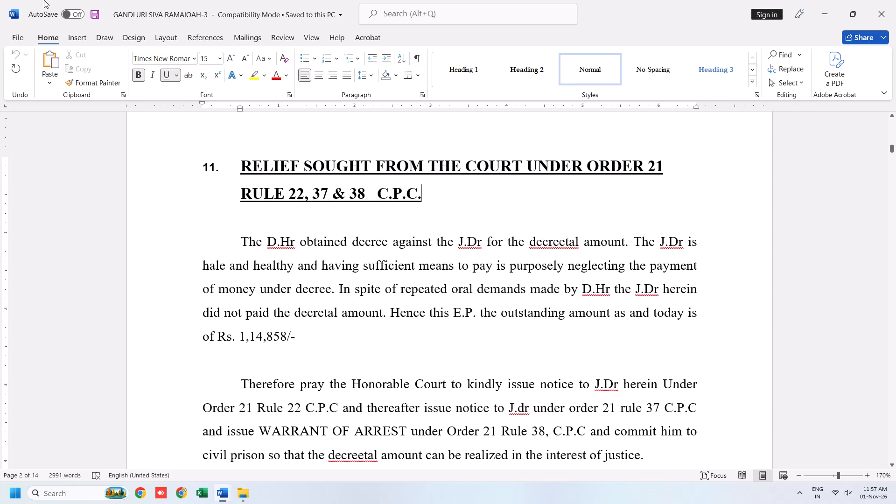
key("Page_Down")
key("Page_Down")
key("Page_Down")
key("Page_Down")
key("Page_Down")
key("Page_Down")
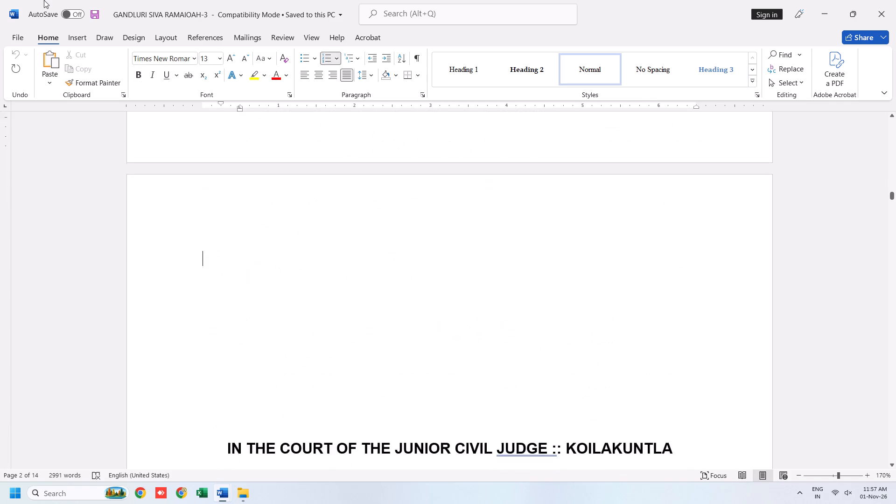
key("Page_Down")
Examine the execution petition against the deceased debtor's legal heirs and find where the Sec. 50 and 151 petition begins.
key("Page_Up")
key("Page_Up")
key("Page_Up")
key("Page_Down")
key("Page_Down")
key("Page_Down")
key("Page_Down")
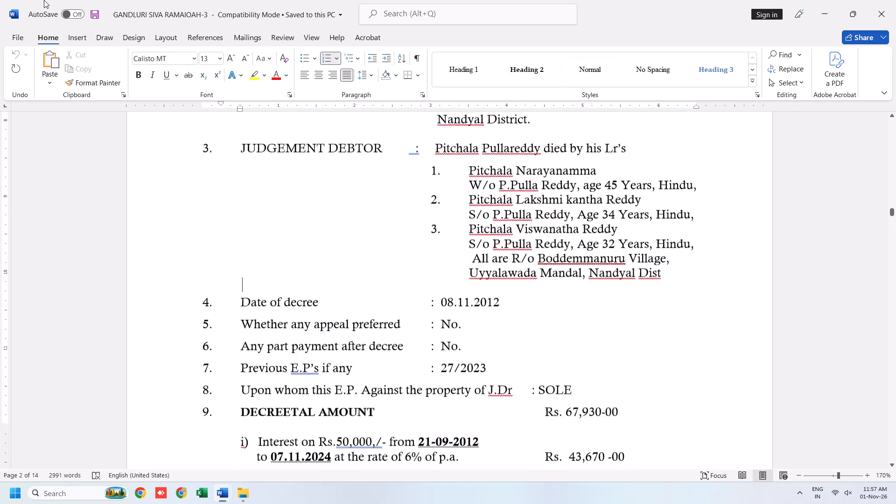
key("Page_Down")
key("Page_Down")
key("Page_Down")
key("Page_Down")
key("Page_Down")
key("Page_Down")
key("Page_Down")
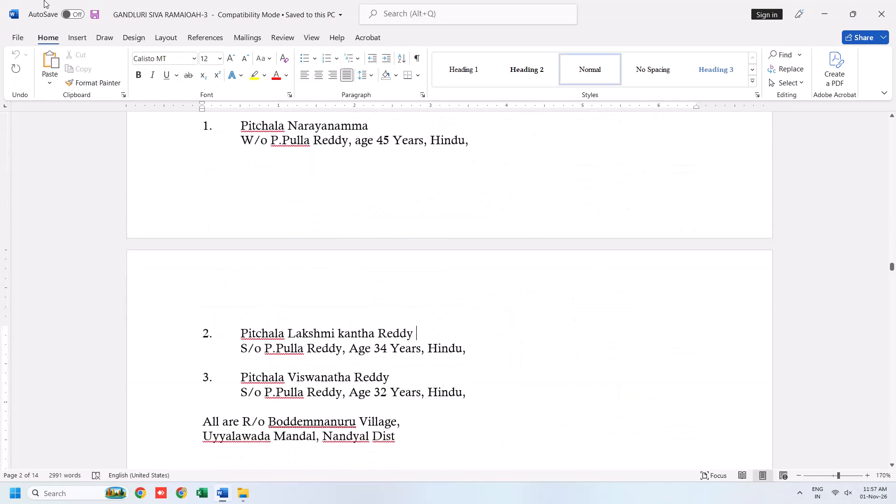
key("Page_Up")
key("Page_Up")
key("Page_Up")
key("Page_Down")
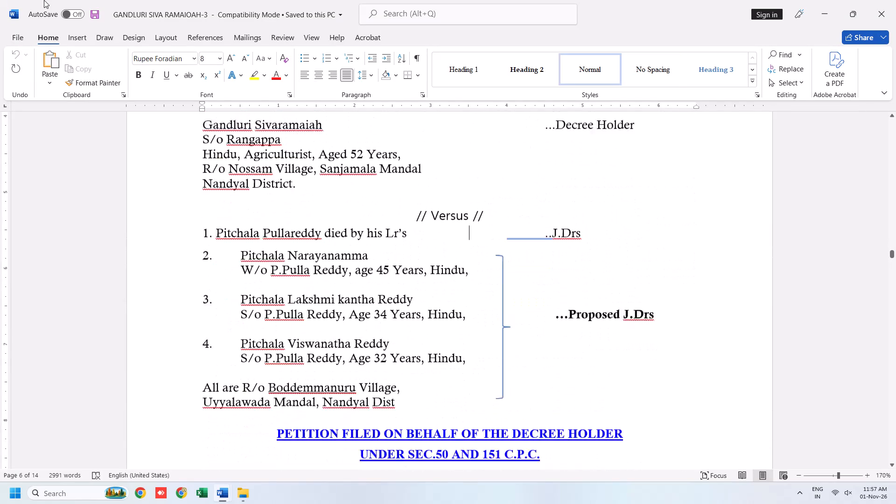
Add blank lines after the Decree Holder signature under the March, 2025 declaration to push the following court heading onto a new page.
key("Page_Up")
key("Down")
key("Down")
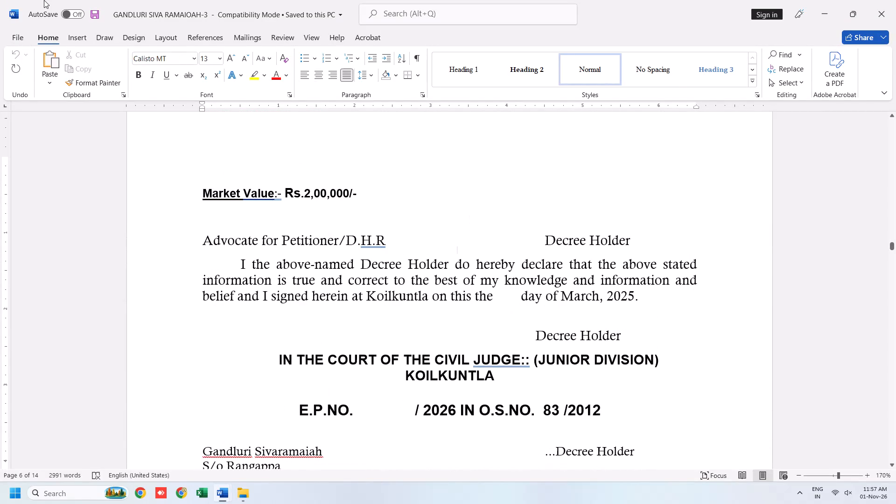
key("Down")
key("Down")
key("Down")
key("Down")
key("End")
key("Return")
key("Return")
key("Return")
key("Return")
key("Return")
key("Return")
key("Return")
key("Return")
key("Return")
key("Return")
key("Return")
key("Return")
key("Return")
key("Return")
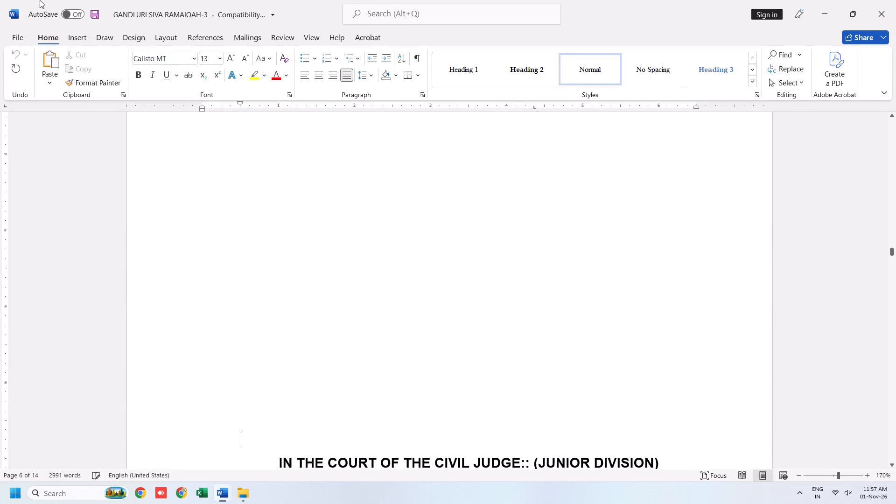
scroll(64, 3, "down", 5)
scroll(262, 476, "down", 8)
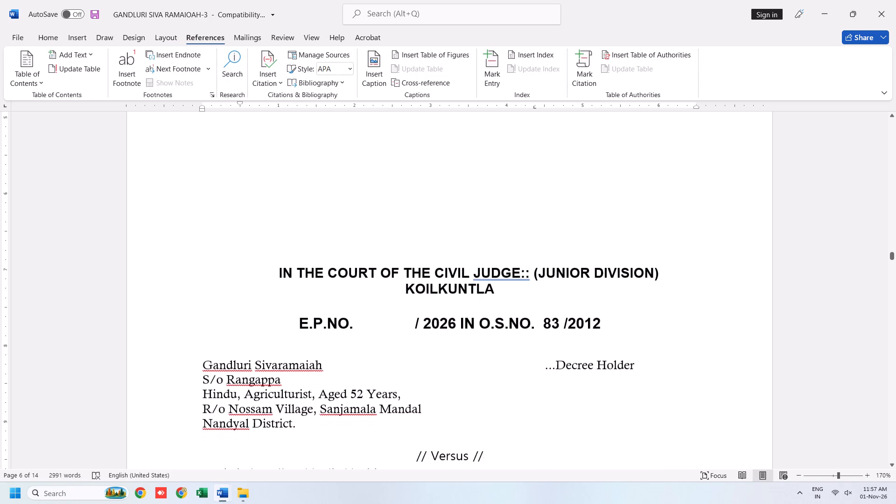
left_click(374, 222)
key("Return")
key("Return")
scroll(379, 222, "down", 5)
key("Return")
key("Return")
key("Return")
key("Return")
key("Return")
key("Return")
key("Return")
key("Return")
key("Return")
key("Return")
key("Return")
scroll(446, 219, "down", 8)
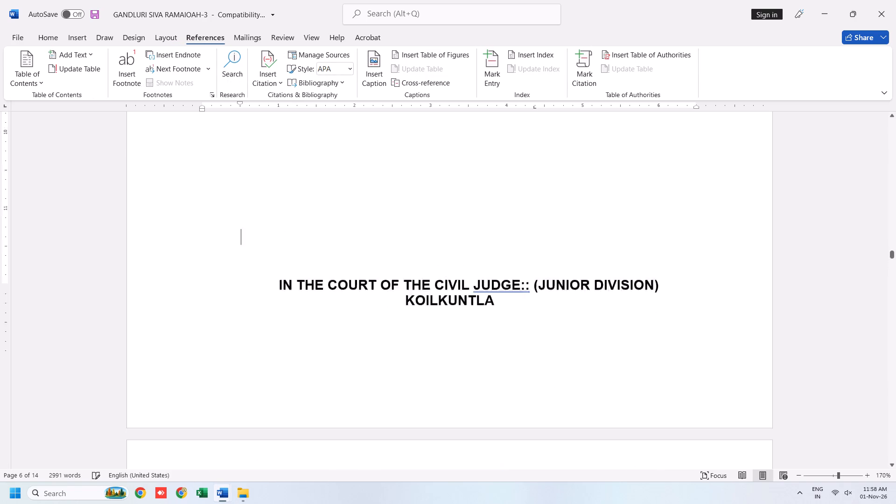
scroll(451, 218, "down", 1)
key("Return")
key("Return")
scroll(489, 220, "down", 8)
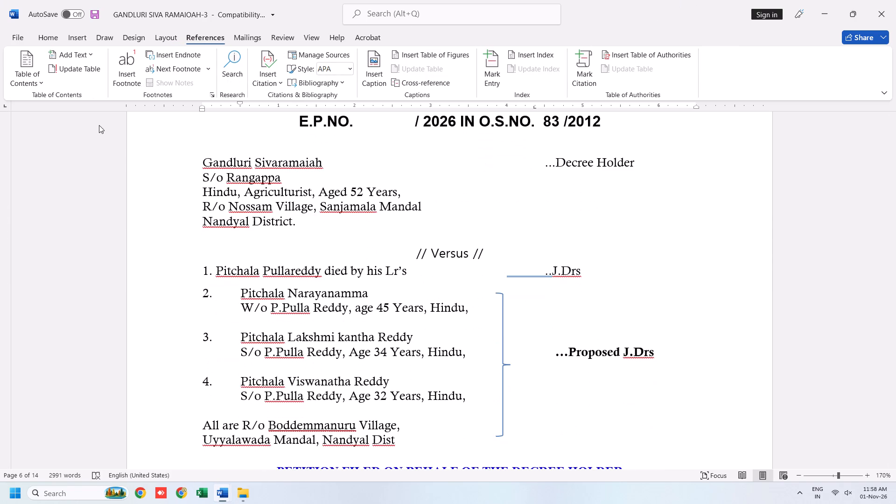
Add a blank line above the Proposed Amendment heading to move it onto the page with its numbered entries.
left_click(319, 270)
scroll(319, 270, "down", 8)
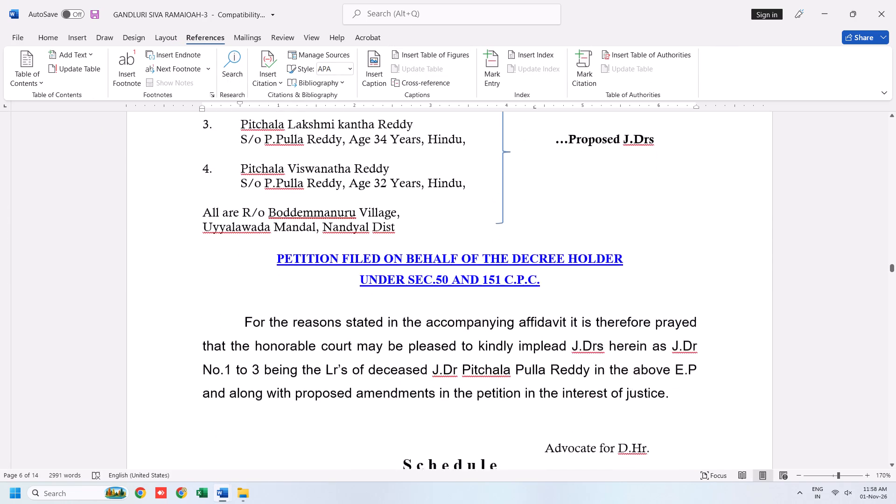
scroll(333, 262, "down", 17)
scroll(305, 251, "up", 4)
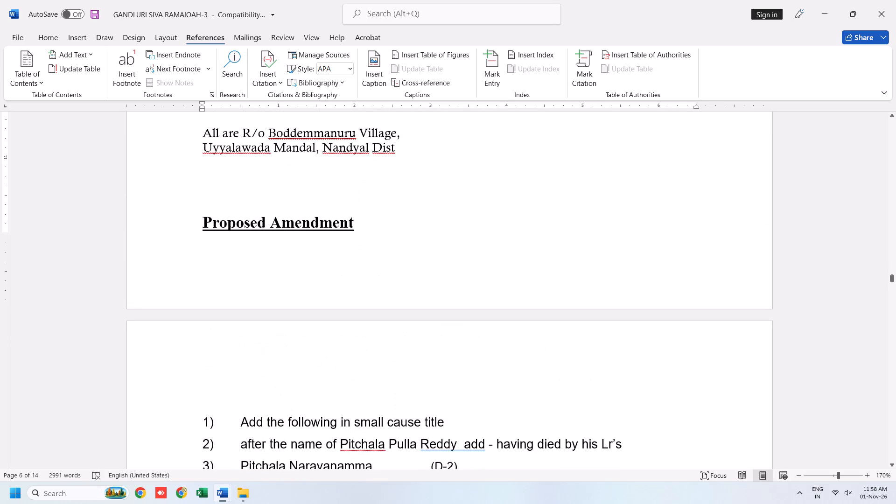
left_click(259, 186)
key("Return")
Check the page layout from the Proposed Amendment and its following affidavit back to the Order 21 Rule 11 execution petition.
scroll(324, 234, "down", 9)
left_click(332, 257)
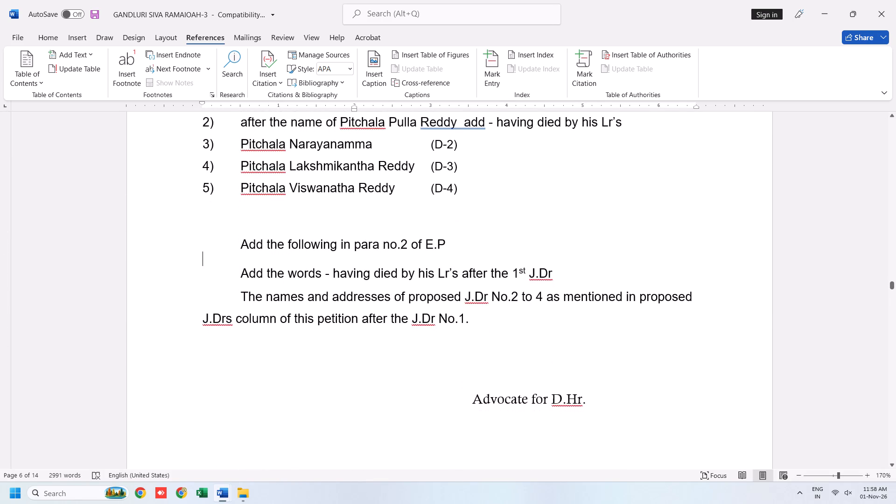
scroll(331, 257, "down", 20)
scroll(331, 257, "down", 8)
scroll(401, 275, "up", 3)
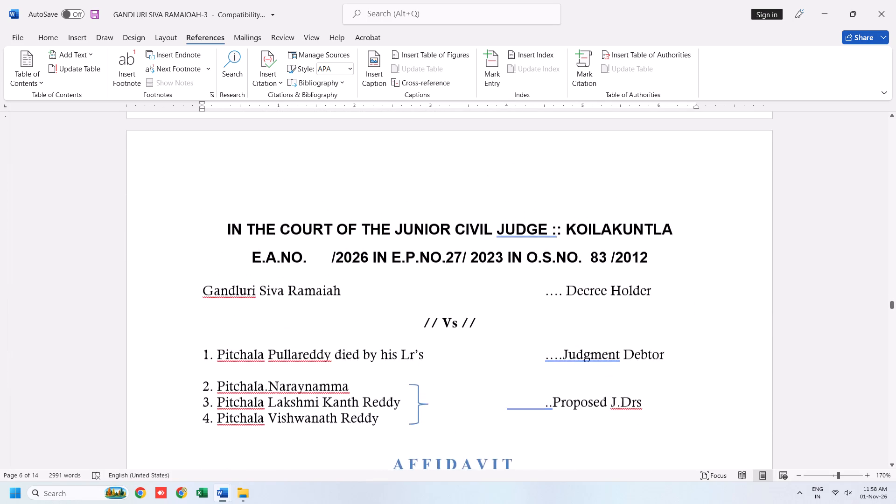
left_click(347, 272)
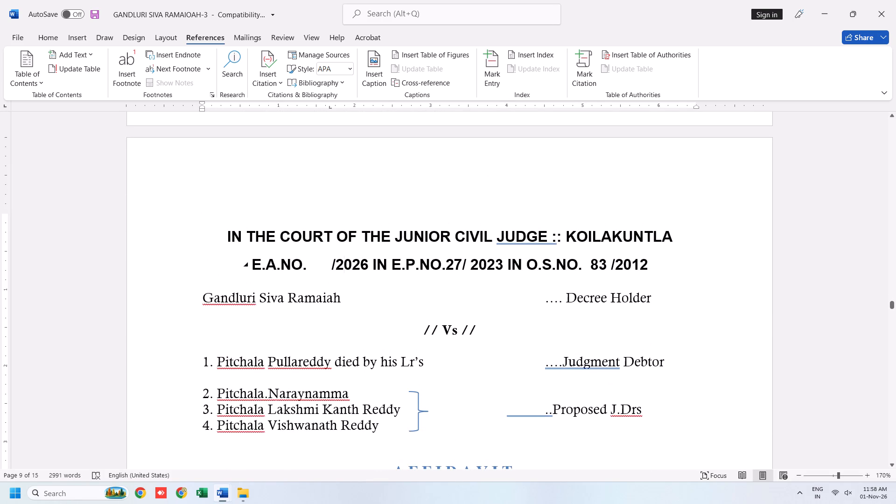
scroll(348, 270, "down", 5)
scroll(345, 264, "up", 10)
key("Page_Up")
key("Page_Up")
key("Page_Up")
key("Page_Up")
key("Page_Up")
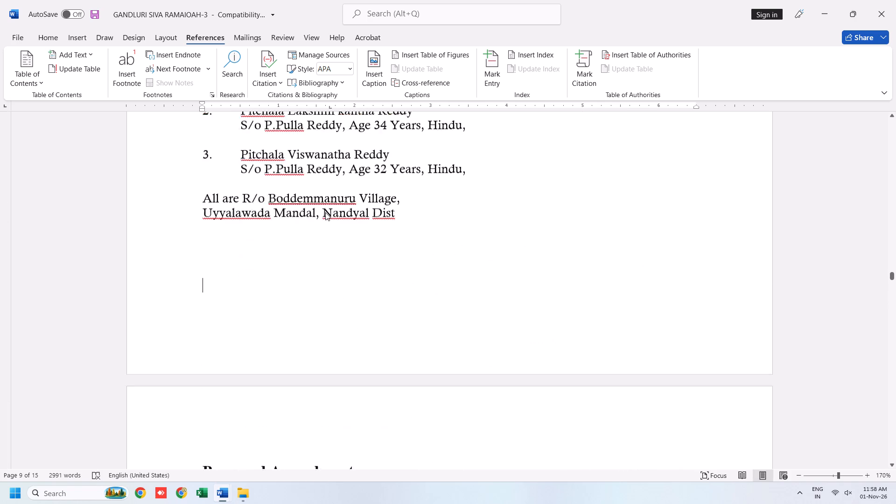
key("Page_Up")
key("Page_Up")
key("Page_Down")
key("Page_Up")
key("Page_Up")
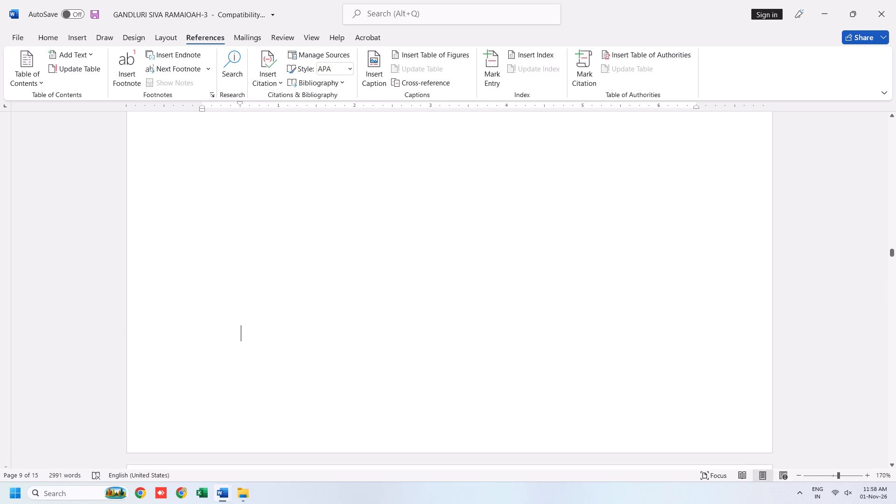
key("Page_Up")
key("Page_Up")
key("Page_Up")
key("Page_Up")
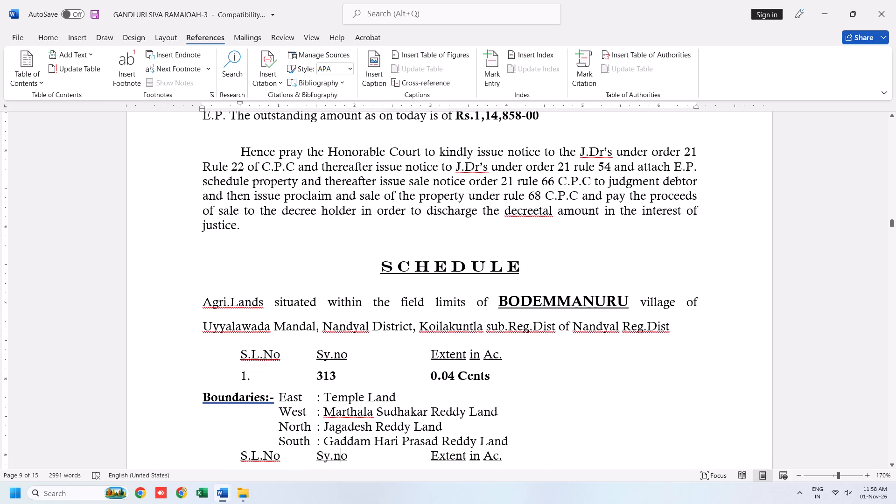
key("Page_Up")
key("Page_Up")
key("Page_Up")
key("Page_Up")
key("Page_Up")
key("Page_Down")
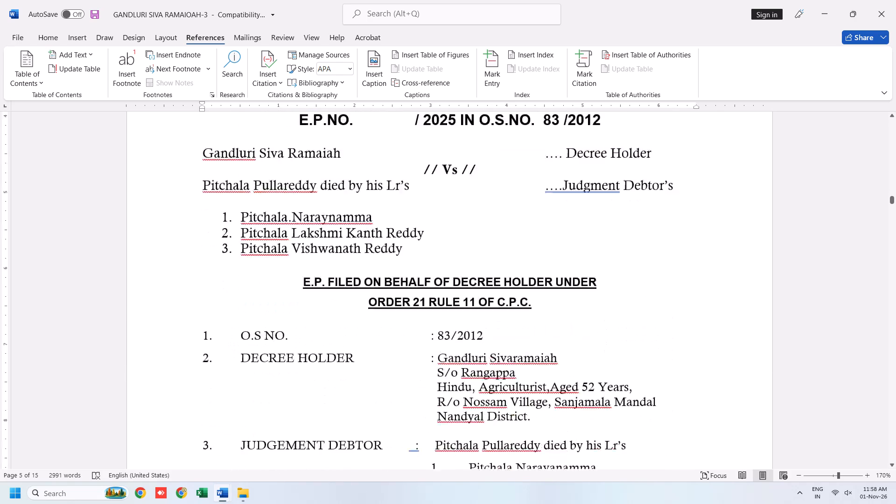
Check the pages from the Order 21 Rule 11 petition forward to the affidavit in E.A.NO. /2026 in E.P.NO.27/2023.
key("Page_Down")
key("Page_Down")
key("Page_Down")
key("Page_Down")
key("Page_Down")
key("Page_Down")
key("Page_Down")
key("Page_Down")
key("Page_Down")
key("Page_Down")
key("Page_Down")
key("Page_Down")
key("Page_Down")
key("Page_Down")
key("Page_Down")
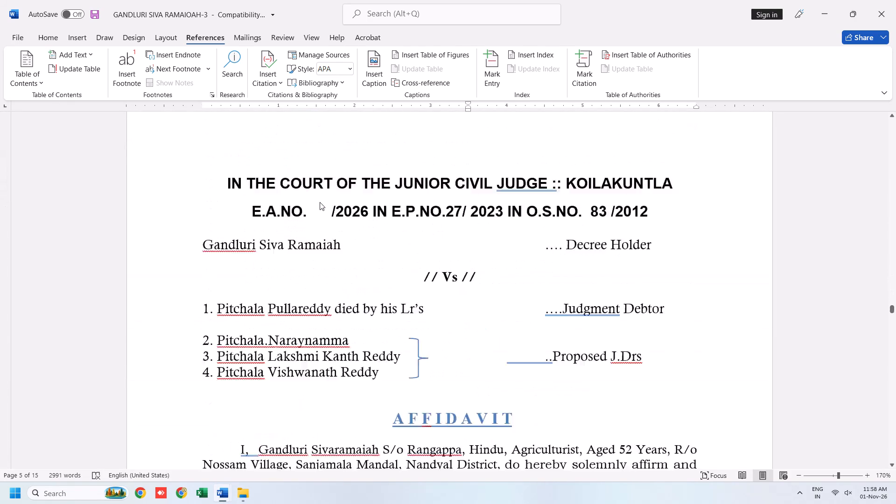
key("Page_Down")
key("Page_Up")
key("Page_Up")
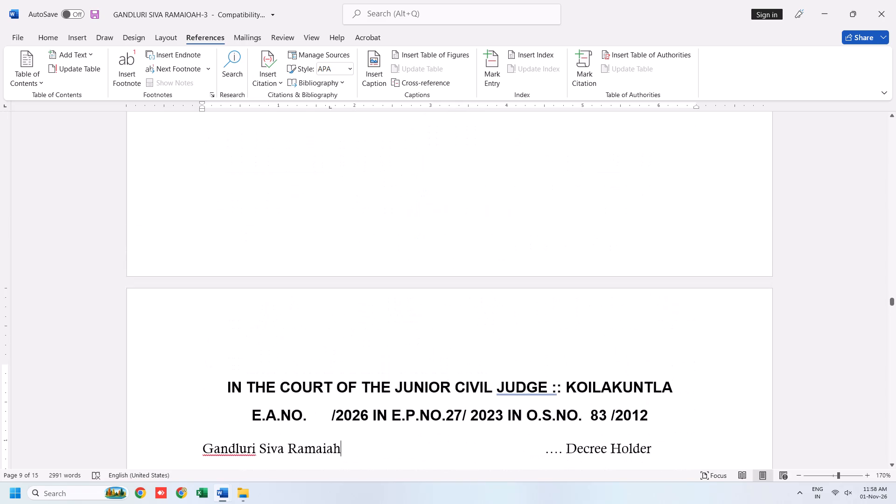
key("Page_Down")
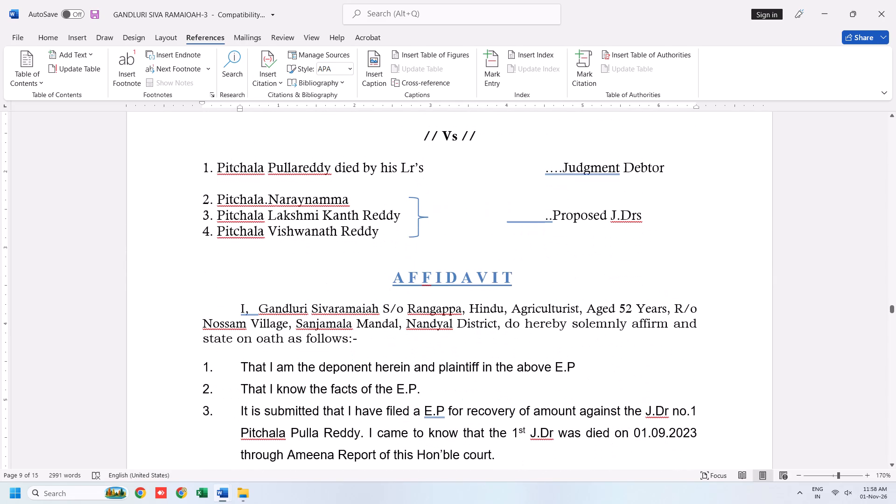
Delete extra spaces between E.P.NO. and / 2026 in the case-number line of the Sec. 50 and 151 petition.
key("Page_Up")
key("Page_Up")
key("Page_Up")
key("Page_Up")
key("Page_Up")
key("Page_Up")
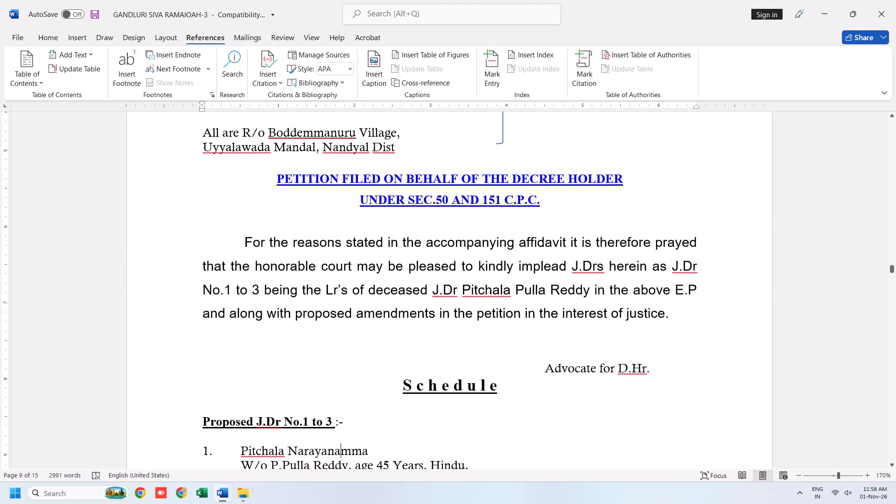
key("Page_Up")
key("Page_Up")
key("Page_Down")
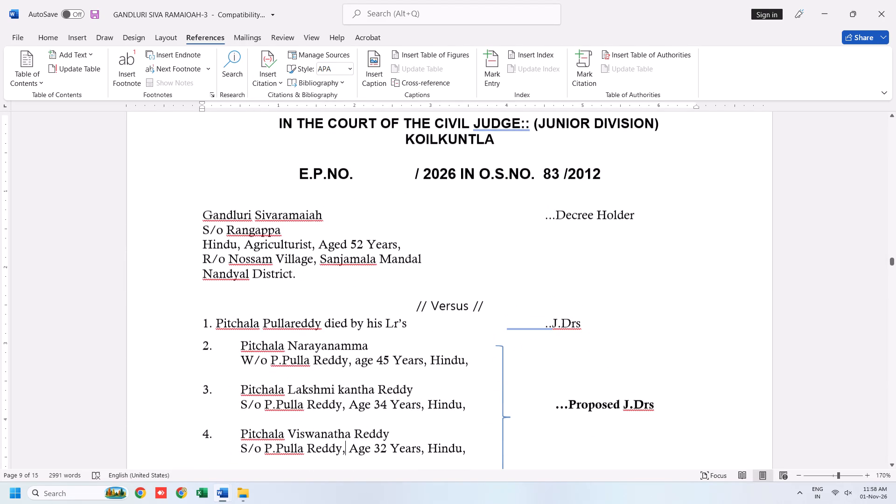
left_click(390, 177)
key("Delete")
key("Delete")
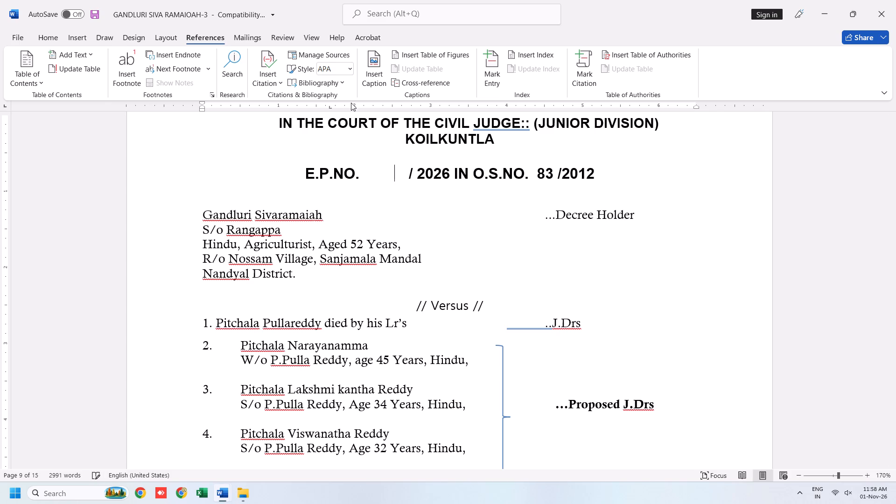
key("Delete")
key("Delete")
key("Delete")
Delete six blank lines above the court heading of the affidavit in E.P.NO. / 2023, moving it up the page.
scroll(345, 90, "down", 13)
key("Page_Down")
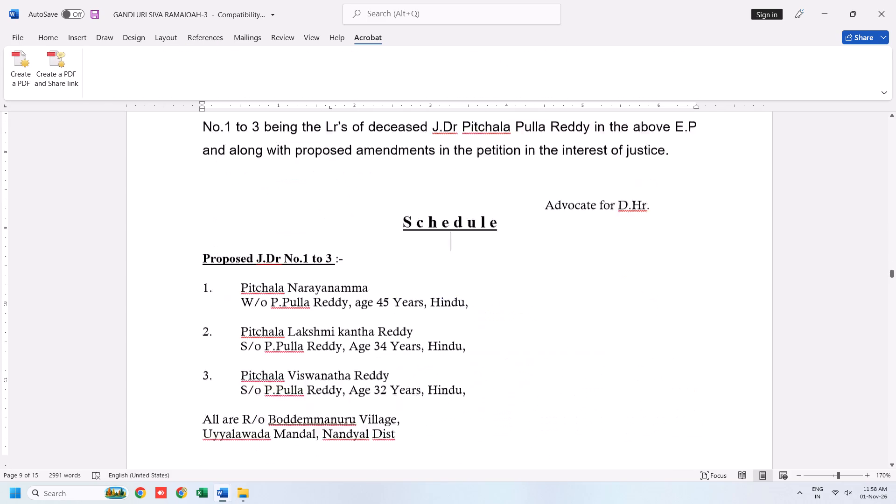
key("Page_Down")
key("Page_Down")
key("Page_Down")
key("Page_Down")
key("Page_Down")
key("Page_Down")
key("Page_Down")
key("Page_Down")
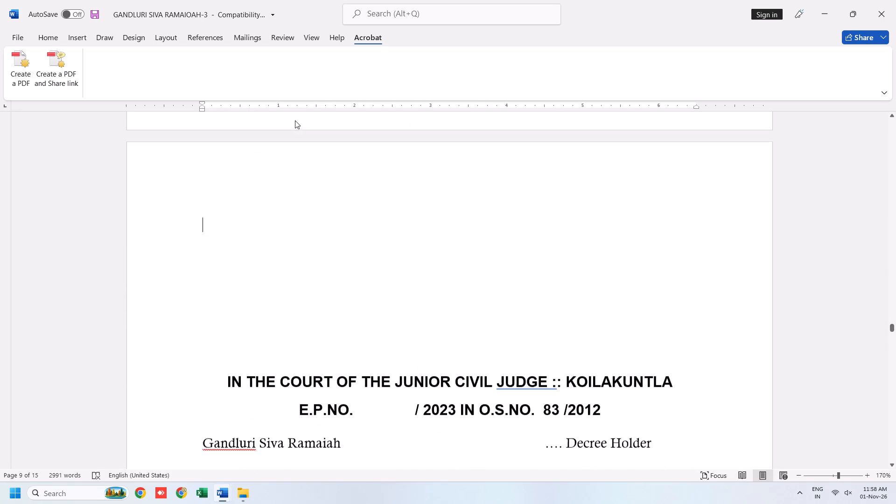
key("Page_Up")
key("Page_Down")
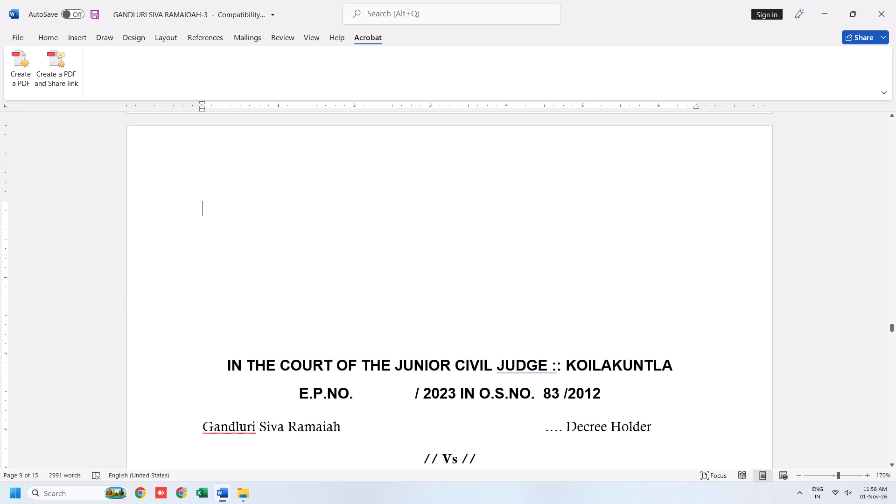
key("Delete")
key("Delete")
key("Delete")
key("Delete")
key("Delete")
key("Delete")
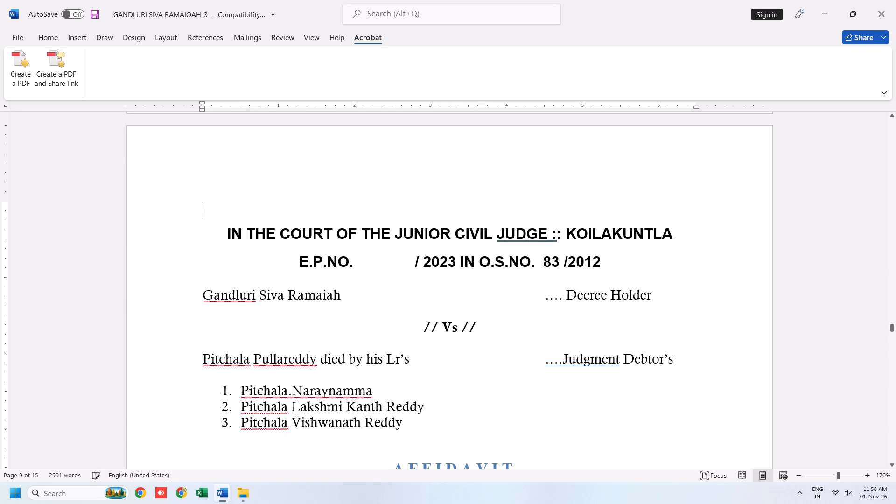
Check the start of the E.A.NO. /2026 affidavit and the text of the E.P.NO. / 2023 affidavit that follows.
key("Page_Up")
key("Page_Up")
key("Page_Up")
key("Page_Up")
key("Page_Down")
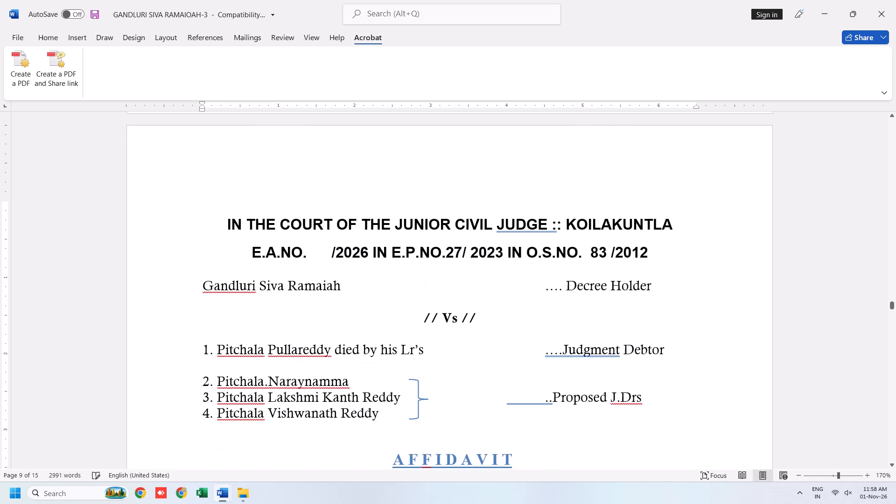
scroll(292, 116, "down", 20)
scroll(292, 116, "down", 7)
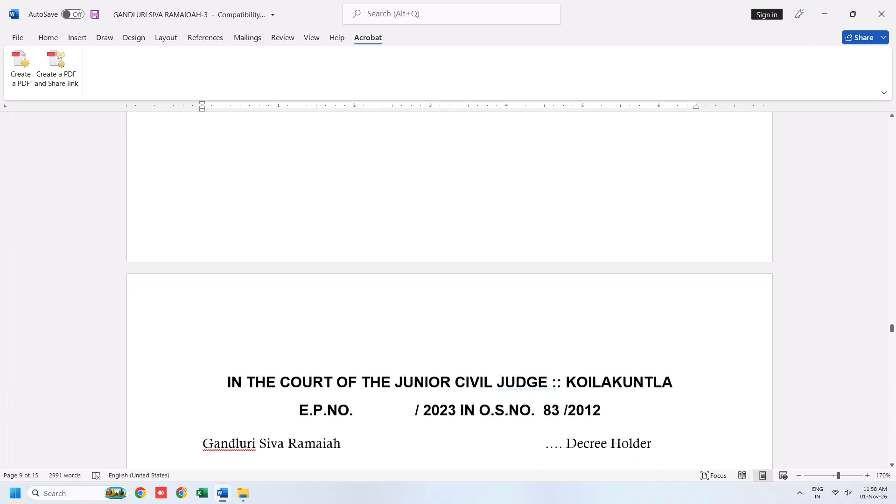
scroll(334, 175, "down", 5)
left_click(375, 233)
scroll(356, 228, "down", 12)
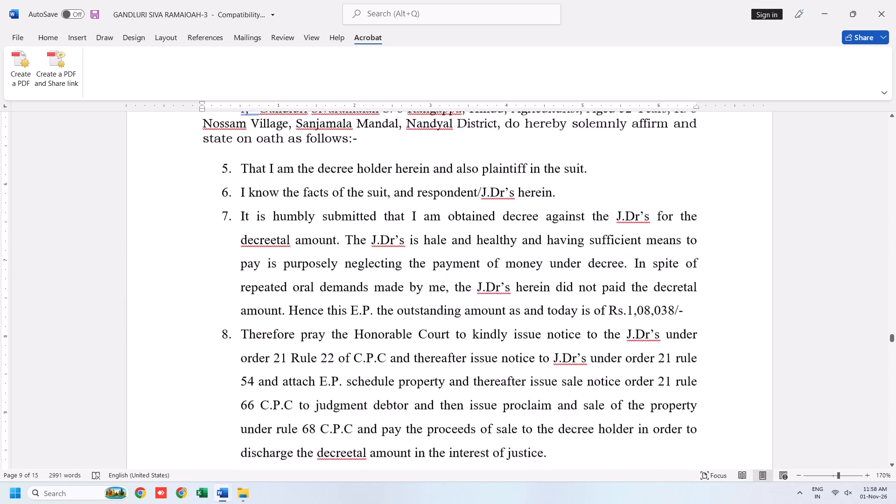
scroll(356, 228, "down", 3)
scroll(525, 264, "down", 10)
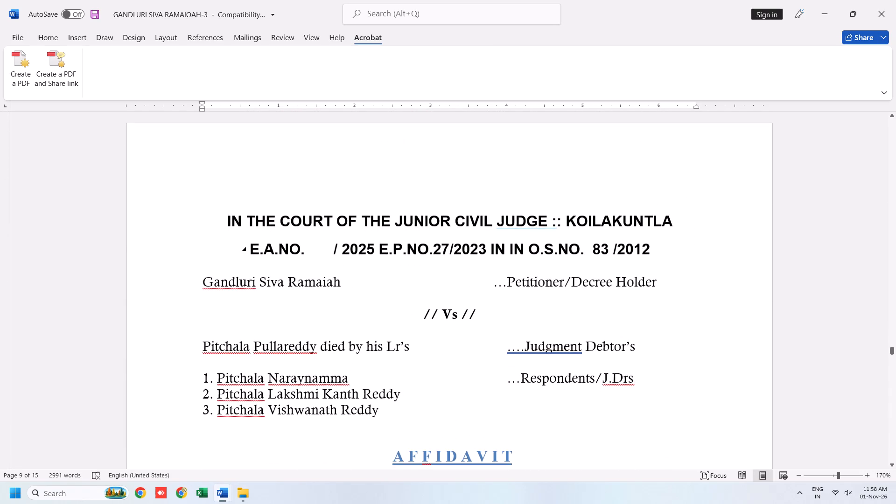
Delete the blank lines above the court heading of the E.A.NO. / 2025 petition that gives the decree holder's address.
scroll(466, 244, "down", 20)
scroll(466, 244, "down", 1)
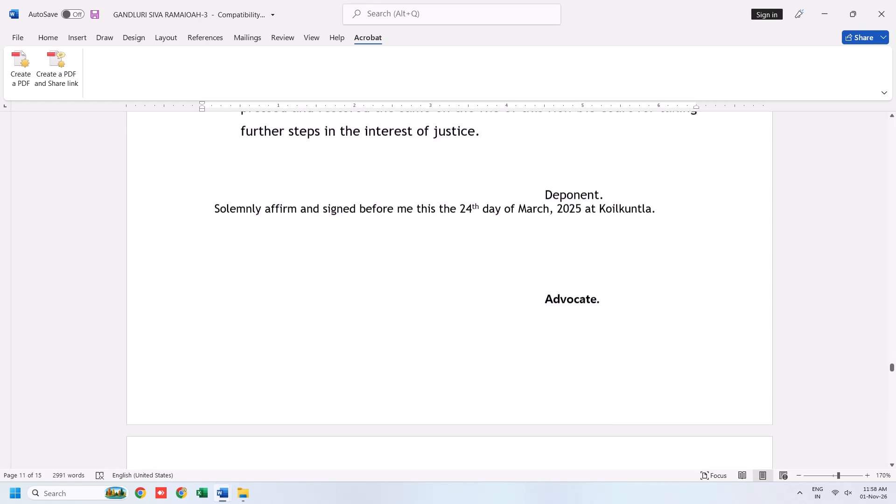
scroll(437, 273, "down", 17)
scroll(376, 302, "up", 9)
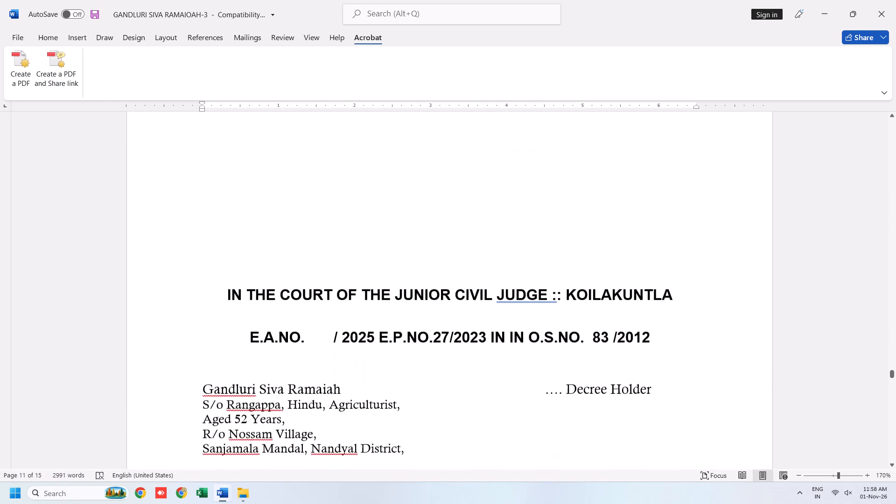
left_click(318, 180)
key("Delete")
key("Delete")
key("Delete")
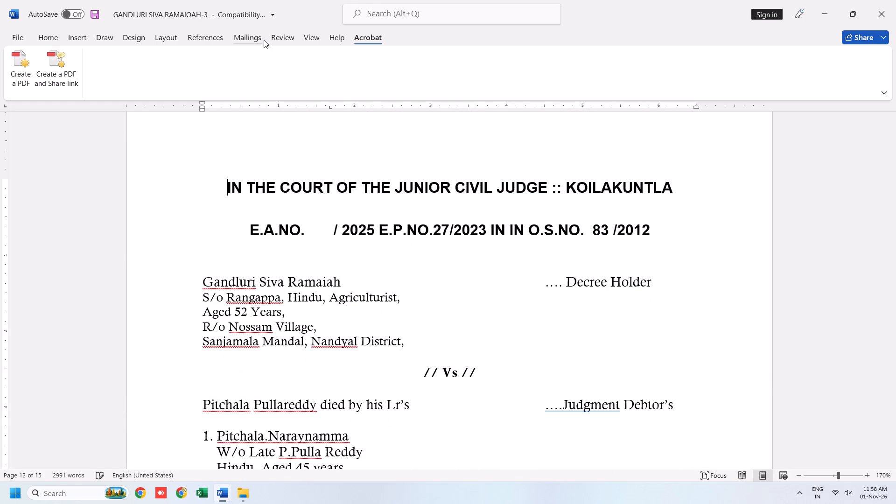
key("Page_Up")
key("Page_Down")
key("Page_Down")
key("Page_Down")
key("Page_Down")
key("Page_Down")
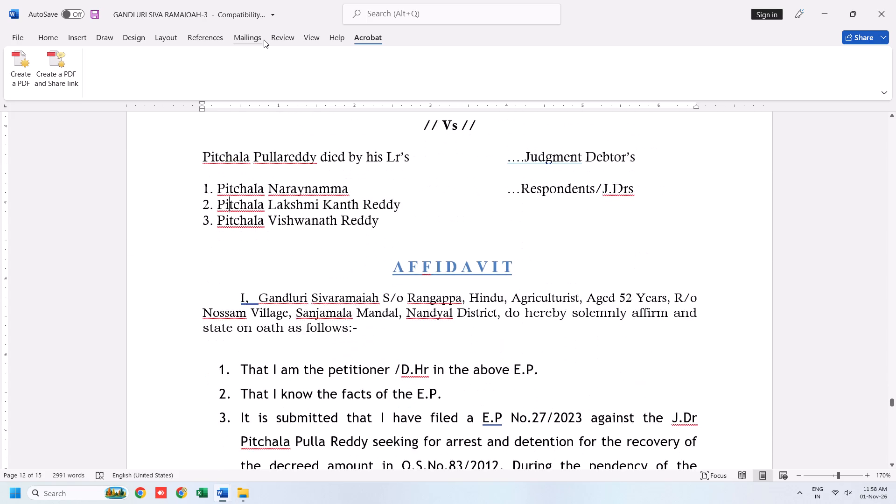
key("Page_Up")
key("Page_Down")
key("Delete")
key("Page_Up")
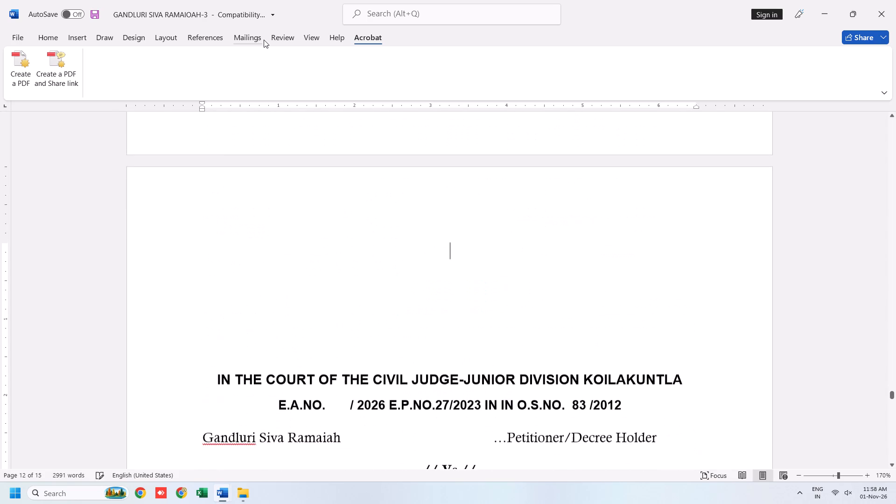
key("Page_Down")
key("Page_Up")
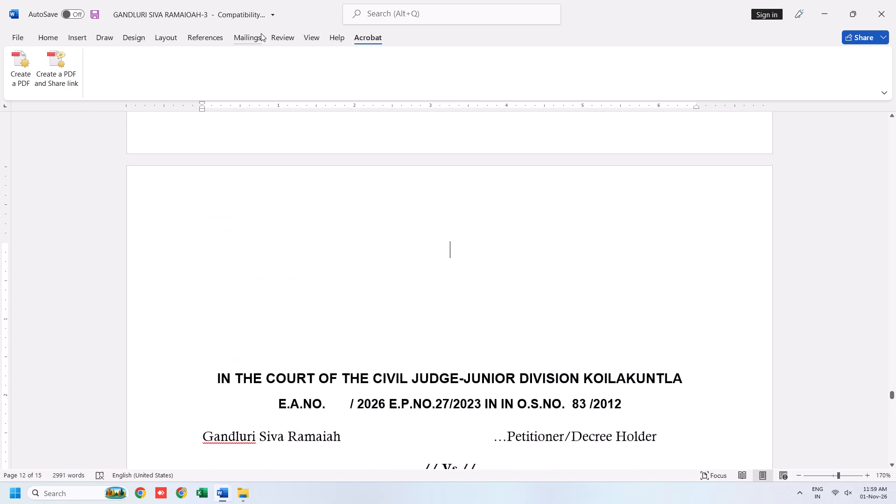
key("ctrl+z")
Delete three blank lines above the Civil Judge-Junior Division court heading of the affidavit in E.A.NO. / 2026.
scroll(420, 0, "up", 4)
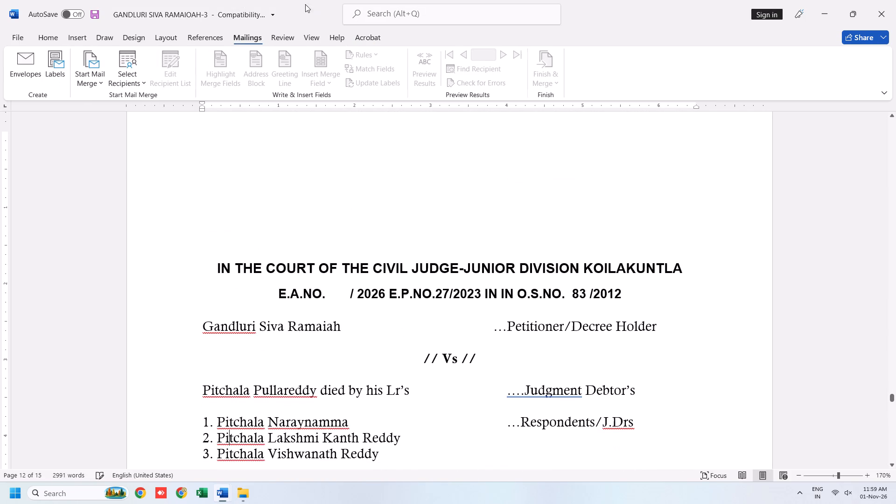
left_click(287, 179)
scroll(286, 178, "up", 3)
left_click(294, 201)
key("Delete")
key("Delete")
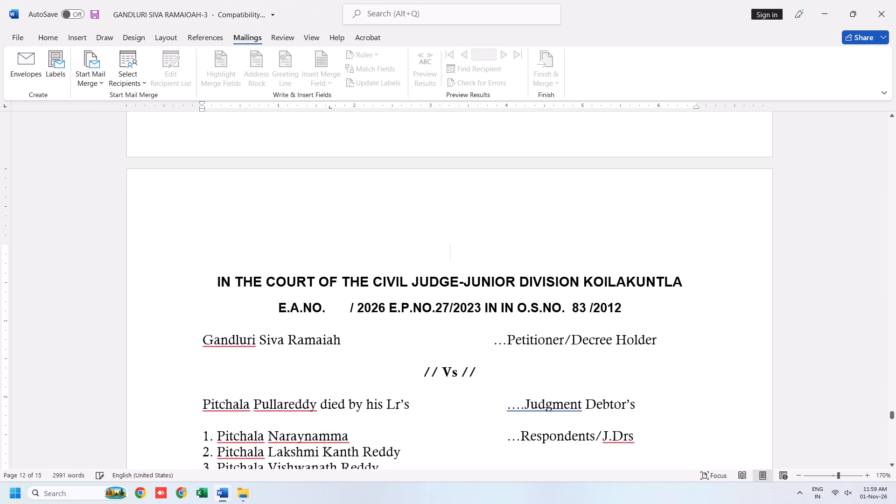
key("Delete")
Check the remaining pages through the end of the condone-delay petition and save the document.
scroll(352, 197, "down", 20)
scroll(352, 197, "down", 4)
scroll(462, 289, "down", 4)
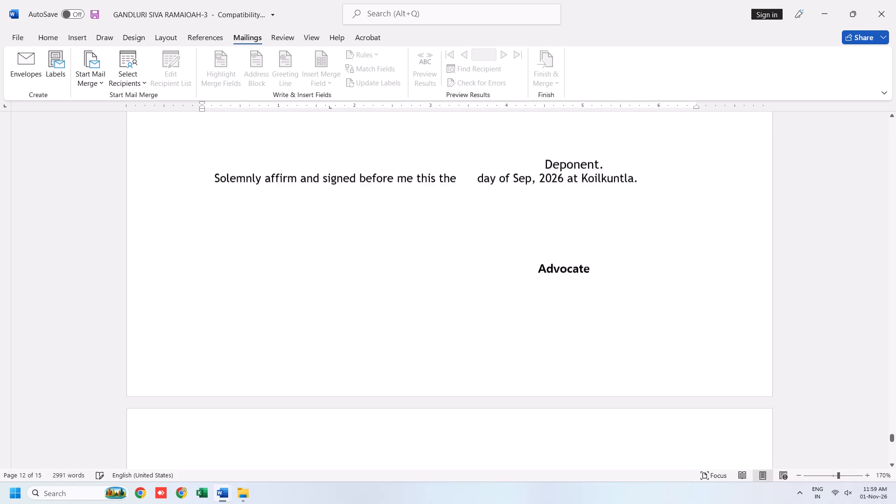
scroll(462, 290, "down", 8)
scroll(399, 266, "down", 20)
scroll(381, 259, "down", 8)
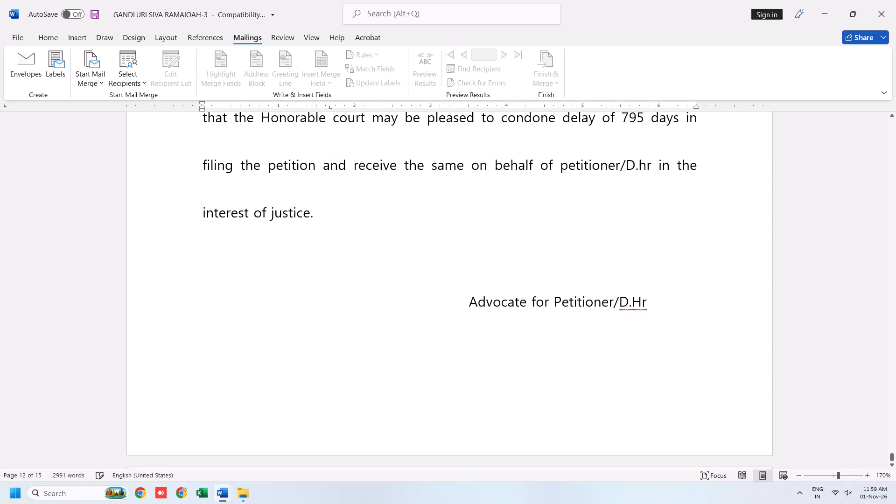
scroll(381, 259, "down", 2)
left_click(382, 255)
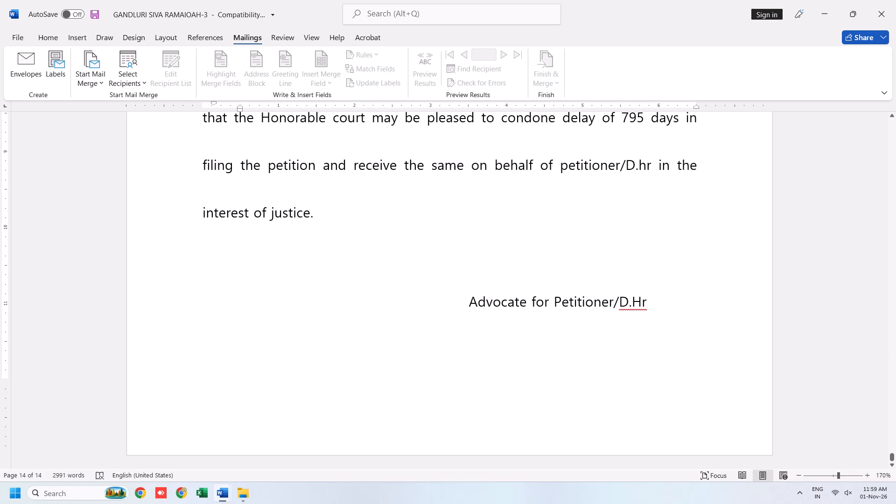
key("ctrl+s")
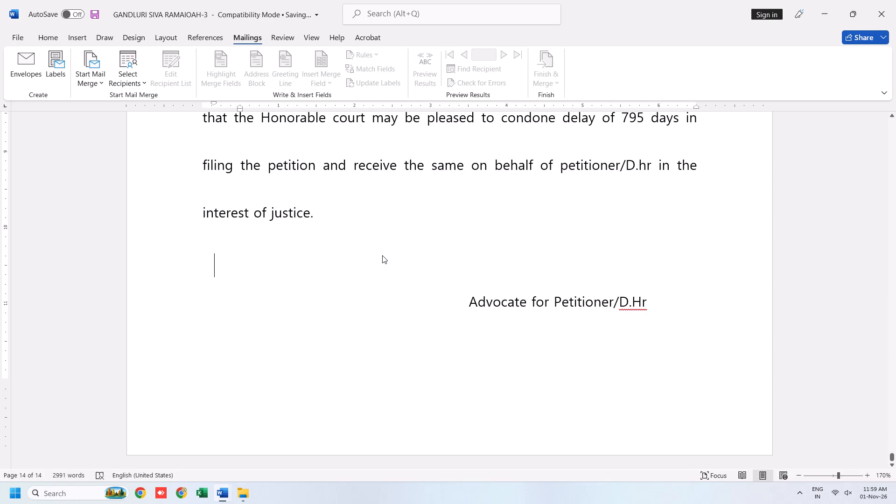
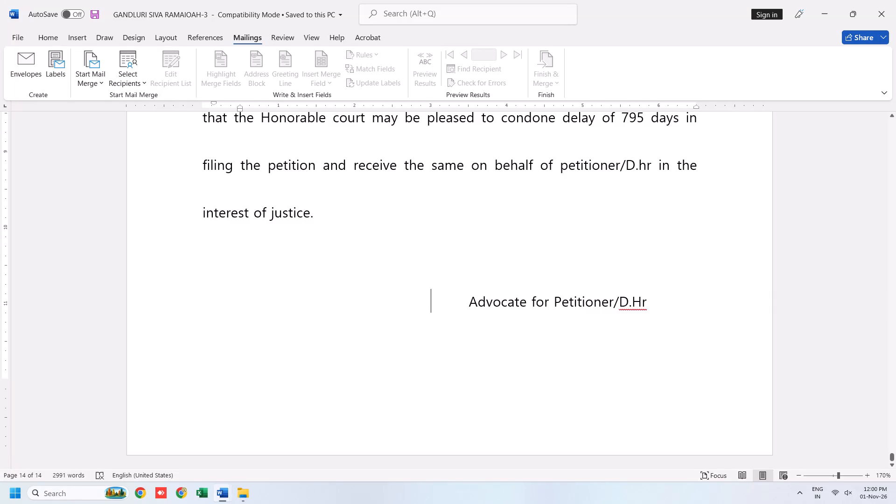
In the heading of the petition to set aside the 27.06.2024 order, insert "ORDER 21 RULE 105" after "PETITION FILED UNDER".
scroll(423, 326, "down", 4)
scroll(423, 326, "up", 2)
key("Page_Up")
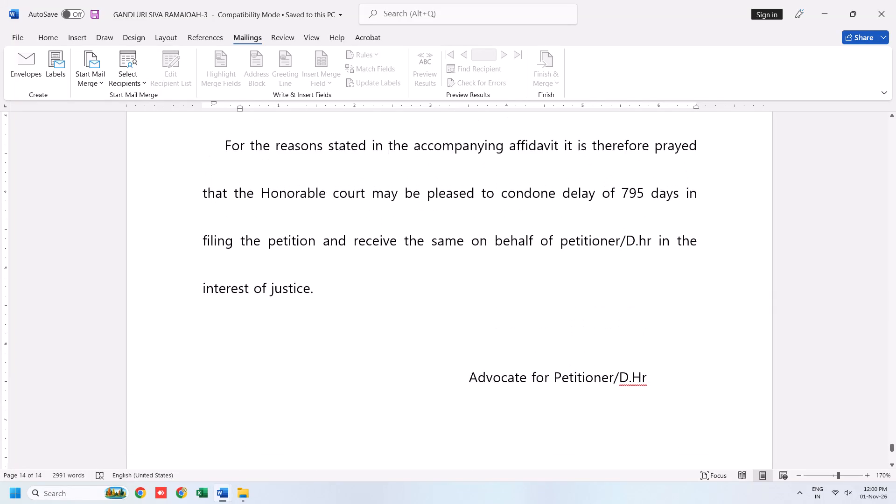
key("Page_Up")
key("Page_Up")
key("Page_Up")
key("Page_Up")
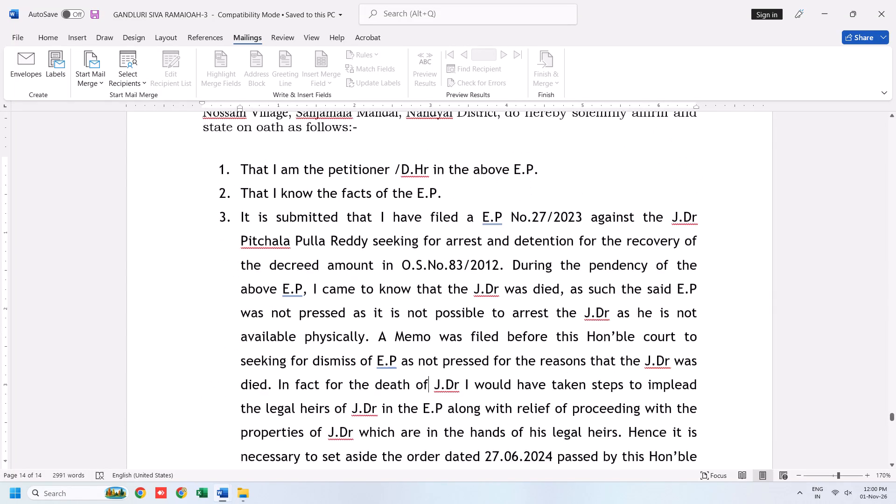
key("Page_Up")
key("Page_Up")
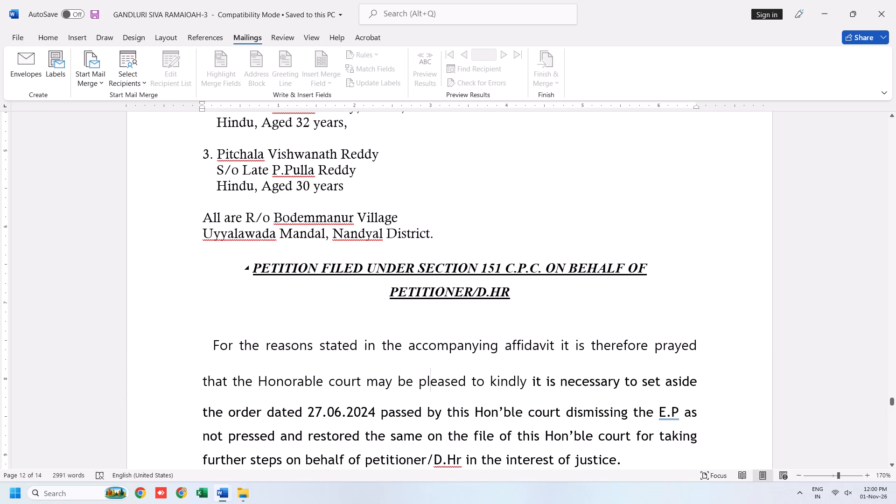
left_click(474, 272)
scroll(372, 292, "down", 1)
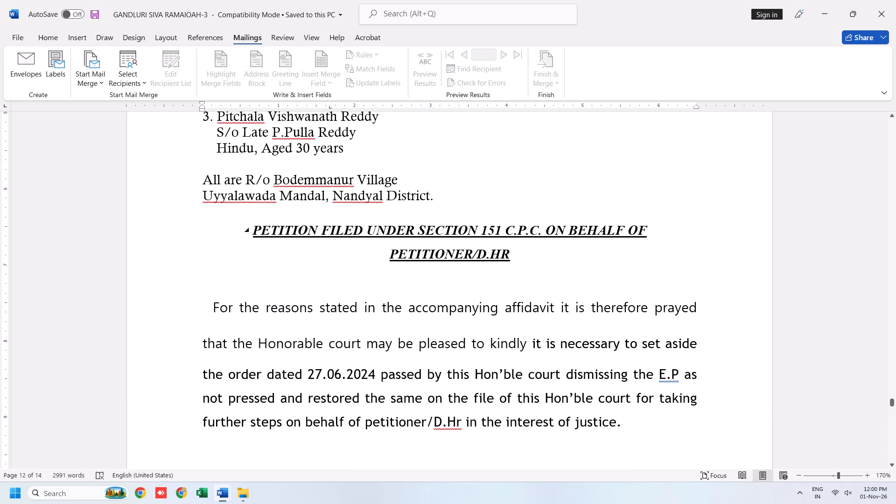
left_click(418, 225)
left_click(416, 229)
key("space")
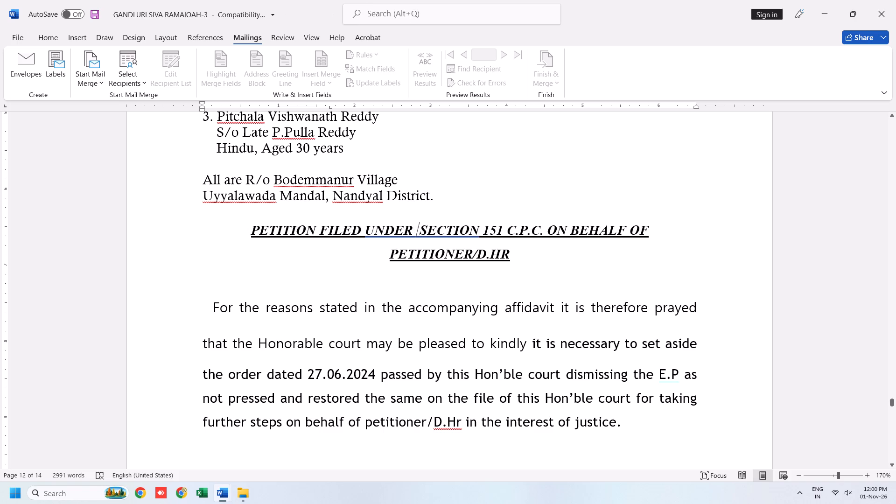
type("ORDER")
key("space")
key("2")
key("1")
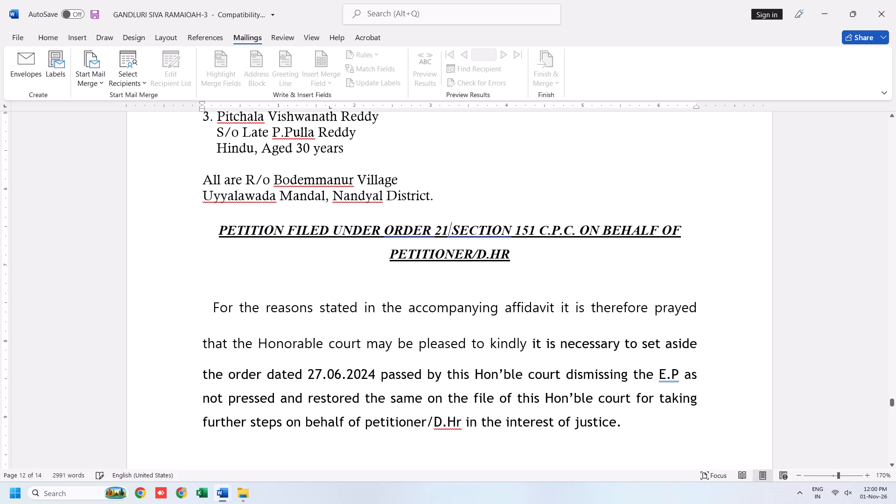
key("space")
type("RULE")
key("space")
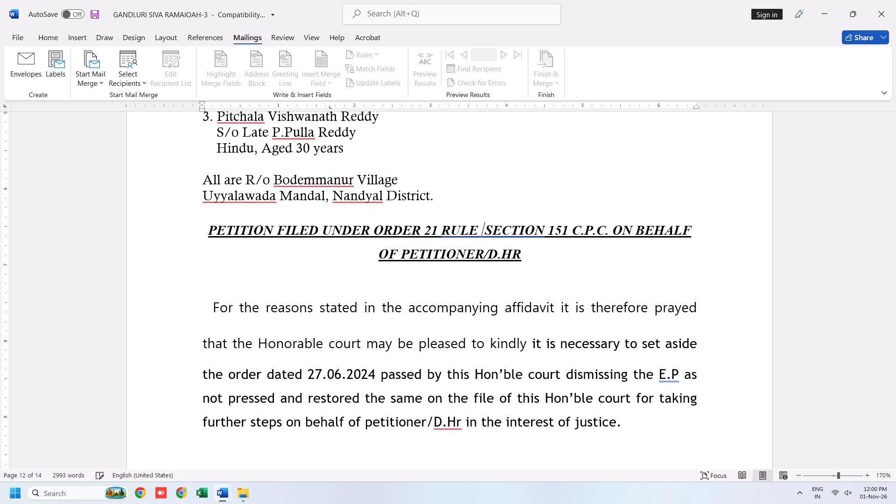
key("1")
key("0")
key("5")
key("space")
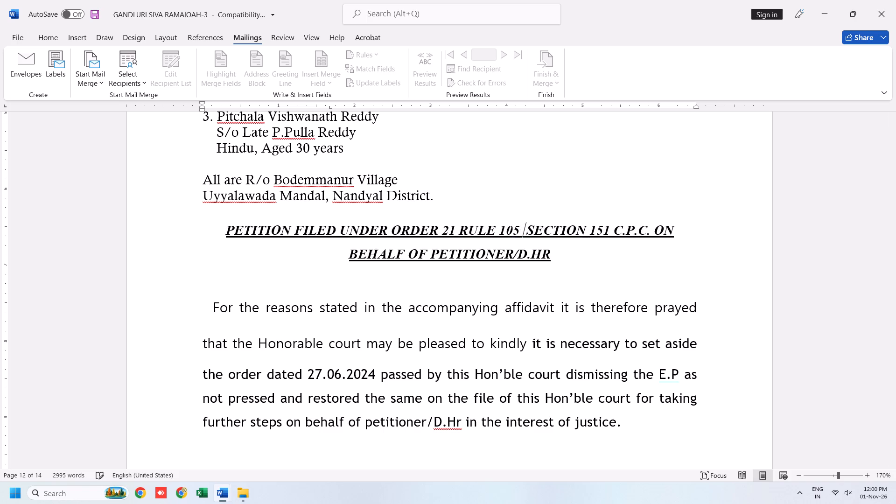
Continue the petition heading with "AND 106 C.P.C R/w" before the word "SECTION".
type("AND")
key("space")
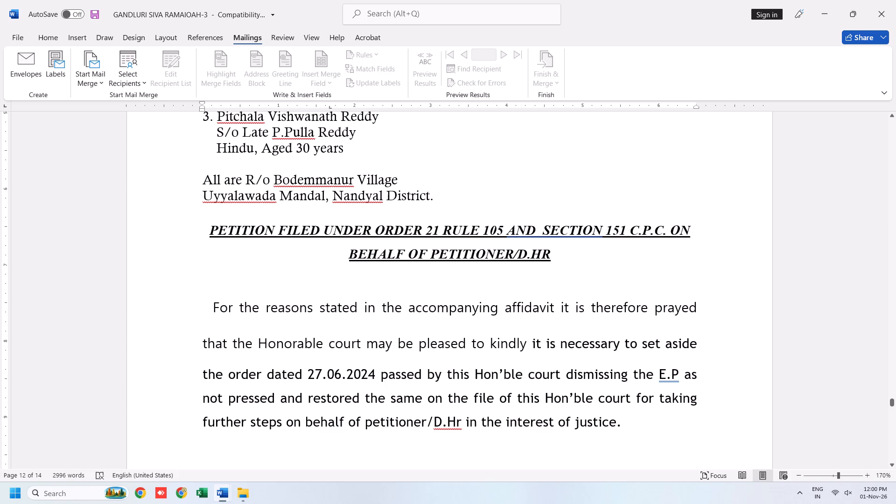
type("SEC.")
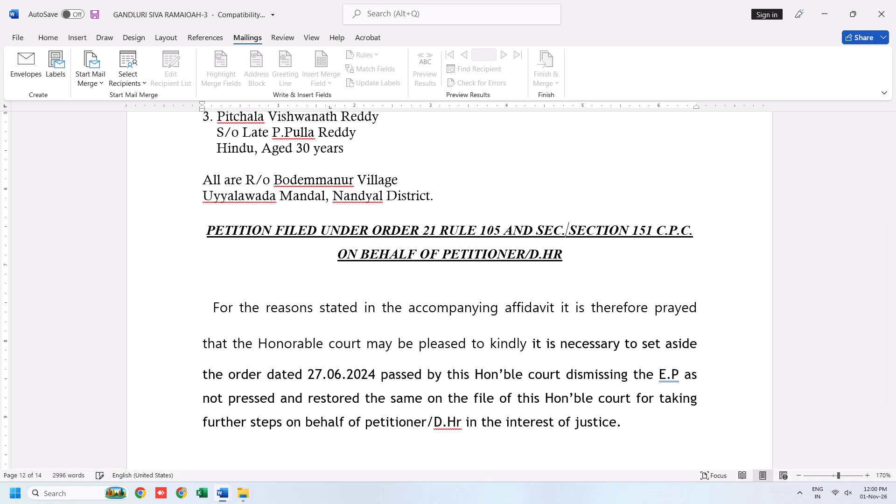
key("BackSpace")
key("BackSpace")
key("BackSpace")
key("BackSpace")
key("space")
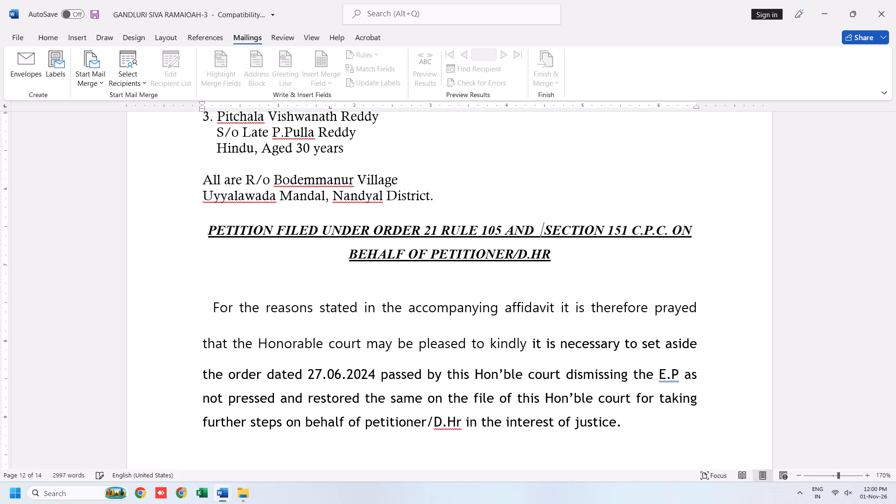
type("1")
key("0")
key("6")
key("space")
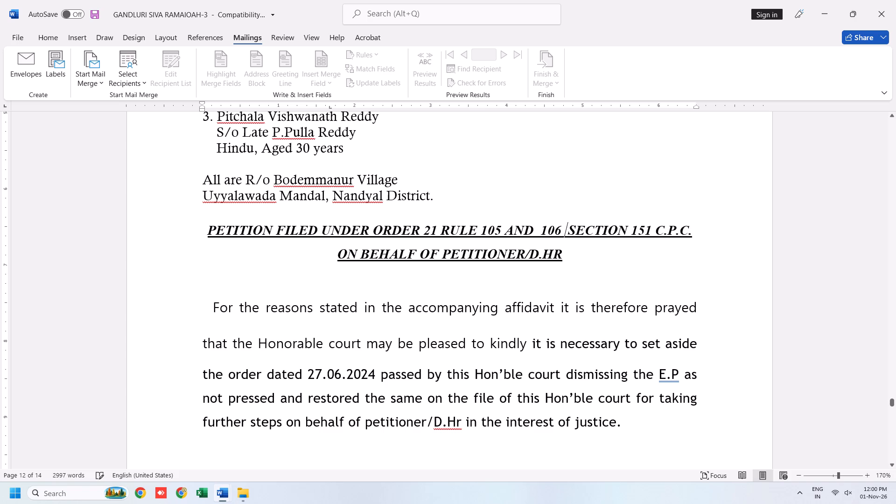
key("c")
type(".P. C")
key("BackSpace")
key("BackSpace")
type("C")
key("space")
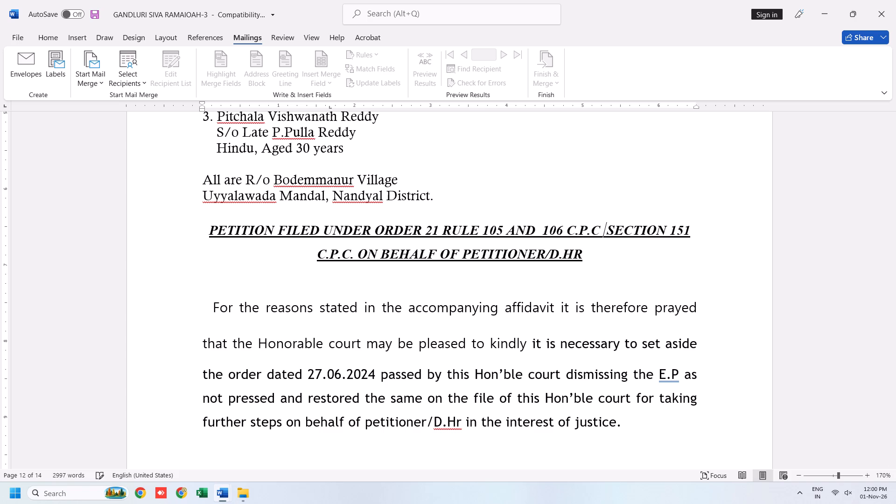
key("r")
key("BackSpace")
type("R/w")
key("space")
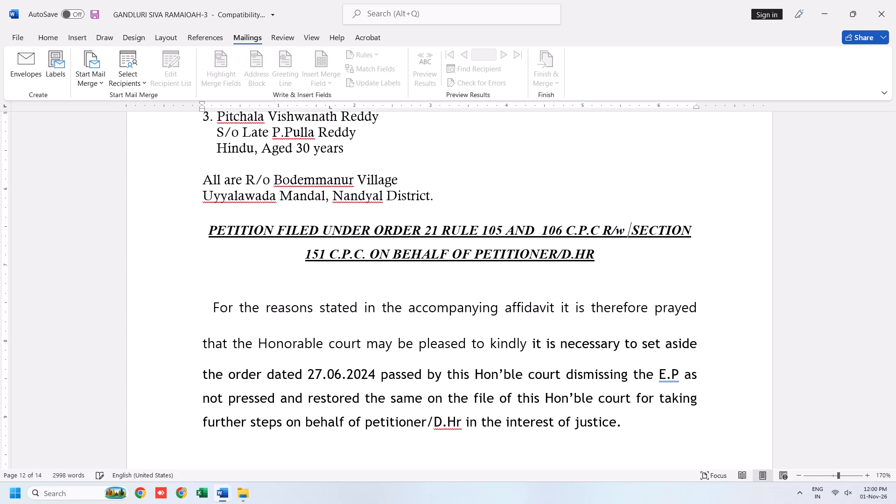
Shorten "SECTION" to "SEC." before 151 in the petition heading and save the document.
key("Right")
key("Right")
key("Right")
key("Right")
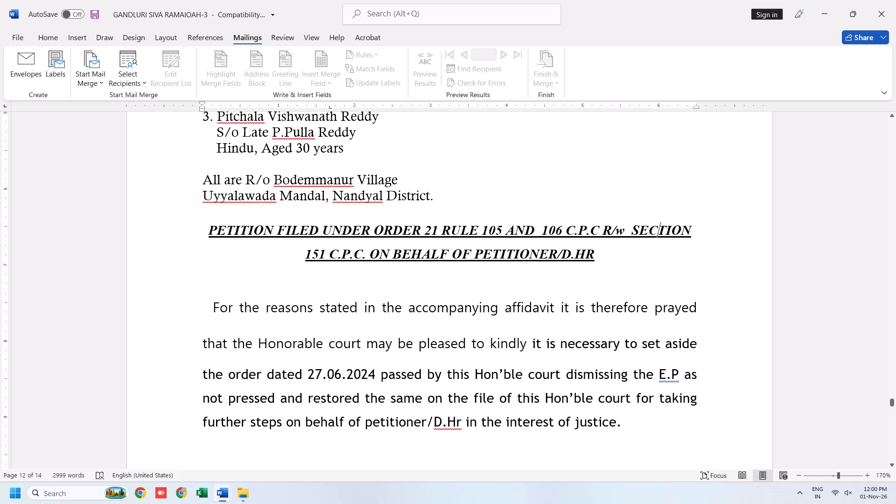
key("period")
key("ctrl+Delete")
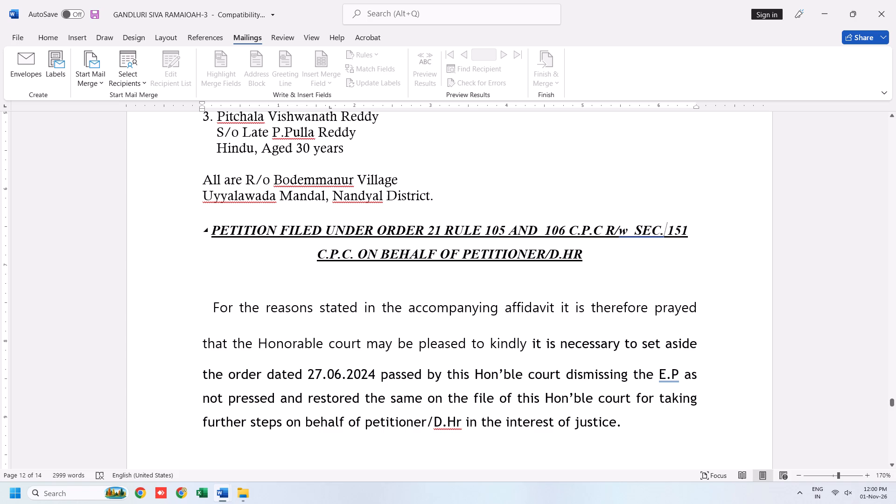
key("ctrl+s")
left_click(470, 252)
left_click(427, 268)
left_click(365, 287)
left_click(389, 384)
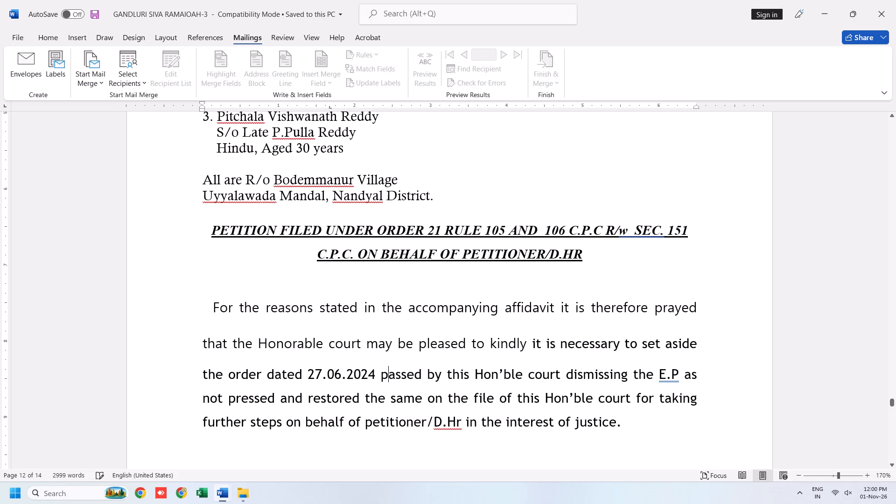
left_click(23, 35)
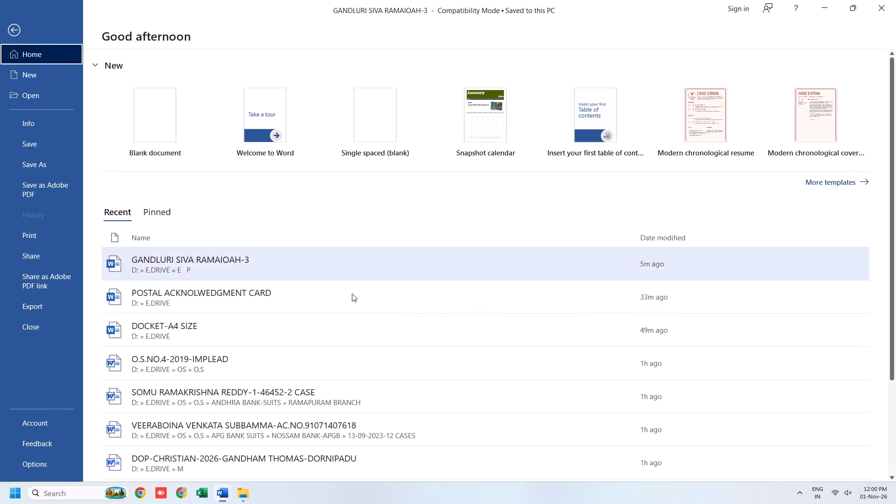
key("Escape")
Copy the formatting of the prayer text at "27.06.2024" onto the paragraph's first two lines with Format Painter.
left_click(312, 380)
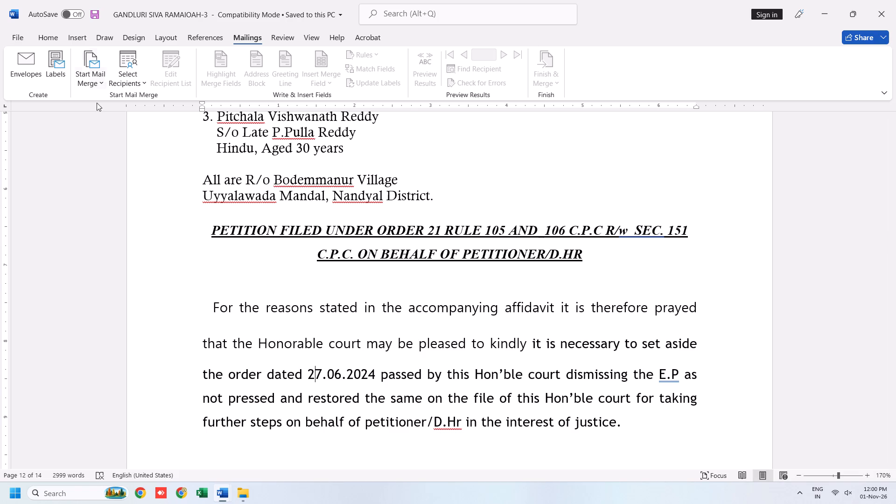
left_click(47, 36)
left_click(74, 84)
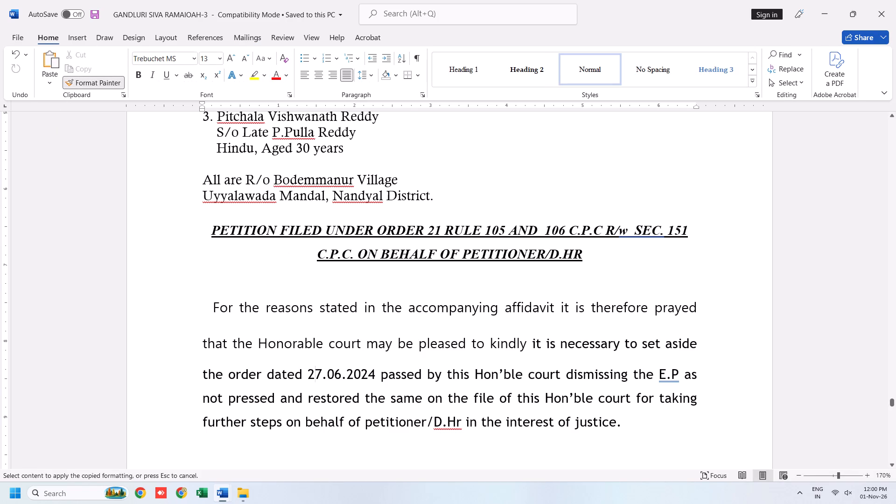
left_click_drag(212, 303, 749, 349)
left_click(431, 381)
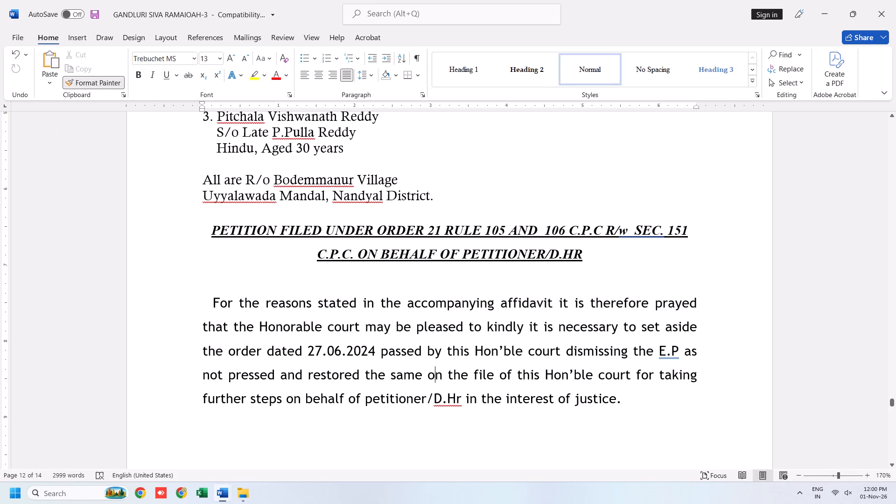
Replace the leading spaces before "For the reasons stated" with a first-line tab indent, keeping a blank line beneath the petition heading.
left_click(194, 294)
key("Left")
key("BackSpace")
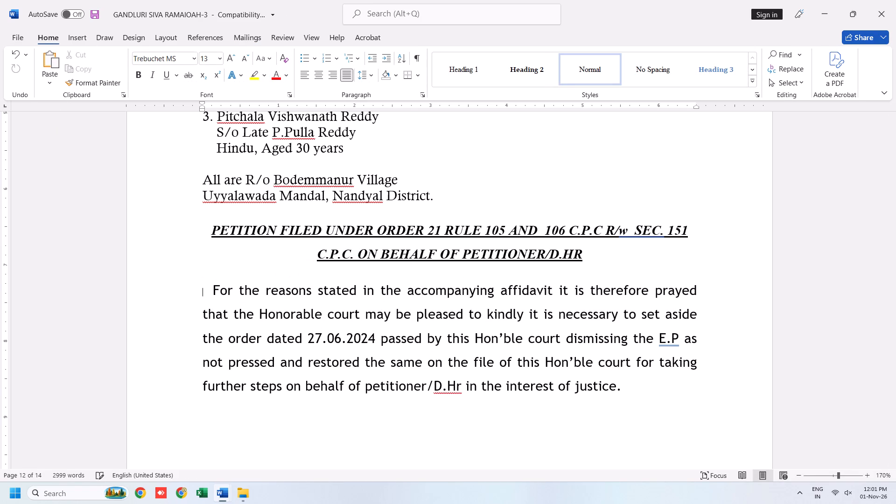
key("ctrl+Delete")
left_click(611, 273)
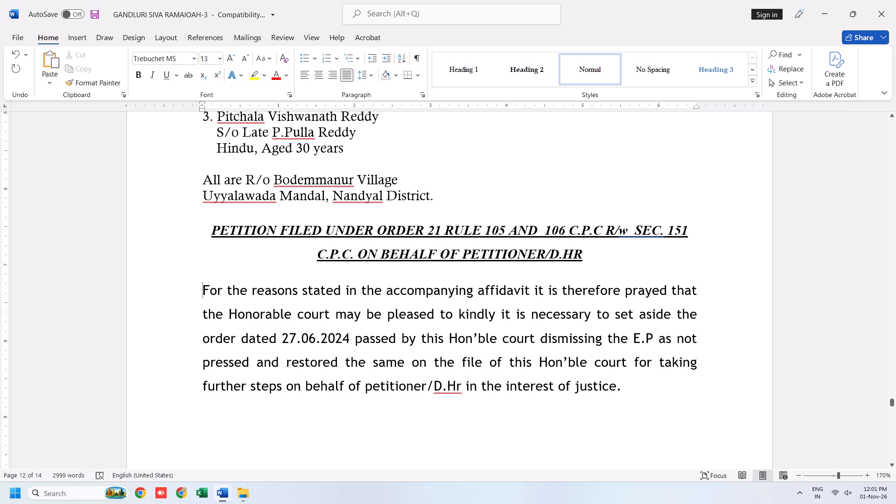
key("Return")
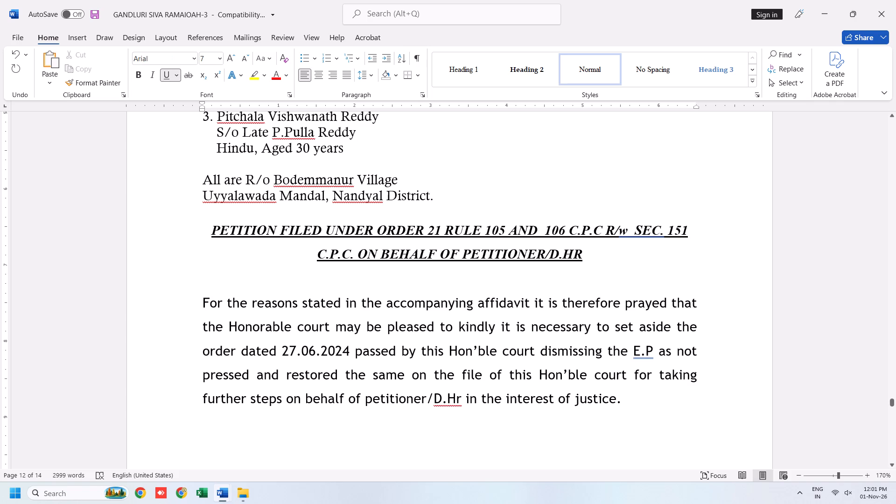
left_click(204, 301)
key("Tab")
Apply the prayer paragraph's formatting to the "Advocate for Petitioner/D.Hr" line, add a blank line below it and save.
scroll(394, 305, "down", 6)
scroll(487, 235, "up", 1)
left_click(448, 201)
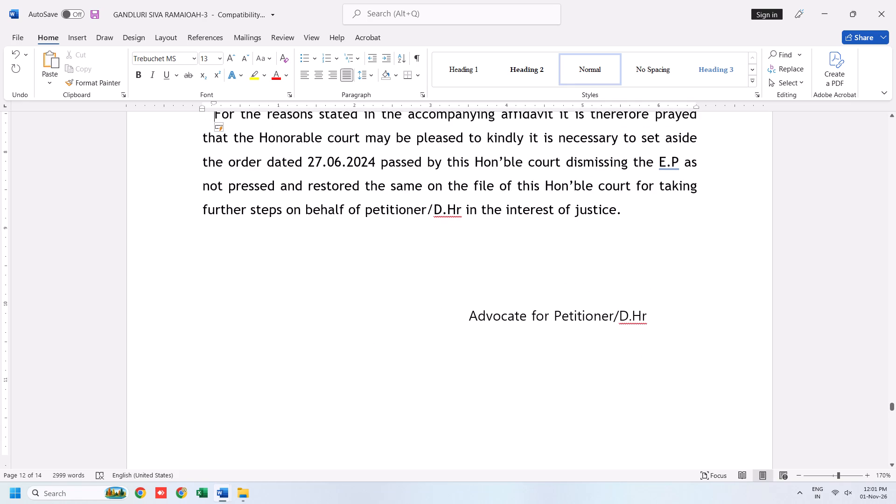
left_click(81, 82)
left_click_drag(460, 313, 735, 320)
left_click_drag(448, 270, 454, 278)
left_click(439, 387)
key("Return")
scroll(431, 378, "up", 2)
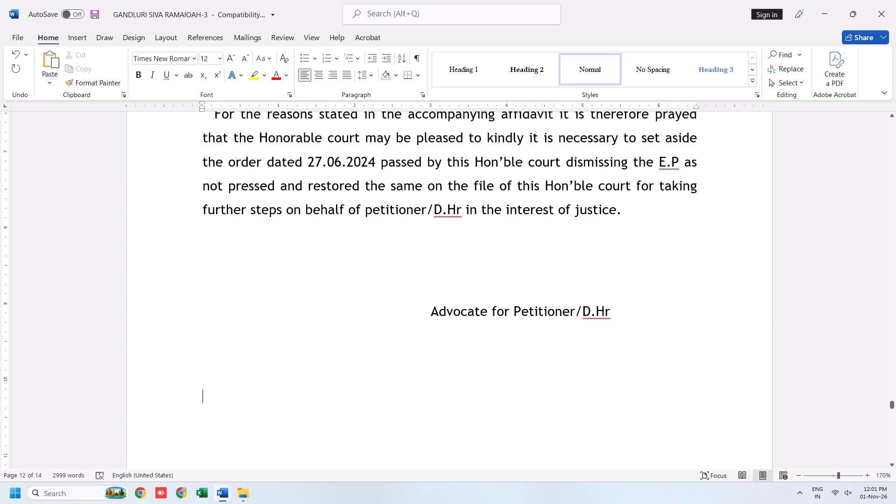
scroll(430, 378, "up", 8)
key("ctrl+s")
Push the prayer paragraph's opening "For the reasons stated" further in with six spaces and save the document.
left_click(426, 370)
left_click(217, 304)
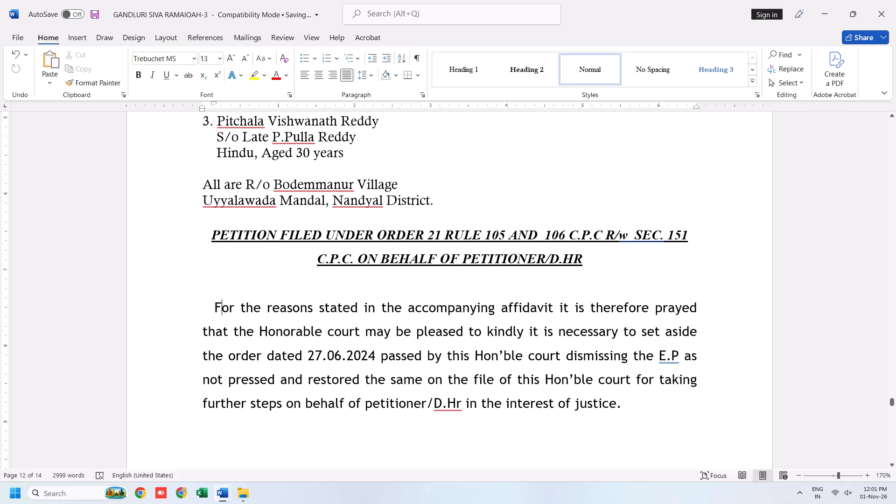
left_click(213, 303)
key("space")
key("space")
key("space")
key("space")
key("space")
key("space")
key("ctrl+s")
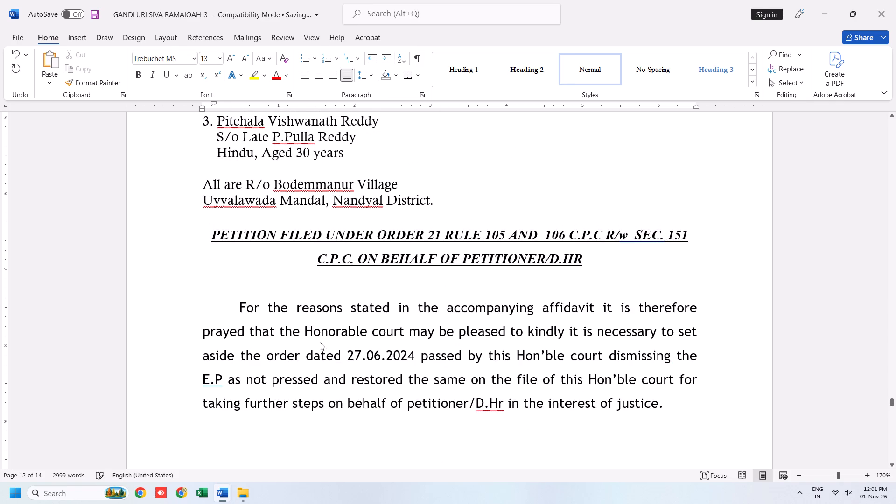
Review the affidavit about the order dated 27.06.2024 and the preceding affidavit on attachment and sale of the schedule property.
left_click(320, 342)
scroll(319, 340, "up", 20)
scroll(374, 387, "up", 13)
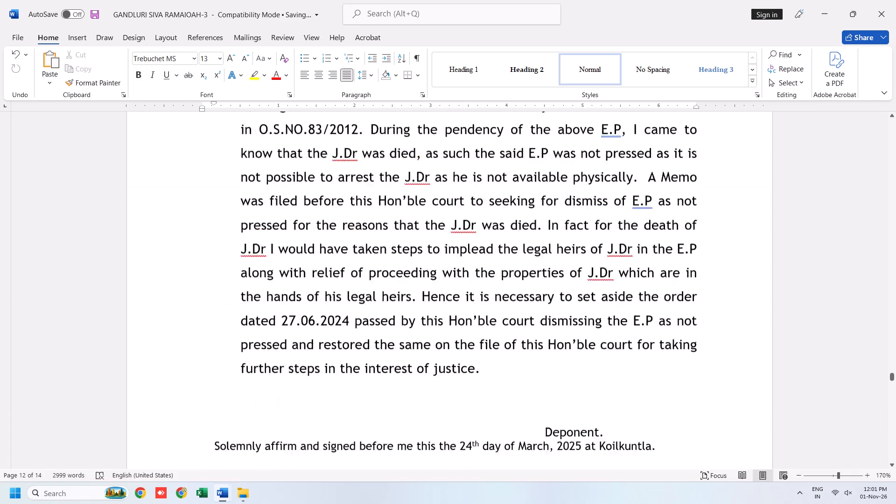
scroll(370, 365, "up", 4)
scroll(370, 354, "down", 3)
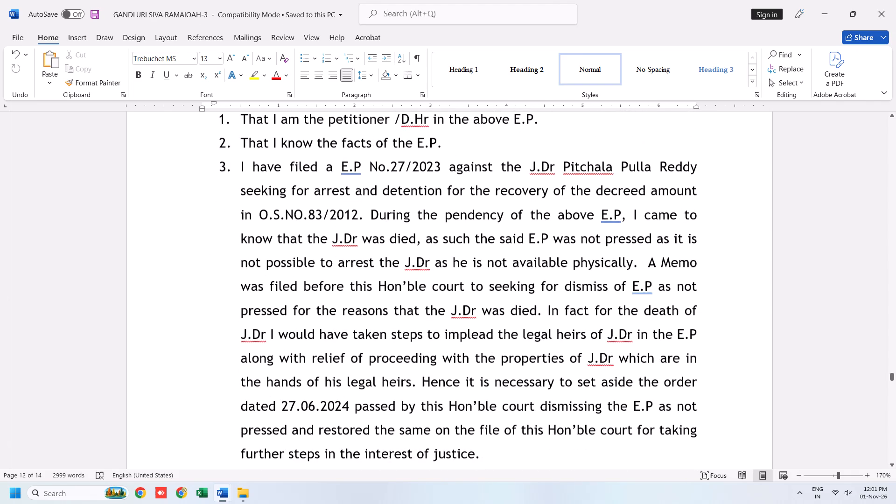
scroll(432, 364, "up", 9)
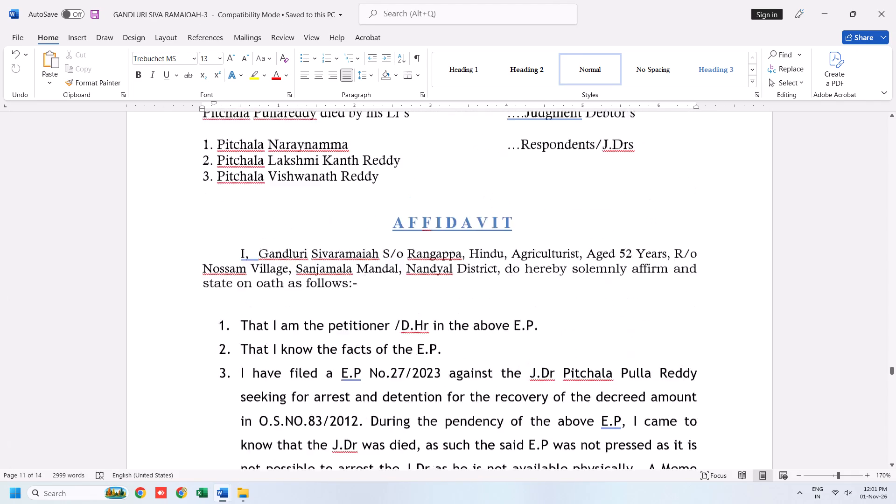
scroll(426, 345, "up", 6)
left_click(413, 371)
left_click_drag(378, 364, 505, 373)
scroll(446, 404, "up", 15)
scroll(442, 393, "up", 7)
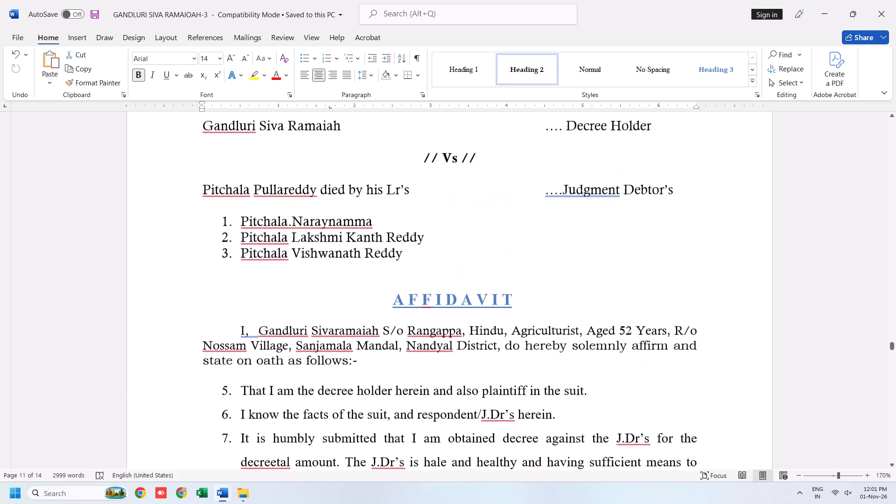
scroll(442, 393, "up", 4)
scroll(427, 350, "down", 5)
scroll(477, 334, "down", 6)
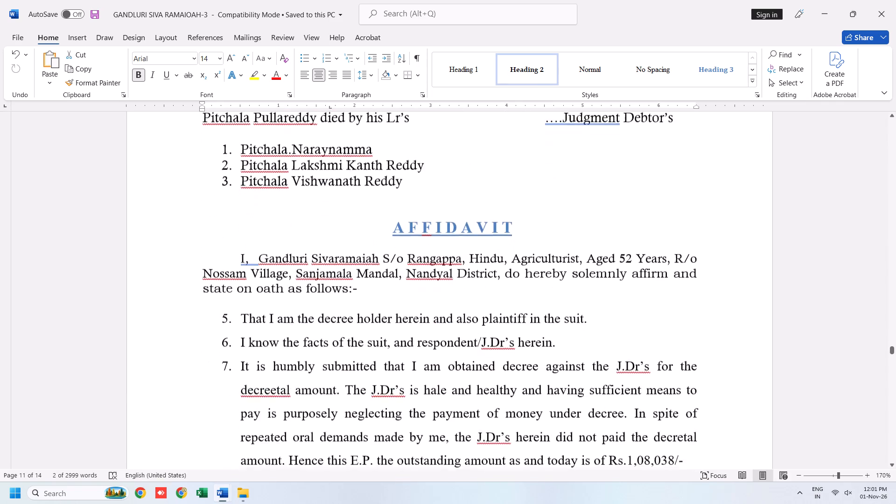
scroll(477, 334, "down", 2)
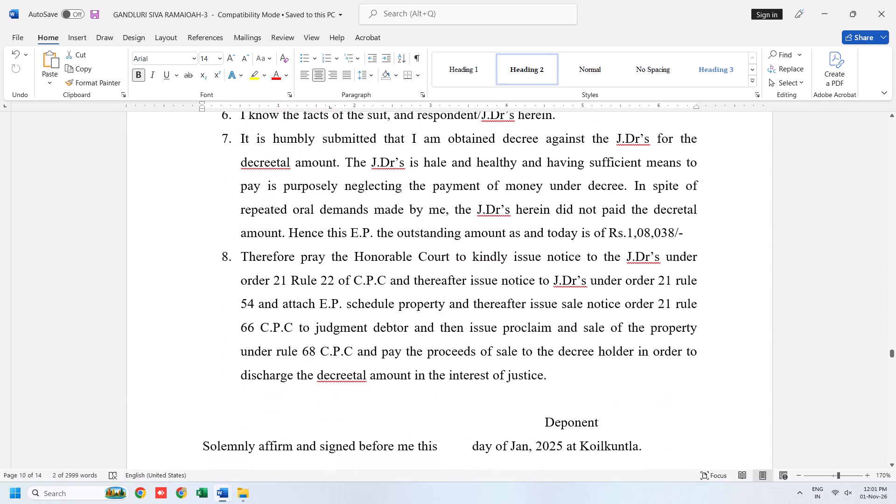
left_click_drag(326, 257, 646, 327)
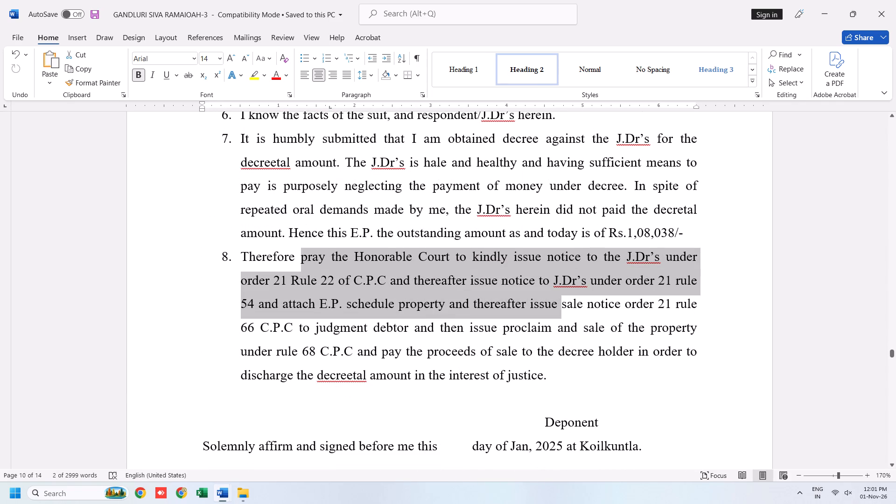
left_click_drag(646, 327, 646, 328)
left_click(539, 385)
scroll(539, 385, "down", 3)
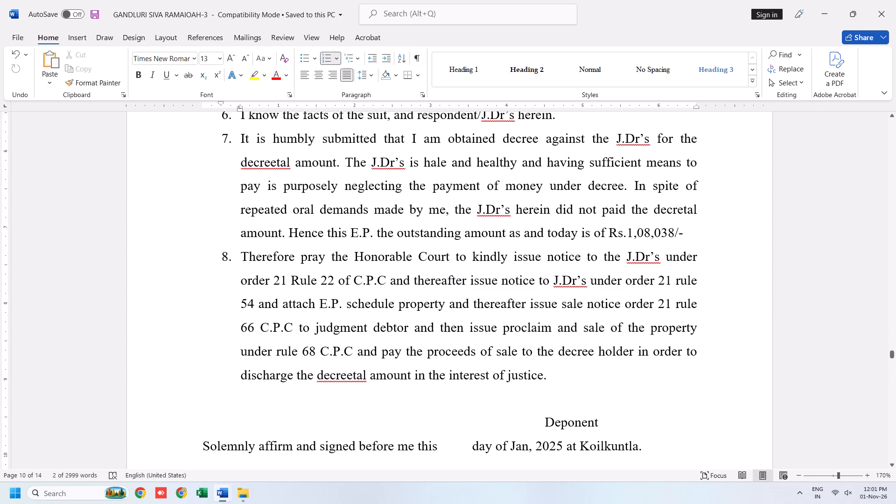
scroll(535, 388, "down", 3)
Review the affidavit seeking to implead J.Dr No.2 to 4, its case heading and party list, and the Proposed Amendment page.
key("Page_Down")
key("Page_Down")
key("Page_Down")
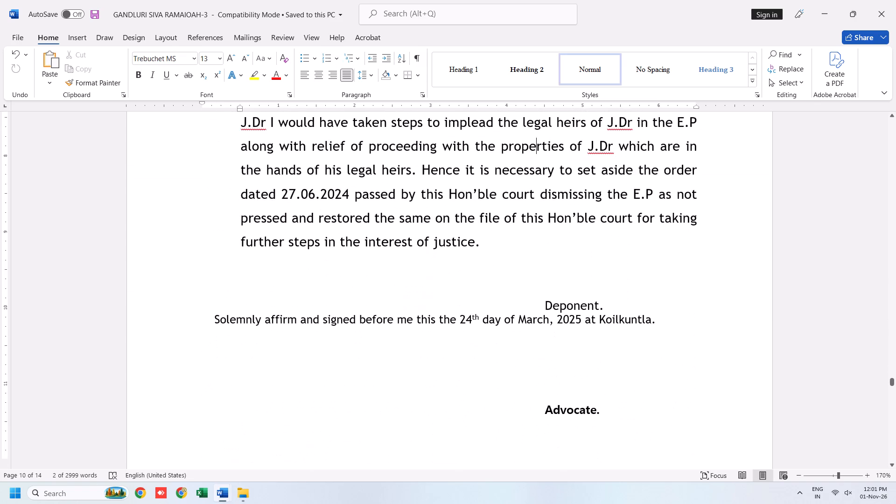
key("Page_Down")
key("Page_Down")
key("Page_Up")
key("Page_Up")
key("Page_Up")
key("Page_Up")
key("Page_Up")
key("Page_Up")
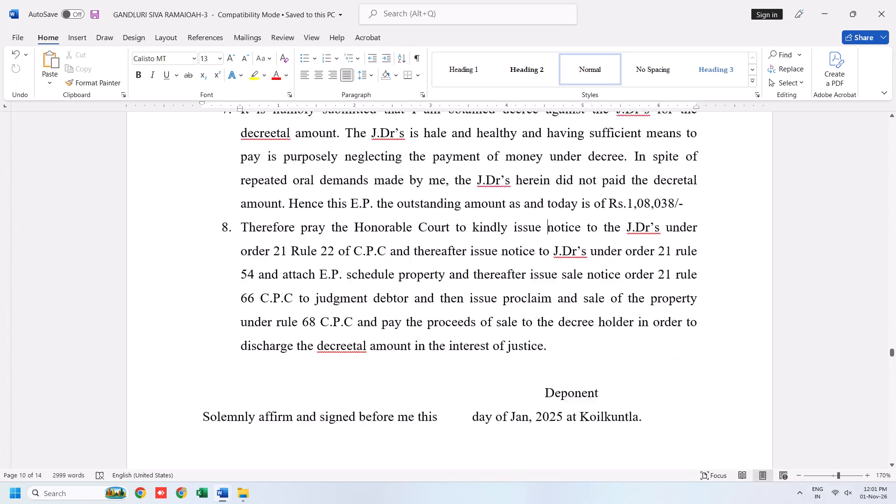
key("Page_Up")
key("Page_Up")
key("Page_Up")
key("Page_Down")
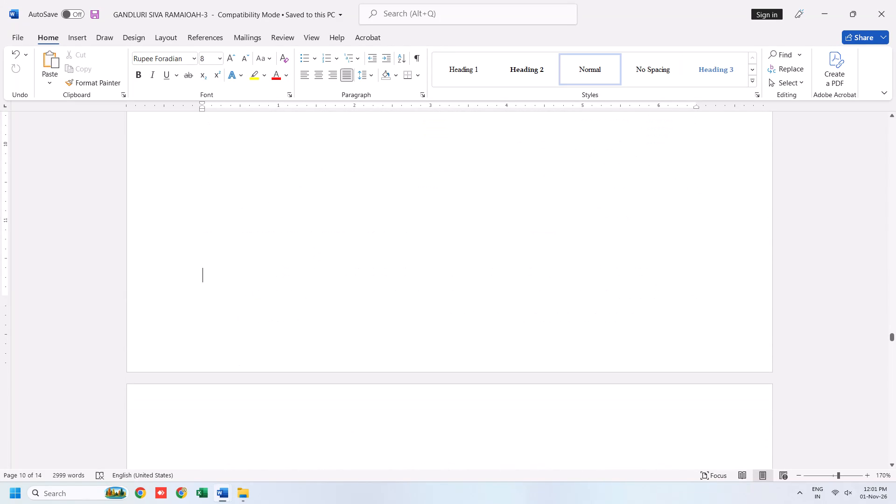
key("Page_Up")
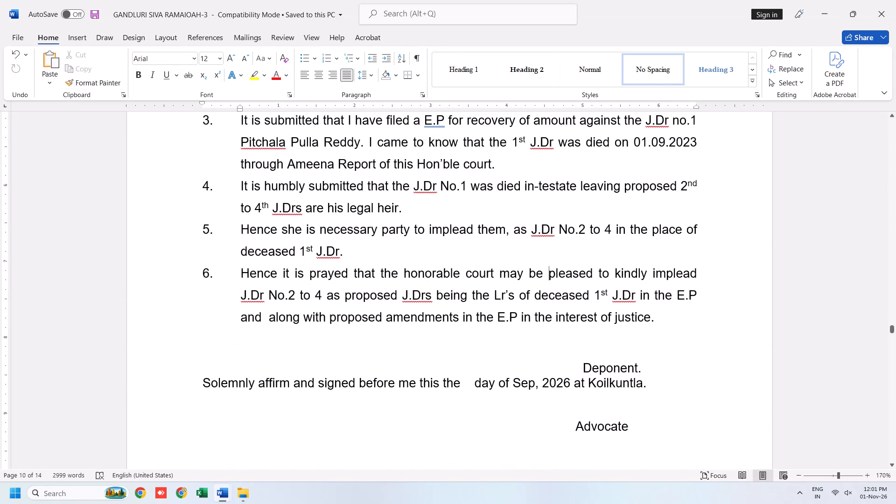
scroll(522, 363, "up", 3)
left_click(417, 297)
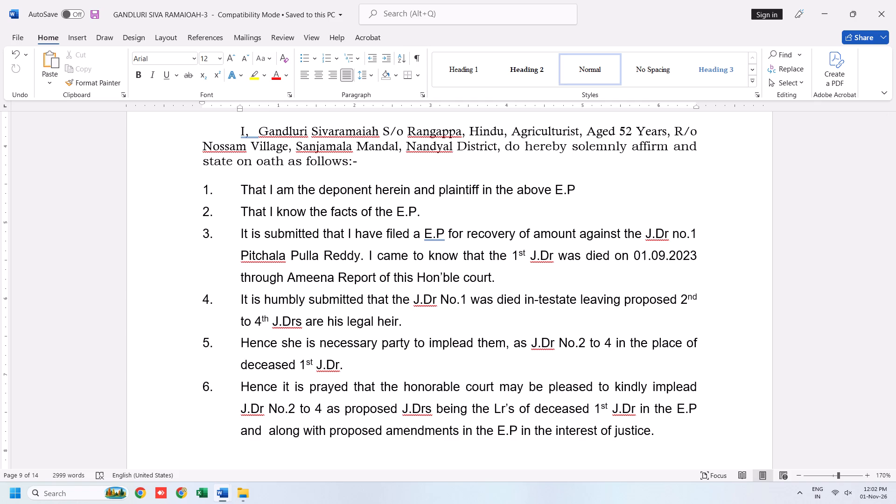
key("Page_Up")
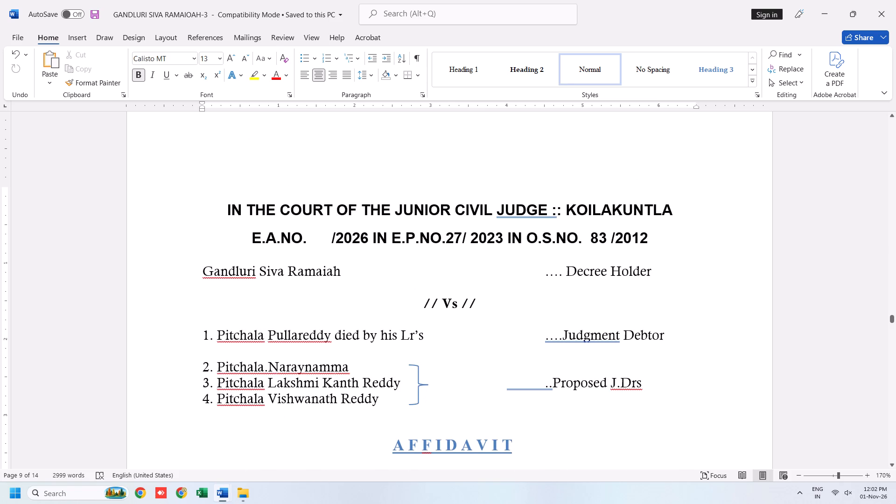
key("Page_Up")
key("Page_Up")
key("Page_Up")
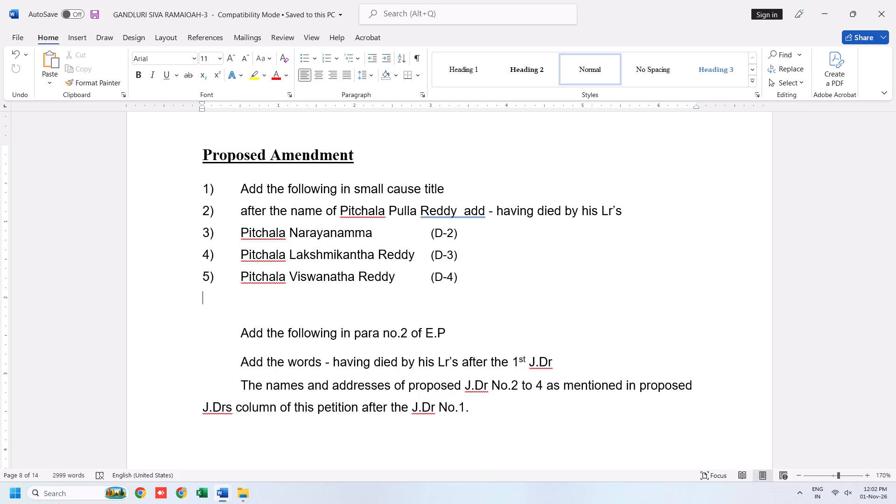
Change the J.Dr numbering in the prayer of the Sec.50 and 151 C.P.C. petition to "No.2 to 4".
scroll(529, 315, "up", 12)
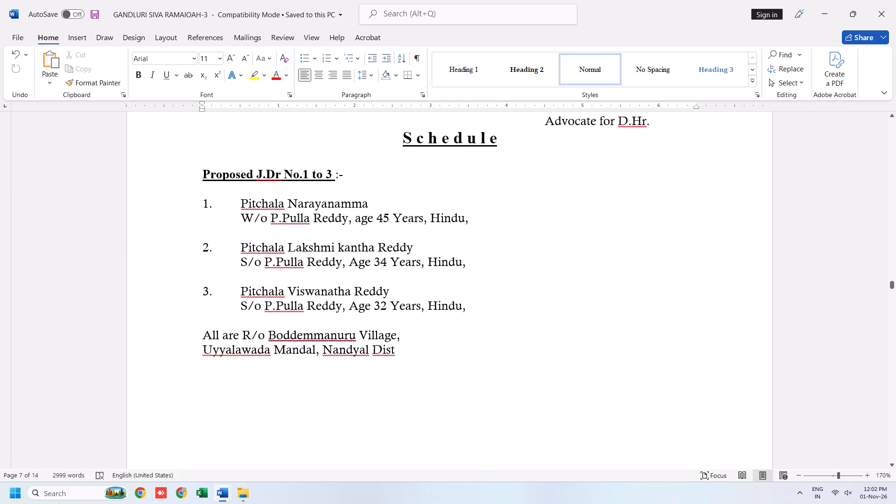
scroll(528, 313, "up", 6)
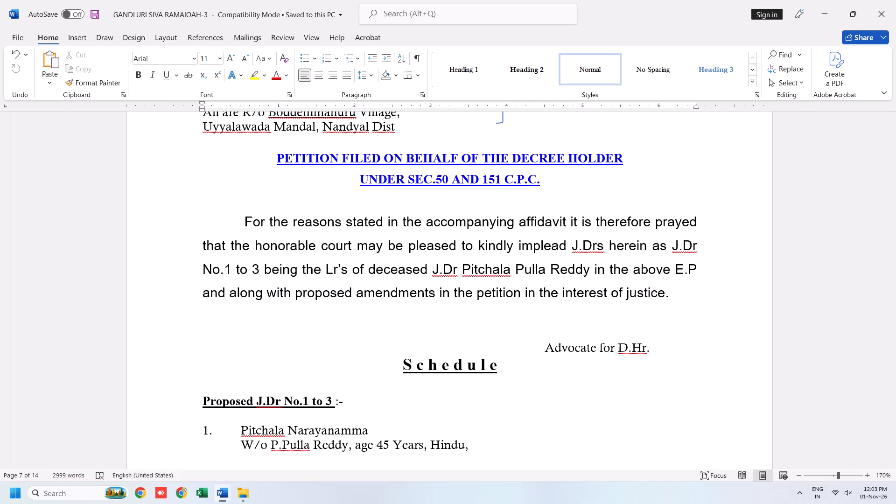
scroll(526, 306, "up", 4)
scroll(391, 238, "up", 2)
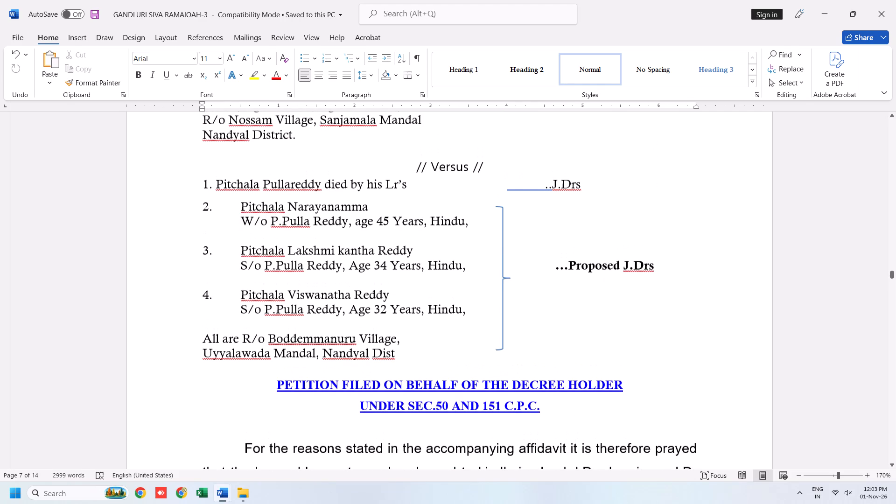
left_click_drag(200, 211, 347, 313)
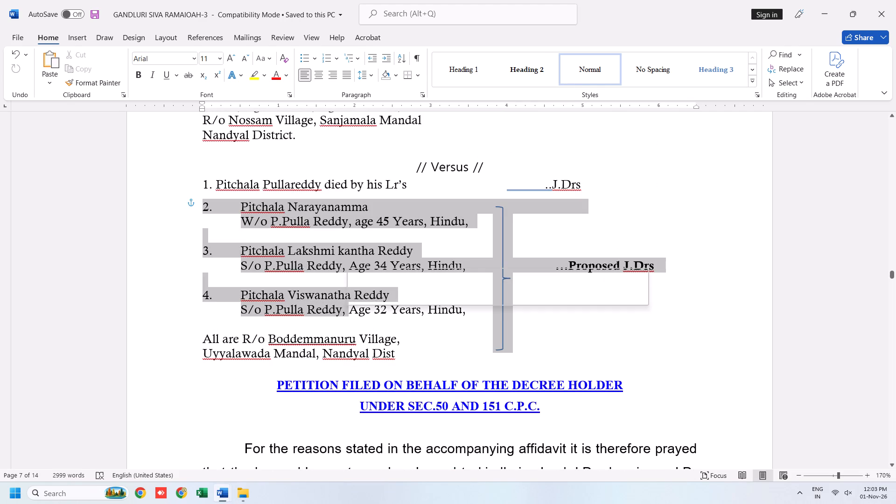
left_click(271, 176)
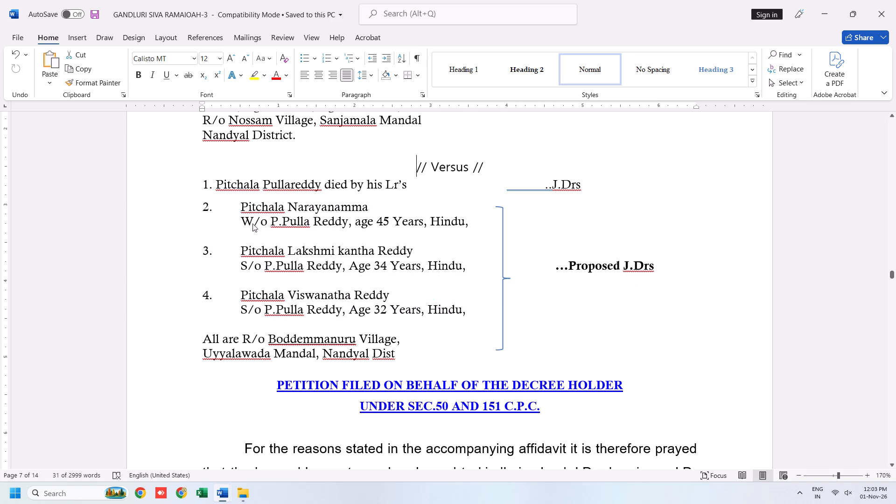
left_click(244, 212)
scroll(336, 371, "down", 3)
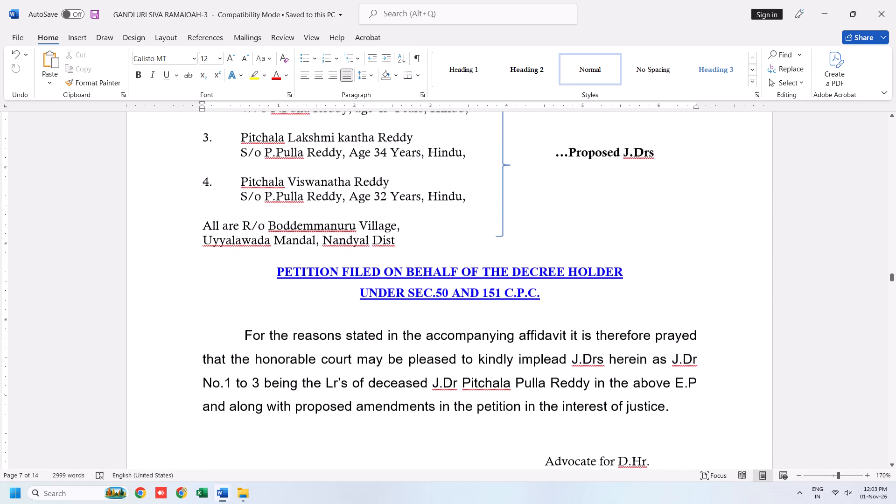
left_click(223, 382)
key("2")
key("Delete")
key("Right")
key("Right")
key("Right")
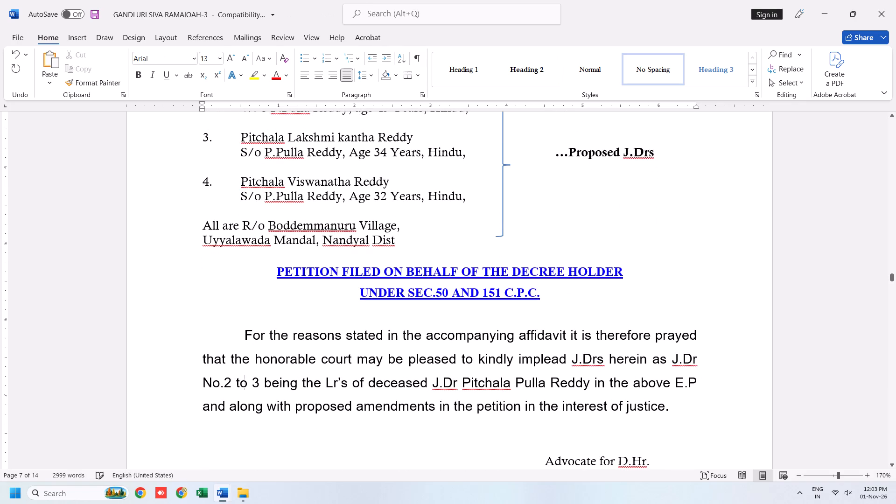
key("Right")
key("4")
key("Delete")
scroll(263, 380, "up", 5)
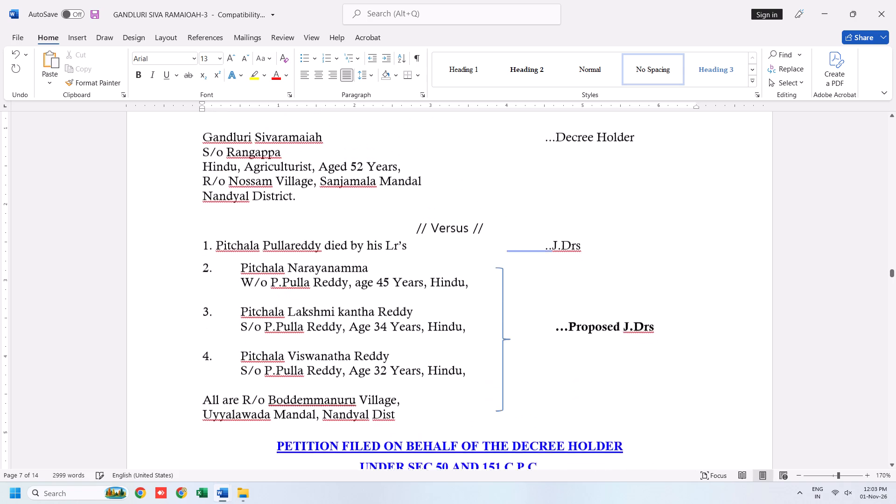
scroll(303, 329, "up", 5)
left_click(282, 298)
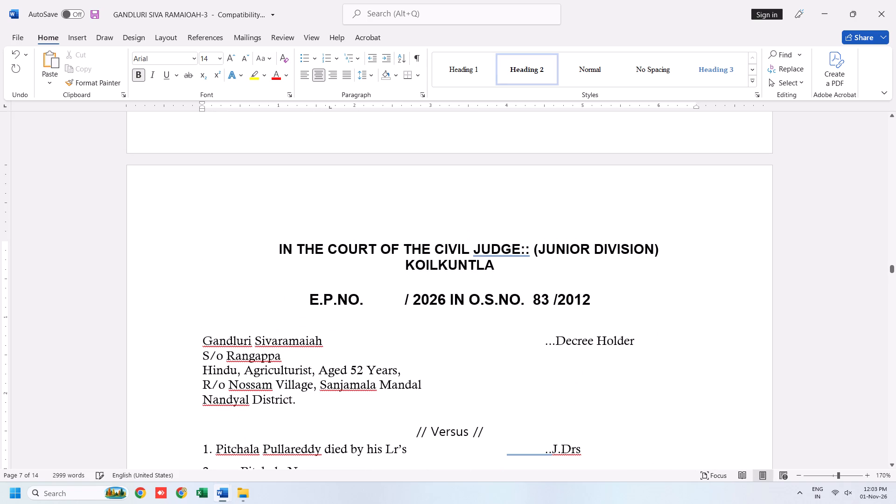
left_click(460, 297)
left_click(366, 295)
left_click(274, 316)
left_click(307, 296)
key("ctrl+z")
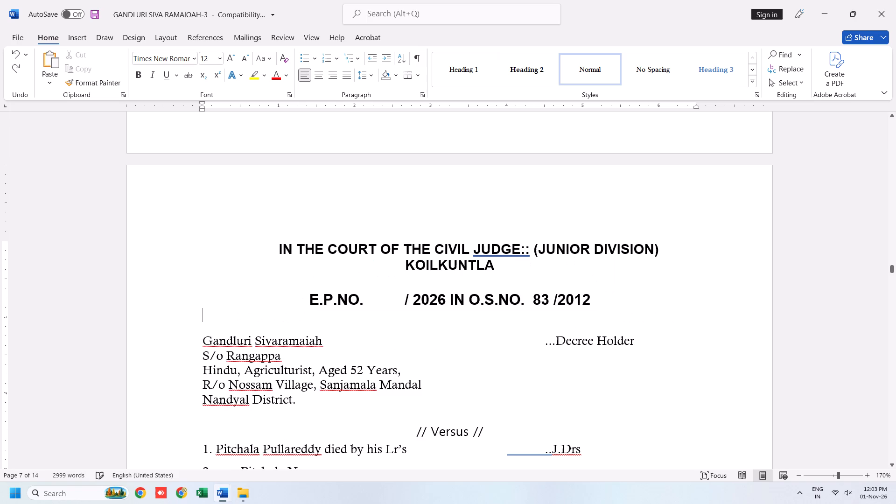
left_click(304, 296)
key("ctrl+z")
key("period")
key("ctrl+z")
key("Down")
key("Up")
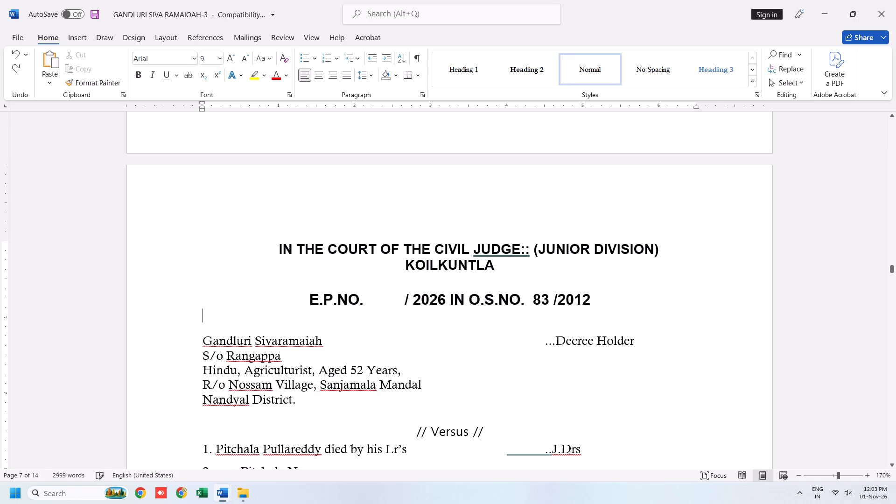
Insert "E.A.NO. /2026 IN" before "E.P.NO." in the case-number heading of the Sec.50 and 151 C.P.C. petition.
key("Up")
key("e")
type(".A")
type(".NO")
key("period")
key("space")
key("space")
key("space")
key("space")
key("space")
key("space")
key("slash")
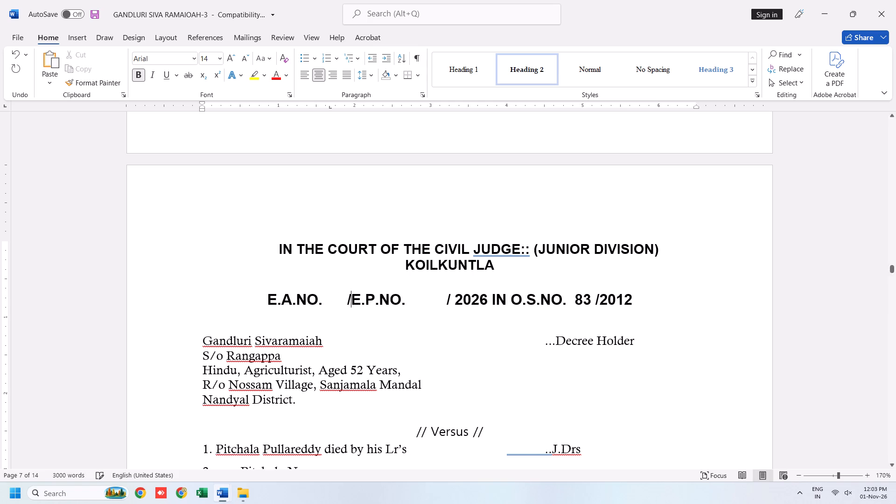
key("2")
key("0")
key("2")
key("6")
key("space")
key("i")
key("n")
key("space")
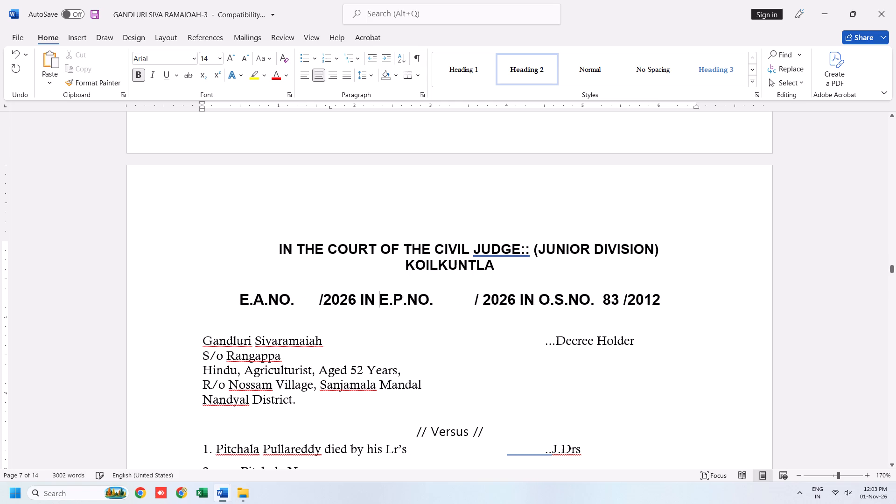
Complete the heading's E.P. number as 27 / 2023, removing the extra spaces before the slash.
left_click(437, 301)
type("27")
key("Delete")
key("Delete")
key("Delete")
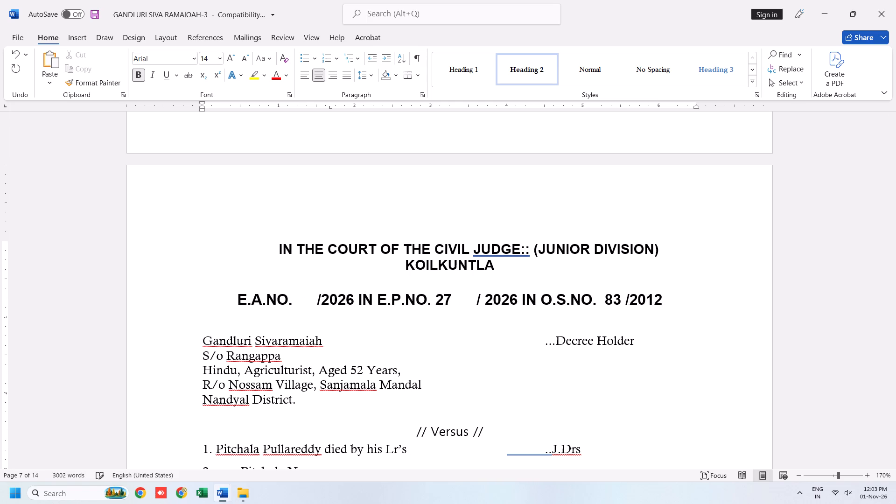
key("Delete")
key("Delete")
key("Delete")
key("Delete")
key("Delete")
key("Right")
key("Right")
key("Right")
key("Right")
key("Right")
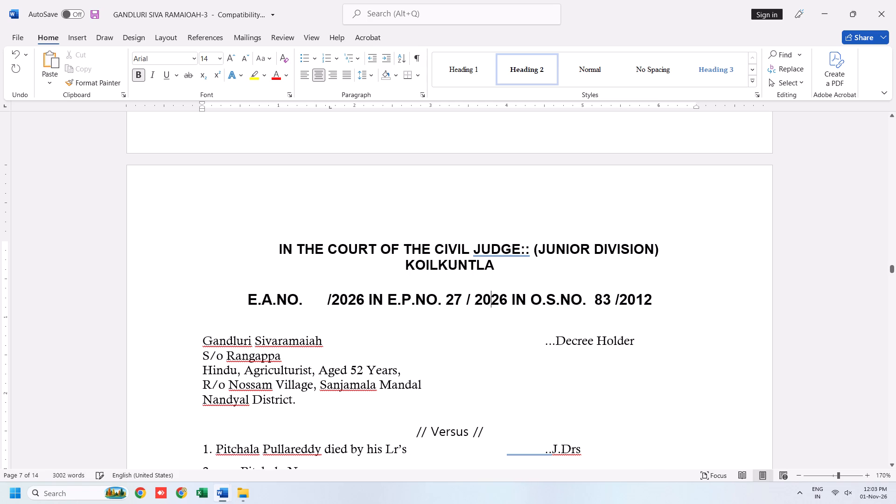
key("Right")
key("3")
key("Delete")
Change the J.Dr numbering in the Schedule's underlined heading to "Proposed J.Dr No.2 to 4".
scroll(552, 210, "down", 3)
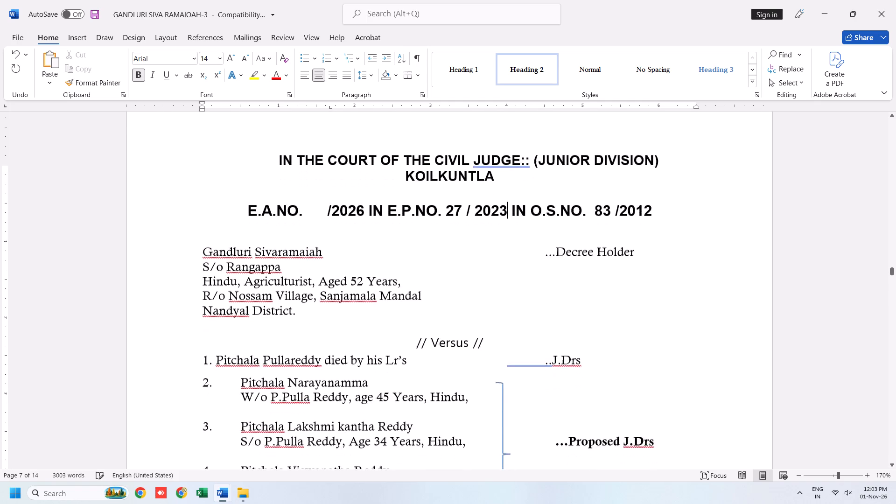
scroll(421, 315, "down", 10)
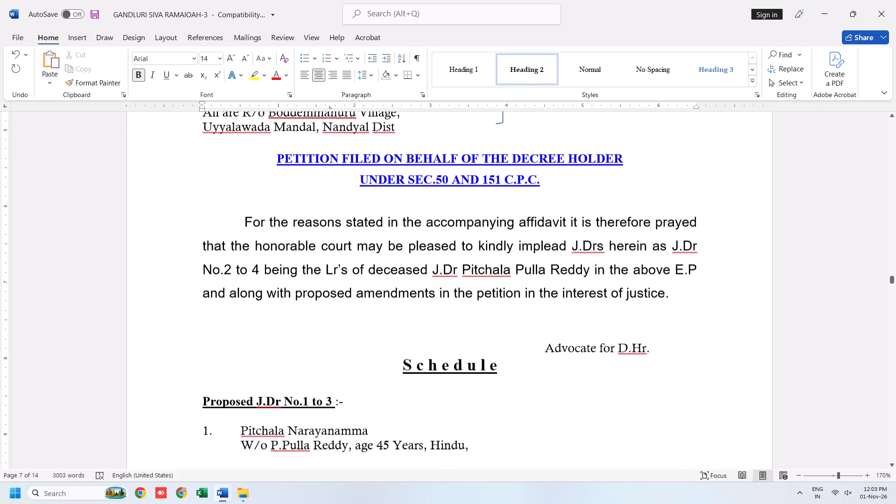
left_click(403, 259)
left_click_drag(482, 291, 477, 292)
scroll(439, 294, "down", 3)
left_click(321, 294)
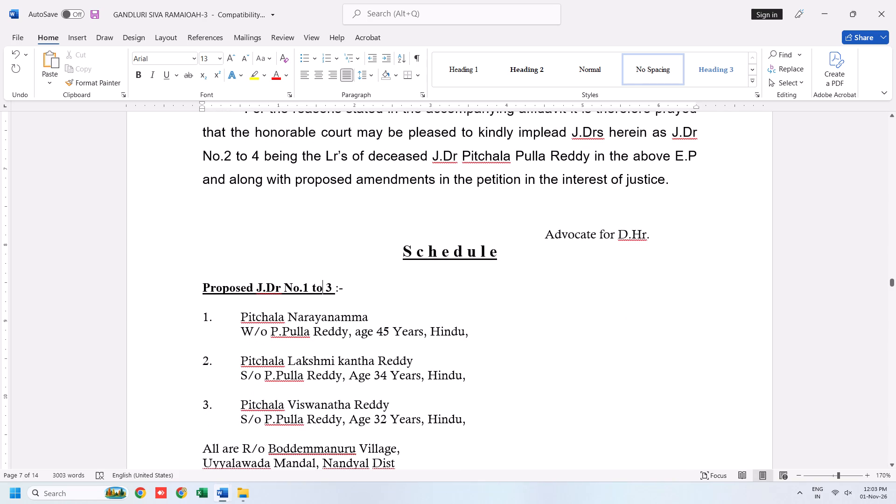
left_click(302, 285)
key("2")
key("Delete")
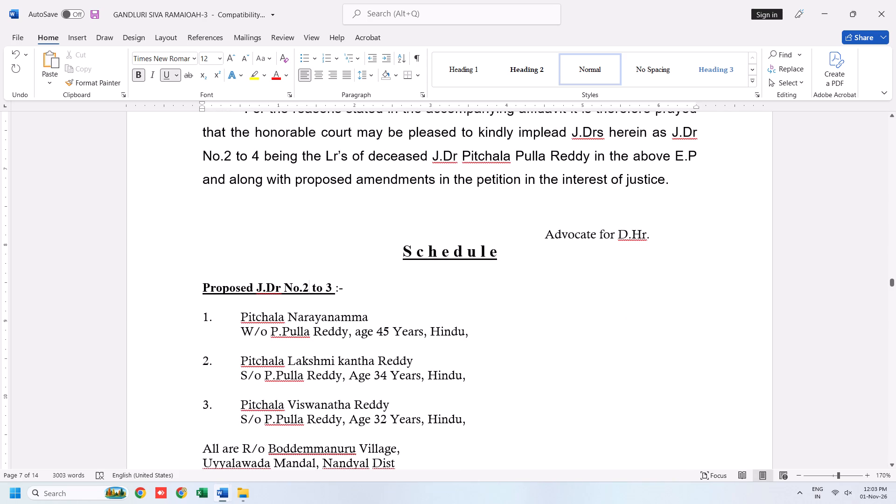
key("Right")
key("Right")
key("Right")
key("Right")
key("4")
key("Delete")
Add three tab spaces after the name in the first entry of the Schedule's party list.
scroll(394, 287, "down", 5)
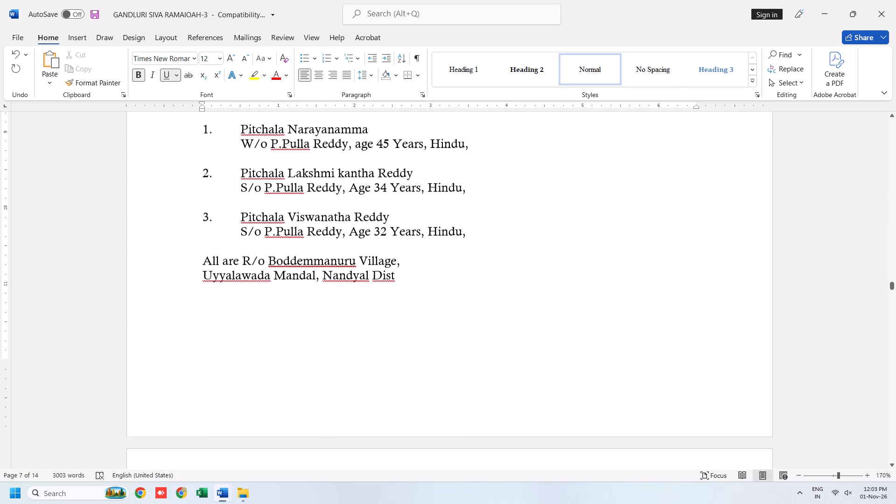
scroll(192, 163, "up", 2)
left_click(204, 196)
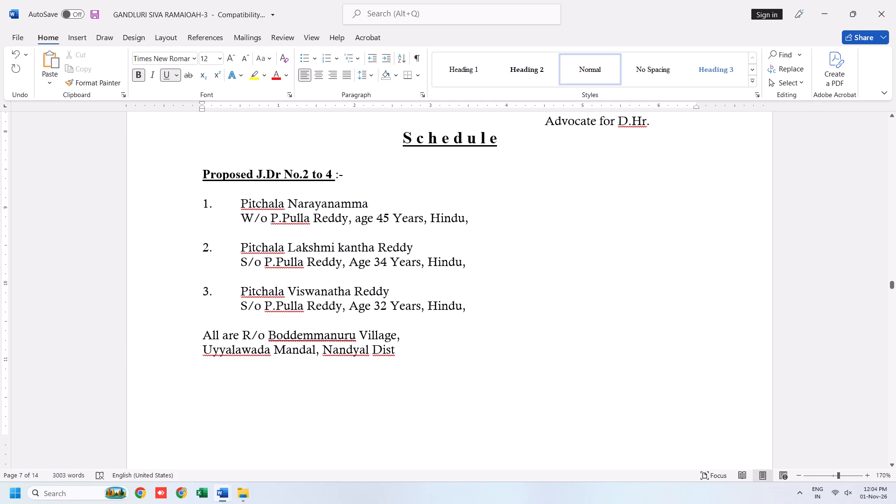
left_click(203, 203)
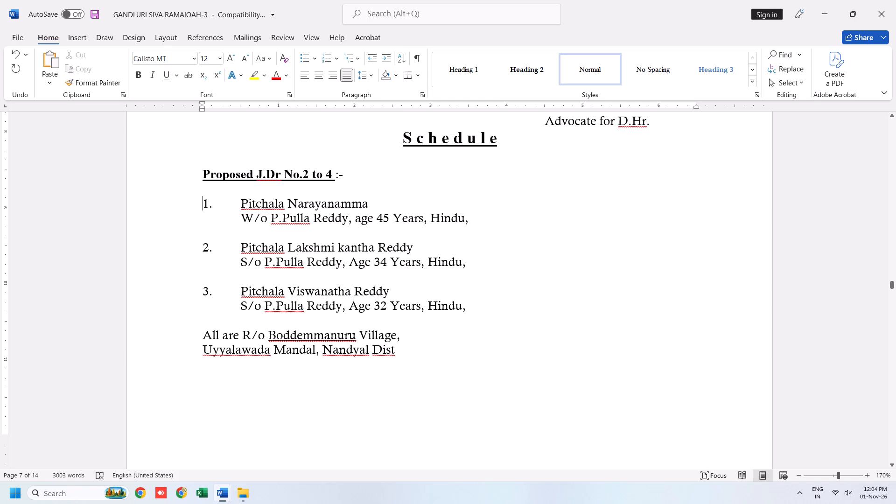
scroll(282, 218, "up", 1)
left_click(384, 242)
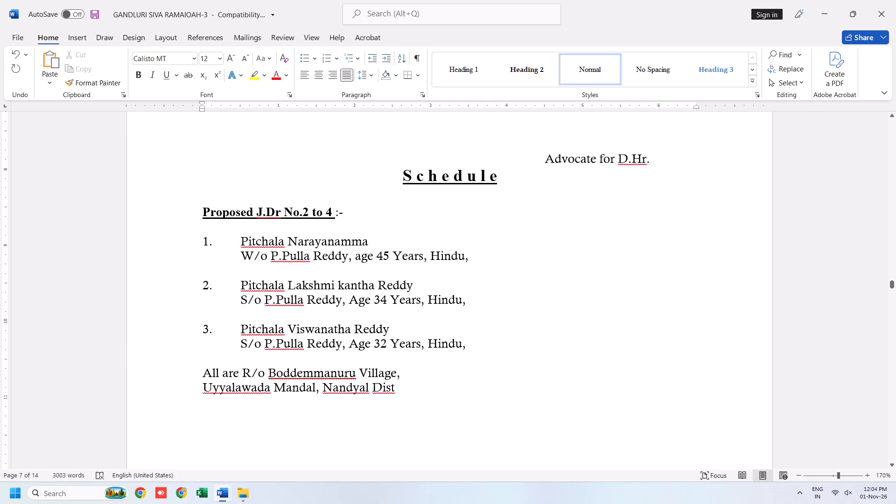
key("Tab")
key("Tab")
key("Tab")
Review the Schedule's party list and numbering together with the Proposed Amendment page that follows it.
scroll(253, 273, "down", 13)
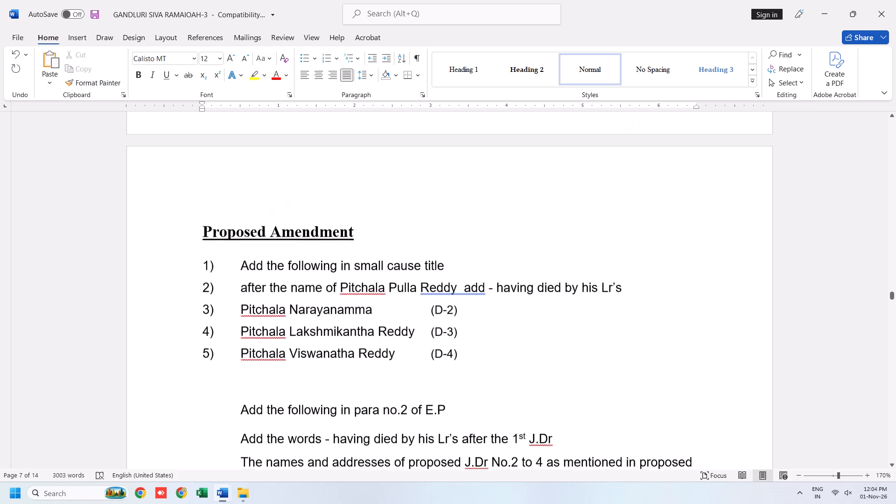
scroll(297, 283, "up", 10)
left_click_drag(201, 125, 215, 199)
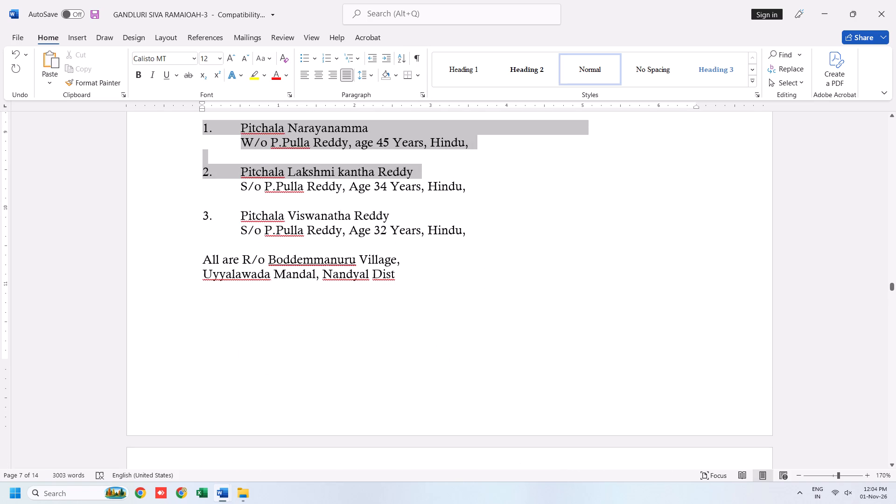
left_click_drag(215, 199, 215, 209)
scroll(217, 244, "up", 4)
left_click(205, 274)
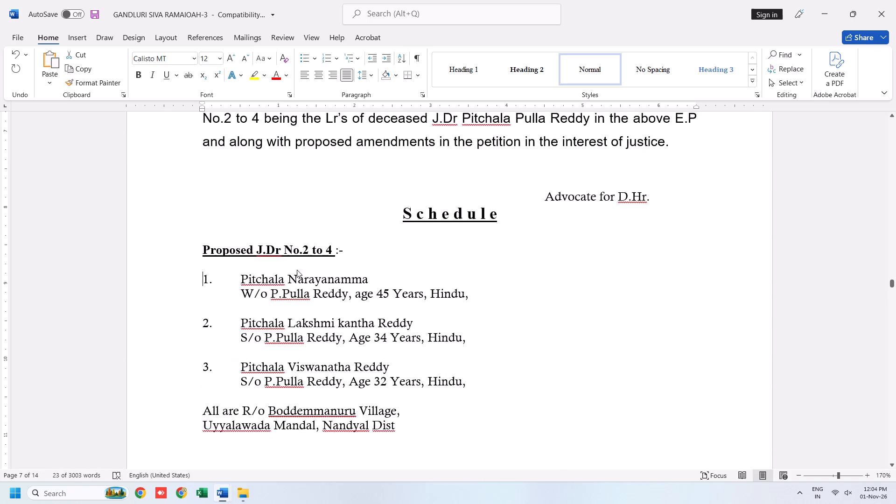
left_click(371, 249)
scroll(370, 248, "down", 15)
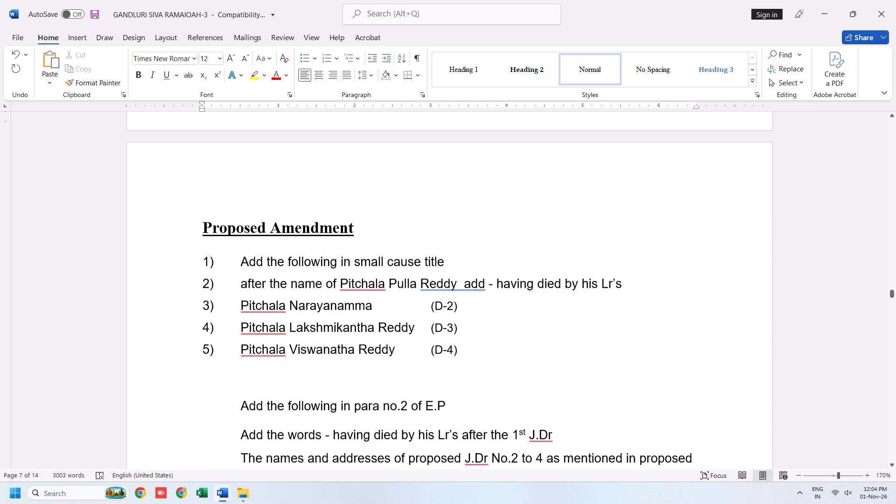
scroll(371, 300, "down", 3)
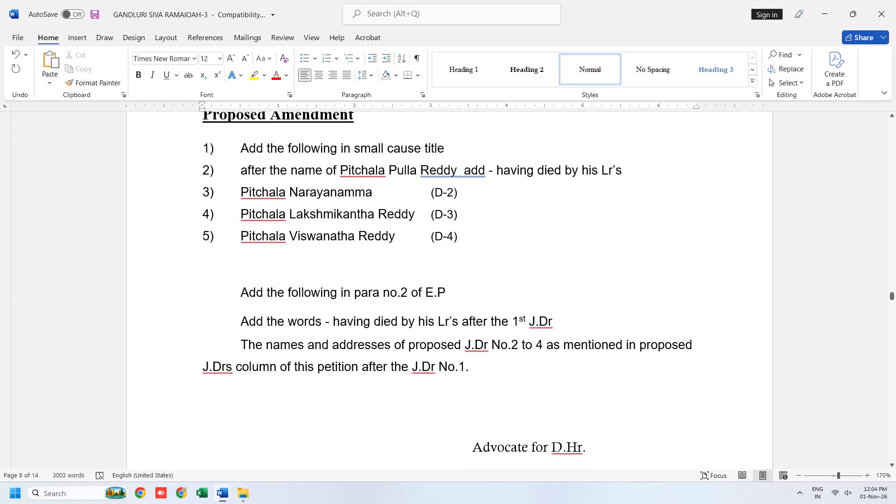
scroll(493, 343, "down", 1)
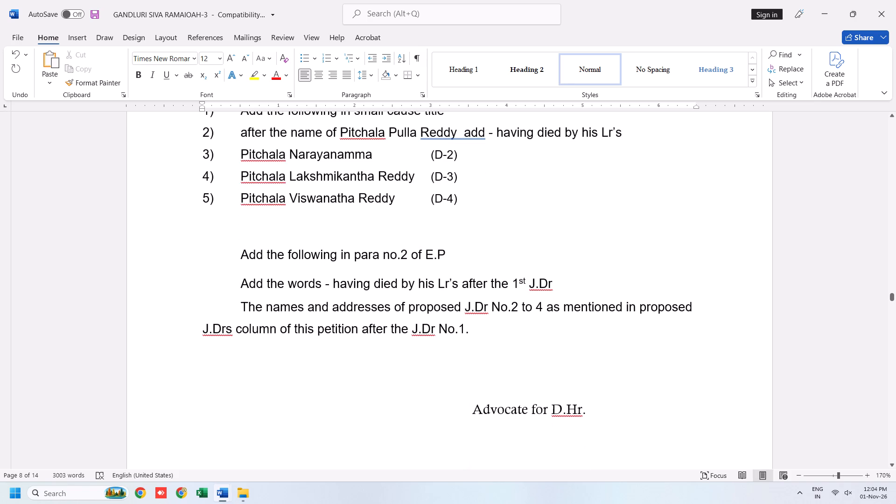
scroll(490, 377, "down", 15)
Reduce the E.A.NO. case-number heading of the Sec.50 and 151 C.P.C. petition to font size 11.
scroll(433, 372, "up", 9)
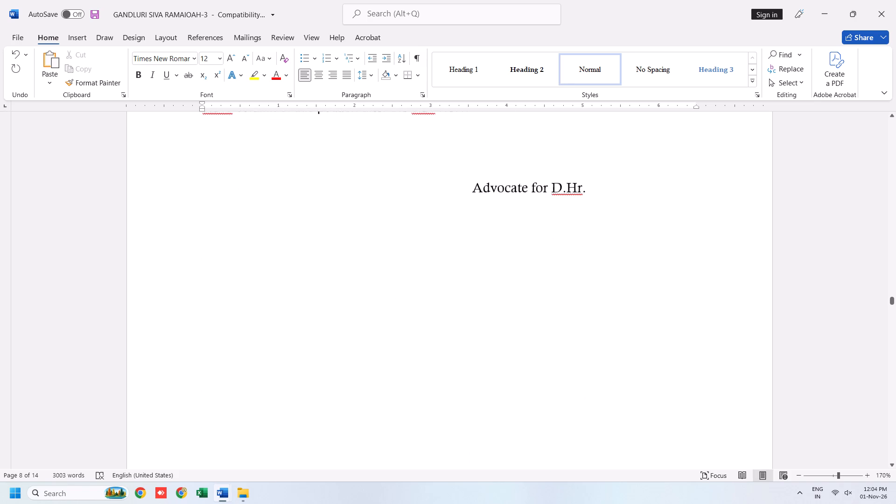
scroll(406, 371, "up", 17)
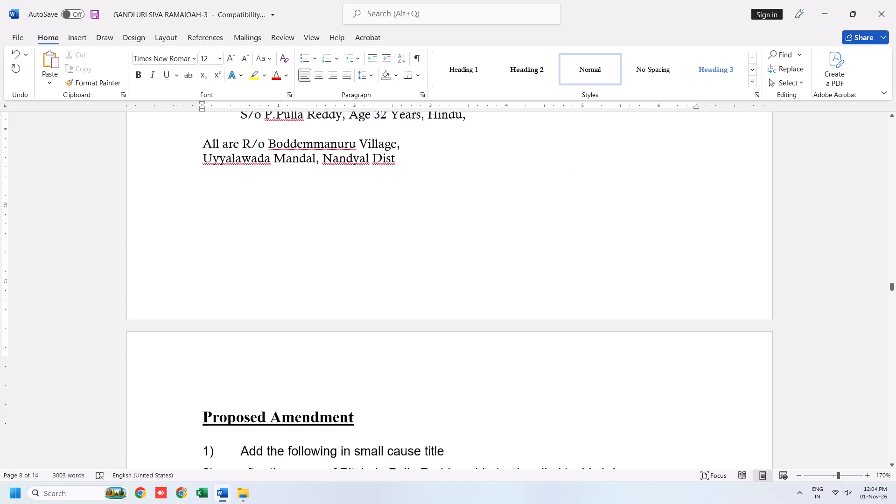
scroll(400, 369, "up", 20)
scroll(400, 369, "up", 20)
scroll(400, 369, "up", 5)
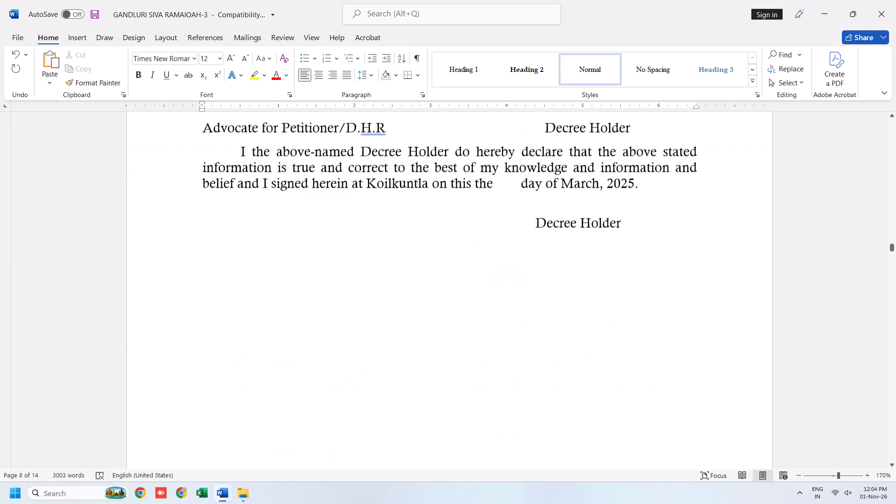
scroll(380, 357, "up", 9)
scroll(375, 356, "down", 20)
scroll(375, 356, "down", 7)
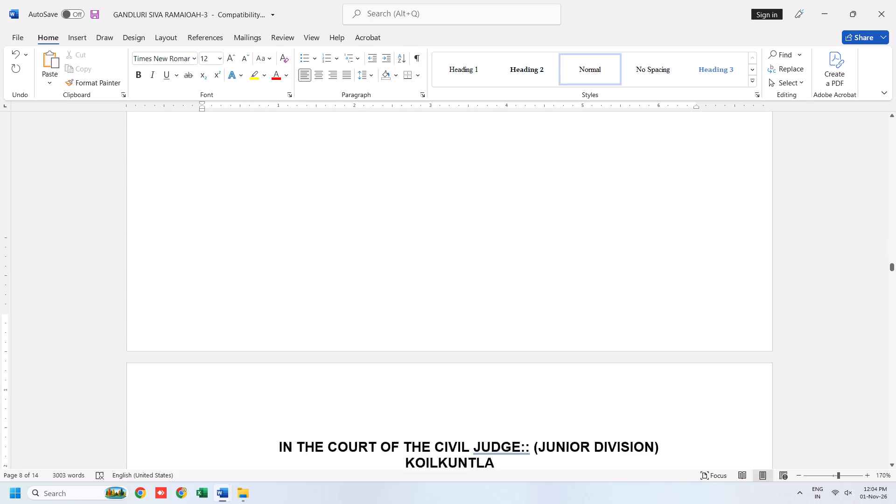
scroll(436, 328, "down", 6)
left_click(364, 262)
left_click(249, 252)
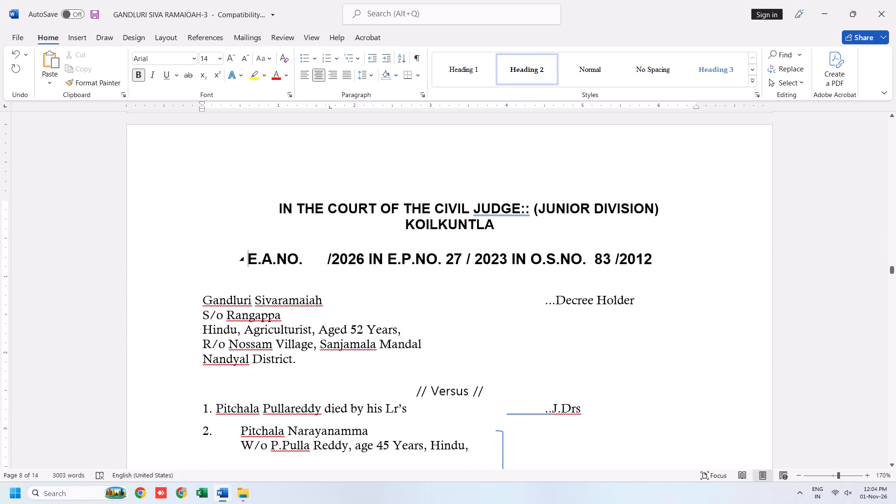
key("shift+End")
key("ctrl+bracketleft")
key("ctrl+bracketleft")
key("ctrl+bracketleft")
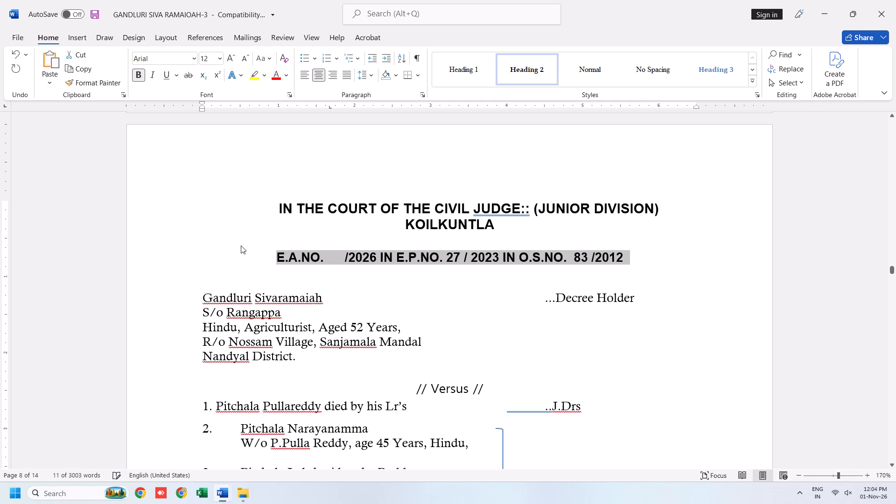
left_click(370, 237)
Remove the space before the petition's court title so that it fits on one line with KOILKUNTLA.
left_click(275, 210)
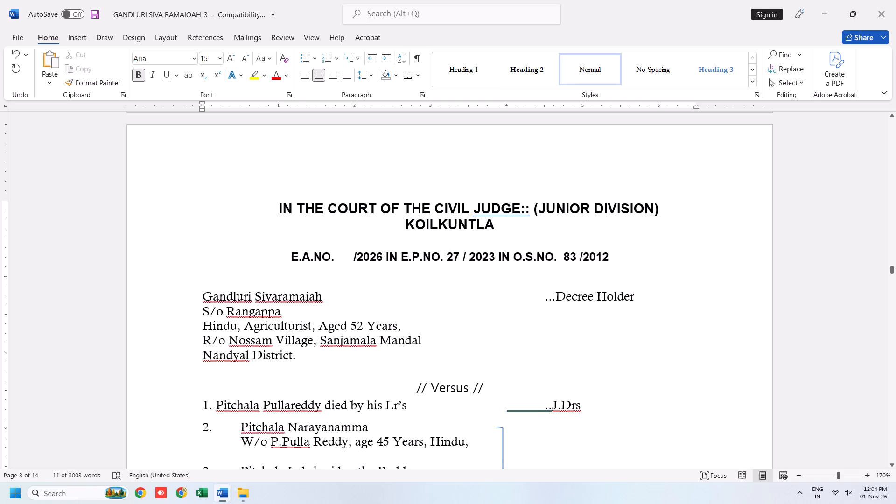
key("BackSpace")
key("Return")
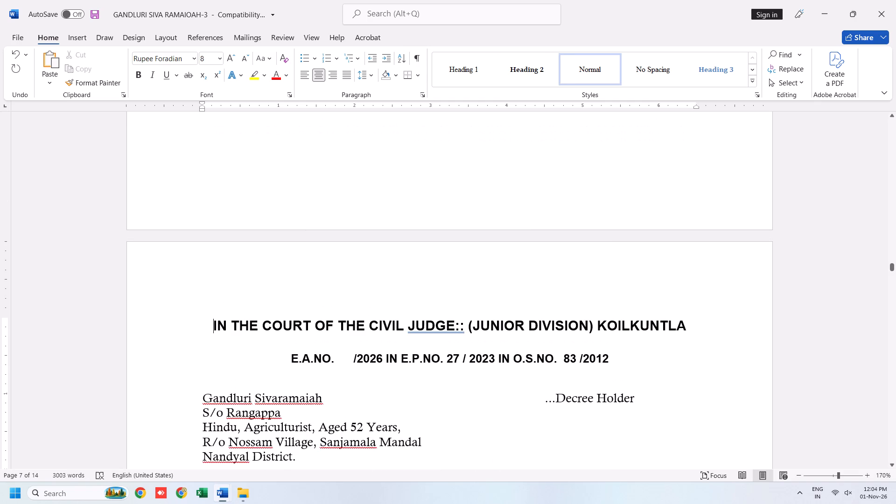
Insert a blank line above the court title, moving the Proposed Amendment heading off the petition's page.
scroll(270, 205, "down", 20)
scroll(270, 205, "down", 9)
scroll(396, 225, "up", 4)
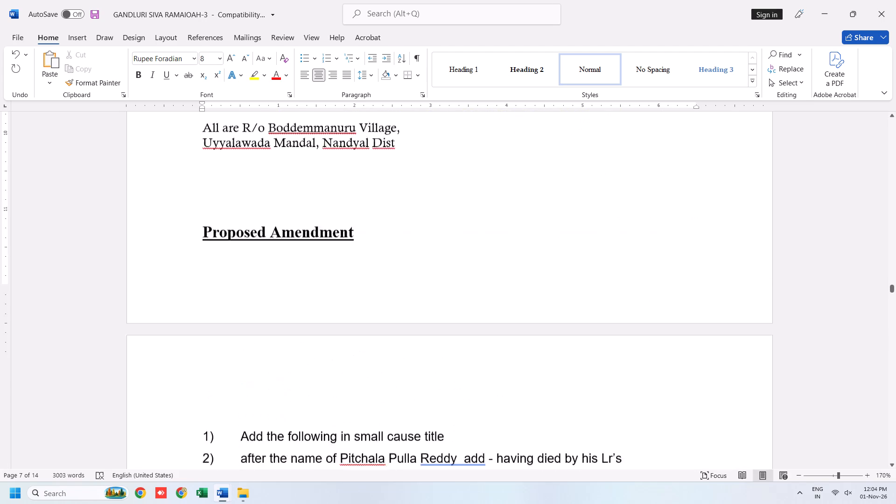
scroll(346, 226, "up", 5)
scroll(425, 265, "up", 14)
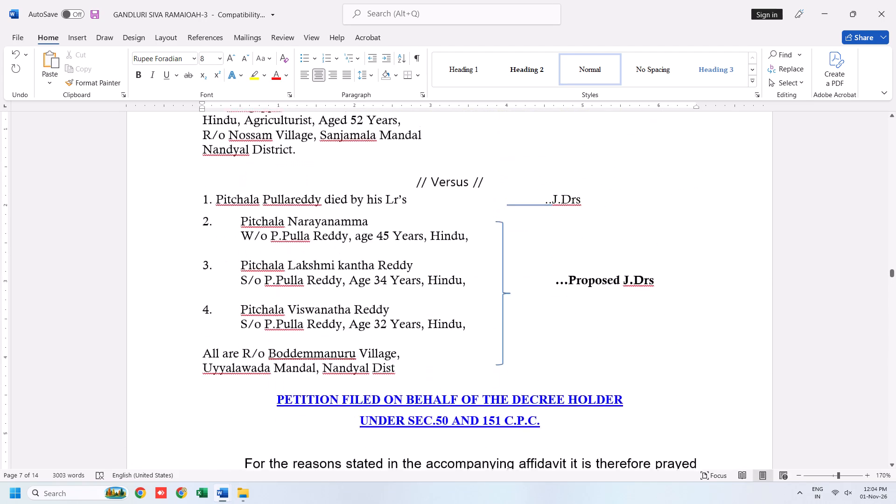
scroll(412, 251, "up", 5)
left_click(340, 260)
left_click(215, 290)
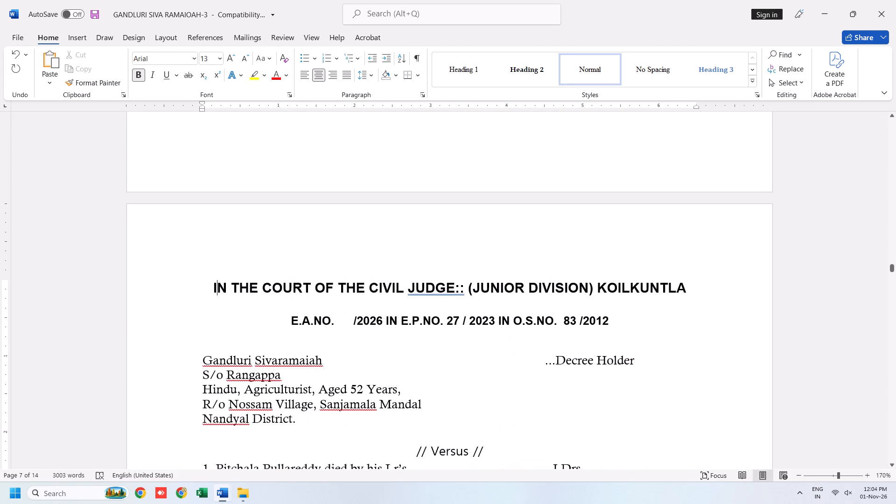
key("Left")
key("Return")
left_click(629, 334)
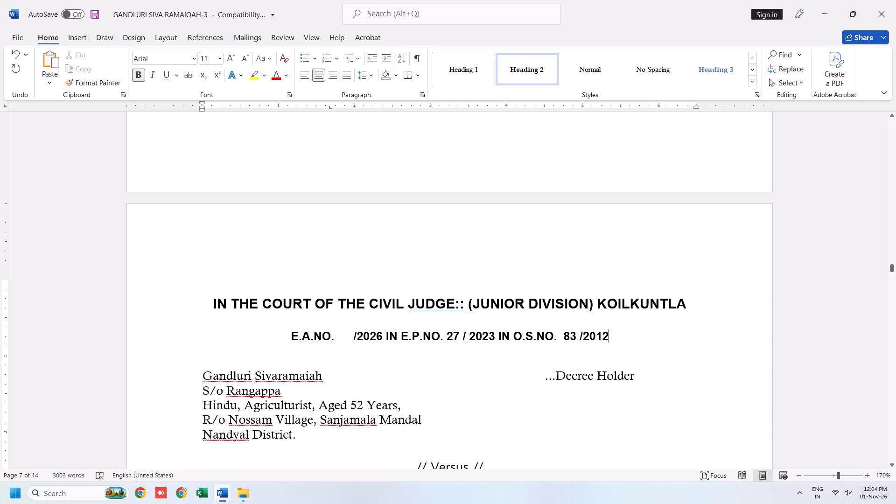
Check the page layout from the petition's heading through the Schedule to the end of the Proposed Amendment page.
scroll(646, 388, "down", 5)
scroll(633, 327, "down", 17)
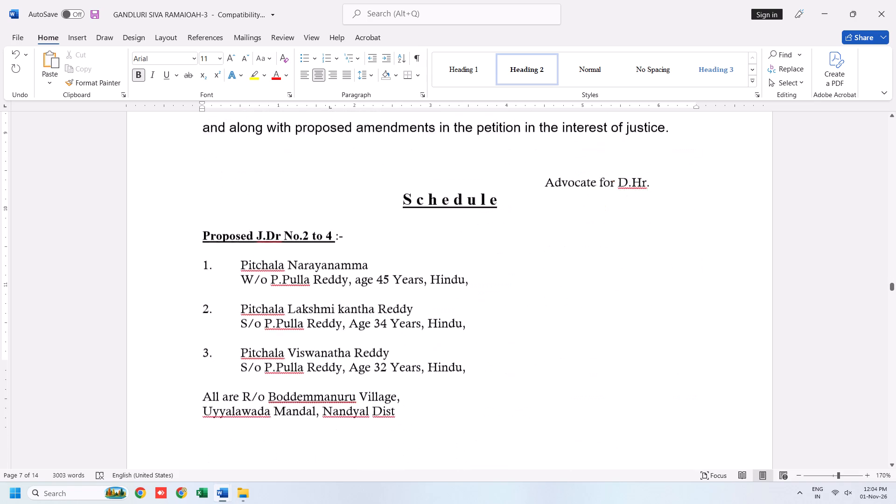
scroll(493, 321, "down", 8)
left_click(335, 309)
scroll(334, 308, "down", 16)
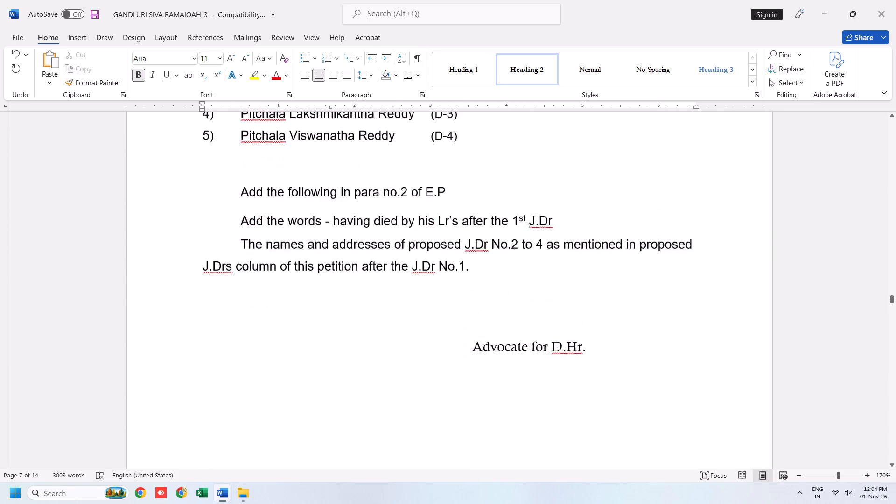
scroll(320, 318, "down", 13)
scroll(462, 288, "down", 7)
scroll(461, 285, "up", 20)
scroll(461, 285, "up", 3)
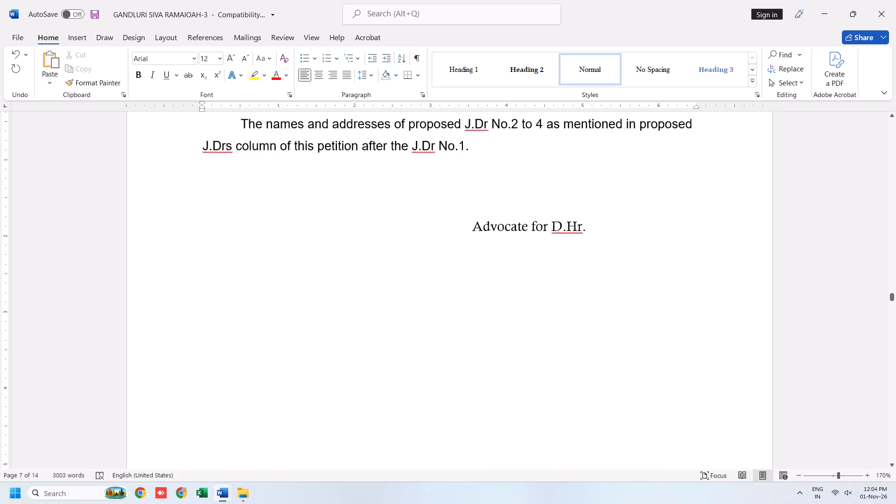
scroll(447, 276, "up", 7)
left_click(442, 276)
scroll(421, 281, "up", 8)
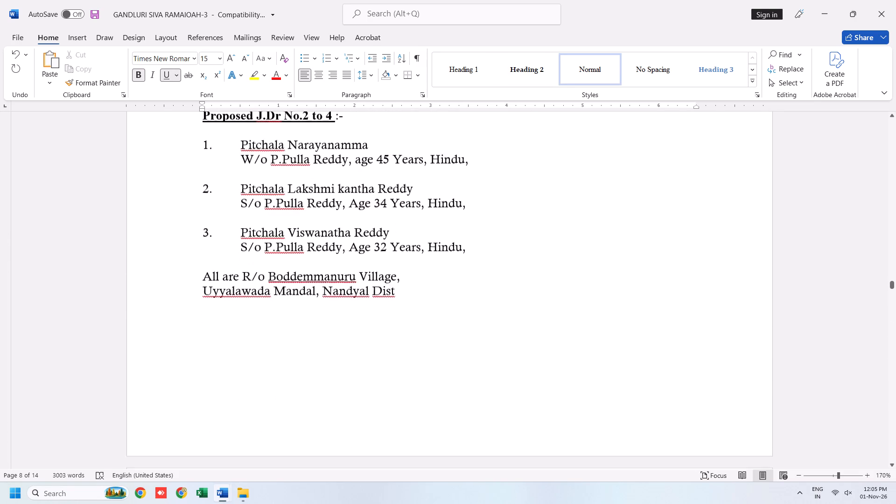
Open the print settings from the petition page and set the print range to pages 7-8.
left_click(381, 189)
key("ctrl+p")
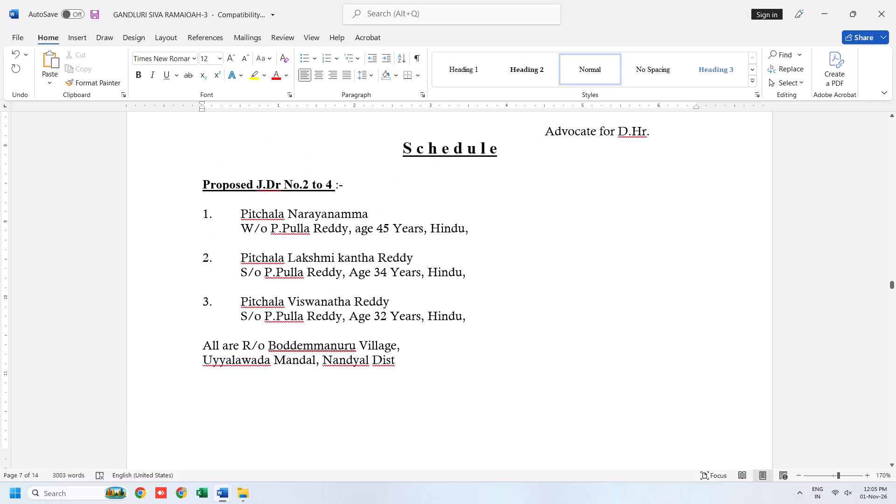
left_click(147, 231)
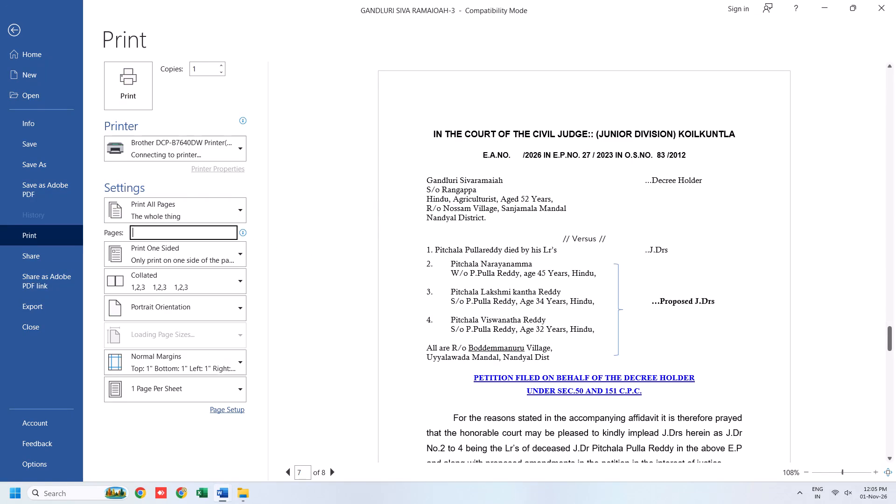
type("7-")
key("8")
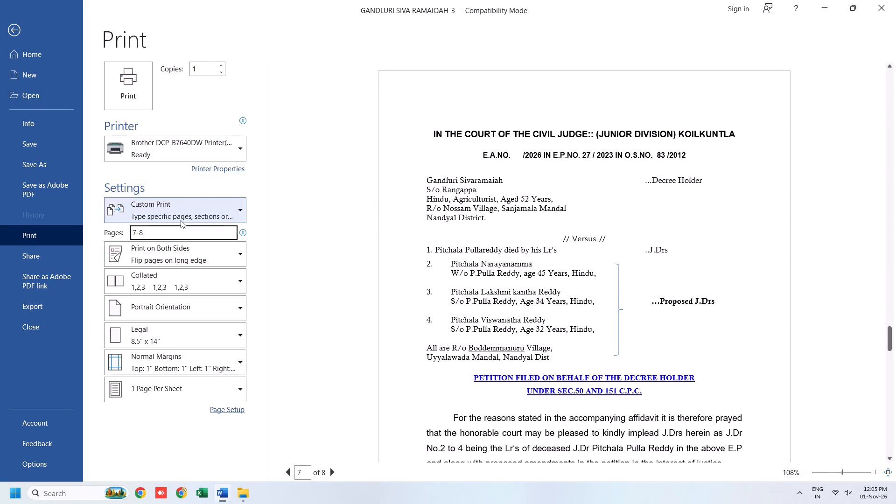
Print 3 copies of pages 7-8.
double_click(219, 65)
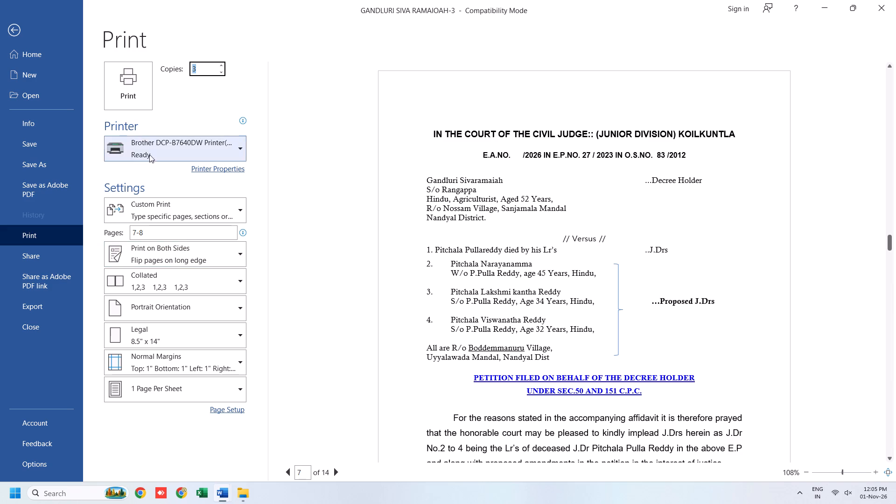
left_click(127, 89)
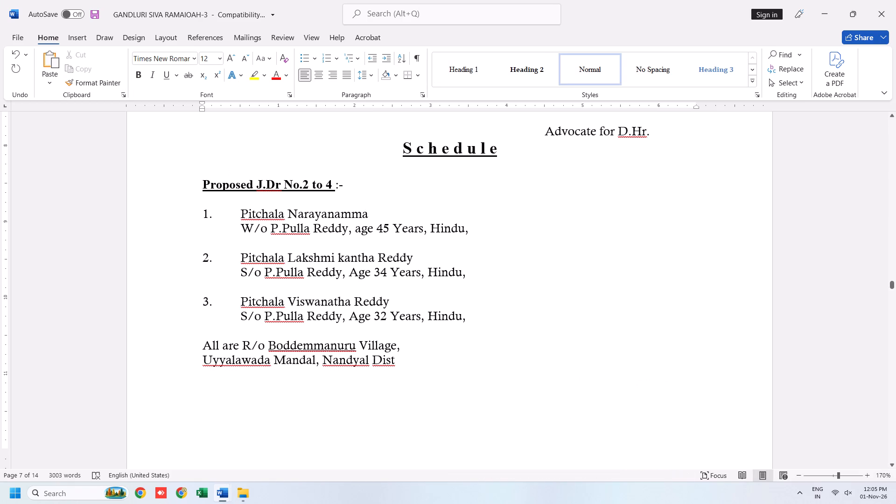
Change the month in the affidavit's "Solemnly affirm and signed before me" line to Nov.
left_click(485, 263)
scroll(488, 262, "down", 18)
scroll(464, 290, "down", 16)
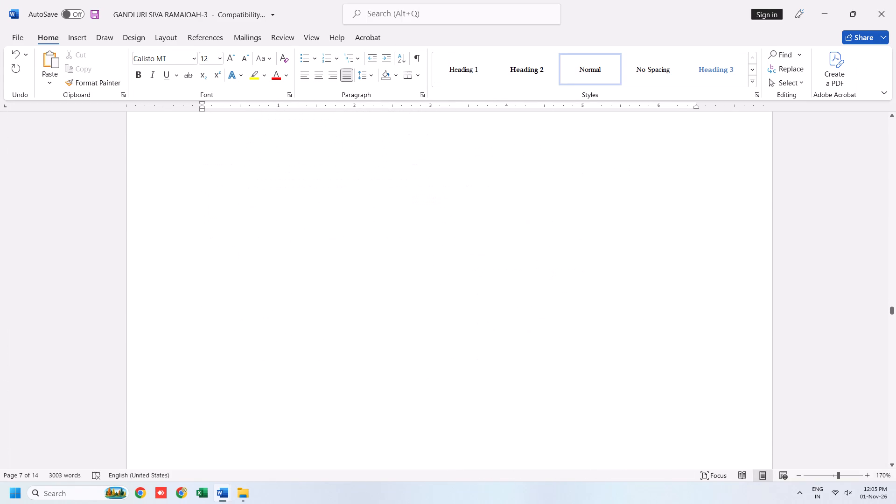
scroll(448, 306, "down", 10)
left_click(341, 213)
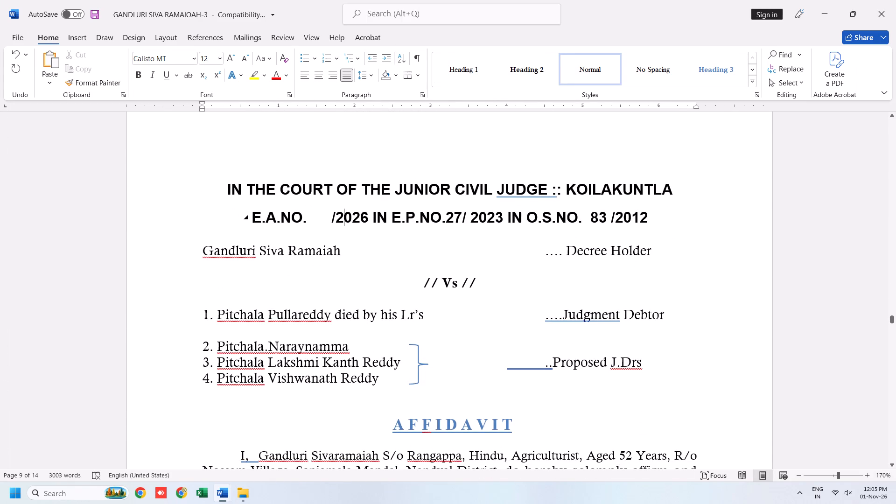
left_click(328, 229)
scroll(574, 238, "down", 14)
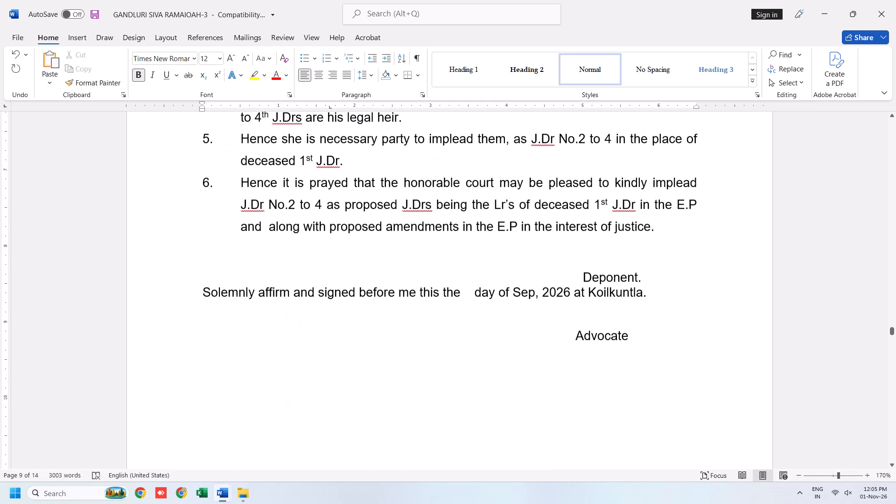
left_click(516, 283)
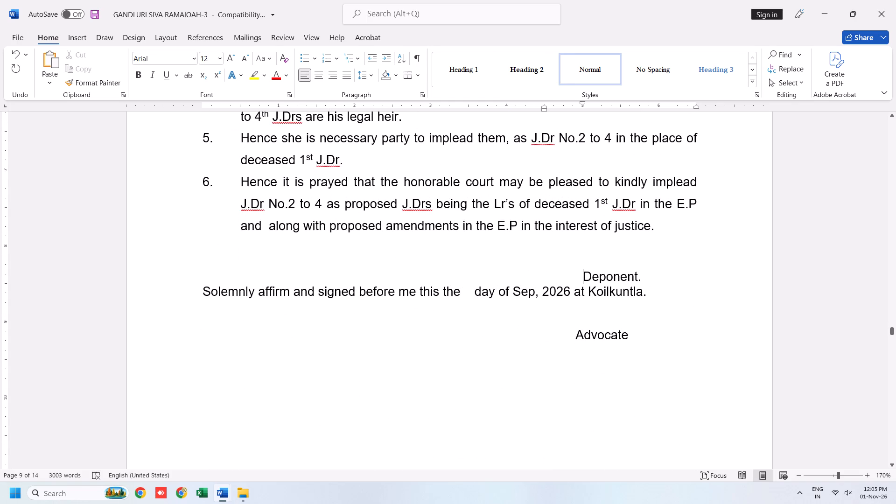
left_click(514, 292)
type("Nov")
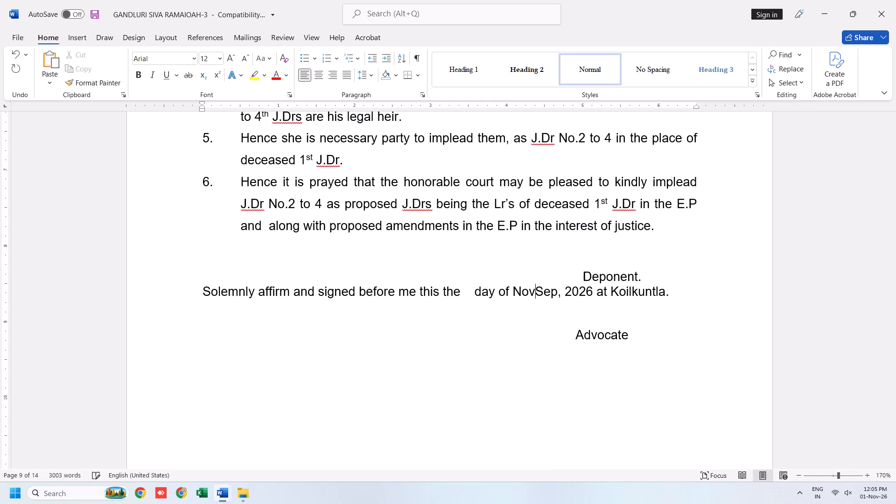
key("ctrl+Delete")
Insert a blank line above Deponent in the affidavit and another below the "Solemnly affirm" line.
scroll(505, 279, "up", 6)
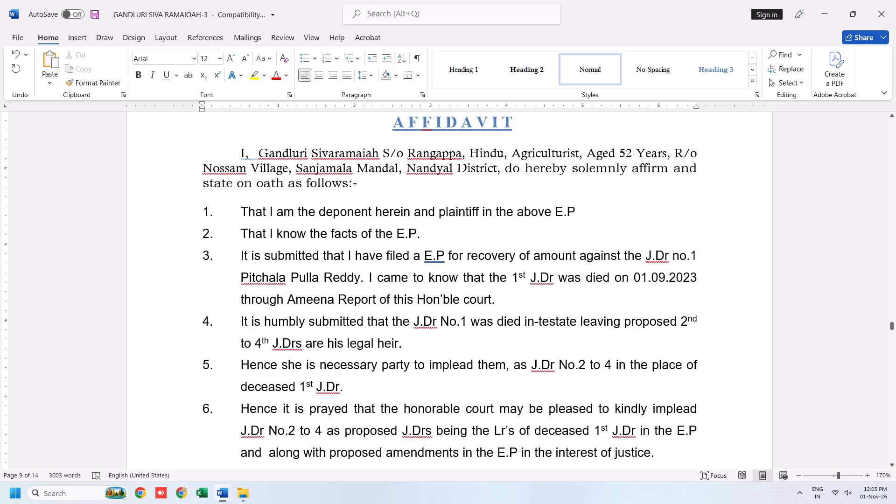
scroll(469, 275, "up", 2)
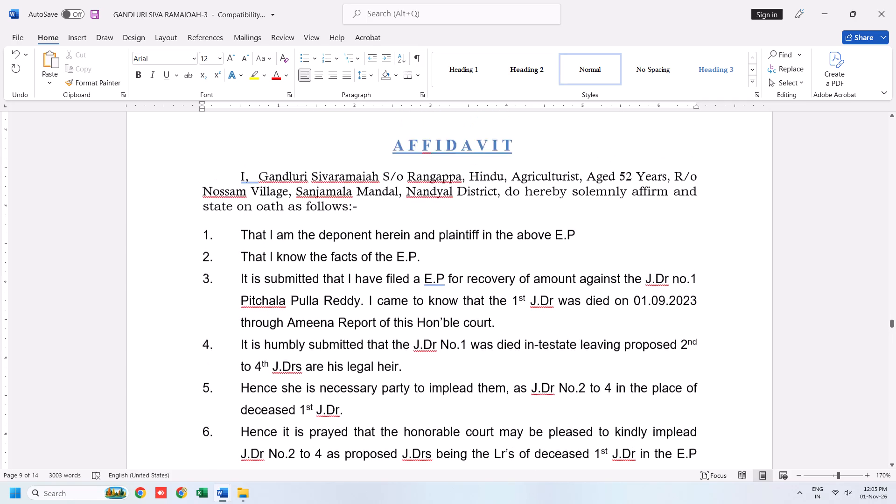
scroll(469, 275, "up", 8)
left_click(400, 236)
scroll(400, 239, "down", 5)
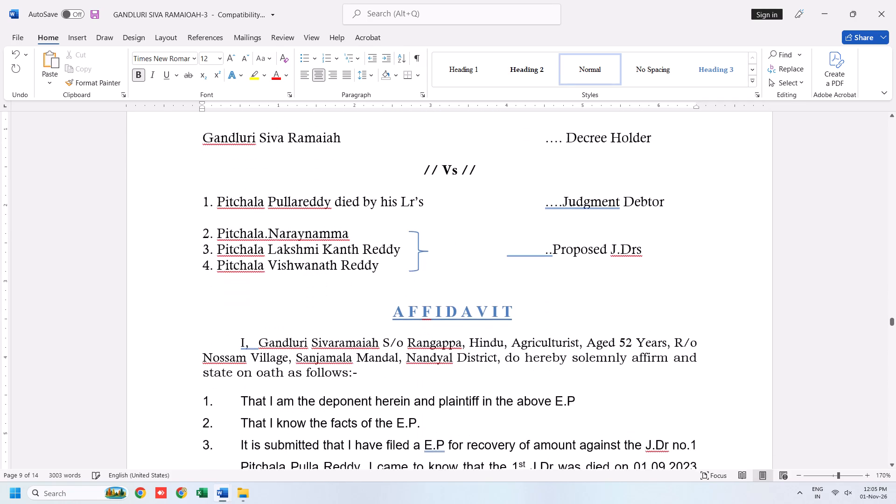
scroll(419, 248, "down", 17)
scroll(522, 221, "up", 4)
left_click(573, 184)
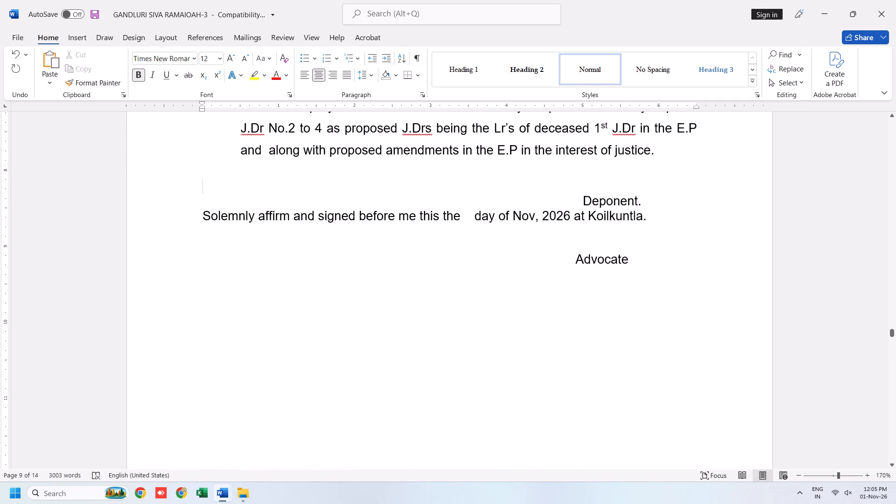
key("Return")
left_click(658, 225)
key("Return")
Check the affidavit from its end back to its court title, and save the document.
scroll(592, 242, "down", 16)
scroll(475, 283, "up", 4)
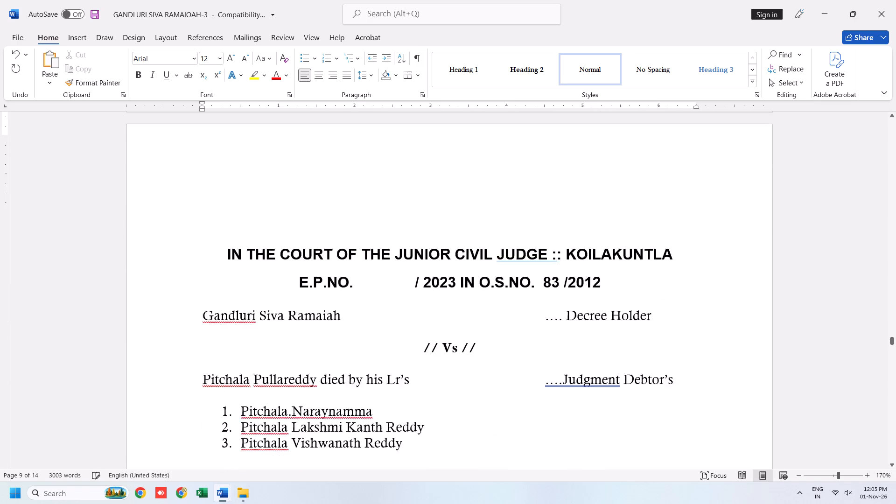
scroll(473, 283, "up", 18)
scroll(461, 277, "up", 4)
left_click(425, 253)
scroll(425, 253, "up", 2)
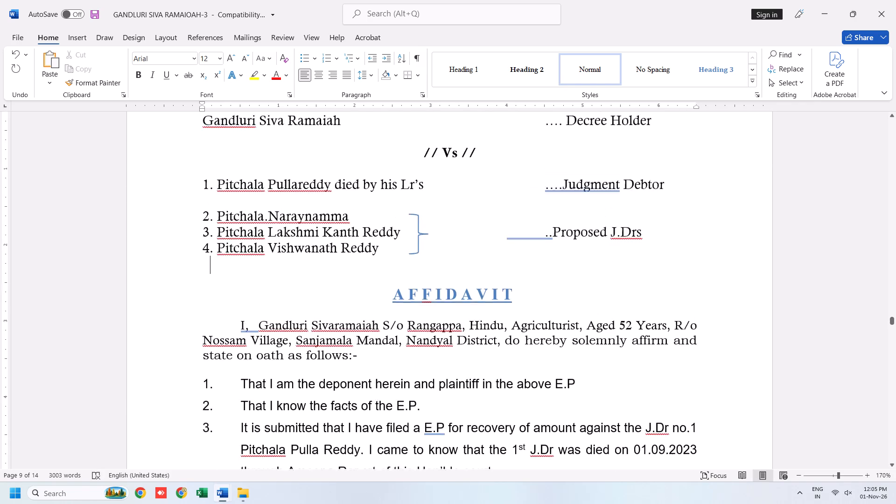
scroll(423, 253, "up", 1)
left_click(391, 216)
left_click(393, 213)
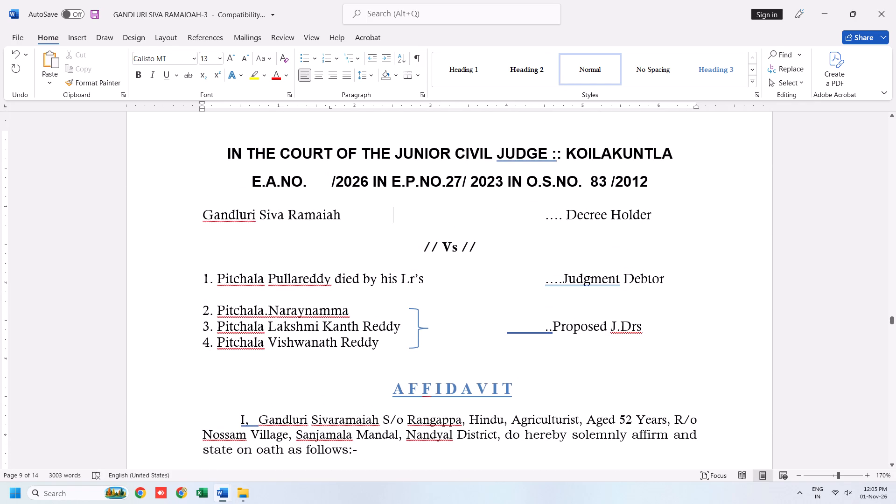
key("ctrl+s")
Change the document's paper size to a format about 8.3 inches wide.
left_click(165, 35)
left_click(89, 76)
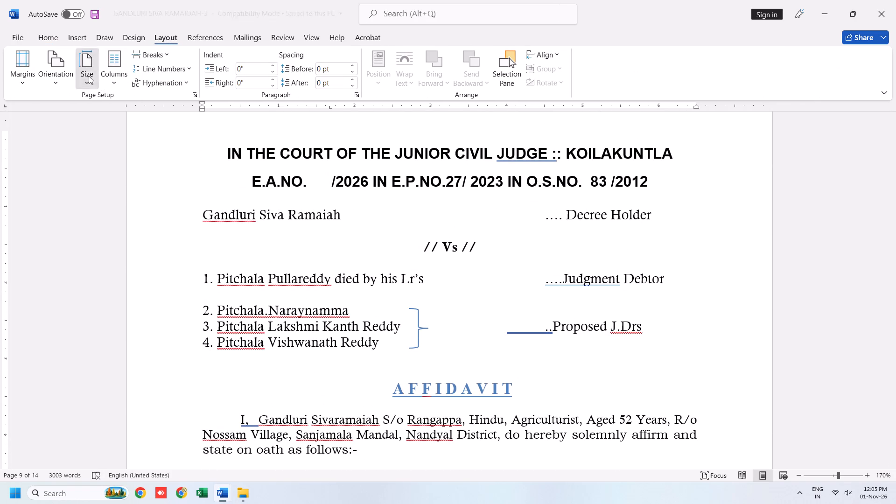
left_click(120, 104)
Delete the run of blank lines before the petition's court title so that it sits near the top of its page.
scroll(285, 247, "up", 8)
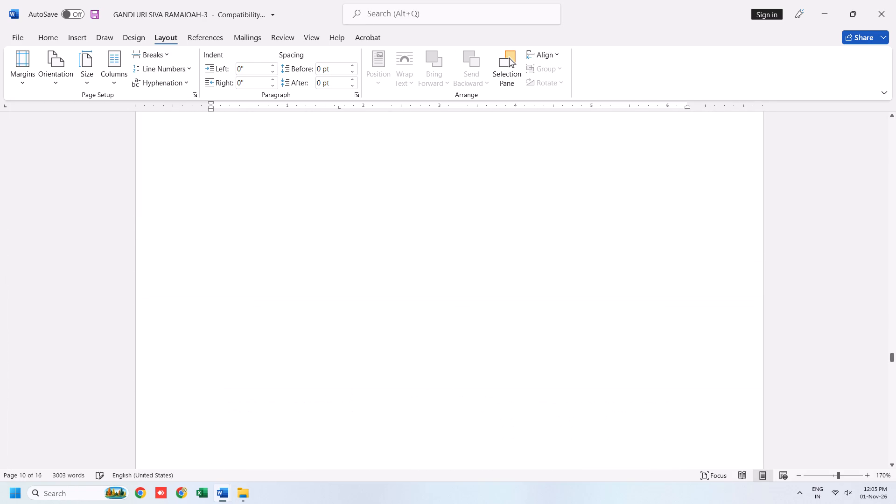
scroll(297, 274, "up", 8)
key("Page_Up")
key("Page_Up")
key("Page_Up")
key("Page_Up")
key("Page_Up")
key("Page_Up")
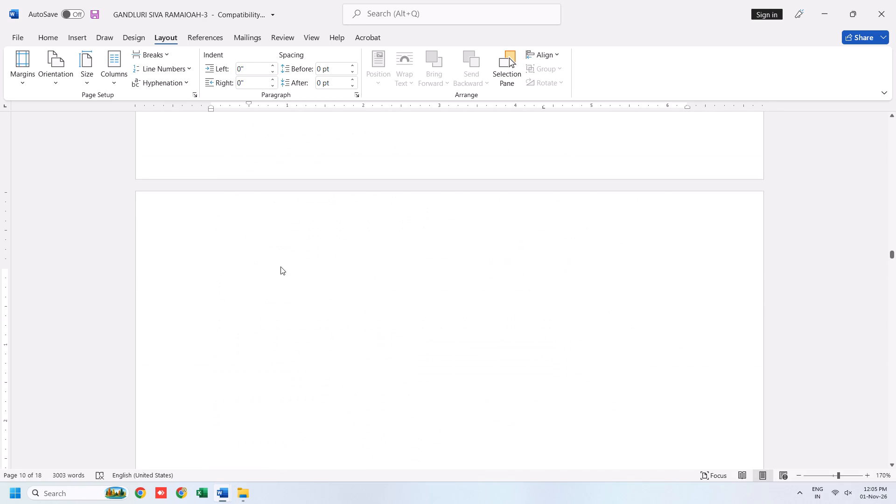
left_click(263, 251)
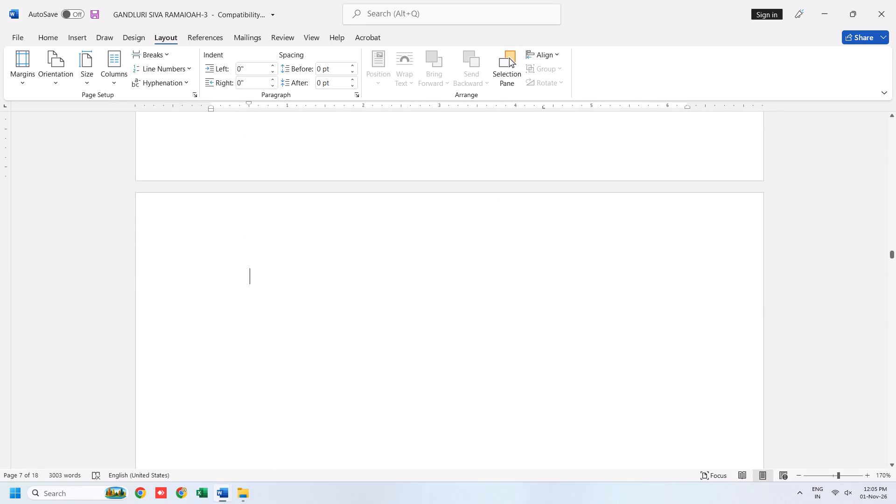
key("Delete")
key("Delete")
key("Delete")
key("Delete")
key("Delete")
key("Delete")
key("Delete")
key("Delete")
key("Delete")
key("Delete")
key("Delete")
key("Delete")
key("Delete")
key("Delete")
key("Delete")
key("Delete")
key("Delete")
key("Delete")
Check where the petition's Schedule breaks across pages and remove one more blank line directly above the court title.
scroll(227, 1, "down", 4)
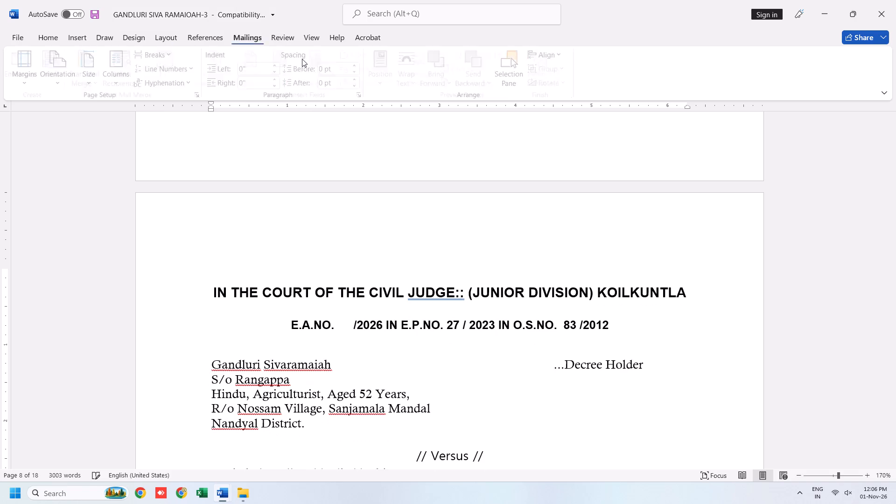
scroll(302, 59, "down", 8)
scroll(302, 60, "up", 1)
scroll(306, 66, "down", 20)
scroll(306, 66, "down", 9)
scroll(398, 320, "up", 5)
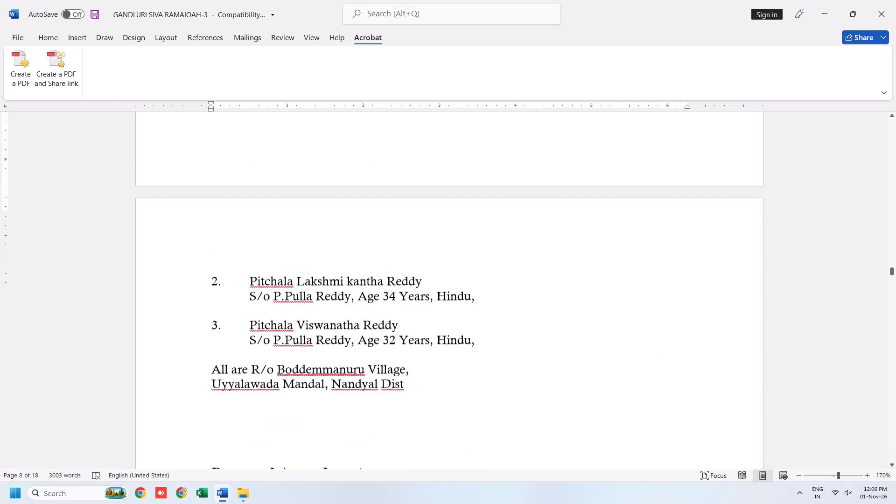
scroll(399, 316, "up", 20)
scroll(399, 316, "up", 3)
left_click(371, 291)
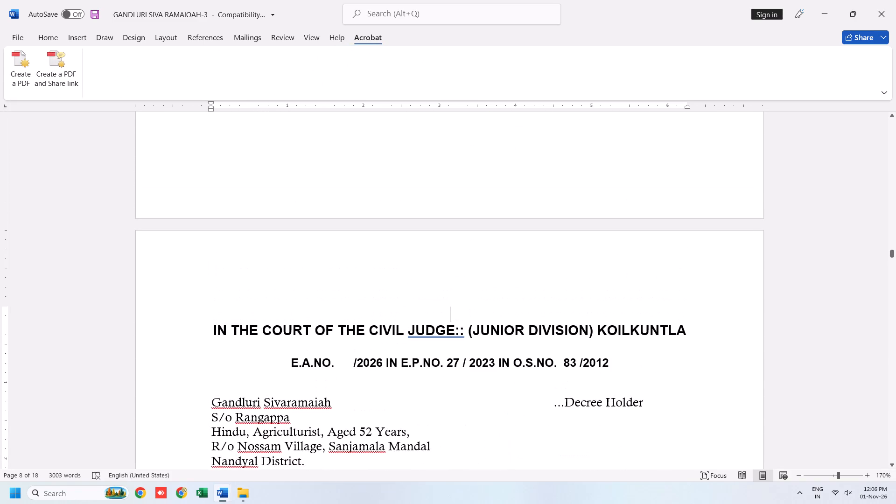
key("Delete")
Set the petition's prayer paragraph, starting "For the reasons stated", to single line spacing.
scroll(373, 294, "down", 10)
scroll(397, 259, "down", 16)
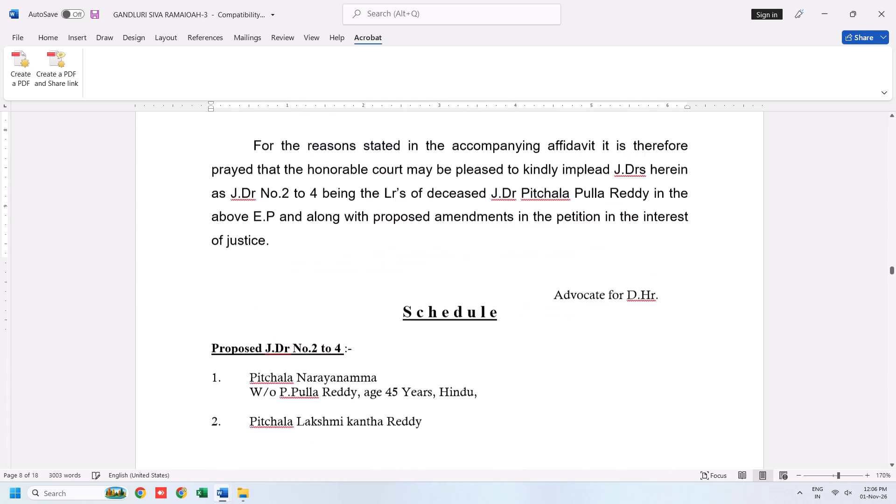
scroll(342, 272, "down", 2)
scroll(342, 272, "up", 4)
scroll(411, 246, "up", 3)
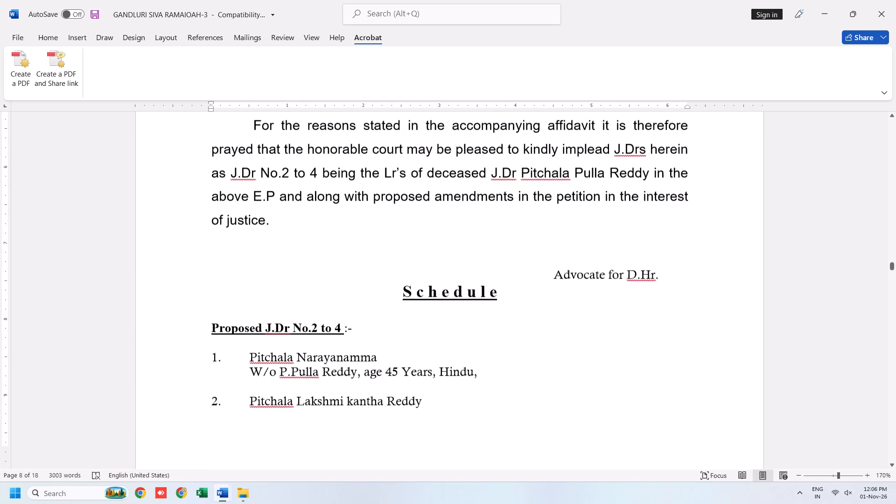
left_click(400, 244)
left_click(328, 192)
key("ctrl+1")
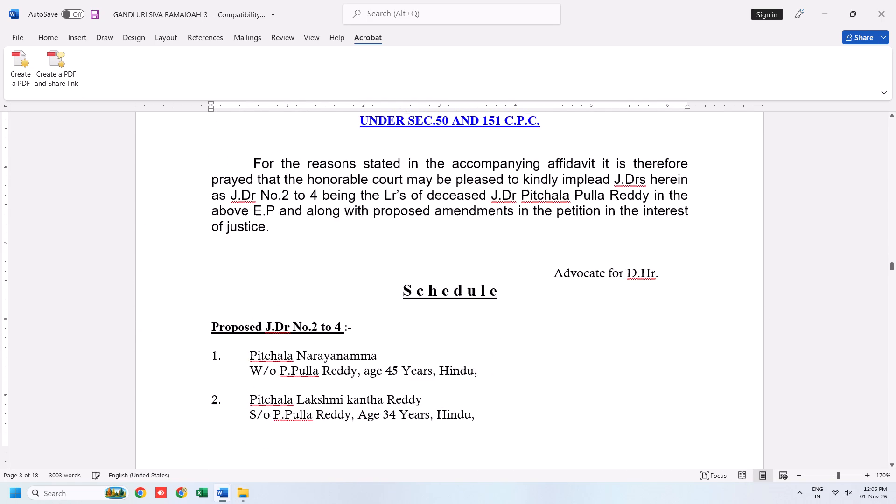
Delete a blank line between the Schedule's address lines and the Proposed Amendment heading.
scroll(322, 204, "down", 5)
scroll(341, 257, "down", 4)
scroll(340, 257, "up", 9)
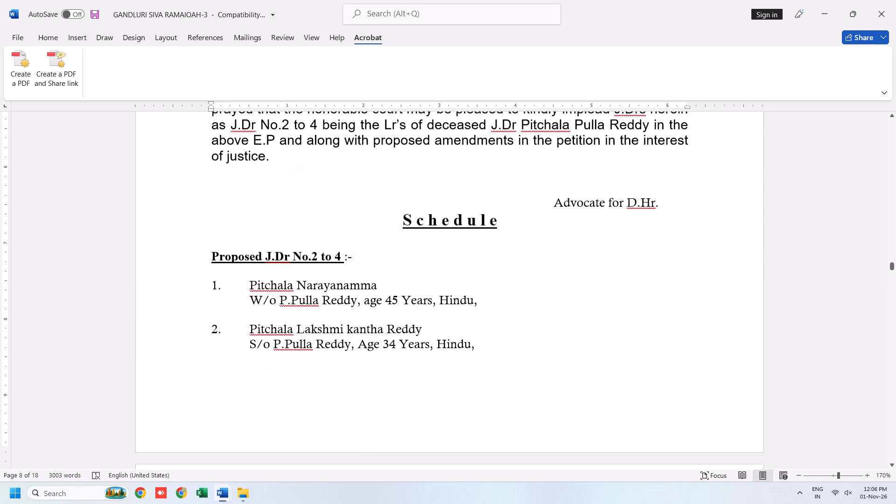
scroll(339, 257, "up", 16)
scroll(356, 287, "down", 6)
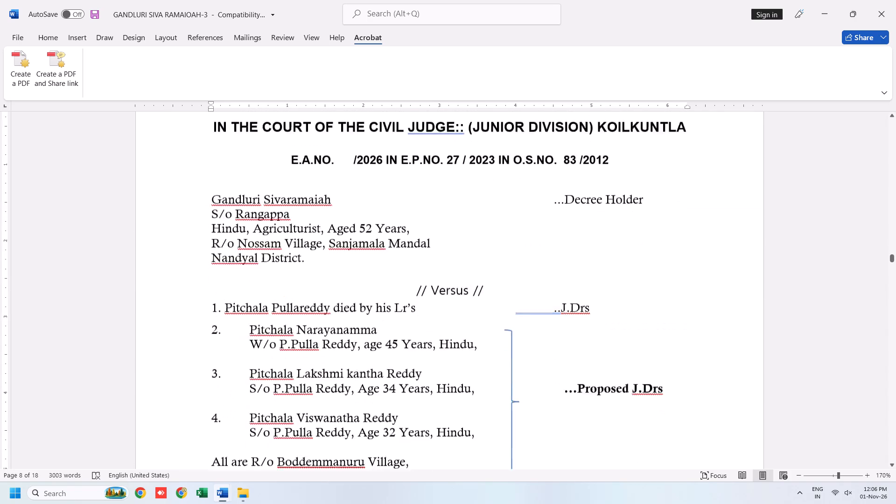
scroll(353, 289, "down", 20)
left_click_drag(298, 336, 294, 336)
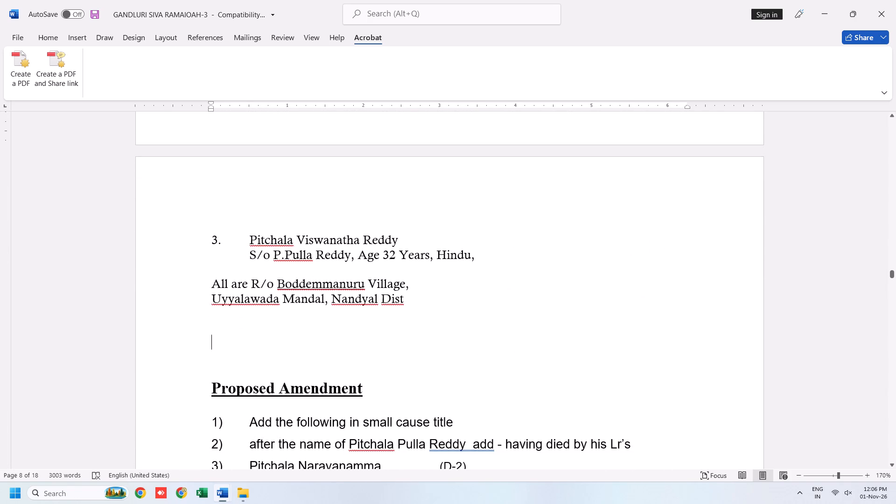
key("Delete")
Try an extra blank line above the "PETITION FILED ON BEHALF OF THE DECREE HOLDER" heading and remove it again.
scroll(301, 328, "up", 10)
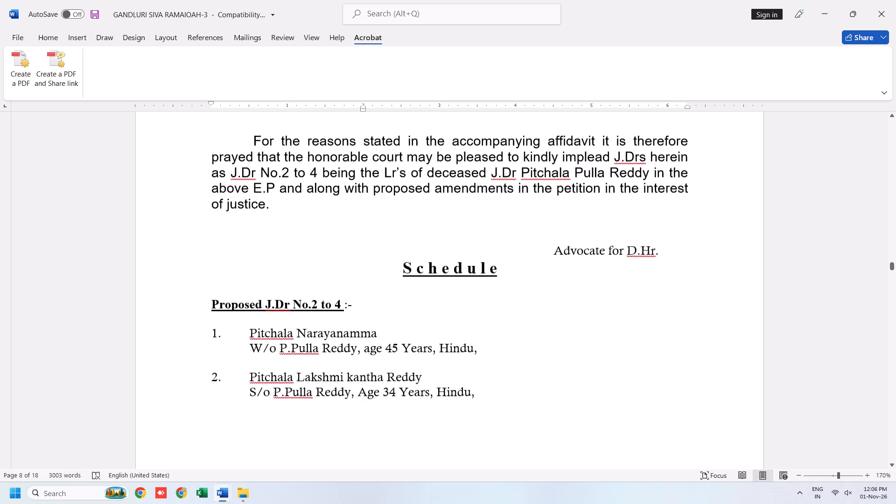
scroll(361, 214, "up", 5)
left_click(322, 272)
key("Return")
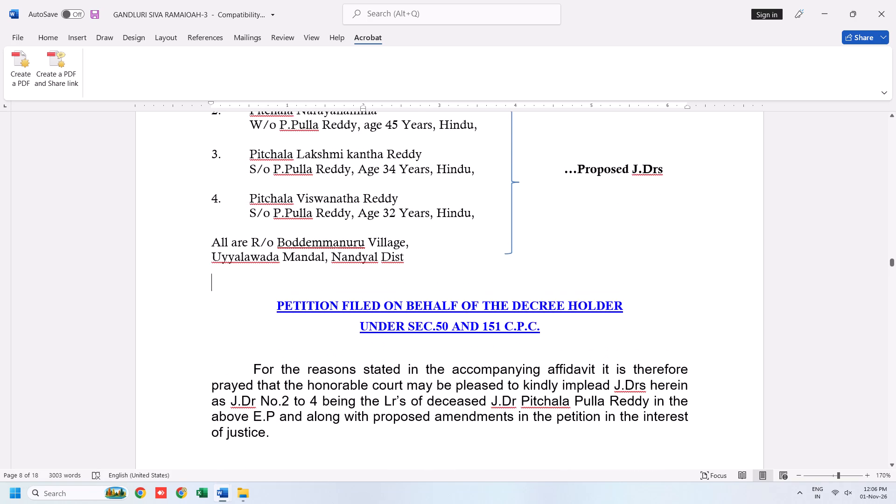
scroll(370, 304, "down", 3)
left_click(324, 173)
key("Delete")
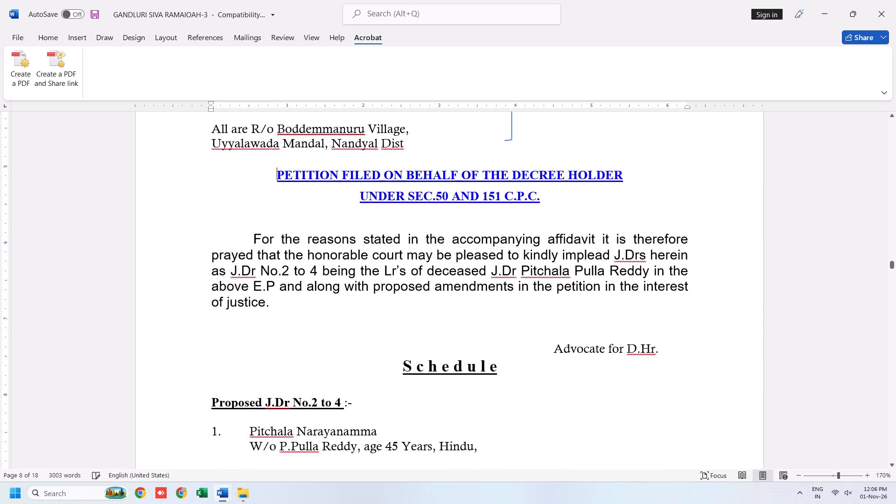
Delete the blank line between the "UNDER SEC.50 AND 151 C.P.C." heading and the prayer paragraph.
left_click(340, 224)
key("Delete")
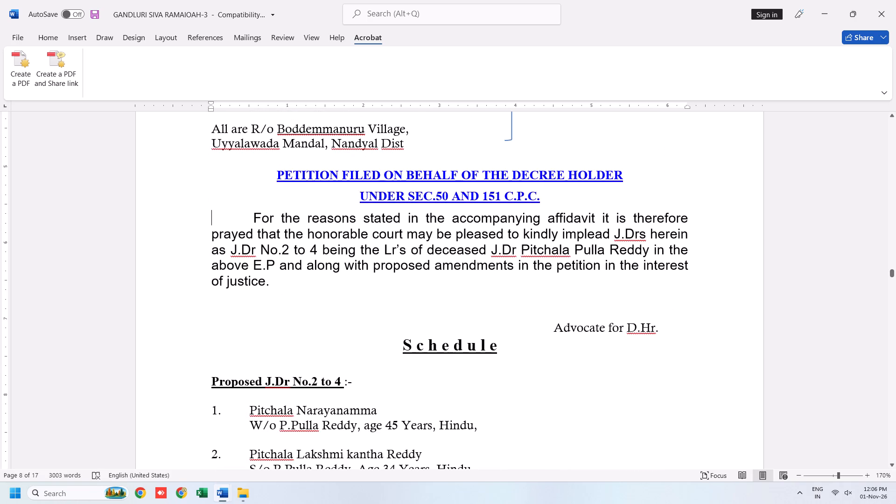
Delete a blank line between the petition's prayer paragraph and the "Advocate for D.Hr." line.
left_click(261, 217)
left_click(250, 214)
scroll(302, 256, "down", 2)
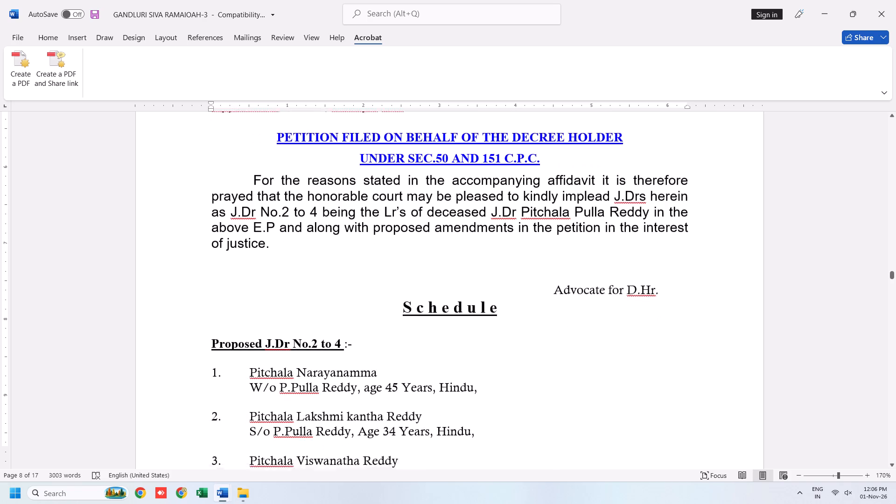
left_click(322, 257)
left_click(290, 227)
key("Delete")
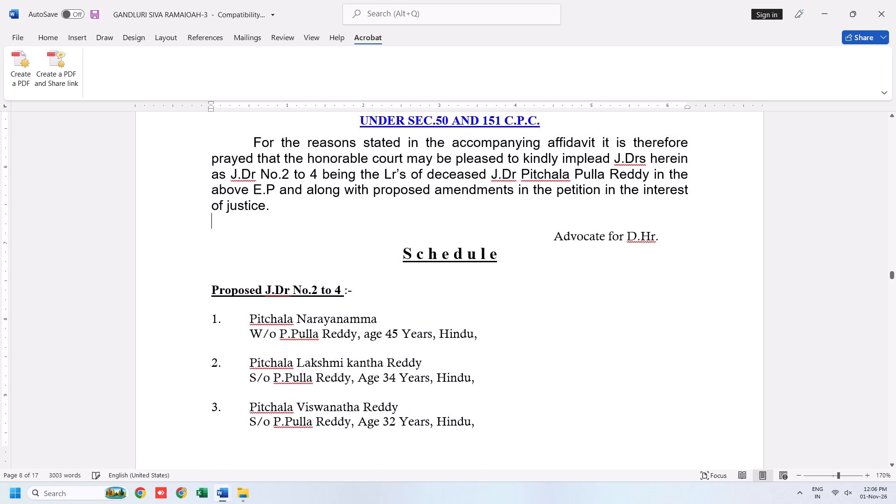
Delete the blank line between the "Schedule" heading and the "Proposed J.Dr No.2 to 4" heading.
scroll(399, 251, "down", 2)
left_click(280, 326)
scroll(284, 314, "down", 4)
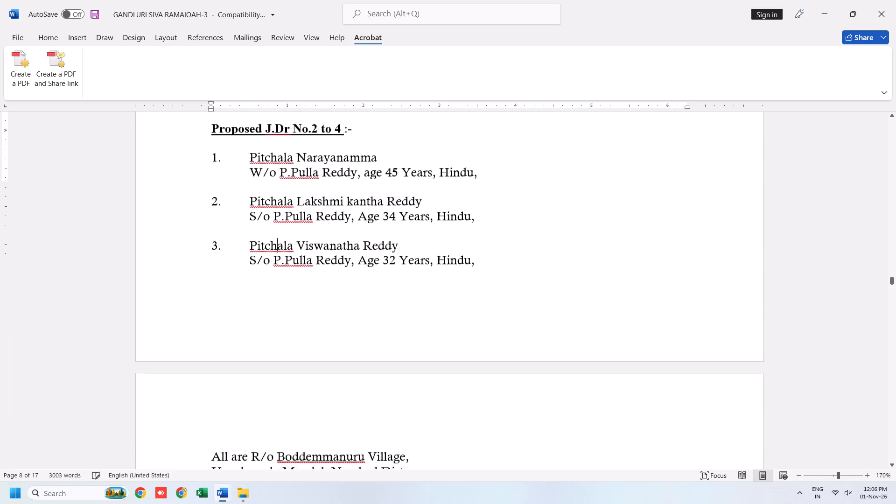
scroll(284, 314, "down", 4)
scroll(235, 259, "up", 8)
left_click(256, 197)
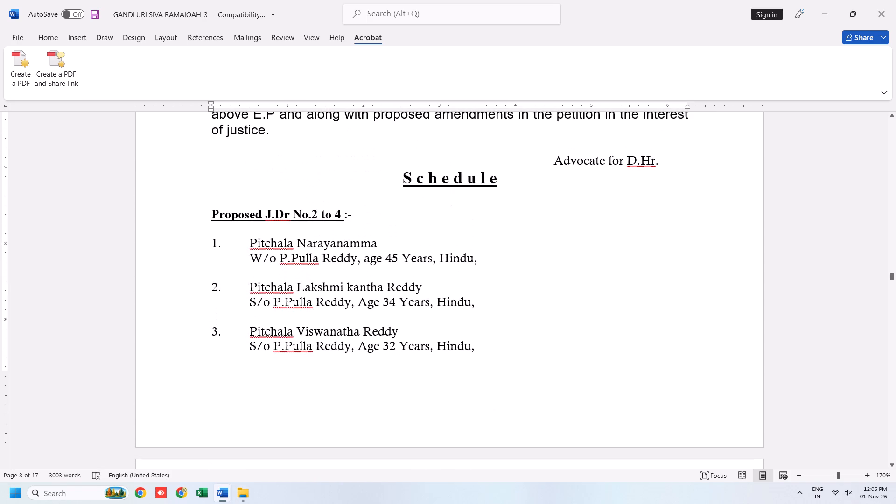
key("Delete")
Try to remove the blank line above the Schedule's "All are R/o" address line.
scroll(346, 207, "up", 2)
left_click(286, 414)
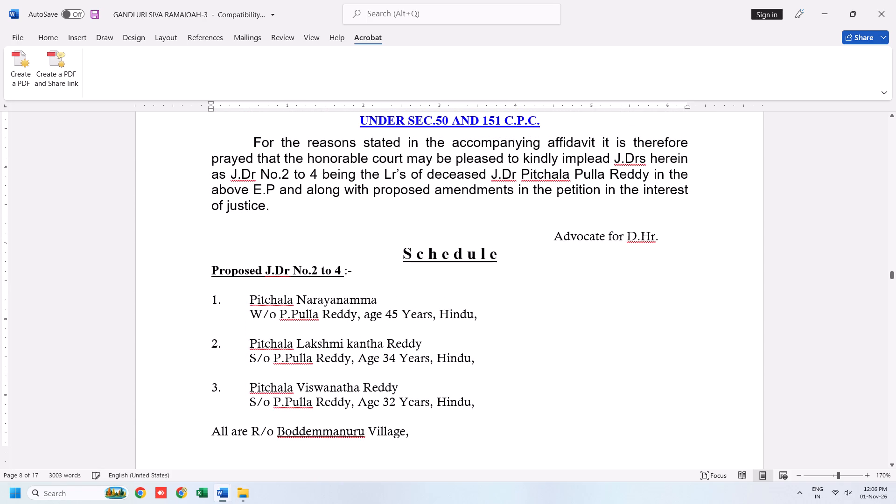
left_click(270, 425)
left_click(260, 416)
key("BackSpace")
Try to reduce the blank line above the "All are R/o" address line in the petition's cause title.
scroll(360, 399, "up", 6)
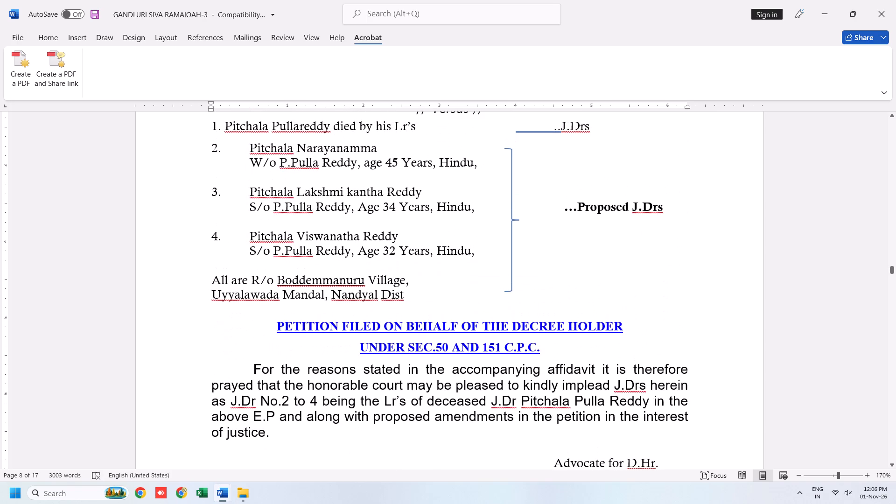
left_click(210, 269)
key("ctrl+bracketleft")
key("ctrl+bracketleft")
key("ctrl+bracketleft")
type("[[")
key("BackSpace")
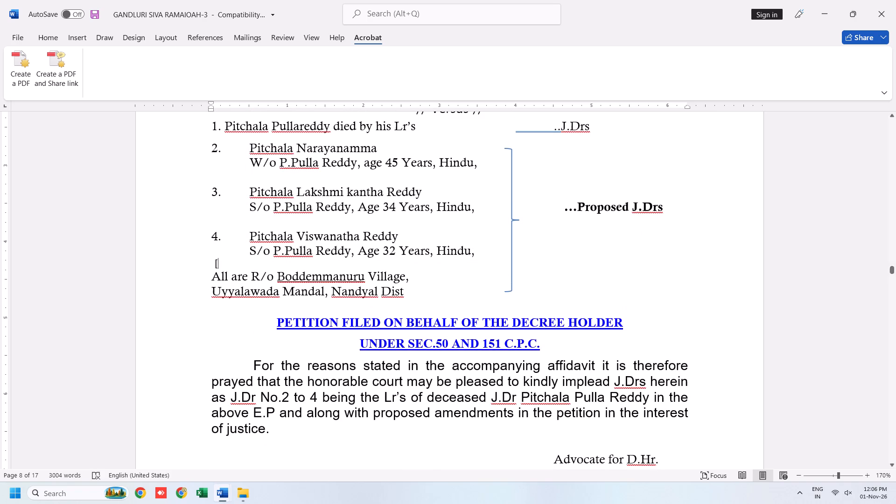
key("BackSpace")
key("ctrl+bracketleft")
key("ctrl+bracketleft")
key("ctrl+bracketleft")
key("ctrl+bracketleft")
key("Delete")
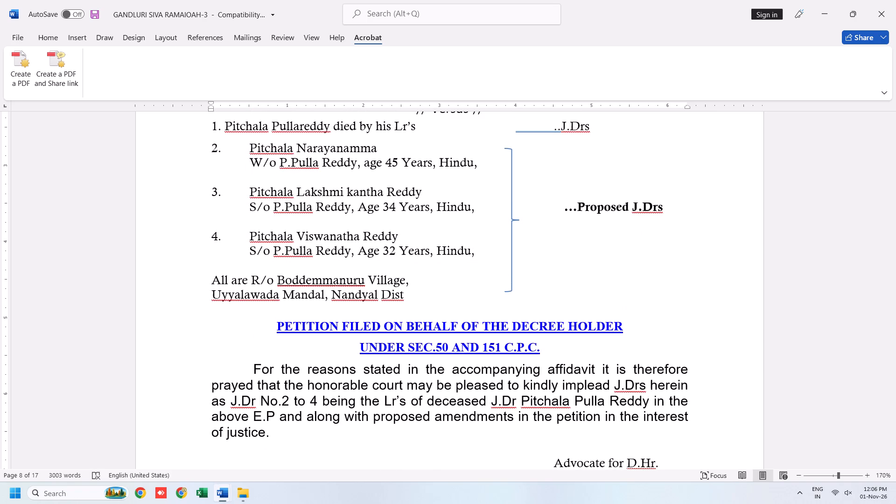
Shrink the font size of the blank line above the Schedule's "All are R/o" address line.
scroll(460, 289, "down", 11)
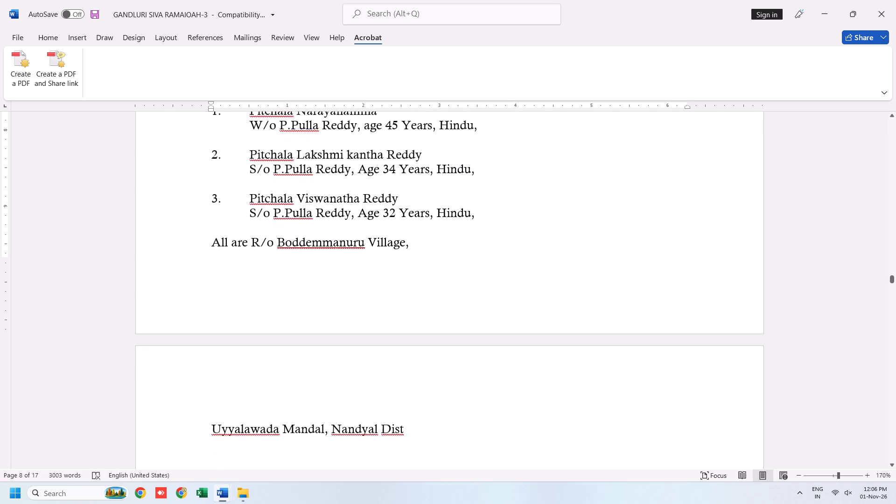
left_click(264, 227)
key("BackSpace")
key("ctrl+bracketleft")
key("ctrl+bracketleft")
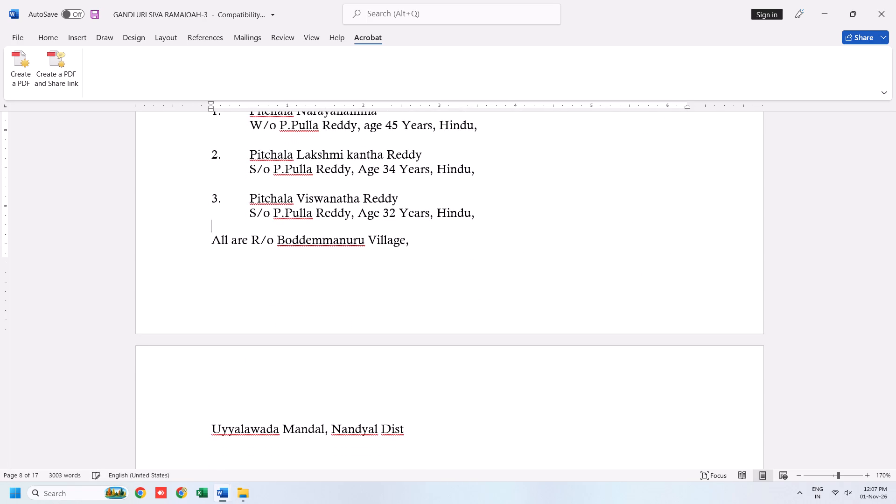
key("ctrl+bracketleft")
key("ctrl+bracketleft")
key("ctrl+bracketleft")
key("ctrl+bracketleft")
key("ctrl+bracketleft")
left_click(320, 216)
Check the petition's layout and page breaks from the Proposed J.Drs block through the Schedule and the following pages.
scroll(321, 217, "up", 3)
scroll(322, 214, "down", 10)
left_click(272, 170)
scroll(273, 169, "down", 20)
scroll(273, 169, "down", 5)
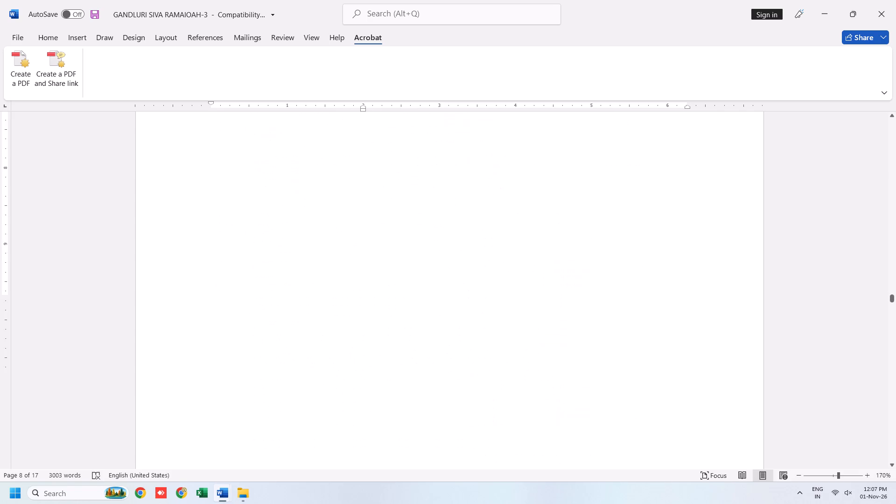
scroll(418, 288, "down", 5)
scroll(413, 294, "up", 20)
scroll(413, 294, "up", 20)
scroll(413, 294, "up", 1)
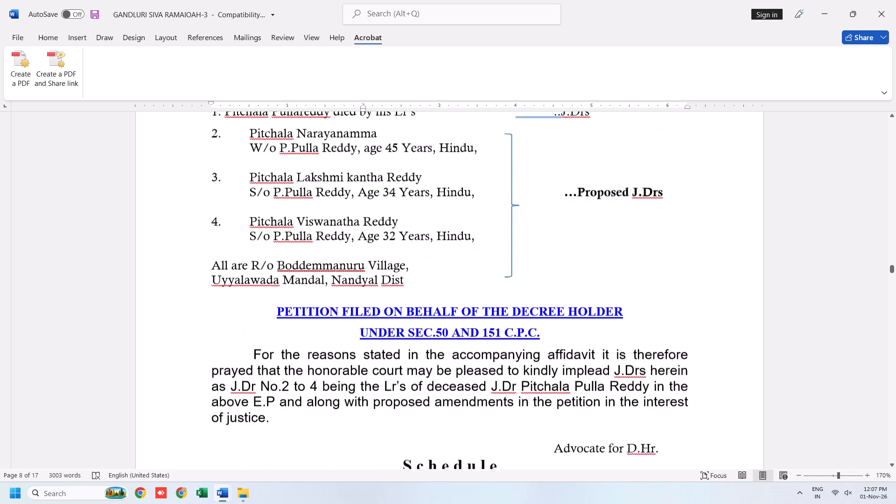
left_click(389, 258)
left_click(385, 249)
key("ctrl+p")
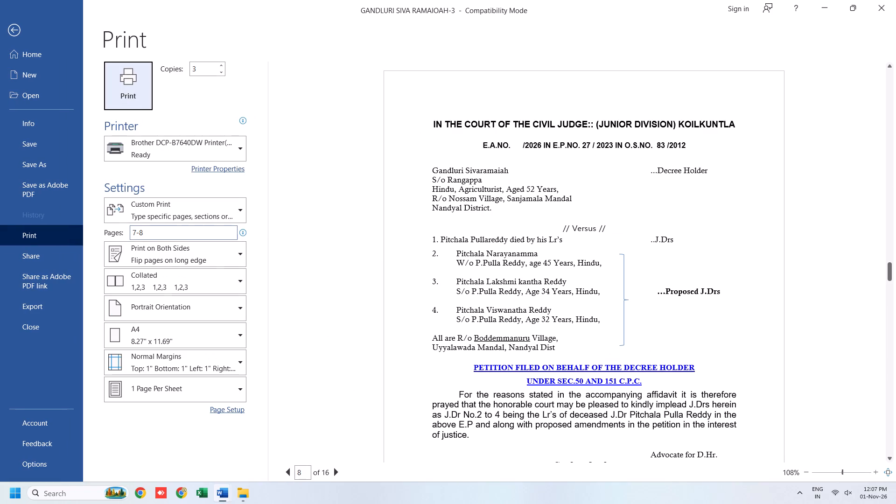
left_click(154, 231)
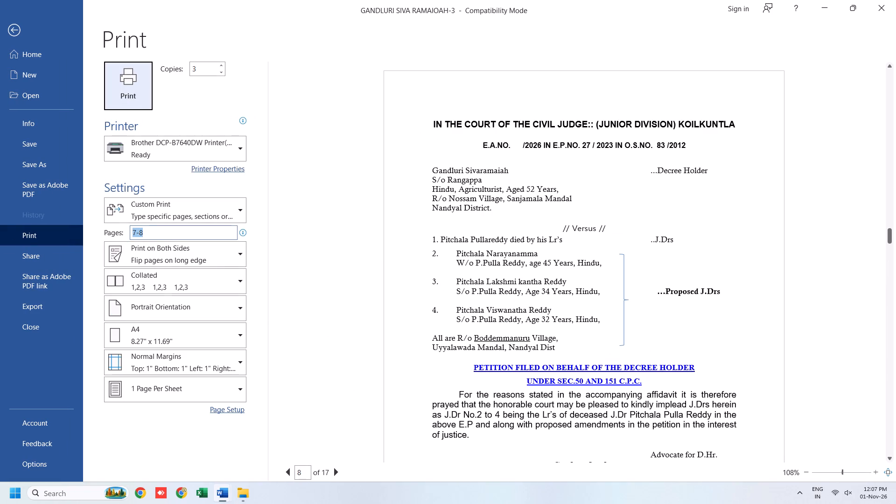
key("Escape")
Review the petition from its court heading on page 8 through the Proposed Amendment page.
scroll(220, 232, "up", 5)
scroll(254, 320, "up", 1)
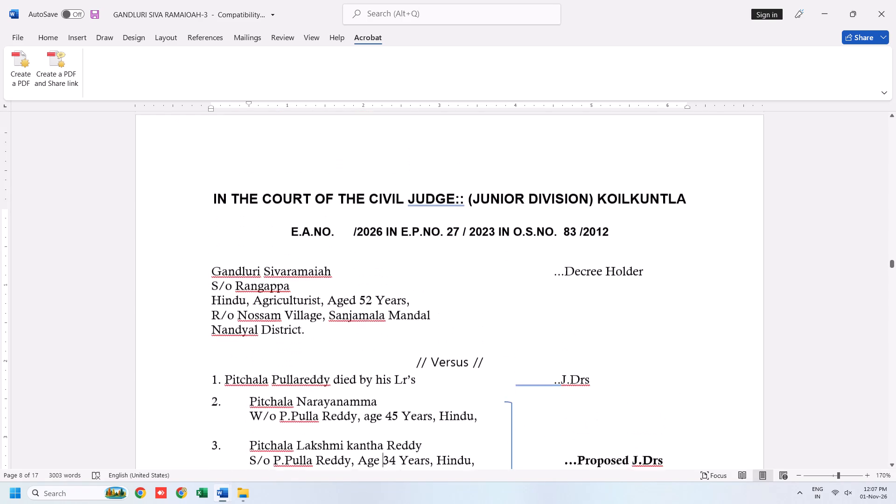
left_click(320, 289)
scroll(315, 292, "down", 14)
scroll(284, 326, "up", 2)
scroll(284, 326, "down", 20)
scroll(284, 326, "down", 10)
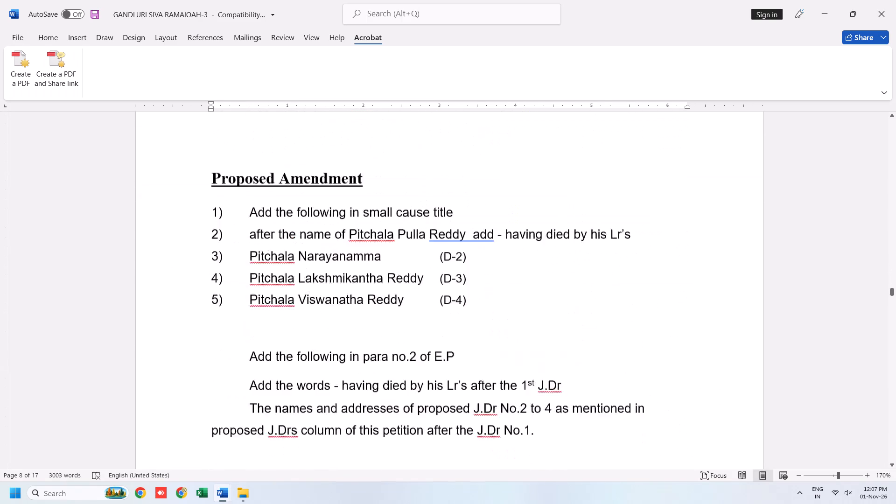
scroll(276, 336, "down", 13)
scroll(318, 338, "down", 6)
scroll(321, 335, "up", 20)
scroll(321, 335, "up", 8)
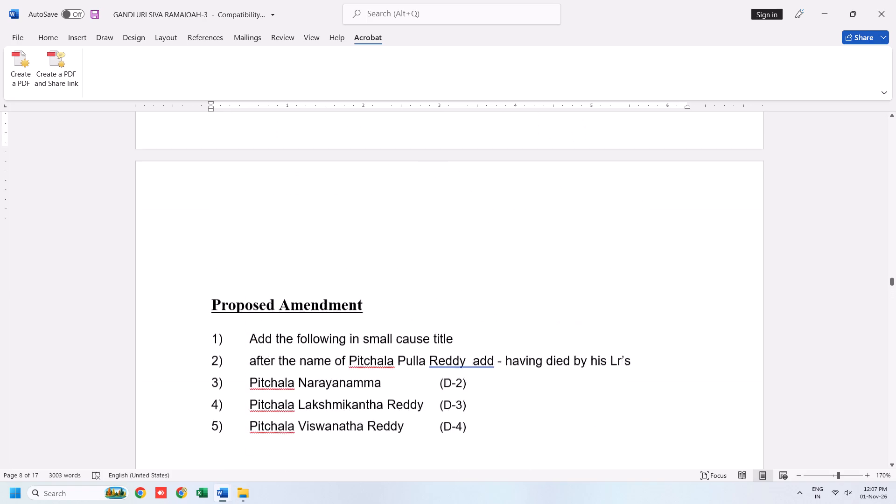
scroll(325, 306, "up", 8)
Save the document and print pages 8-9.
left_click(308, 225)
key("ctrl+s")
key("ctrl+p")
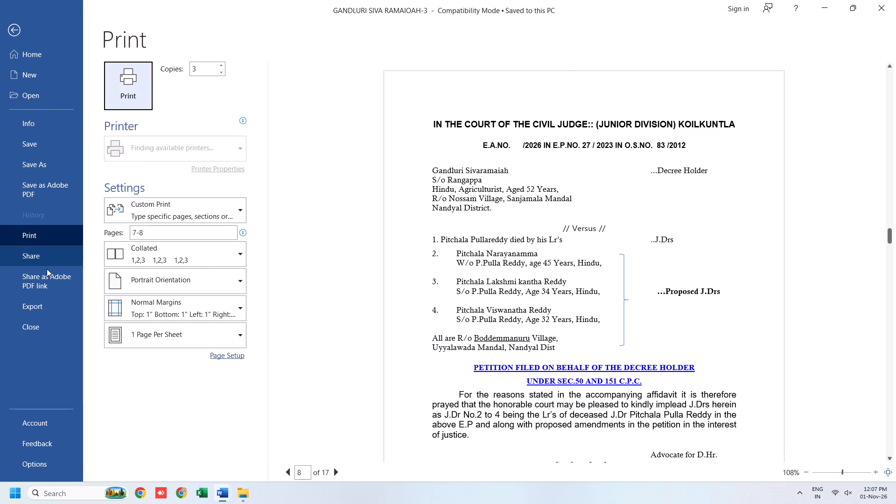
left_click(164, 236)
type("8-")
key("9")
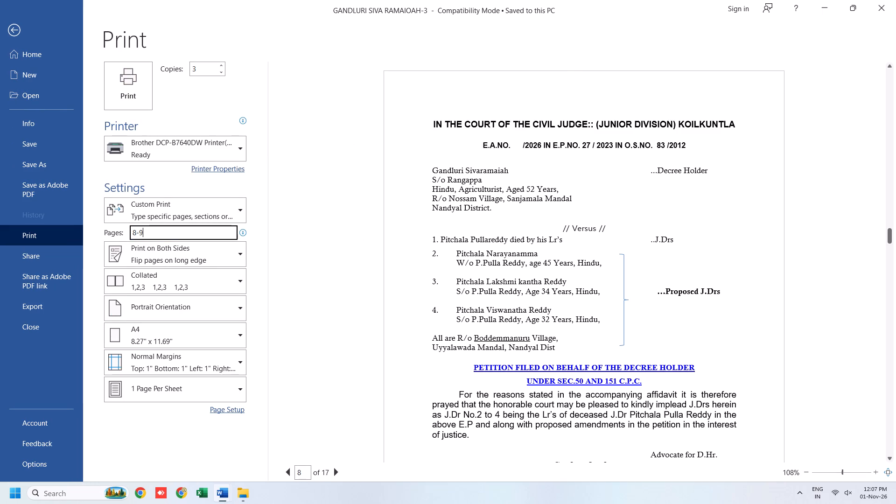
left_click(140, 95)
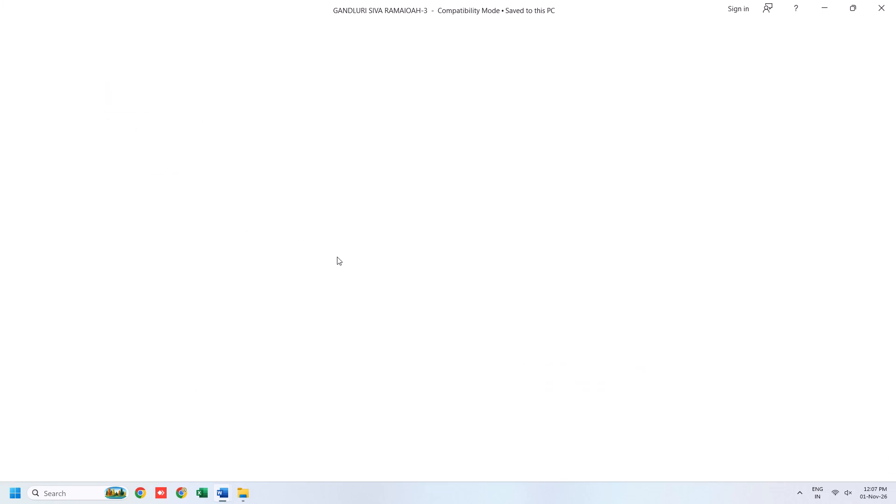
Delete the run of blank lines above the affidavit's "IN THE COURT OF THE JUNIOR CIVIL JUDGE :: KOILAKUNTLA" heading.
scroll(348, 268, "down", 8)
left_click(288, 262)
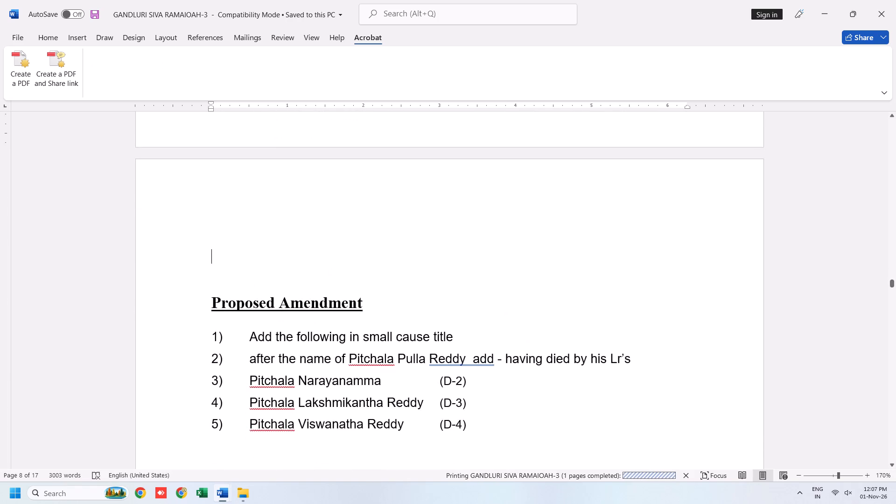
scroll(285, 258, "down", 12)
scroll(370, 295, "down", 14)
scroll(323, 232, "up", 1)
scroll(266, 181, "up", 1)
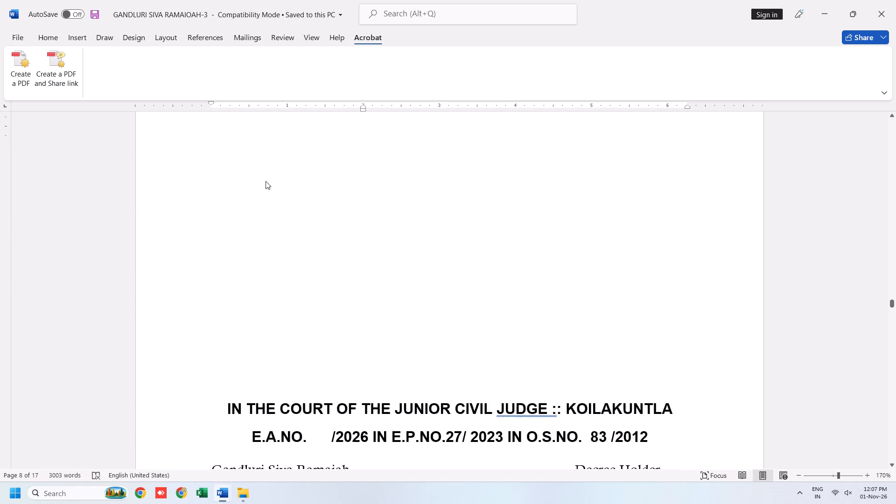
scroll(266, 181, "up", 1)
left_click(258, 242)
left_click(252, 271)
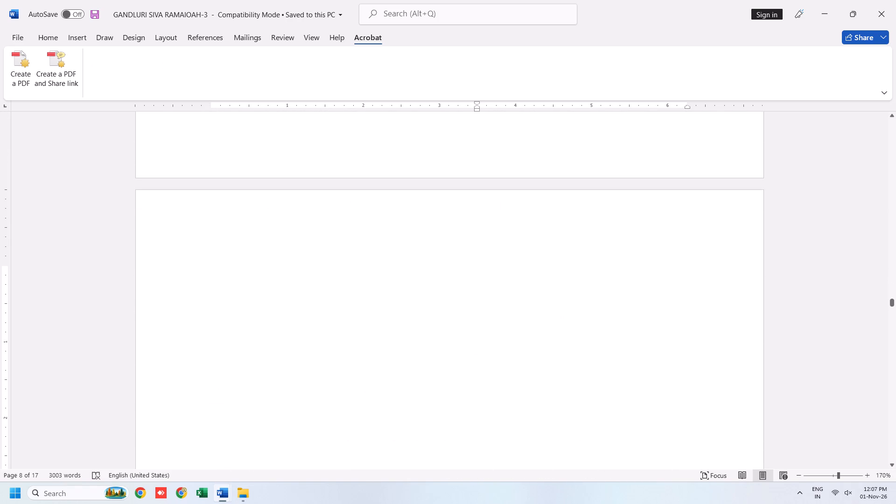
key("Delete")
key("Delete")
key("Delete")
key("Delete")
key("Delete")
key("Delete")
key("Delete")
key("Delete")
key("Delete")
key("Delete")
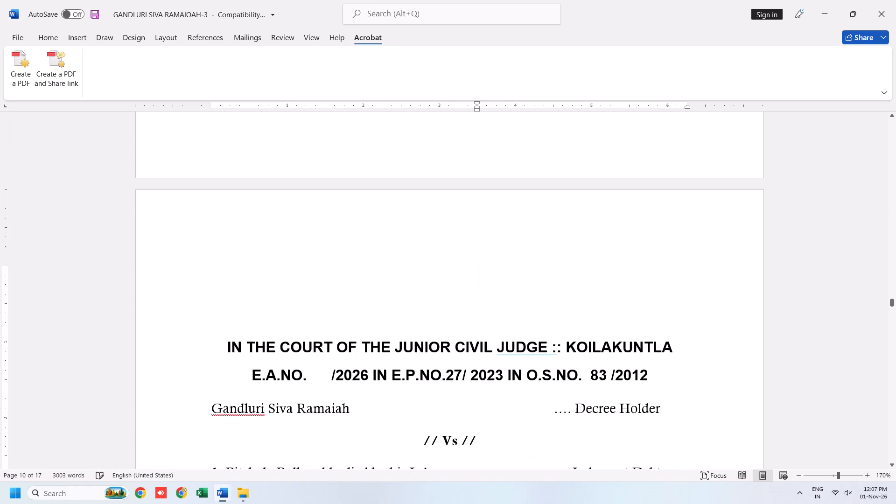
key("Delete")
key("Delete")
Check where the affidavit's page ends and delete the remaining blank line above its court heading.
scroll(236, 220, "down", 8)
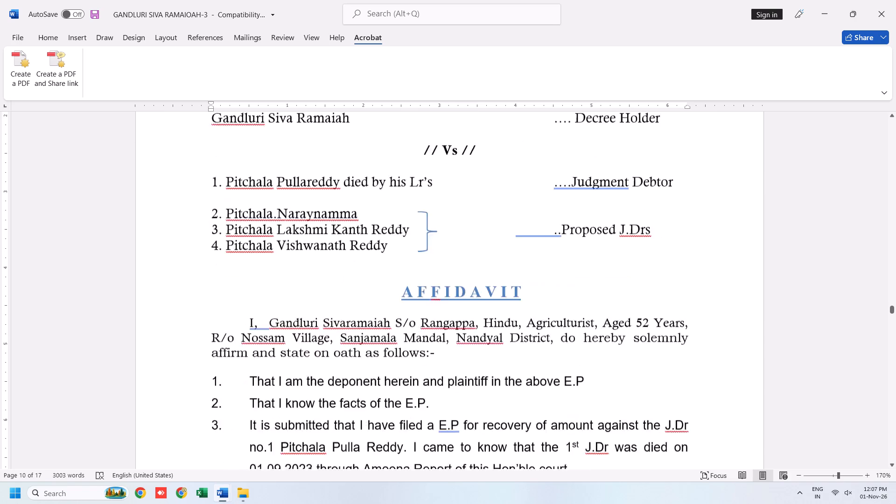
scroll(287, 291, "down", 12)
scroll(389, 300, "up", 4)
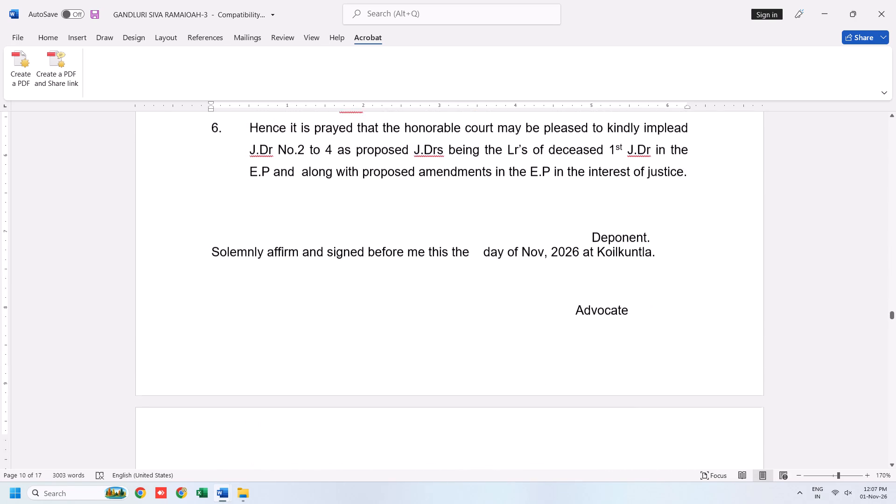
scroll(388, 297, "up", 14)
left_click(311, 187)
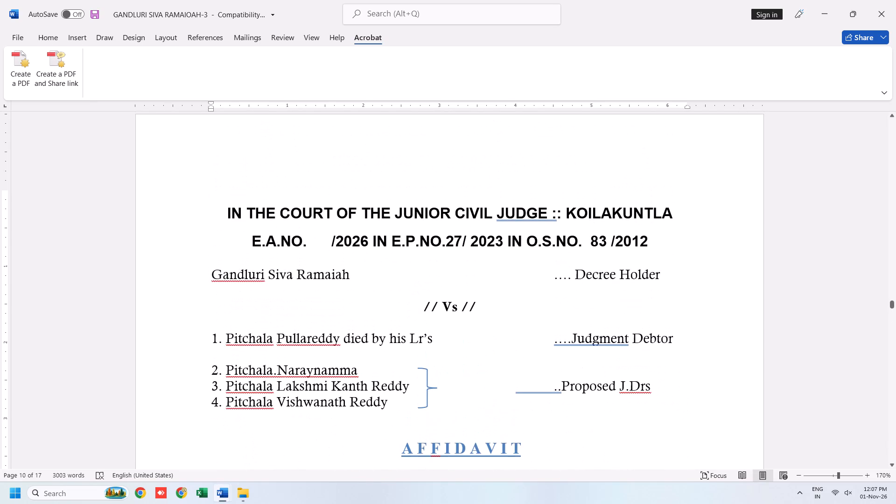
key("Delete")
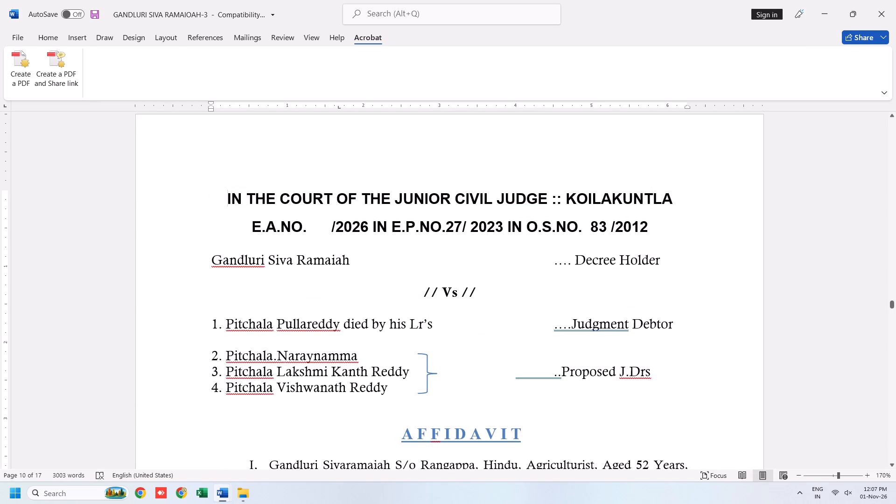
scroll(392, 285, "up", 2)
left_click(354, 281)
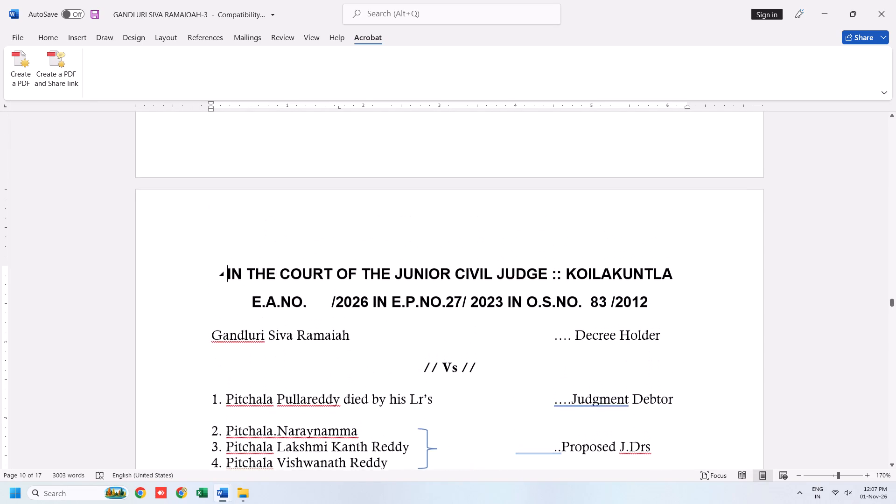
Print only page 10, the affidavit headed with the E.A. number.
scroll(360, 279, "down", 17)
scroll(350, 277, "down", 10)
scroll(348, 277, "up", 5)
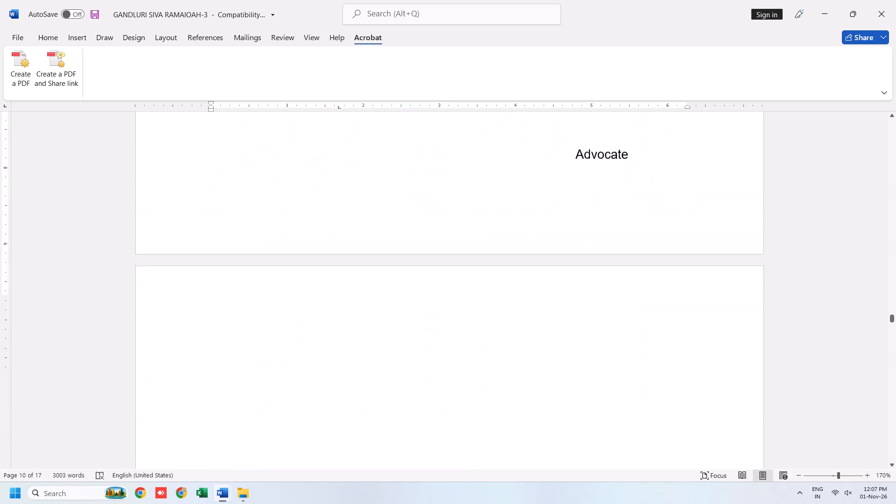
scroll(348, 277, "up", 4)
left_click(311, 220)
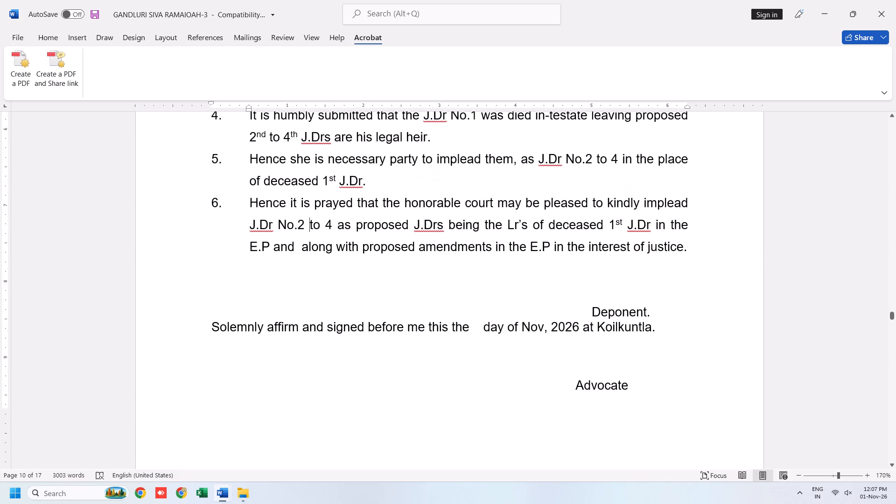
key("ctrl+p")
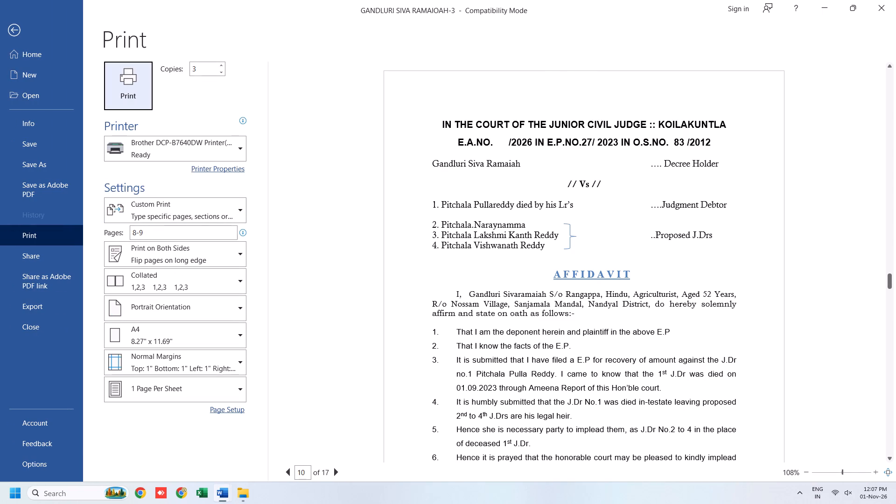
left_click(149, 232)
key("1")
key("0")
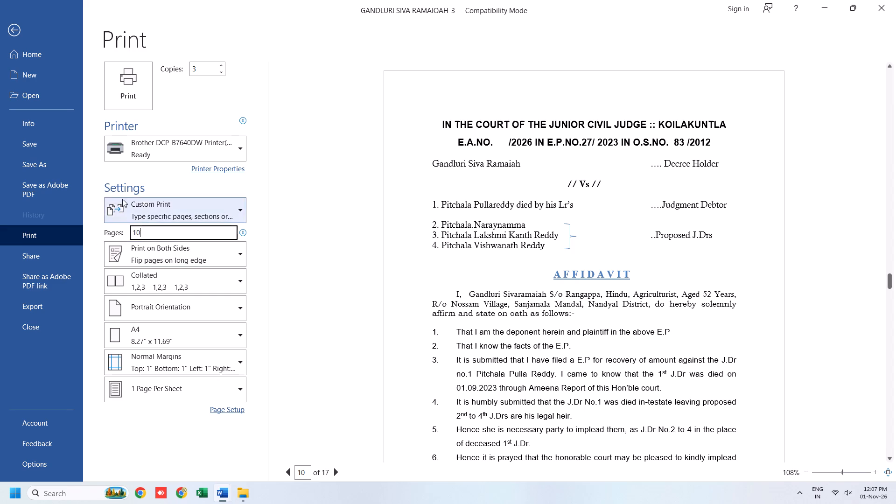
left_click_drag(128, 82, 133, 80)
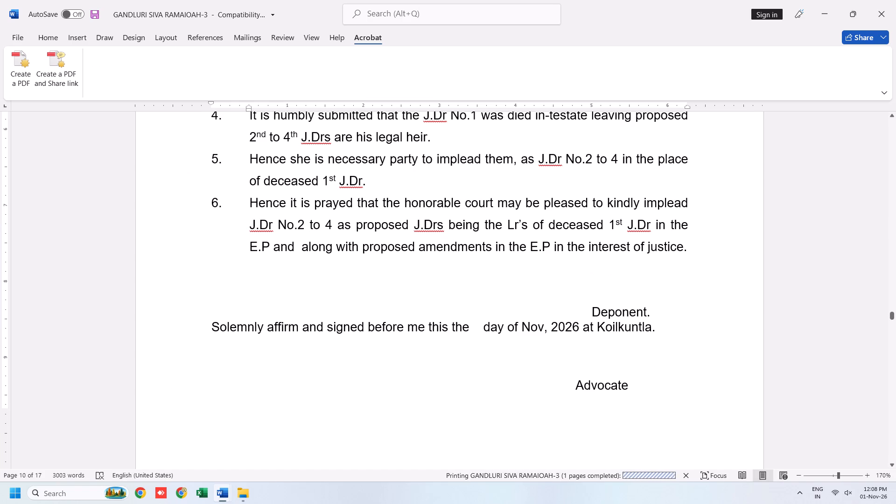
Delete the run of blank lines above the page 11 court heading of the E.P. affidavit.
scroll(474, 245, "down", 14)
scroll(386, 207, "up", 3)
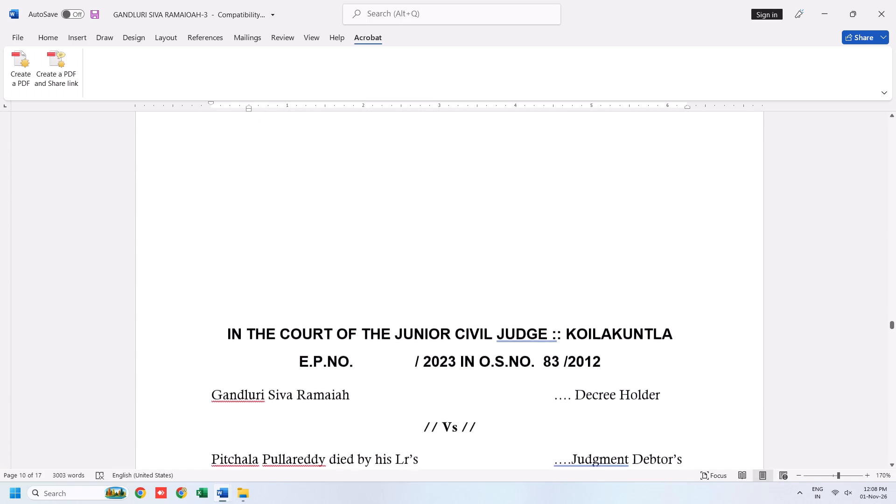
left_click(308, 217)
scroll(328, 194, "up", 2)
left_click(312, 253)
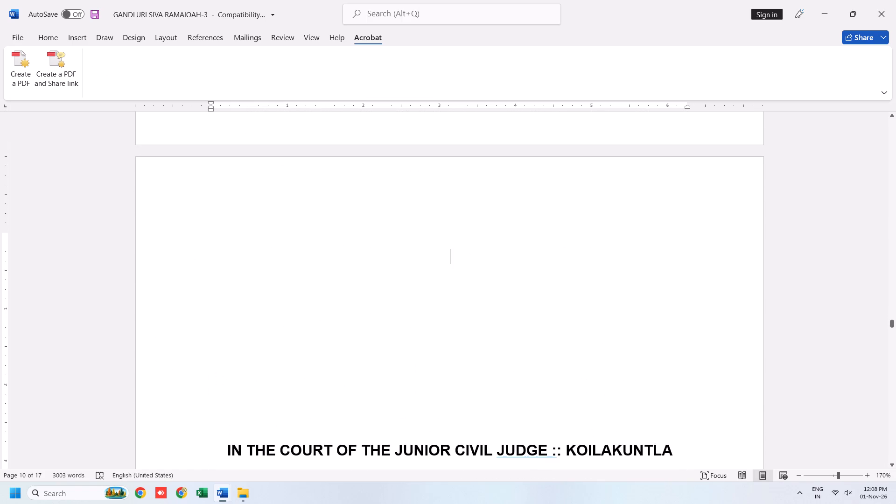
key("Delete")
key("Delete")
key("Delete")
key("Delete")
key("Delete")
key("Delete")
key("Delete")
key("Delete")
key("Delete")
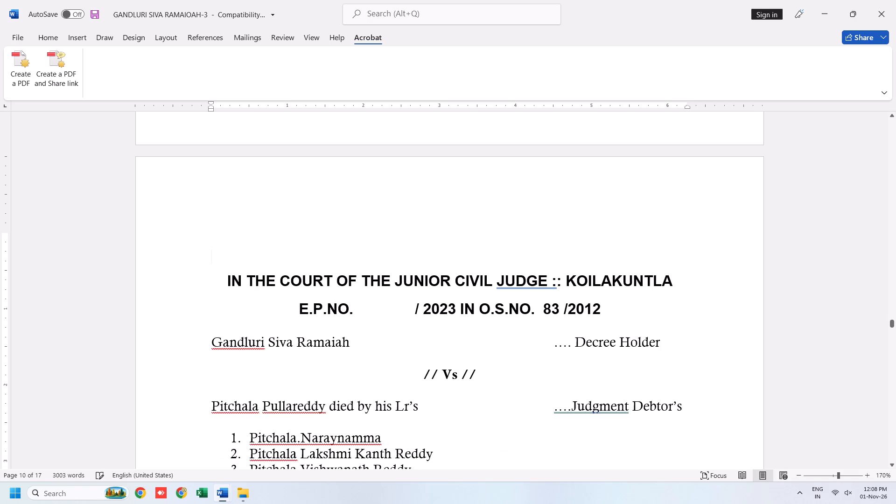
Copy page 10's "E.A.NO. /2026 IN E.P.NO.27/ 2023 IN O.S.NO. 83 /2012" line over the E.P.NO. line on page 11.
scroll(312, 235, "down", 3)
scroll(366, 251, "down", 4)
scroll(403, 231, "up", 3)
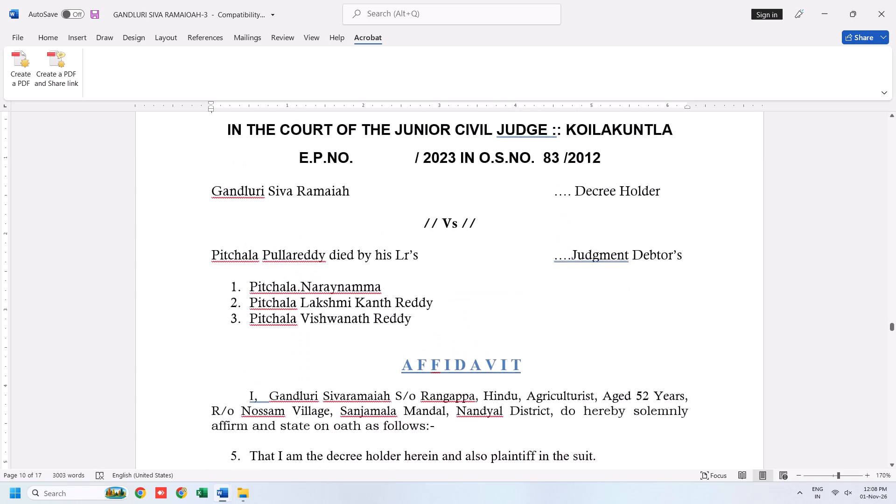
scroll(404, 222, "up", 20)
scroll(404, 222, "up", 13)
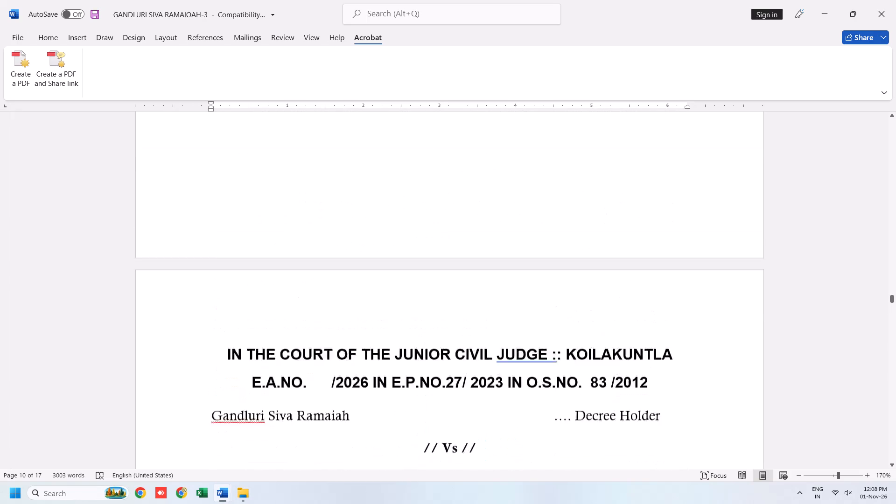
scroll(323, 325, "down", 3)
left_click_drag(252, 348, 655, 354)
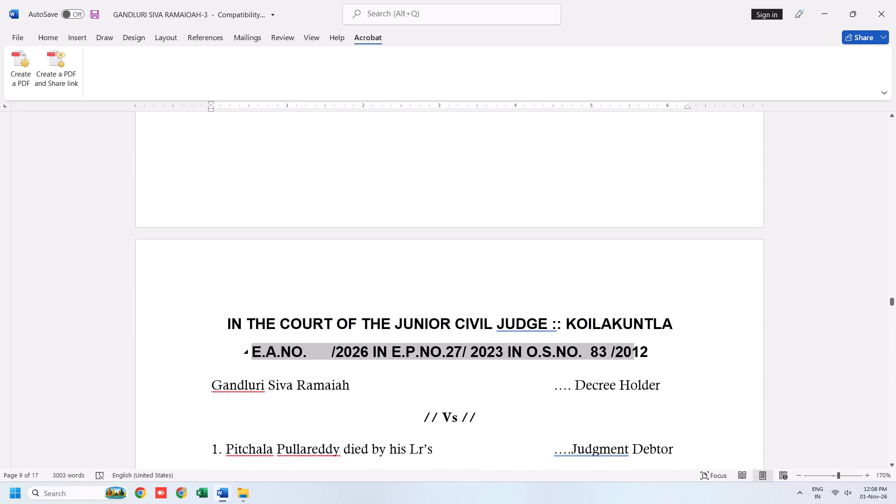
left_click_drag(655, 354, 683, 354)
key("ctrl+c")
key("Page_Down")
key("Page_Down")
key("Page_Down")
key("Page_Down")
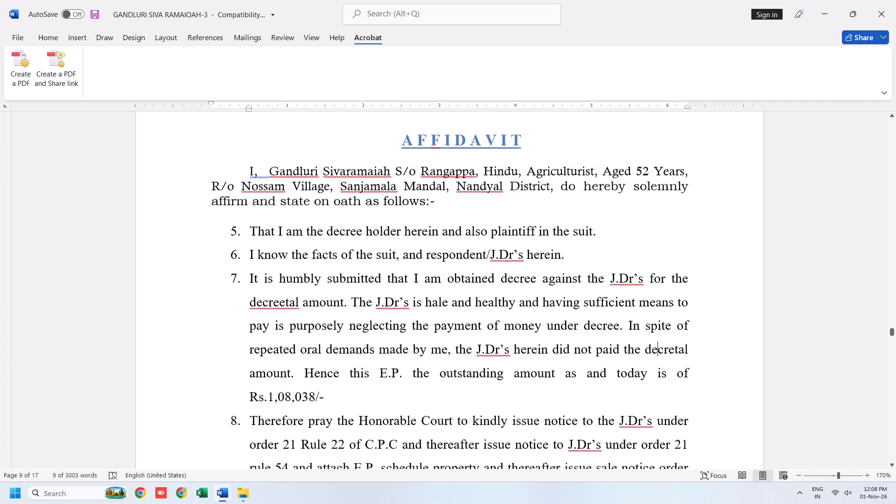
key("Page_Down")
key("Page_Down")
key("Page_Up")
key("Page_Up")
key("Page_Up")
scroll(279, 248, "up", 4)
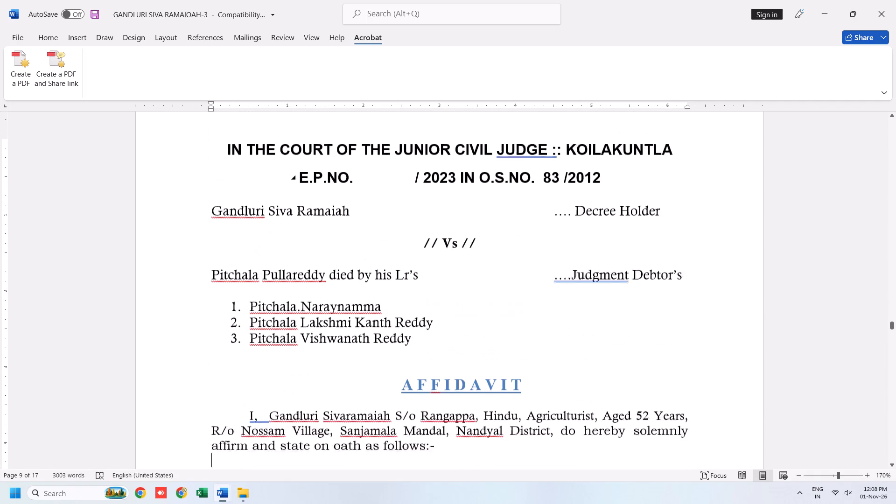
left_click_drag(297, 216, 668, 216)
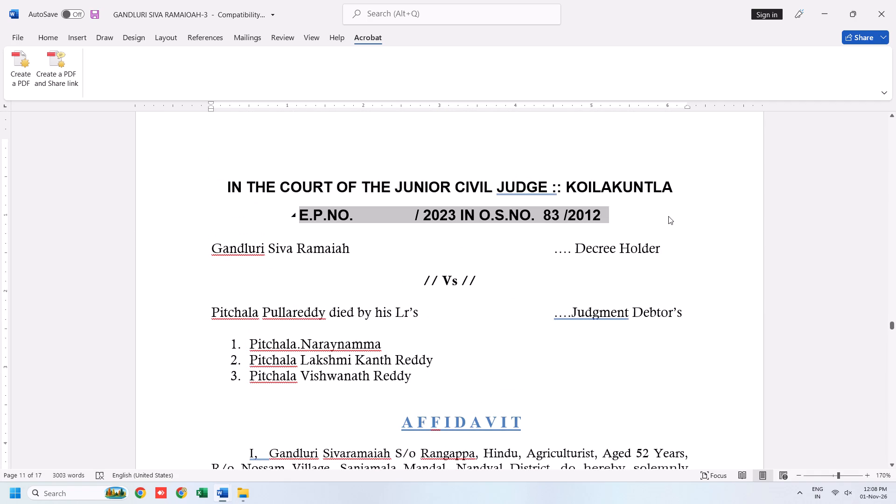
key("ctrl+v")
Delete spare blank space above the court heading on page 11.
scroll(364, 240, "up", 3)
left_click(357, 231)
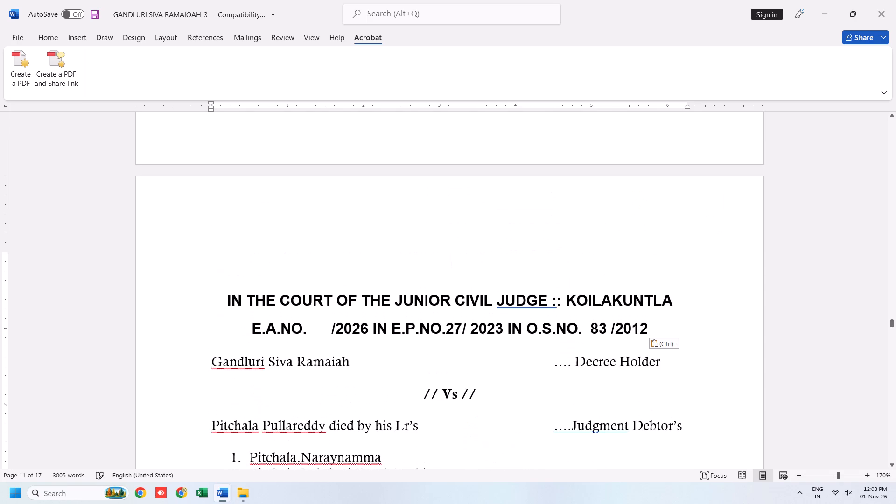
key("Delete")
key("Delete")
Check where the page 11 affidavit ends, remove the last blank line above its court heading and centre the heading.
scroll(361, 238, "down", 12)
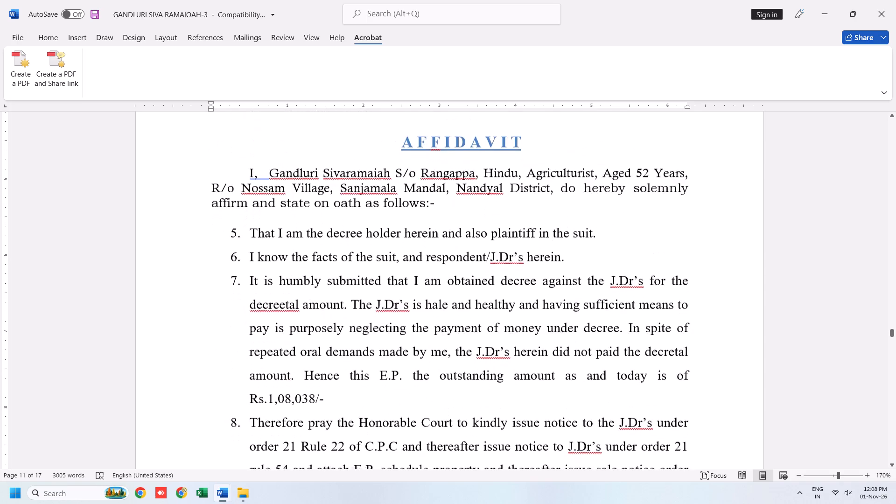
left_click(249, 164)
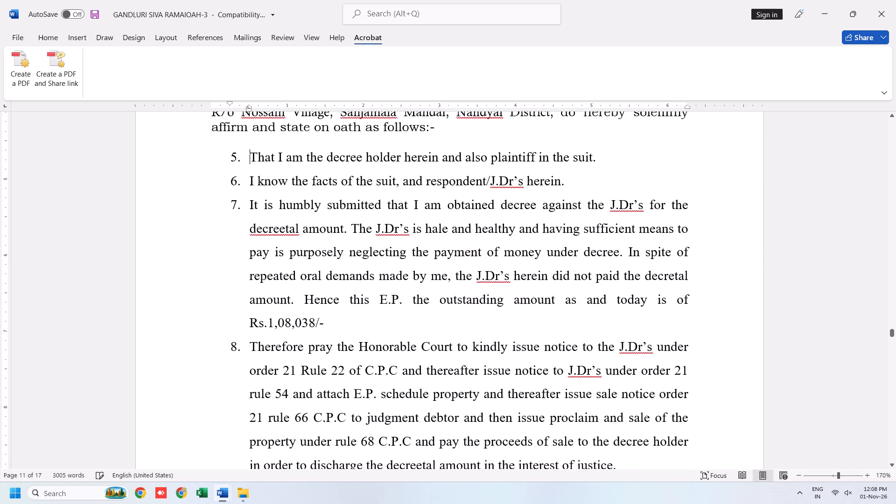
scroll(307, 133, "down", 3)
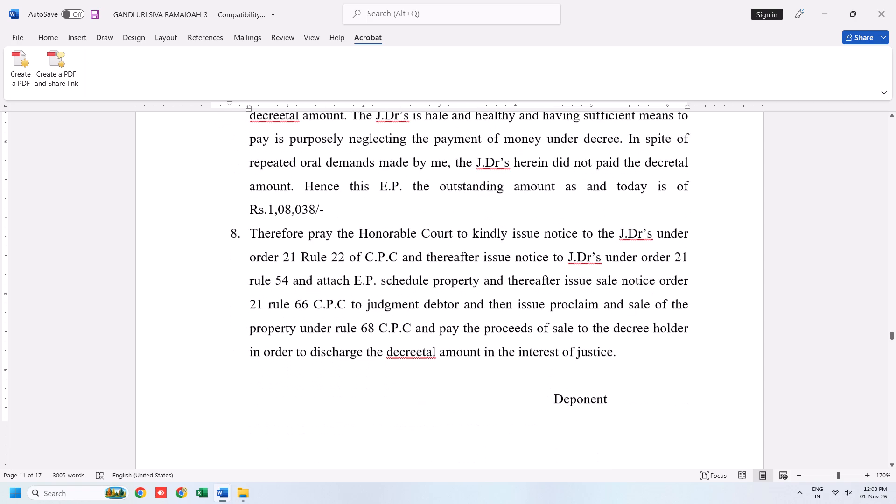
scroll(325, 172, "down", 7)
scroll(365, 240, "up", 19)
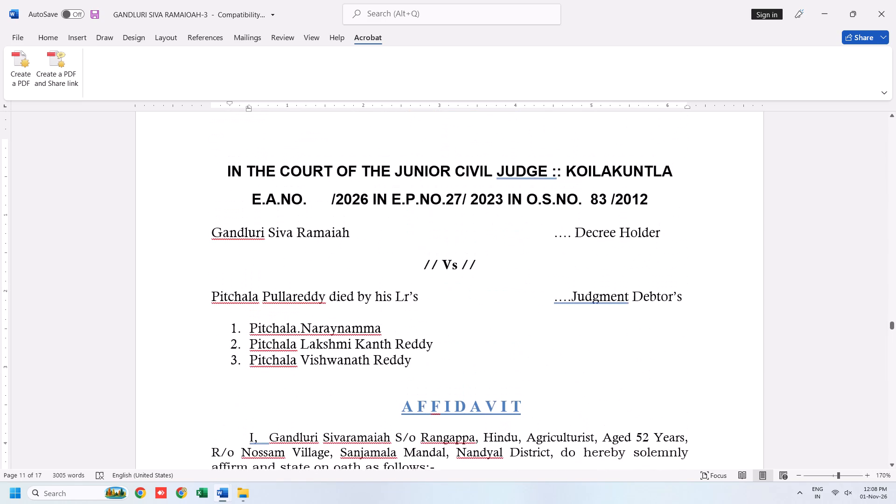
scroll(356, 223, "up", 3)
left_click(308, 229)
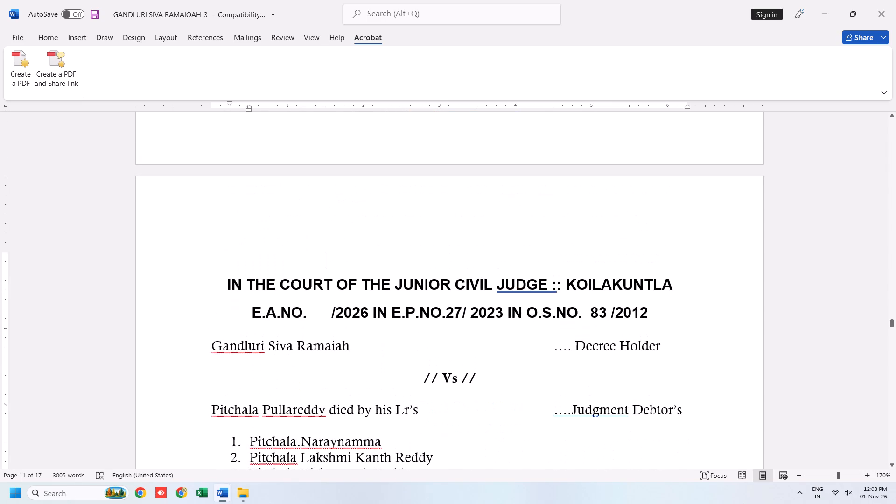
key("Delete")
key("Delete")
key("Delete")
key("Delete")
key("BackSpace")
key("BackSpace")
key("BackSpace")
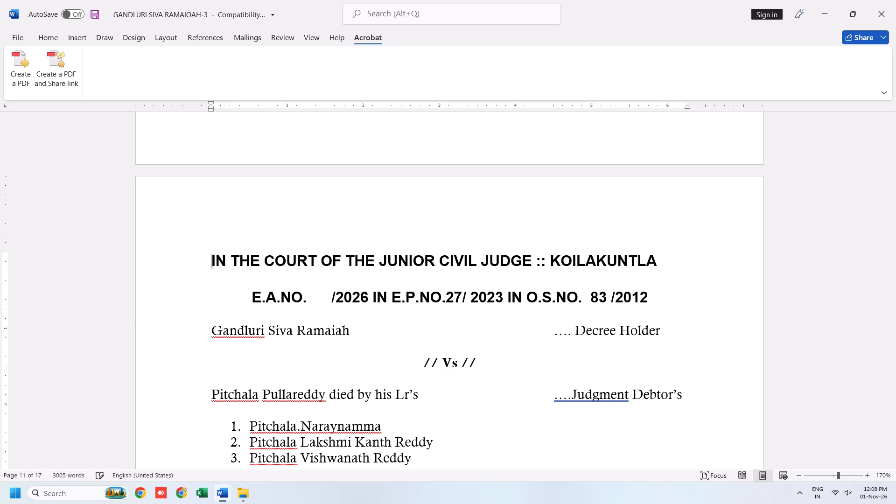
key("ctrl+e")
Number the deceased judgment debtor "1." and the first legal heir "2." as plain, unindented text instead of automatic list items.
scroll(439, 207, "down", 2)
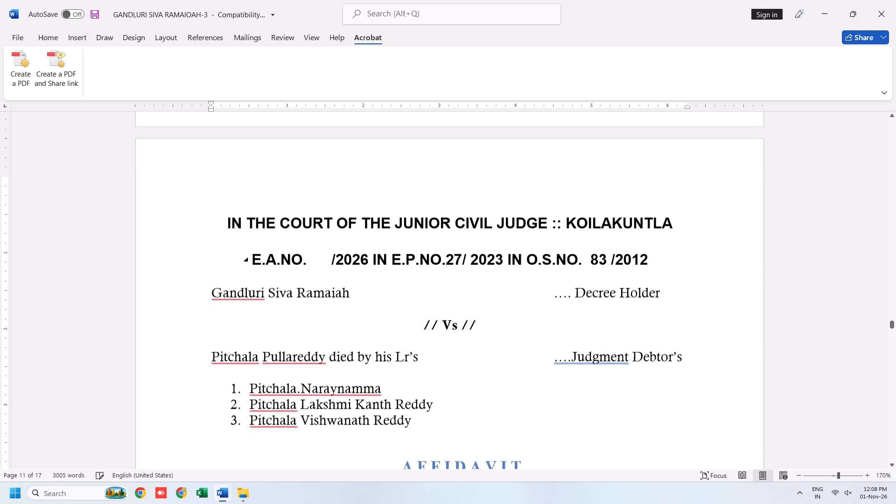
scroll(206, 315, "down", 3)
left_click(210, 269)
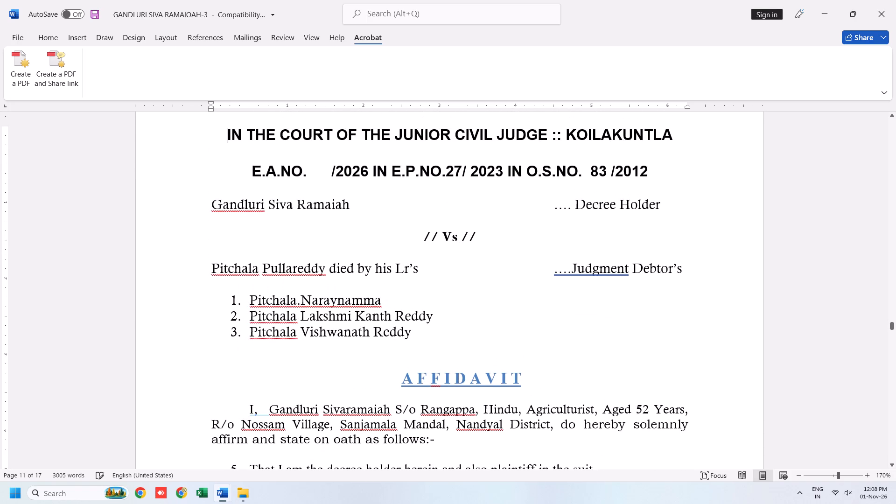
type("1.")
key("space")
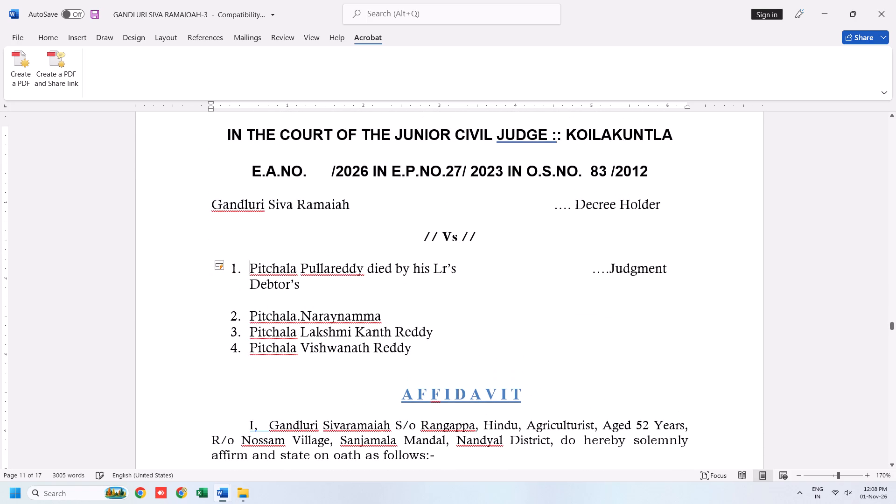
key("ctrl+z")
left_click(250, 301)
key("BackSpace")
key("BackSpace")
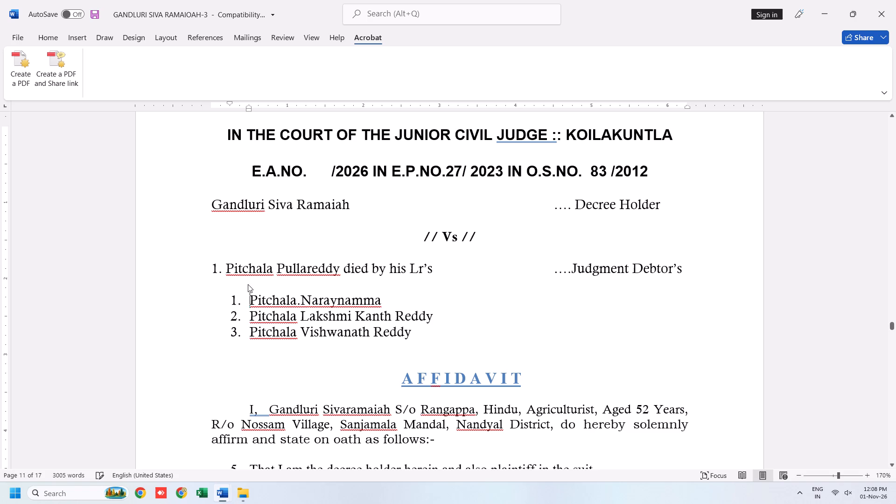
key("BackSpace")
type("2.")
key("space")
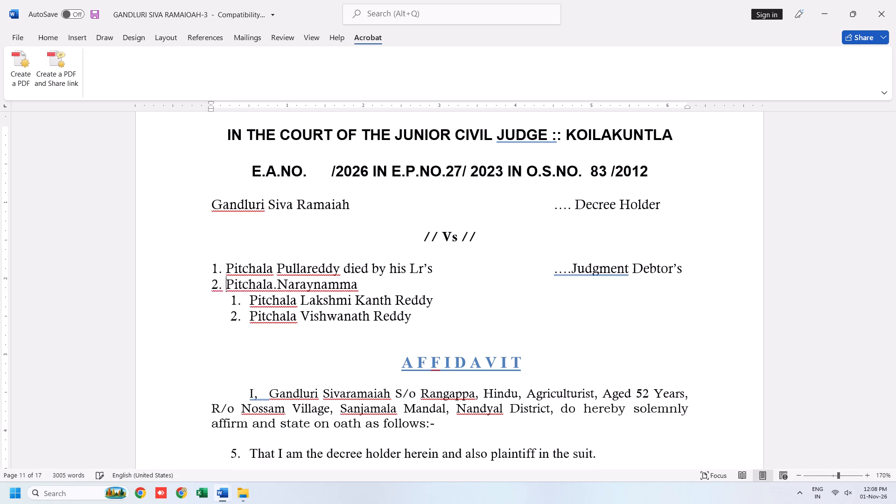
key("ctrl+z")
Replace the second legal heir's automatic list number with a plain, unindented "3.".
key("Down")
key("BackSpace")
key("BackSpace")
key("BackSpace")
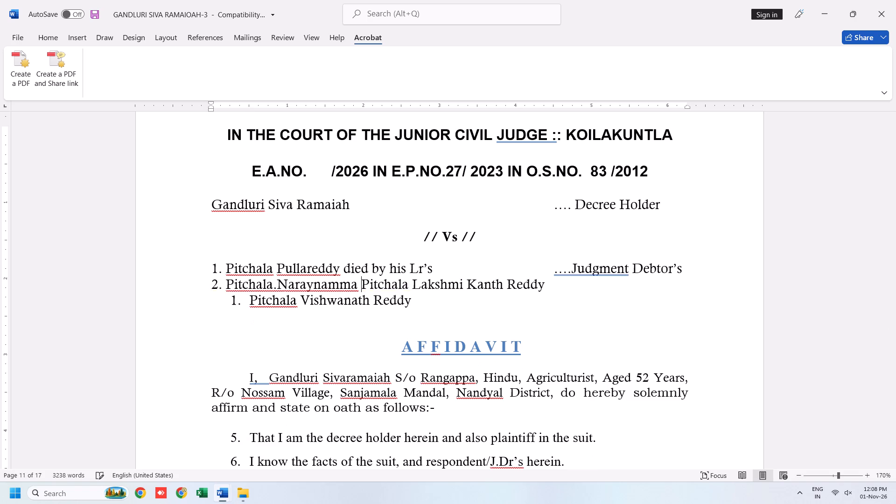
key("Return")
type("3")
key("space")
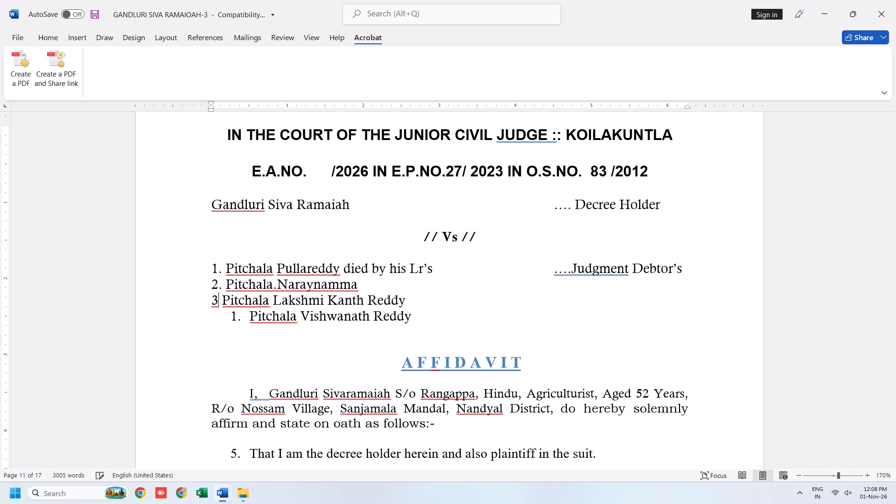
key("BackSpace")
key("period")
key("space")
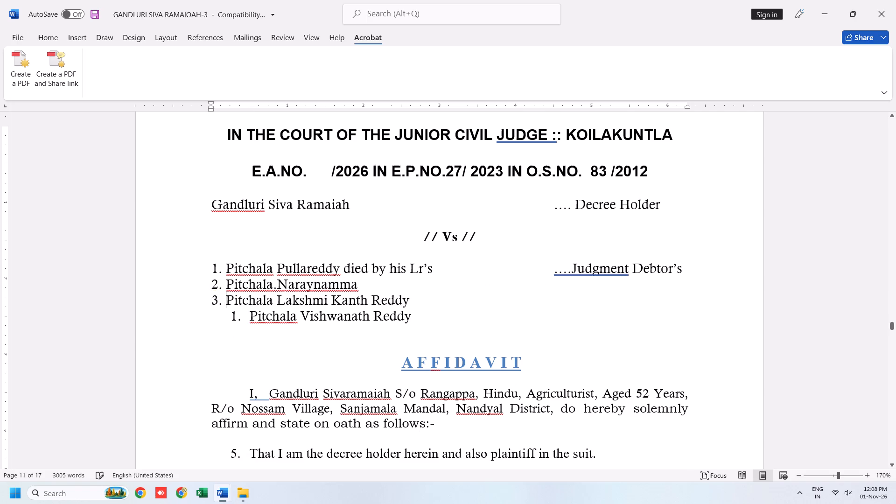
Replace the last legal heir's automatic list number with a plain, unindented "4.".
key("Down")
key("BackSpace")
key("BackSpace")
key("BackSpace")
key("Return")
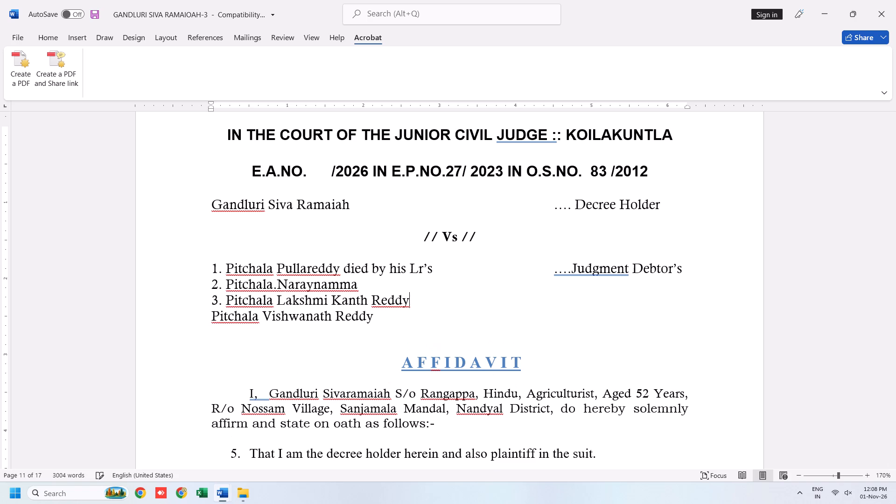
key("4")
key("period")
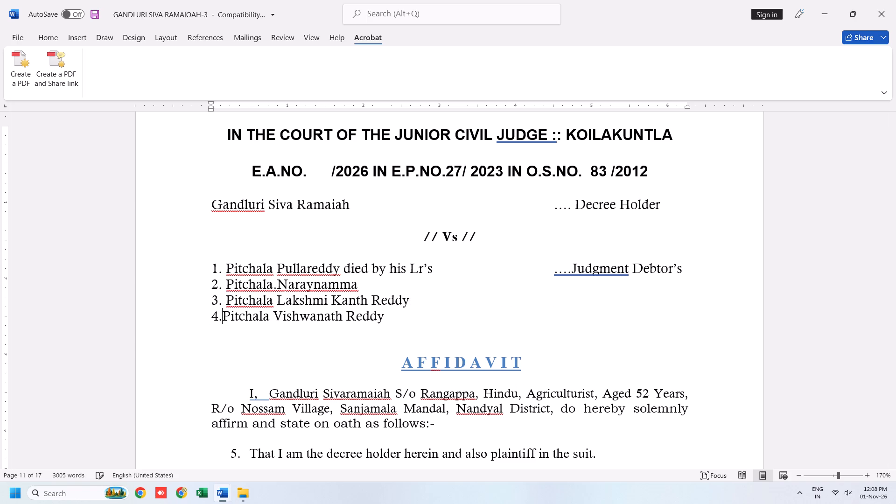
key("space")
Delete the blank line above the page 11 AFFIDAVIT title and centre the title.
scroll(409, 231, "down", 1)
left_click_drag(404, 300, 403, 306)
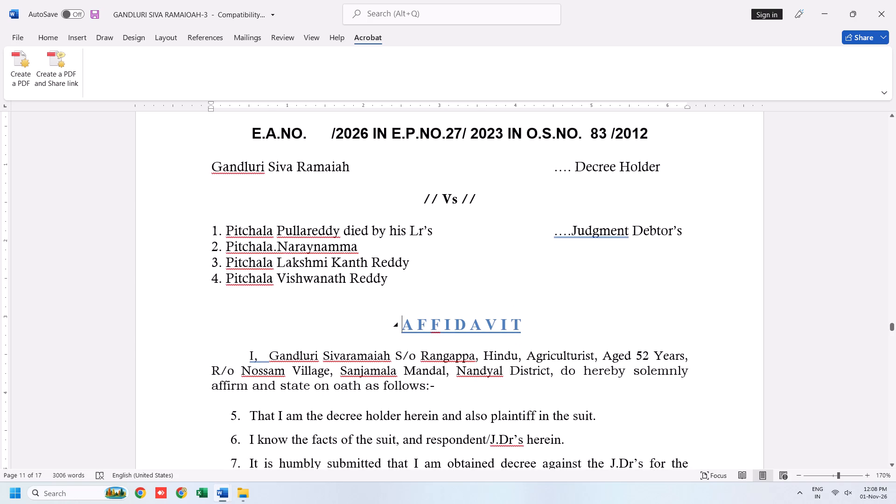
left_click(406, 297)
key("Delete")
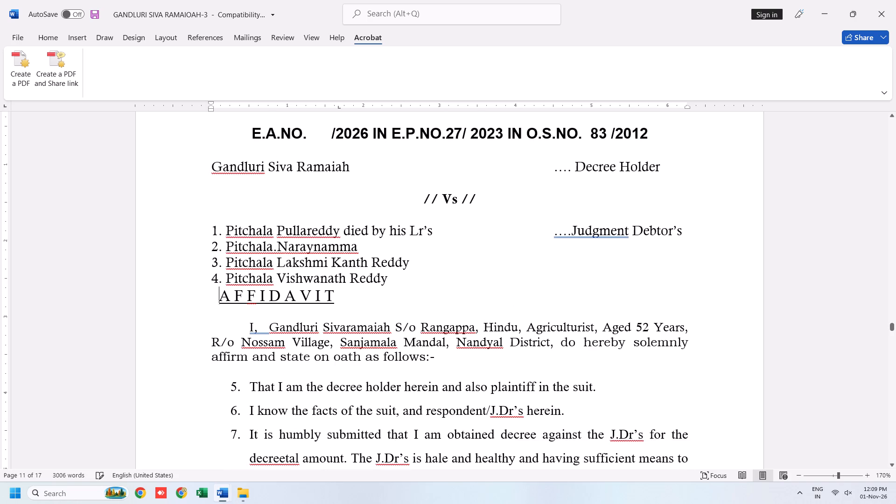
key("ctrl+e")
left_click(419, 341)
scroll(350, 315, "down", 4)
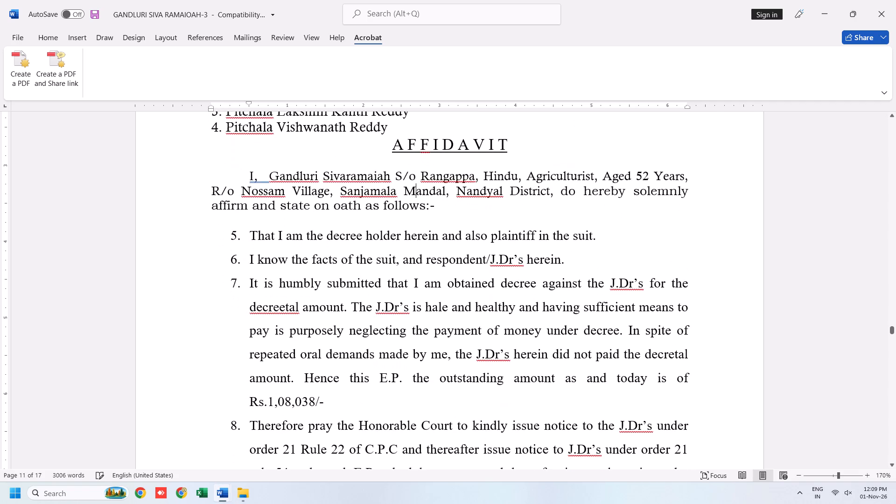
Replace the first page 11 affidavit paragraph's automatic list number with a plain, unindented "1.", leaving a blank line above.
left_click(247, 213)
left_click_drag(247, 233, 252, 233)
scroll(274, 229, "down", 3)
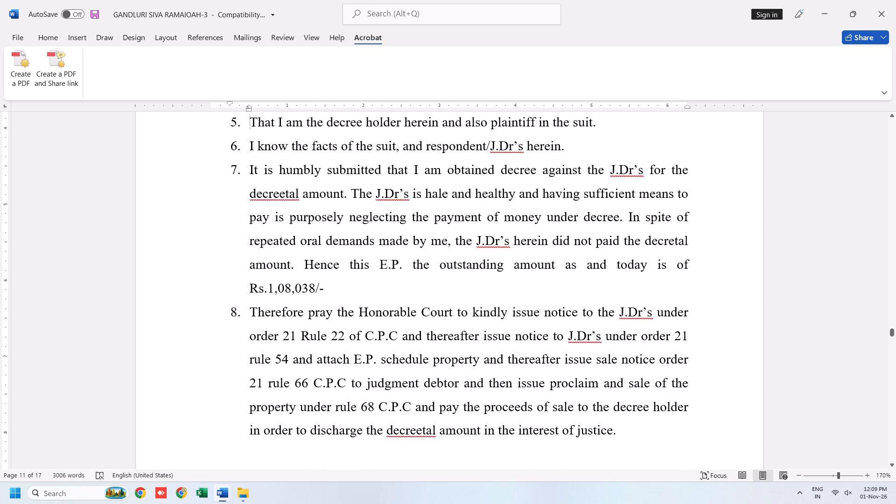
scroll(440, 375, "down", 3)
scroll(492, 362, "down", 4)
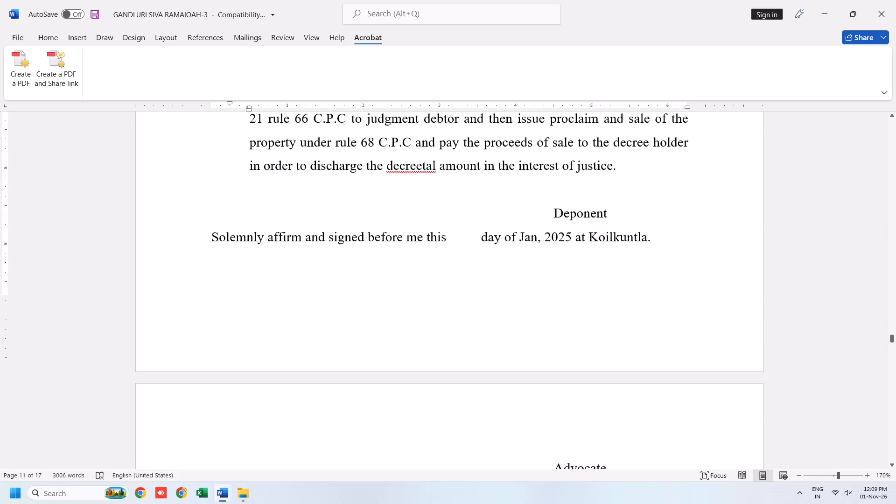
left_click(499, 308)
scroll(499, 307, "up", 13)
left_click_drag(256, 346, 255, 346)
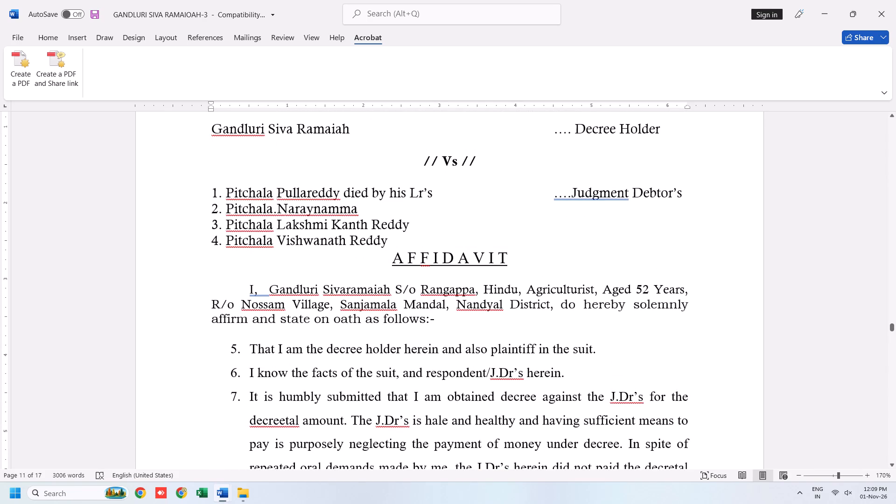
left_click_drag(255, 346, 249, 347)
left_click(247, 348)
key("BackSpace")
key("BackSpace")
key("BackSpace")
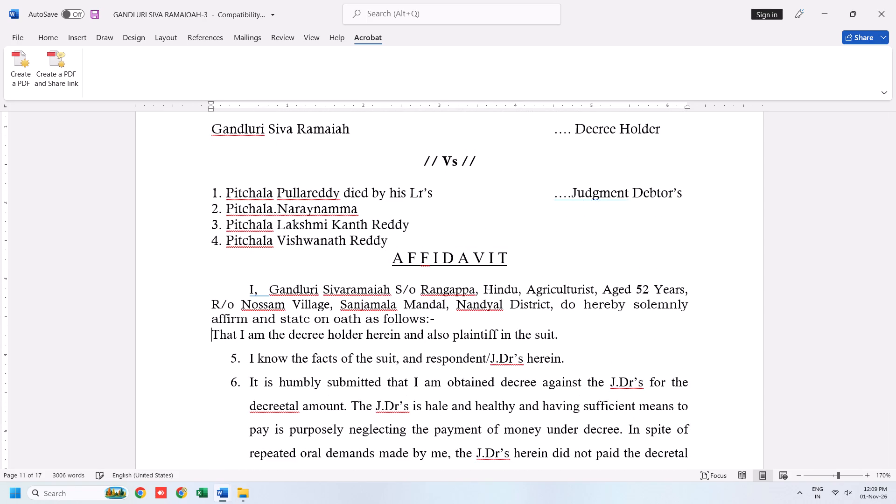
key("Return")
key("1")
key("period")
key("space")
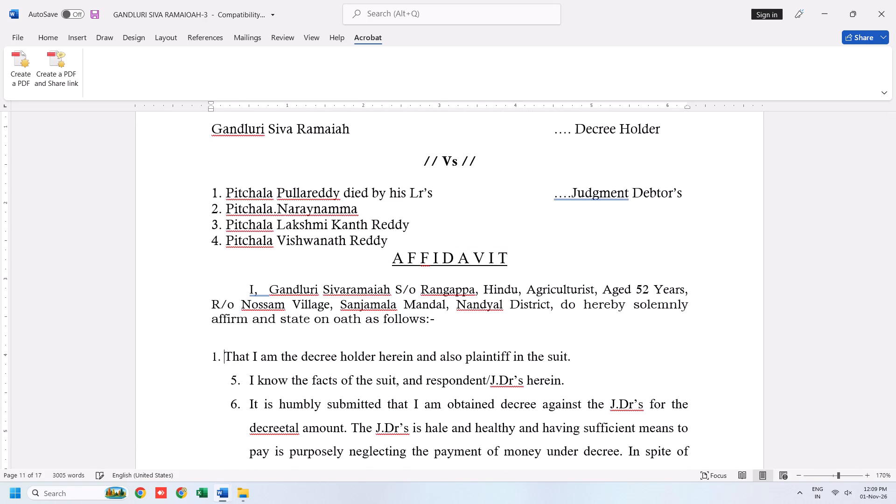
key("ctrl+z")
Replace the second affidavit paragraph's automatic list number with a plain, unindented "2." on its own line.
left_click(247, 379)
key("BackSpace")
key("BackSpace")
key("BackSpace")
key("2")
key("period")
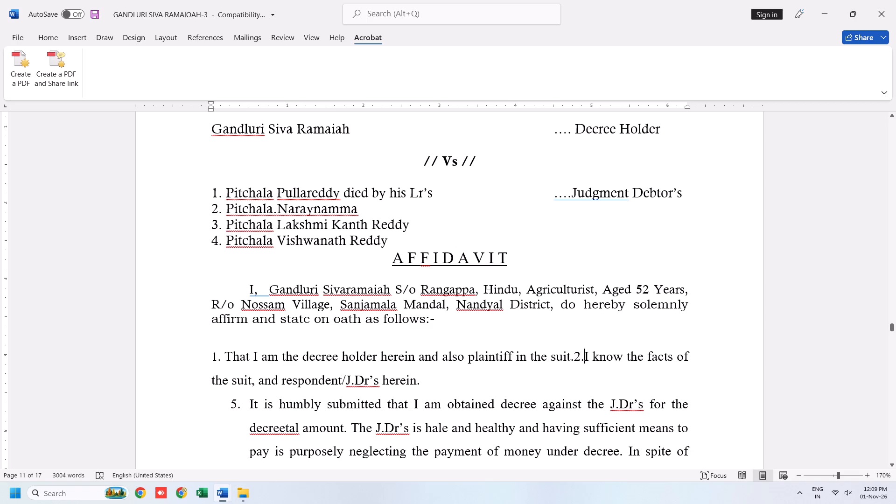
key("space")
key("Left")
key("Left")
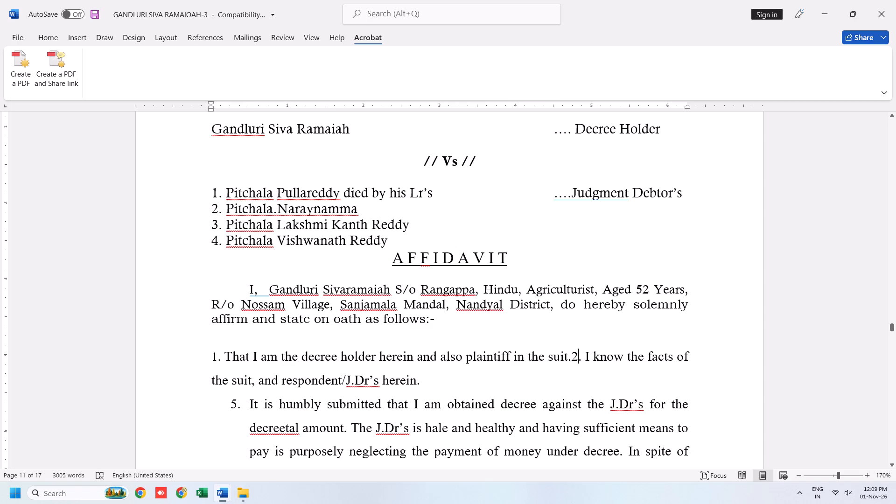
key("Left")
key("Return")
Replace the third affidavit paragraph's automatic list number with a plain, unindented "3." on its own line.
left_click(252, 400)
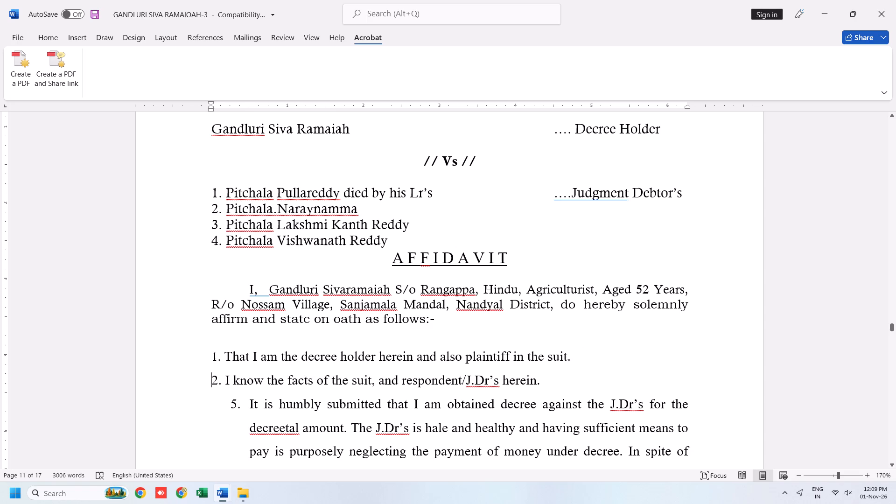
key("Left")
key("BackSpace")
key("BackSpace")
key("BackSpace")
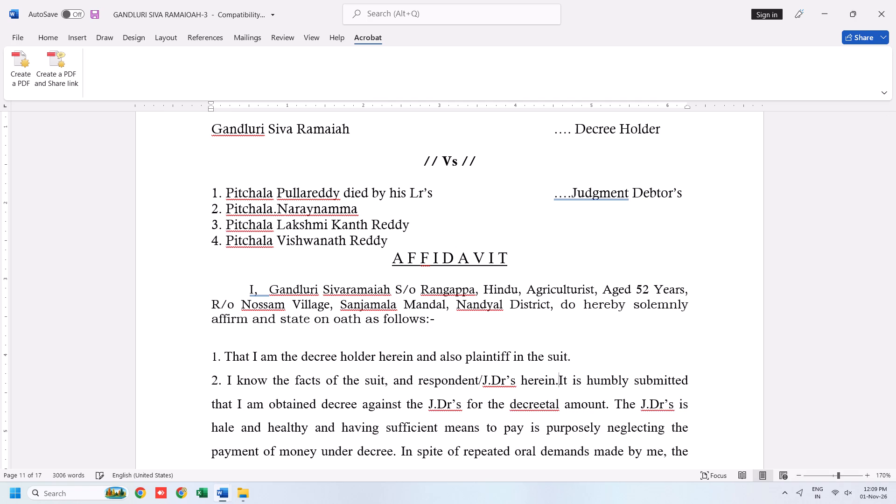
key("Return")
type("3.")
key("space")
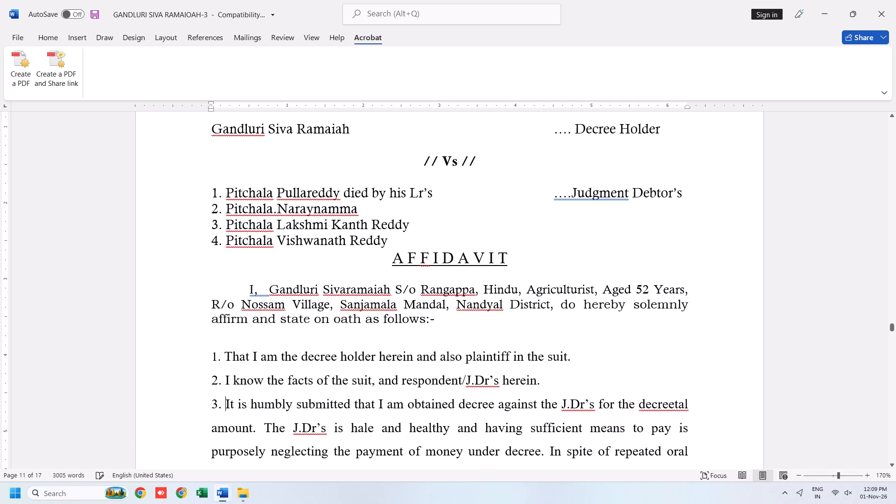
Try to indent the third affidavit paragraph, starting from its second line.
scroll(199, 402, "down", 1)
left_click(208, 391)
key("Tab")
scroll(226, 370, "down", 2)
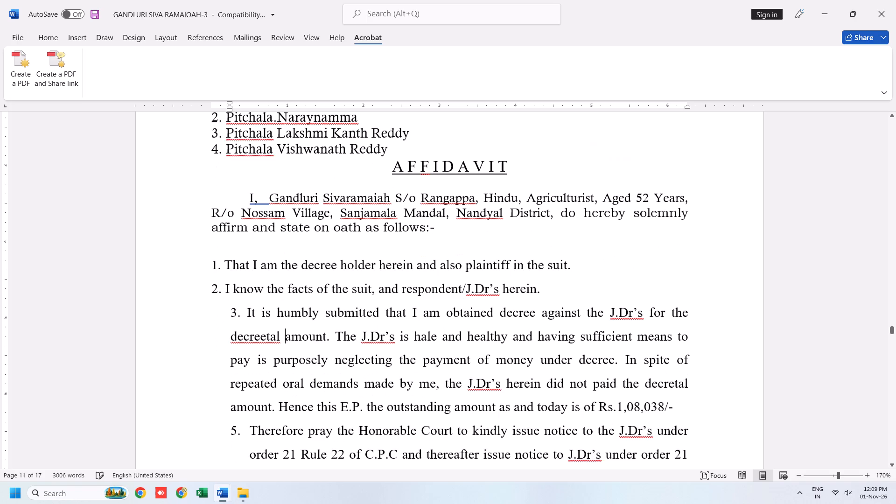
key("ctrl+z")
Align the text of affidavit paragraphs 1 to 3 at 0.5 inch after their numbers, giving paragraph 3 a matching hanging indent.
left_click(227, 239)
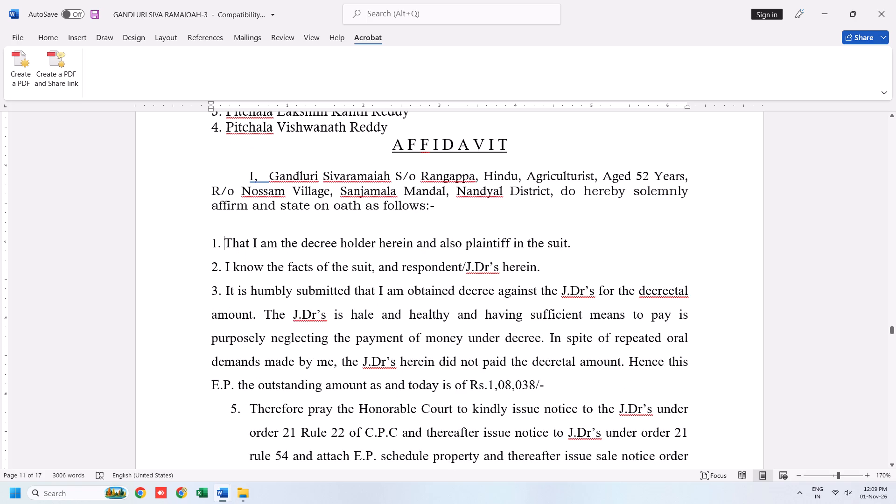
key("Tab")
left_click(225, 268)
key("Tab")
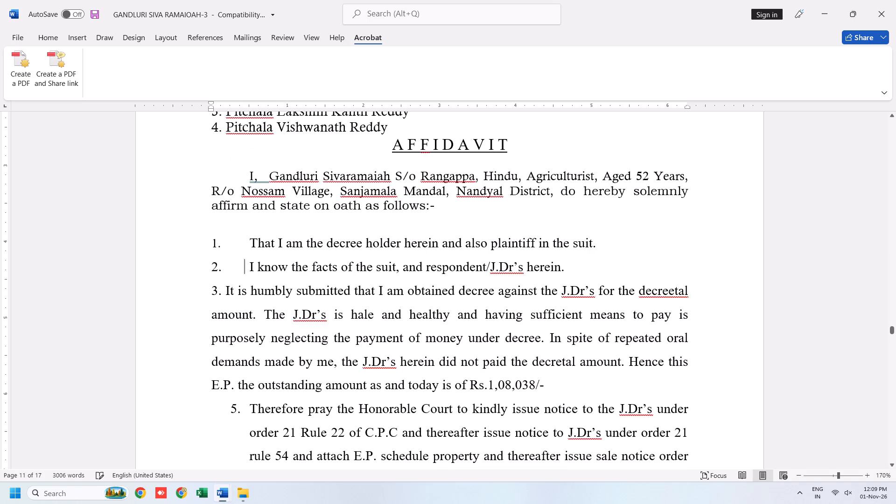
left_click(223, 293)
key("Tab")
left_click(211, 314)
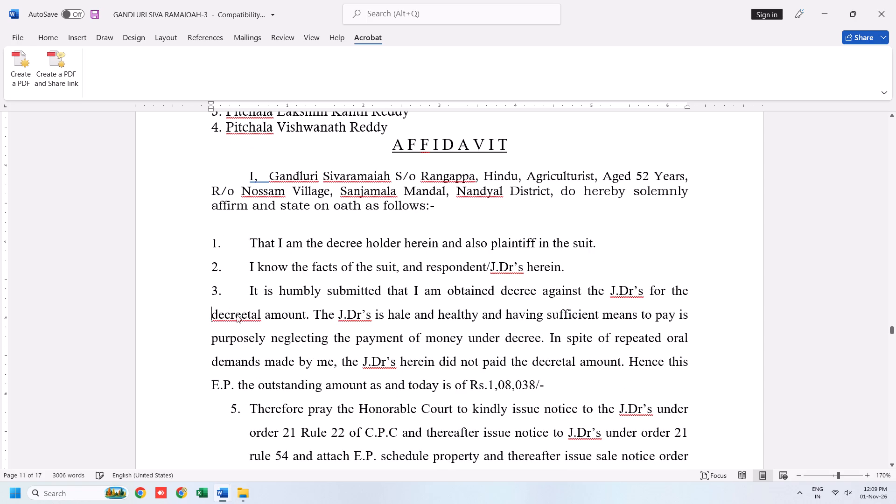
key("Tab")
key("Tab")
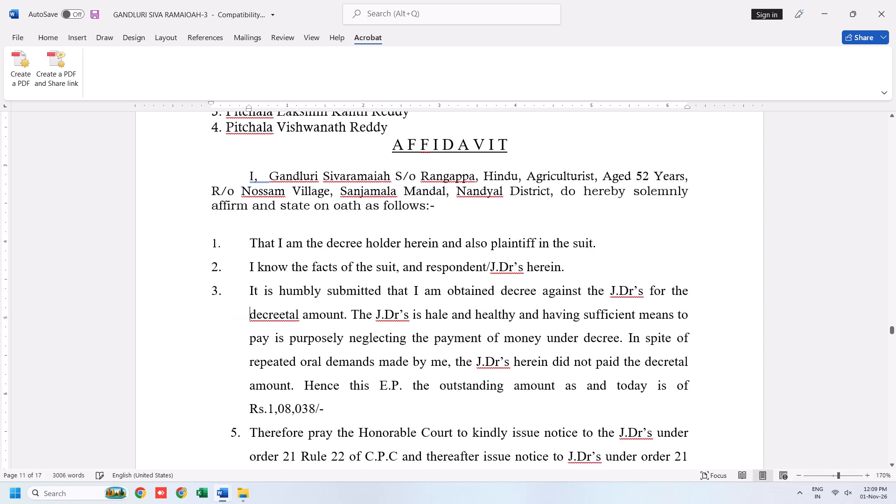
Number the prayer paragraph beginning "Therefore pray" as "4.", with its text on the same hanging indent as paragraph 3.
left_click(245, 430)
key("BackSpace")
key("BackSpace")
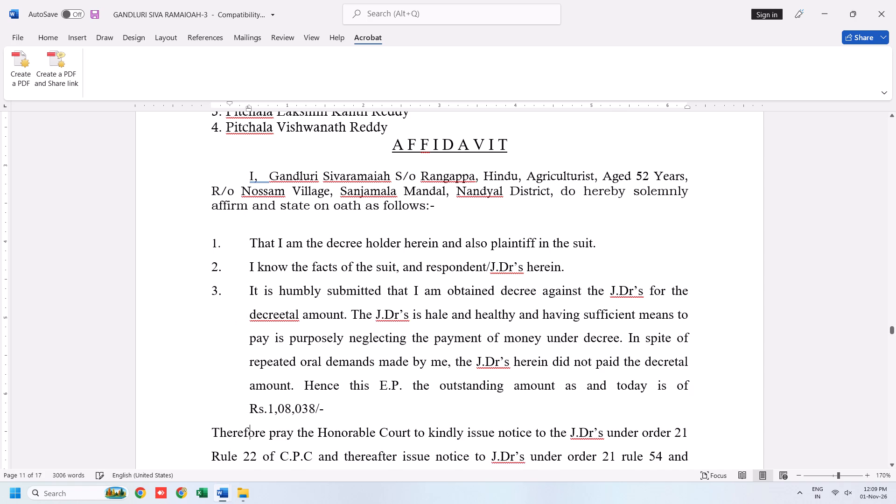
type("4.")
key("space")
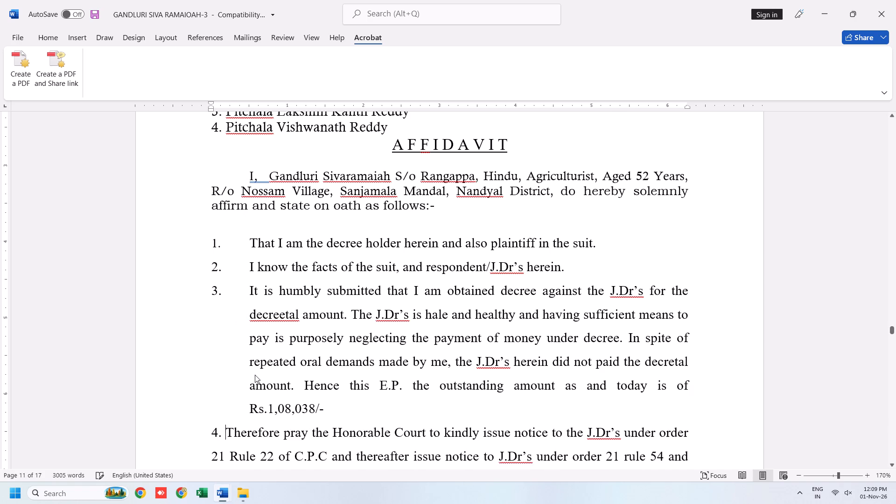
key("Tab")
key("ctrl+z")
Delete the blank lines between the solemn affirmation line and "Advocate." at the end of the page 11 affidavit.
scroll(287, 421, "down", 7)
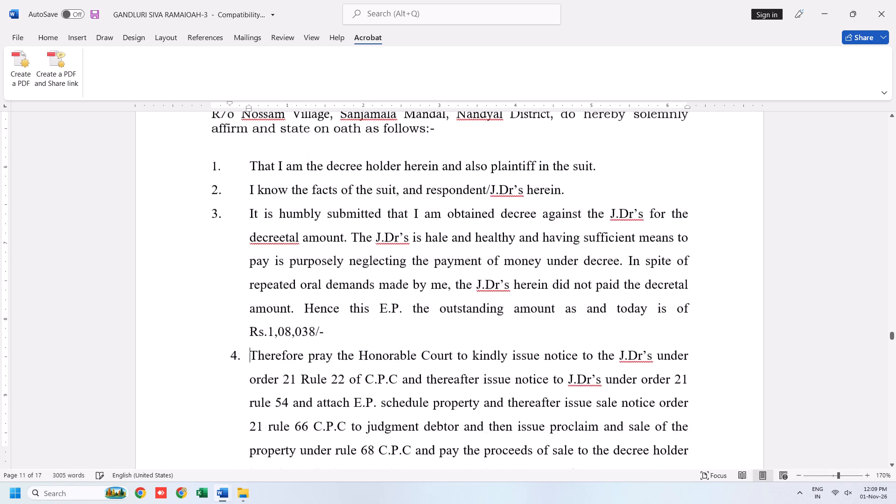
scroll(478, 341, "down", 4)
left_click(427, 253)
left_click(452, 258)
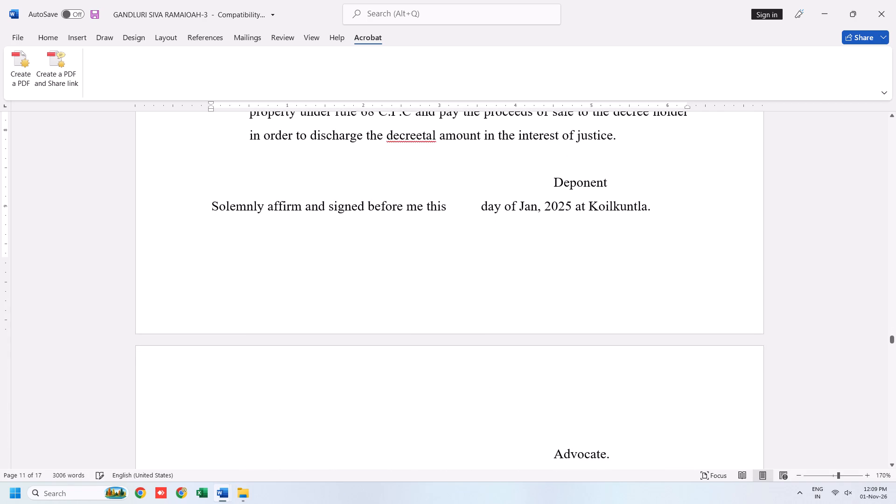
key("Delete")
key("Delete")
Copy paragraphs 3 to 5 of the page 10 affidavit about the first judgment debtor's death and impleading the legal heirs.
scroll(515, 263, "up", 18)
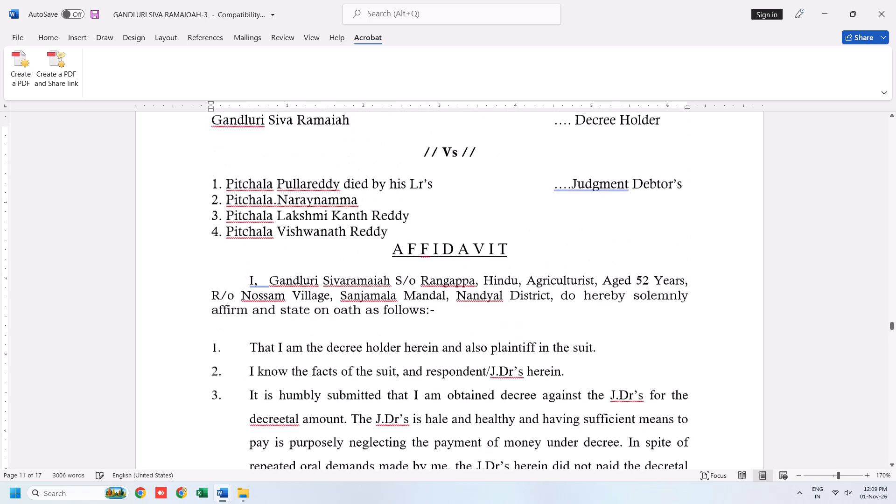
scroll(507, 262, "up", 1)
scroll(484, 241, "up", 20)
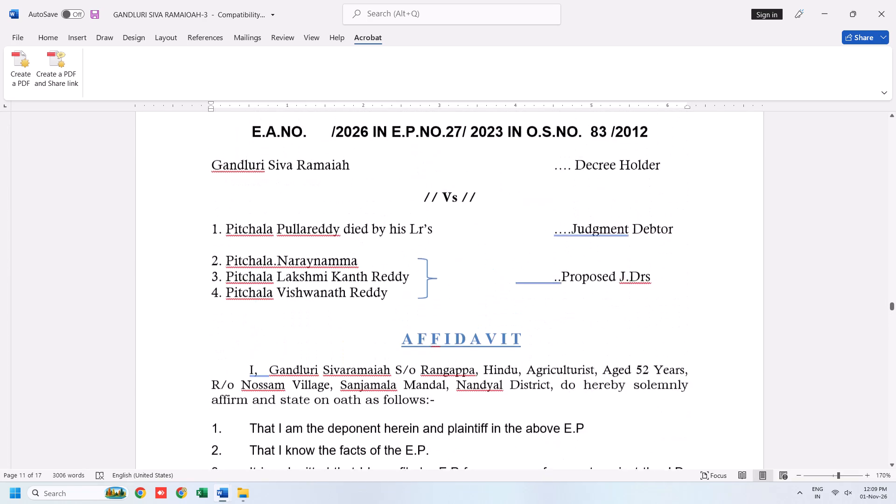
scroll(285, 333, "down", 6)
left_click_drag(201, 246, 323, 343)
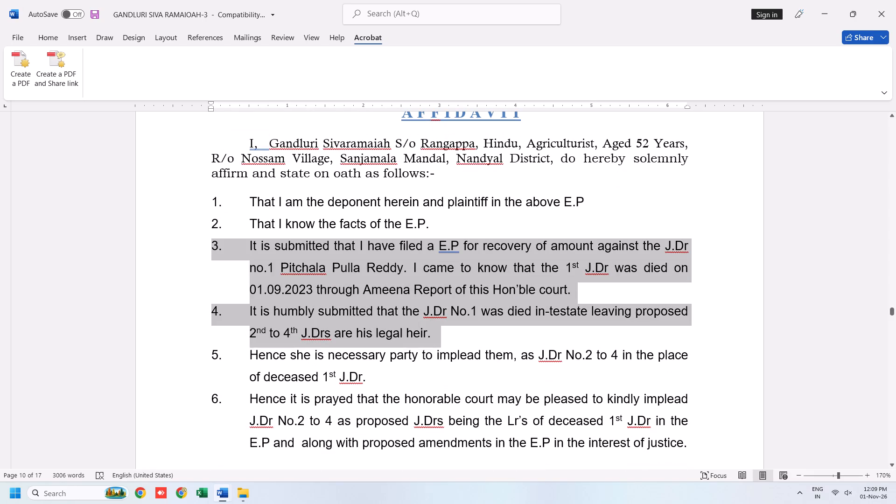
left_click_drag(323, 343, 437, 376)
key("ctrl+c")
Review the affidavits on pages 10 to 13, including their headings, numbered paragraphs and signature blocks.
scroll(475, 353, "down", 4)
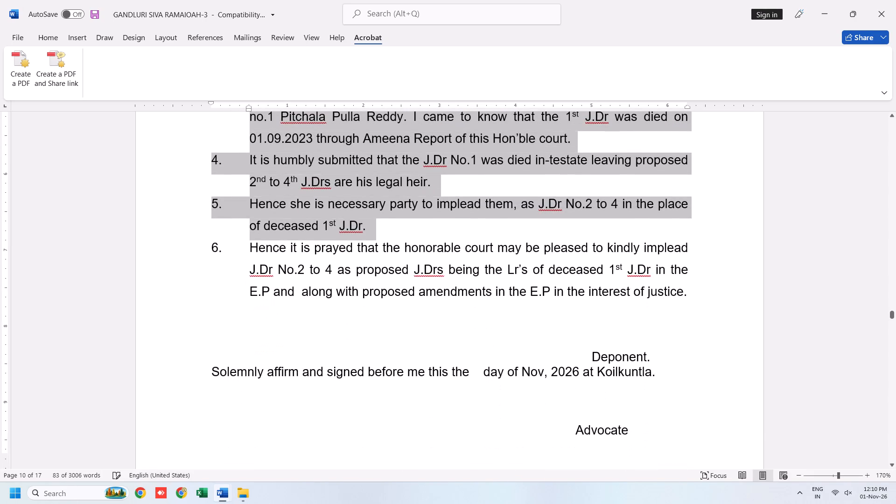
scroll(475, 351, "down", 17)
scroll(524, 358, "up", 5)
scroll(532, 316, "up", 15)
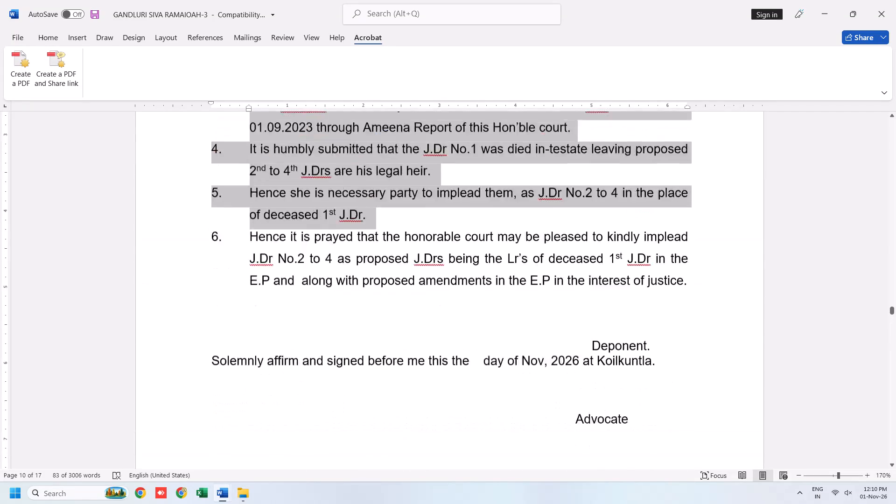
scroll(532, 313, "up", 20)
scroll(532, 313, "up", 1)
scroll(526, 309, "down", 20)
scroll(526, 309, "down", 7)
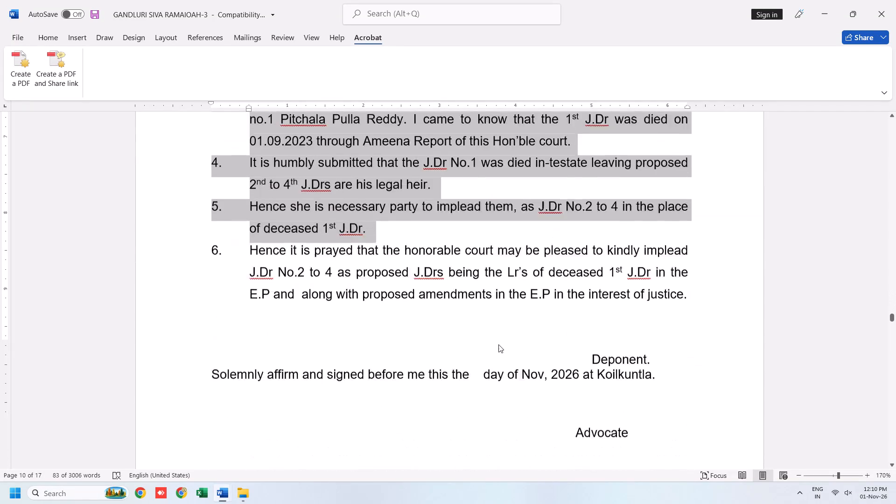
scroll(498, 344, "down", 13)
scroll(498, 340, "down", 9)
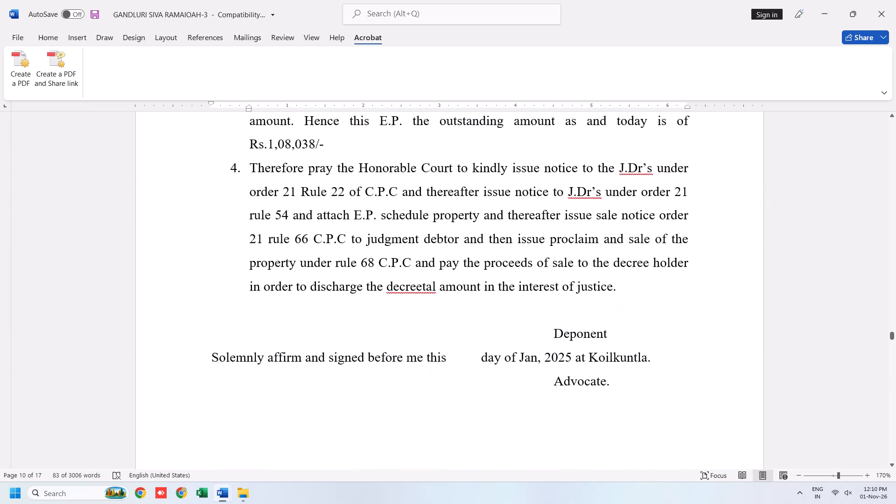
scroll(494, 338, "up", 9)
scroll(504, 282, "up", 5)
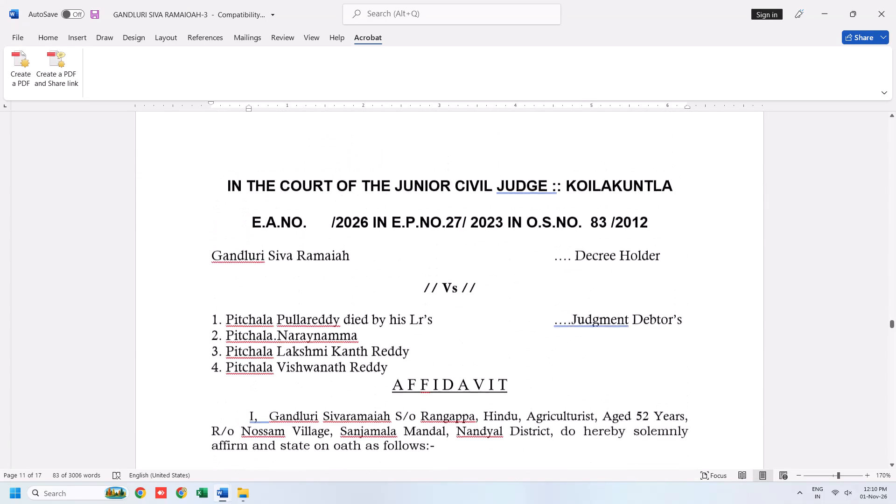
scroll(499, 282, "up", 1)
left_click(416, 226)
scroll(414, 225, "down", 20)
scroll(414, 225, "down", 12)
scroll(375, 285, "down", 6)
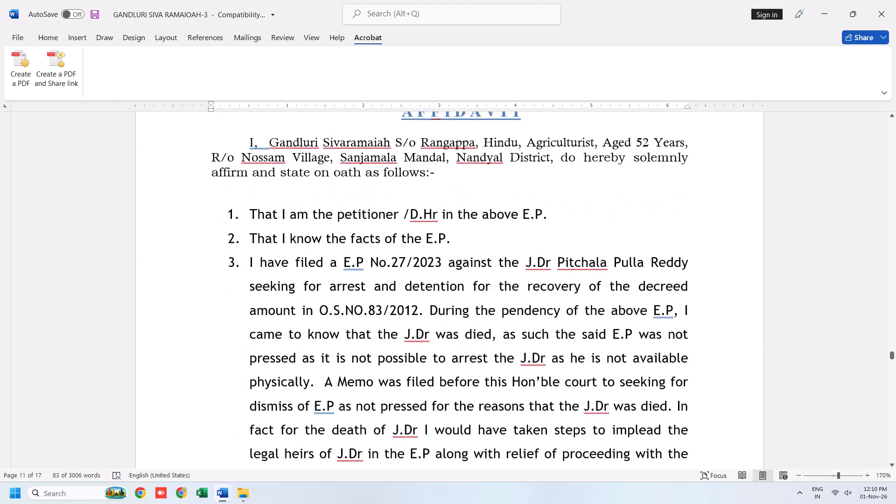
scroll(375, 285, "down", 12)
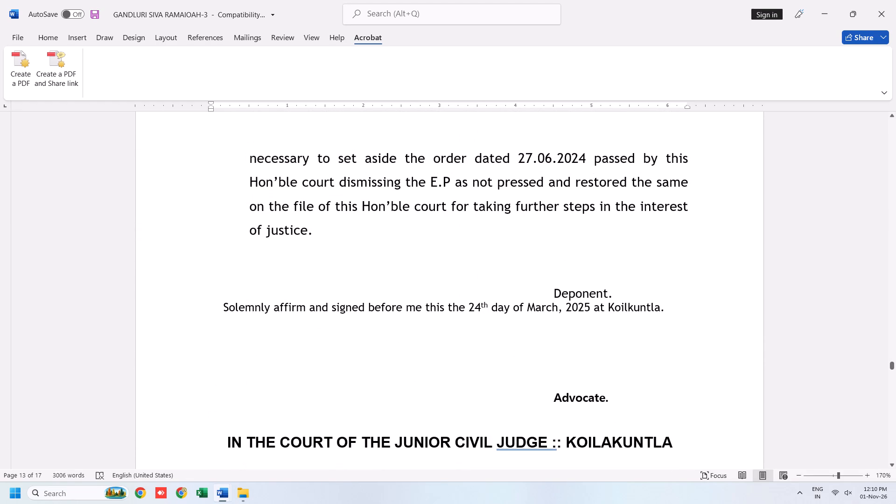
Delete four blank lines above the court heading of the Petitioner/Decree Holder affidavit that follows the page 11 affidavit.
scroll(440, 252, "up", 20)
scroll(440, 252, "up", 2)
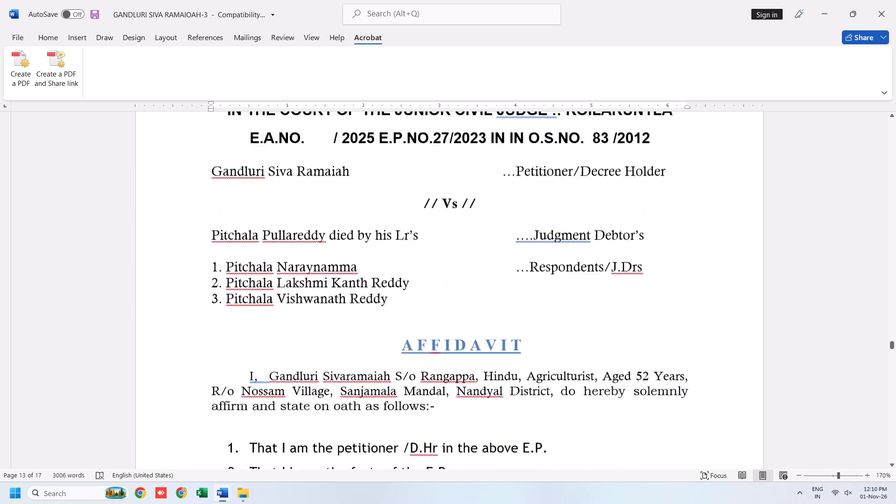
scroll(414, 236, "up", 4)
scroll(272, 221, "up", 2)
left_click(283, 318)
key("Delete")
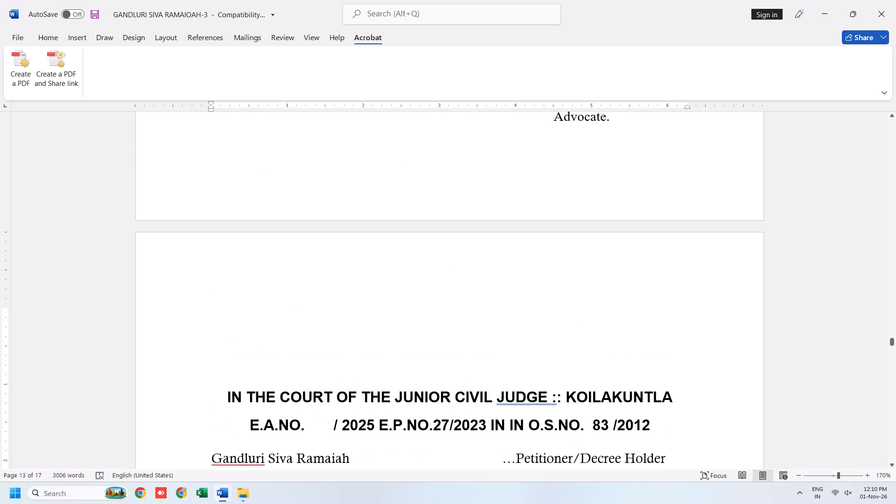
key("Delete")
key("Delete")
key("Delete")
Set the year in that affidavit's E.A.NO. case line to 2026.
left_click(372, 383)
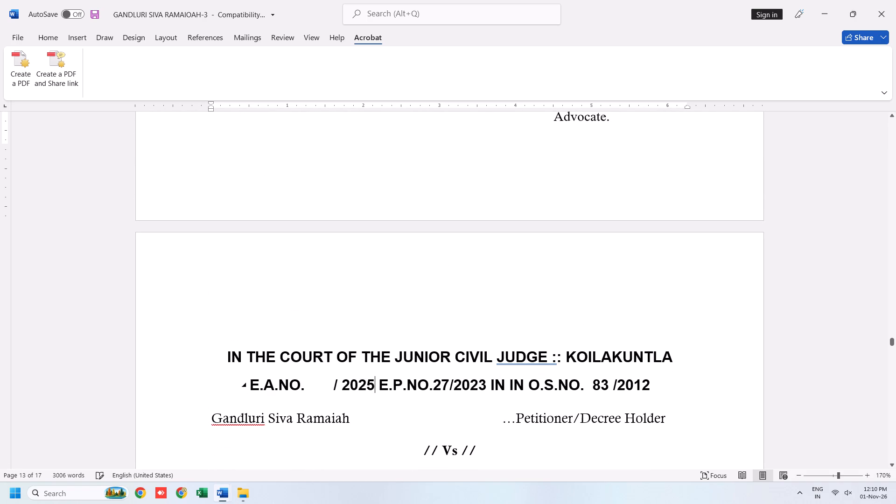
key("BackSpace")
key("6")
left_click(367, 320)
Delete the remaining extra blank lines above the court heading of the Petitioner/Decree Holder affidavit on page 12.
key("Delete")
key("Delete")
scroll(359, 299, "down", 5)
key("Delete")
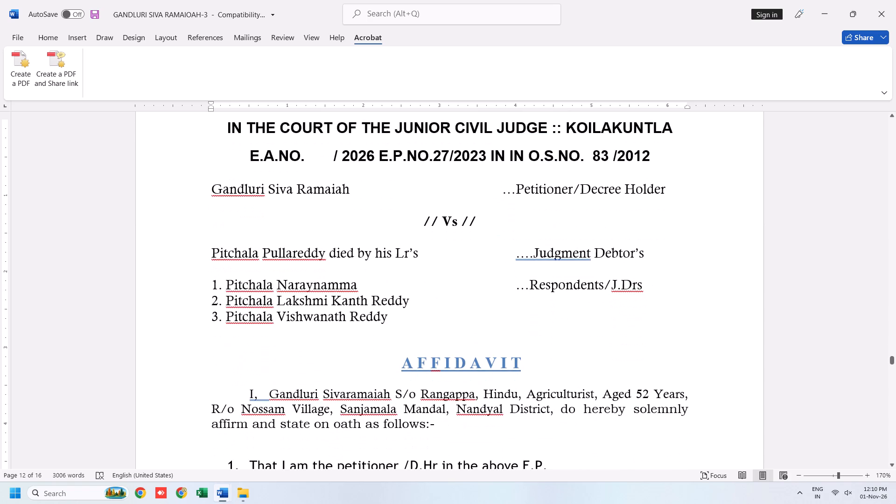
scroll(357, 287, "up", 3)
left_click(341, 303)
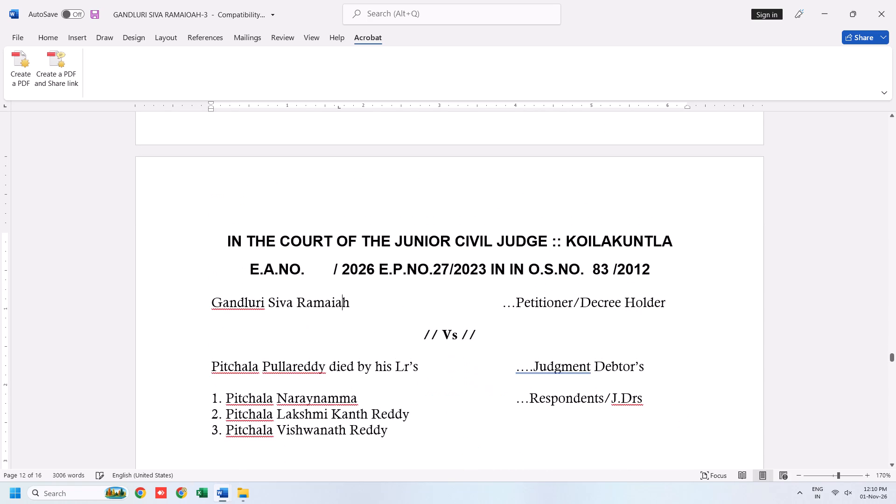
left_click(352, 313)
Copy the party list numbered 1 to 4, with its bracket and Proposed J.Drs label, from the preceding affidavit.
scroll(352, 312, "down", 3)
left_click(262, 320)
left_click(212, 252)
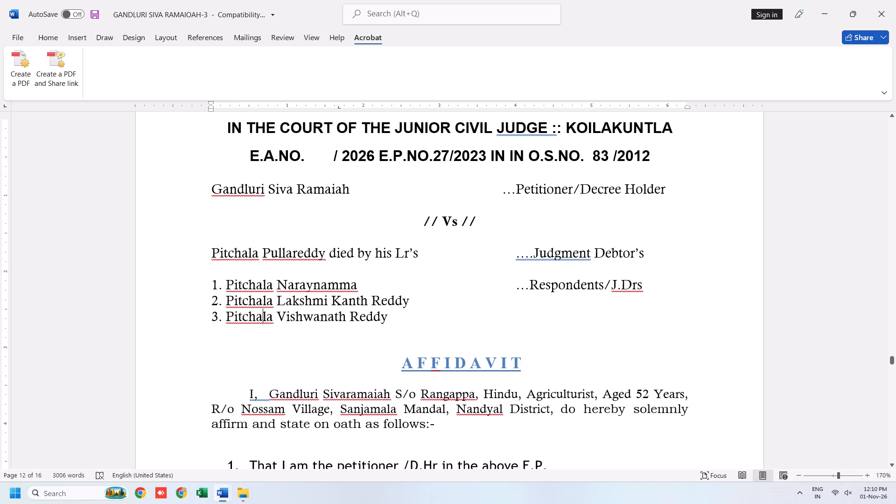
key("Page_Up")
key("Page_Up")
key("Page_Up")
key("Page_Up")
key("Page_Up")
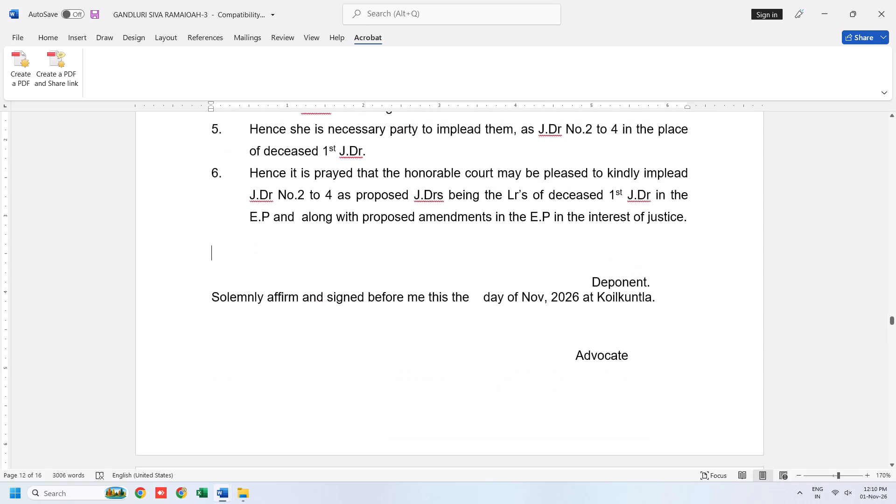
key("Page_Up")
key("Page_Down")
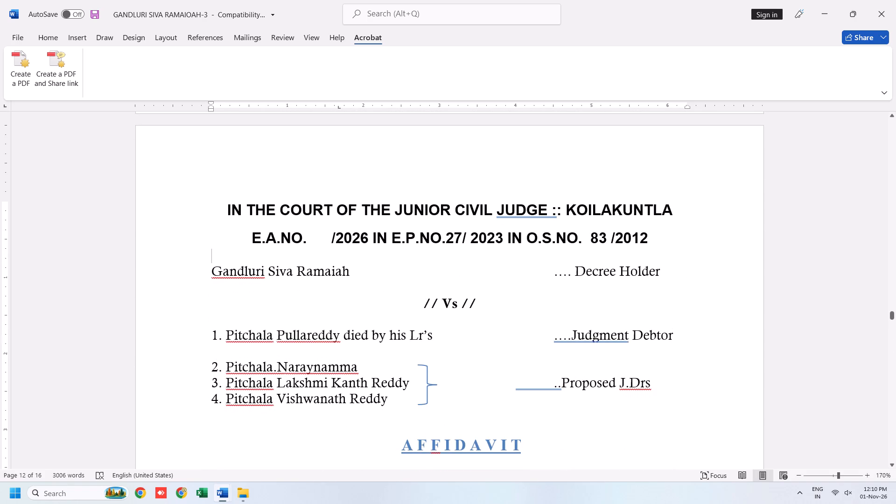
left_click_drag(208, 331, 519, 399)
key("ctrl+c")
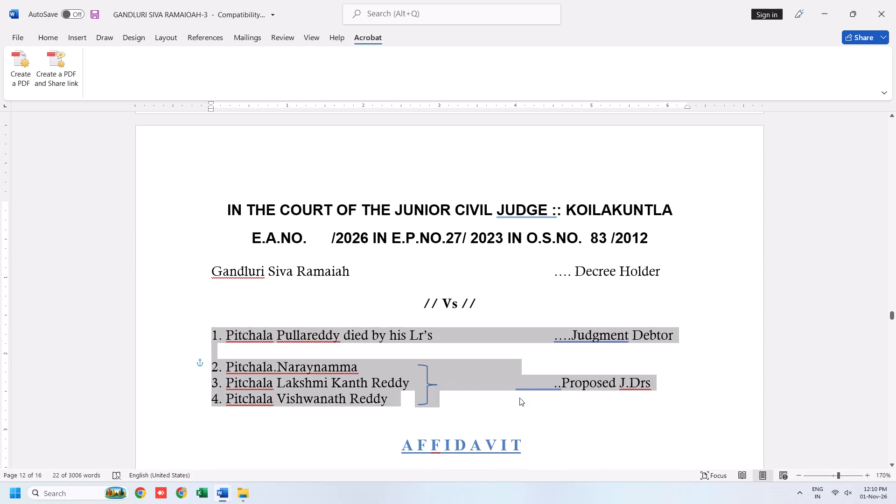
Replace the Judgment Debtor's and Respondents/J.Drs list in the Petitioner/Decree Holder affidavit with the copied party list.
key("Page_Down")
key("Page_Down")
key("Page_Down")
key("Page_Down")
key("Page_Down")
key("Page_Down")
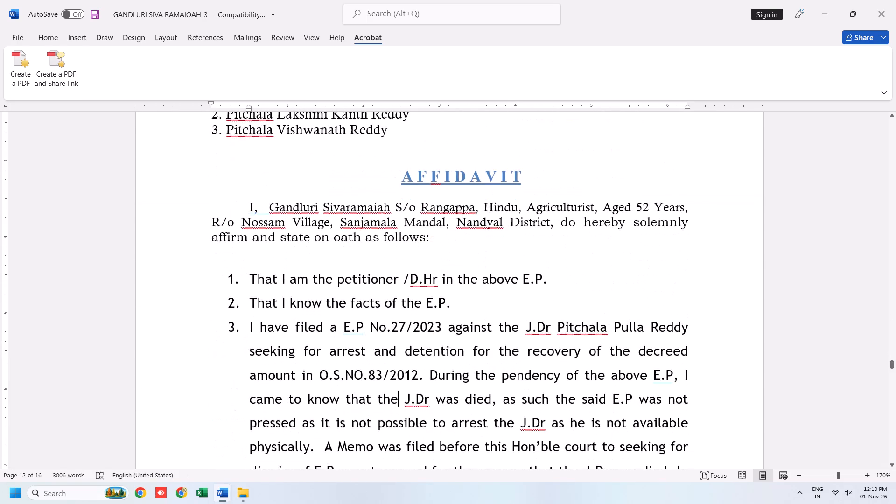
key("Page_Up")
scroll(221, 348, "down", 4)
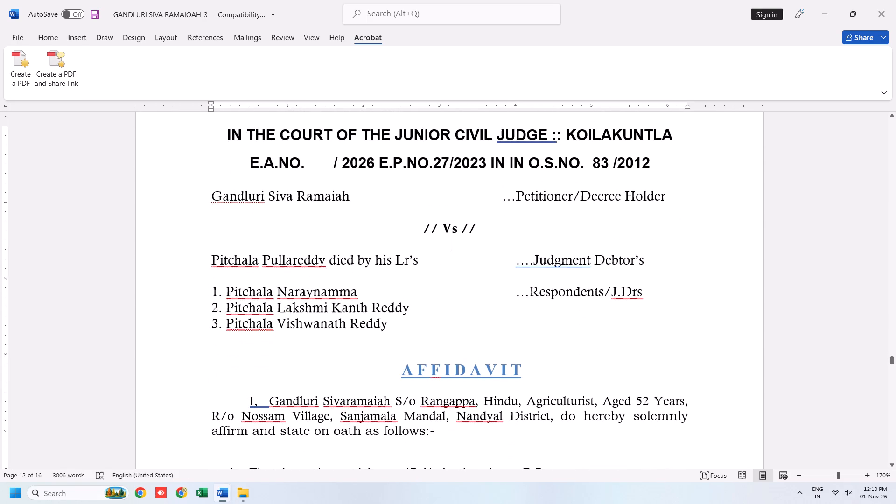
left_click_drag(208, 264, 459, 324)
key("ctrl+v")
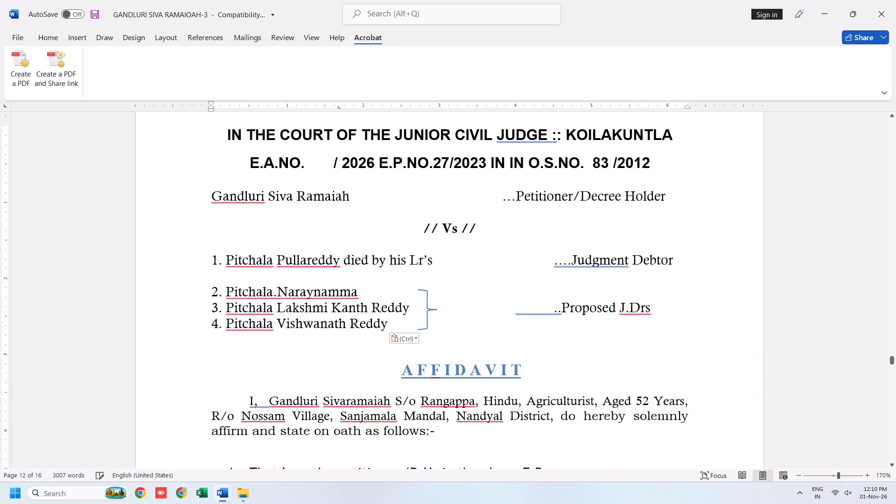
Move the "….Judgment Debtor" and "..Proposed J.Drs" labels one tab stop closer to the party names.
left_click(303, 322)
left_click(483, 253)
key("Delete")
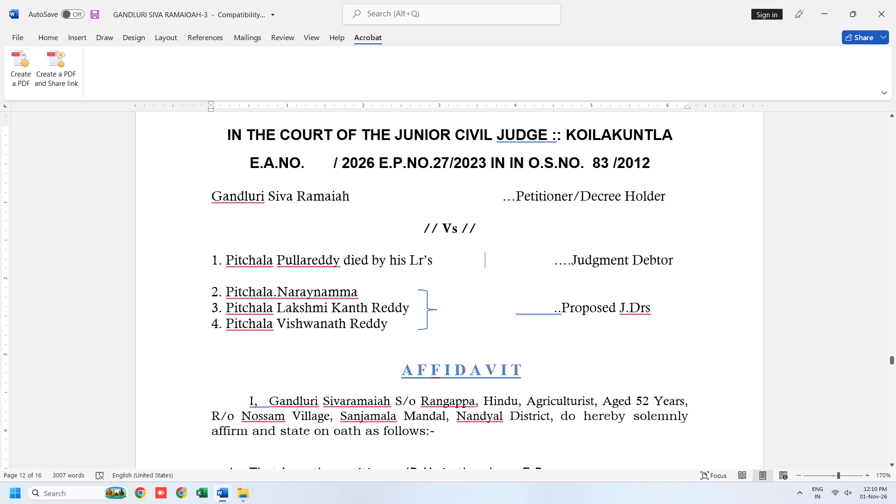
key("Delete")
left_click(516, 310)
key("Delete")
left_click(423, 287)
scroll(426, 284, "up", 1)
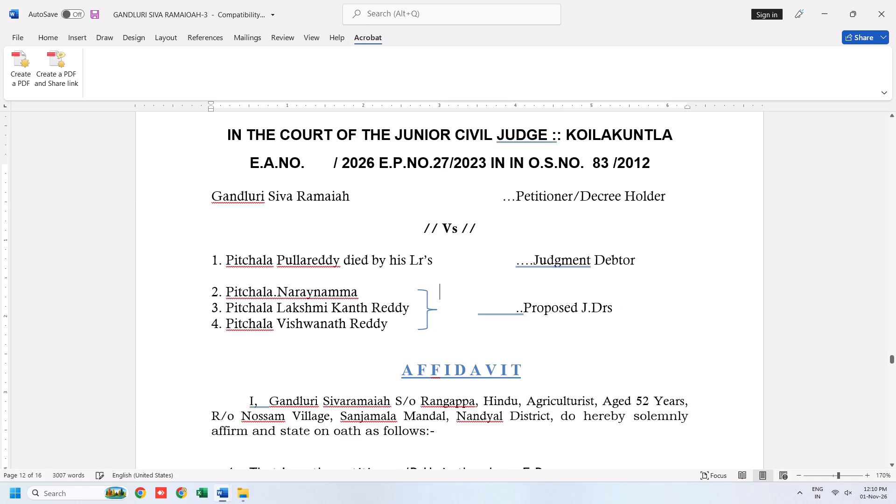
scroll(426, 284, "up", 1)
left_click(562, 269)
Replace the day number in the affidavit's "Solemnly affirm and signed" line with a gap of four spaces.
scroll(365, 315, "down", 6)
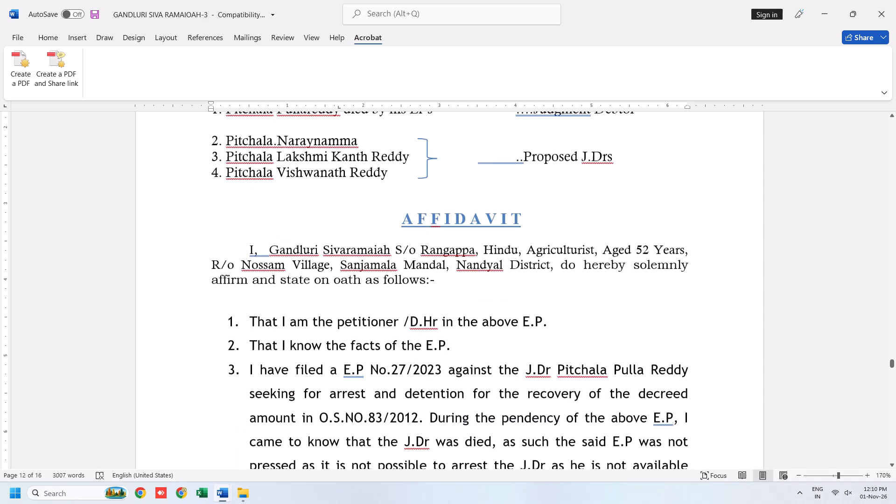
left_click(319, 279)
scroll(317, 278, "down", 6)
scroll(421, 349, "down", 4)
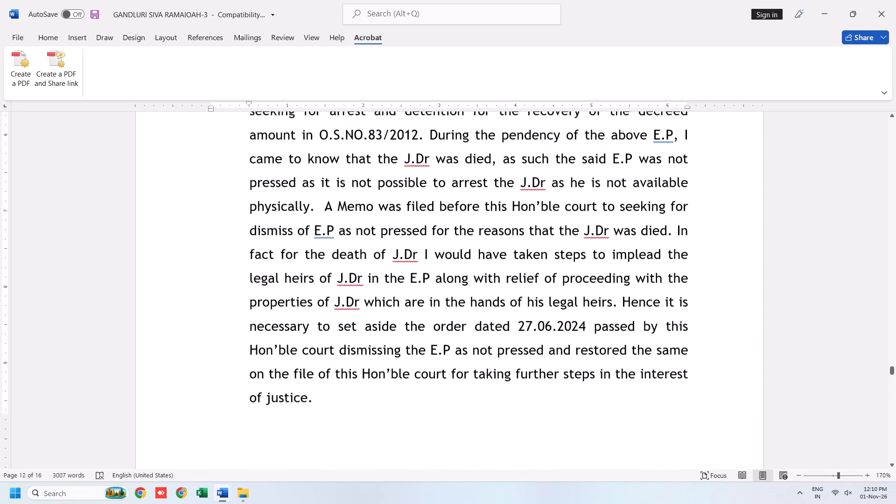
scroll(353, 285, "up", 3)
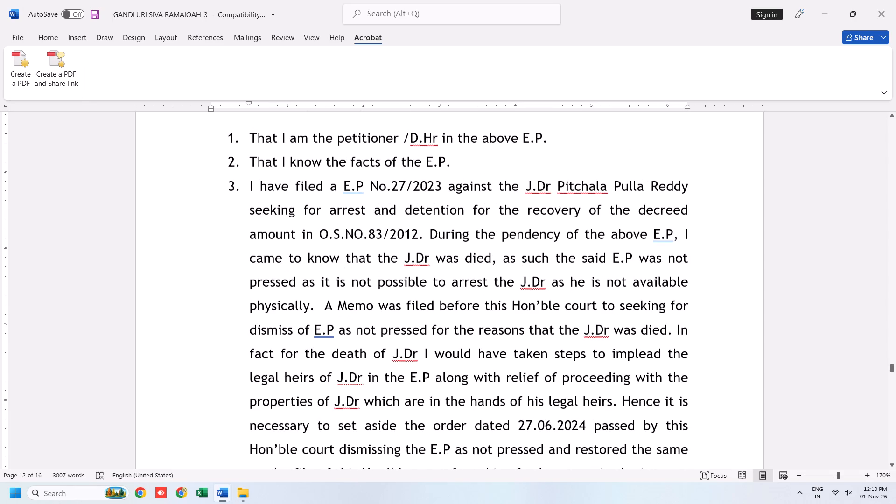
scroll(327, 209, "down", 7)
scroll(304, 322, "down", 3)
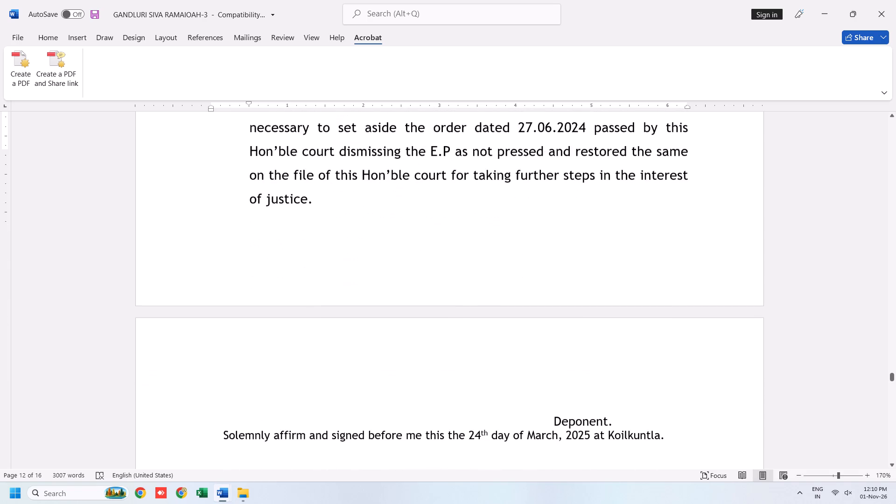
scroll(303, 325, "down", 2)
scroll(526, 294, "up", 4)
left_click(470, 432)
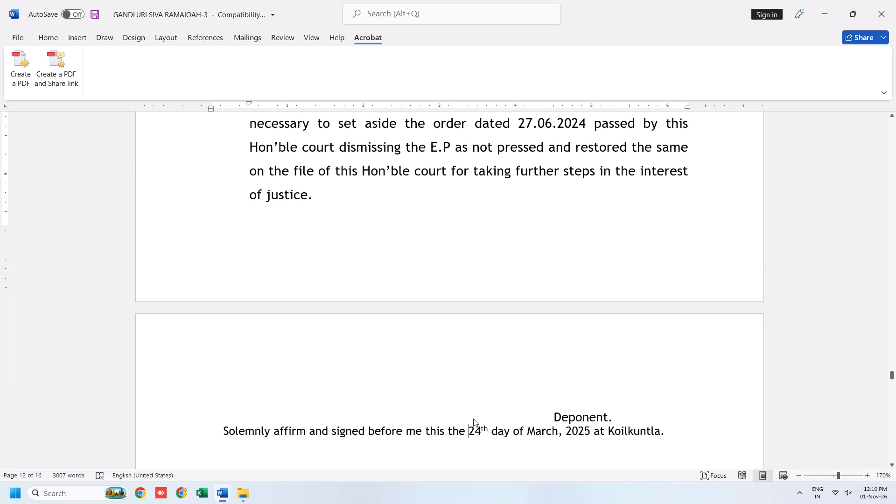
key("Delete")
key("Delete")
key("Delete")
key("Delete")
key("Delete")
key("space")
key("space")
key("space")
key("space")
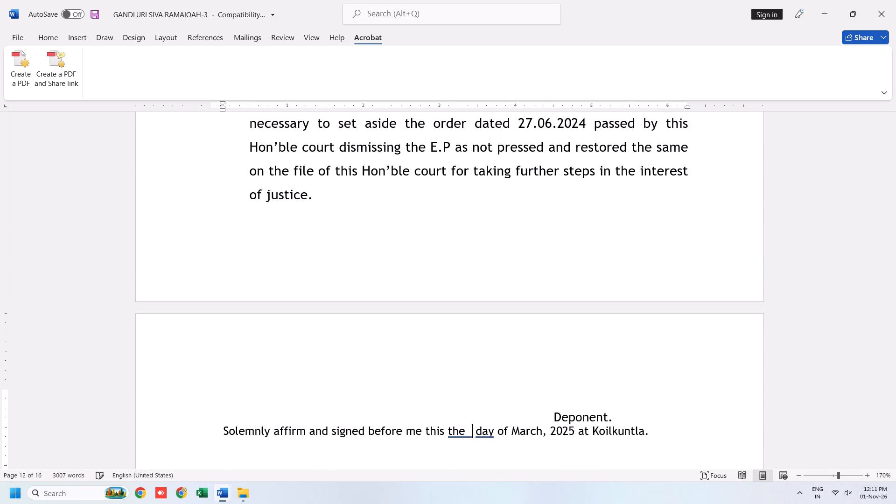
Set the month in the "Solemnly affirm and signed" line to Nov and the year to 2026.
key("Right")
key("Right")
key("Right")
key("Right")
key("Right")
key("Right")
key("Right")
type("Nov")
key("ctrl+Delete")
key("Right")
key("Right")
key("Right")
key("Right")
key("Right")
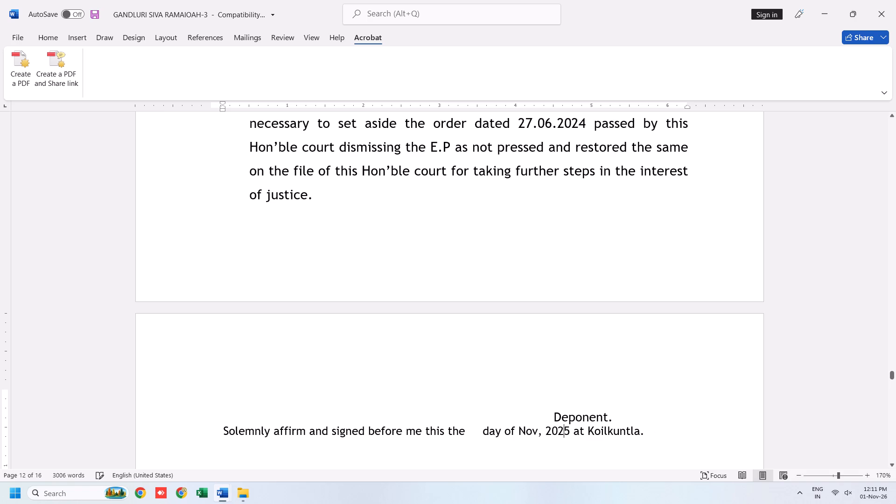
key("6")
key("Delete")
Remove the blank line between the party list and the AFFIDAVIT title, and centre the title.
scroll(471, 415, "up", 16)
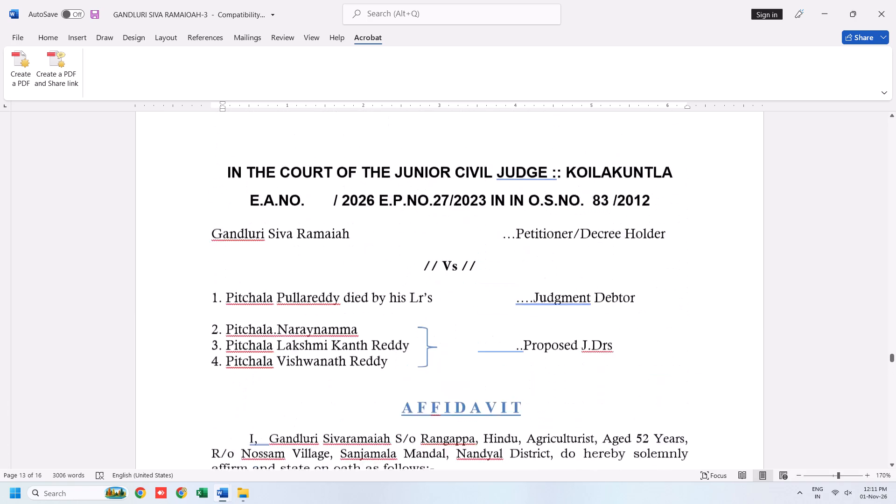
scroll(299, 337, "up", 4)
left_click(285, 256)
scroll(298, 255, "down", 5)
left_click_drag(377, 349, 382, 348)
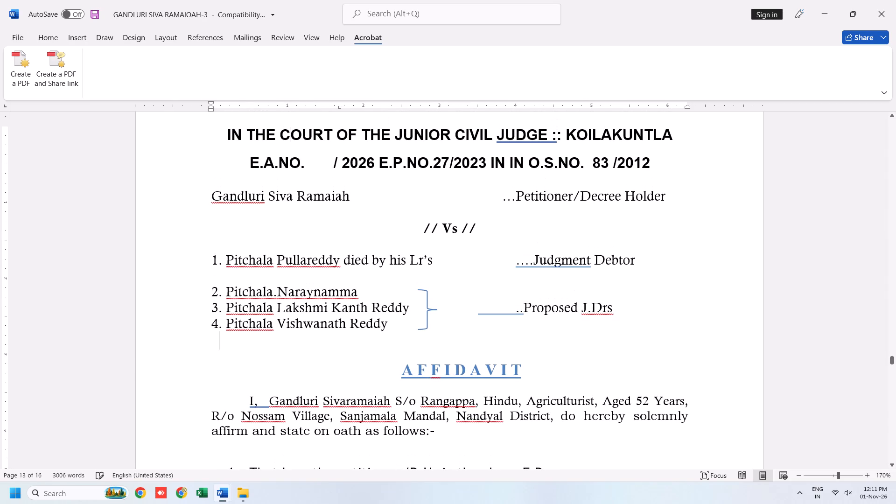
key("Delete")
key("ctrl+e")
scroll(434, 338, "down", 2)
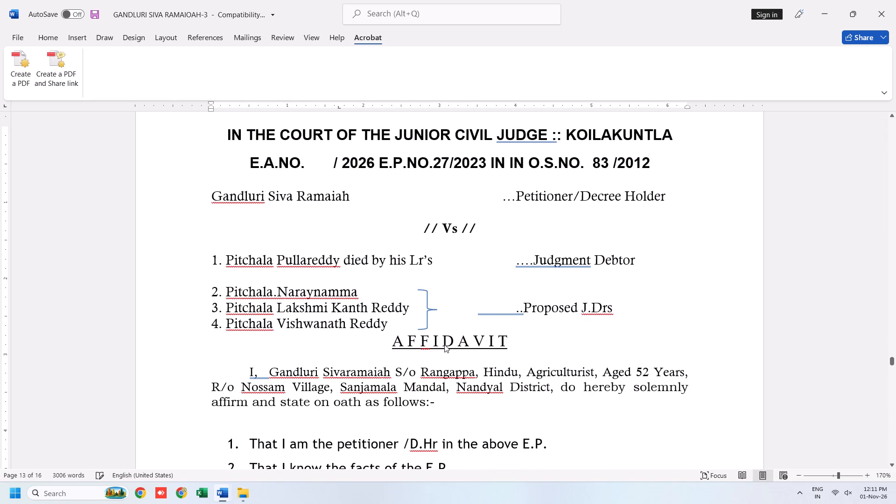
Delete one blank line above numbered paragraph 1 and one above the Deponent signature.
scroll(444, 344, "down", 2)
left_click(318, 275)
left_click(312, 277)
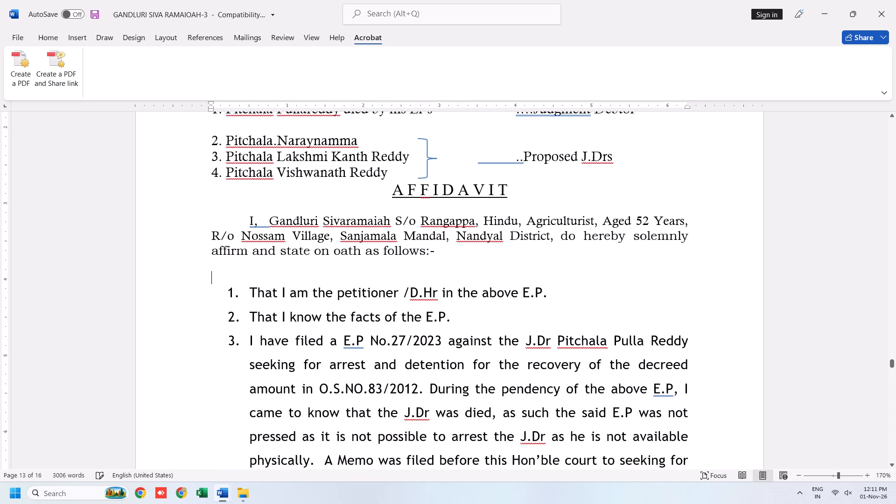
key("Delete")
scroll(312, 277, "down", 4)
left_click(334, 258)
scroll(334, 258, "down", 10)
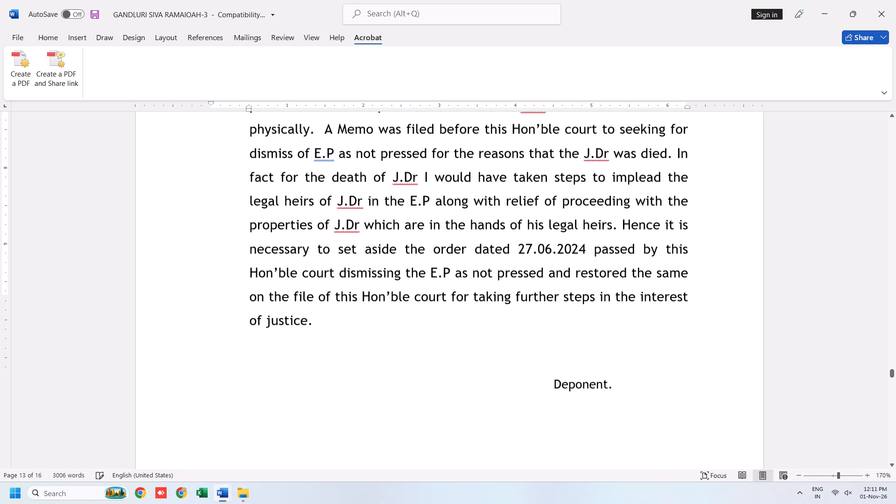
left_click(395, 255)
key("Delete")
key("Up")
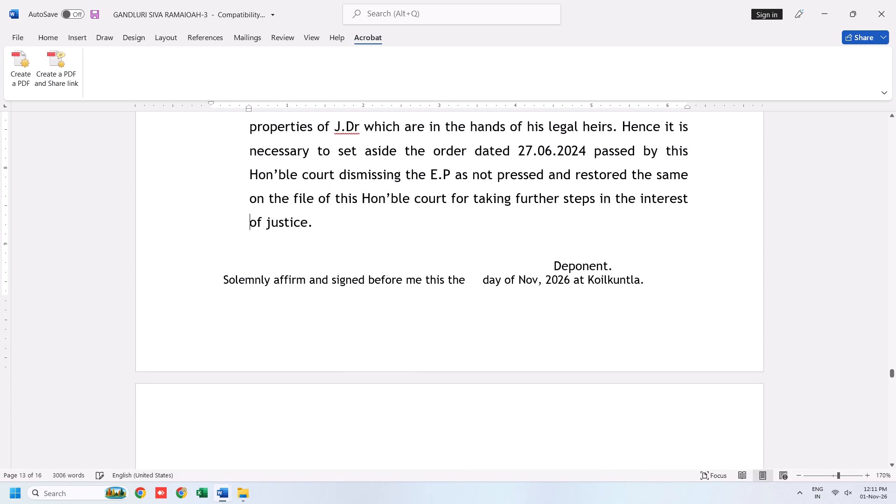
key("Delete")
key("ctrl+z")
Remove the last blank line between paragraph 3 and Deponent, and indent Deponent with nine tabs.
key("Down")
key("Delete")
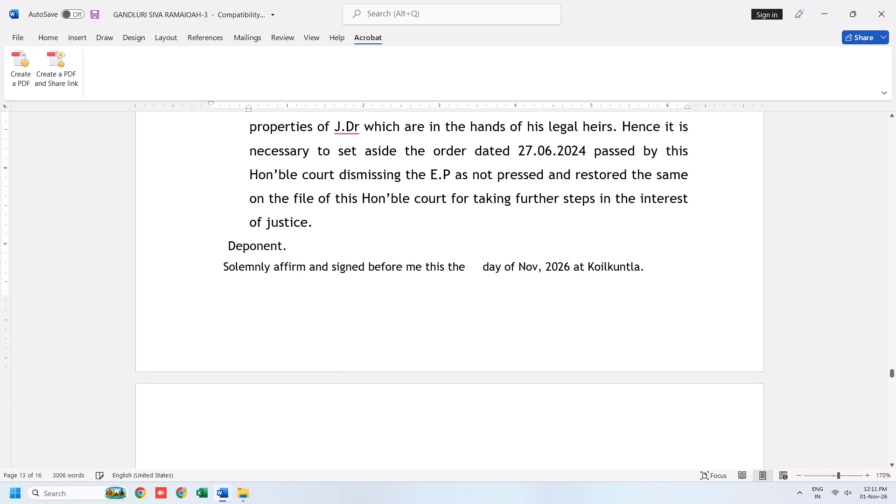
key("Tab")
key("Tab")
key("Tab")
key("Tab")
key("Tab")
key("Tab")
key("Tab")
key("Tab")
key("Tab")
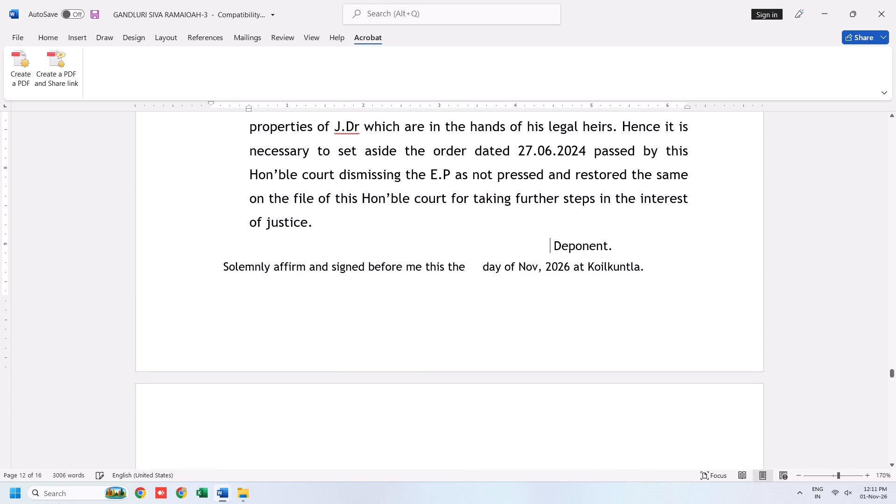
Apply single line spacing to the Deponent and "Solemnly affirm and signed" lines.
left_click_drag(572, 243, 628, 294)
key("ctrl+1")
left_click(504, 310)
Shrink the blank line between the AFFIDAVIT title and the opening paragraph by six font size points.
scroll(374, 336, "up", 3)
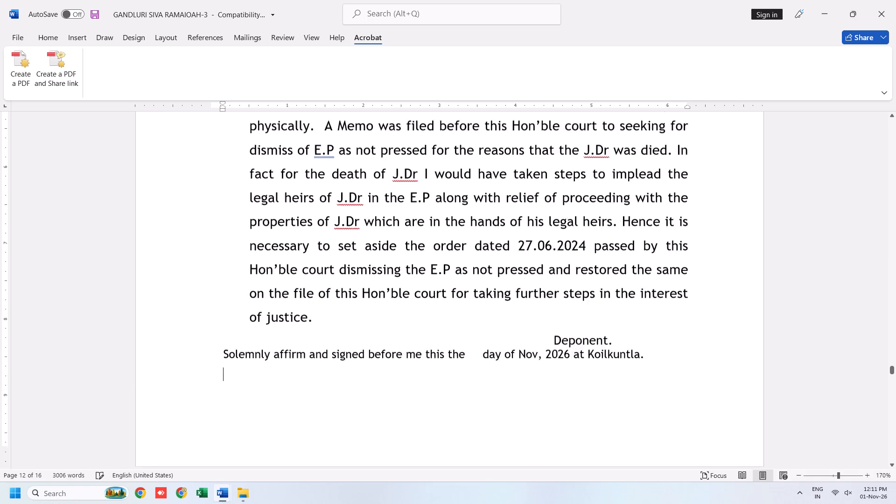
scroll(374, 336, "up", 7)
left_click(263, 192)
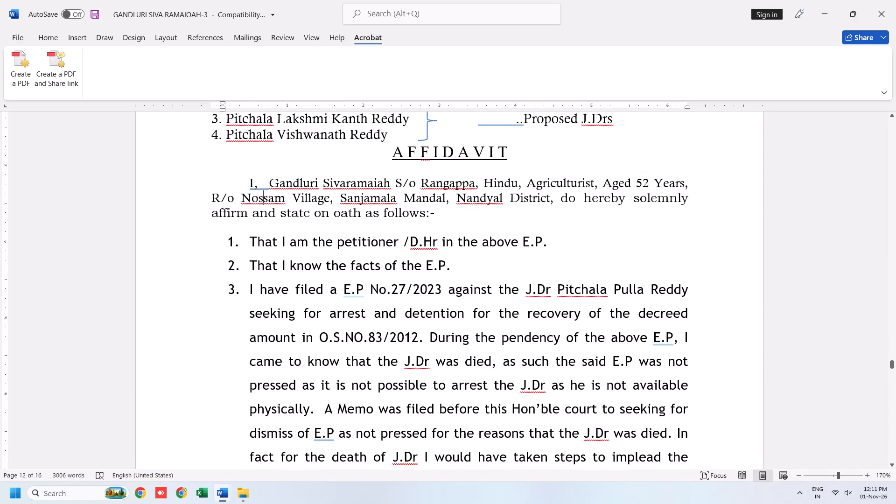
key("Up")
key("Up")
key("ctrl+bracketleft")
key("ctrl+bracketleft")
key("ctrl+bracketleft")
key("ctrl+bracketleft")
key("ctrl+bracketleft")
key("ctrl+bracketleft")
Delete extra blank lines between the "Solemnly affirm and signed" line and the Advocate signature.
scroll(283, 186, "down", 8)
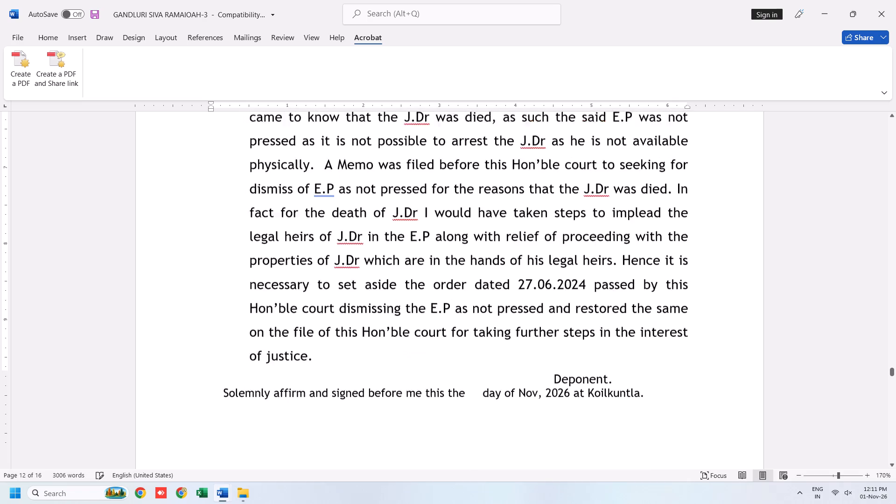
scroll(688, 376, "down", 3)
left_click(430, 329)
left_click(398, 279)
key("Delete")
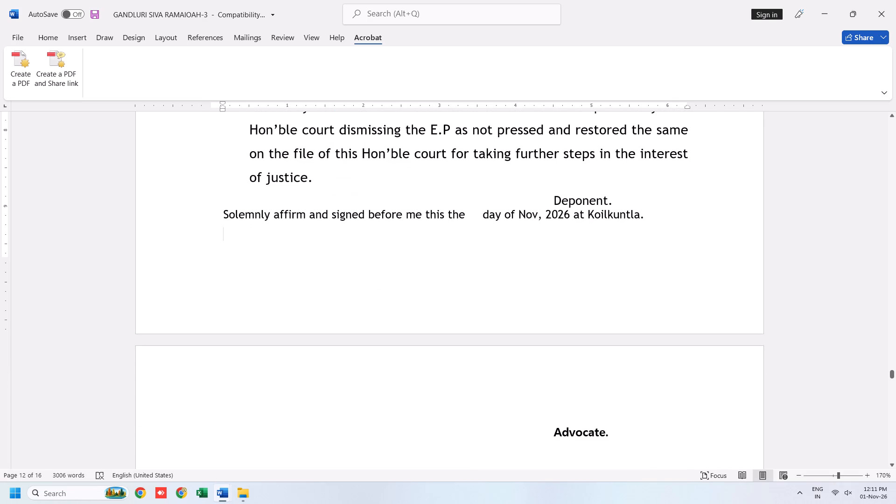
key("Delete")
key("Delete")
key("Delete")
key("ctrl+Delete")
key("ctrl+Delete")
Shrink the blank line above numbered paragraph 1 by four font size points.
scroll(393, 269, "up", 2)
left_click(313, 259)
scroll(341, 296, "up", 6)
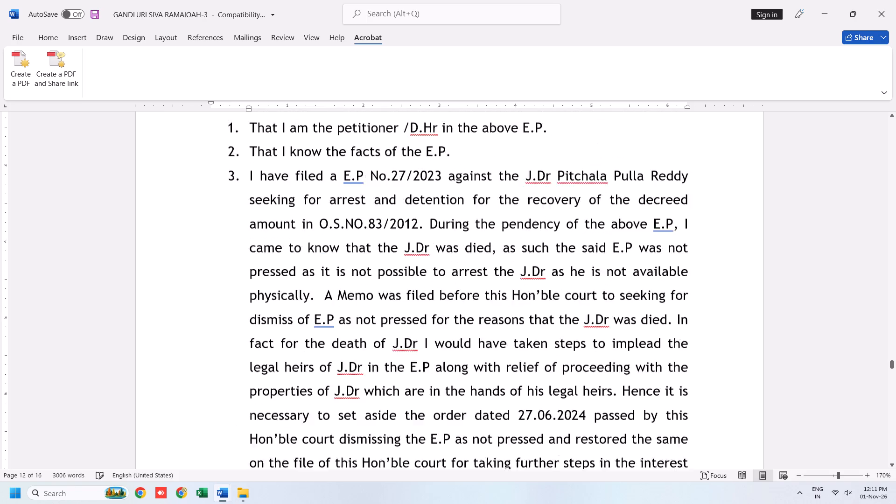
scroll(341, 296, "up", 4)
left_click(252, 254)
key("ctrl+bracketleft")
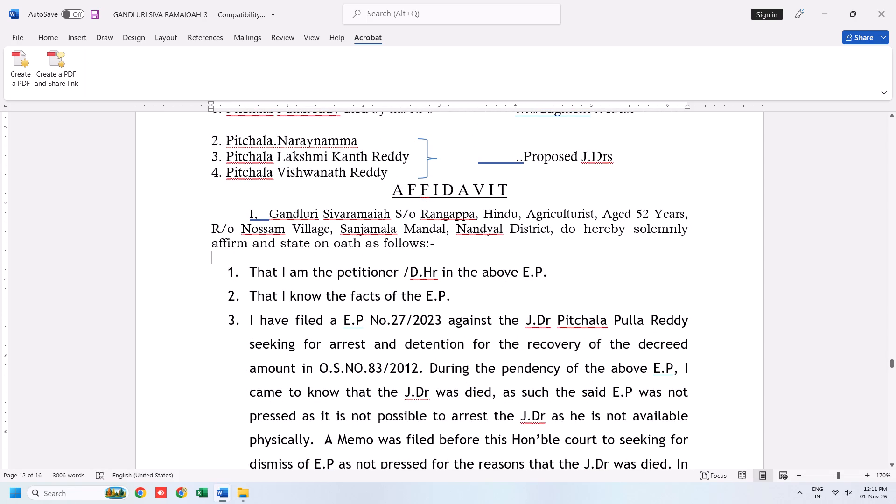
key("ctrl+bracketleft")
key("ctrl+bracketleft")
key("ctrl+bracketleft")
scroll(322, 253, "down", 12)
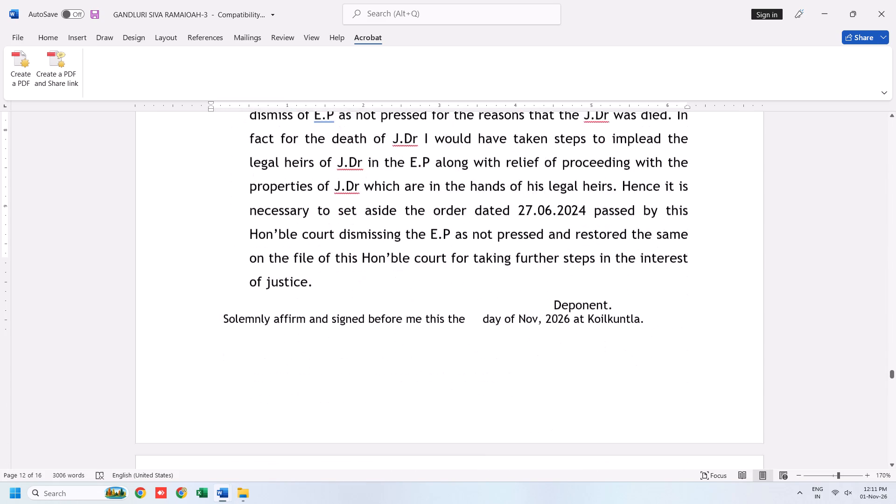
Delete the remaining blank line above the affidavit's Advocate signature and indent the signature to align under Deponent.
left_click(353, 270)
scroll(354, 268, "up", 7)
key("Delete")
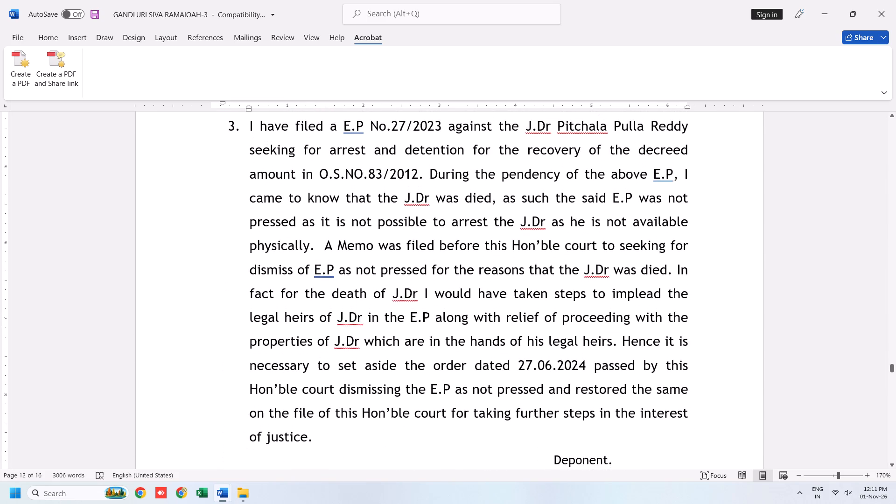
scroll(353, 253, "down", 2)
key("Tab")
key("Tab")
key("Tab")
key("Tab")
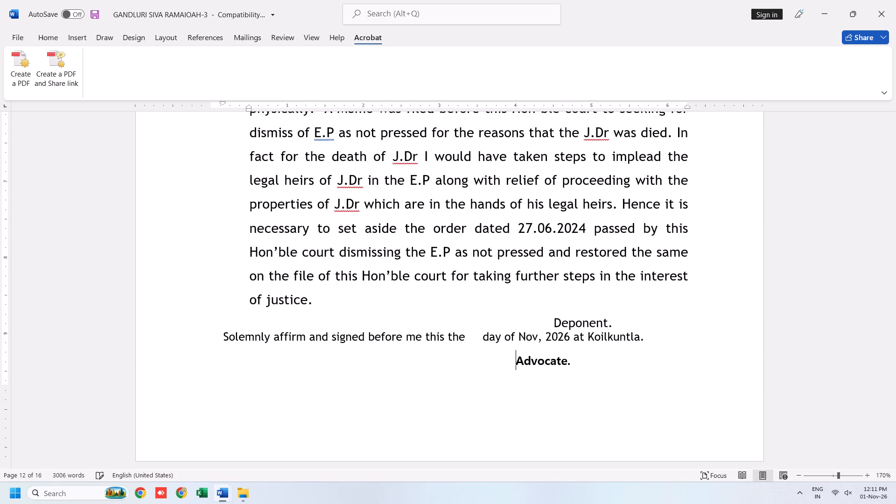
key("Tab")
scroll(343, 253, "down", 8)
scroll(348, 258, "up", 11)
Print three one-sided copies of page 12, the corrected affidavit.
scroll(341, 250, "up", 5)
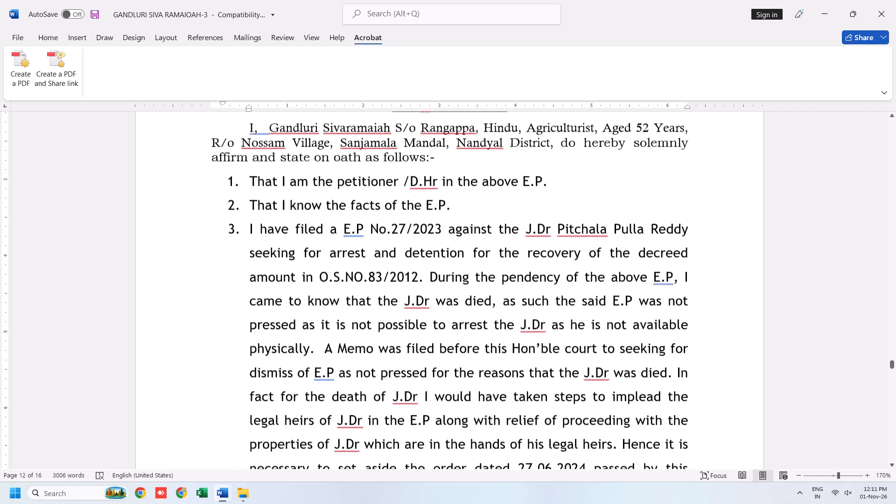
scroll(340, 249, "up", 6)
left_click(324, 203)
left_click(336, 238)
key("ctrl+p")
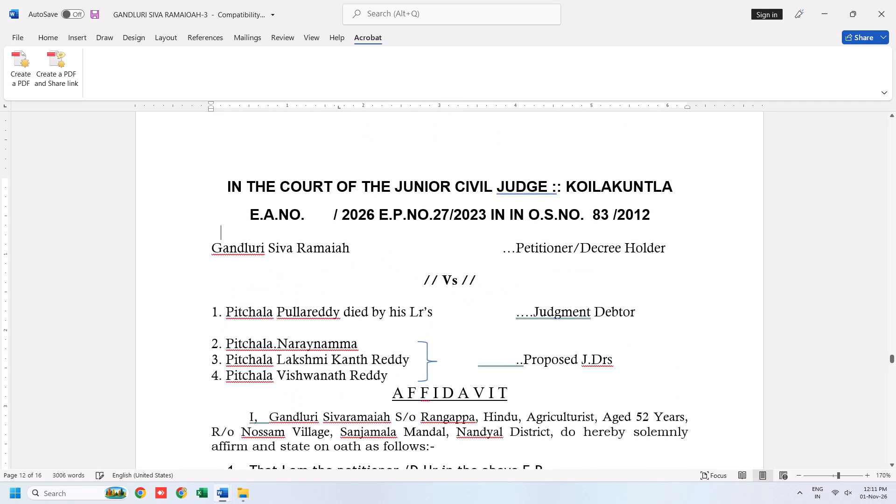
left_click(149, 214)
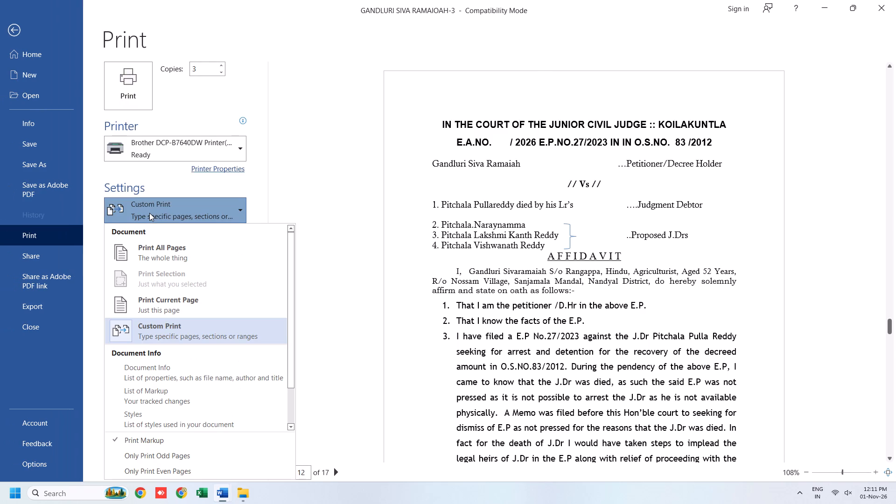
left_click(143, 209)
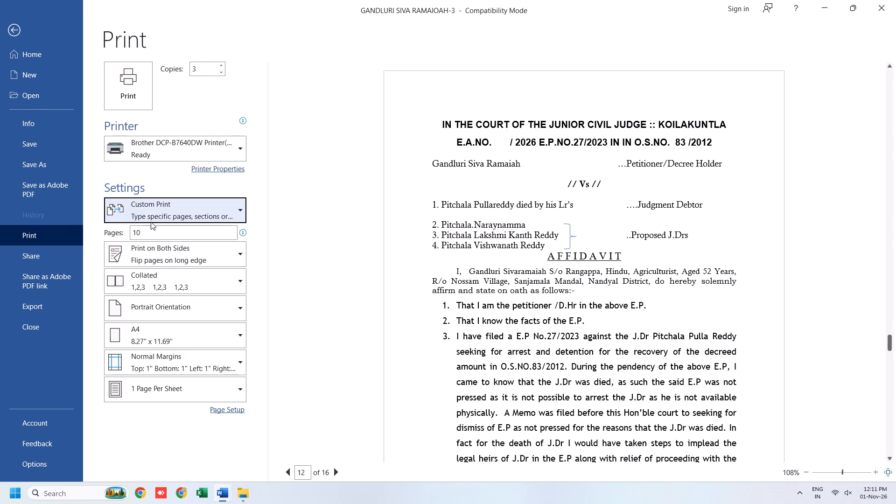
left_click(149, 238)
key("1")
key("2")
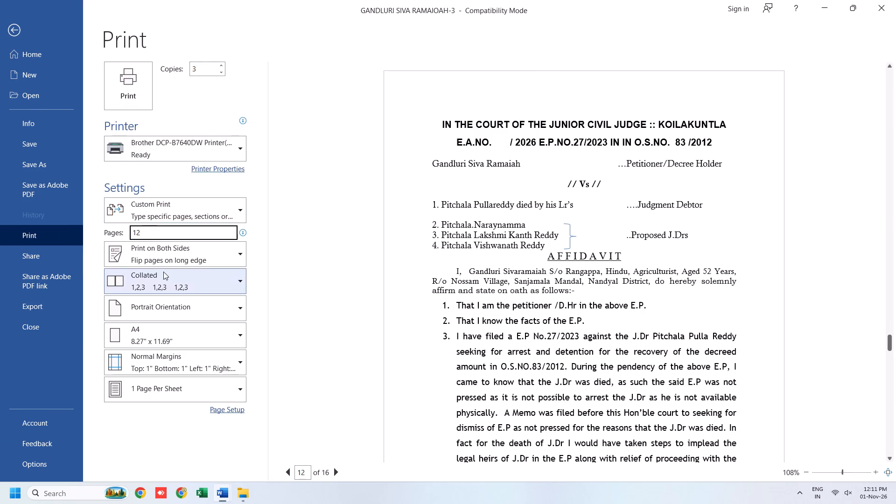
left_click(156, 254)
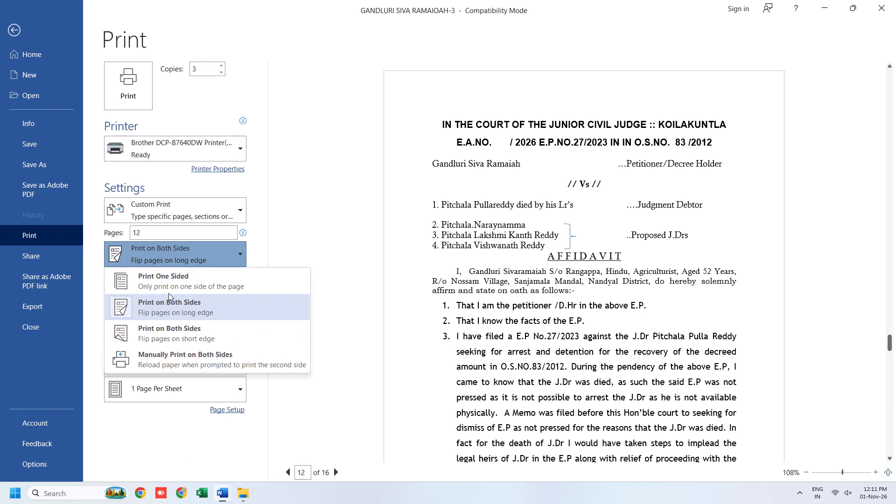
left_click(167, 280)
left_click(140, 81)
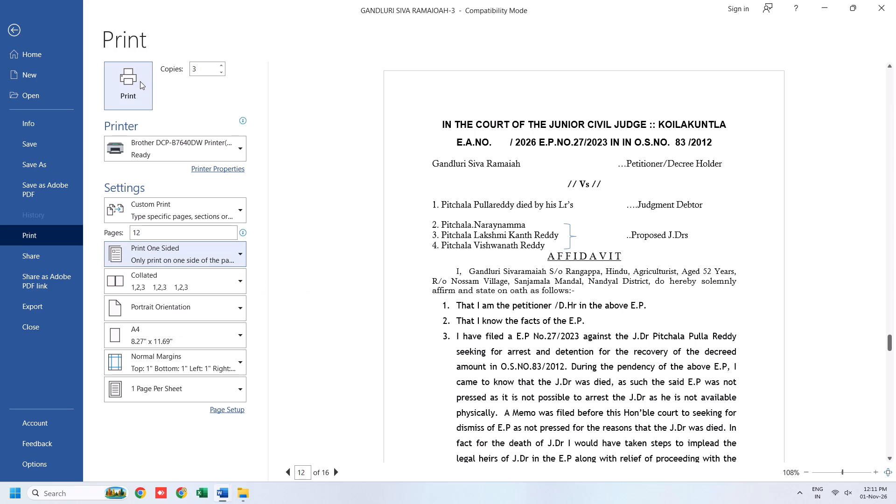
Change the E.A. number's year to 2026 in the heading of the petition on page 13.
scroll(346, 154, "down", 10)
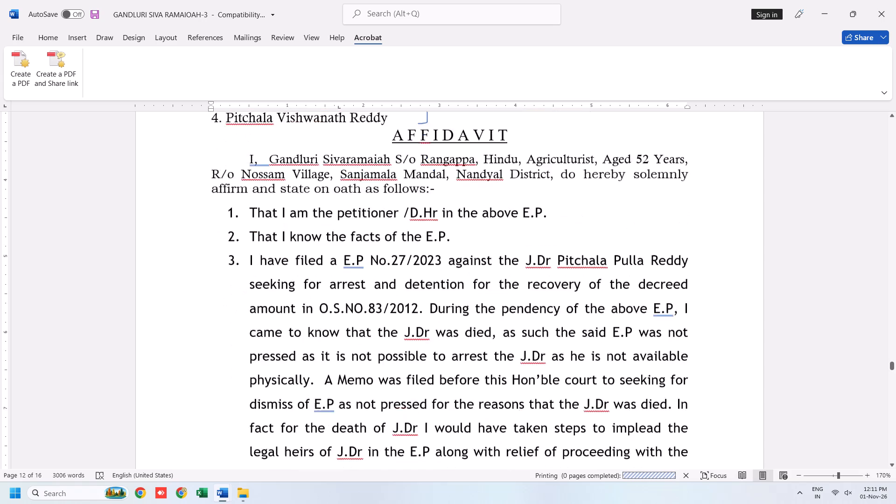
scroll(324, 143, "down", 13)
scroll(367, 114, "down", 20)
scroll(367, 114, "down", 4)
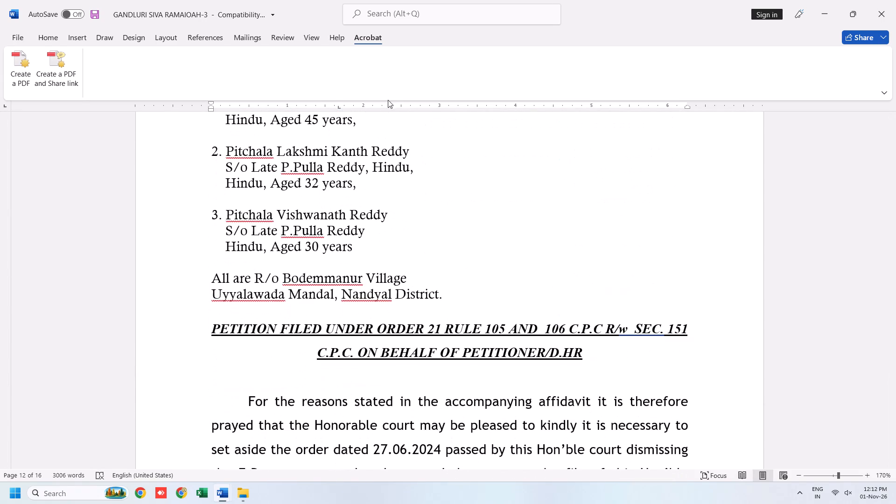
scroll(388, 100, "down", 2)
scroll(468, 260, "down", 9)
scroll(407, 287, "down", 5)
scroll(413, 289, "up", 5)
scroll(409, 272, "down", 1)
scroll(409, 272, "up", 6)
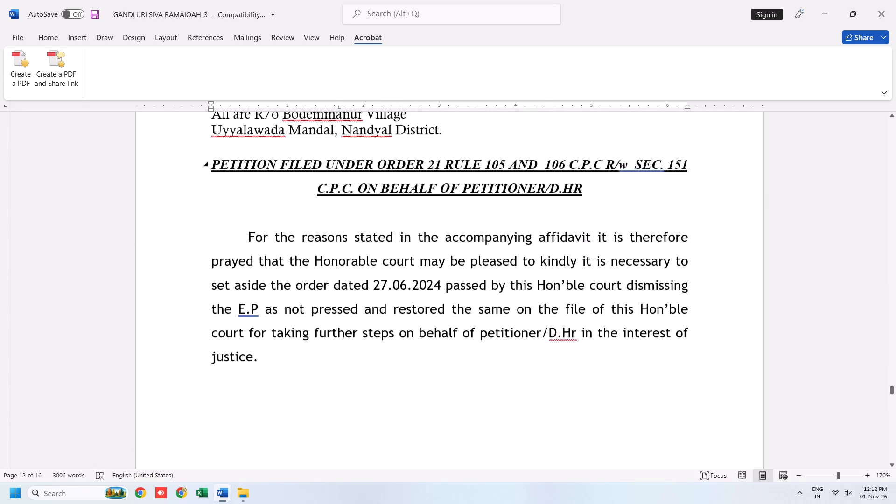
scroll(401, 259, "up", 17)
left_click(315, 292)
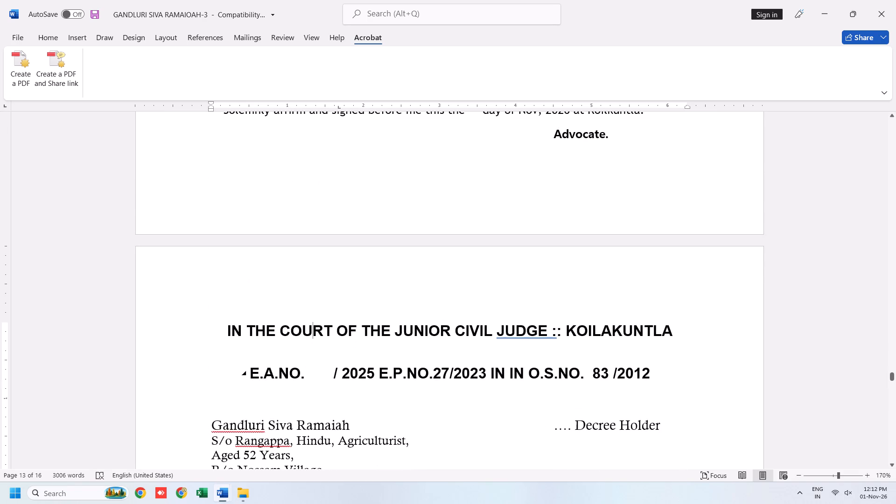
left_click(368, 372)
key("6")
key("Delete")
Delete the blank line below the petition's E.A. number heading.
key("Down")
key("Delete")
Number the deceased judgment debtor's line below "// Vs //" as 1. in plain text, without automatic list formatting.
scroll(322, 349, "down", 9)
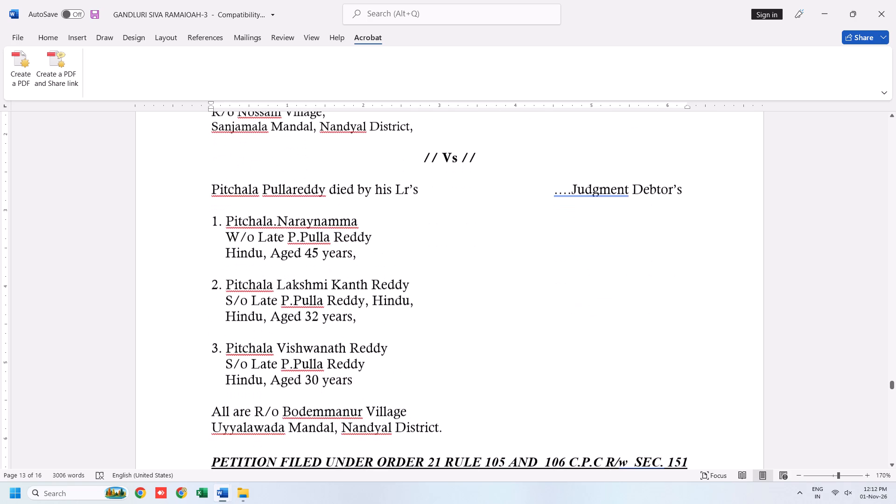
left_click(305, 278)
left_click(214, 190)
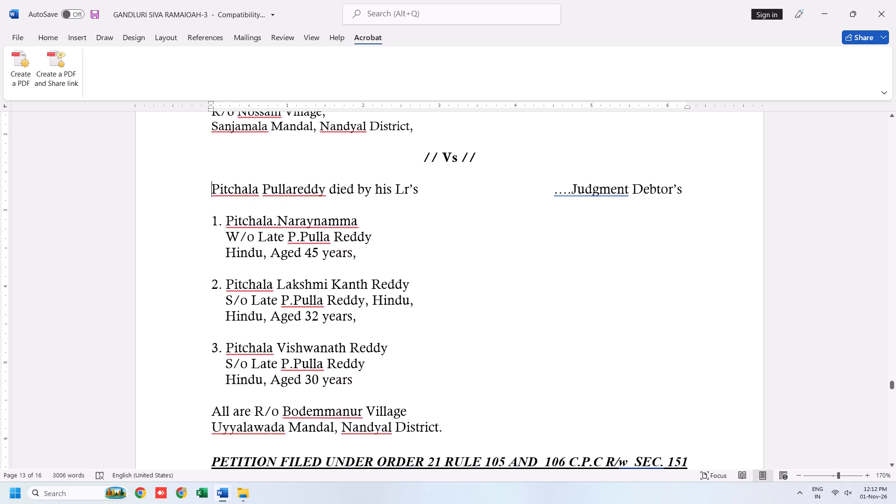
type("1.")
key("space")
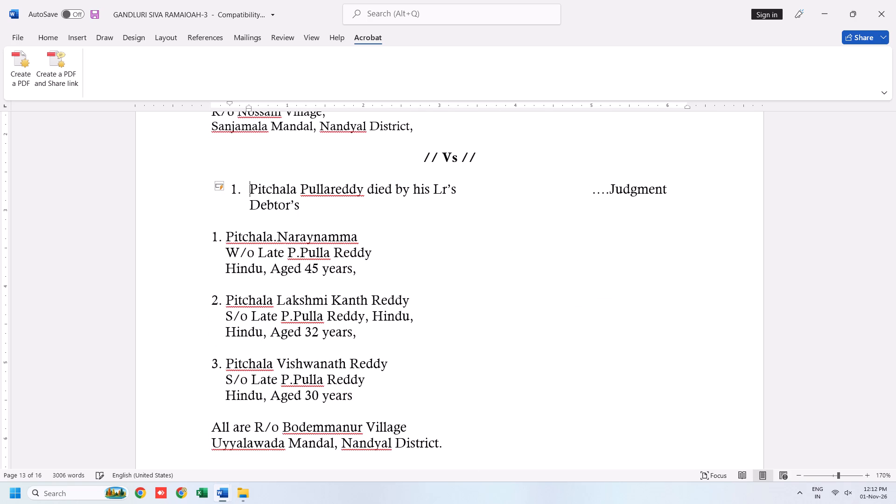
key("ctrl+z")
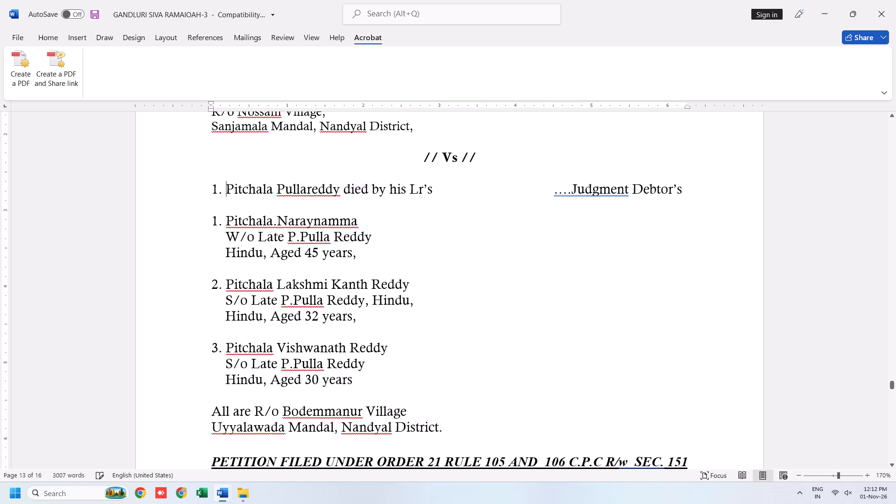
Renumber the three legal heirs in the petition's party list as 2, 3 and 4.
left_click(215, 218)
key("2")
key("Delete")
key("Down")
key("Down")
key("Down")
key("Down")
key("Left")
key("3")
key("Delete")
key("Down")
key("Down")
key("Down")
key("Down")
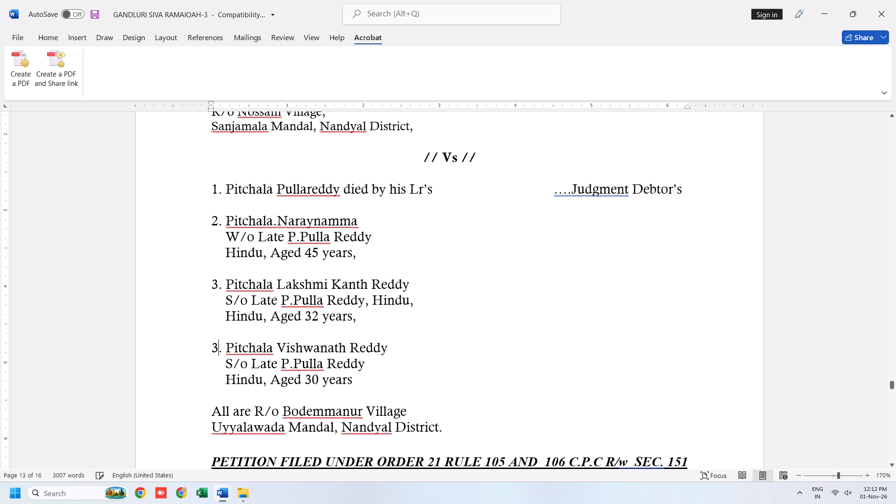
key("Left")
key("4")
key("Delete")
Delete the blank line between the petition title and the "For the reasons stated" paragraph.
scroll(238, 161, "down", 5)
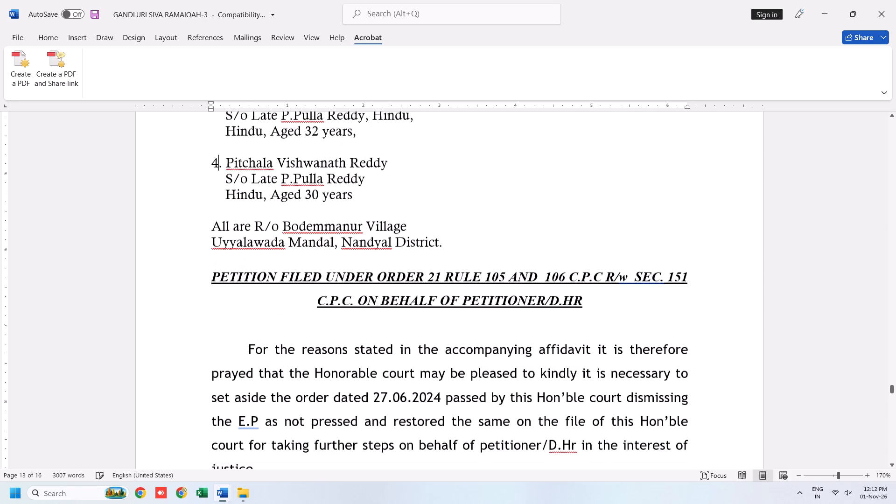
left_click(287, 312)
scroll(309, 296, "down", 2)
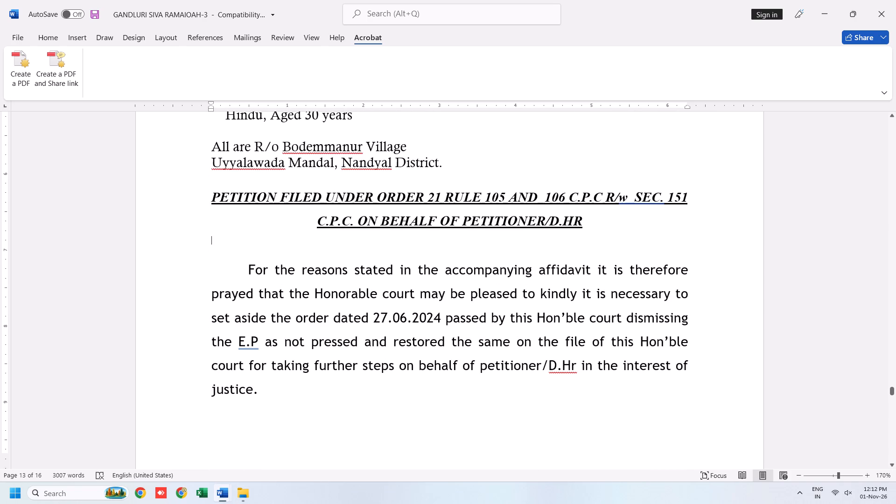
left_click(294, 306)
left_click(269, 263)
left_click(269, 258)
key("Delete")
Delete the extra blank lines between the prayer paragraph and the "Advocate for Petitioner/D.Hr" signature.
scroll(273, 258, "down", 3)
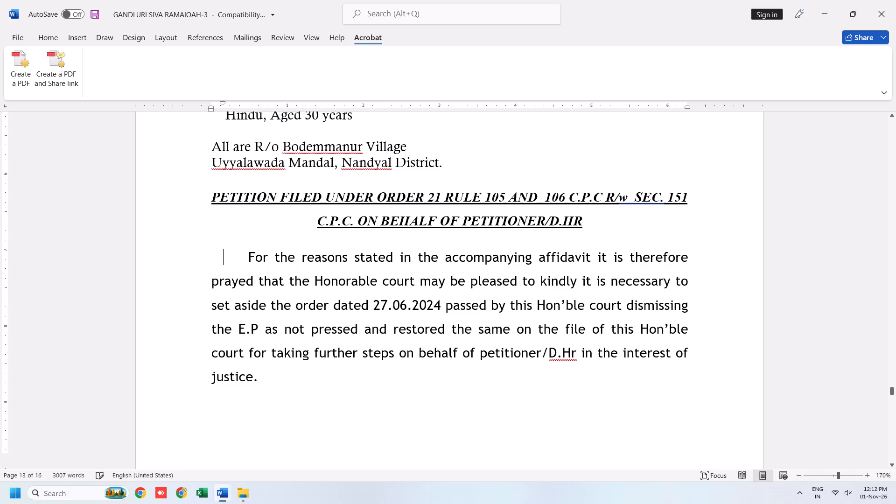
scroll(313, 292, "down", 1)
left_click(299, 301)
key("Delete")
key("Delete")
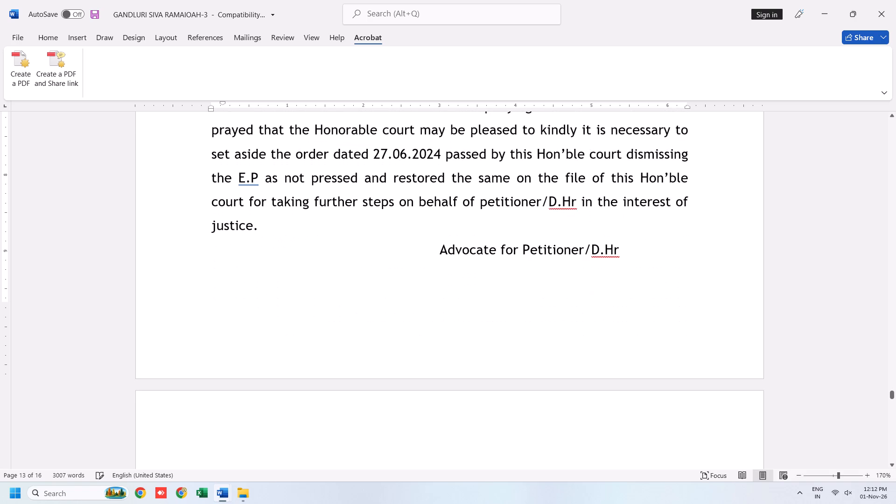
scroll(310, 280, "down", 10)
scroll(306, 295, "up", 10)
Print one copy of only the current page, the corrected petition.
scroll(308, 296, "up", 2)
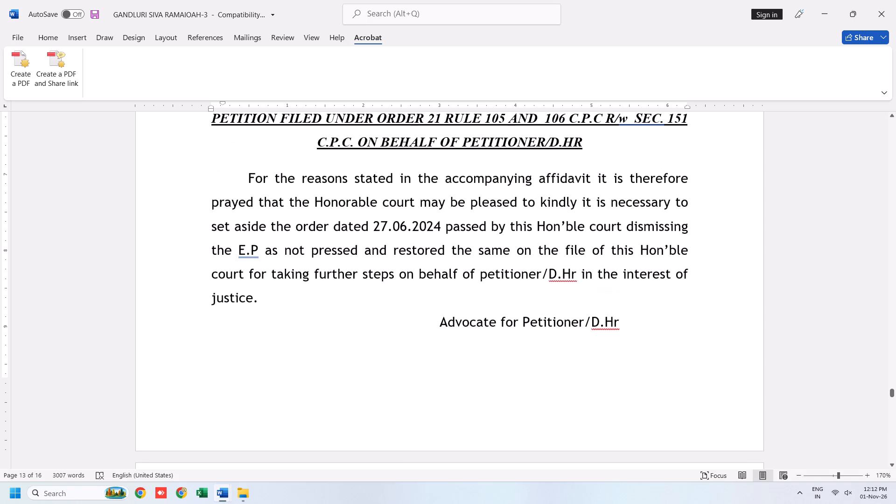
left_click(295, 245)
key("ctrl+p")
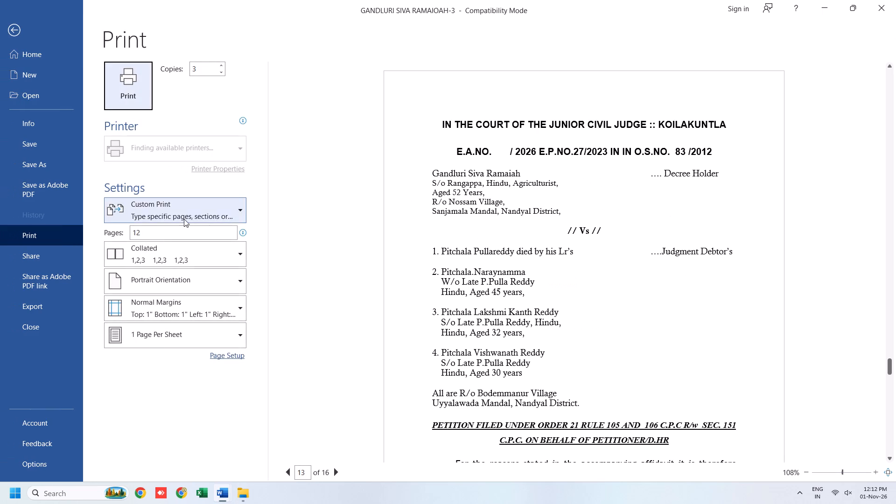
left_click(179, 214)
left_click(158, 301)
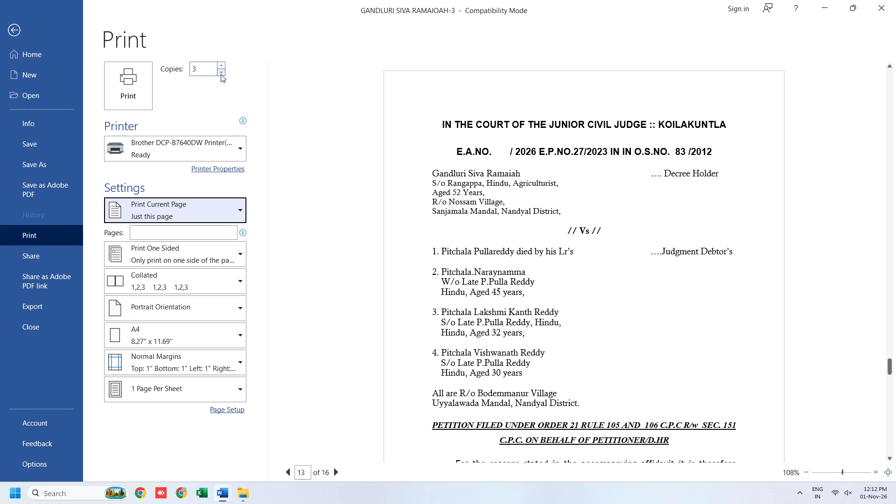
double_click(221, 73)
left_click(121, 69)
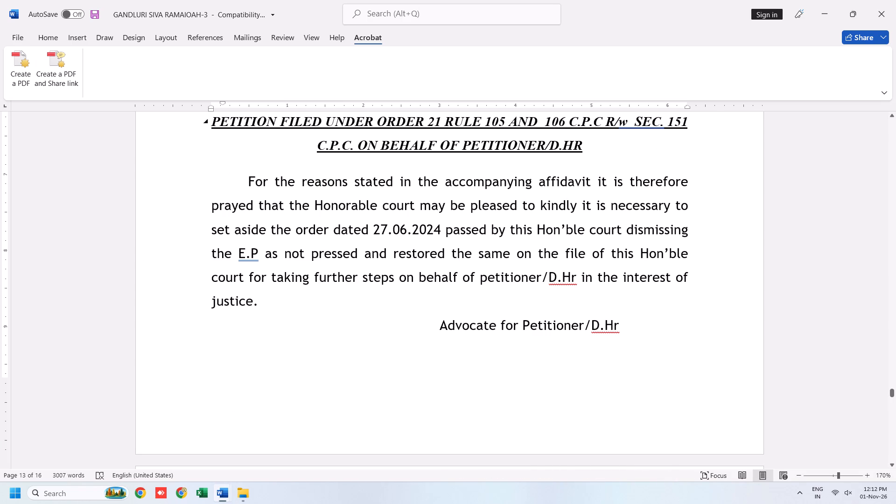
Print two copies of only the current page, the corrected petition.
scroll(482, 264, "up", 3)
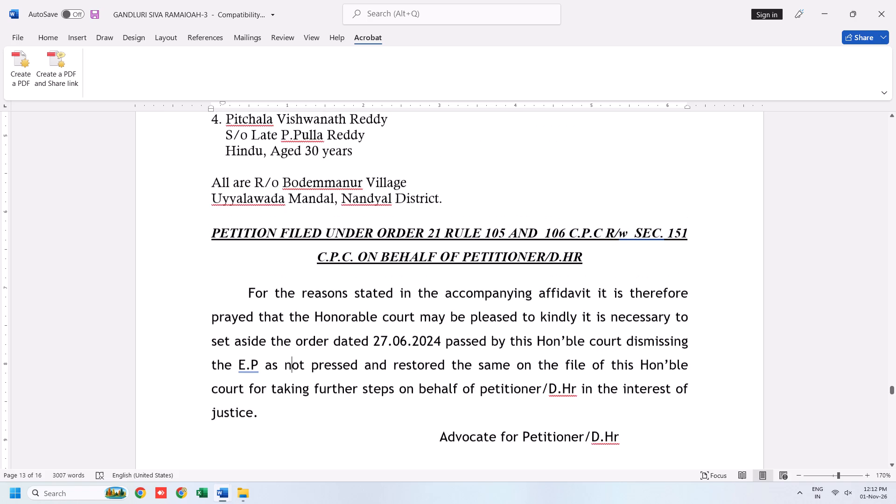
left_click(426, 281)
scroll(442, 274, "up", 7)
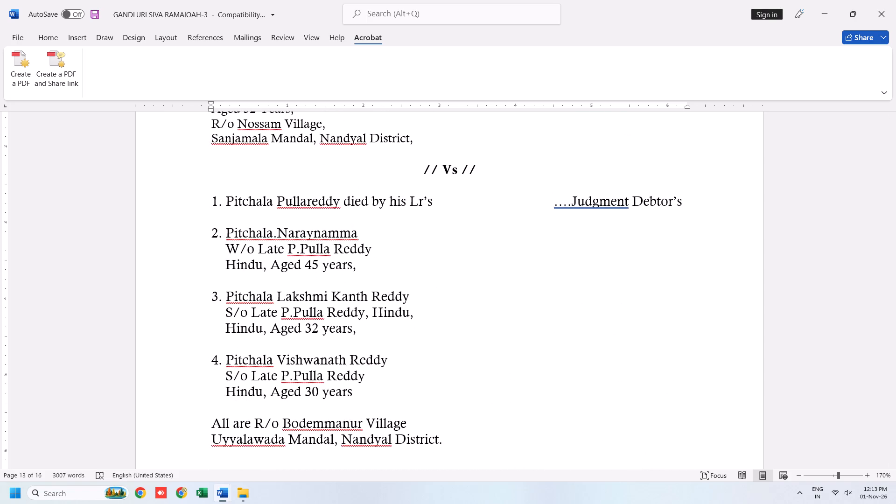
left_click(466, 297)
key("ctrl+p")
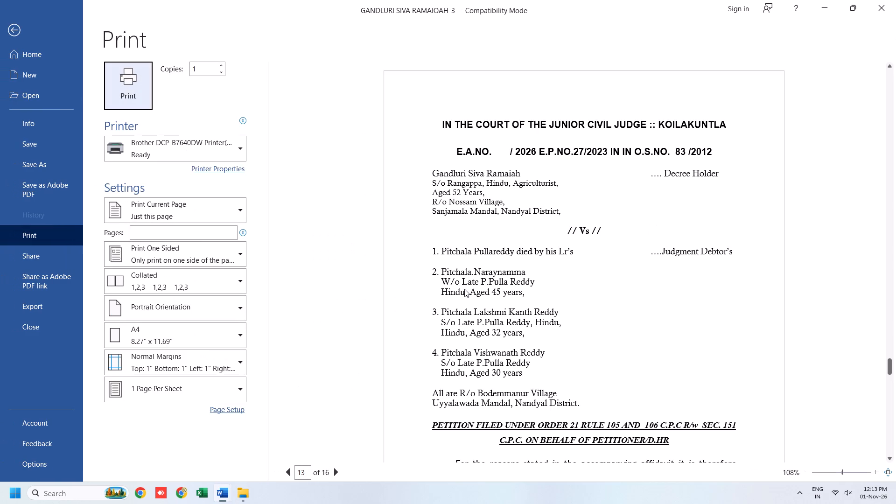
key("Escape")
scroll(400, 335, "down", 10)
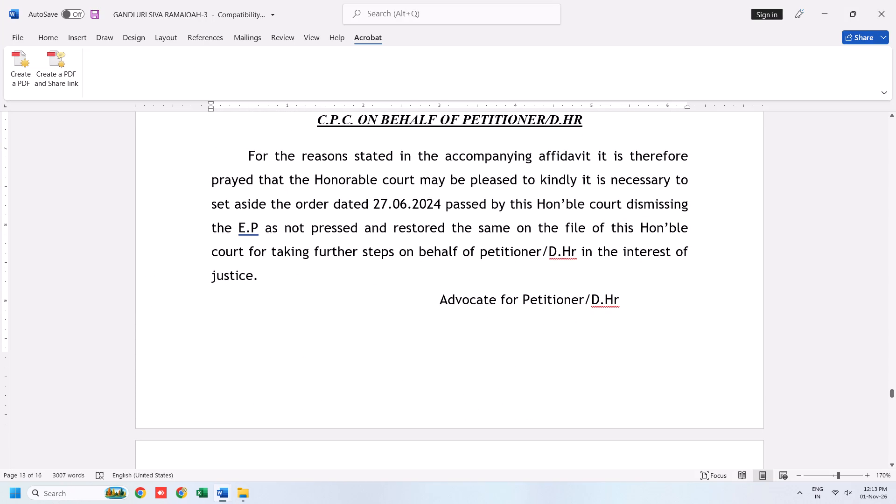
scroll(457, 275, "up", 13)
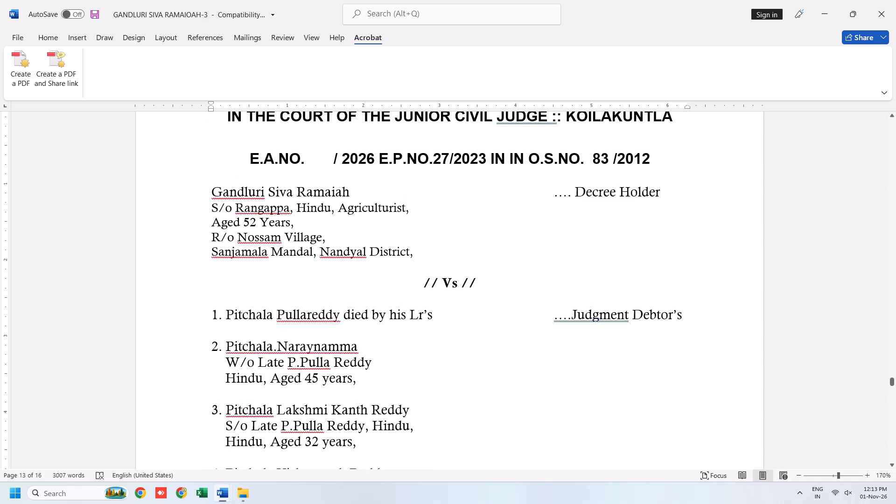
left_click(424, 260)
key("ctrl+p")
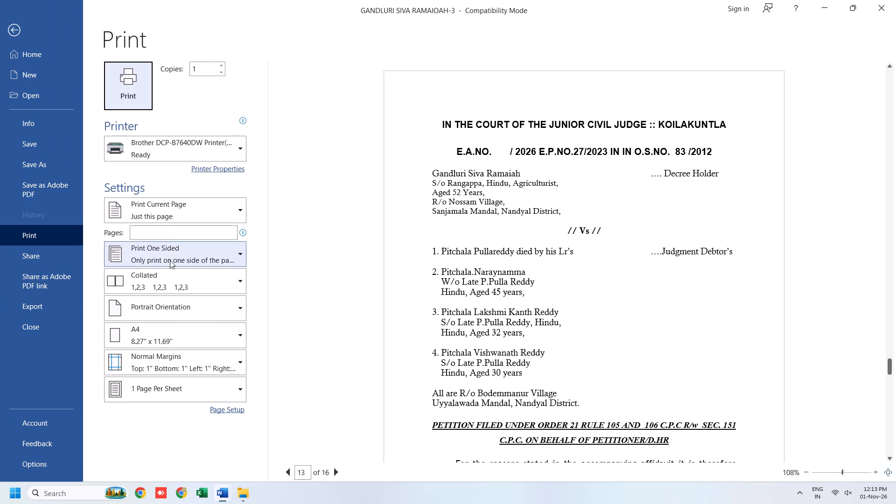
left_click(223, 65)
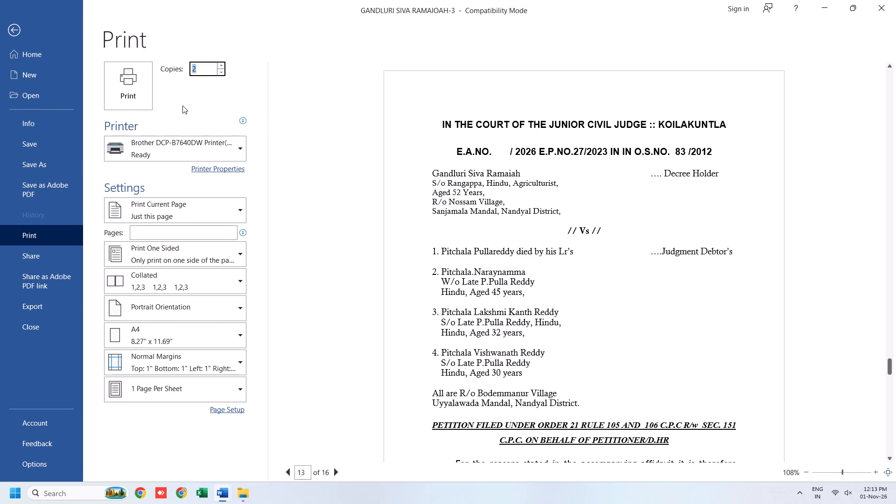
left_click(130, 83)
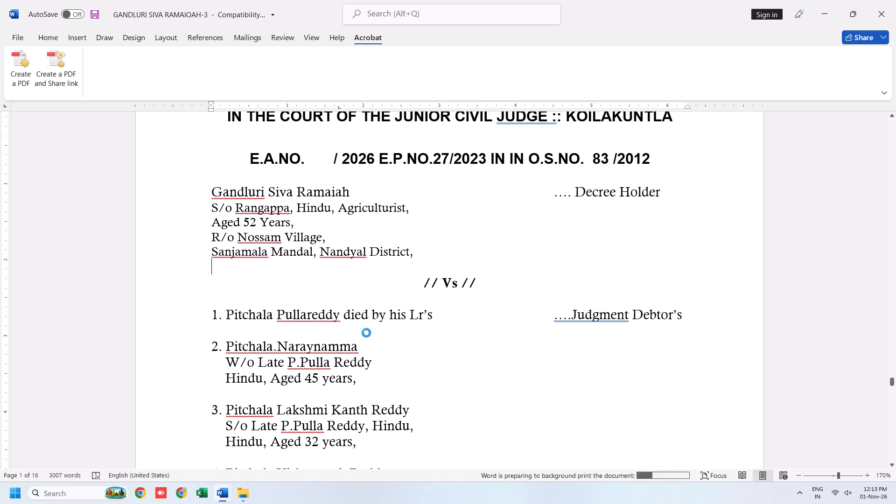
Delete blank lines above the court heading on the affidavit page that follows the petition.
scroll(433, 289, "down", 20)
scroll(433, 289, "down", 1)
scroll(357, 215, "up", 2)
left_click(290, 296)
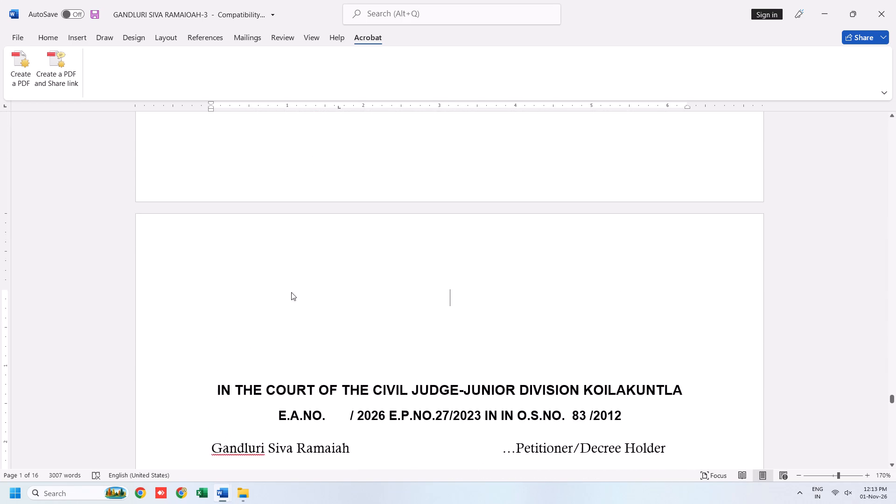
scroll(289, 279, "down", 2)
key("Delete")
key("Delete")
key("Delete")
Replace the affidavit's party list below "// Vs //" with the copied list numbered 1 to 4, with "Judgment Debtor" and "Proposed J.Drs" labels.
scroll(327, 188, "down", 8)
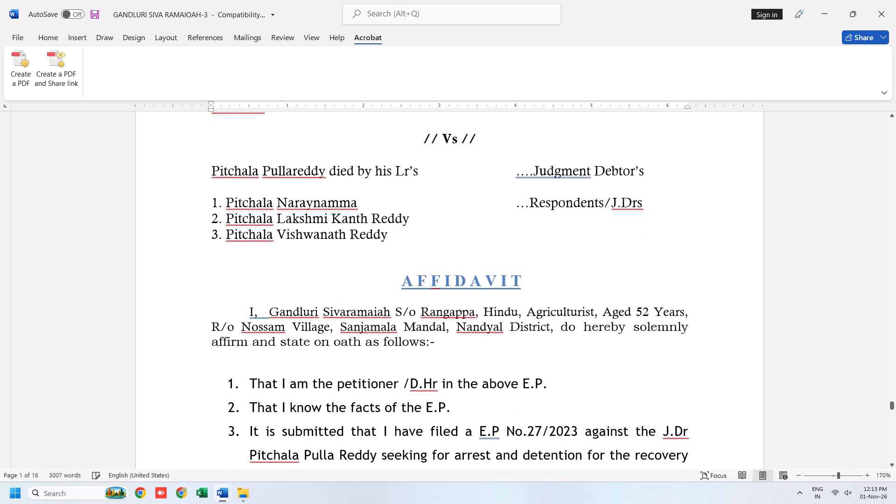
left_click(208, 172)
left_click_drag(213, 169, 461, 233)
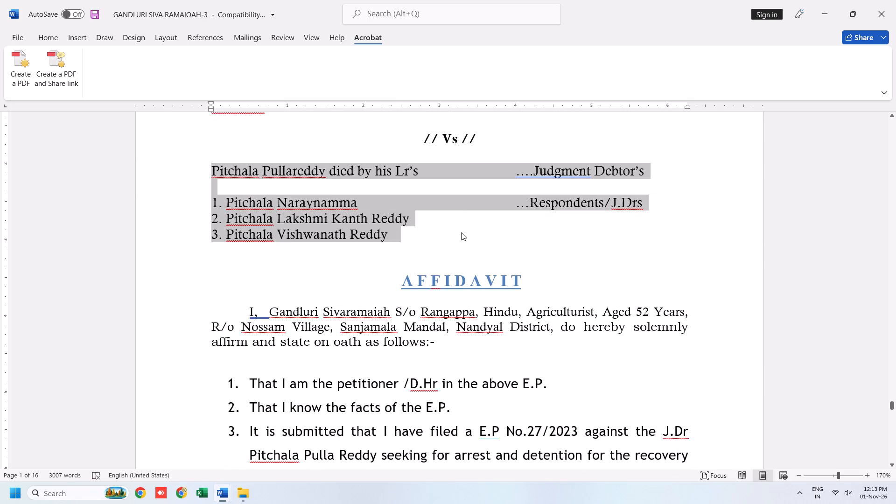
key("ctrl+v")
left_click(304, 249)
Check how the affidavit's end falls on the page, and delete the remaining blank lines above its court heading.
scroll(304, 249, "down", 3)
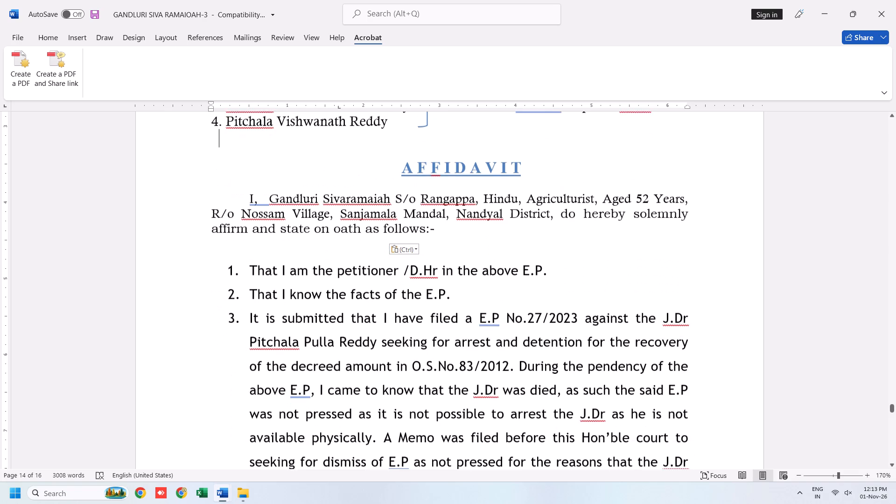
scroll(306, 244, "down", 14)
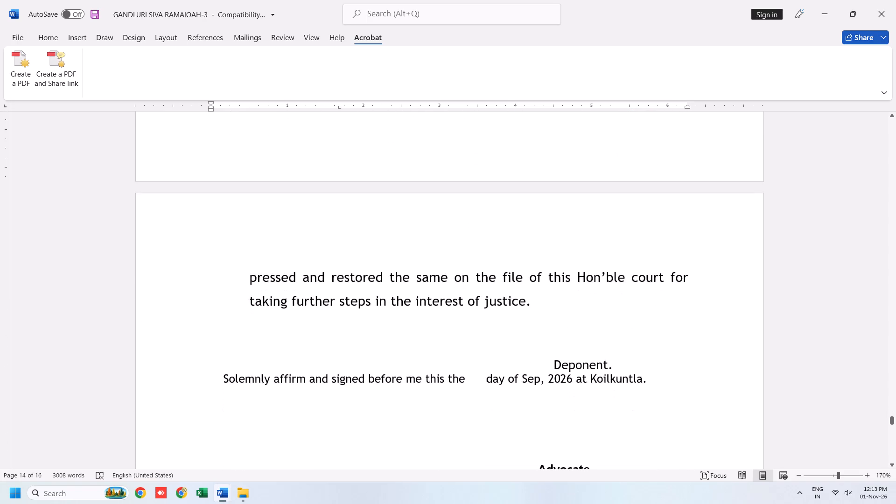
scroll(528, 318, "up", 10)
scroll(524, 374, "down", 9)
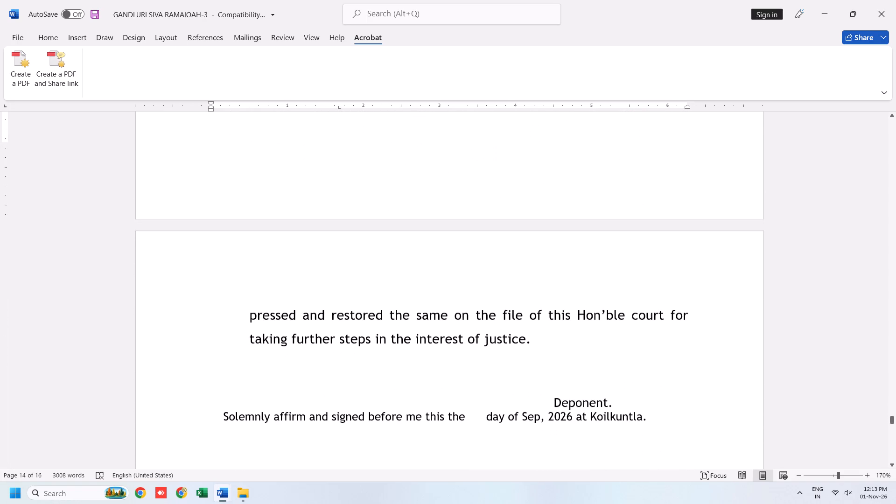
left_click(524, 413)
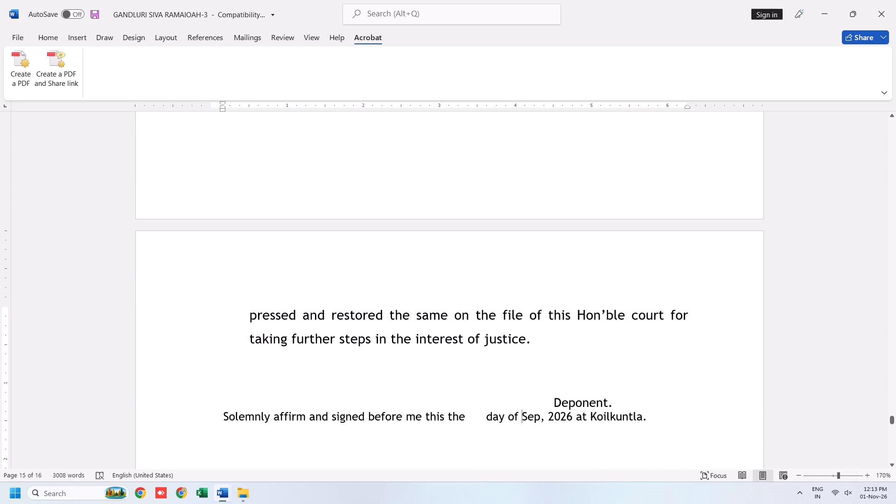
scroll(444, 238, "up", 12)
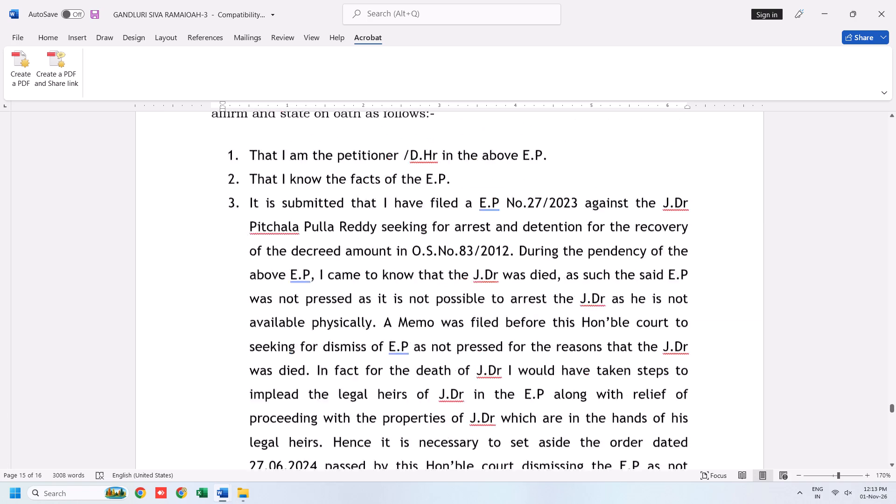
scroll(431, 235, "up", 11)
left_click(344, 261)
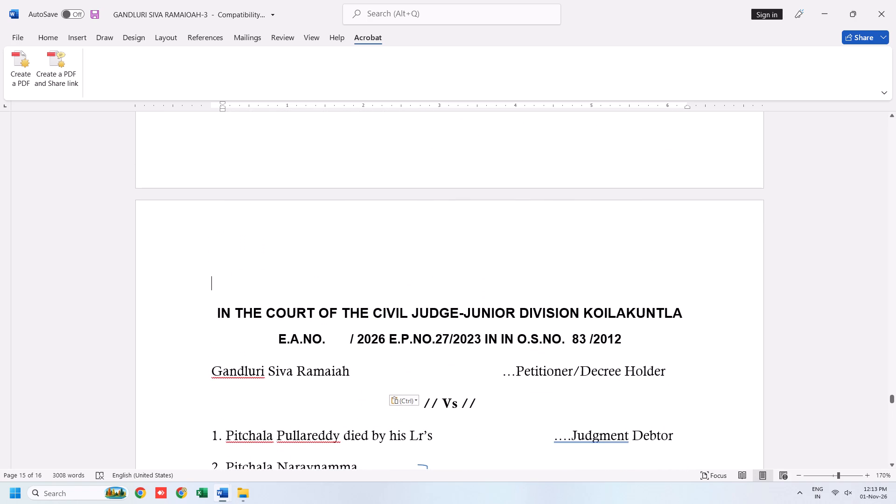
left_click(333, 231)
key("Delete")
key("Delete")
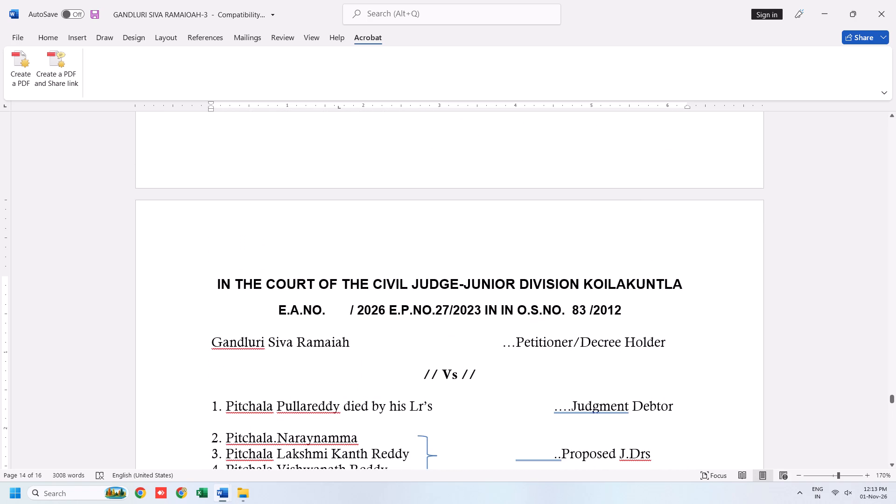
left_click(351, 248)
Delete the blank line between the Petitioner/Decree Holder line and "// Vs //" in the affidavit.
scroll(308, 287, "down", 3)
left_click(308, 259)
left_click(275, 243)
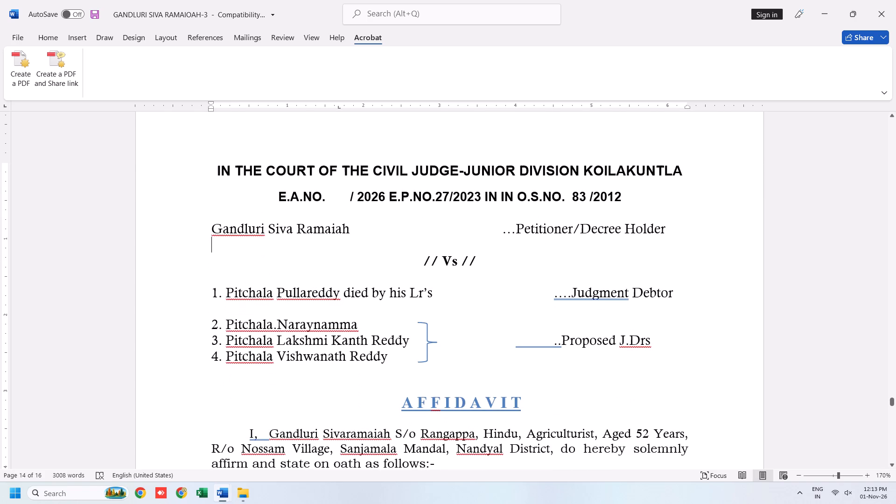
key("Delete")
Shrink the font size of the blank line between party 1 and party 2 until the gap nearly closes.
left_click(291, 295)
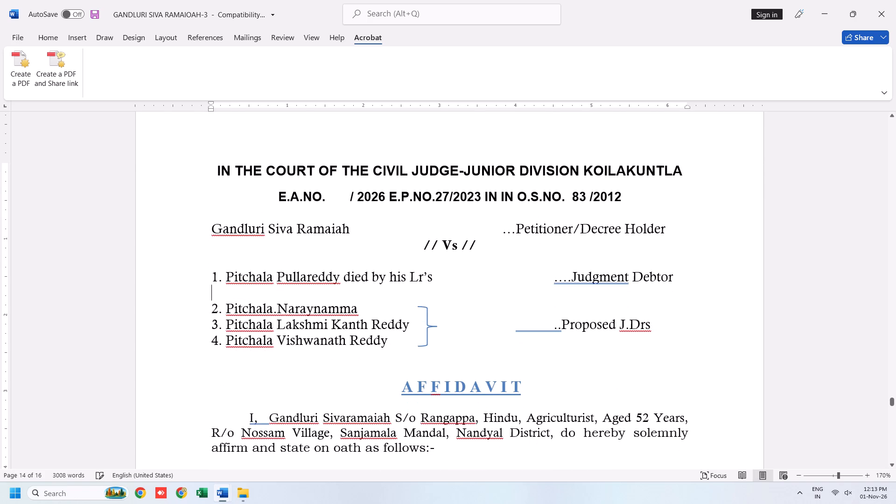
key("ctrl+bracketleft")
key("Delete")
key("ctrl+z")
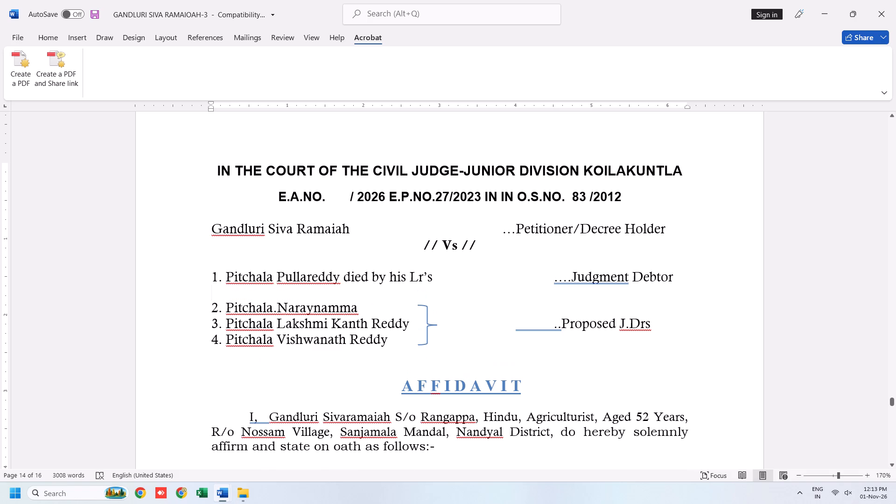
left_click(233, 291)
key("ctrl+bracketleft")
key("ctrl+bracketleft")
key("ctrl+bracketleft")
key("ctrl+bracketleft")
key("ctrl+bracketleft")
key("ctrl+bracketleft")
key("ctrl+bracketleft")
key("ctrl+bracketleft")
key("ctrl+bracketleft")
key("ctrl+bracketleft")
key("ctrl+bracketleft")
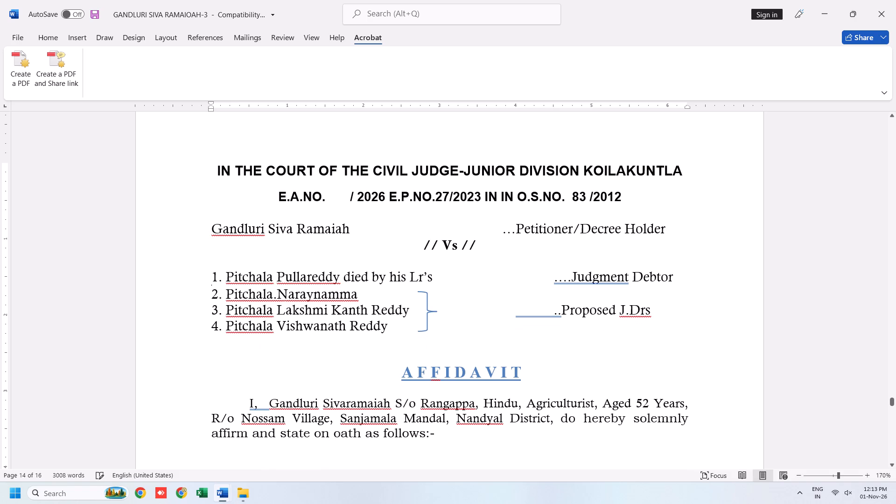
Remove one tab space before both the "..Proposed J.Drs" and "….Judgment Debtor" labels in the affidavit's party list.
left_click(327, 284)
left_click(476, 271)
key("Delete")
left_click(514, 312)
key("Delete")
left_click(513, 287)
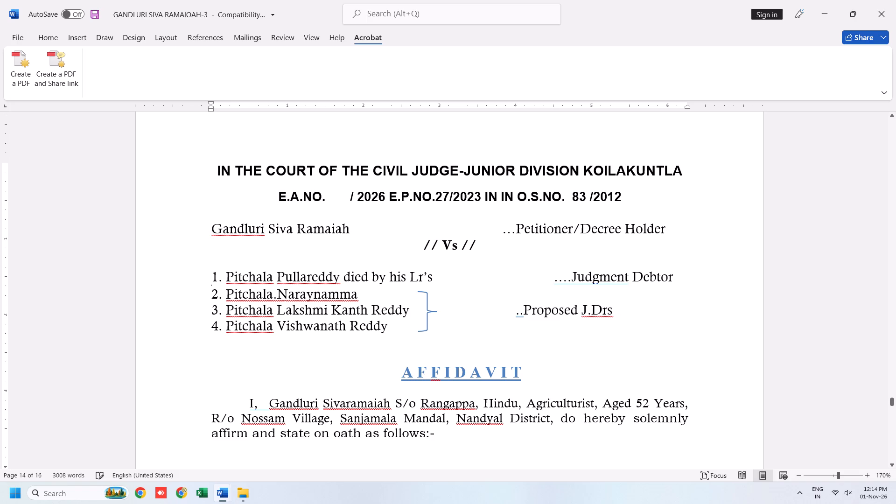
left_click(509, 275)
key("Delete")
Delete the empty space between party 4 and the AFFIDAVIT heading, and centre the heading.
scroll(515, 278, "down", 4)
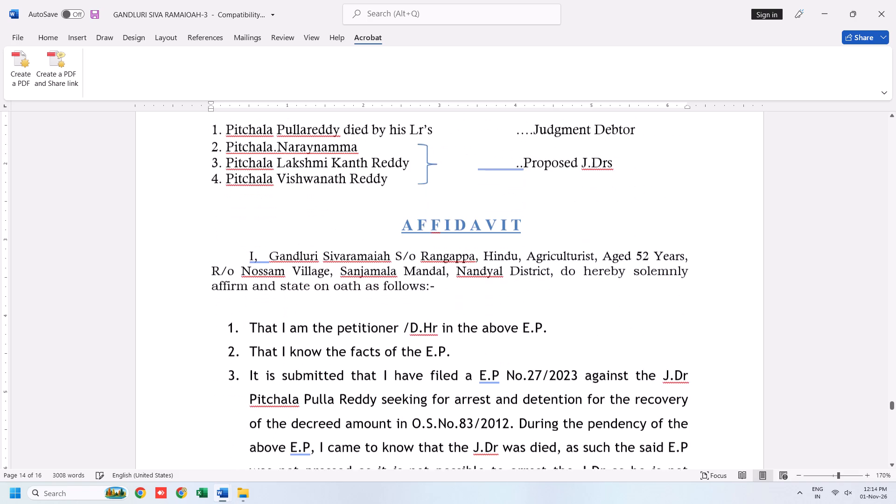
left_click(404, 196)
key("Delete")
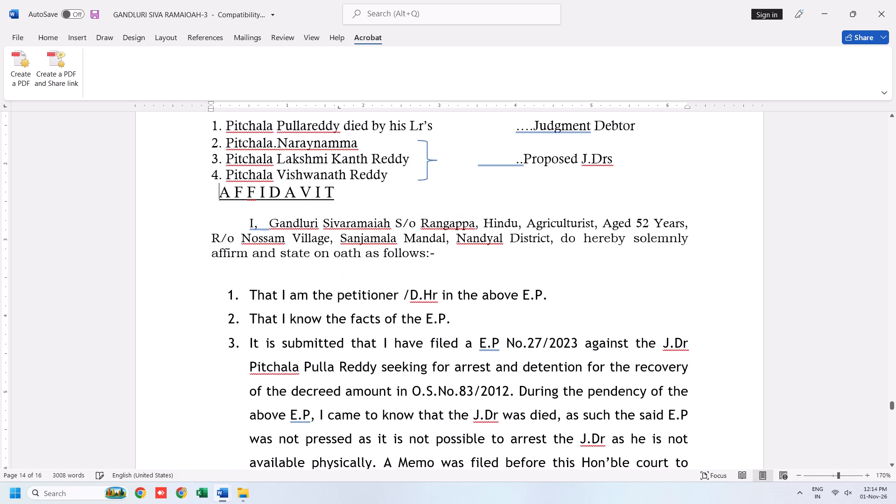
key("ctrl+e")
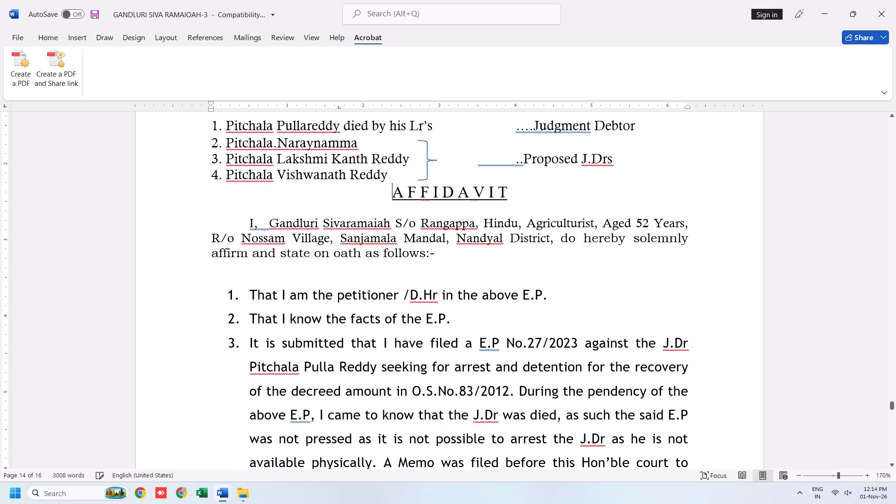
Delete the blank lines below the AFFIDAVIT heading and before numbered point 1.
left_click(331, 209)
key("Delete")
scroll(377, 238, "down", 1)
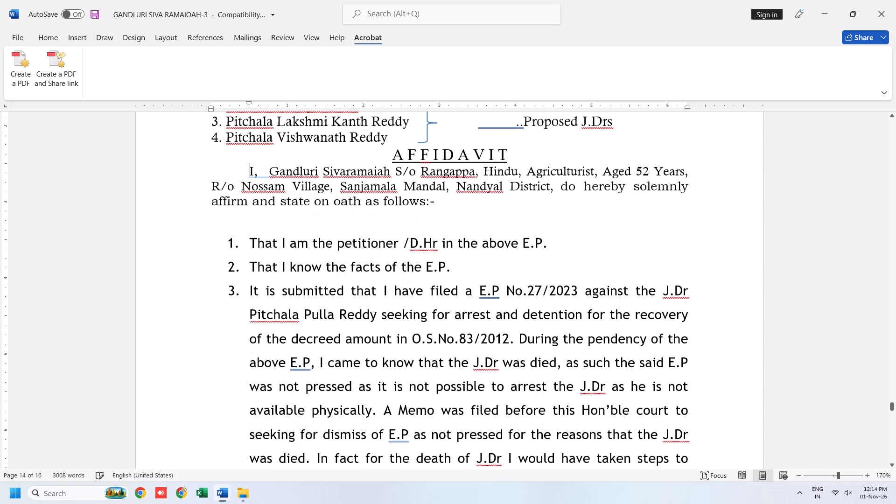
left_click(268, 224)
key("Delete")
key("End")
Change the month in the affidavit's "Solemnly affirm and signed" line to Nov.
scroll(280, 218, "down", 8)
scroll(365, 313, "down", 1)
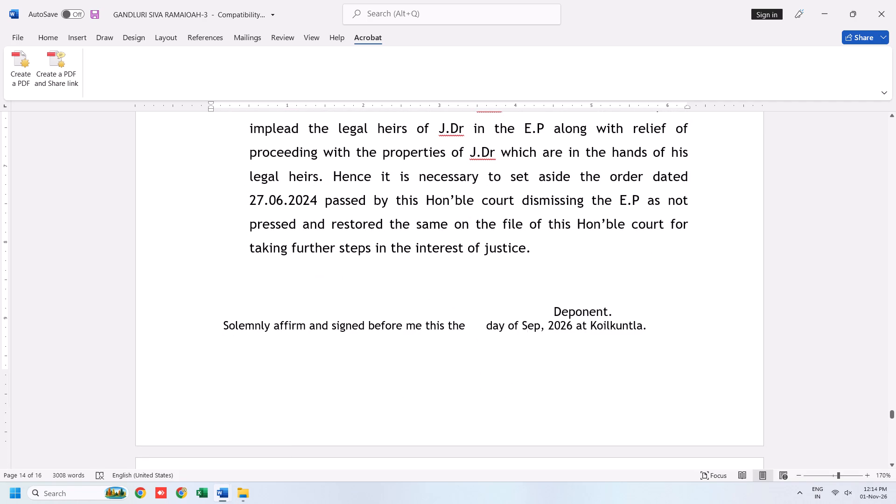
left_click(523, 326)
key("Left")
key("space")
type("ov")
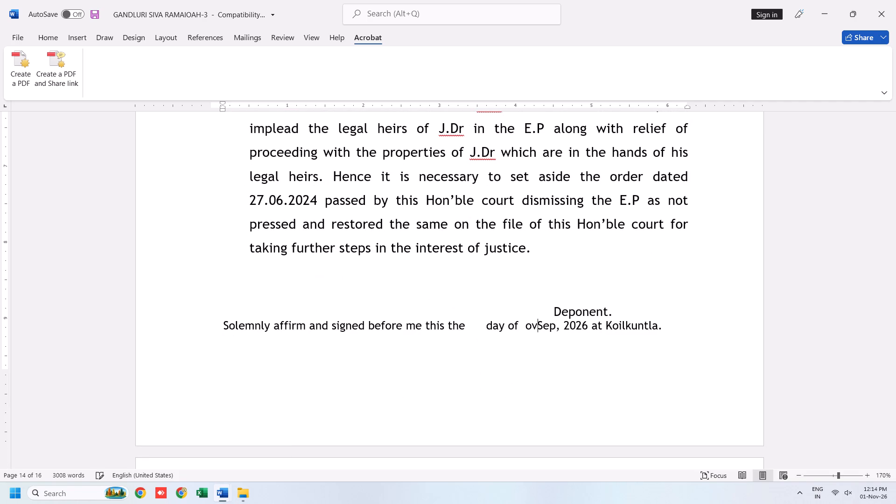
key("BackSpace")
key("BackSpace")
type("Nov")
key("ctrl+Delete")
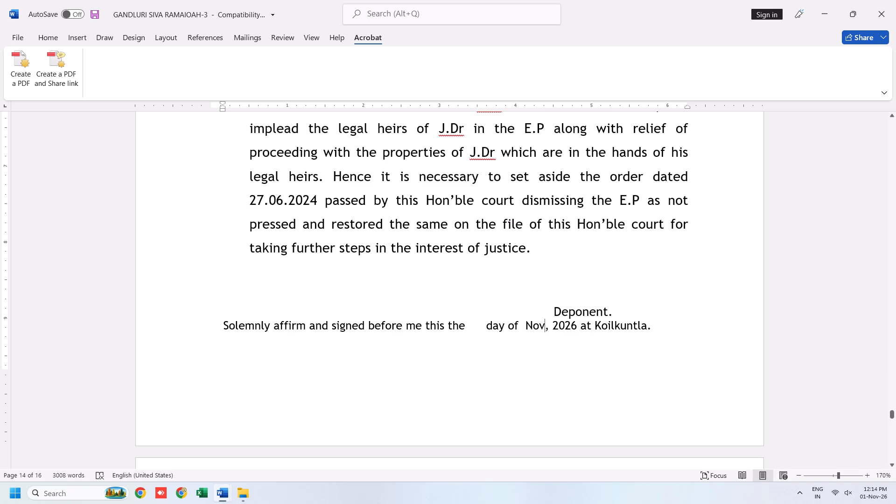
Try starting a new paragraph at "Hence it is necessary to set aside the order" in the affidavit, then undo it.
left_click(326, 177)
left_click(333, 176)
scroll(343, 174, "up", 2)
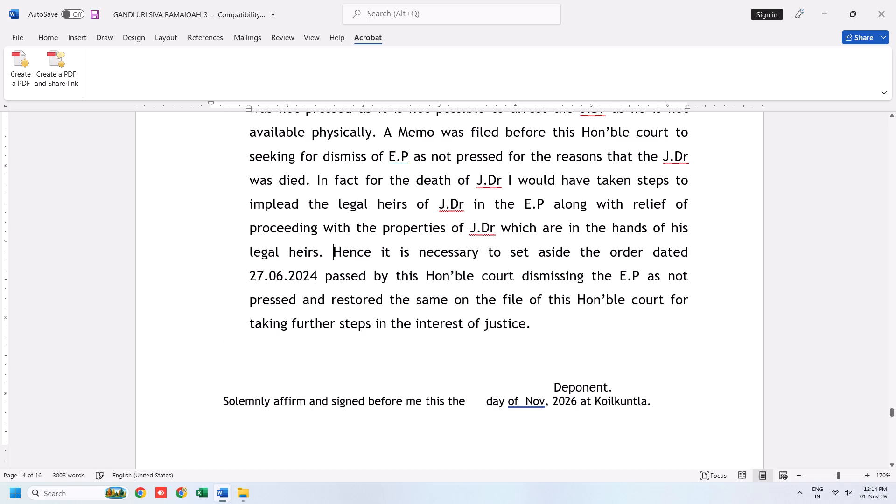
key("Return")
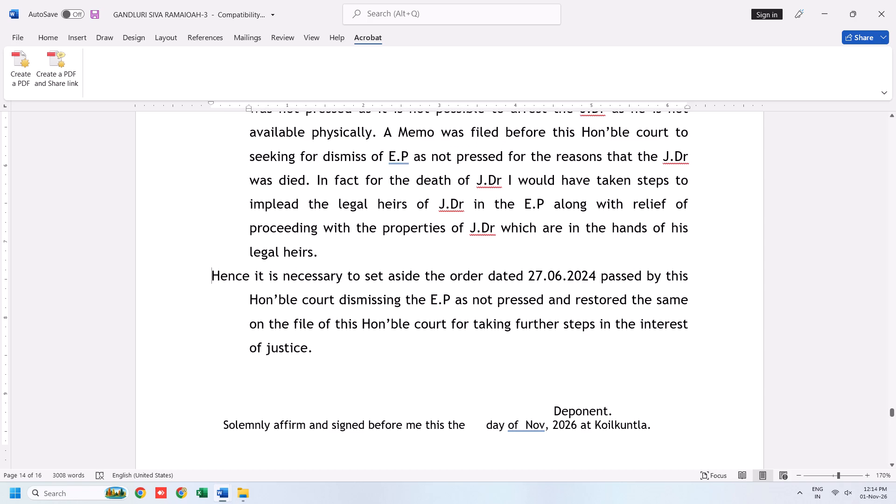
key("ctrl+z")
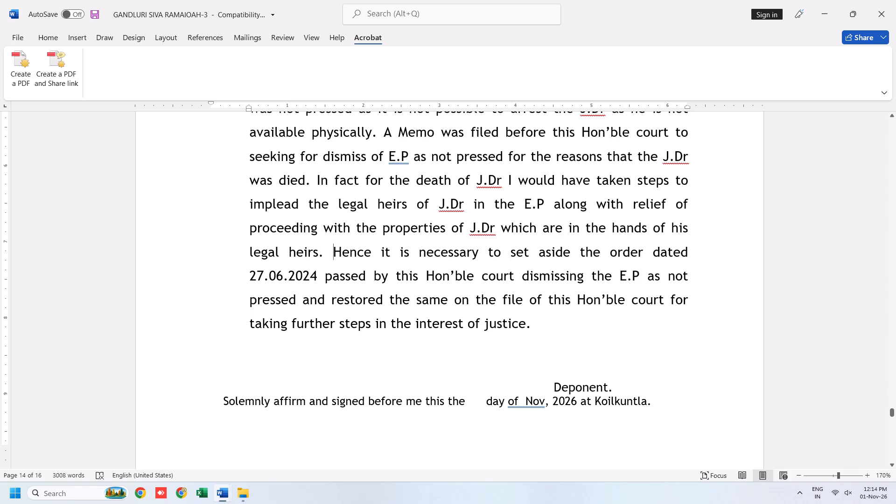
Delete one blank line above "Deponent." at the end of the affidavit.
left_click(378, 327)
scroll(434, 314, "down", 16)
scroll(412, 299, "up", 3)
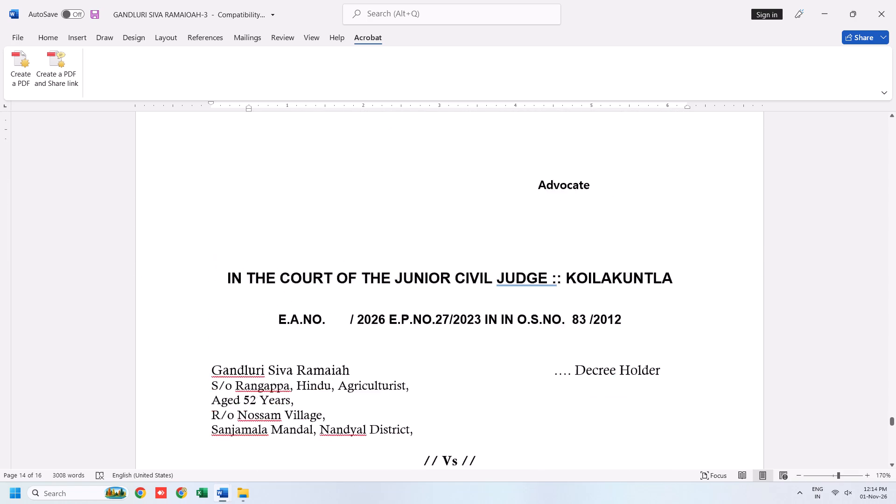
scroll(412, 299, "up", 10)
left_click(462, 247)
key("Delete")
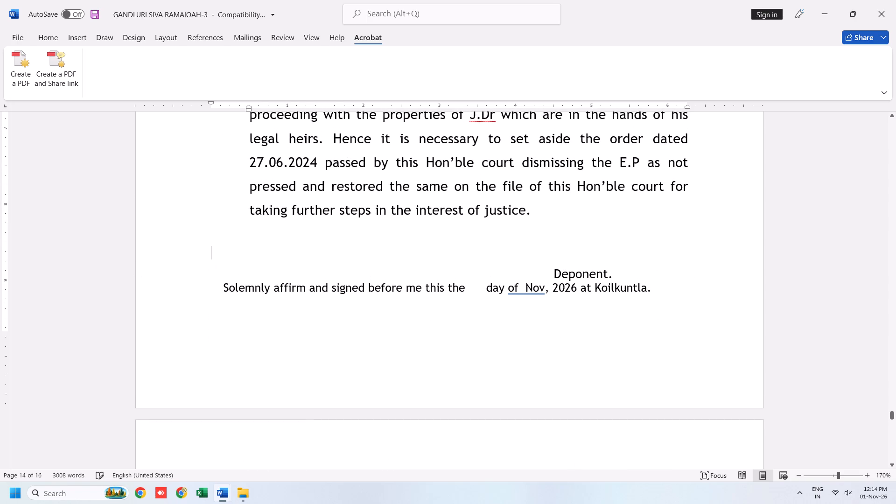
key("Delete")
key("ctrl+z")
Delete the blank lines above "Advocate" so it follows the "Solemnly affirm and signed" line on the same page.
key("Down")
key("Down")
key("Down")
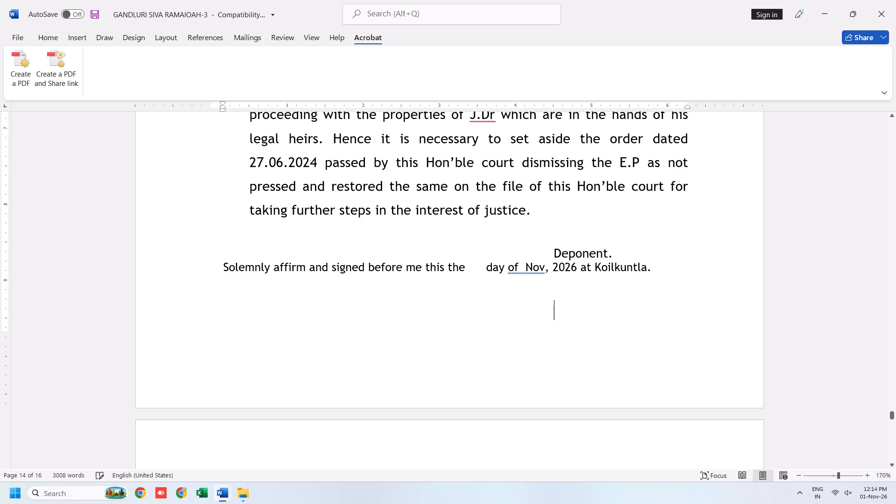
key("Delete")
key("Delete")
key("Delete")
key("Delete")
key("ctrl+Delete")
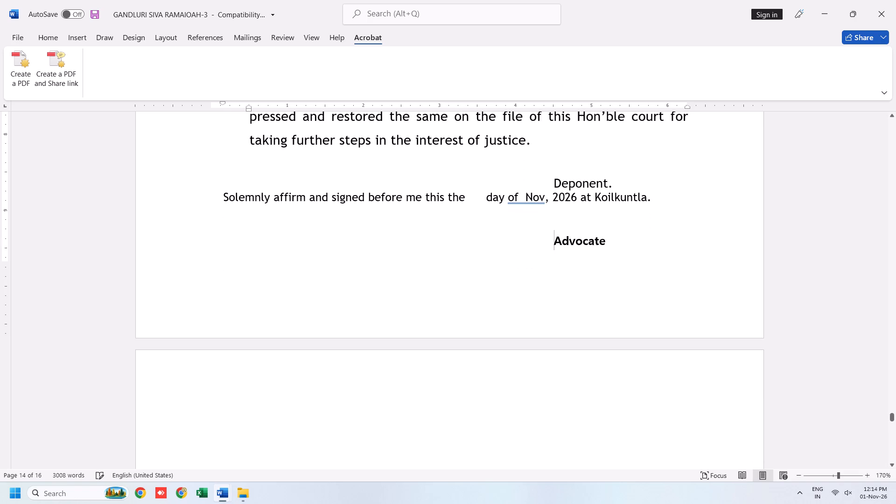
Delete the extra blank lines above the court heading on the Section 5 petition page.
scroll(453, 210, "down", 9)
scroll(399, 225, "up", 3)
left_click(280, 187)
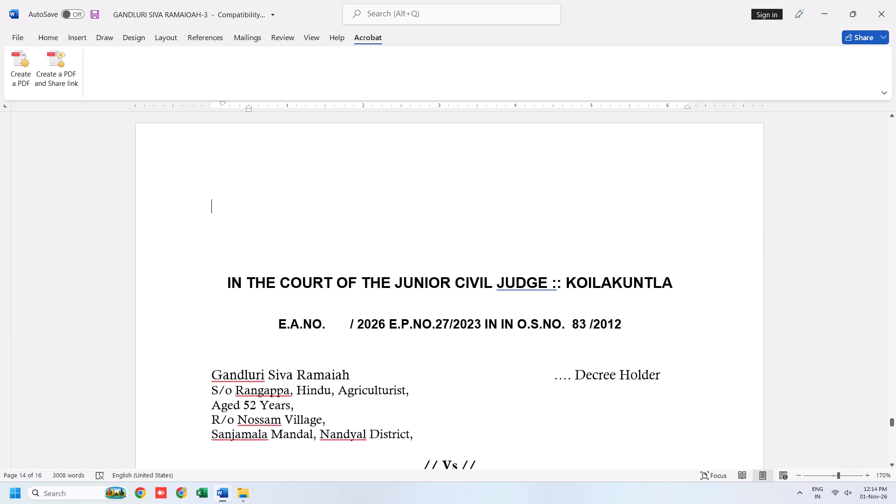
key("Delete")
key("Delete")
key("Delete")
key("Delete")
Format the "For the reasons stated" paragraph of the Section 5 petition in Arial with single line spacing.
scroll(270, 210, "down", 4)
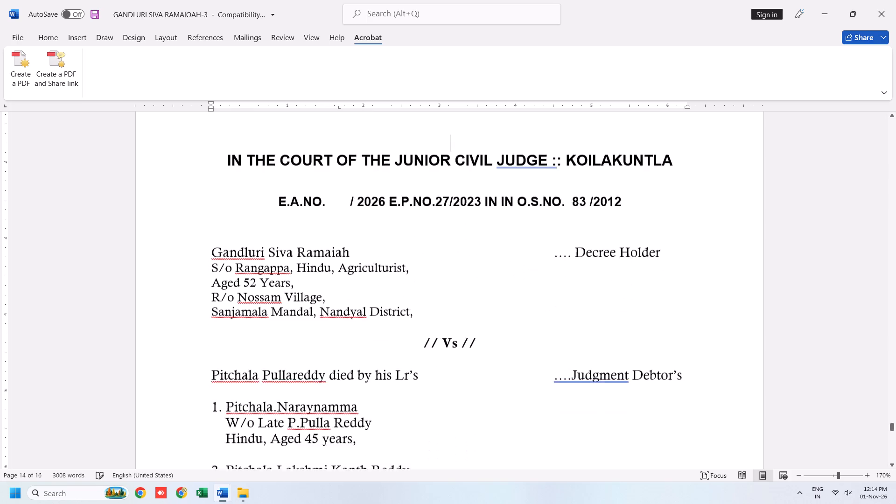
scroll(265, 221, "down", 8)
scroll(508, 277, "down", 4)
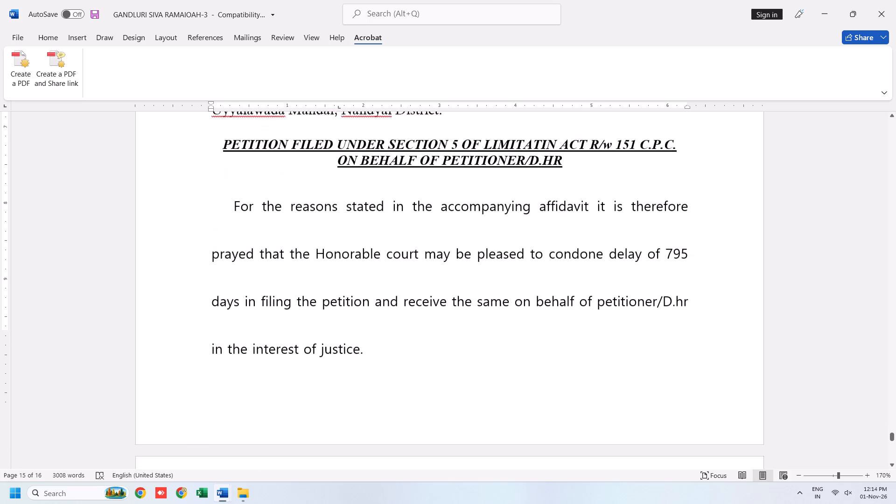
left_click(428, 245)
left_click_drag(221, 176, 537, 313)
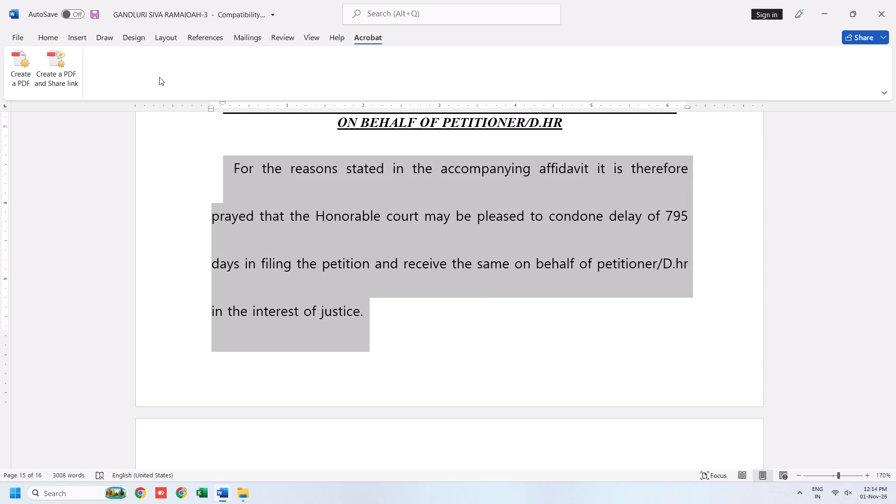
left_click(49, 35)
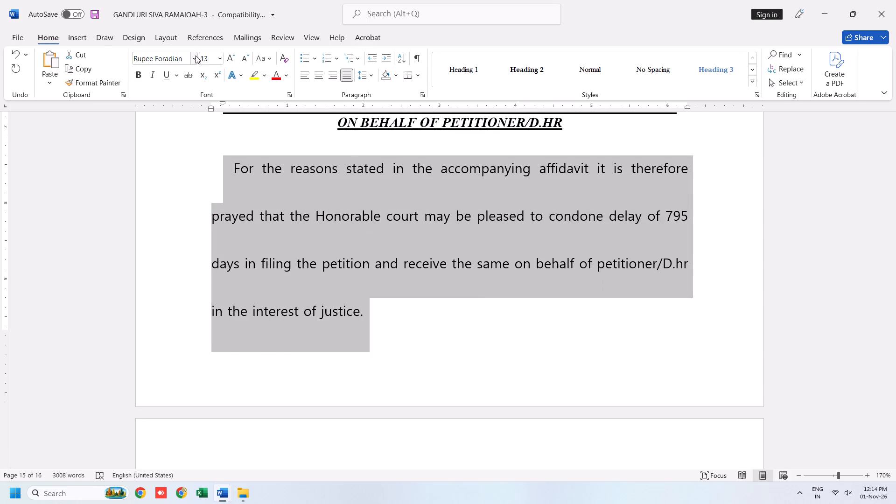
left_click(196, 56)
left_click(173, 162)
key("ctrl+1")
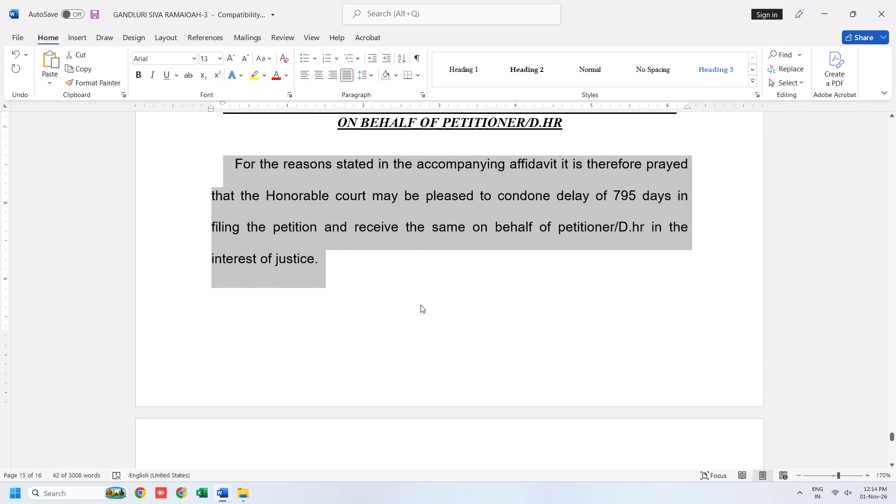
left_click(411, 309)
Change the delay to be condoned in the petition's prayer paragraph to 1065 days.
left_click(615, 233)
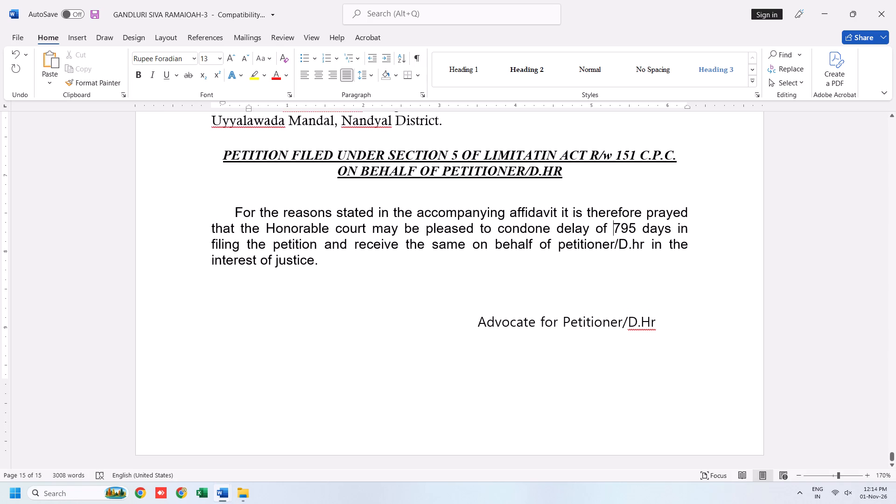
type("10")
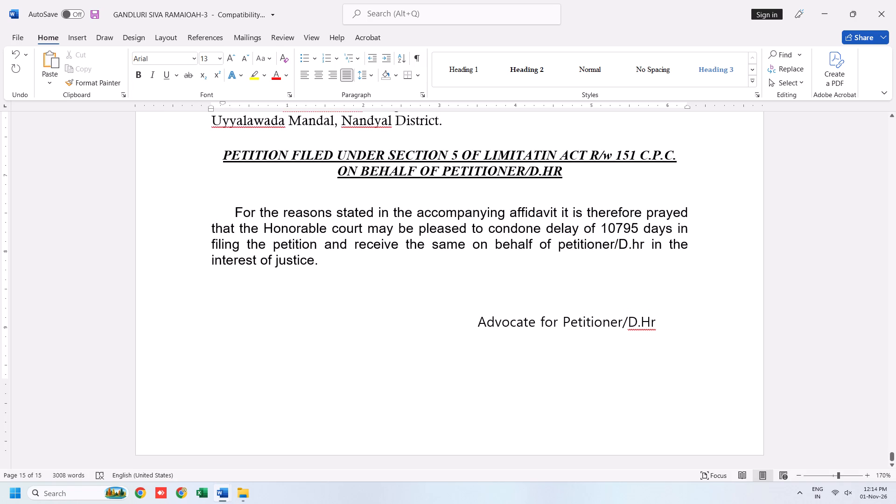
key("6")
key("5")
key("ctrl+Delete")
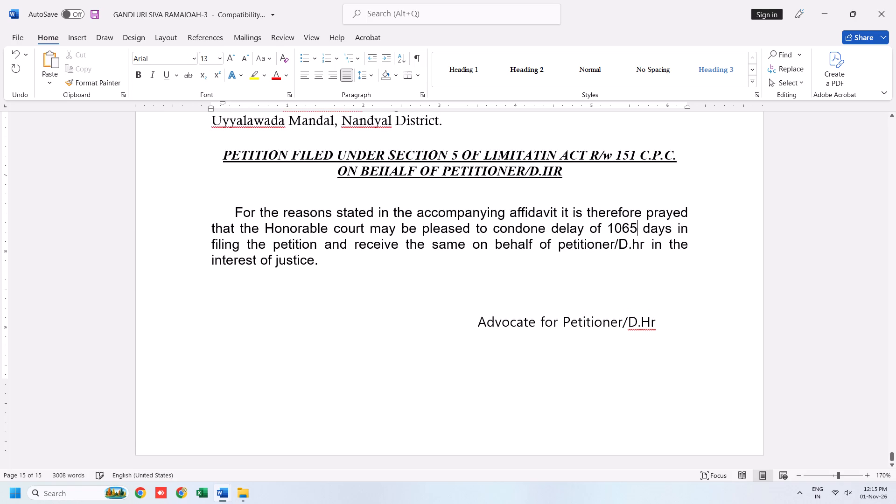
Set the line spacing of the petition's prayer paragraph to 1.5.
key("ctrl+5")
Change the font of the "Advocate for Petitioner/D.Hr" signature line to Arial.
left_click(325, 341)
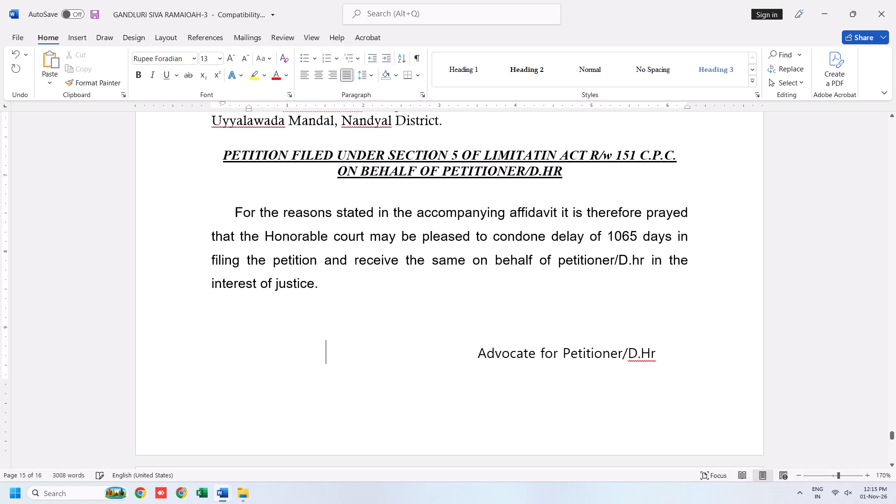
left_click_drag(472, 346, 710, 353)
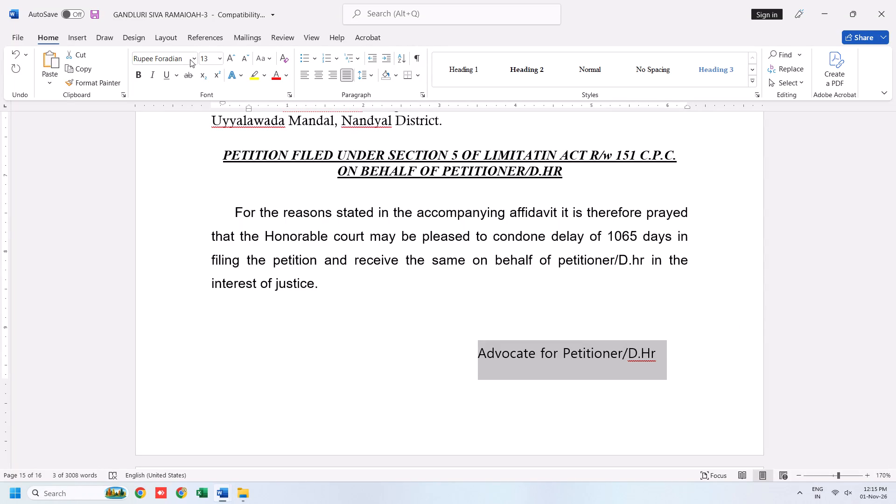
left_click(192, 59)
left_click(176, 160)
left_click(434, 304)
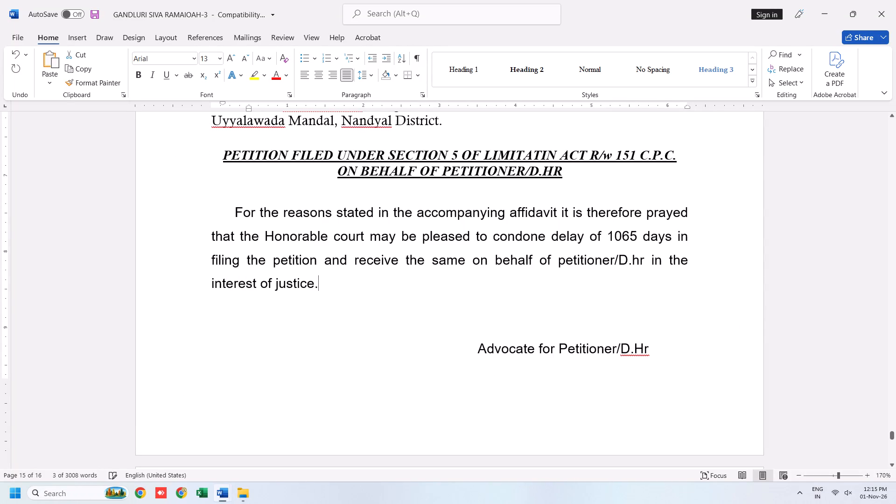
Number the deceased judgment debtor "1." in the petition's party list, keeping it as plain text without automatic list formatting.
scroll(343, 303, "up", 3)
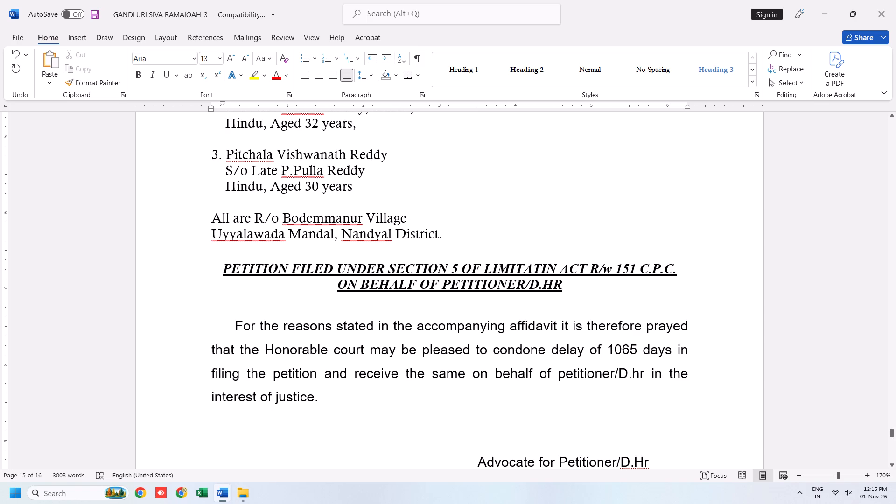
scroll(323, 197, "up", 10)
scroll(345, 194, "down", 4)
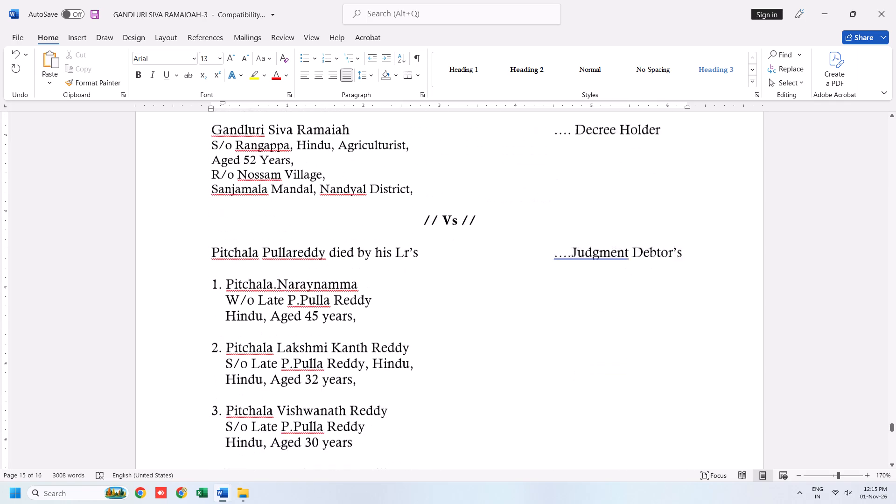
left_click(209, 228)
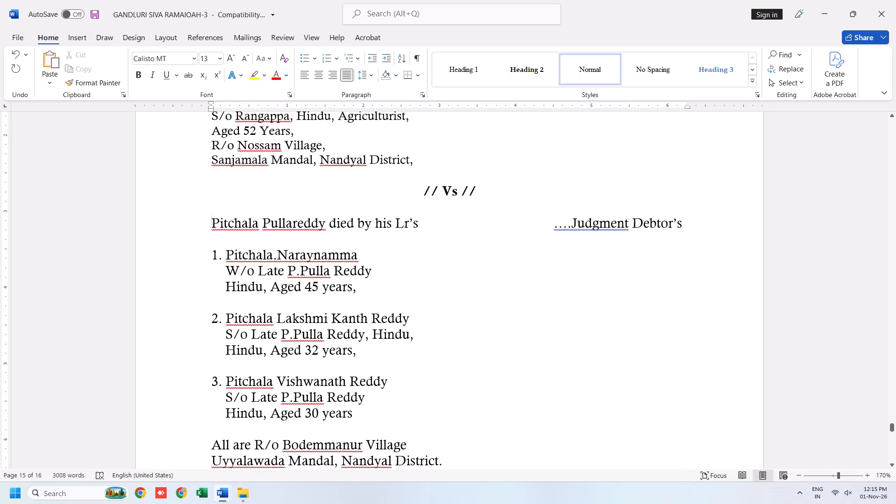
left_click(211, 226)
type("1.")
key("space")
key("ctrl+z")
Renumber the three legal heirs in the petition's party list as 2, 3 and 4.
left_click(216, 251)
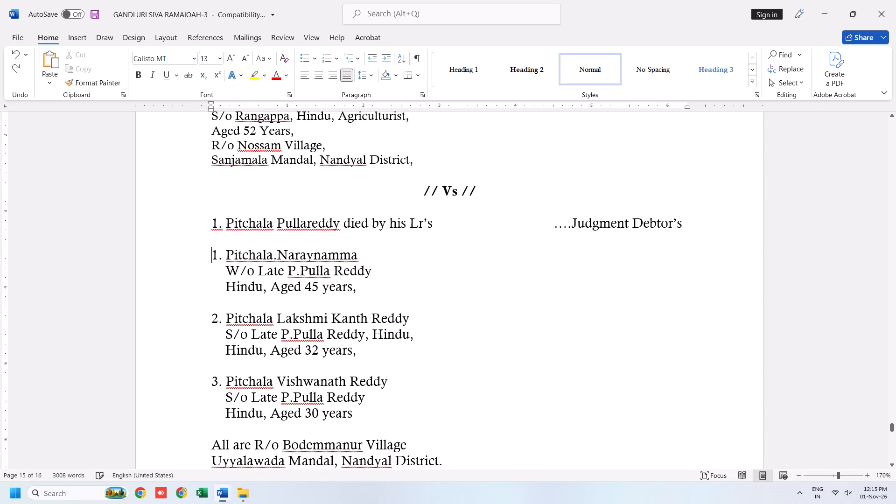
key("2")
key("Delete")
key("Down")
key("Down")
key("Down")
key("Down")
key("Left")
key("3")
key("Delete")
key("Down")
key("Down")
key("Down")
key("Down")
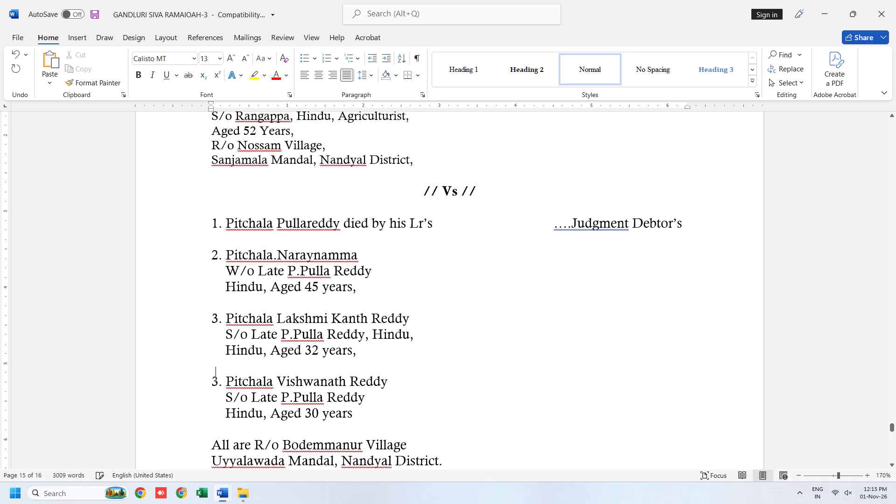
key("Left")
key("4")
key("Delete")
Check the Section 5 petition page in the print preview and return to the document without printing.
scroll(374, 208, "down", 2)
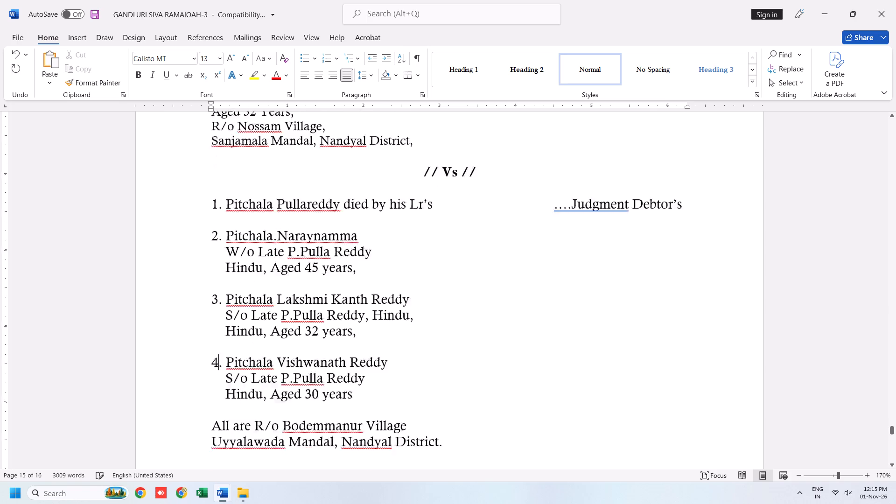
scroll(487, 215, "down", 9)
scroll(416, 223, "down", 5)
scroll(409, 194, "up", 19)
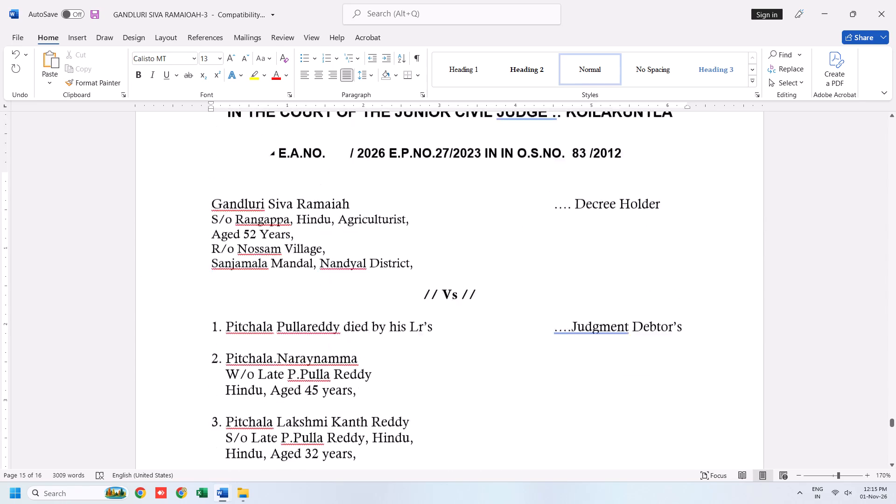
scroll(381, 217, "up", 4)
left_click(419, 285)
left_click(458, 327)
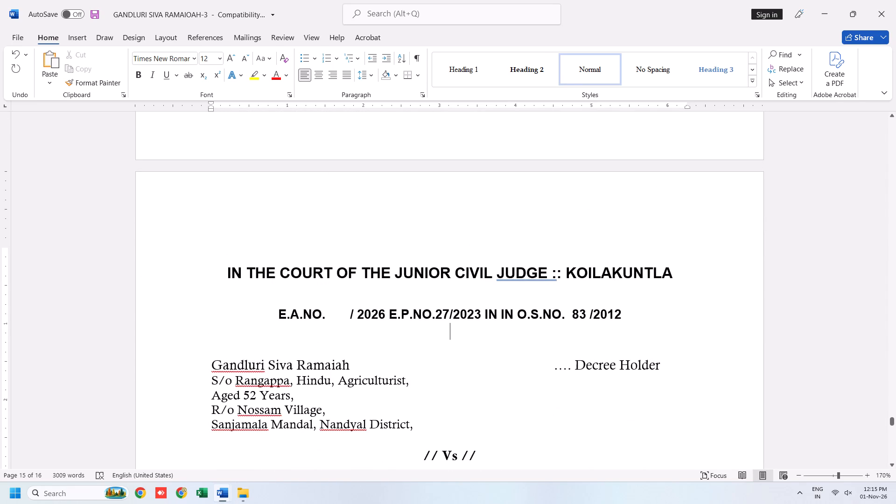
key("ctrl+p")
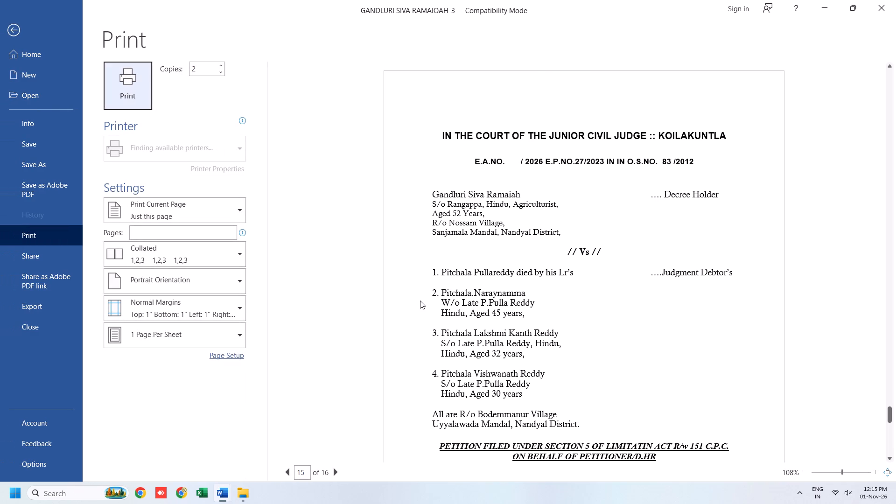
key("Escape")
Add "...Proposed J.Drs" on the "Hindu, Aged 45 years," line of party 2, aligned under the "….Judgment Debtor's" label.
scroll(419, 300, "up", 9)
scroll(412, 302, "down", 16)
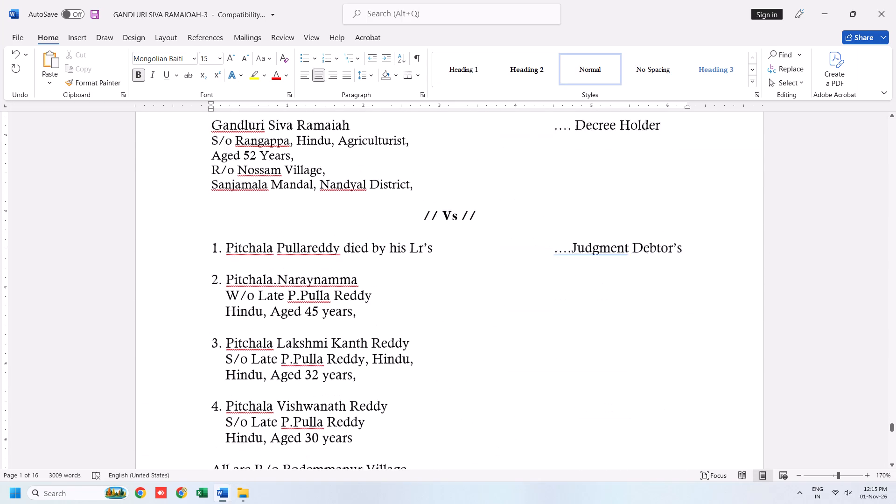
scroll(520, 329, "down", 1)
scroll(516, 327, "up", 7)
scroll(500, 382, "down", 5)
left_click(412, 341)
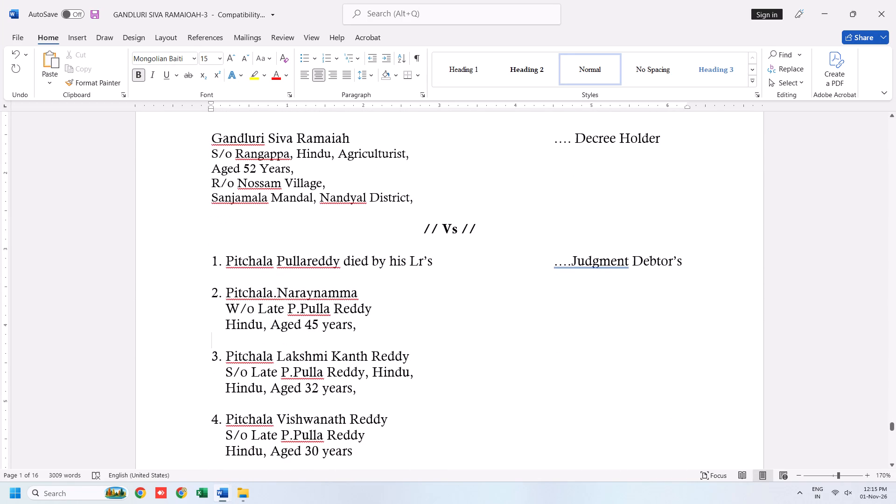
left_click(413, 322)
key("Tab")
key("Tab")
key("Tab")
key("Tab")
key("Tab")
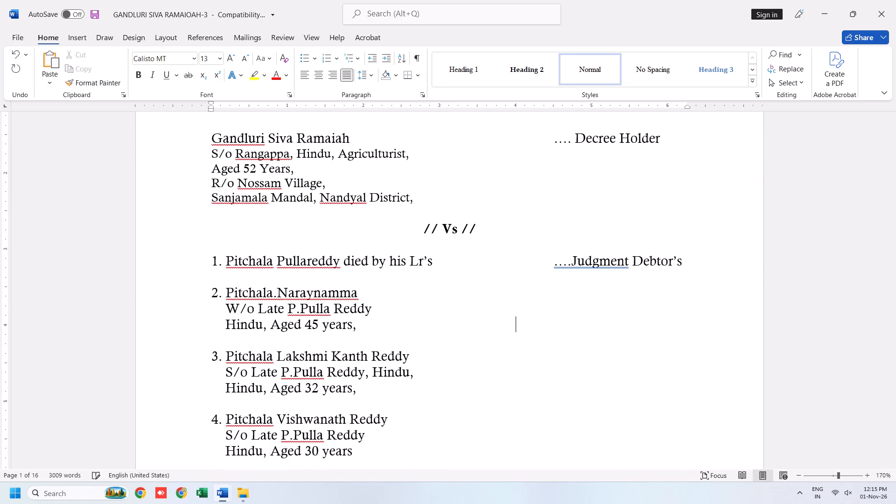
key("Tab")
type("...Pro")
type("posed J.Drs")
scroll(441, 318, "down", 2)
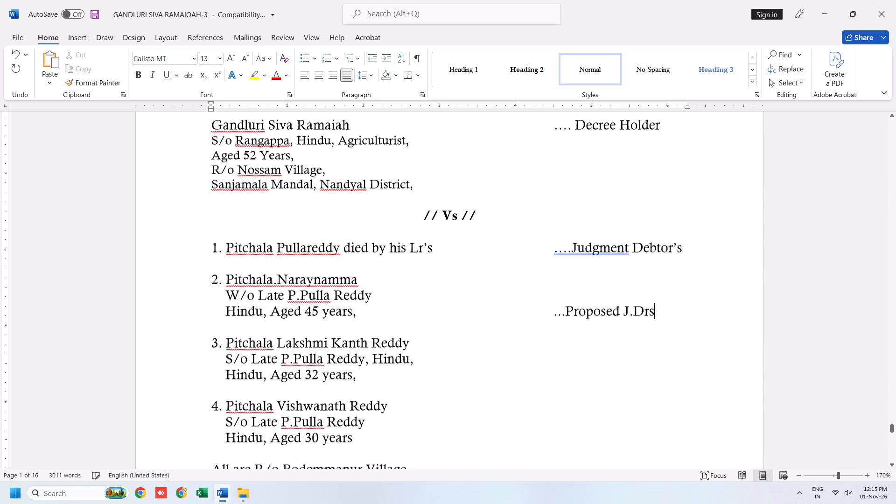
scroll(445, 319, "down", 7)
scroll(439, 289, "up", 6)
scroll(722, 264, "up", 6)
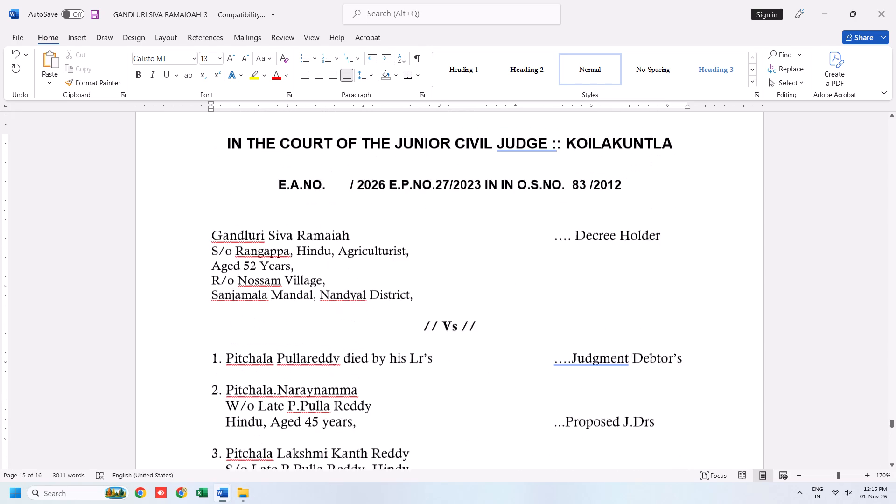
Print three copies of the current Section 5 petition page.
left_click(638, 180)
key("ctrl+p")
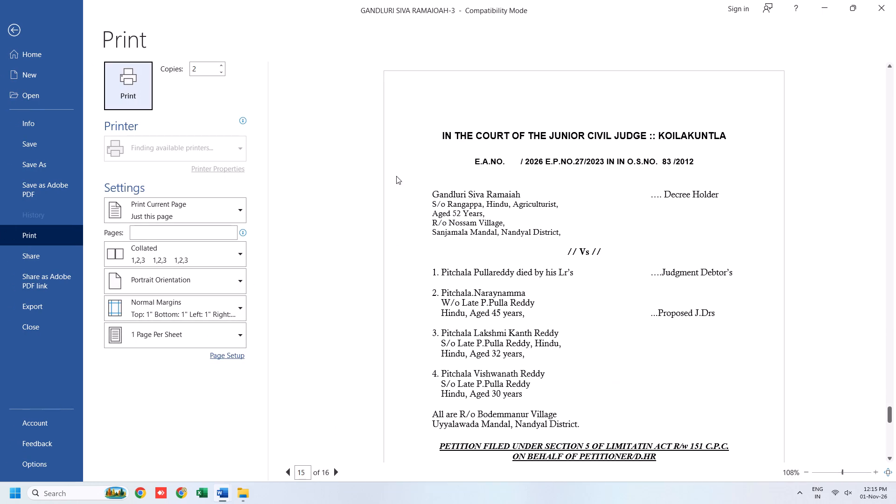
left_click(220, 62)
left_click(145, 92)
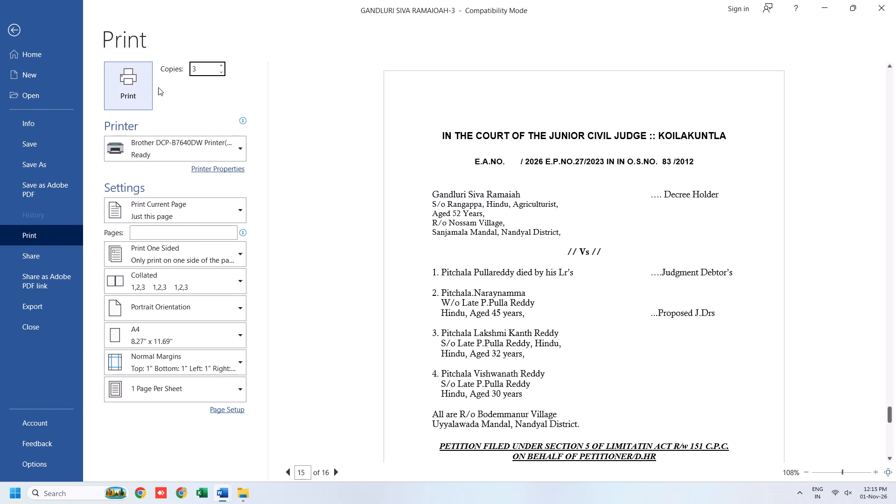
Split affidavit paragraph 3 before "Hence it is necessary to set aside the order" and number the new paragraph "4." with a tab.
scroll(377, 234, "down", 20)
scroll(377, 234, "down", 3)
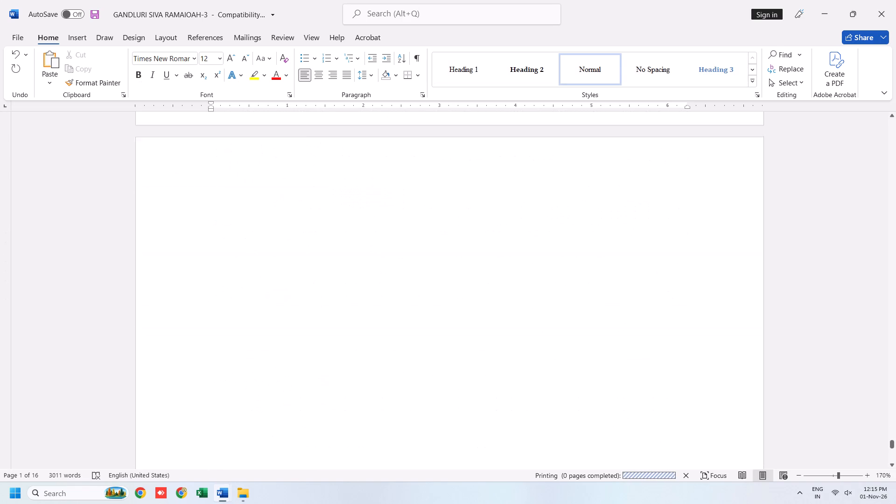
scroll(340, 218, "up", 20)
scroll(340, 218, "up", 20)
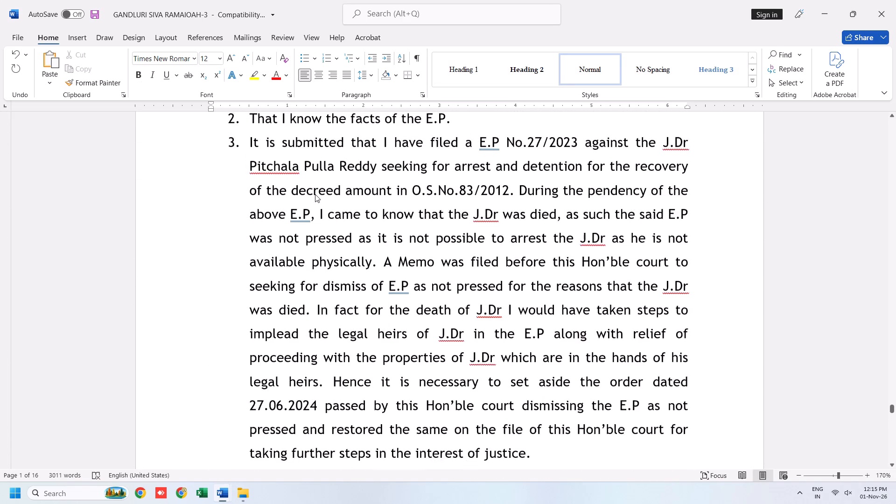
scroll(383, 213, "down", 6)
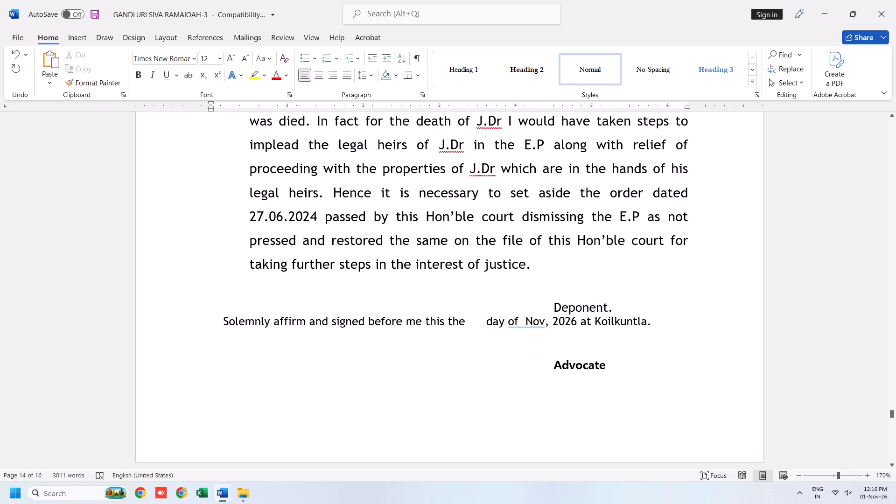
left_click_drag(251, 209, 392, 228)
scroll(445, 263, "up", 6)
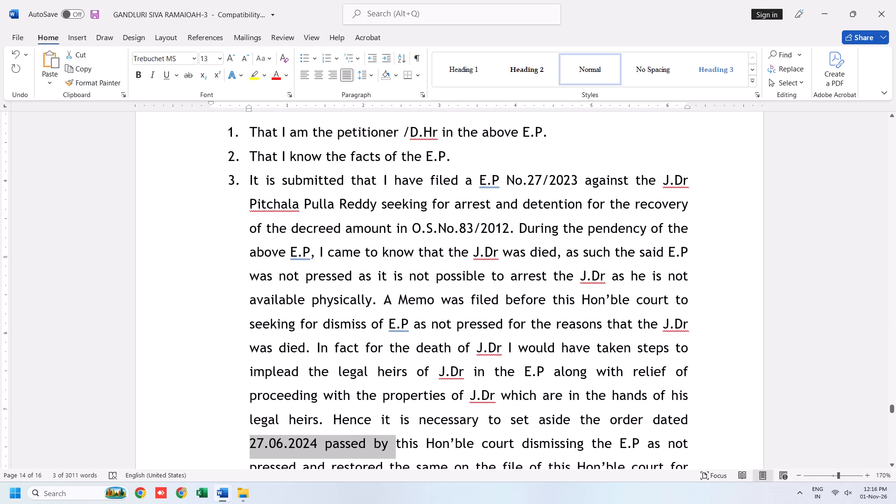
scroll(478, 267, "up", 6)
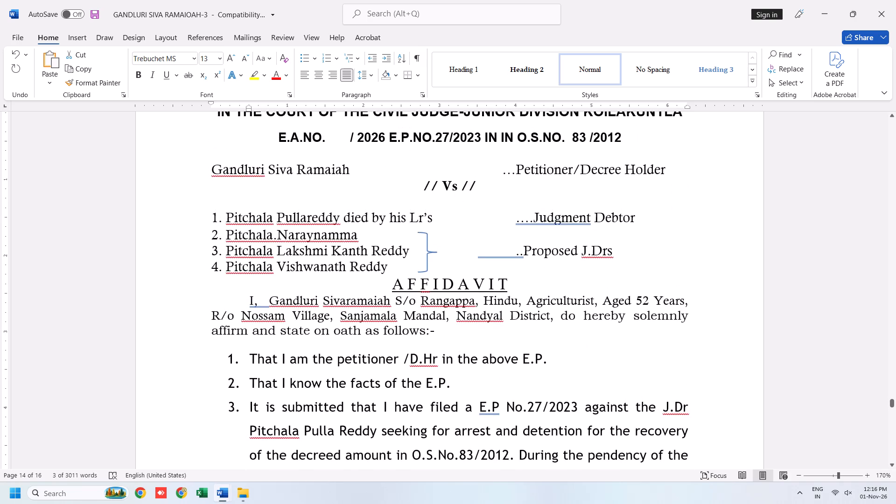
scroll(471, 256, "up", 5)
scroll(467, 255, "down", 16)
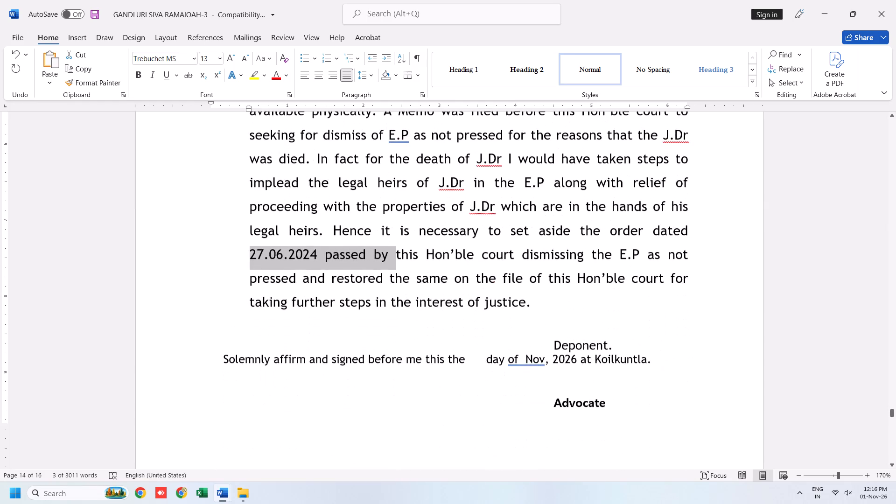
left_click(328, 225)
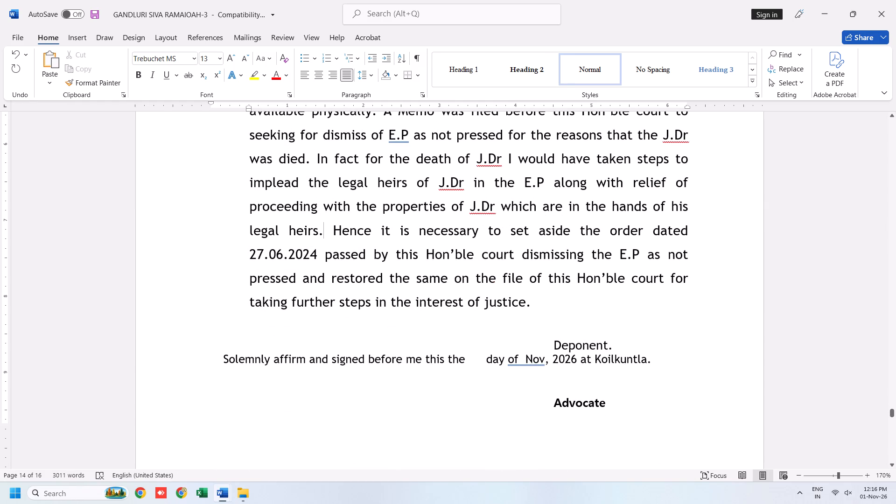
key("Return")
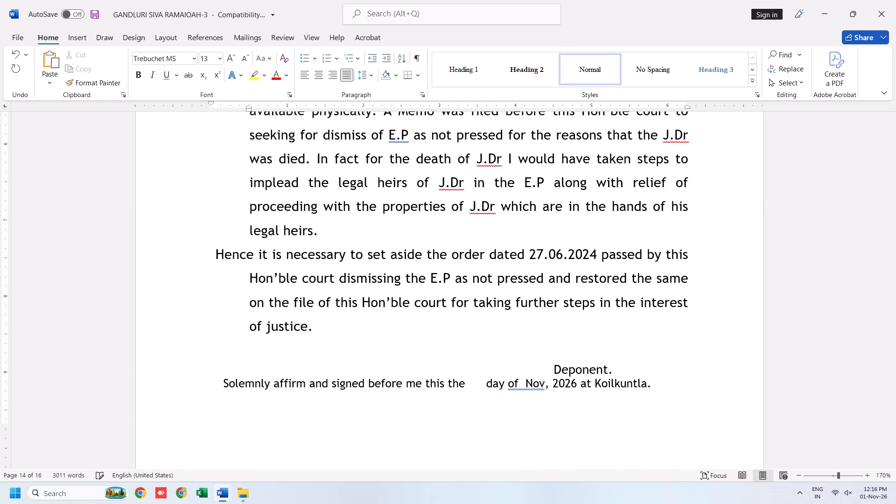
scroll(373, 226, "up", 6)
scroll(369, 249, "down", 4)
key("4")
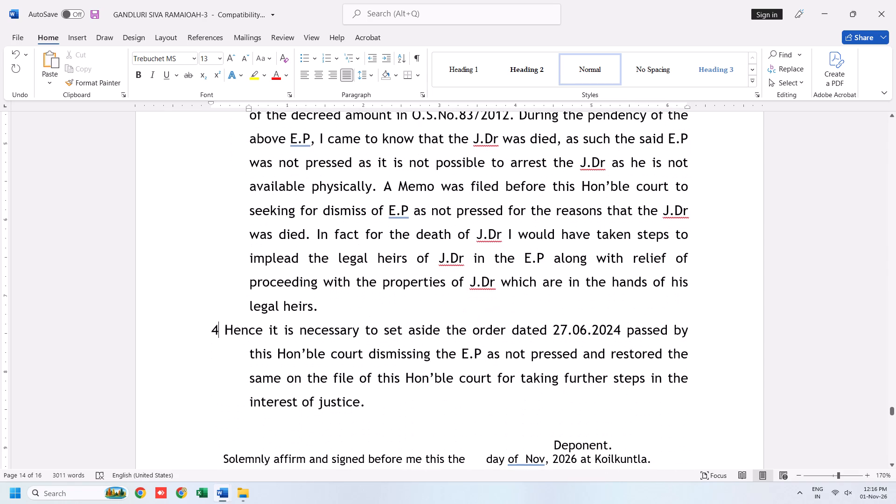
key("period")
key("Tab")
key("Delete")
Copy "prayed that the Honorable court may be pleased to condone delay of 1065 days in" from the petition to the end of affidavit paragraph 3.
key("Page_Down")
key("Page_Down")
key("Page_Down")
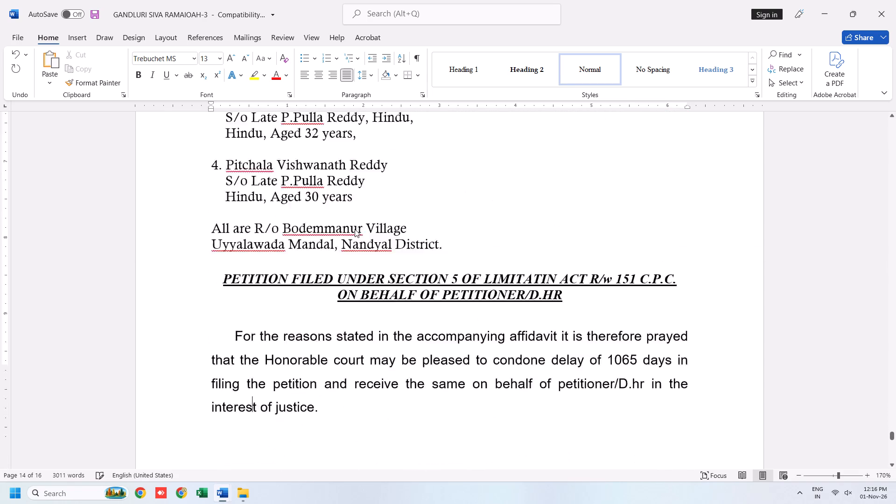
key("Page_Down")
key("Page_Down")
key("Page_Down")
key("Page_Down")
key("Page_Up")
key("Page_Up")
scroll(364, 234, "down", 2)
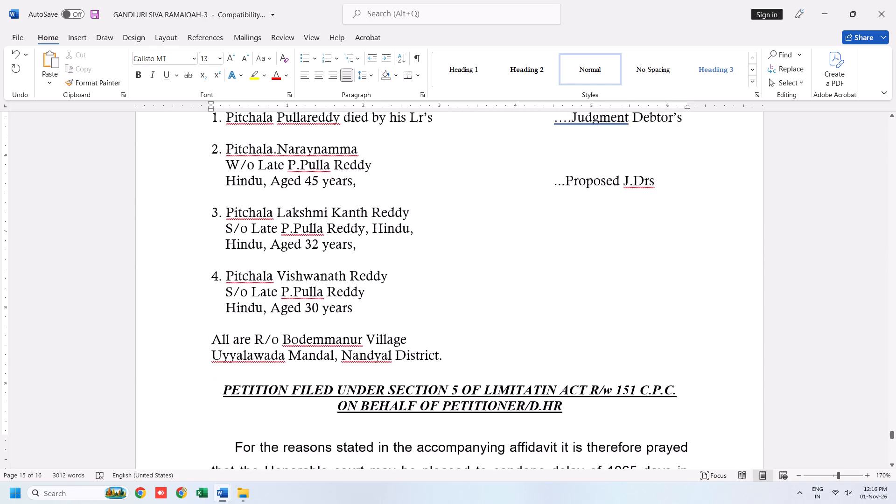
scroll(393, 277, "down", 4)
left_click(480, 325)
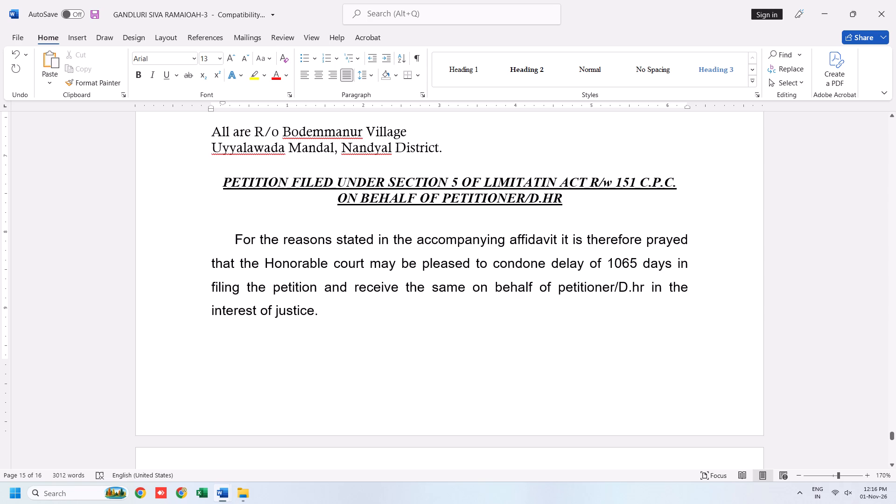
left_click_drag(649, 241, 662, 277)
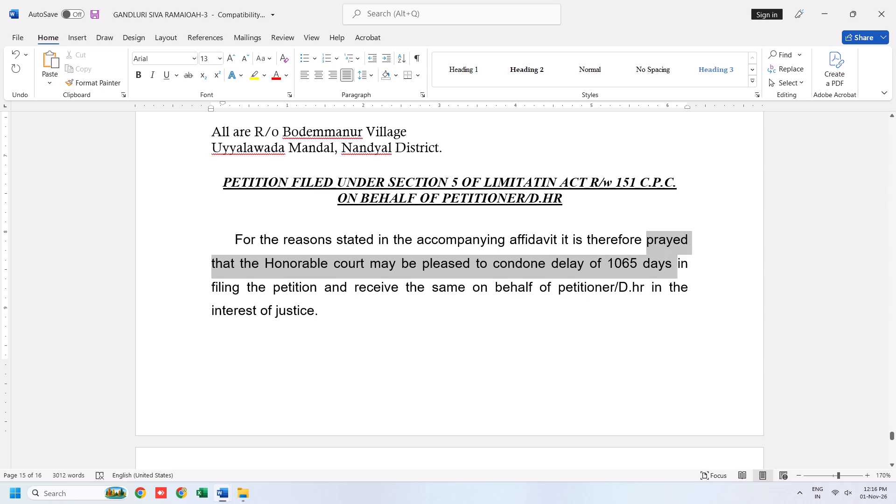
left_click_drag(662, 277, 683, 278)
key("ctrl+c")
scroll(383, 387, "up", 14)
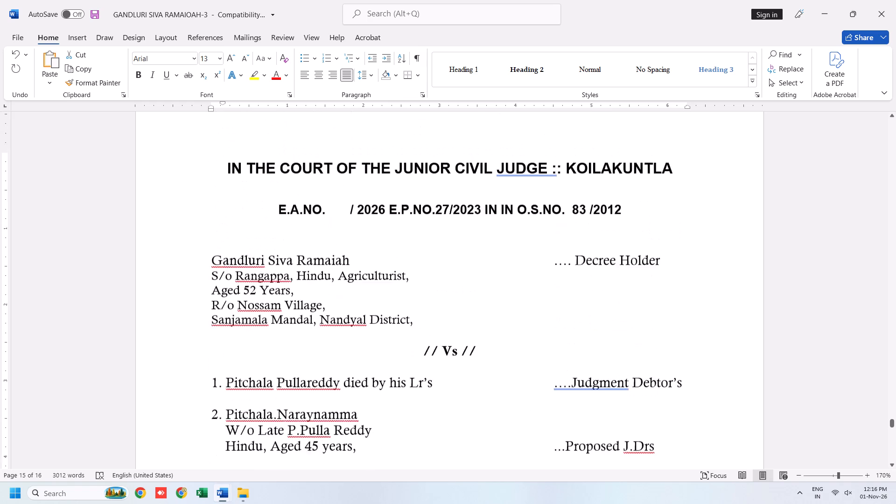
scroll(375, 366, "up", 11)
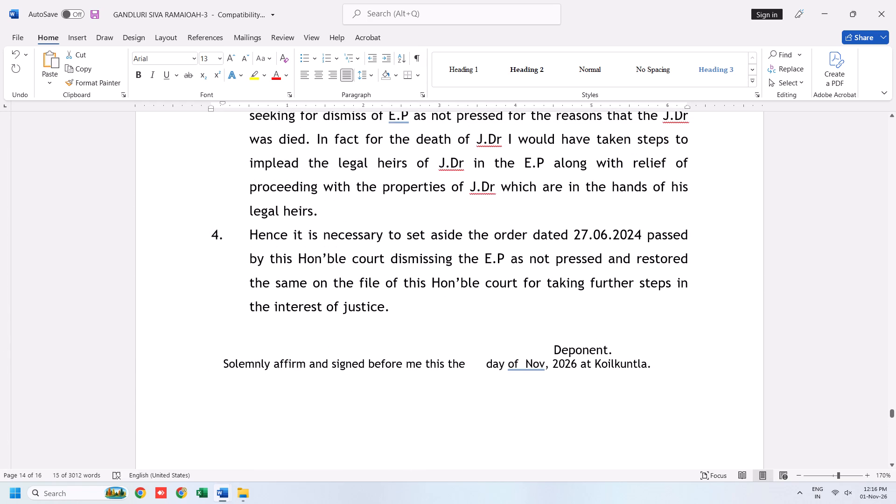
left_click(329, 213)
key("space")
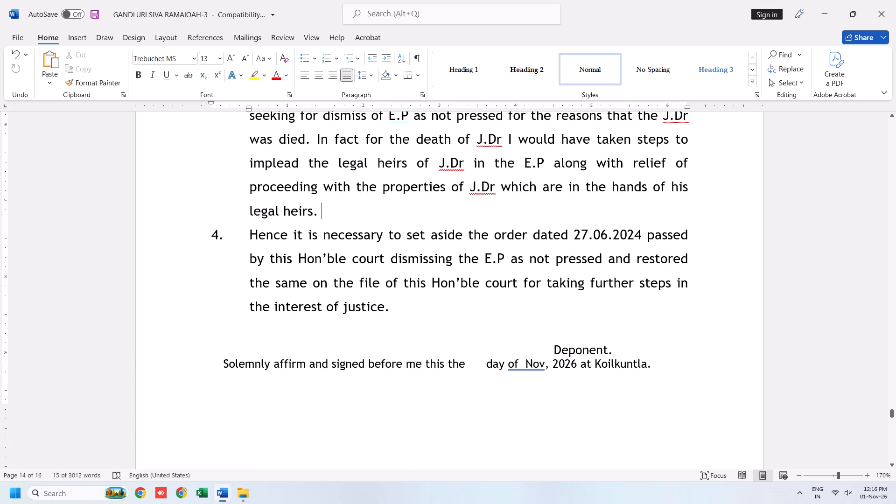
key("ctrl+v")
Insert "The delay is neither willful nor negligent" before the pasted prayer text in paragraph 3.
left_click(324, 206)
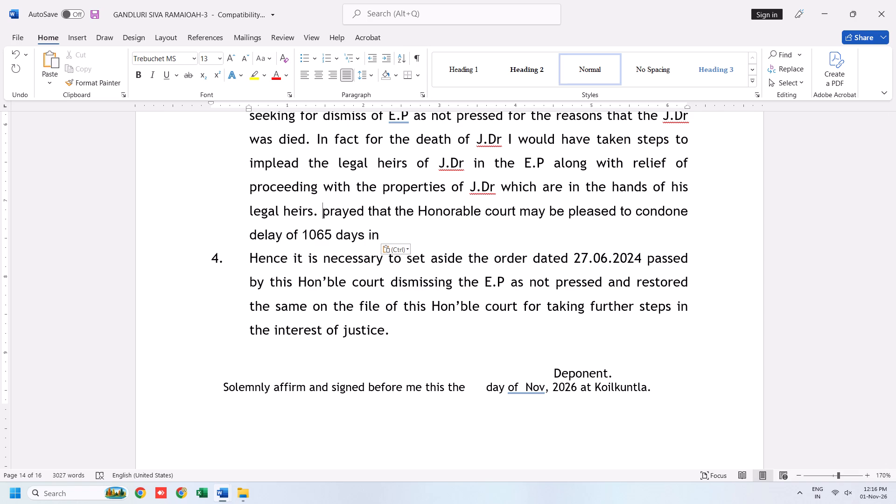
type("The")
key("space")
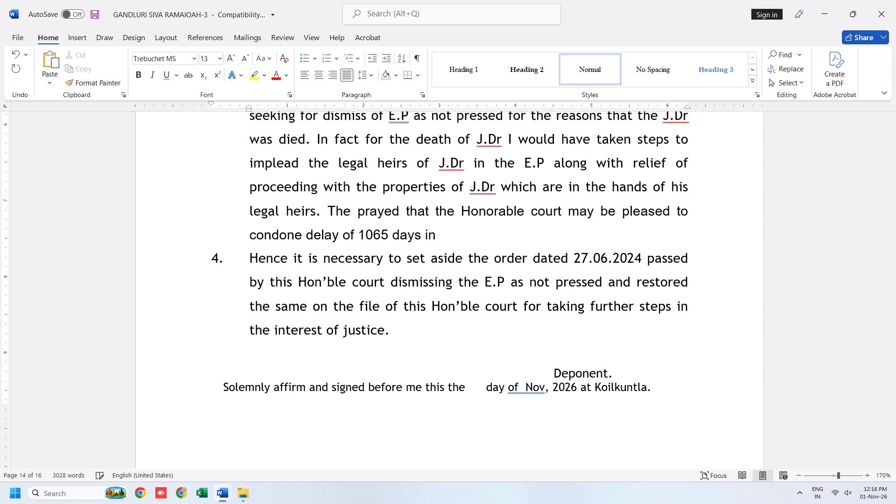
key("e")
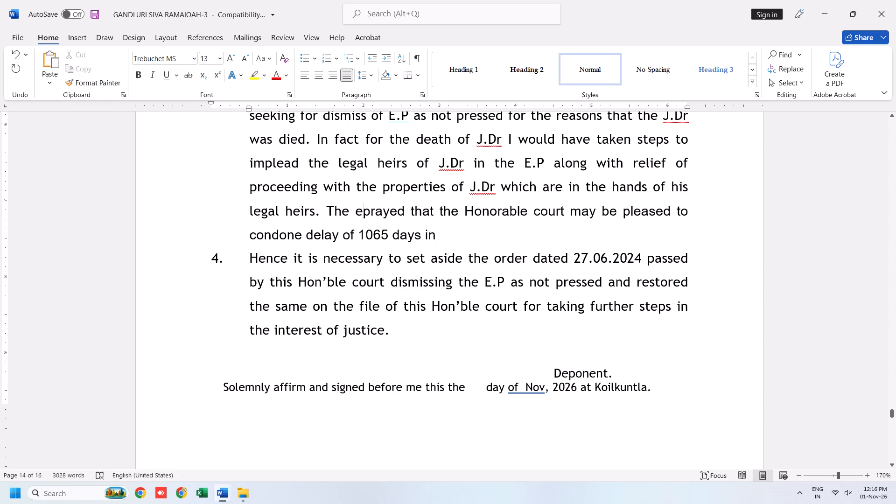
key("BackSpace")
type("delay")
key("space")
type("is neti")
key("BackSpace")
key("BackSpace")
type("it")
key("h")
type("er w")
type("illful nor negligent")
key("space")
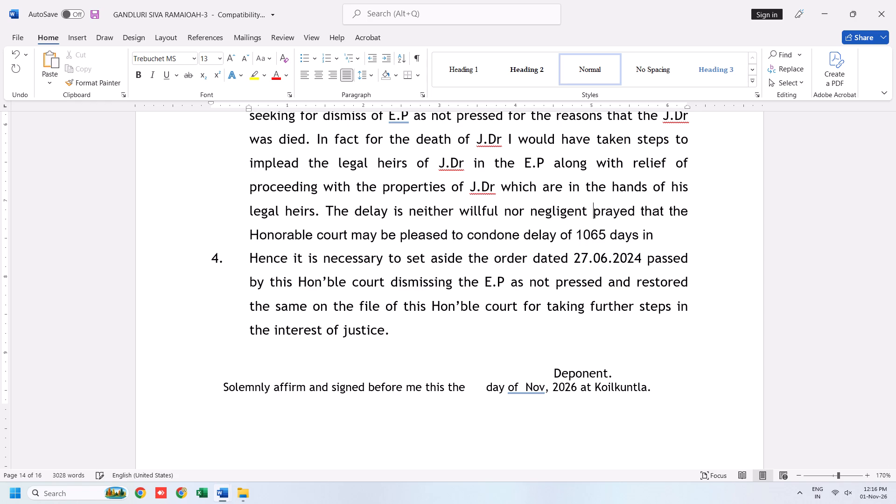
Replace "prayed that the" with "hence the" before "Honorable court" in paragraph 3.
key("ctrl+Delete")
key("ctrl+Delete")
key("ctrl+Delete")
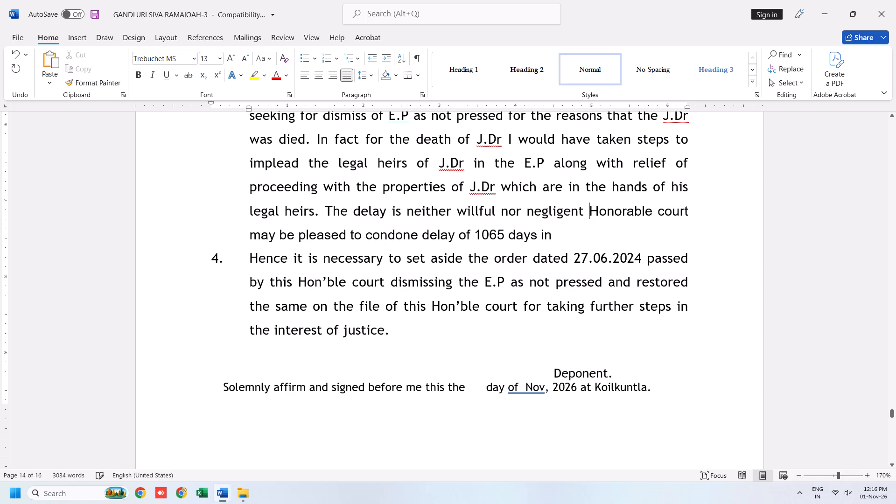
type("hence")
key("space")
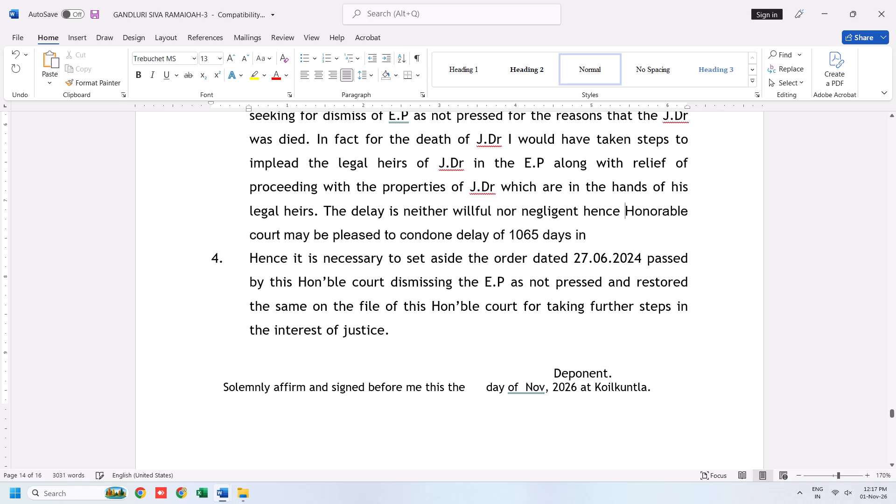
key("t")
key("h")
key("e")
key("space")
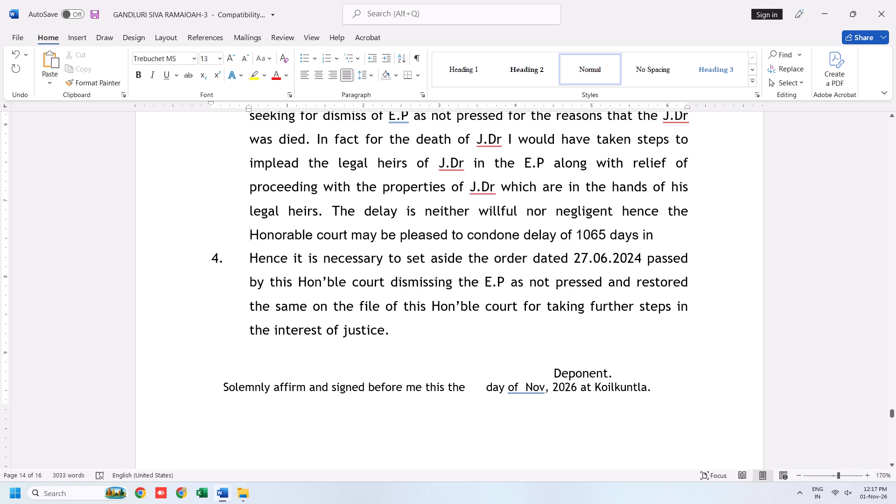
Remove the trailing "in" after "1065 days" and end the sentence with a period.
left_click(575, 235)
left_click(641, 234)
key("ctrl+Delete")
key("BackSpace")
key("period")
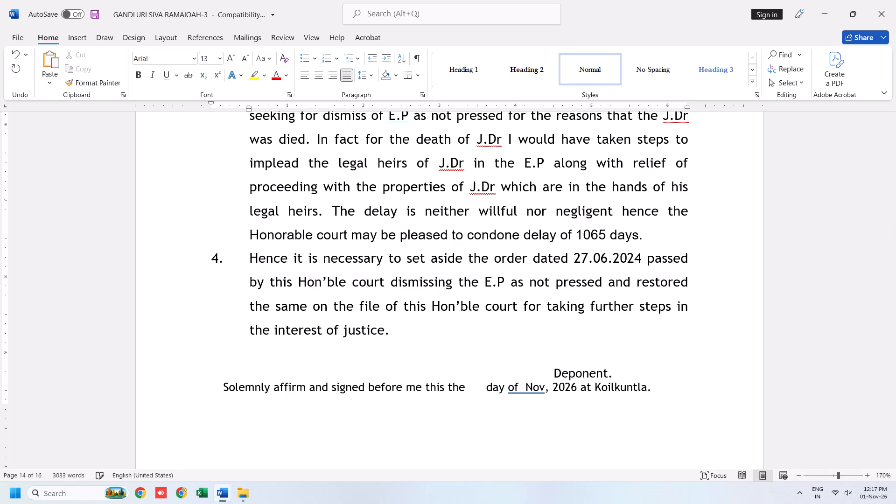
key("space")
Review the affidavit's revised paragraphs 3 and 4, signature lines, case heading and party list.
left_click(540, 247)
left_click(517, 254)
left_click(448, 292)
left_click(592, 296)
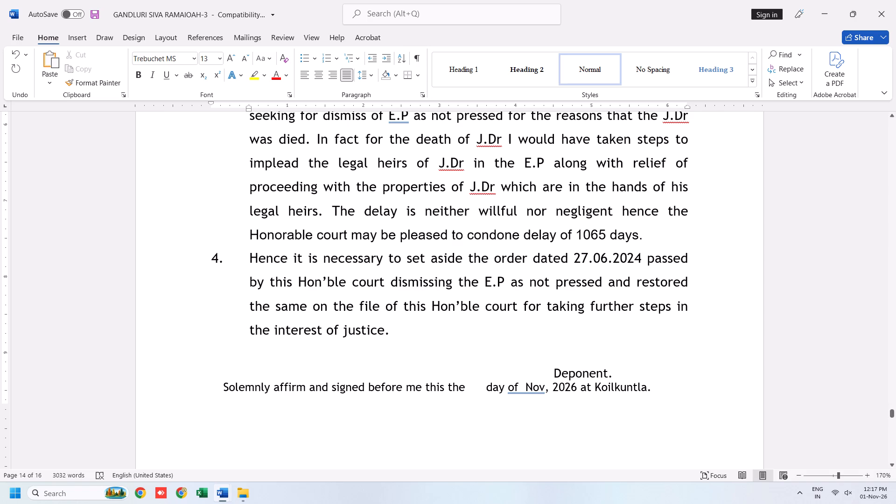
left_click(590, 320)
left_click(649, 229)
left_click_drag(422, 211, 696, 231)
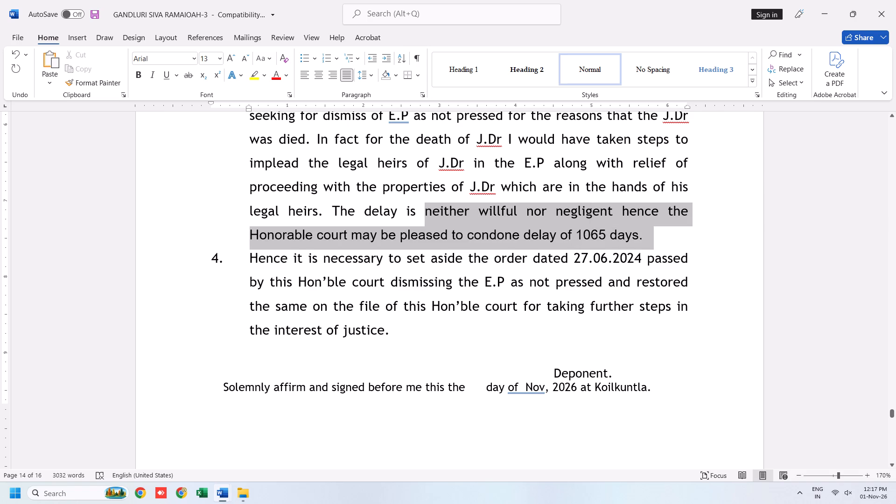
left_click(470, 299)
scroll(437, 312, "down", 2)
left_click(458, 268)
left_click(453, 292)
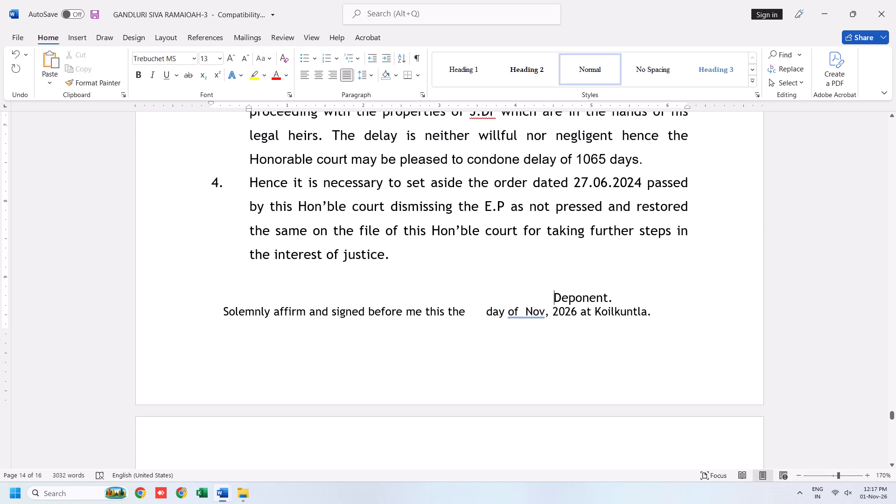
left_click(428, 289)
scroll(429, 283, "up", 13)
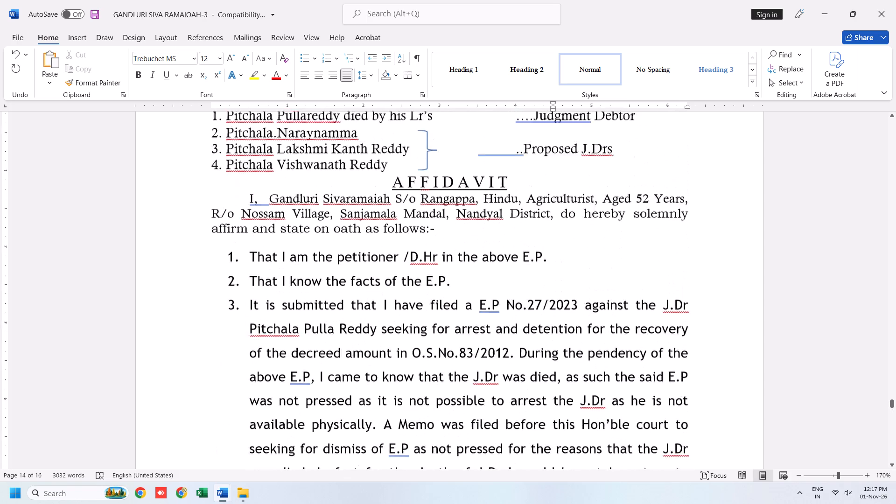
scroll(333, 301, "up", 8)
left_click(323, 225)
scroll(364, 235, "down", 4)
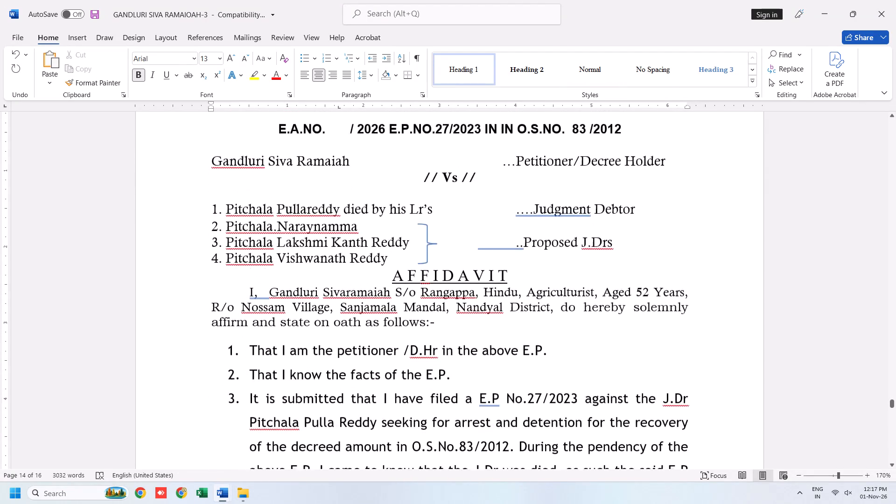
scroll(390, 257, "down", 2)
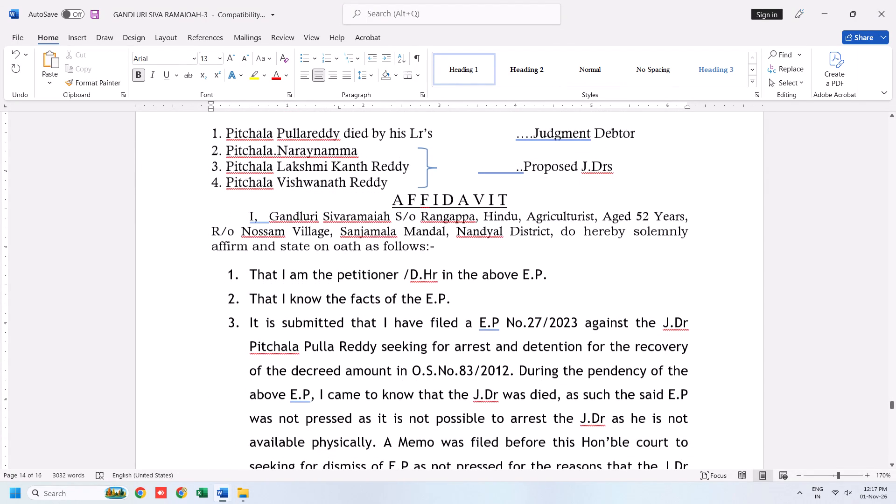
Remove the blank line before "Deponent.", shift the word across to the signature side, and set single line spacing.
scroll(434, 217, "down", 5)
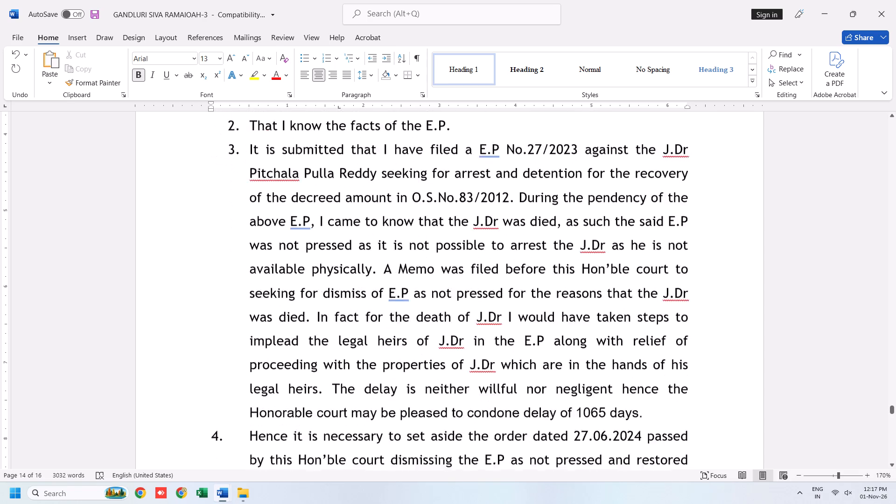
scroll(365, 256, "down", 4)
left_click(297, 357)
key("Delete")
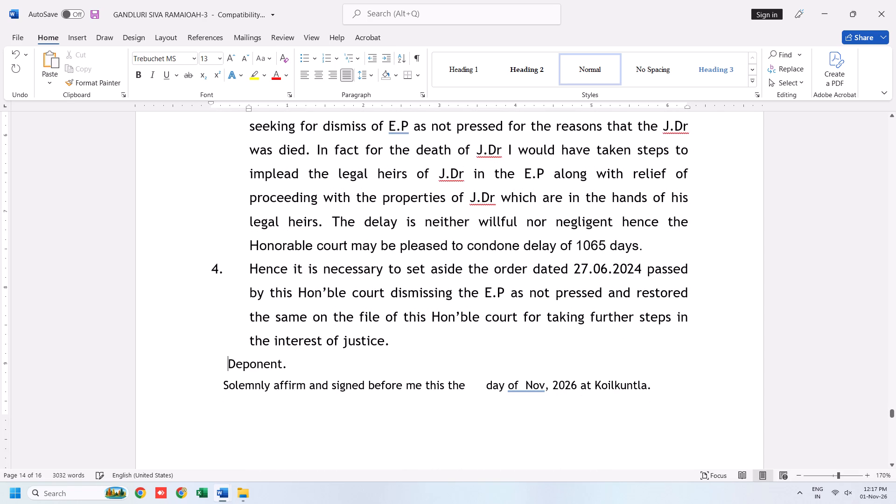
key("Tab")
key("Tab")
key("Tab")
key("Tab")
key("Tab")
key("Tab")
key("Tab")
key("Tab")
key("Tab")
key("Tab")
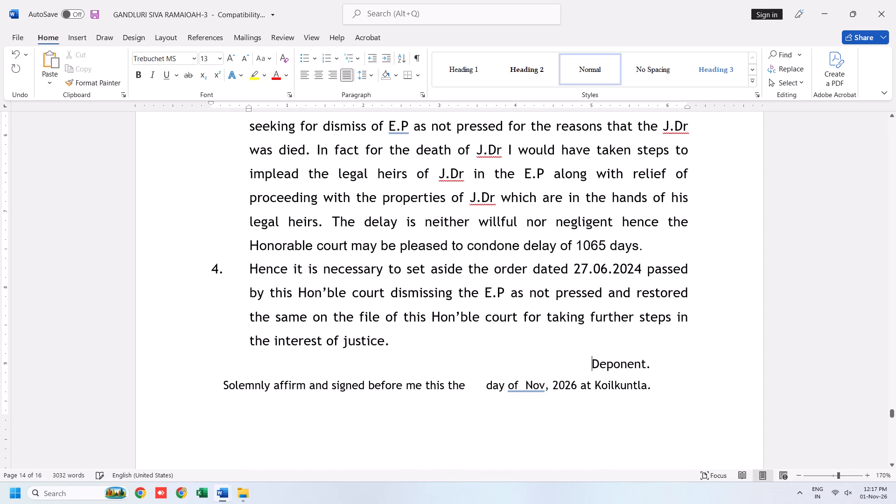
key("BackSpace")
key("ctrl+1")
Delete the blank space below the solemn affirmation line to bring "Advocate" up beneath it.
scroll(566, 386, "down", 3)
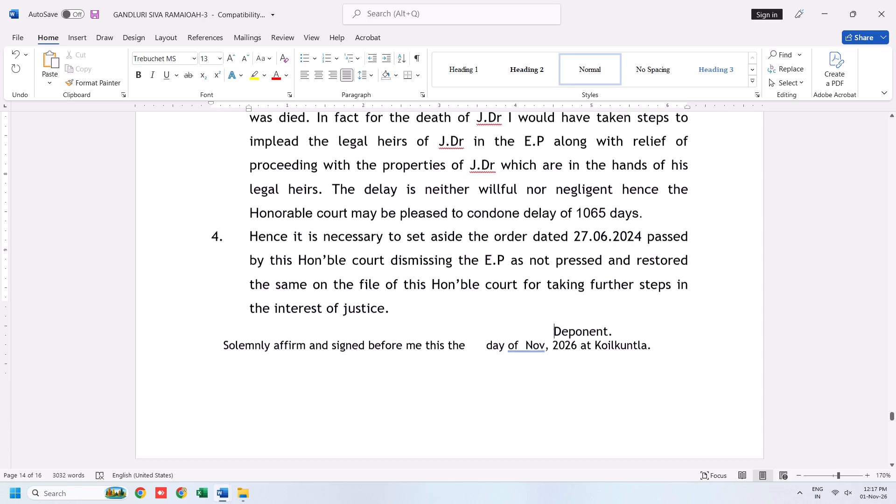
left_click(453, 332)
key("Delete")
Print one copy of only the current affidavit page.
scroll(431, 316, "up", 3)
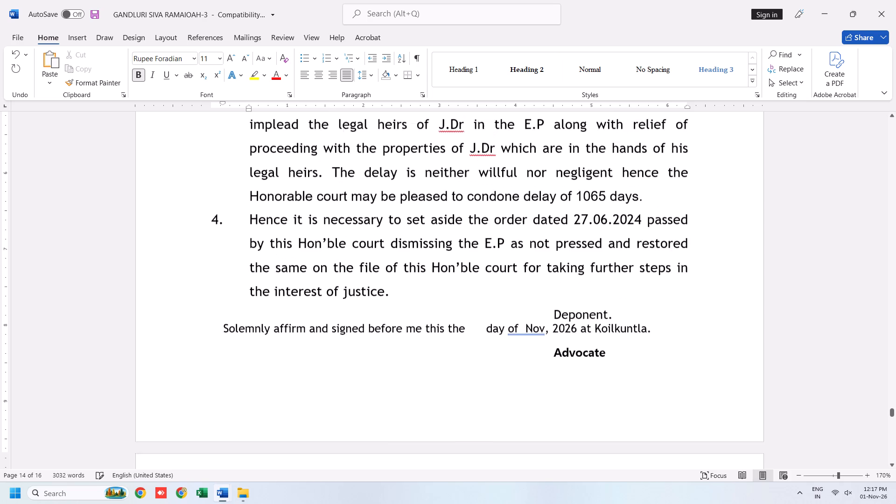
scroll(427, 312, "up", 3)
left_click(389, 240)
key("ctrl+p")
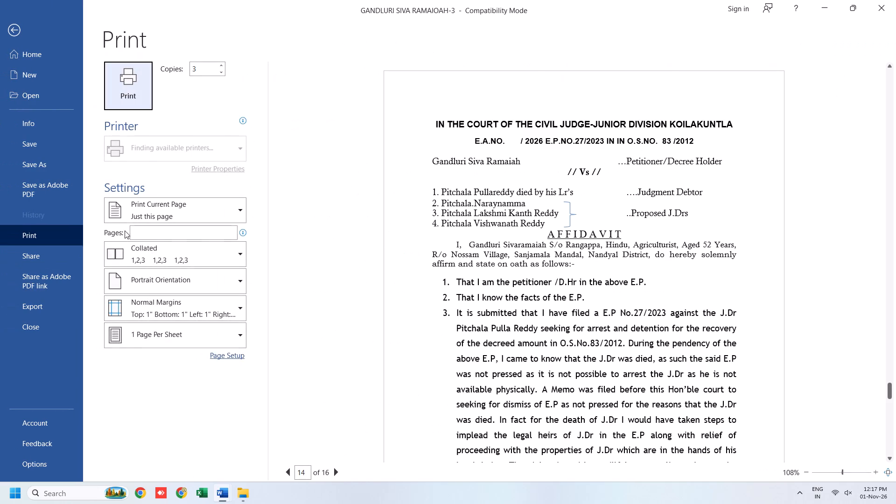
double_click(222, 72)
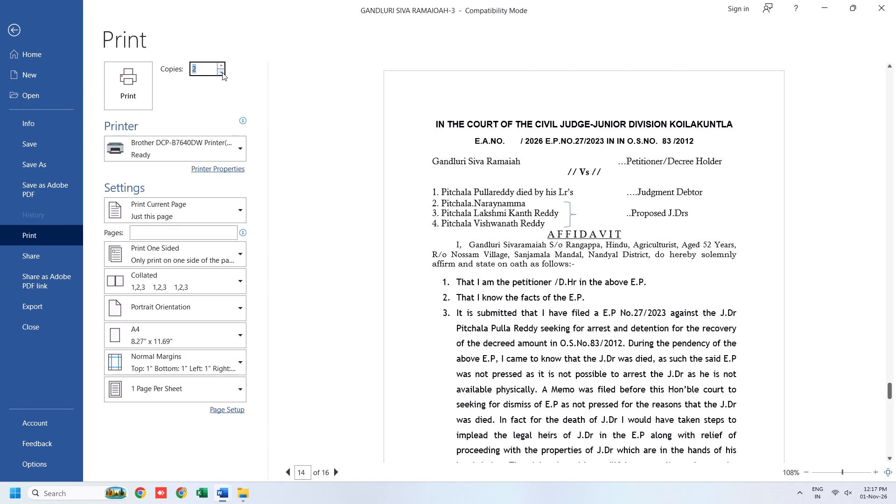
left_click(133, 87)
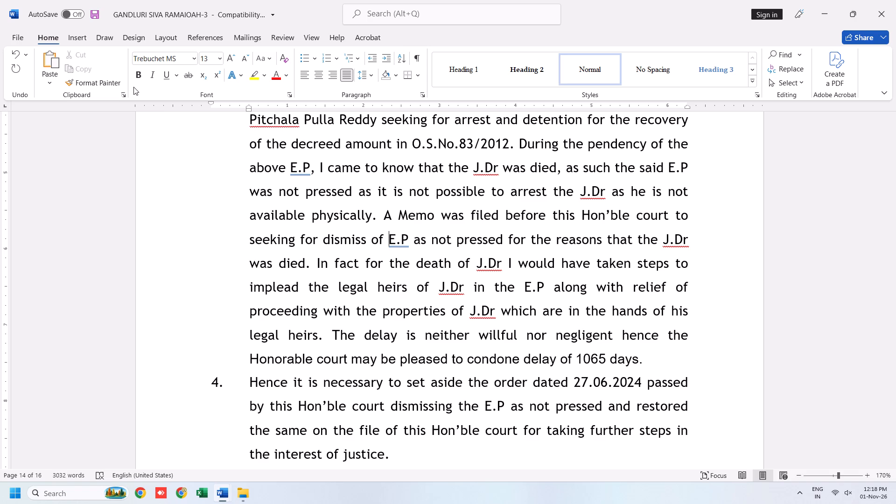
Print two more copies of the current affidavit page.
key("ctrl+p")
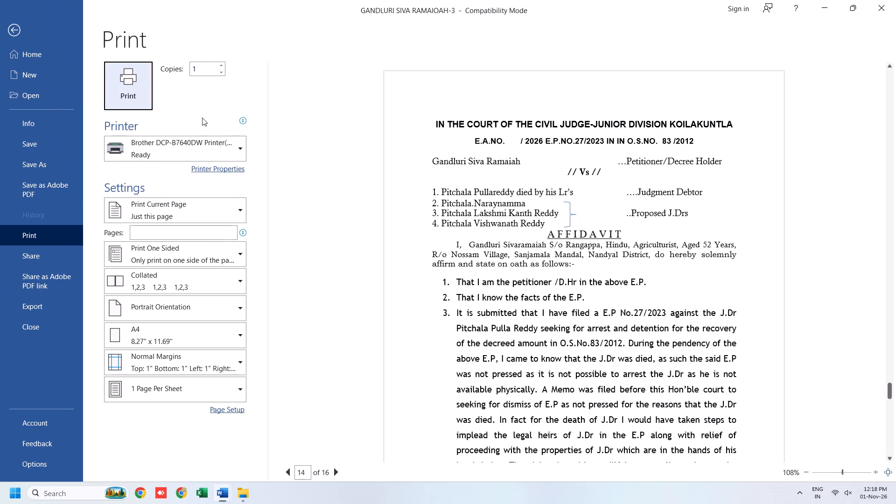
left_click(219, 63)
left_click(147, 84)
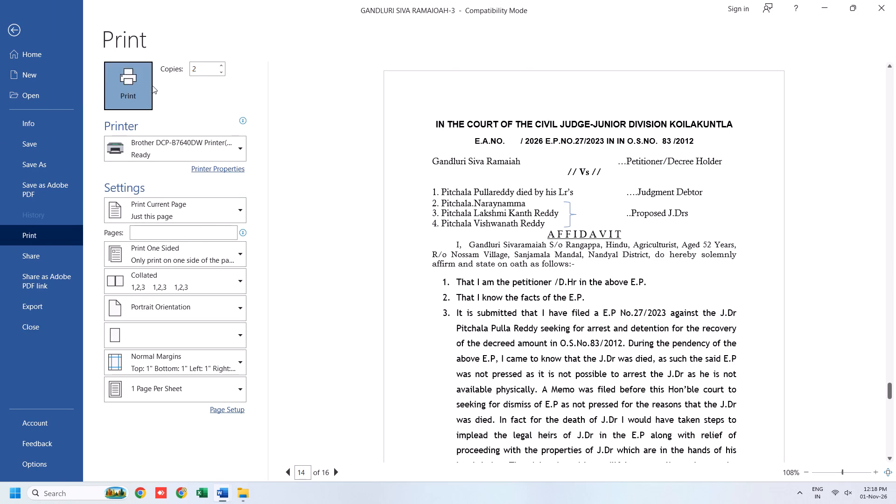
Look through the pages following the printed affidavit and return to it.
scroll(353, 284, "down", 5)
key("Page_Down")
key("Page_Down")
key("Page_Down")
key("Page_Down")
key("Page_Down")
key("Page_Down")
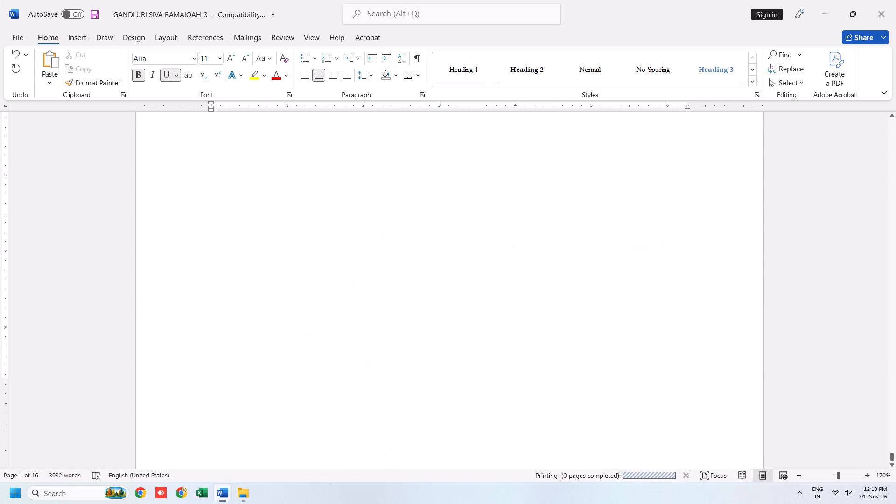
key("Page_Up")
key("Page_Up")
key("Page_Up")
key("Page_Up")
key("Page_Up")
key("Page_Up")
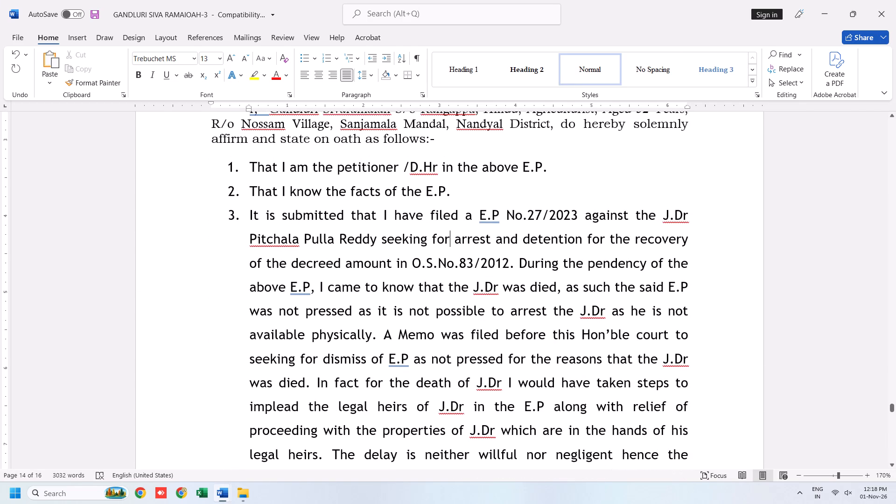
Copy the two-line title "PETITION FILED UNDER SECTION 5 OF LIMITATIN ACT R/w 151 C.P.C. ON BEHALF OF PETITIONER/D.HR" from the petition.
key("Page_Down")
key("Page_Down")
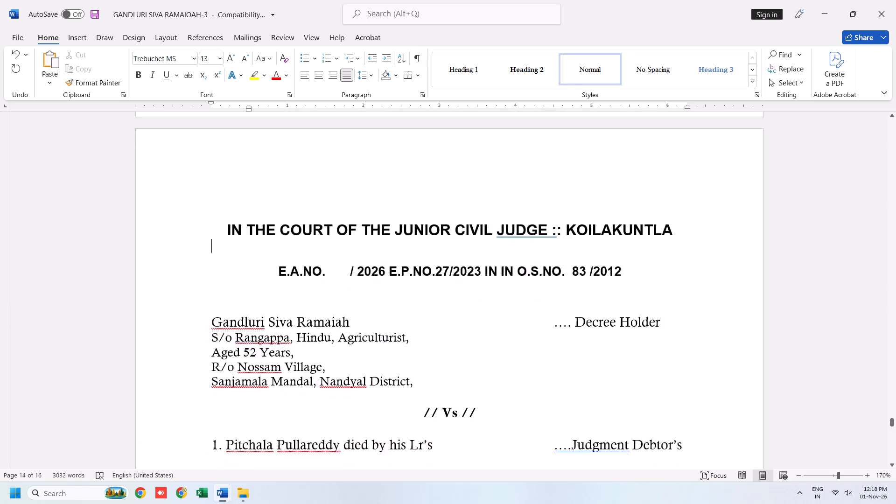
key("Page_Down")
key("Page_Down")
scroll(651, 430, "up", 5)
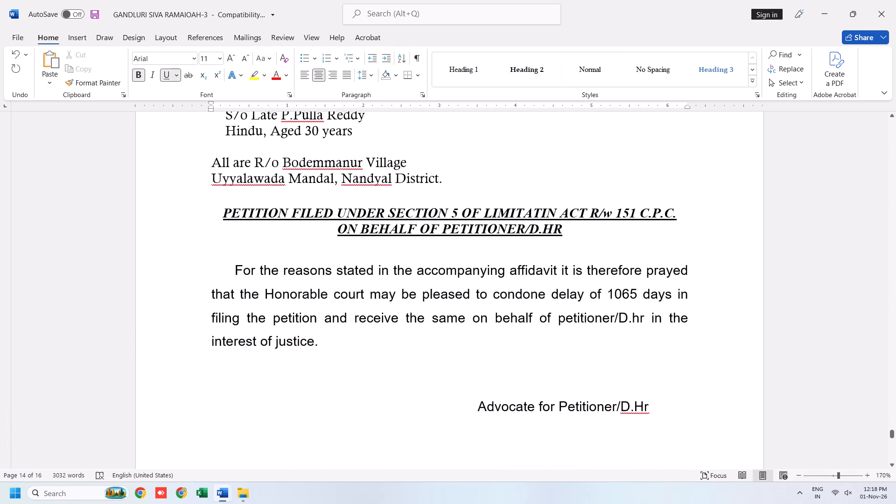
left_click_drag(221, 211, 651, 227)
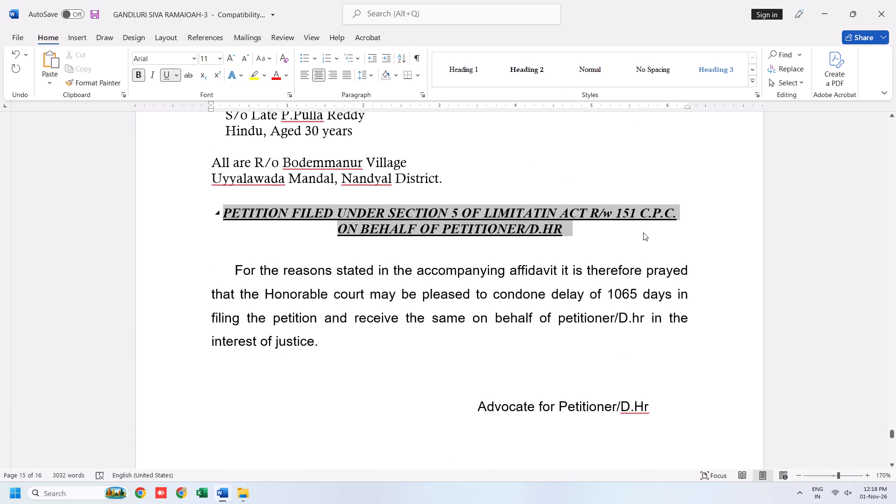
key("ctrl+c")
Open the DOCKET-A4 SIZE document and replace its divorce petition title with the copied Section 5 title.
left_click(19, 36)
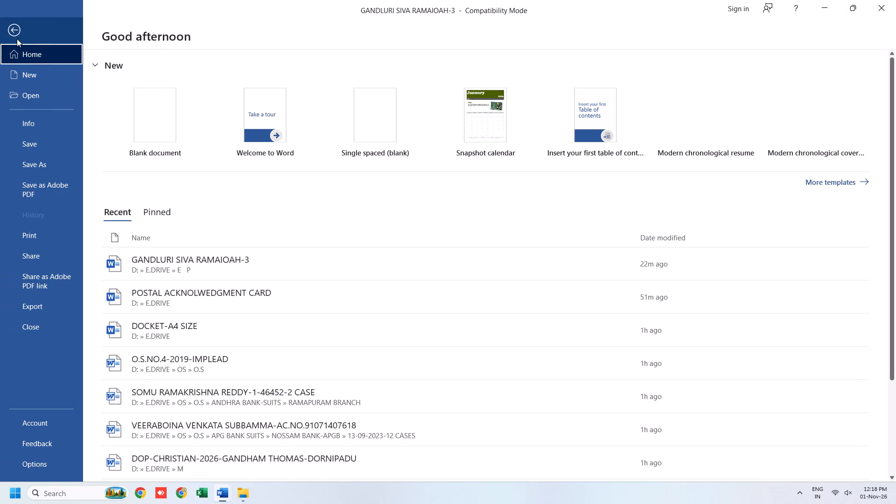
left_click(158, 329)
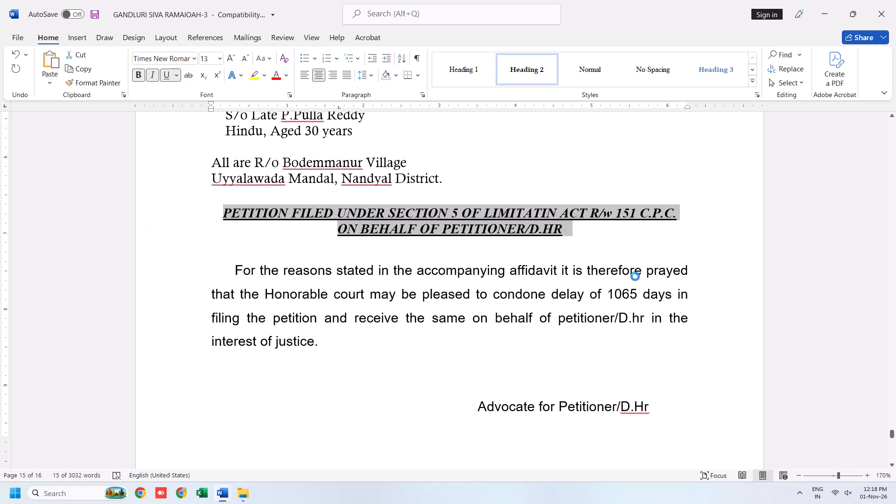
key("alt+Tab")
key("alt+Tab")
scroll(556, 278, "down", 7)
left_click_drag(525, 316, 661, 354)
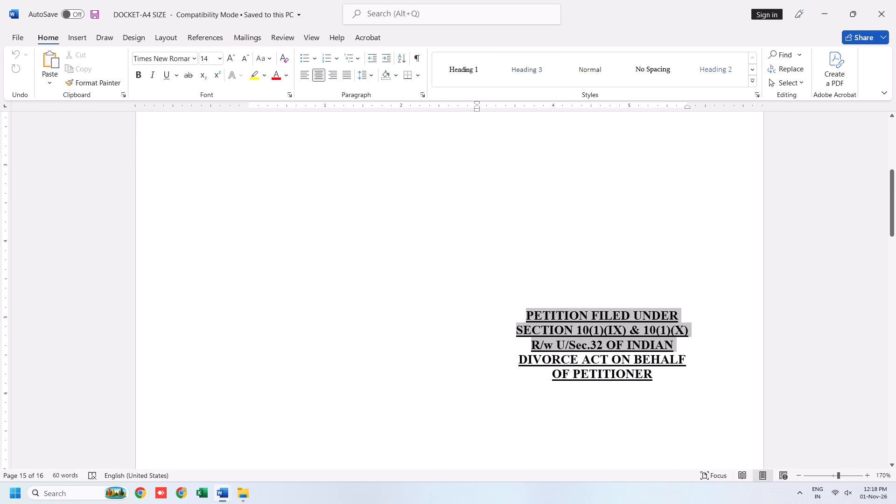
left_click_drag(661, 354, 687, 357)
key("ctrl+v")
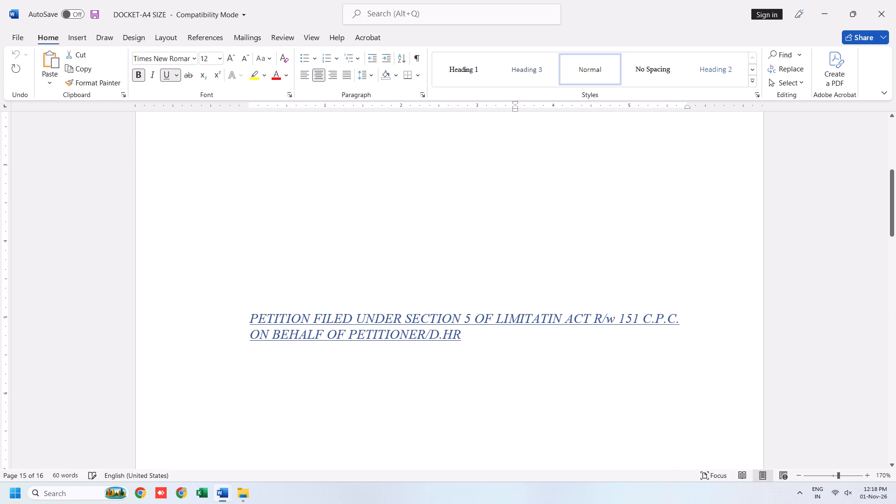
Center the pasted Section 5 title and indent it to about 3 inches.
left_click_drag(232, 314, 280, 351)
key("ctrl+e")
key("Tab")
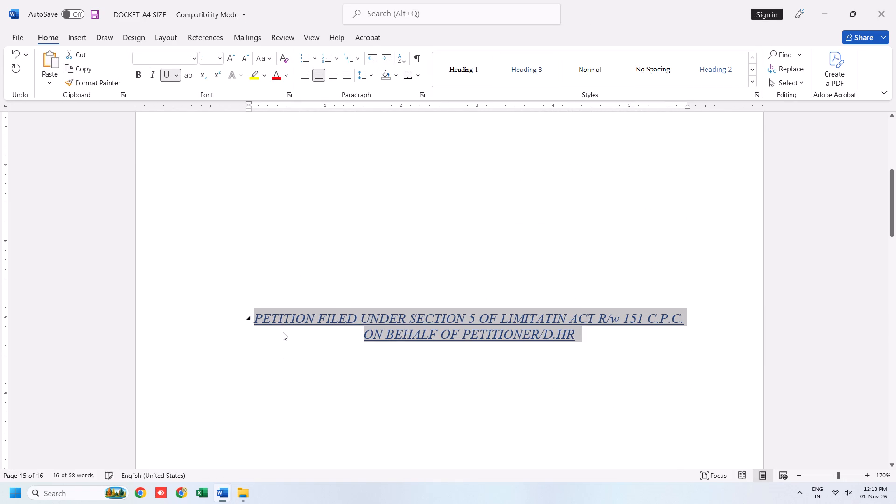
key("Tab")
key("Tab")
key("Tab")
key("Tab")
key("Tab")
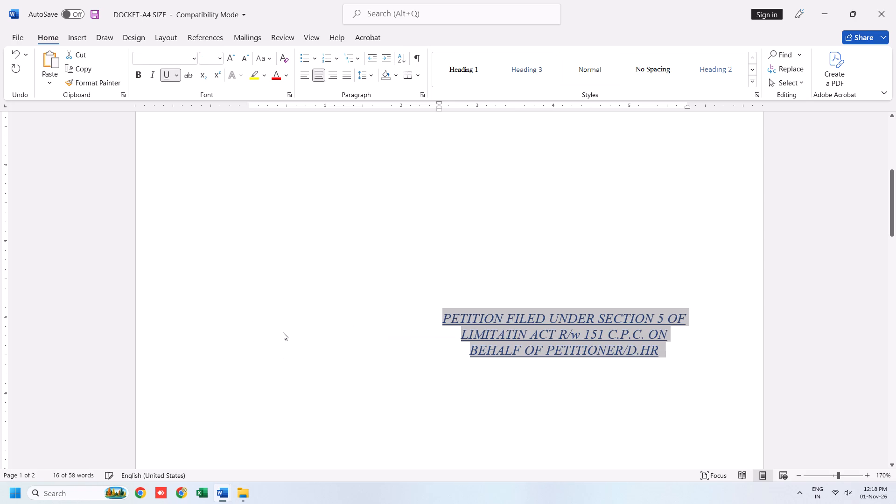
scroll(488, 313, "up", 8)
key("alt+Tab")
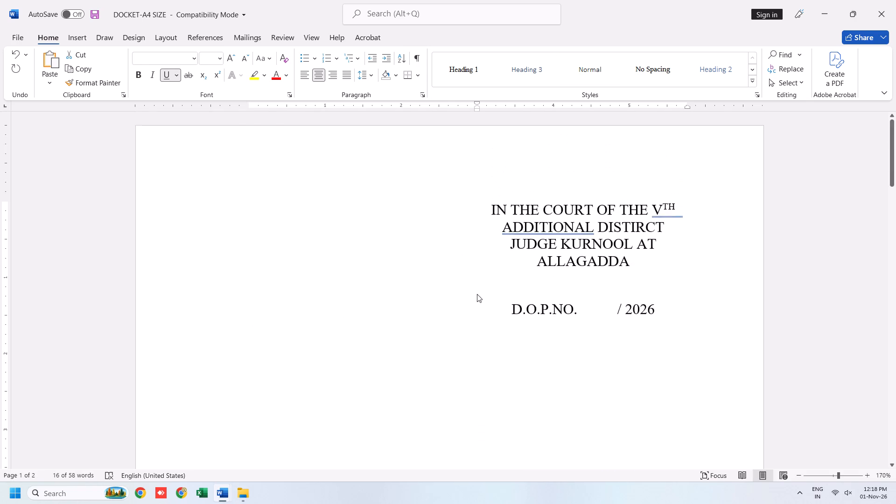
scroll(450, 289, "up", 12)
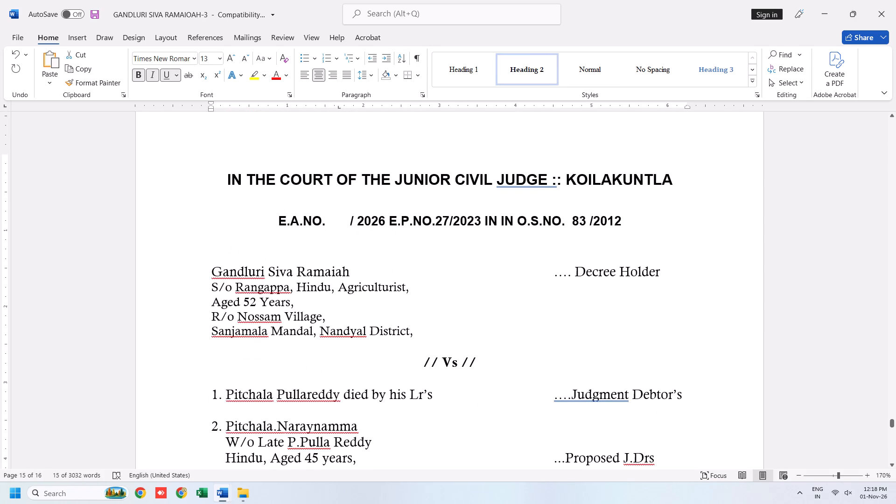
left_click(262, 221)
key("shift+End")
key("ctrl+c")
key("alt+Tab")
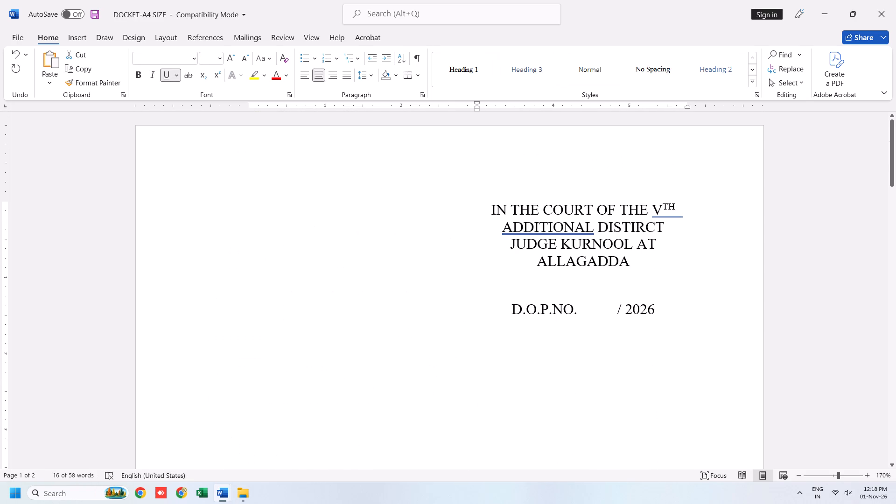
left_click_drag(511, 310, 687, 310)
key("ctrl+v")
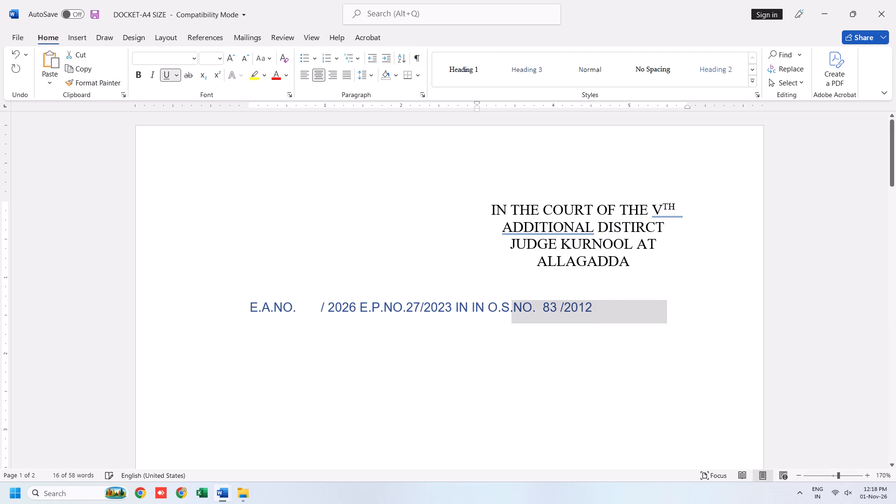
Indent the pasted case number line beneath the docket's court heading to about 3 inches.
left_click(250, 303)
key("Tab")
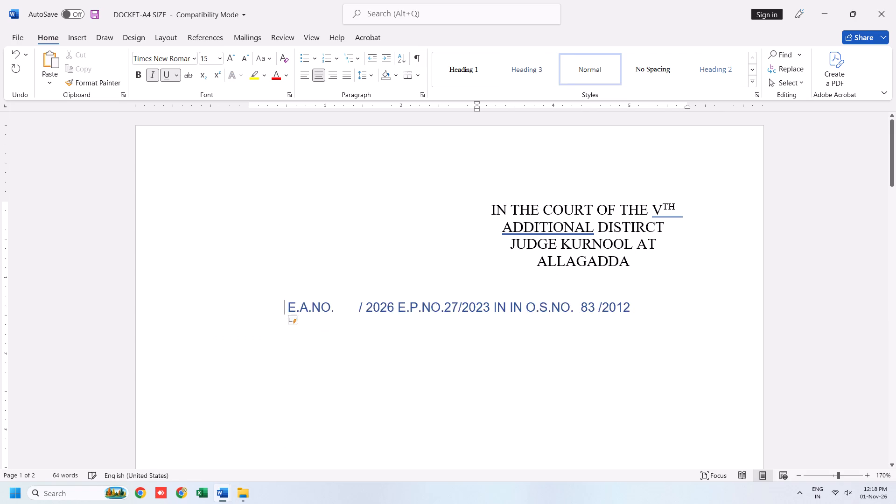
key("Tab")
key("Tab")
key("Tab")
key("Tab")
key("Tab")
Break the case number after "/ 2026" and indent the new line starting with "E.P.NO.27/2023".
left_click(585, 306)
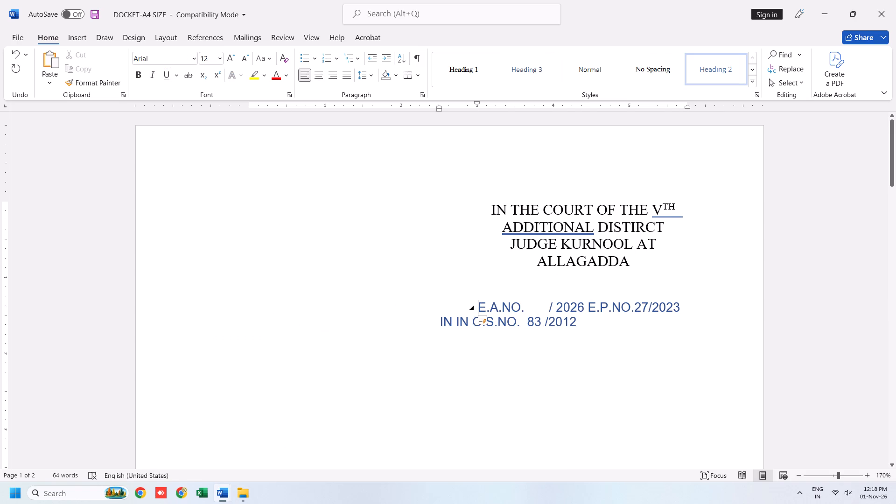
key("Right")
key("Return")
key("Tab")
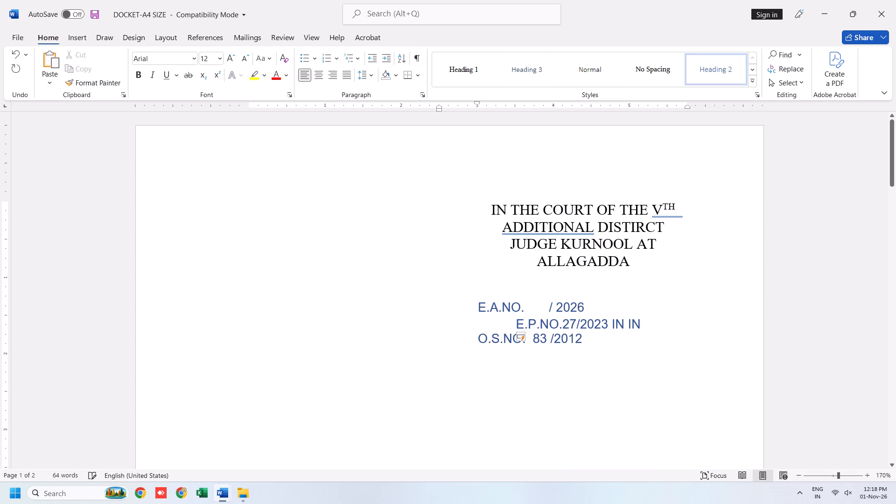
Indent the "E.A.NO. / 2026" line one level and nudge it further with five spaces.
left_click(481, 304)
key("Tab")
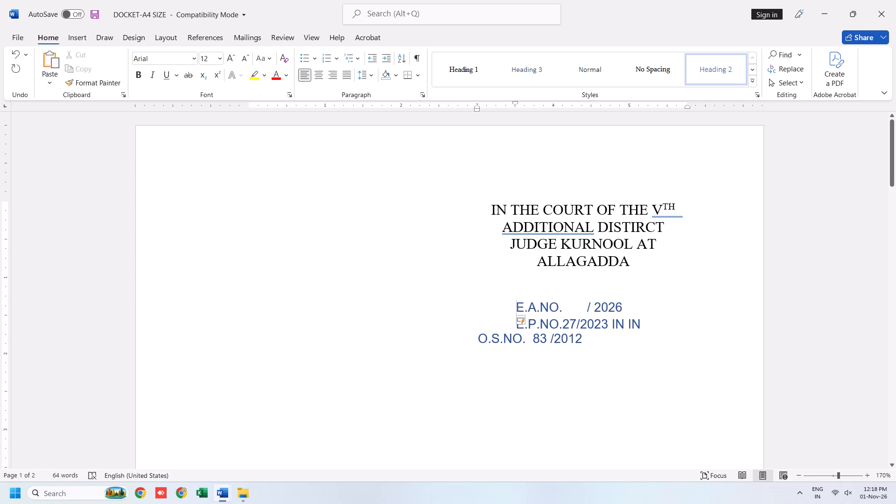
key("Tab")
key("ctrl+z")
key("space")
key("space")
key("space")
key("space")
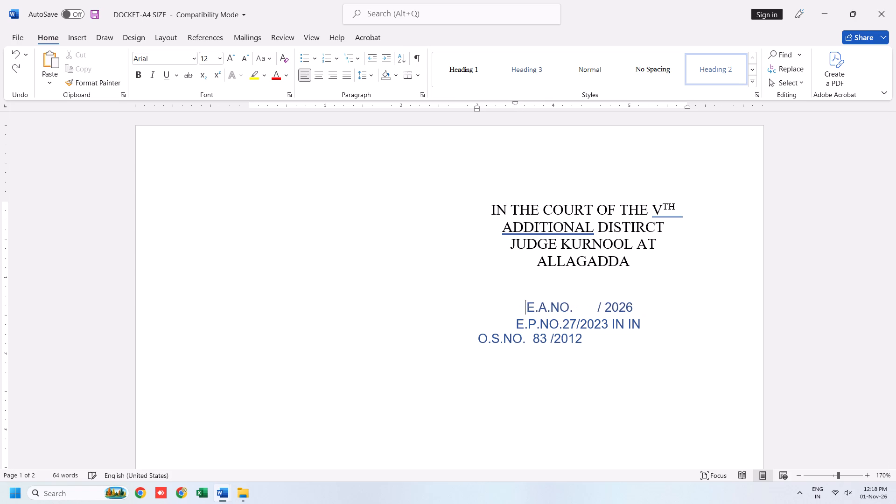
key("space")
Delete the duplicate "IN" and place "O.S.NO. 83 /2012" on its own line after a blank line, nudged in with four spaces.
left_click(628, 322)
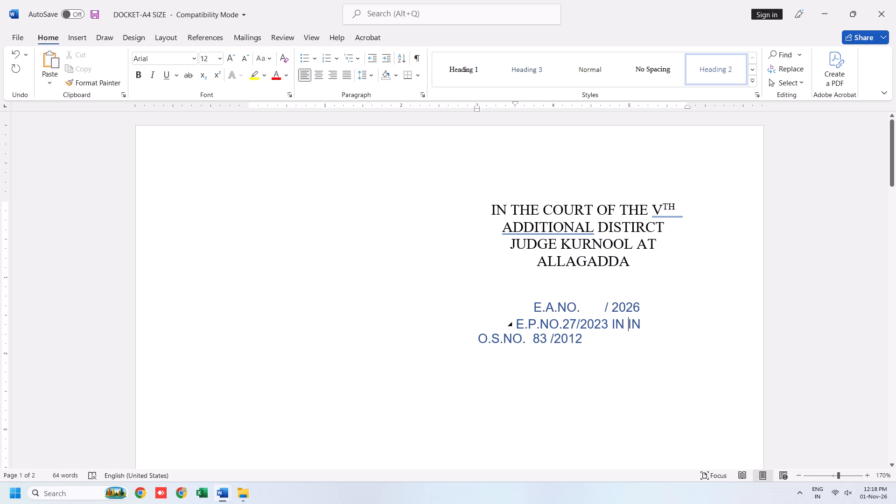
key("ctrl+Delete")
key("Return")
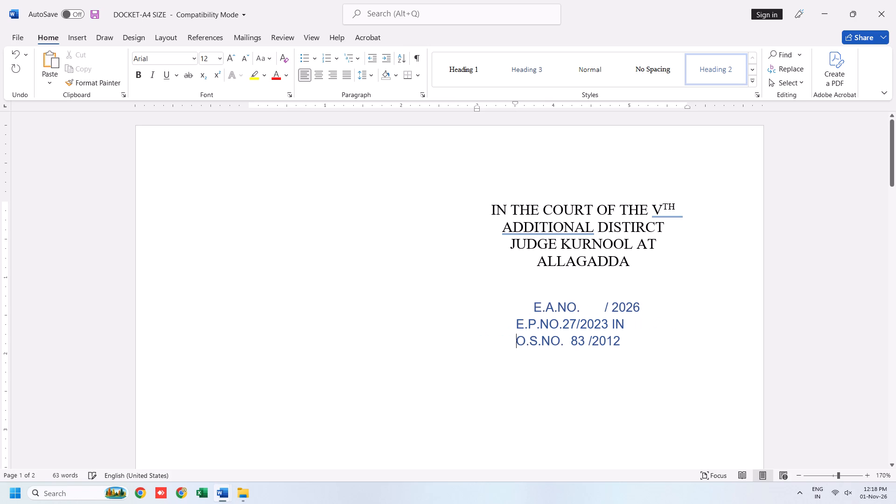
key("Return")
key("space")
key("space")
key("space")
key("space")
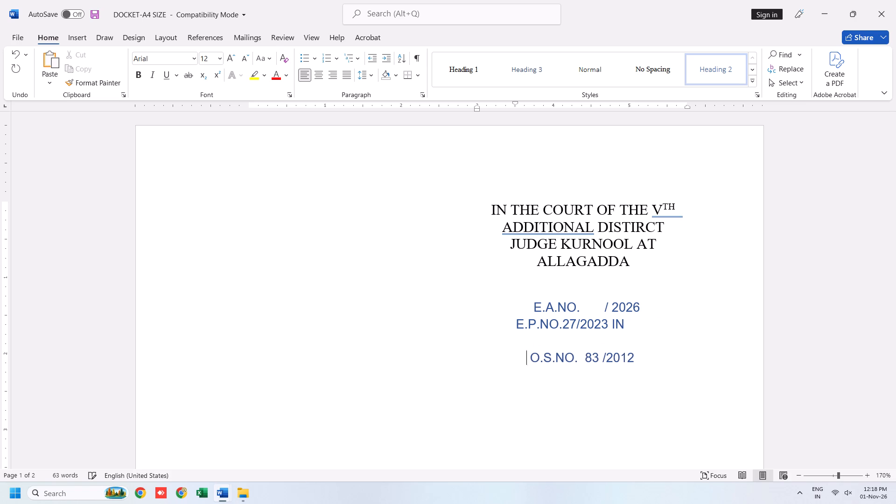
Nudge the "E.P.NO.27/2023 IN" line in with two spaces.
left_click(518, 322)
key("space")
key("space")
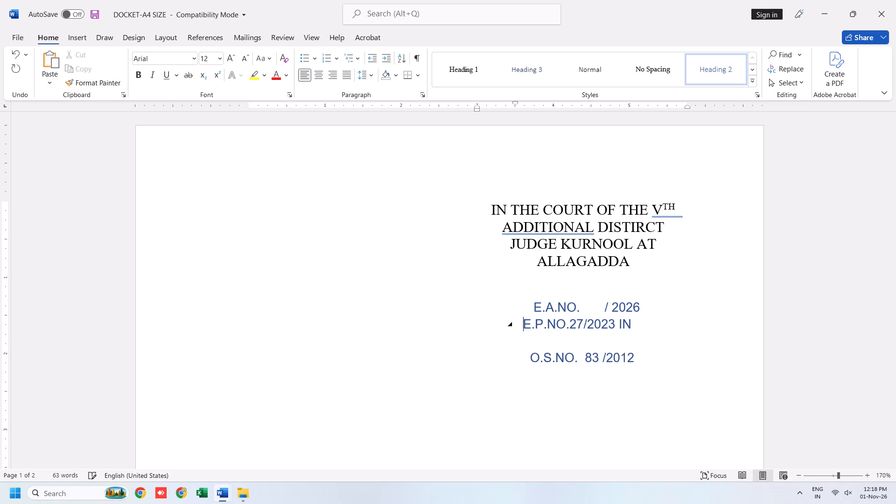
Nudge the "E.P.NO.27/2023 IN" line further in with six spaces.
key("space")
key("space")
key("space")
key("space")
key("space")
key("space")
Apply double line spacing to the "E.A.NO. / 2026" line.
left_click(607, 292)
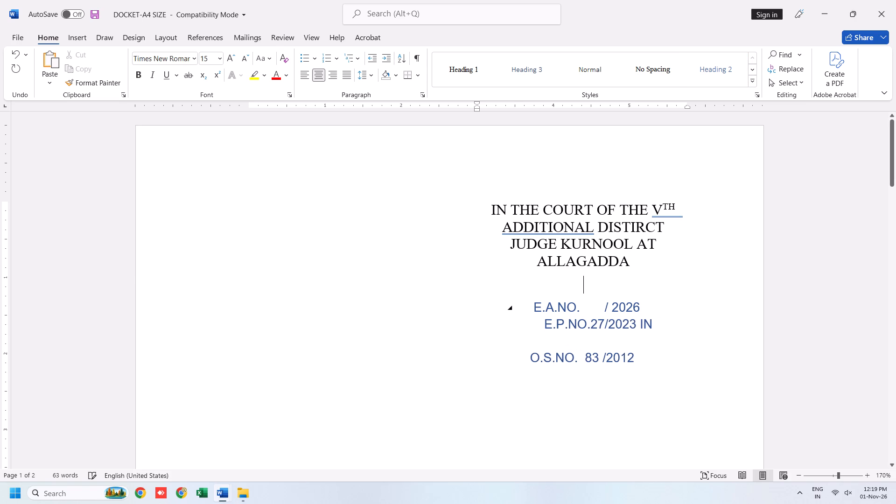
left_click(574, 315)
left_click(574, 310)
key("ctrl+2")
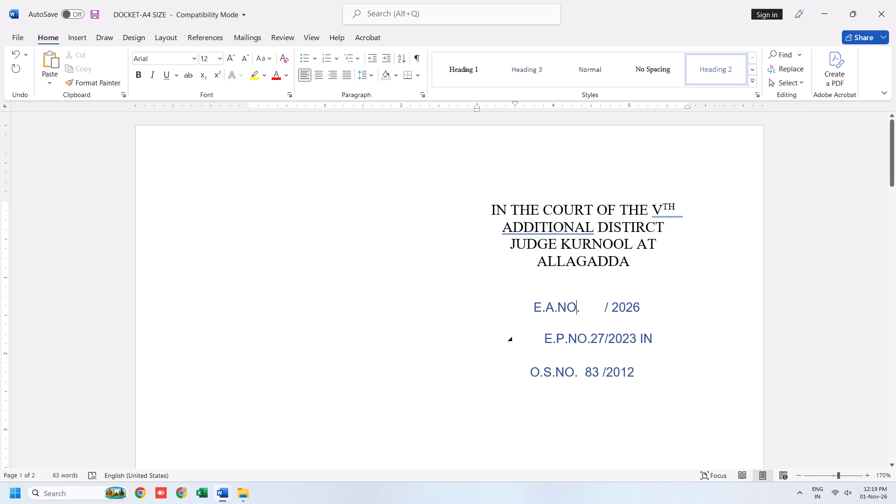
Nudge the "O.S.NO. 83 /2012" line in with six more spaces.
left_click(633, 322)
left_click(536, 373)
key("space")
key("ctrl+z")
key("Left")
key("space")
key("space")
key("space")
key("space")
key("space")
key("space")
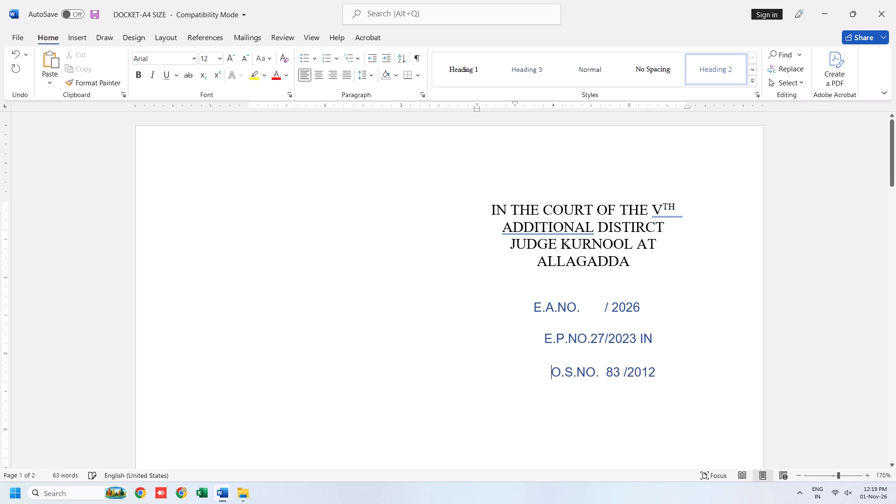
Insert "CIVIL JUDGE : JUNIOR DIVISION-KOILKUNTLA" after "IN THE COURT OF THE" in the docket heading, before the old court name.
left_click(653, 203)
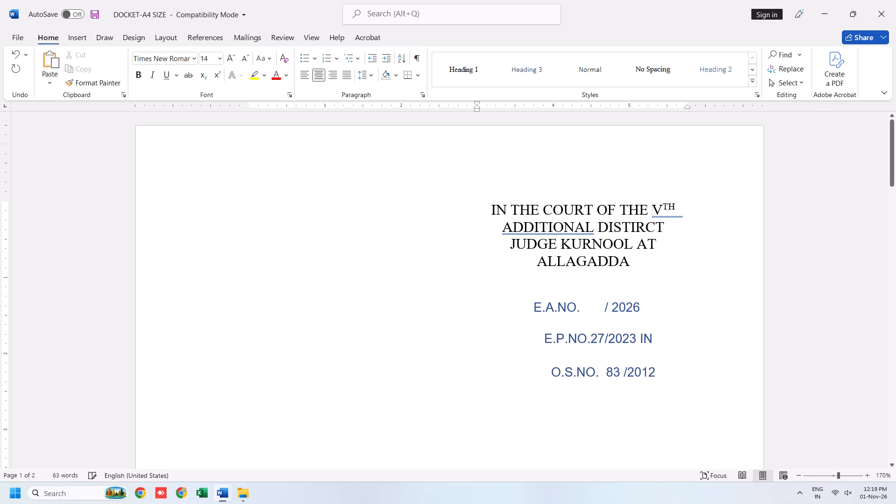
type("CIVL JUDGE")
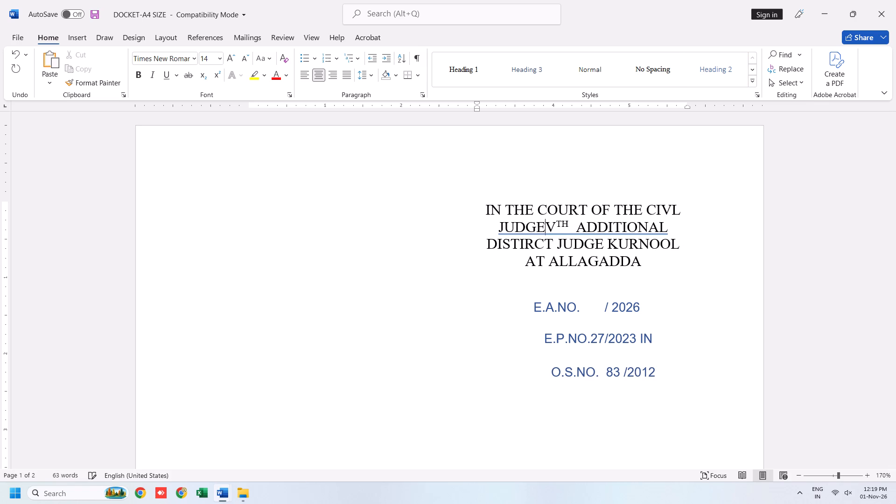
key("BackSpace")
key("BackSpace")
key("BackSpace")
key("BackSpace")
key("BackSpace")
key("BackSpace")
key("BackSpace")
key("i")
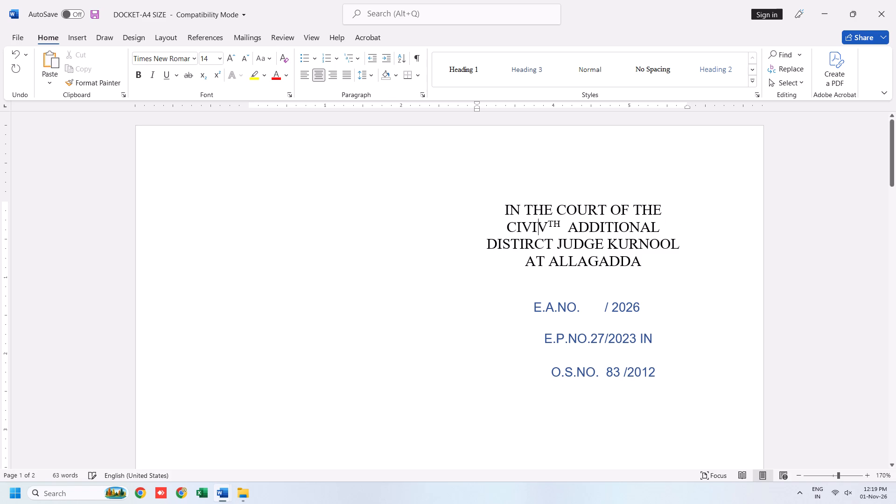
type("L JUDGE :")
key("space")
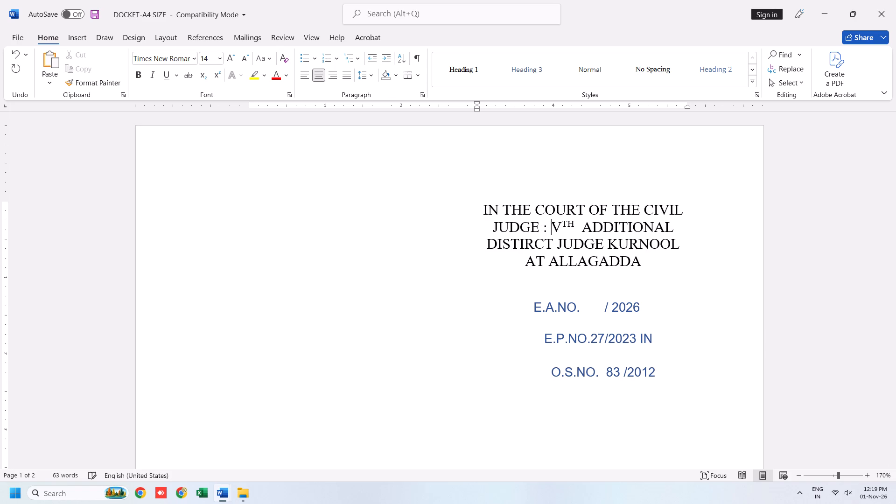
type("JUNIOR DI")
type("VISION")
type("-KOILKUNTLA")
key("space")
Delete the old court name from "VTH ADDITIONAL" through "ALLAGADDA", keeping one blank line above the "E.A.NO." line.
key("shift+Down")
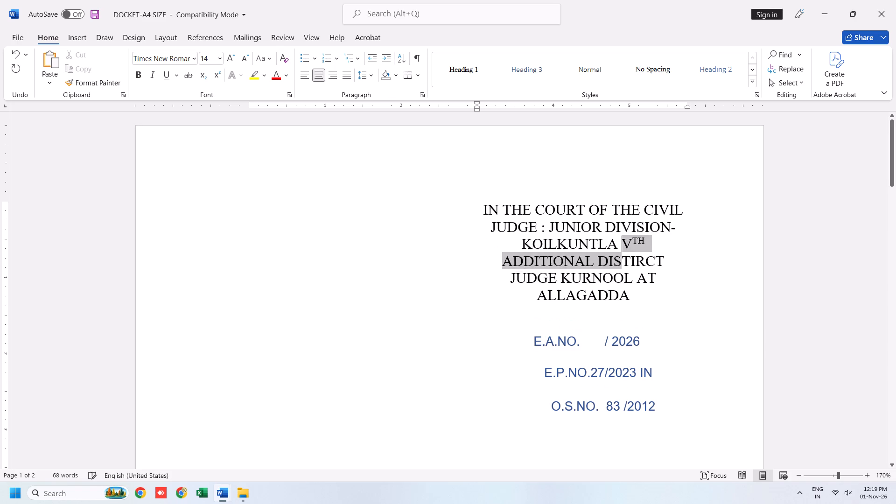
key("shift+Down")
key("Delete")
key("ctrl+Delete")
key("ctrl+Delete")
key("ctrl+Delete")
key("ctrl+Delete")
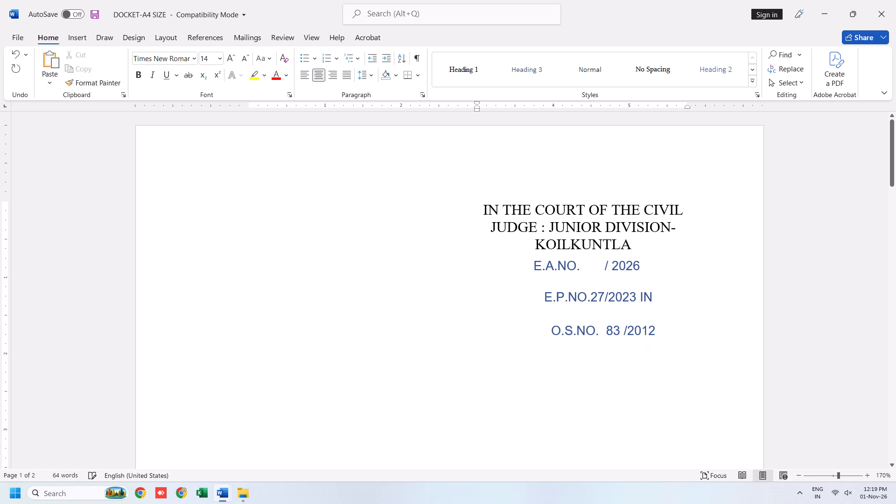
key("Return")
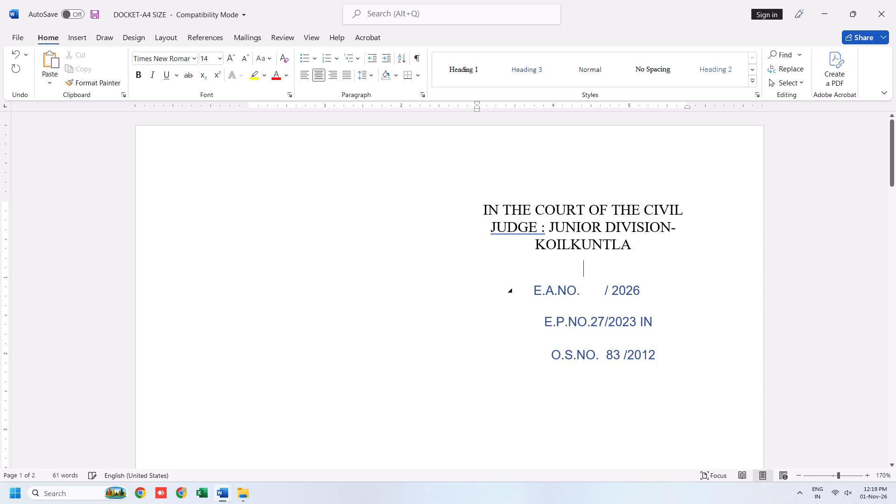
Nudge the "E.A.NO. / 2026" line in with three spaces.
left_click(530, 290)
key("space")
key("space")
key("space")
Delete the first advocate's name and its comma from the two-name line under the bold advocate name.
scroll(533, 281, "down", 11)
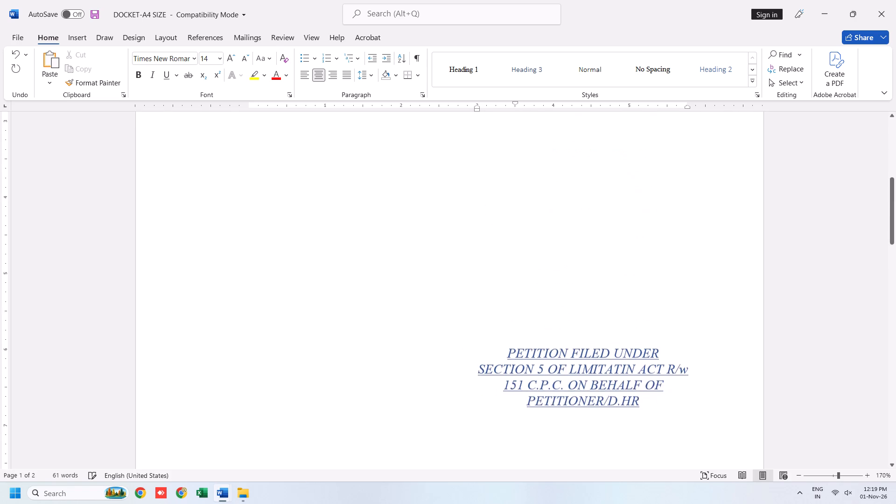
scroll(572, 289, "down", 5)
left_click(564, 306)
scroll(567, 305, "down", 4)
left_click(497, 278)
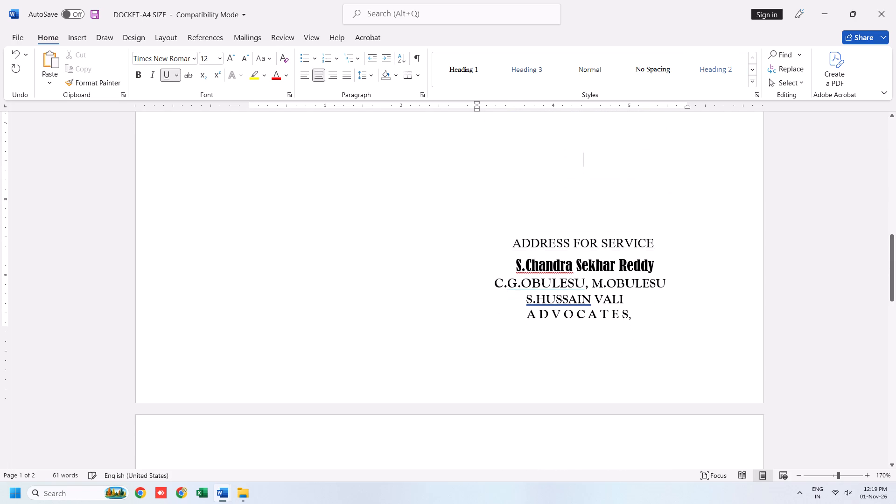
key("Delete")
key("ctrl+Delete")
key("ctrl+Delete")
key("ctrl+Delete")
key("ctrl+Delete")
key("Delete")
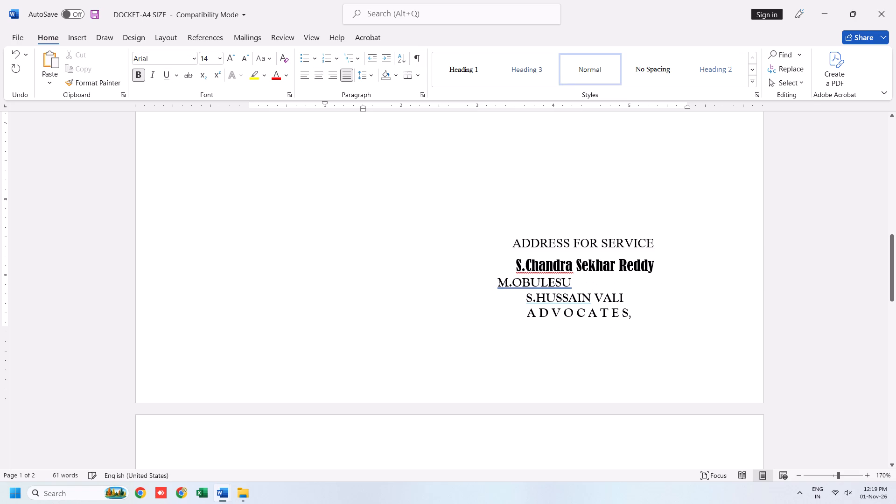
Nudge the remaining advocate's name on that line in with nine spaces.
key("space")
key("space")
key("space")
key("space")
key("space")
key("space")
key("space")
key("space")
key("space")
Delete one blank line above "ADDRESS FOR SERVICE".
left_click(570, 190)
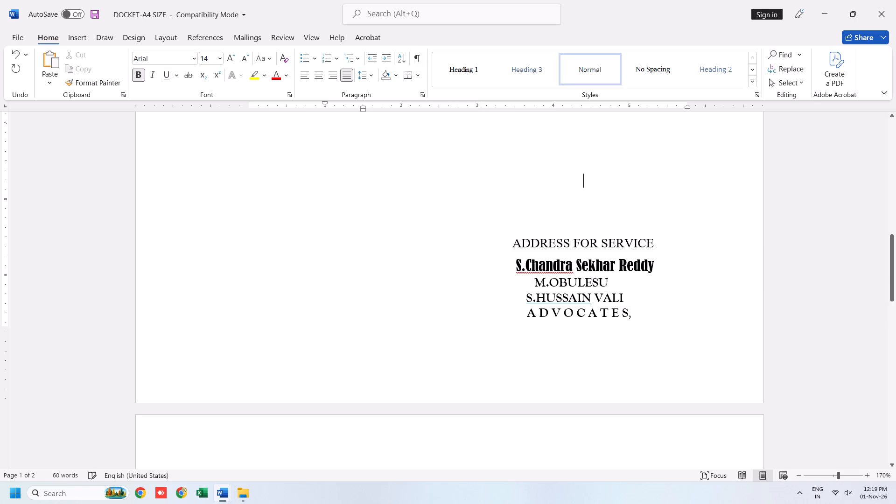
key("Delete")
Print only the current page, the first page of the docket sheet.
scroll(562, 209, "up", 15)
left_click(550, 210)
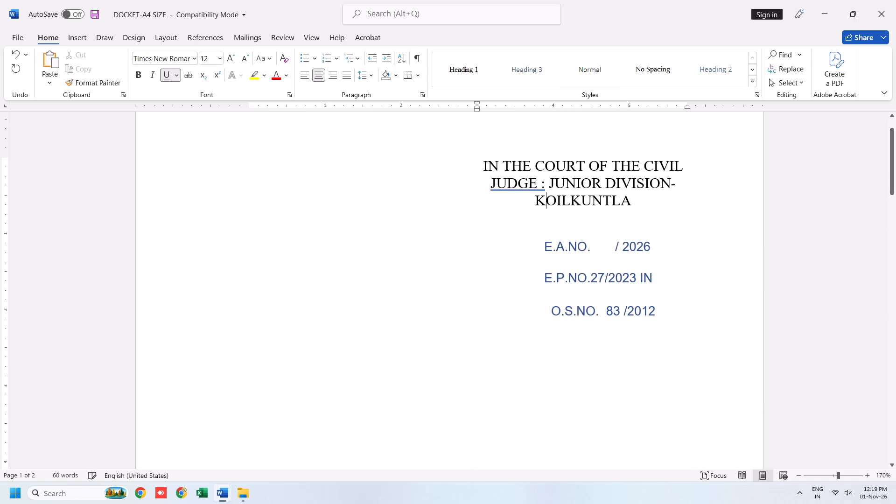
left_click(485, 165)
left_click(497, 236)
key("ctrl+p")
left_click(160, 213)
left_click(164, 305)
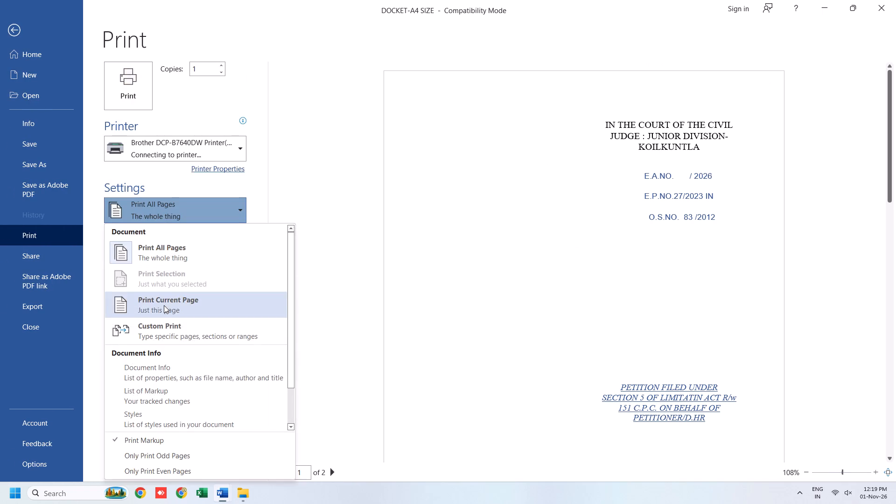
left_click(124, 84)
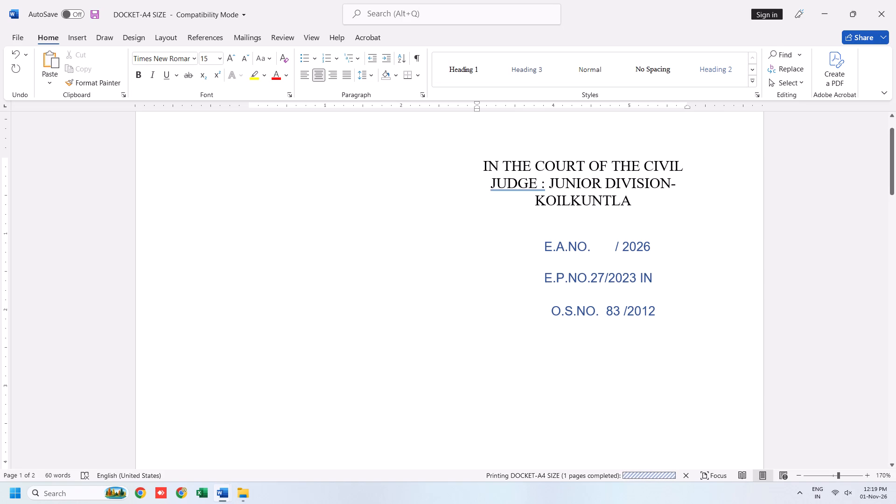
In the petition document, copy the title "PETITION FILED UNDER ORDER 21 RULE 105 AND 106 C.P.C R/w SEC. 151 C.P.C. ON BEHALF OF PETITIONER/D.HR".
key("alt+Tab")
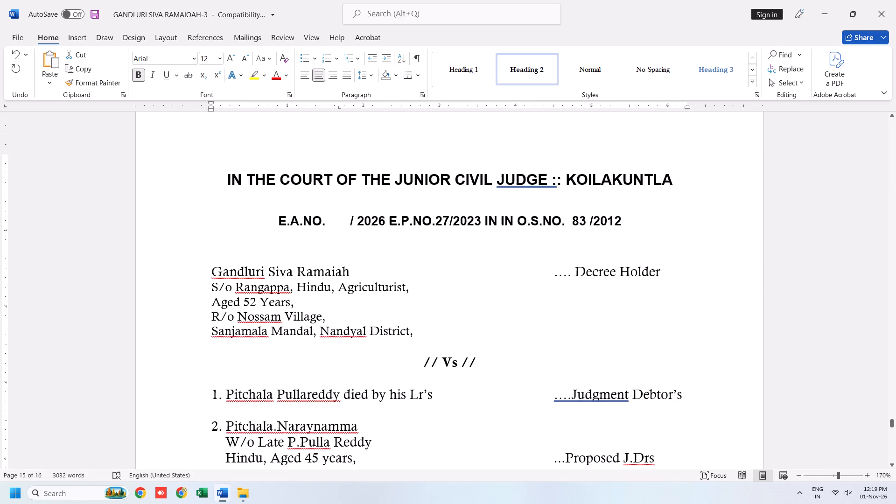
scroll(233, 321, "up", 3)
key("Page_Up")
key("Page_Up")
key("Page_Up")
key("Page_Up")
key("Page_Up")
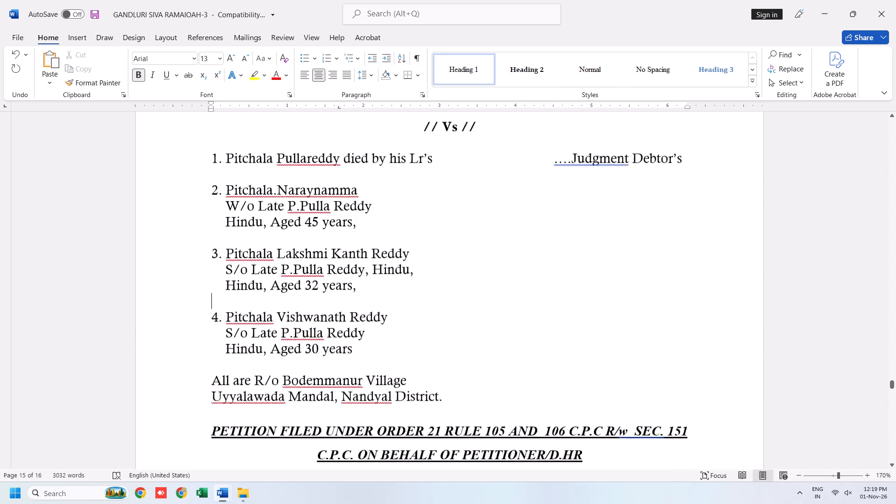
key("Page_Down")
left_click_drag(203, 121, 562, 154)
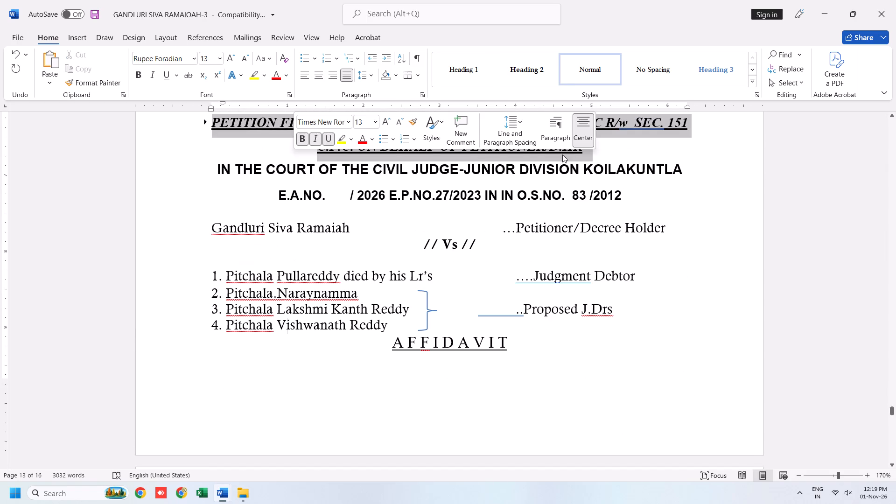
left_click_drag(562, 154, 573, 153)
key("ctrl+z")
left_click(329, 211)
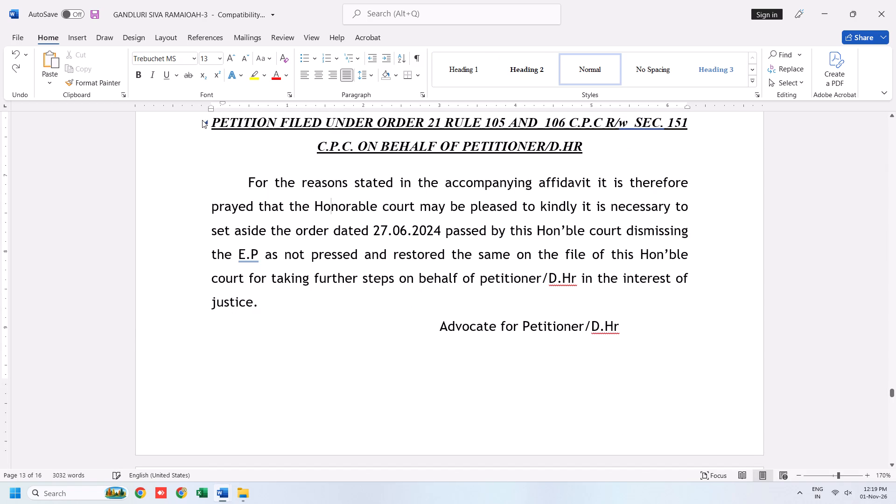
left_click_drag(214, 121, 654, 153)
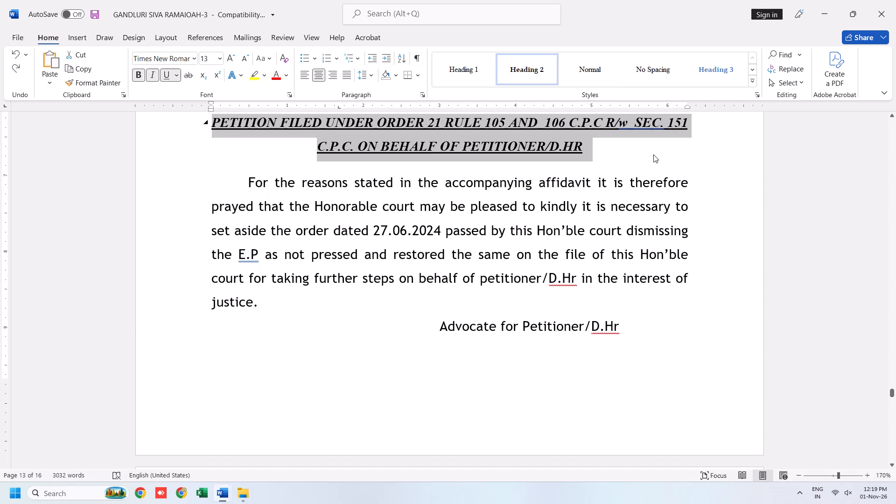
key("ctrl+c")
key("ctrl+c")
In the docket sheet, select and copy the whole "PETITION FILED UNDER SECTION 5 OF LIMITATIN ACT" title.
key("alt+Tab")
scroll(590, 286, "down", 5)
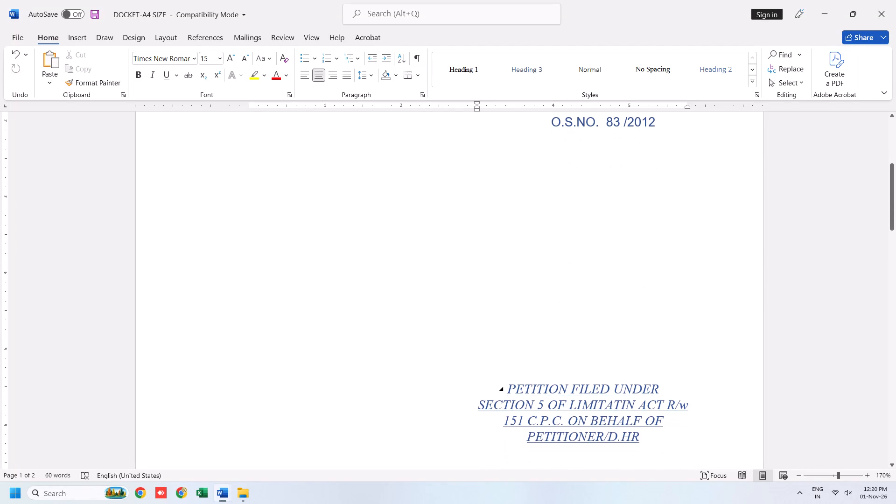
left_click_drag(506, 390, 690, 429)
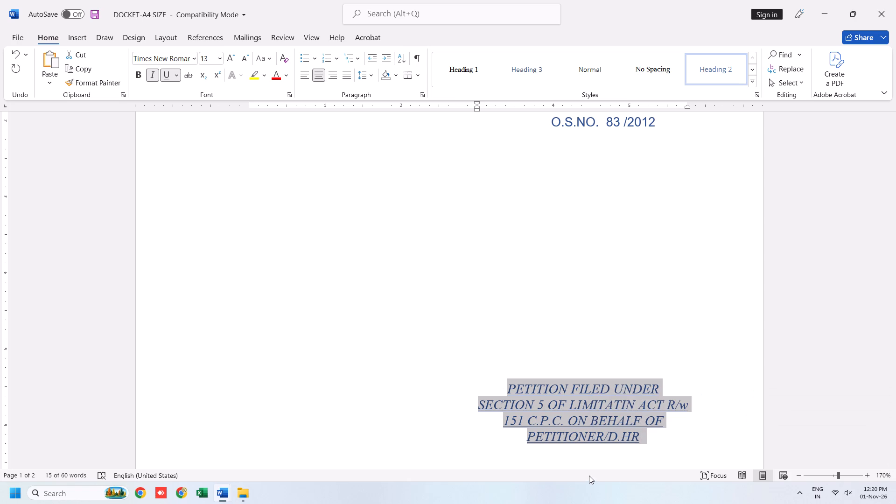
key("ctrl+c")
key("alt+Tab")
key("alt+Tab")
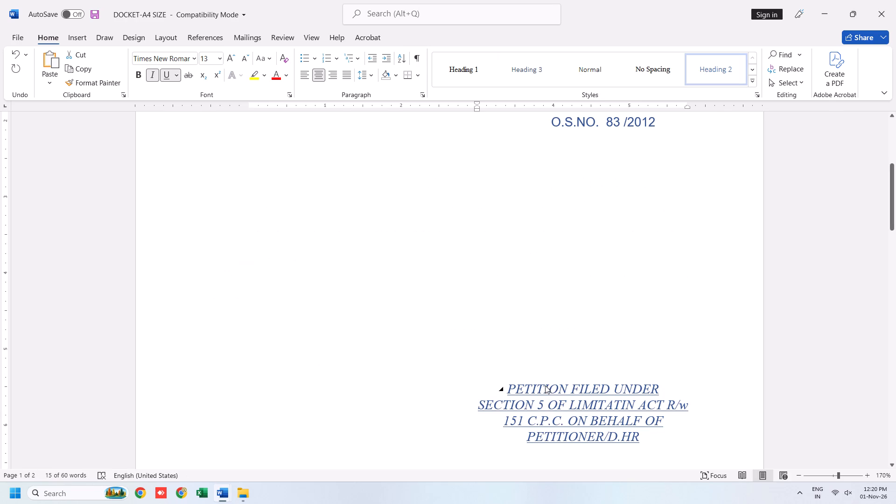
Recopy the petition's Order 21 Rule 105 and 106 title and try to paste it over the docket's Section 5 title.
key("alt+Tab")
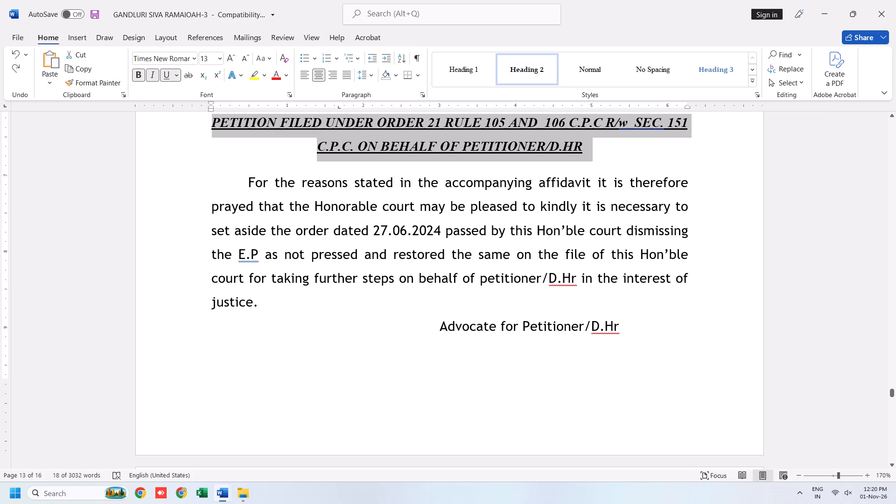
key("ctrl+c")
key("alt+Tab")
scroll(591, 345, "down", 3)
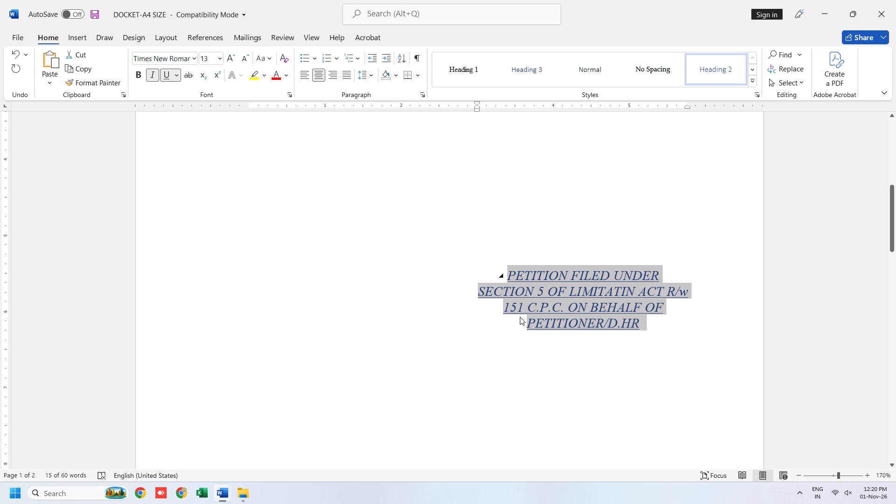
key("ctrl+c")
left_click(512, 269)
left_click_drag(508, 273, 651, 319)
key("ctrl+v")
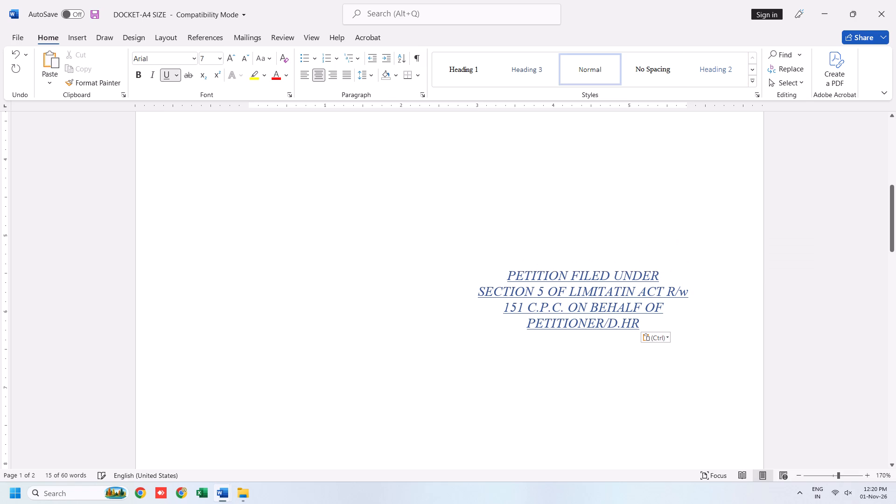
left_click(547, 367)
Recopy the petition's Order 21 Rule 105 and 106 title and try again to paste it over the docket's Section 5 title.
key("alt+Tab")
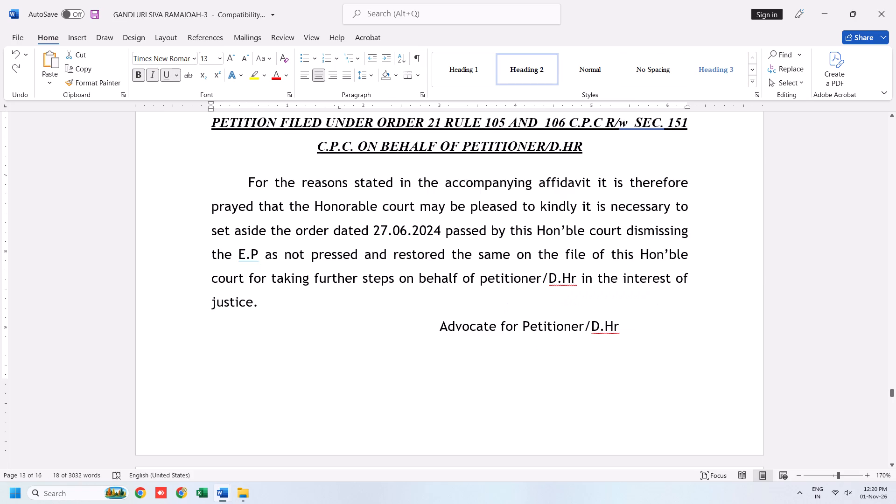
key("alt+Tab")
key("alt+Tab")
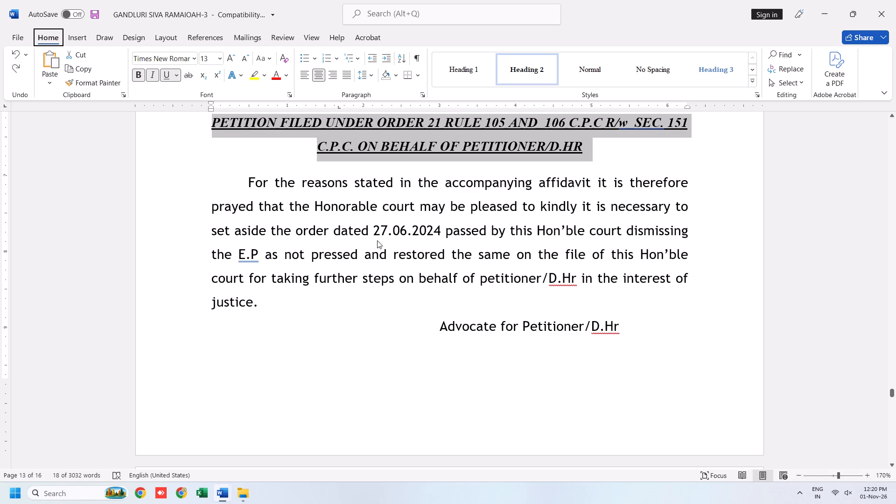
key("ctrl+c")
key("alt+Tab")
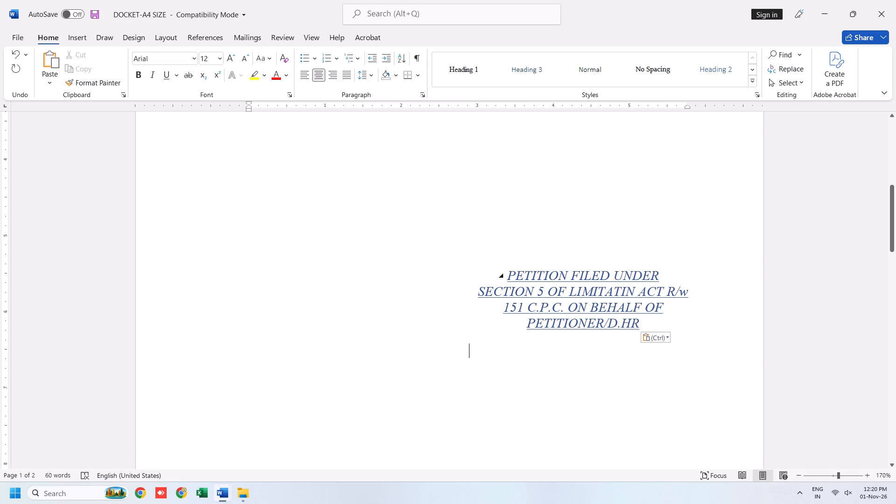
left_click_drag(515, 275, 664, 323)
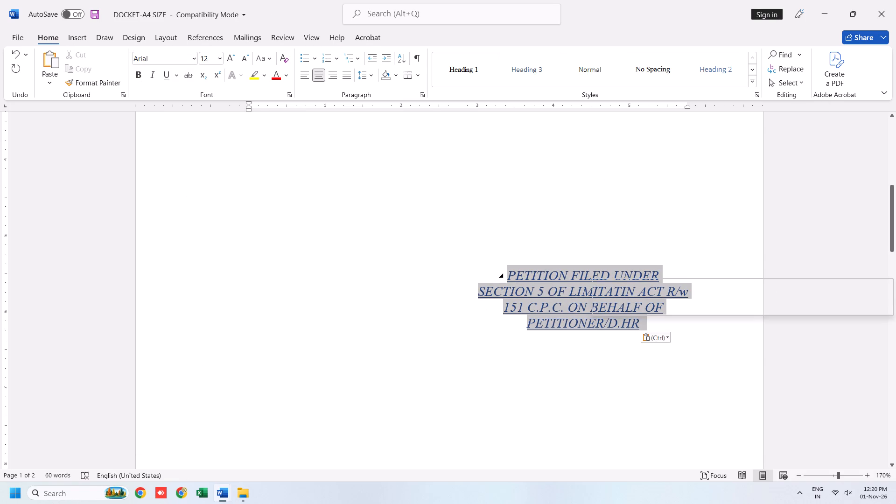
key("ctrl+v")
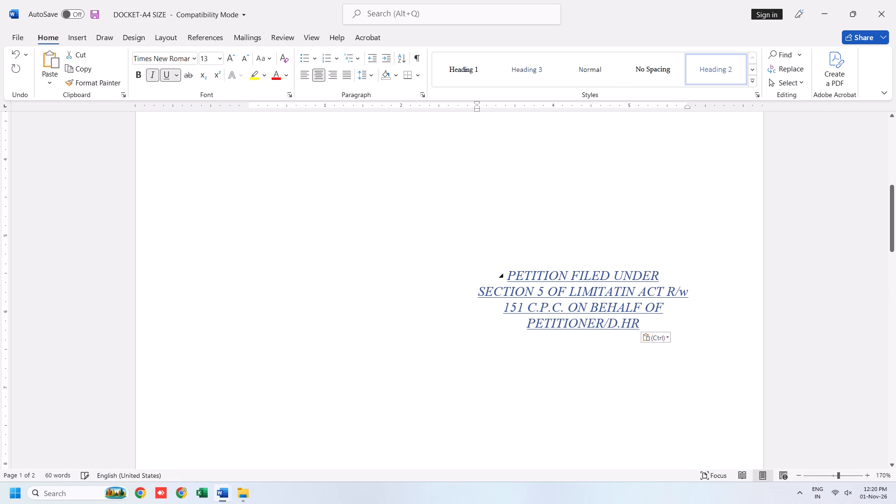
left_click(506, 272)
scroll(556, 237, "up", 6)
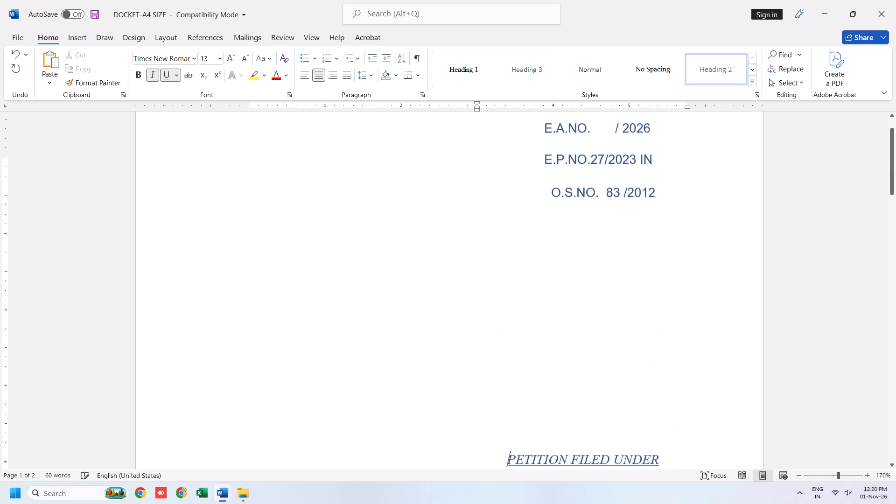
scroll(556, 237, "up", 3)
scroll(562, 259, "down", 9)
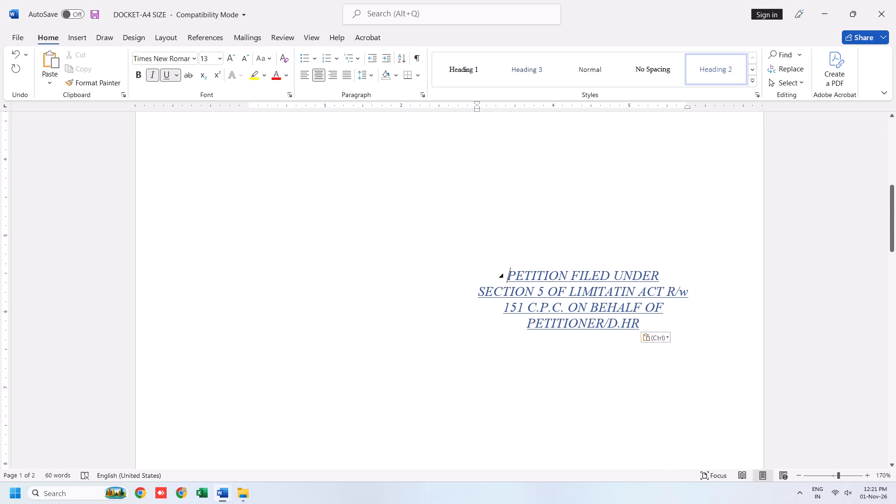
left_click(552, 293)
Copy the petition's two-line Order 21 Rule 105 and 106 title and replace the docket's Section 5 of Limitation Act title with it.
key("alt+Tab")
left_click(435, 300)
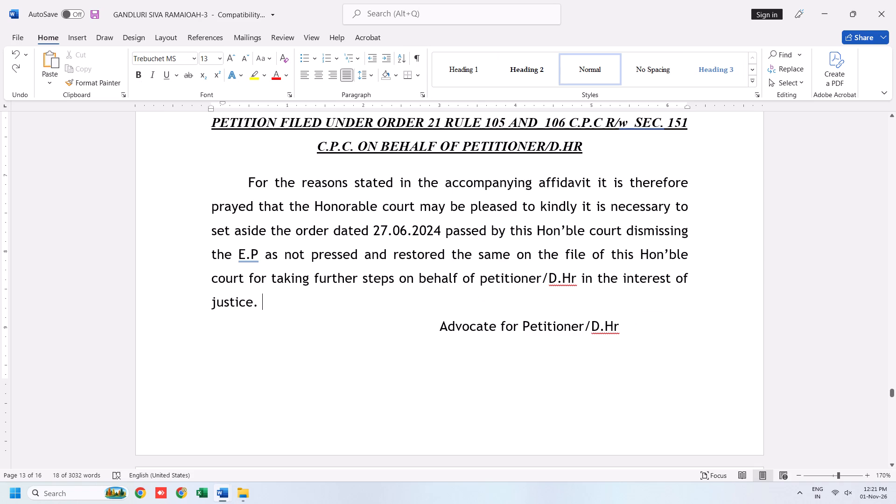
left_click_drag(219, 120, 599, 153)
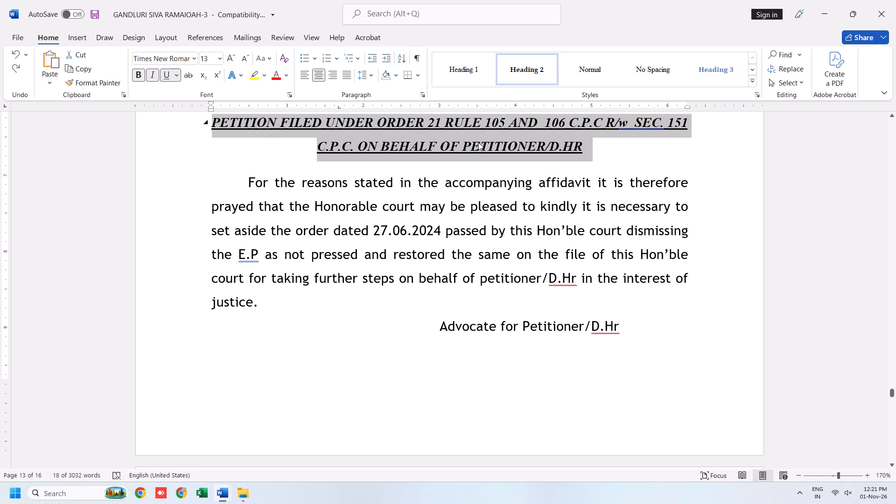
right_click(435, 128)
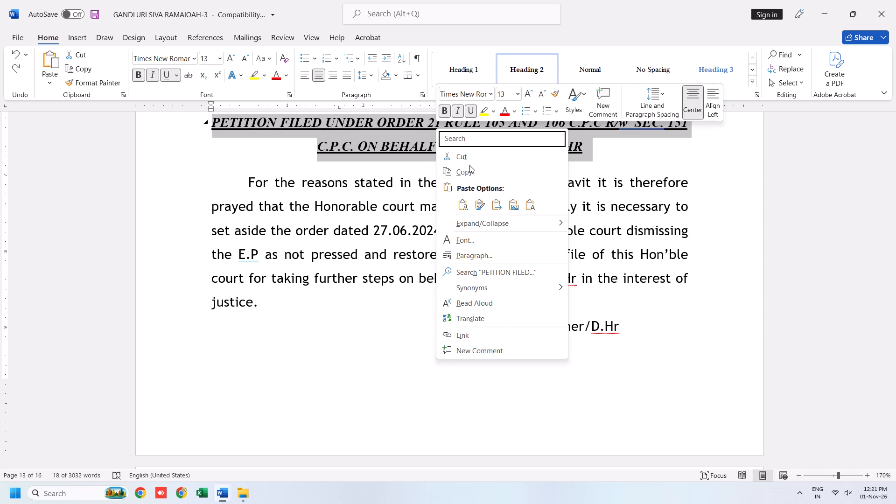
left_click(461, 171)
key("alt+Tab")
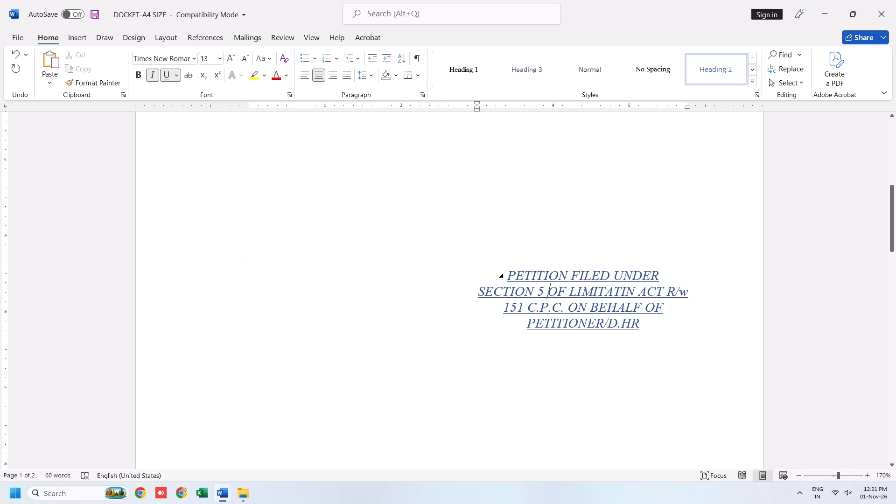
scroll(496, 349, "down", 3)
left_click_drag(510, 160, 635, 204)
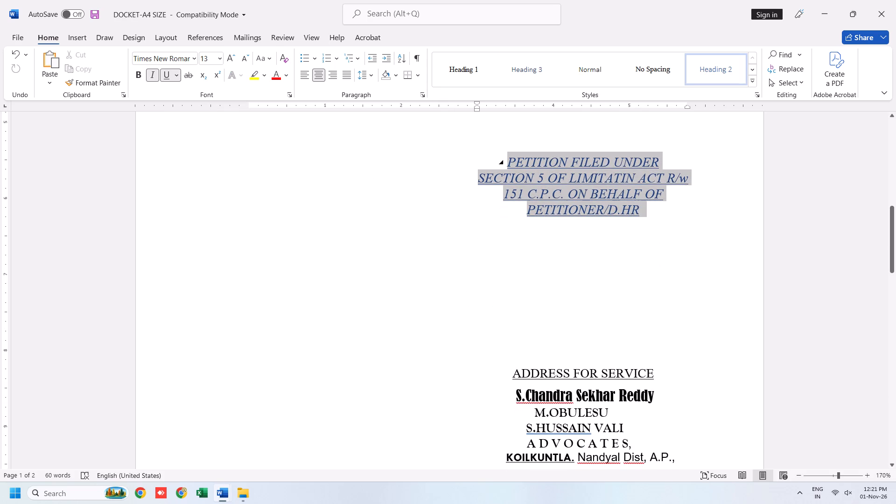
left_click_drag(635, 204, 658, 208)
right_click(603, 174)
right_click(560, 170)
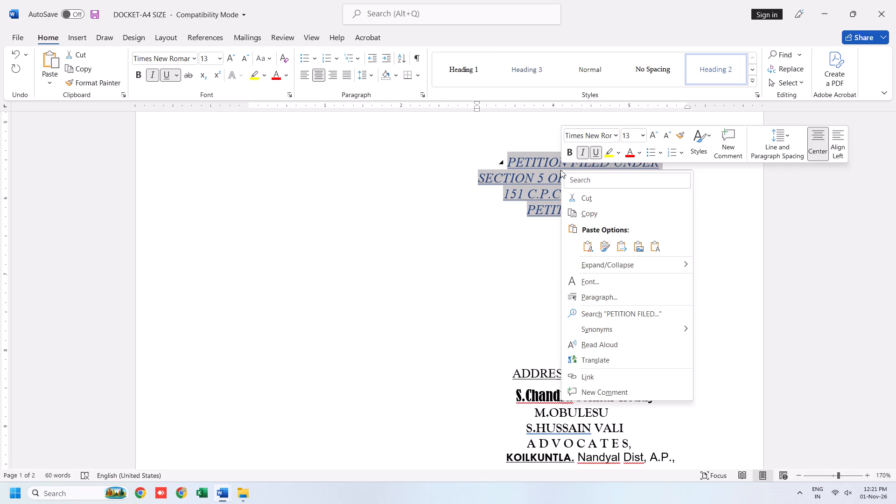
left_click(588, 245)
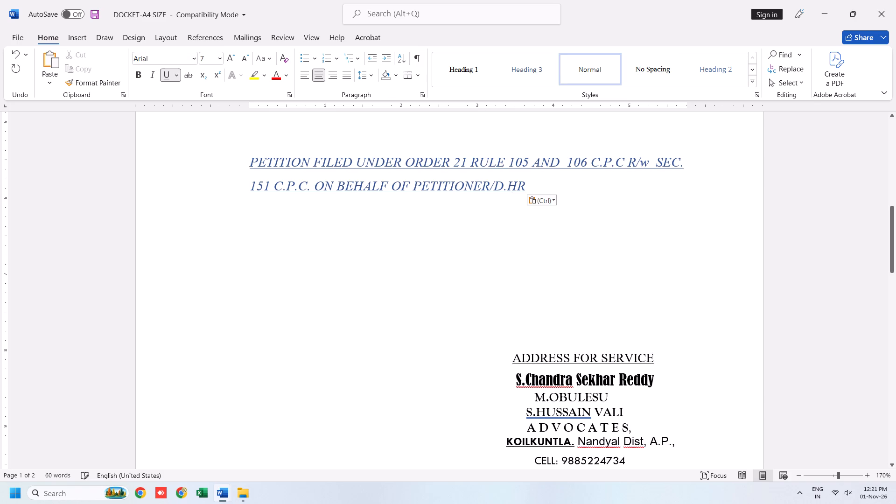
Centre the pasted Order 21 title, indent it into the docket's right-hand column and set it to single line spacing.
left_click_drag(251, 168, 547, 184)
key("ctrl+e")
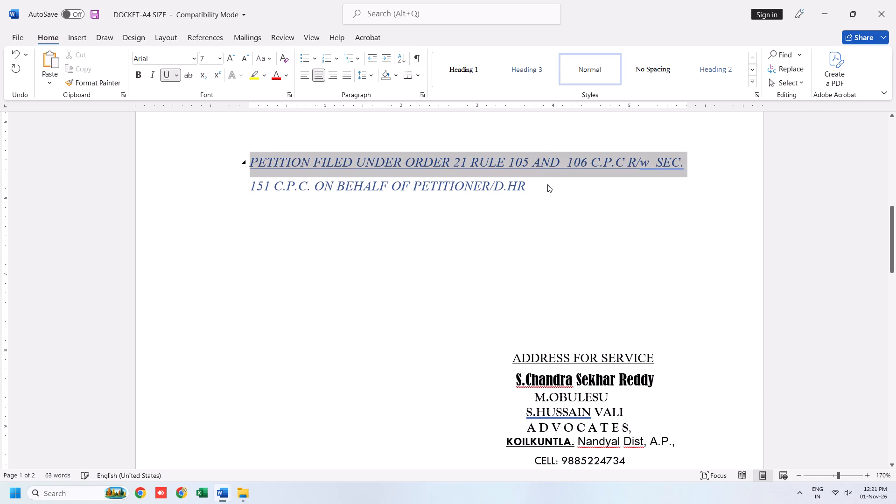
key("Tab")
key("Tab")
key("Tab")
key("Tab")
key("Tab")
key("Tab")
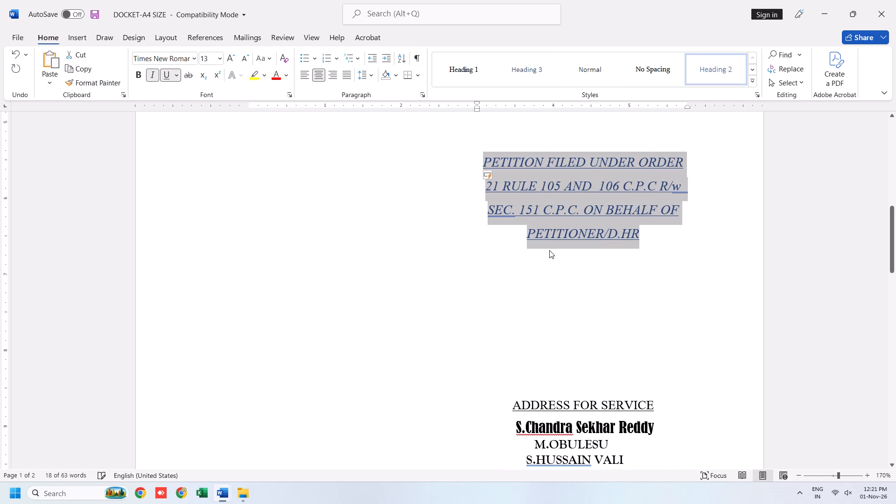
key("ctrl+1")
Compare the docket's E.A., E.P. and O.S. case numbers with the heading of the Order 21 Rule 105 and 106 petition.
scroll(561, 268, "up", 9)
scroll(564, 224, "up", 4)
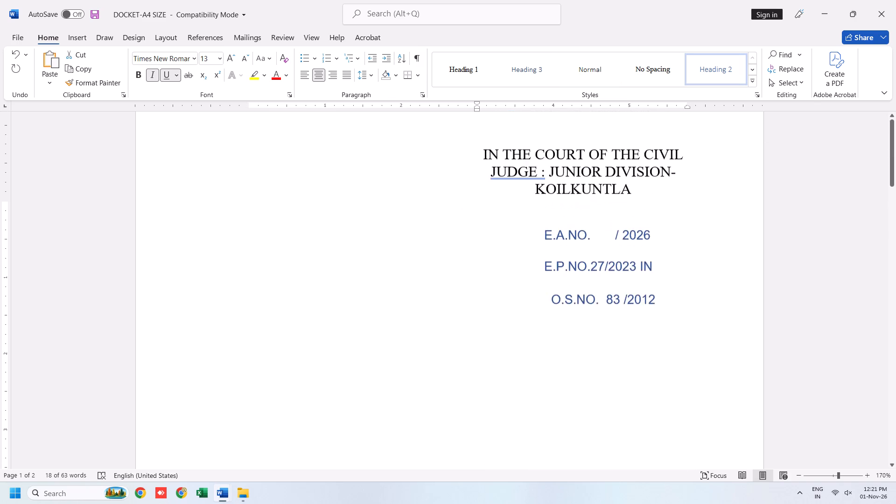
left_click(571, 218)
key("alt+Tab")
scroll(485, 259, "up", 14)
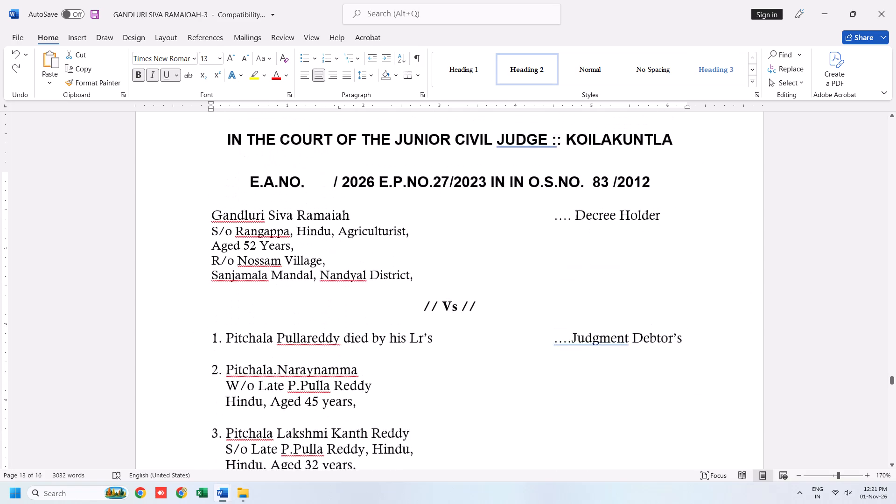
key("alt+Tab")
left_click(479, 223)
scroll(480, 223, "down", 7)
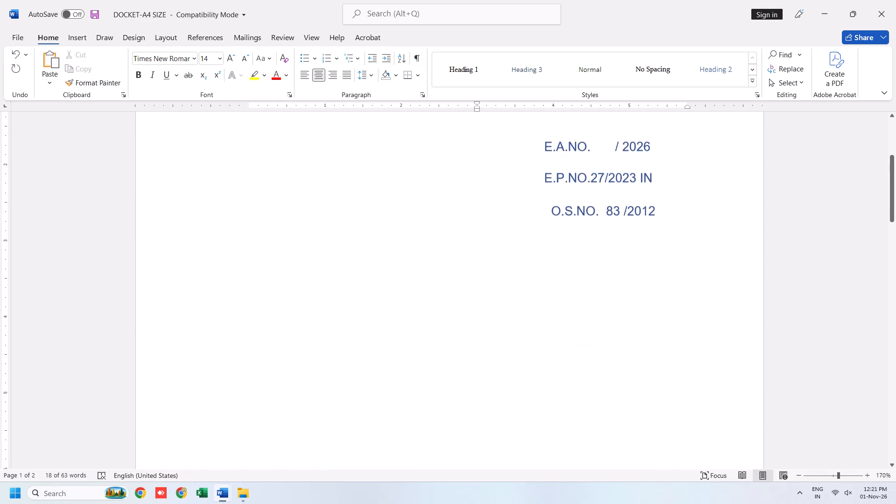
scroll(524, 232, "down", 7)
Print one copy of the current page, the docket sheet for the Order 21 Rule 105 and 106 petition.
left_click(540, 219)
scroll(539, 219, "down", 4)
key("Return")
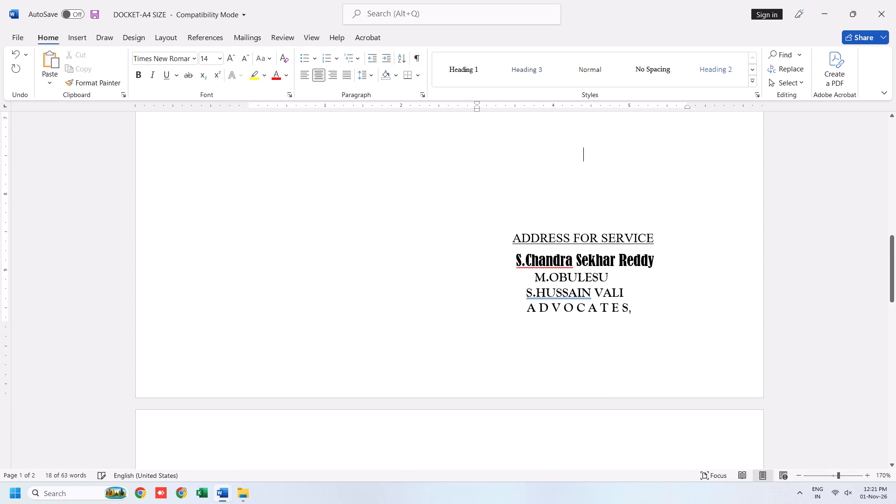
key("Delete")
scroll(553, 203, "up", 16)
left_click(571, 205)
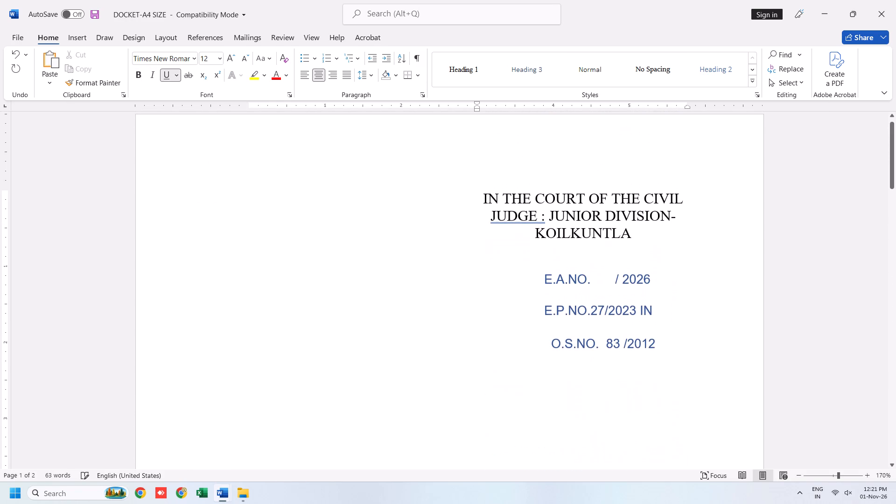
key("ctrl+p")
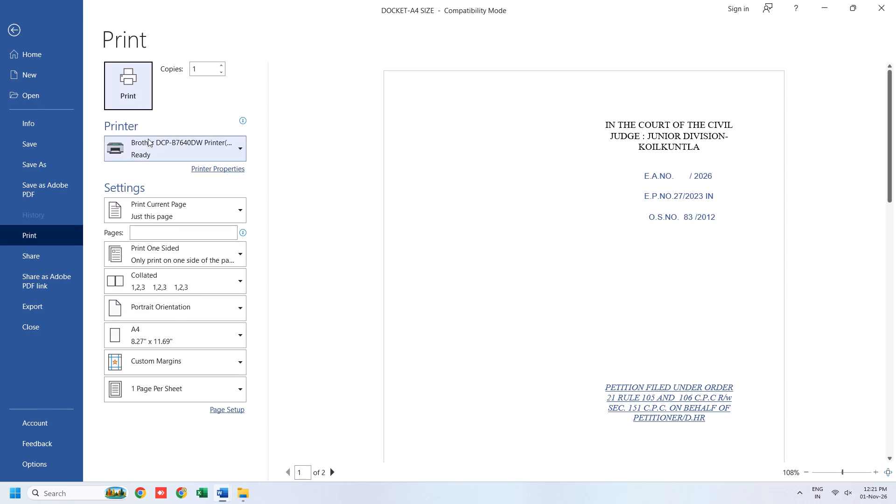
left_click(130, 91)
In the petition document, copy the title "PETITION FILED ON BEHALF OF THE DECREE HOLDER UNDER SEC.50 AND 151 C.P.C.".
key("alt+Tab")
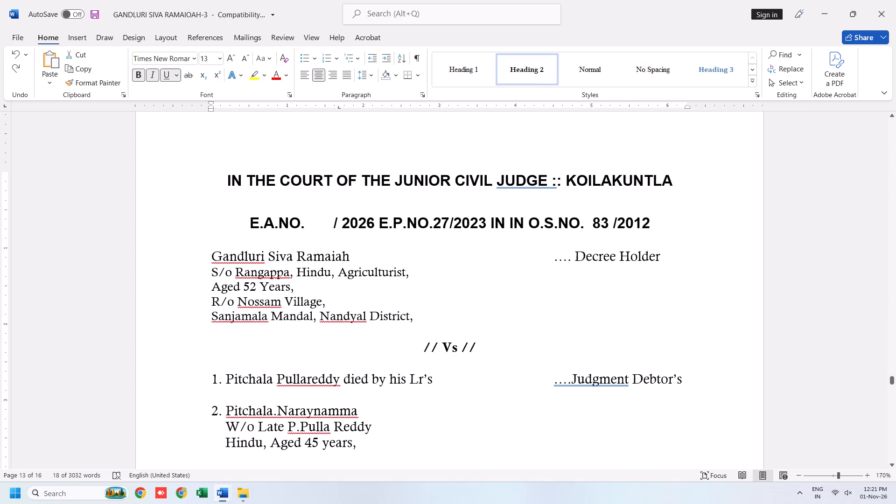
scroll(437, 371, "up", 3)
key("Page_Up")
key("Page_Up")
key("Page_Up")
key("Page_Up")
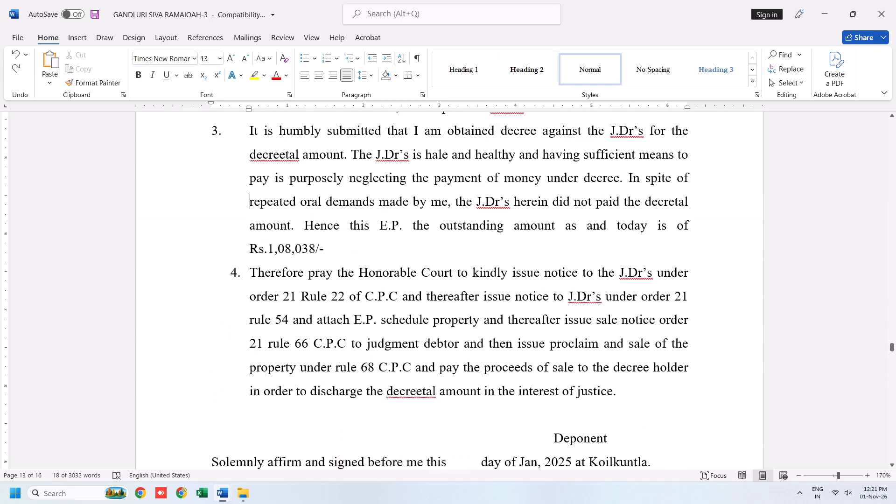
key("Page_Up")
key("Page_Up")
key("Page_Up")
key("Page_Up")
key("Page_Up")
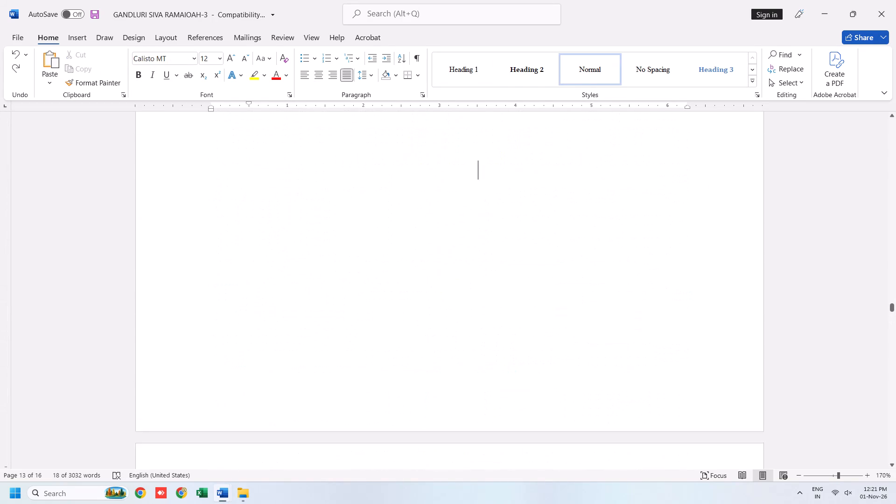
key("Page_Up")
key("Page_Up")
scroll(424, 344, "up", 11)
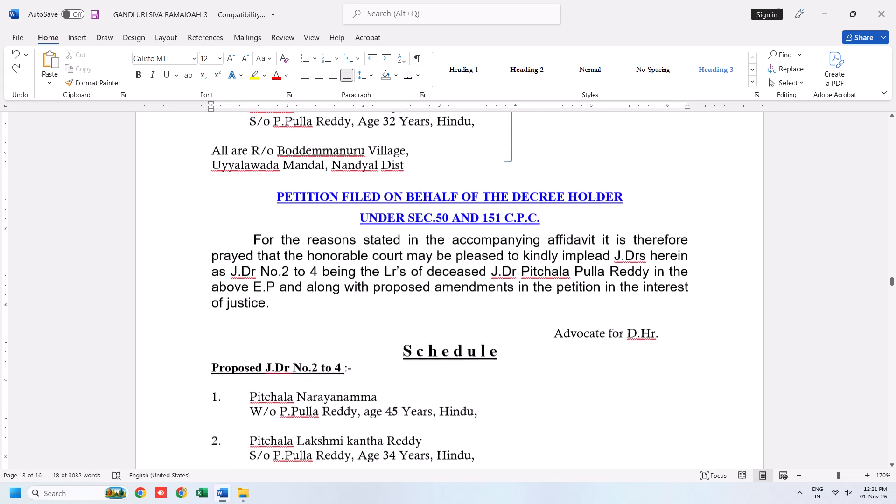
left_click(273, 231)
left_click_drag(277, 231, 604, 249)
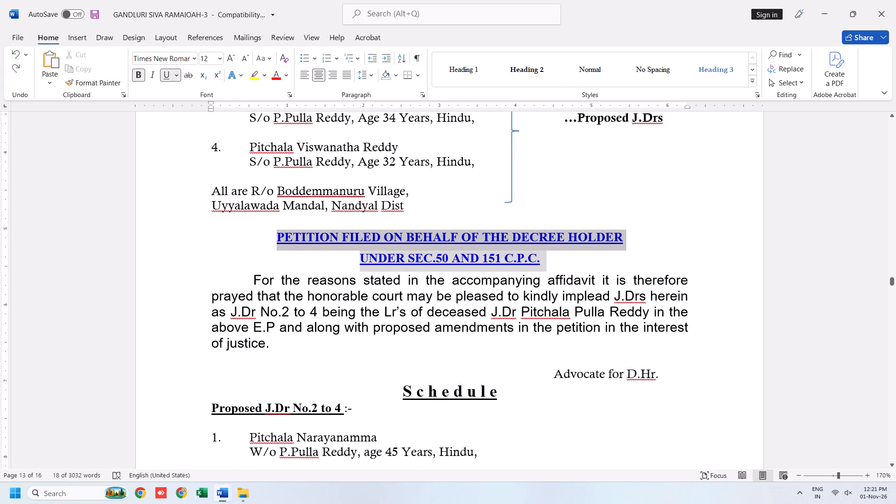
left_click_drag(604, 249, 604, 254)
key("ctrl+c")
Replace the docket's Order 21 Rule 105 and 106 title with the copied Sec.50 and 151 C.P.C. title.
key("alt+Tab")
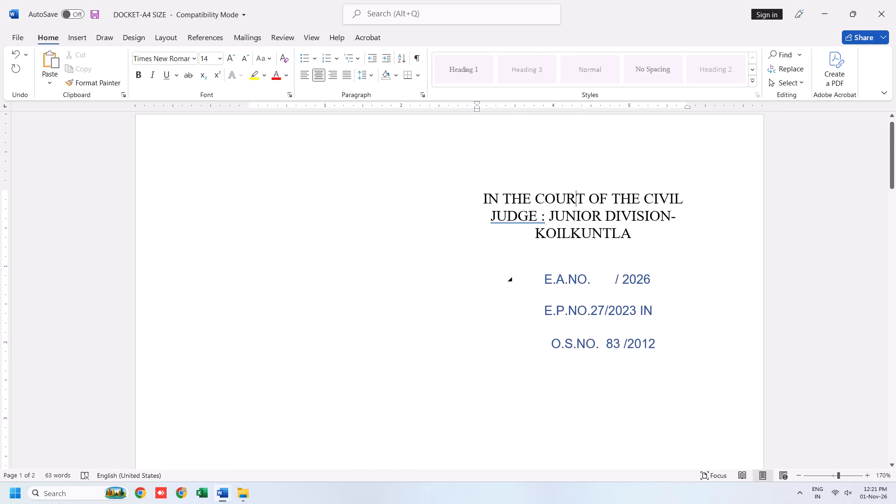
scroll(595, 270, "down", 8)
left_click_drag(467, 309, 504, 371)
key("ctrl+v")
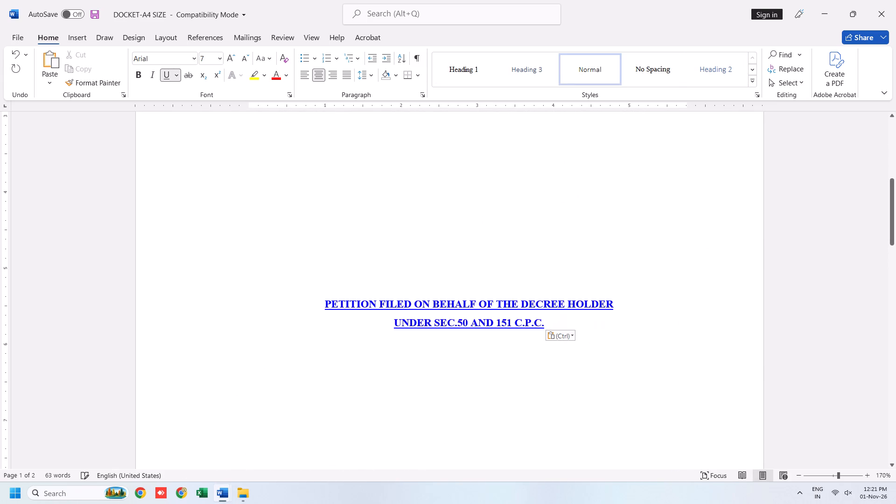
Indent both paragraphs of the pasted Sec.50 title into the docket's right-hand column.
left_click_drag(306, 295, 305, 341)
key("Tab")
key("Tab")
key("Tab")
key("Tab")
key("Tab")
key("Tab")
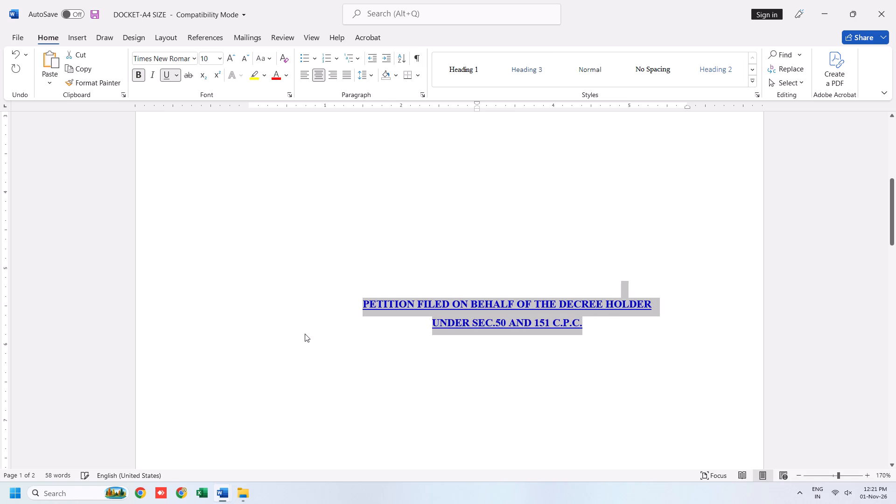
key("Tab")
key("Tab")
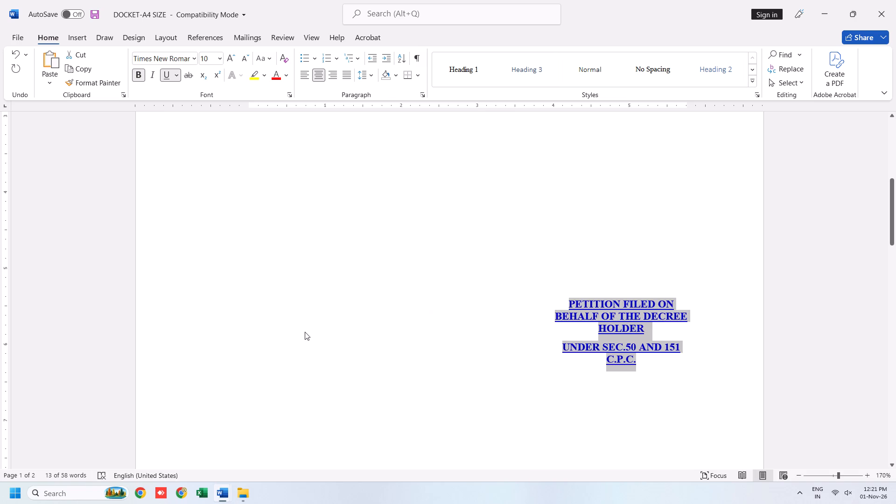
Remove the bold from the docket's Sec.50 title and reduce its font size to 9.
key("ctrl+b")
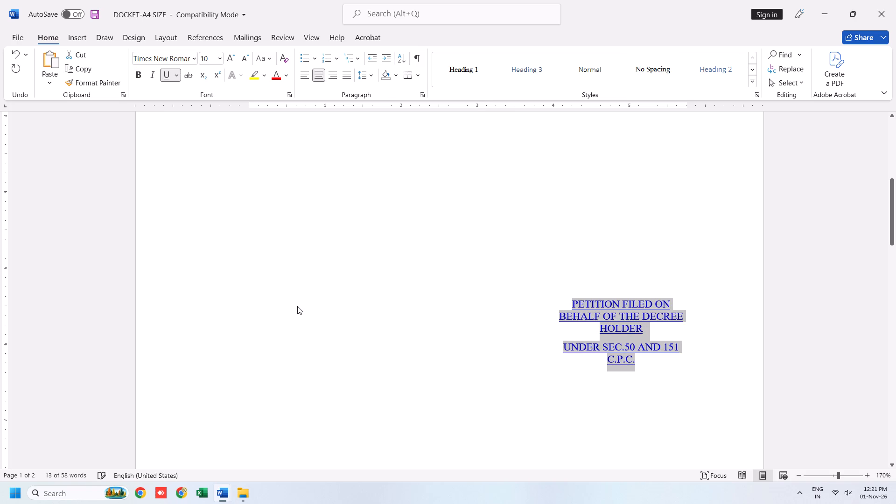
key("ctrl+bracketleft")
key("ctrl+bracketright")
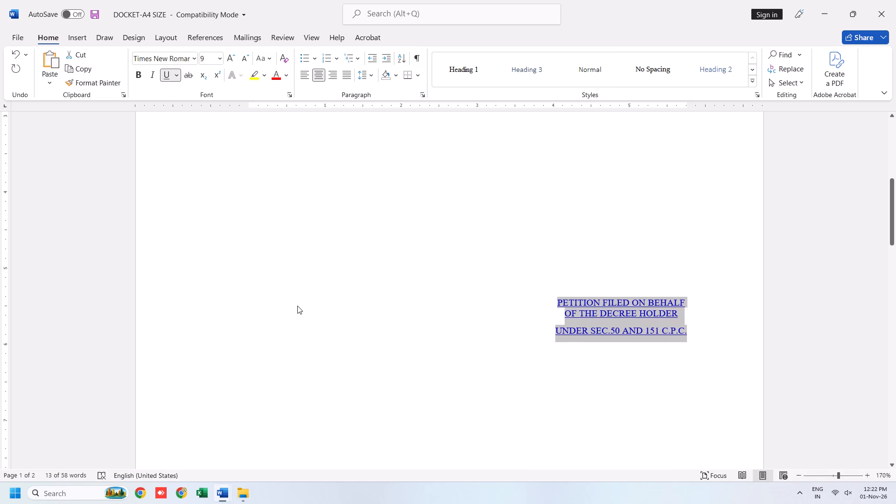
key("ctrl+z")
Adjust the blank-line spacing between the docket's Sec.50 title and the ADDRESS FOR SERVICE block.
scroll(423, 324, "up", 4)
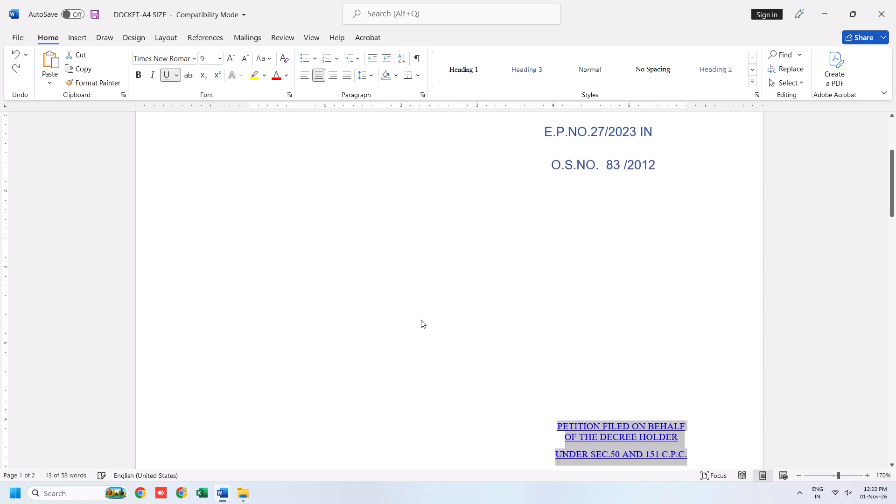
scroll(421, 320, "up", 6)
key("alt+Tab")
scroll(496, 293, "up", 11)
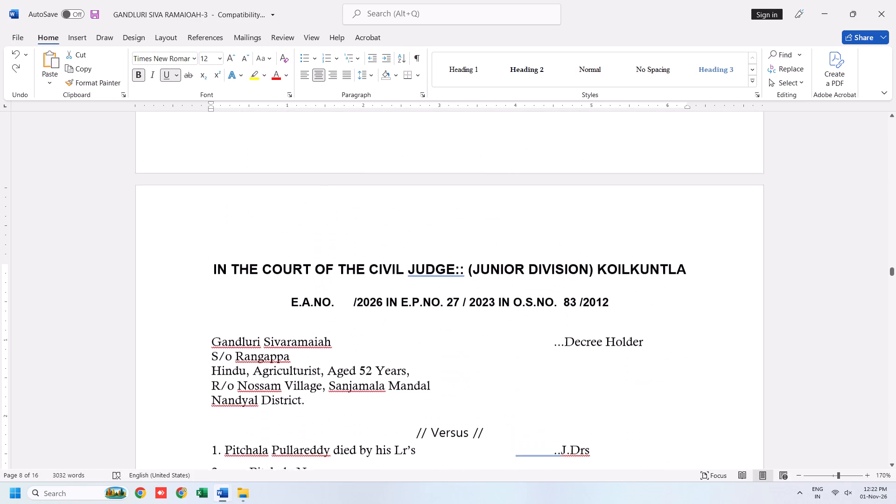
key("alt+Tab")
scroll(482, 267, "down", 19)
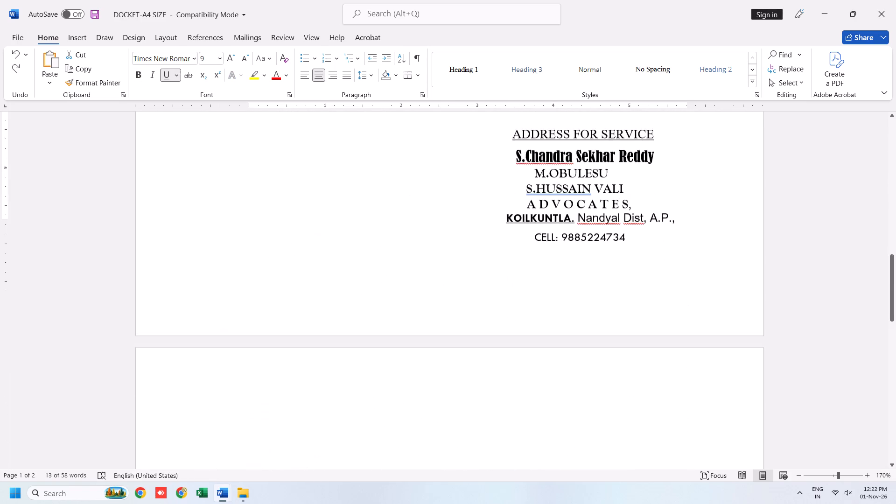
scroll(560, 231, "up", 3)
left_click(569, 180)
key("Return")
key("Return")
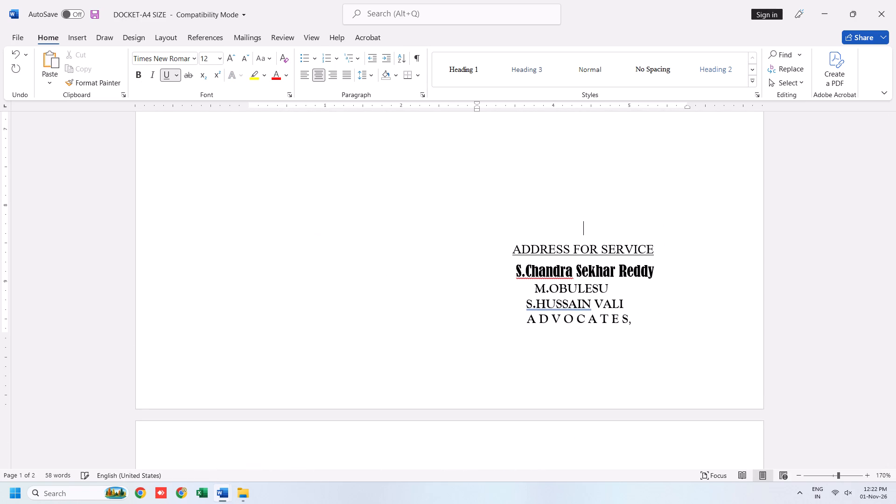
key("Delete")
Print one single-sided A4 copy of the docket's current page.
scroll(546, 311, "up", 15)
left_click(508, 245)
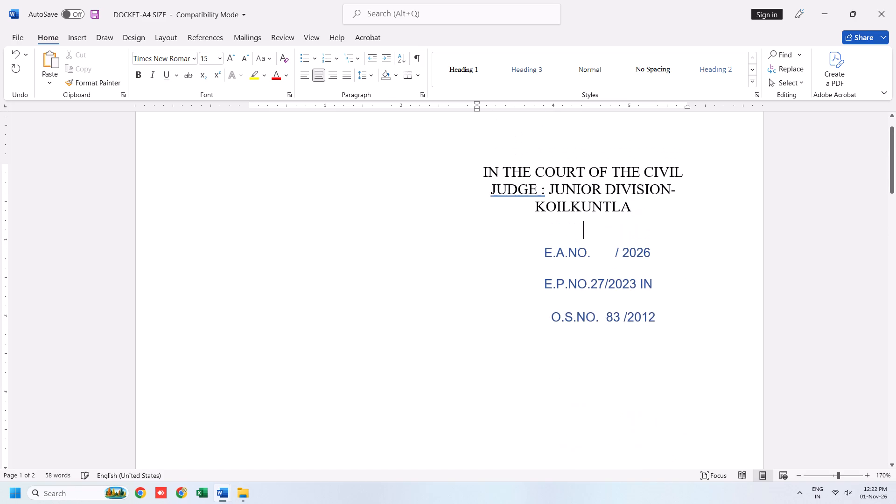
key("ctrl+p")
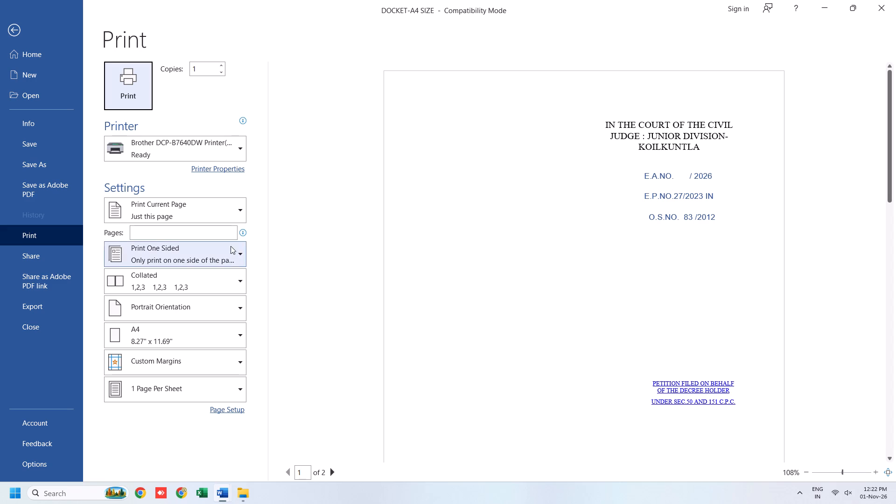
left_click(131, 86)
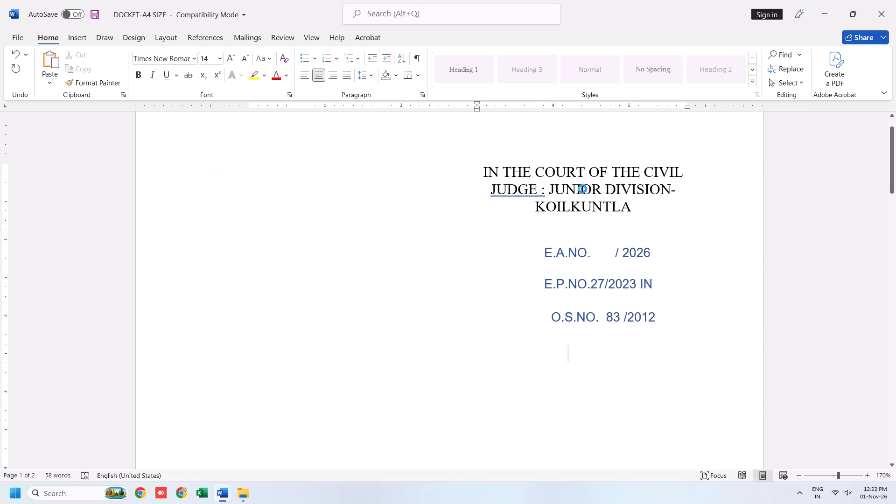
left_click(547, 176)
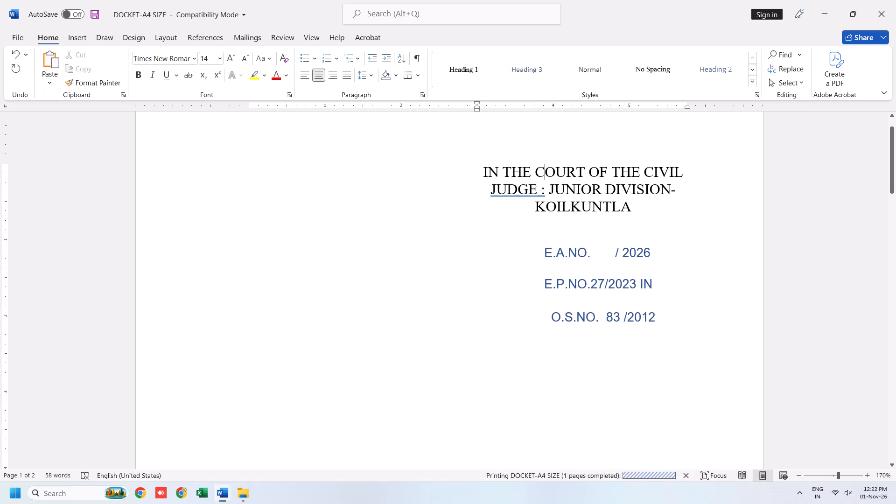
Close the DOCKET-A4 SIZE document and save its changes.
left_click(874, 16)
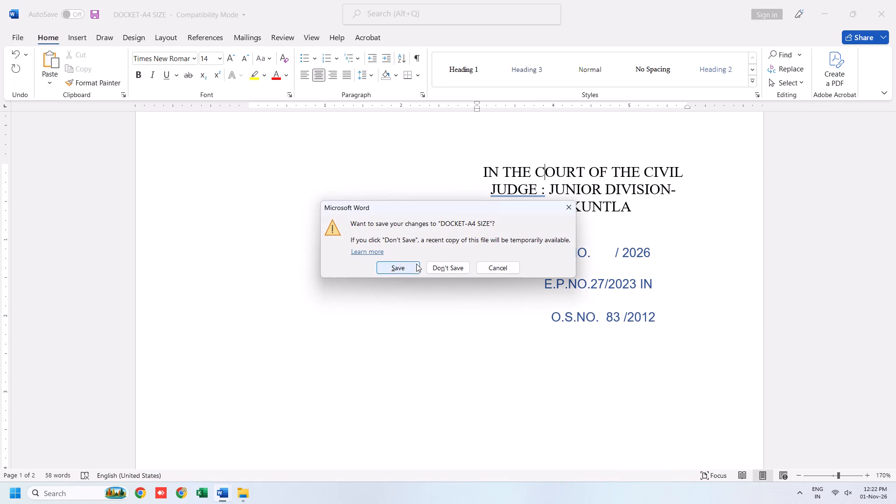
left_click(407, 267)
left_click(407, 280)
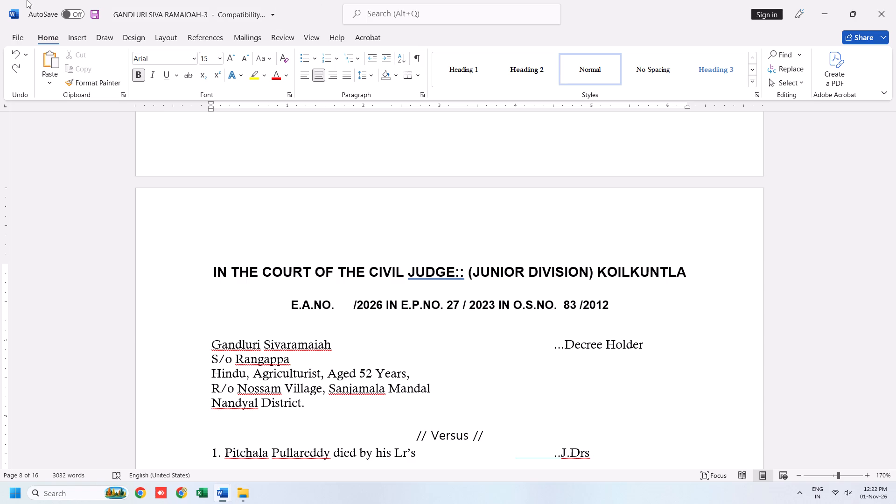
Switch to the POSTAL ACKNOLWEDGMENT CARD document and close it.
key("Page_Up")
key("Page_Up")
key("Page_Up")
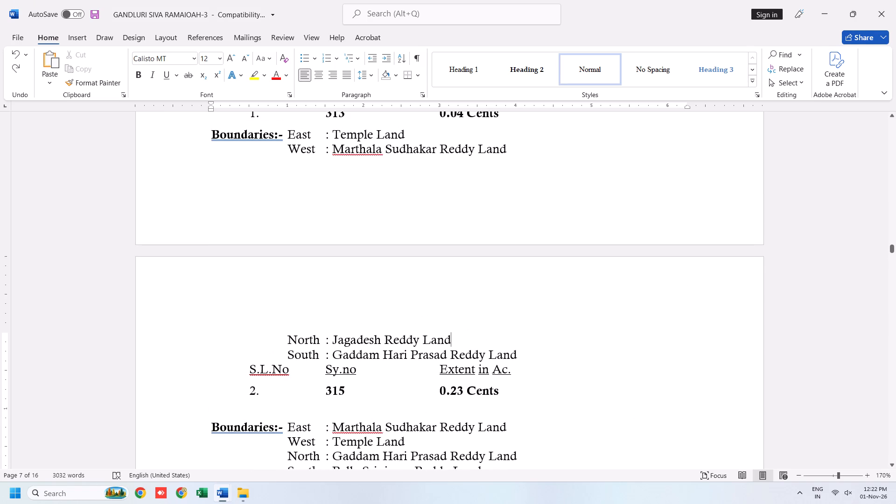
key("alt+Tab")
left_click(578, 195)
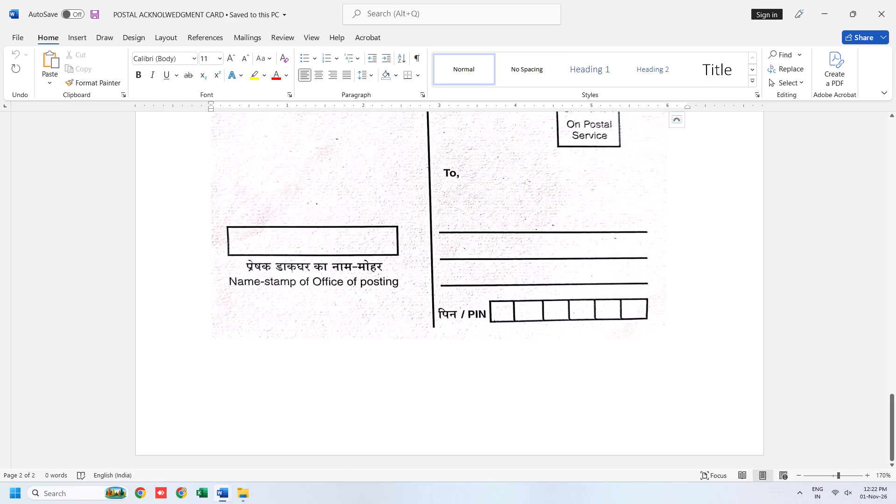
key("alt+F4")
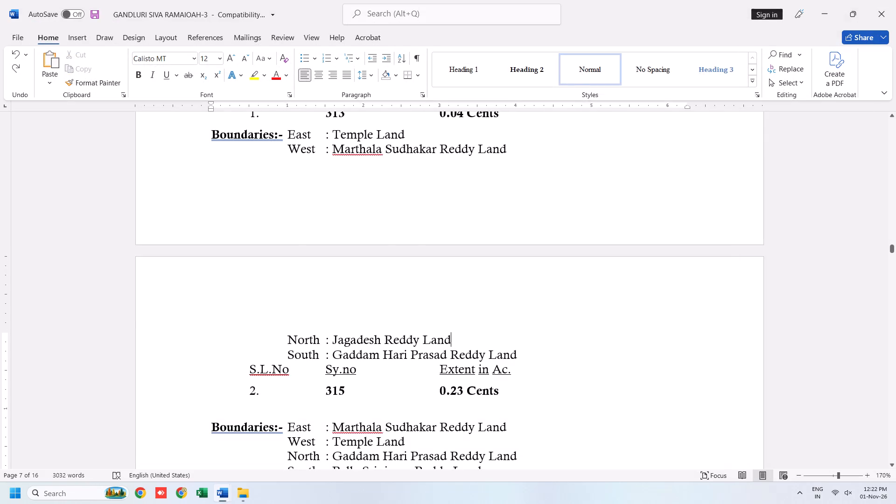
Switch to the vakalathnama document, save it and close it.
key("alt+Tab")
left_click(503, 223)
key("ctrl+s")
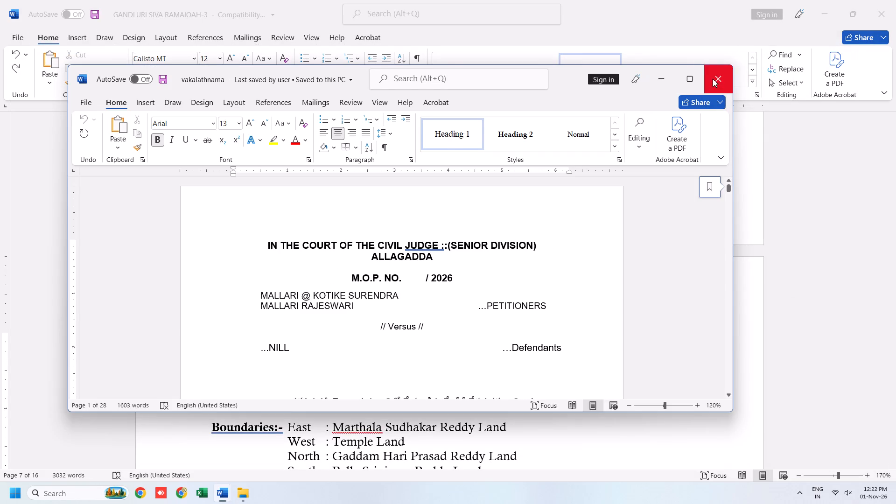
left_click(715, 78)
left_click(487, 282)
Return to the E.P. No. 27/2023 petition document among the open windows, save it and close it.
key("alt+Tab")
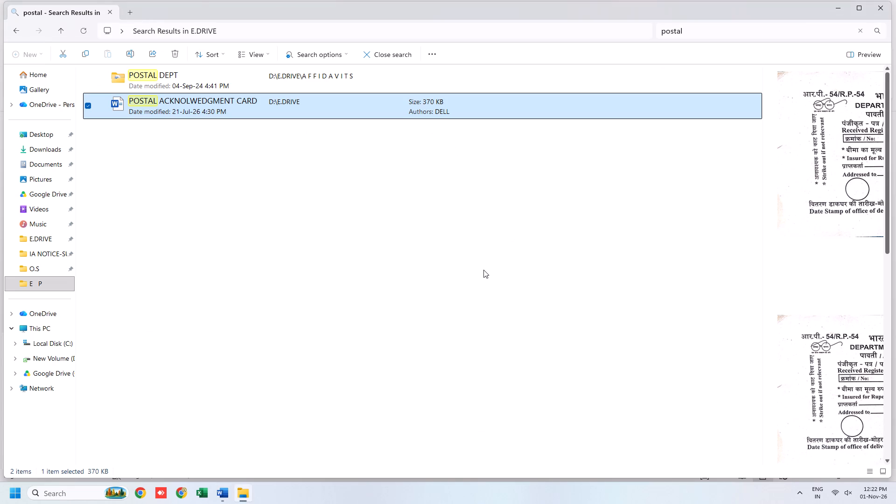
key("alt+Tab")
left_click(506, 273)
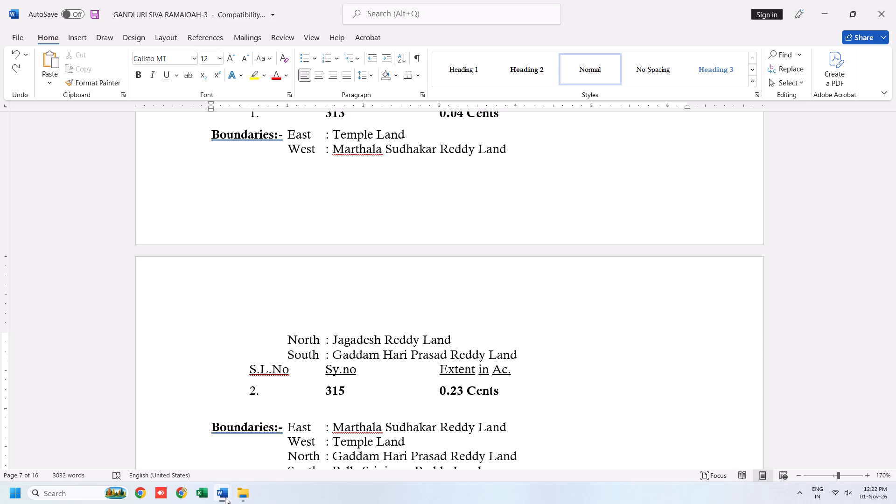
left_click(200, 439)
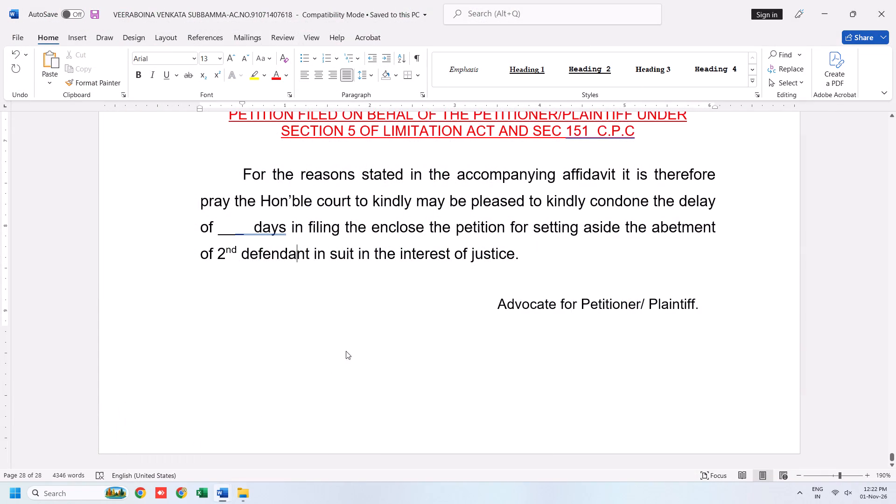
left_click(346, 346)
left_click(222, 495)
left_click(292, 448)
left_click(411, 276)
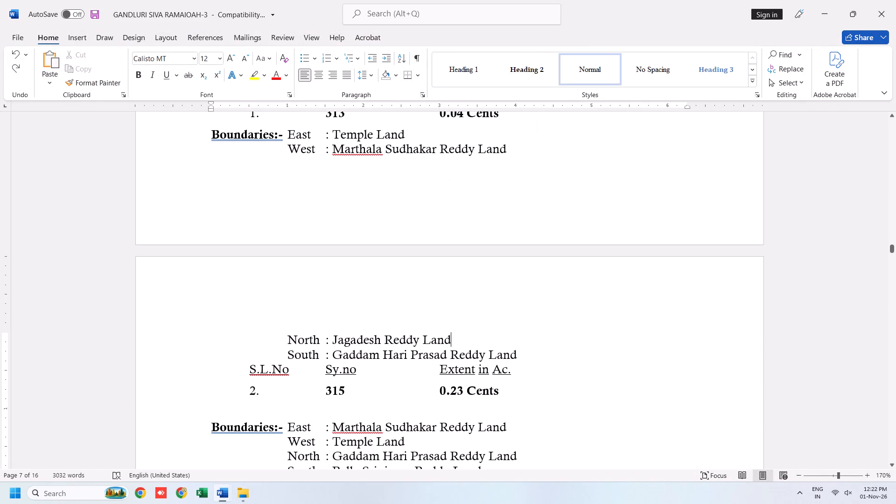
key("ctrl+s")
left_click(874, 16)
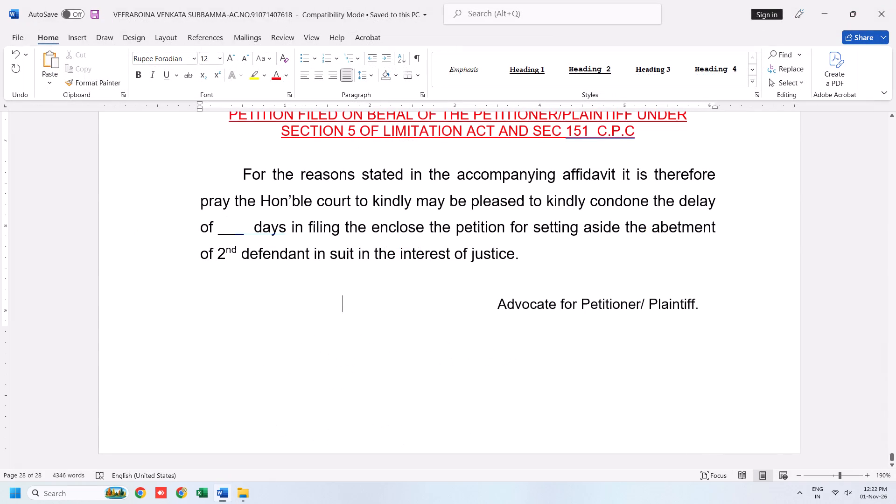
Reopen the recent DOCKET-A4 SIZE document, save it and close it again.
left_click(14, 35)
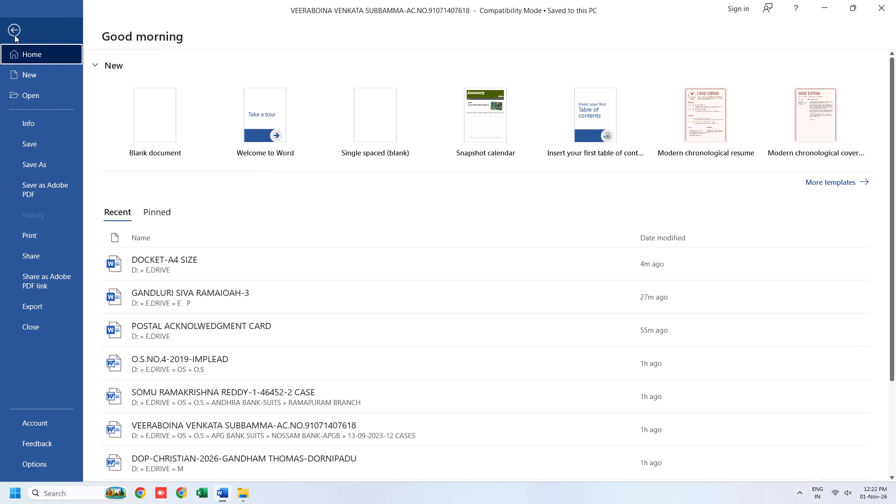
left_click(172, 258)
left_click(417, 249)
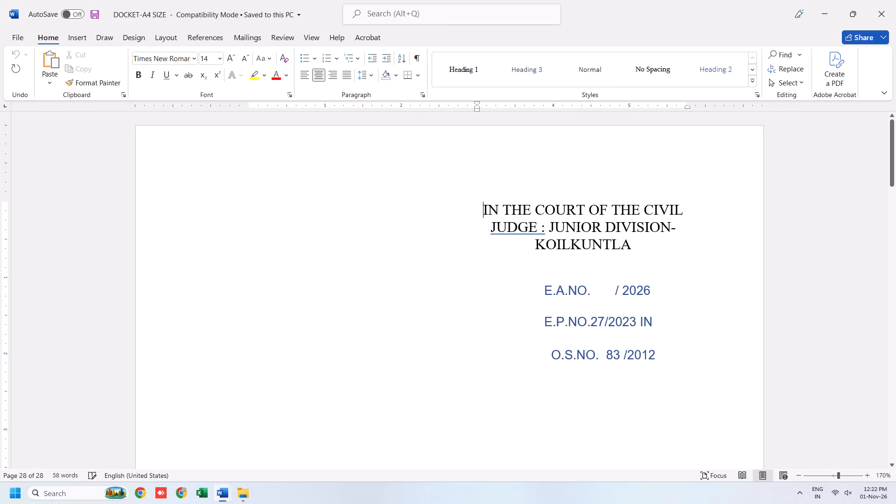
key("ctrl+s")
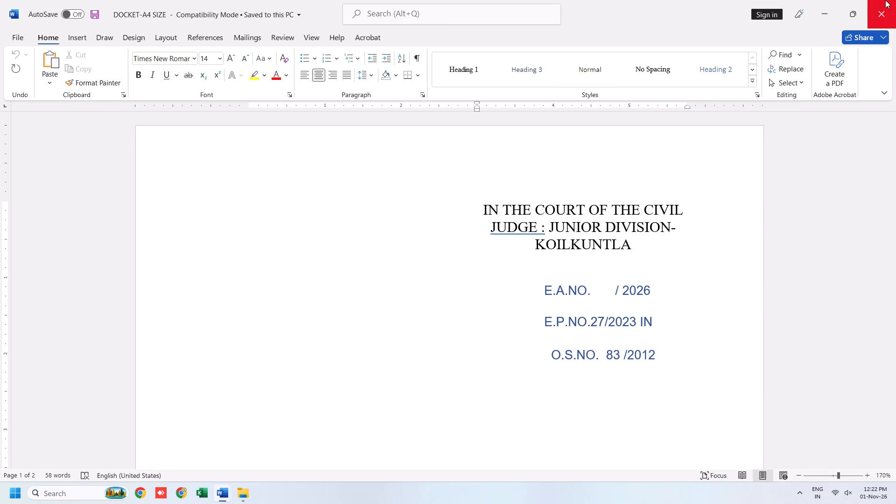
left_click(880, 9)
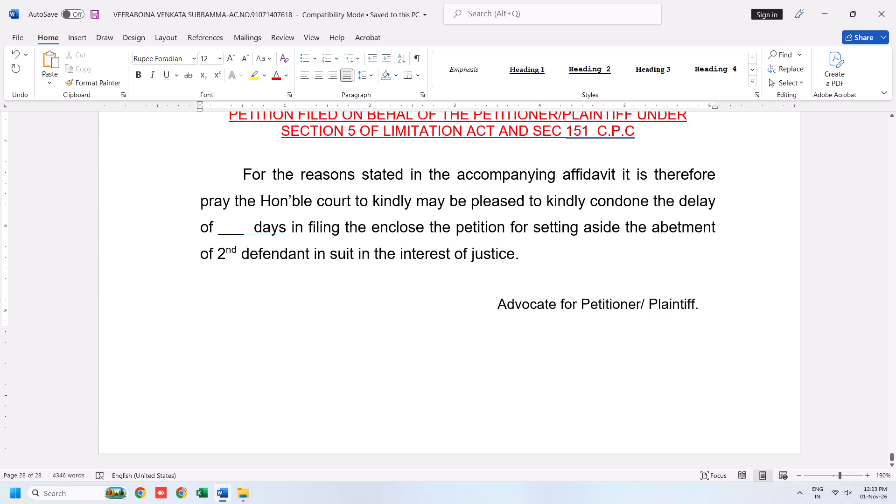
From the Section 5 Limitation Act petition document, bring up the list of recent files for opening a document.
left_click(275, 231)
left_click(273, 225)
left_click(8, 36)
left_click(23, 98)
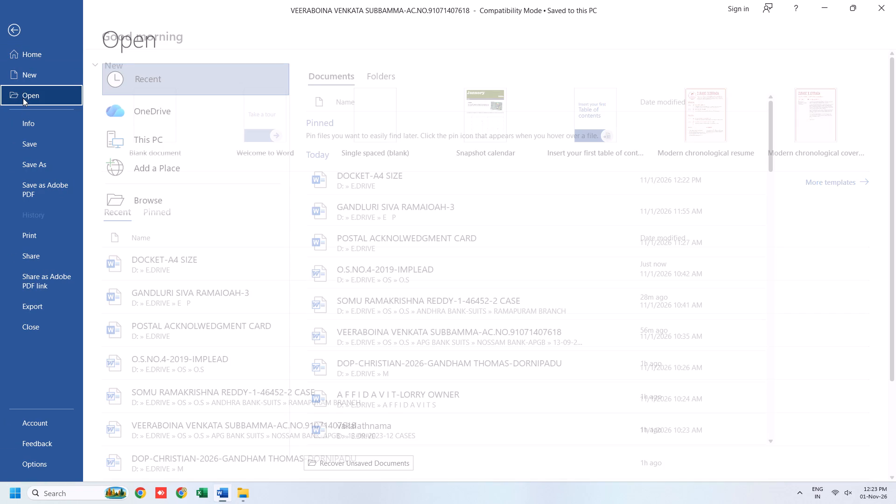
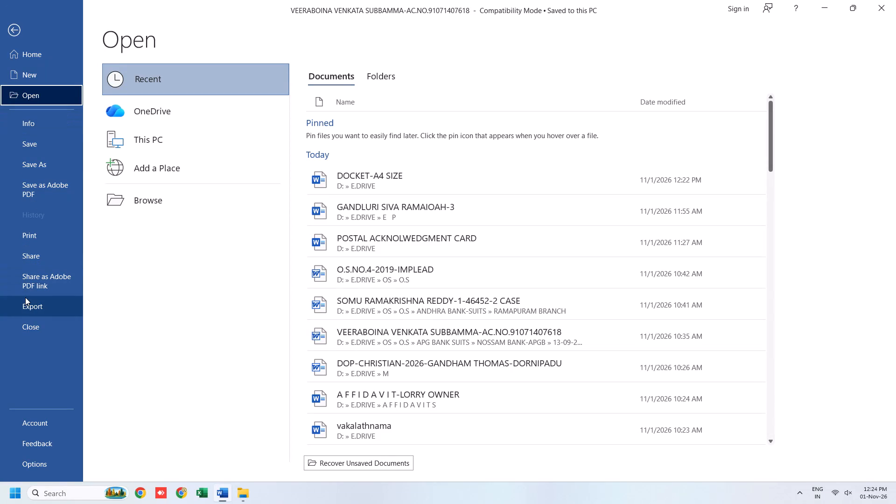
Browse to the I.P folder in E.DRIVE and open the IP NO.-2025 Word document last modified on 22-Oct-26.
left_click(125, 195)
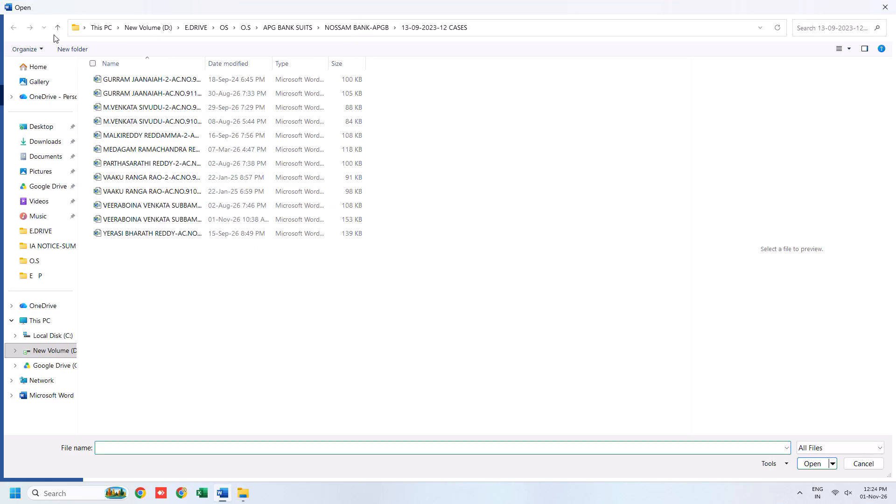
left_click(54, 34)
left_click(54, 32)
left_click(54, 32)
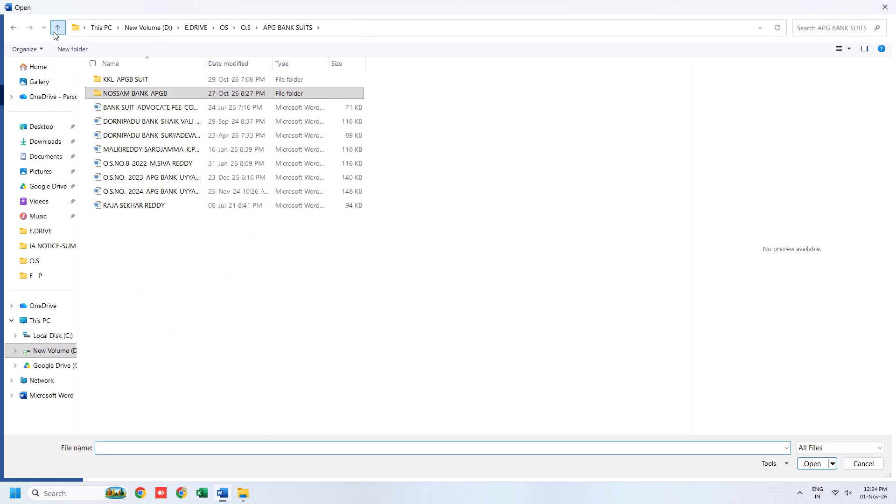
left_click(54, 32)
left_click(54, 32)
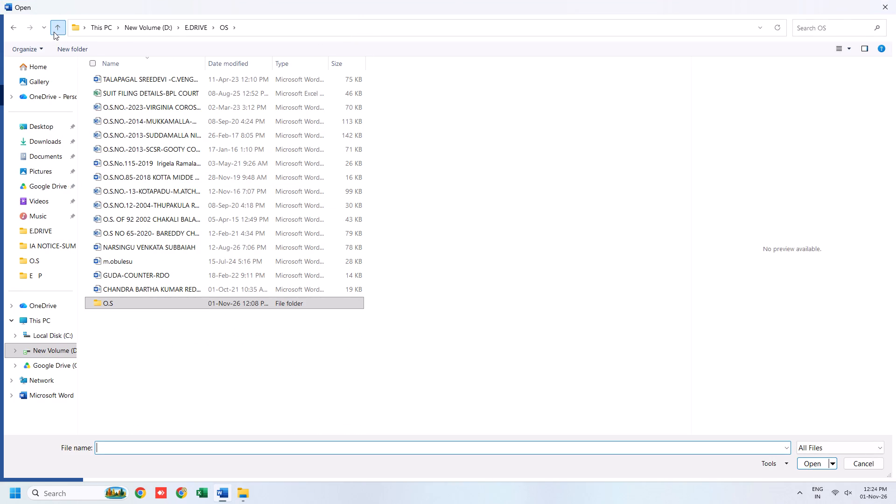
double_click(119, 176)
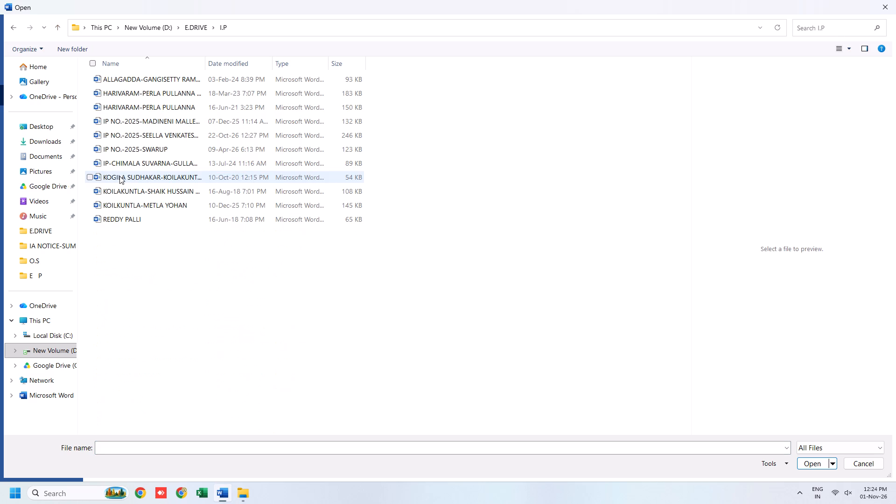
double_click(154, 134)
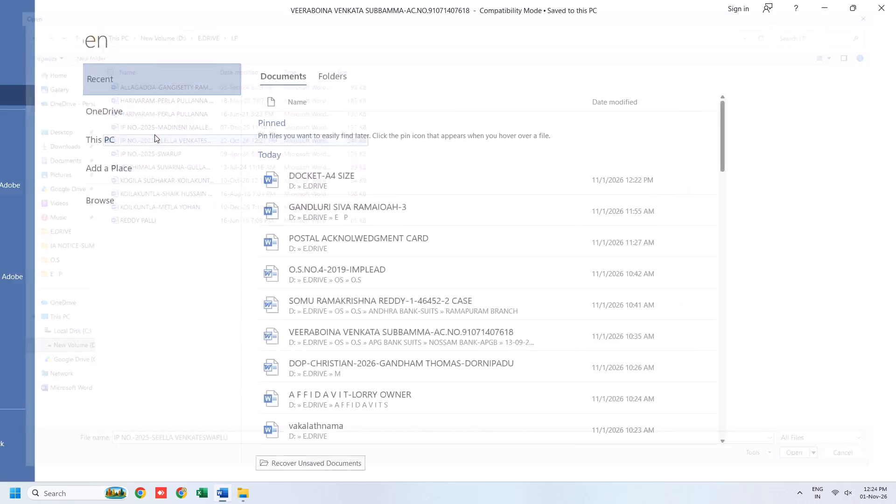
Examine the I.P. No. 46/2025 document backwards from its end, through the notices, schedules, petition, affidavits and numbered party lists.
left_click(433, 281)
scroll(431, 282, "down", 6)
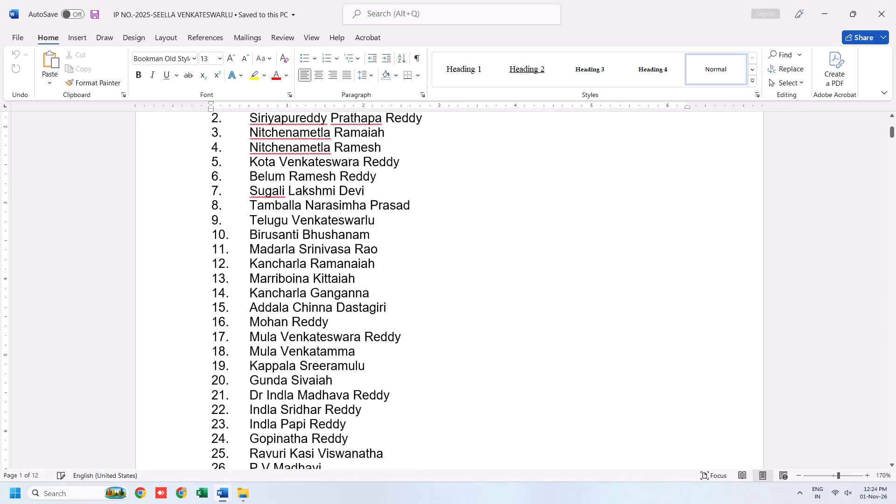
key("ctrl+End")
key("Page_Up")
key("Page_Up")
key("Page_Up")
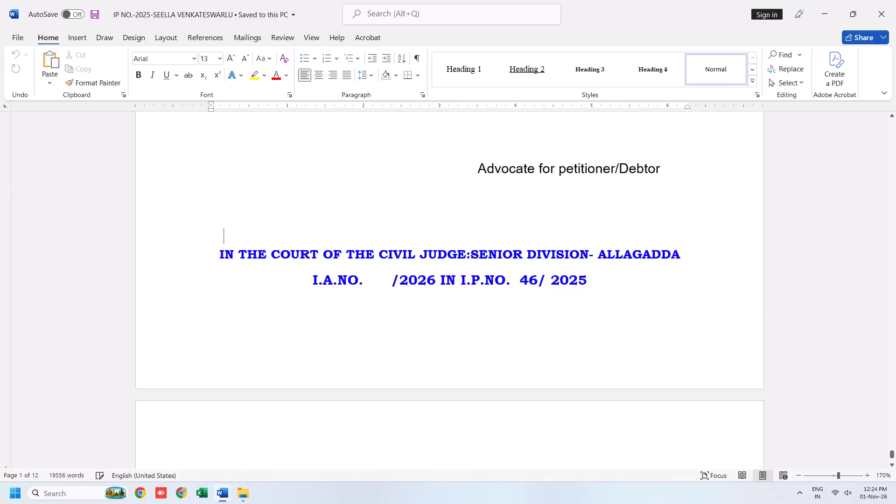
key("Page_Up")
key("Page_Up")
key("Page_Up")
key("Page_Up")
key("Page_Up")
key("Page_Up")
key("Page_Up")
key("Page_Up")
key("Page_Up")
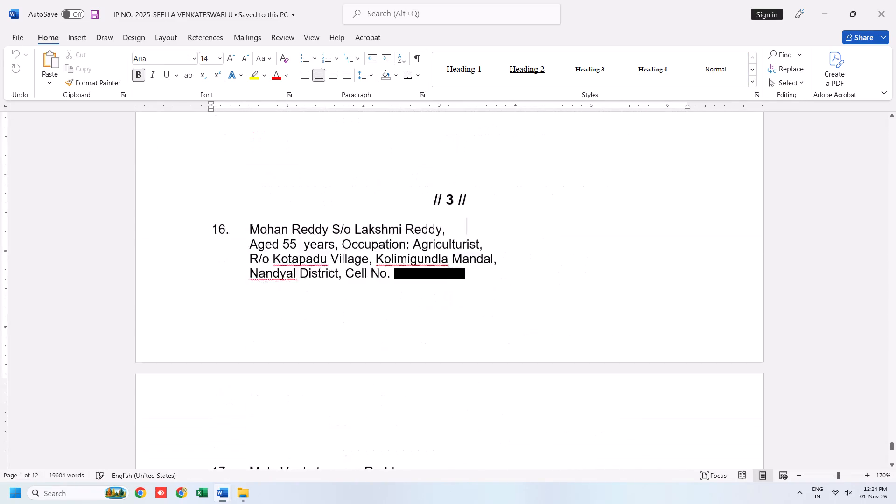
key("Page_Up")
key("Page_Up")
key("Page_Up")
key("Page_Up")
key("Page_Up")
key("Page_Up")
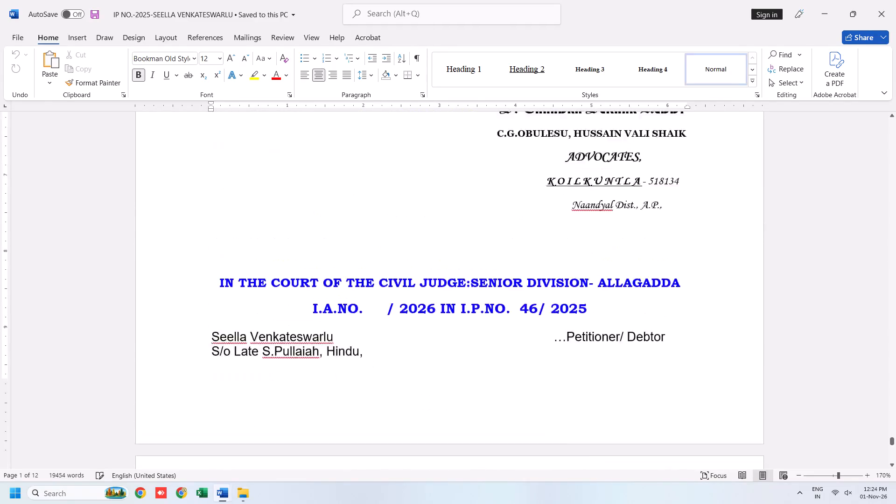
key("Page_Up")
key("Page_Up")
key("Page_Up")
key("Page_Up")
key("Page_Up")
key("Page_Up")
key("Page_Up")
key("Page_Up")
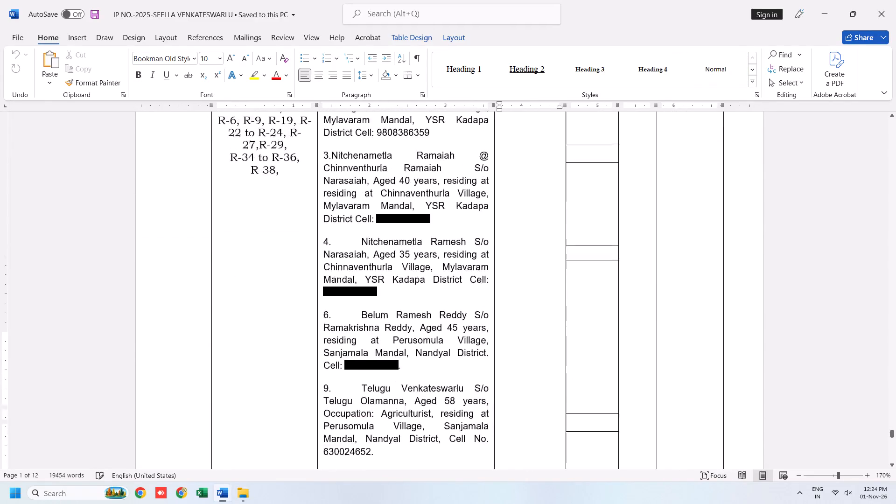
key("Page_Up")
key("Page_Up")
key("Page_Up")
key("Page_Up")
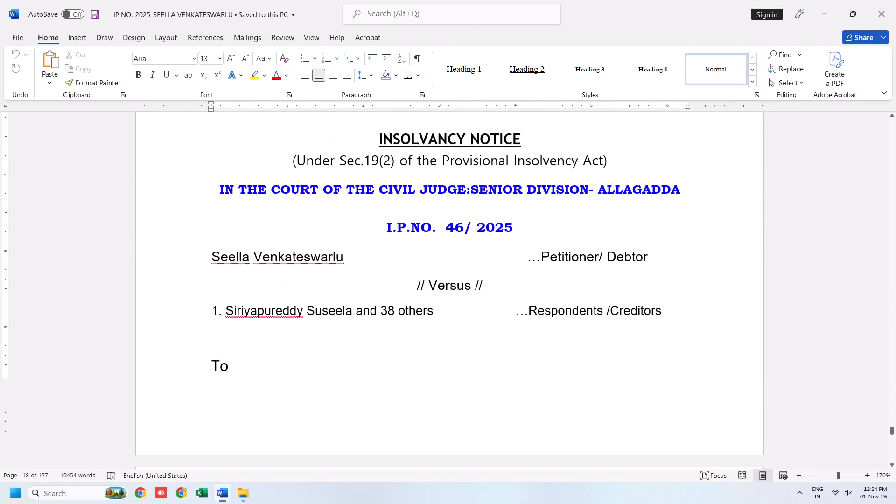
key("Page_Up")
key("Page_Up")
key("Page_Up")
key("Page_Up")
key("Page_Up")
key("Page_Up")
key("Page_Up")
key("Page_Up")
key("Page_Up")
key("Page_Up")
key("Page_Up")
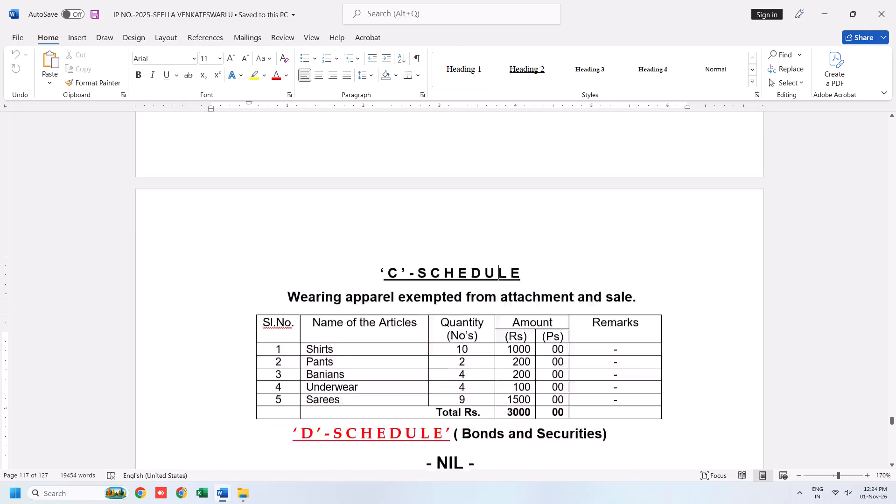
key("Page_Up")
key("Page_Up")
key("Page_Up")
key("Page_Up")
key("Page_Up")
key("Page_Up")
key("Page_Up")
key("Page_Up")
key("Page_Up")
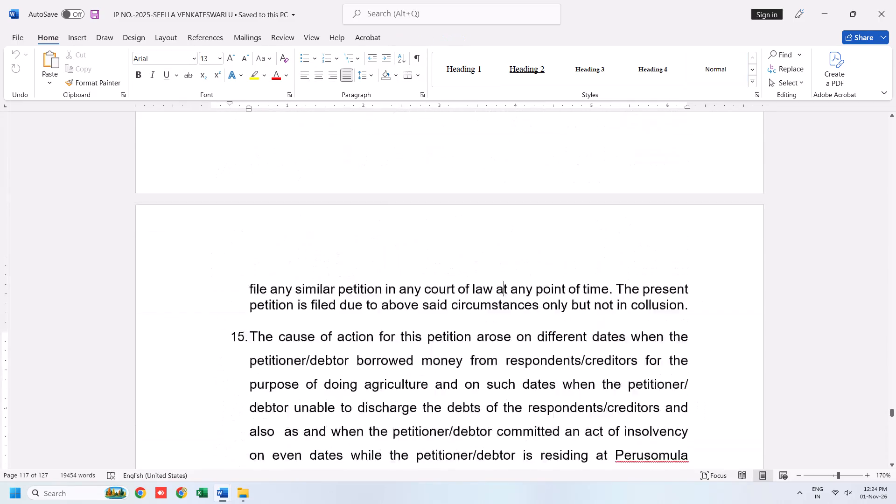
key("Page_Up")
key("Page_Up")
key("Page_Up")
key("Page_Up")
key("Page_Up")
key("Page_Up")
key("Page_Up")
key("Page_Up")
key("Page_Up")
key("Page_Up")
key("Page_Up")
key("Page_Up")
key("Page_Up")
key("Page_Up")
key("Page_Up")
key("Page_Up")
key("Page_Up")
key("Page_Up")
key("Page_Up")
key("Page_Up")
key("Page_Up")
key("Page_Up")
key("Page_Up")
key("Page_Up")
key("Page_Up")
key("Page_Up")
key("Page_Up")
key("Page_Up")
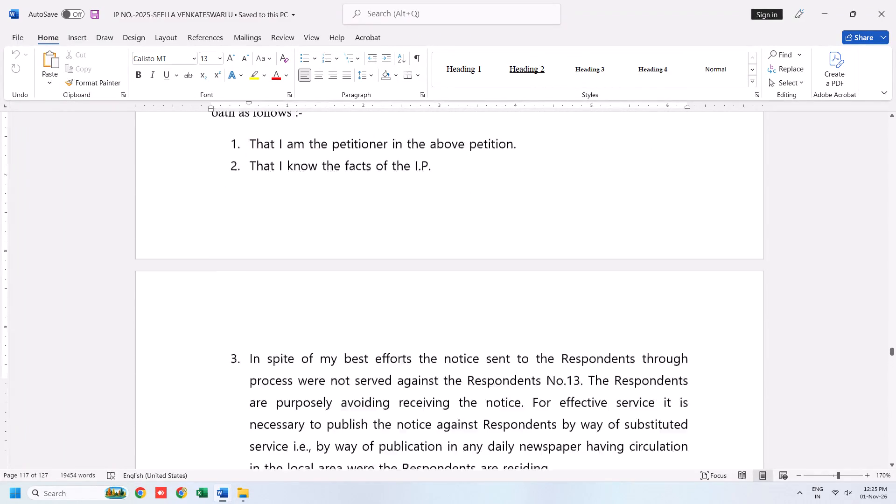
key("Page_Up")
key("Page_Up")
key("Page_Up")
key("Page_Up")
key("Page_Up")
key("Page_Up")
key("Page_Up")
key("Page_Up")
key("Page_Up")
key("Page_Up")
key("Page_Up")
key("Page_Up")
key("Page_Up")
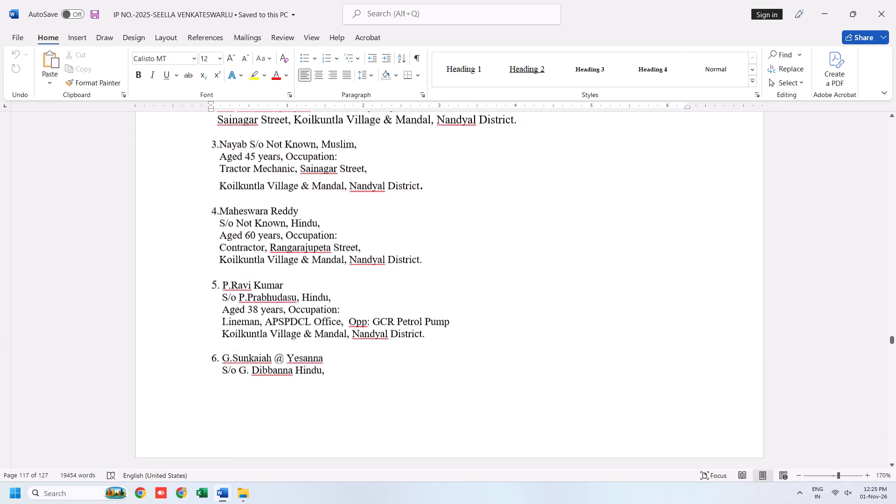
key("Page_Up")
key("Page_Up")
key("Page_Up")
key("Page_Up")
key("Page_Up")
key("Page_Up")
key("Page_Up")
key("Page_Up")
key("Page_Up")
key("Page_Up")
key("Page_Up")
key("Page_Up")
key("Page_Up")
key("Page_Up")
key("Page_Up")
key("Page_Up")
key("Page_Up")
key("Page_Up")
key("Page_Up")
key("Page_Up")
key("Page_Up")
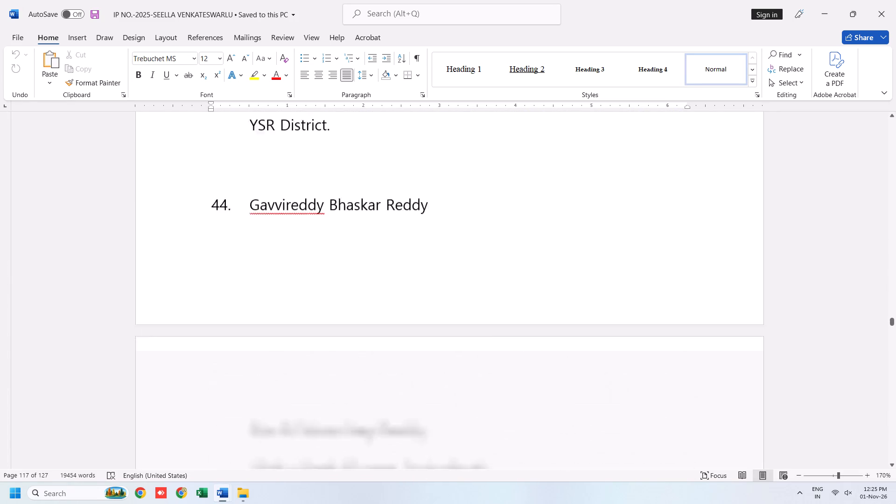
key("Page_Up")
key("Page_Up")
key("Page_Up")
key("Page_Up")
key("Page_Up")
key("Page_Up")
key("Page_Up")
key("Page_Up")
key("Page_Up")
key("Page_Up")
key("Page_Up")
key("Page_Up")
key("Page_Up")
key("Page_Up")
key("Page_Up")
key("Page_Up")
key("Page_Up")
key("Page_Up")
key("Page_Up")
key("Page_Up")
key("Page_Up")
key("Page_Up")
key("Page_Up")
key("Page_Up")
key("Page_Up")
key("Page_Up")
key("Page_Up")
key("Page_Up")
key("Page_Up")
key("Page_Up")
key("Page_Up")
key("Page_Up")
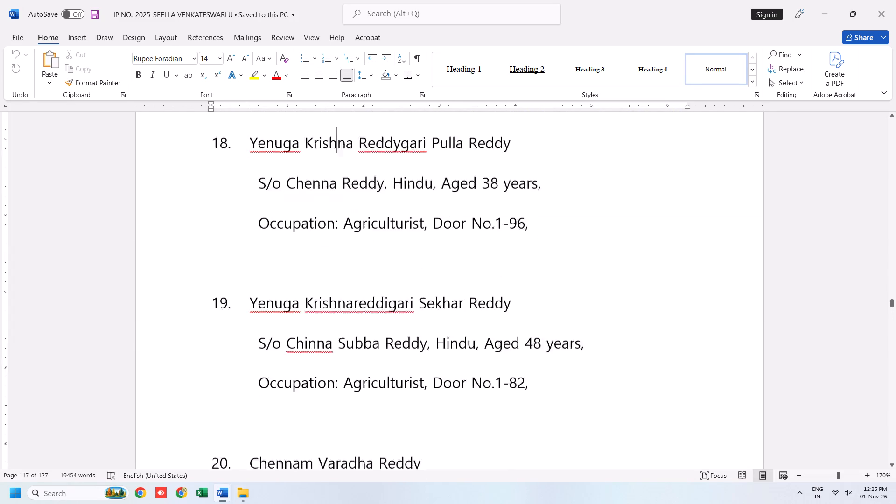
Examine the insolvency document further backwards, through the proposed-respondents amendment petition, the I.P. No. 18/2020 papers and the 'A' Schedule.
key("Page_Up")
key("Page_Up")
key("Page_Up")
key("Page_Up")
key("Page_Up")
key("Page_Up")
key("Page_Up")
key("Page_Up")
key("Page_Up")
key("Page_Up")
key("Page_Up")
key("Page_Up")
key("Page_Up")
key("Page_Up")
key("Page_Up")
key("Page_Up")
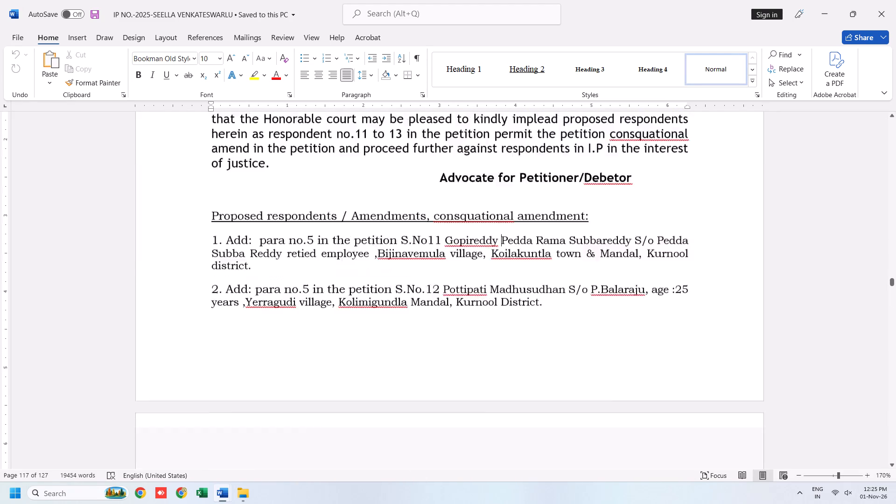
key("Page_Up")
key("Page_Up")
key("Page_Up")
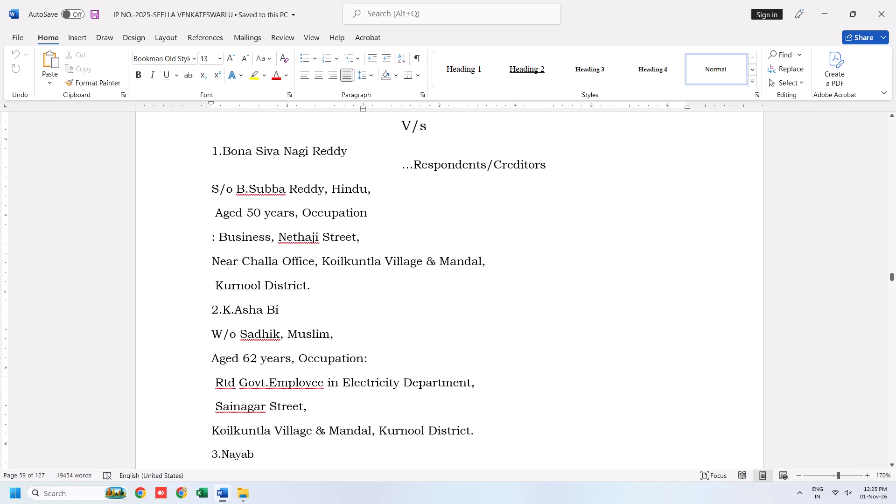
key("Page_Up")
key("Page_Up")
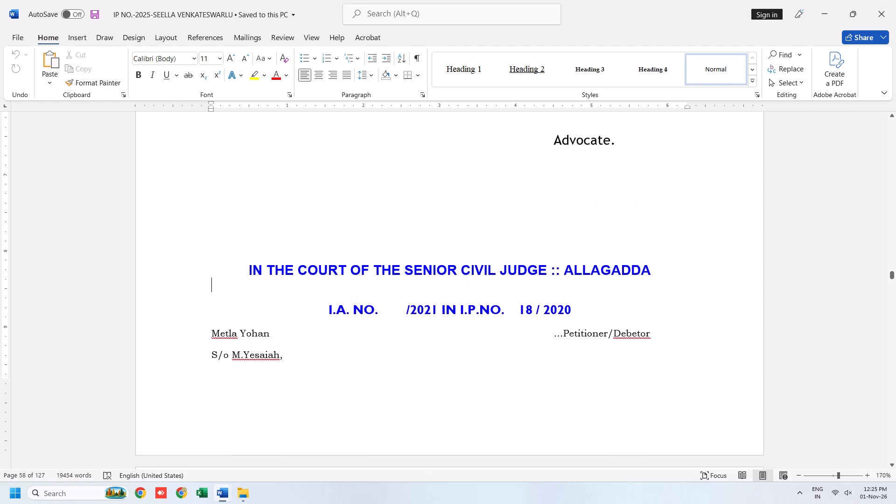
key("Page_Up")
key("Page_Up")
key("Page_Up")
key("Page_Up")
key("Page_Up")
key("Page_Up")
key("Page_Up")
key("Page_Up")
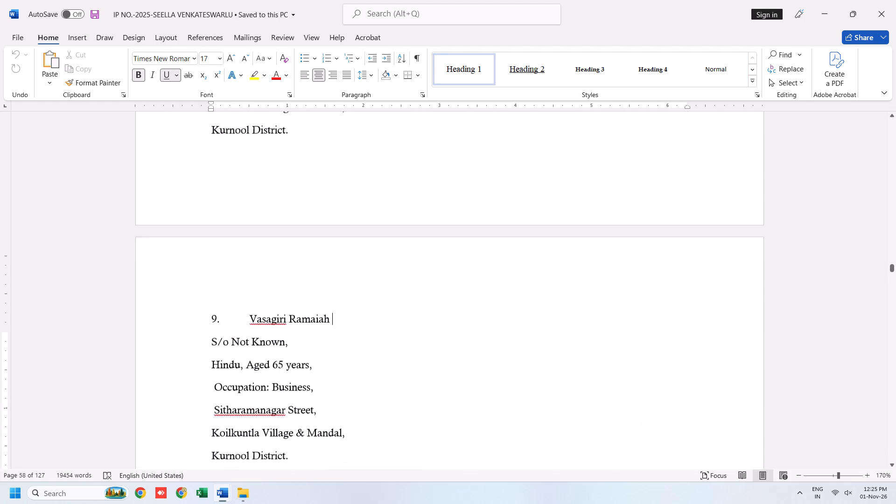
key("Page_Up")
key("Page_Up")
key("Page_Up")
key("Page_Up")
key("Page_Up")
key("Page_Up")
key("Page_Up")
key("Page_Up")
key("Page_Up")
key("Page_Up")
key("Page_Up")
key("Page_Up")
key("Page_Up")
key("Page_Up")
key("Page_Up")
key("Page_Up")
key("Page_Up")
key("Page_Up")
key("Page_Up")
key("Page_Up")
key("Page_Up")
key("Page_Up")
key("Page_Up")
key("Page_Up")
key("Page_Up")
key("Page_Up")
key("Page_Up")
key("Page_Up")
key("Page_Up")
key("Page_Up")
key("Page_Up")
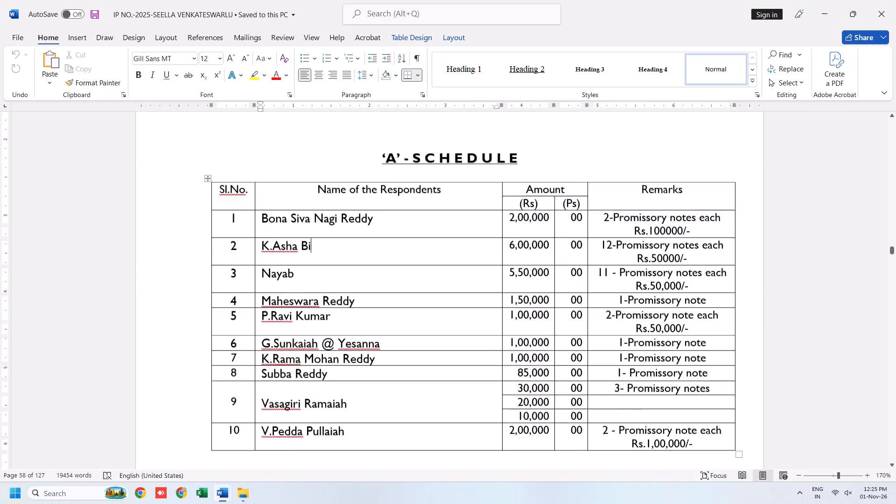
key("Page_Up")
key("Page_Up")
key("Page_Up")
key("Page_Up")
key("Page_Up")
key("Page_Up")
key("Page_Up")
key("Page_Up")
key("Page_Up")
key("Page_Up")
key("Page_Up")
key("Page_Up")
key("Page_Up")
key("Page_Up")
key("Page_Up")
key("Page_Up")
key("Page_Up")
key("Page_Up")
key("Page_Up")
key("Page_Up")
key("Page_Up")
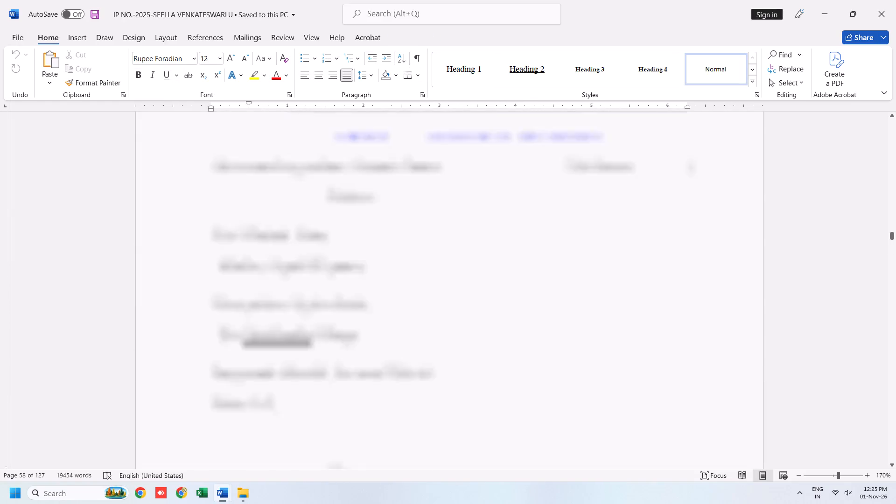
Examine the respondents table of the I.P. /2025 batta memo from its last entries back to the memo's court heading.
key("Page_Up")
key("Page_Up")
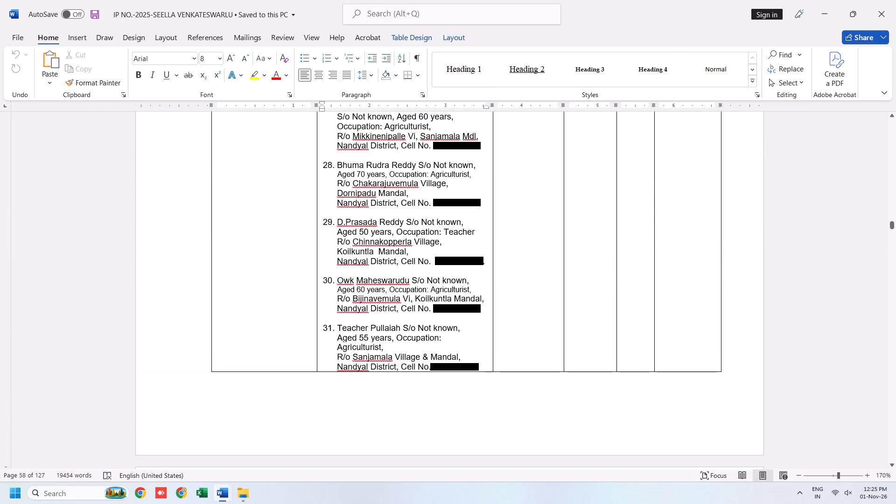
key("Page_Up")
key("Page_Up")
left_click(391, 259)
scroll(393, 258, "up", 4)
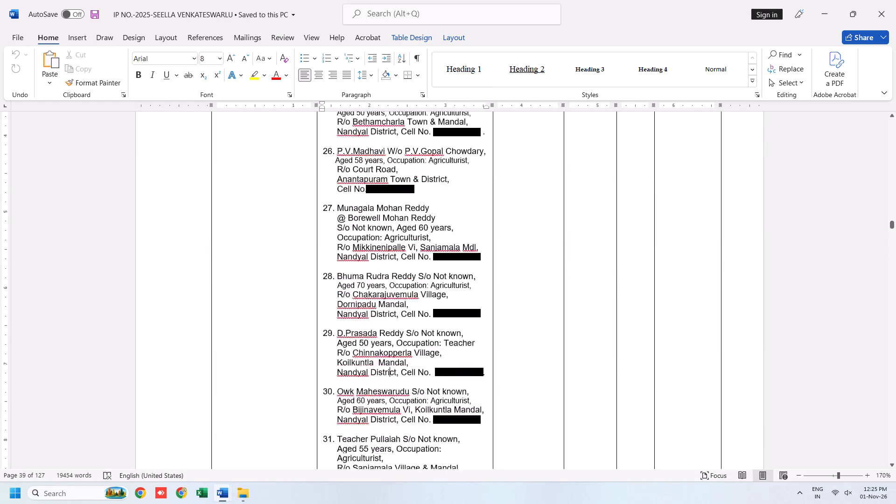
scroll(393, 258, "up", 7)
key("Page_Up")
key("Page_Up")
key("Page_Up")
key("Page_Up")
key("Page_Up")
key("Page_Up")
key("Page_Up")
key("Page_Up")
key("Page_Up")
key("Page_Up")
key("Page_Up")
key("Page_Up")
key("Page_Up")
key("Page_Up")
key("Page_Up")
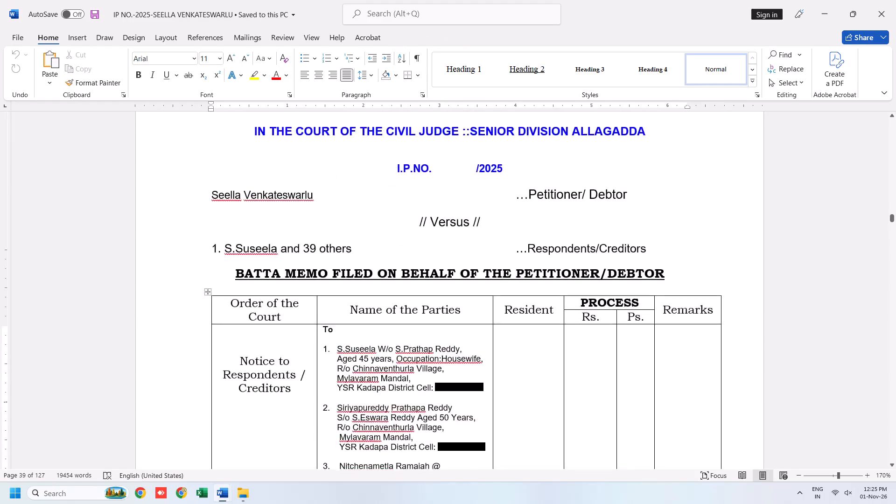
Examine the numbered "To" notice addresses before the batta memo and the closing prayer of the petition preceding them.
key("Page_Up")
key("Page_Up")
key("Page_Up")
key("Page_Up")
key("Page_Up")
key("Page_Up")
key("Page_Up")
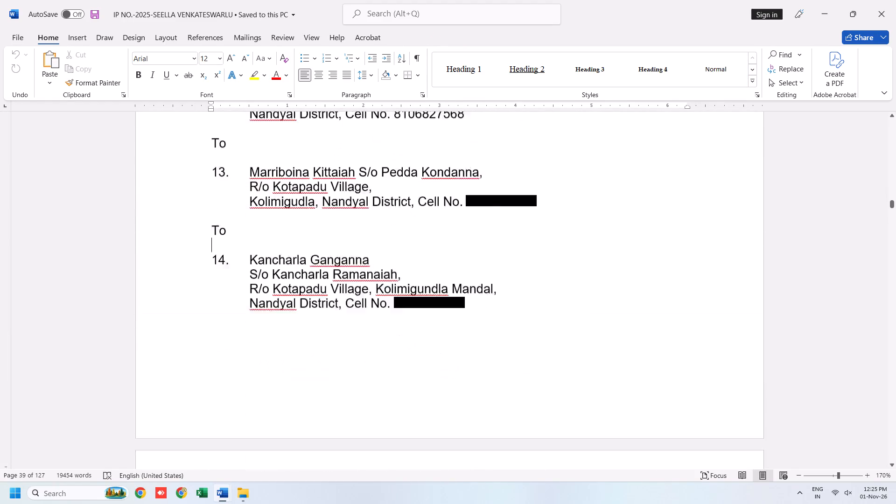
key("Page_Up")
key("Page_Up")
key("Page_Up")
key("Page_Up")
key("Page_Up")
key("Page_Up")
key("Page_Up")
key("Page_Up")
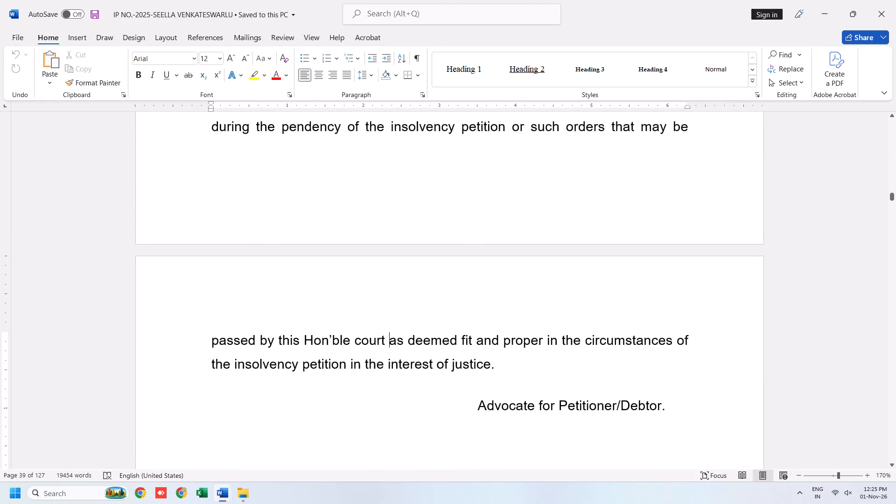
key("Page_Down")
key("Page_Down")
key("Page_Down")
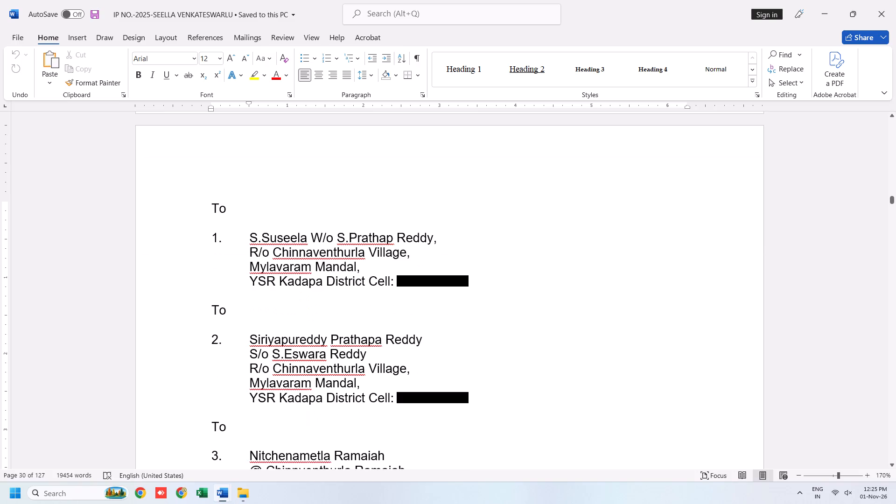
key("Page_Down")
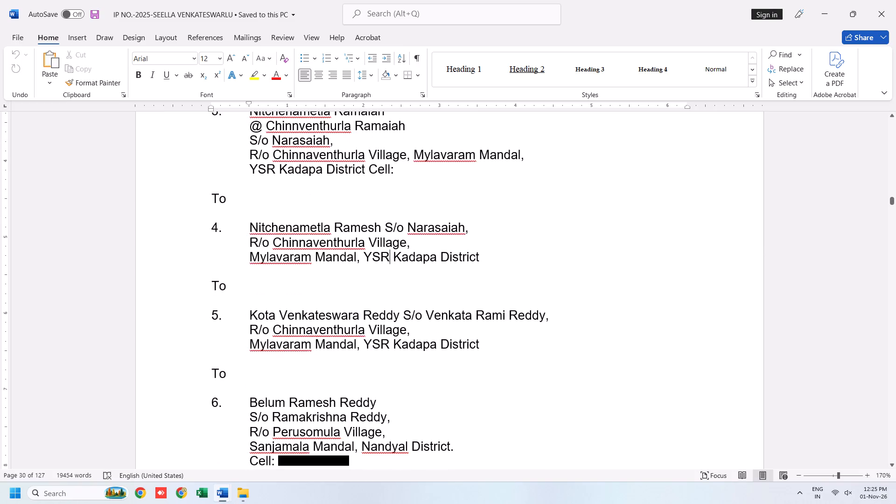
Examine the numbered respondents list of the I.A. /2025 in I.P. /2025 petition backwards to the petition's first page.
key("Page_Up")
key("Page_Up")
key("Page_Up")
key("Page_Up")
key("Page_Up")
key("Page_Up")
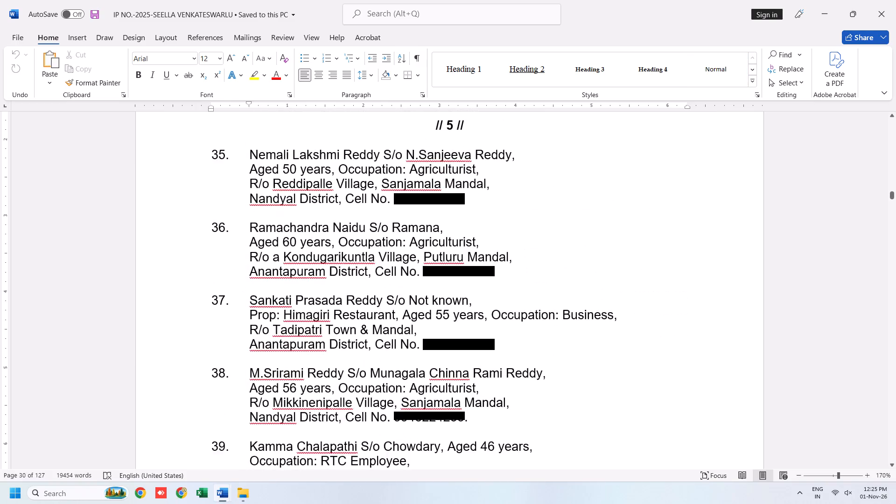
key("Page_Up")
key("Page_Up")
key("Page_Up")
key("Page_Up")
key("Page_Up")
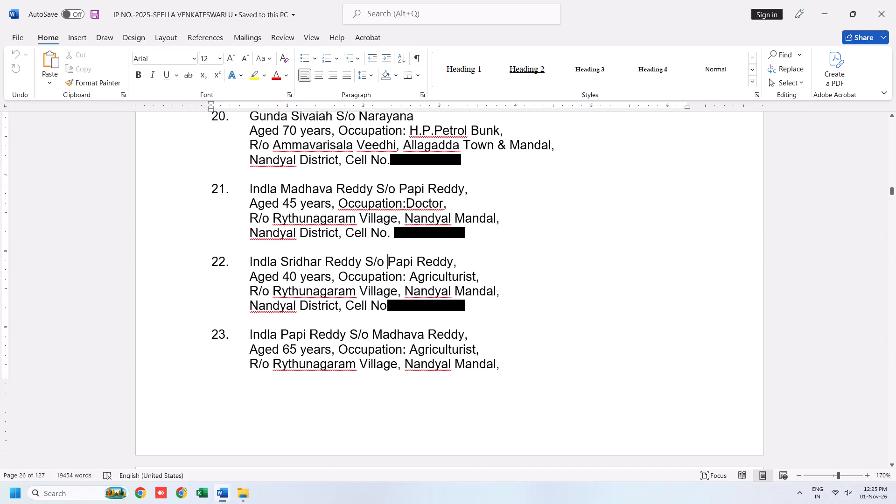
key("Page_Up")
key("Page_Up")
key("Page_Up")
key("Page_Up")
key("Page_Up")
key("Page_Up")
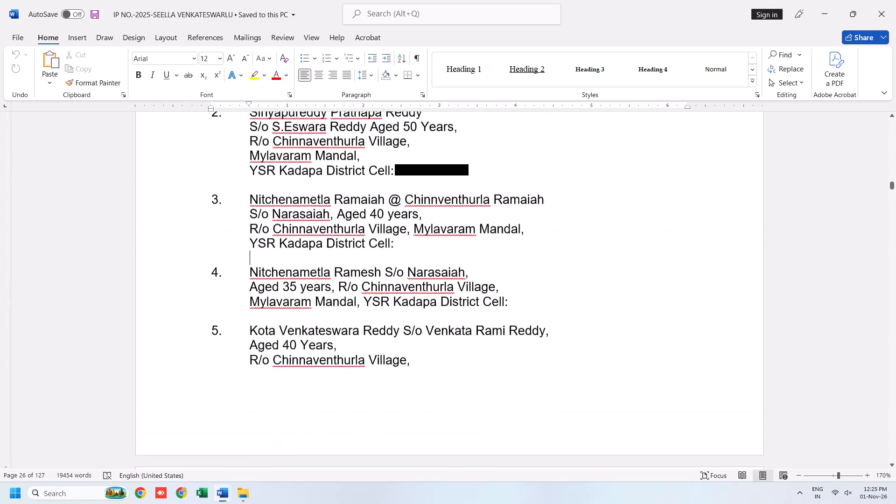
key("Page_Up")
key("Page_Up")
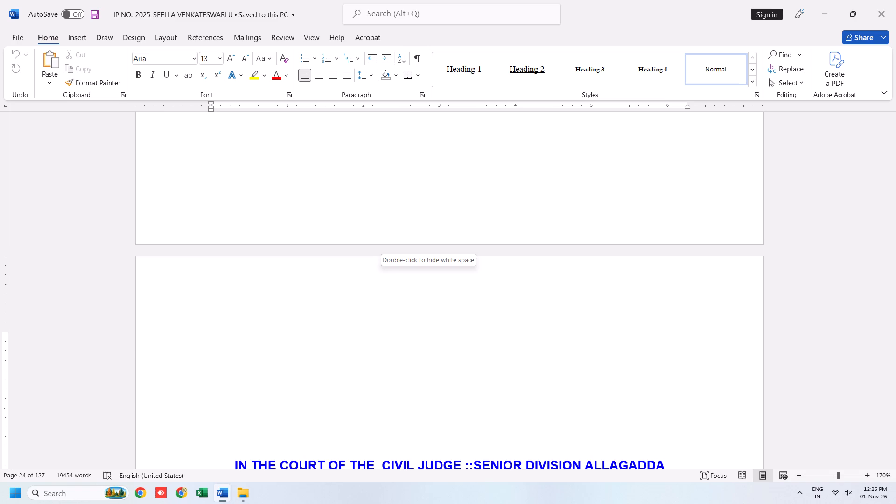
Delete the extra blank lines above the court heading of the I.A. /2025 in I.P. /2025 petition on page 24.
scroll(363, 337, "down", 7)
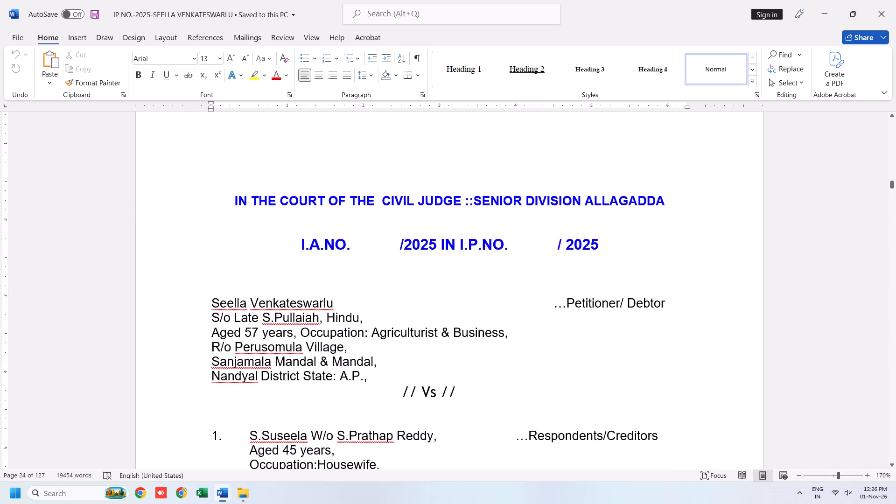
scroll(363, 340, "up", 6)
left_click(336, 306)
left_click(336, 306)
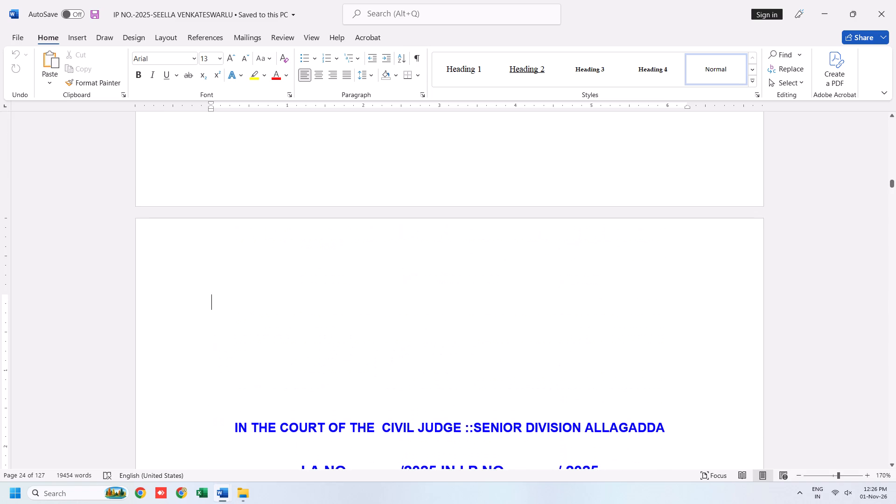
key("Delete")
key("Delete")
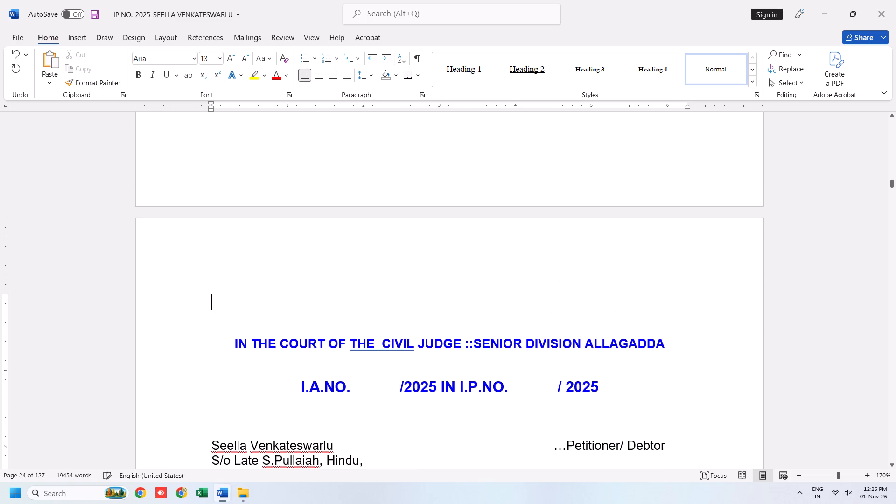
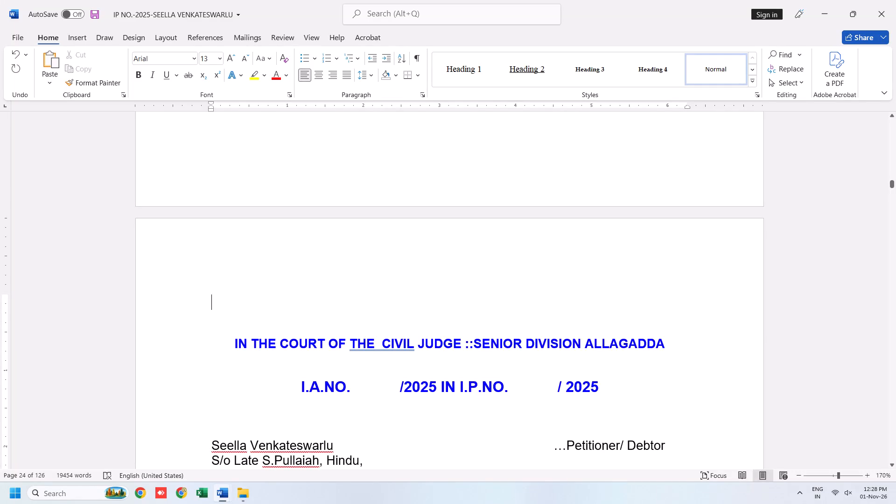
left_click_drag(420, 360, 434, 360)
left_click(10, 38)
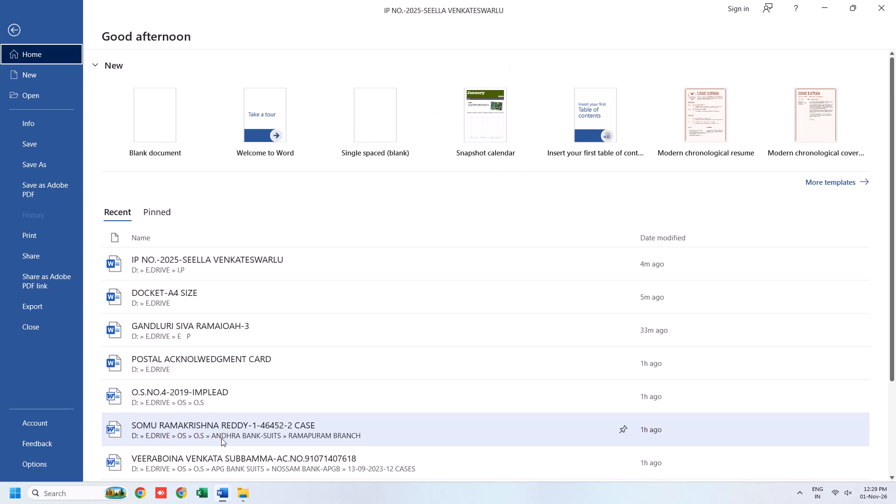
scroll(273, 347, "down", 8)
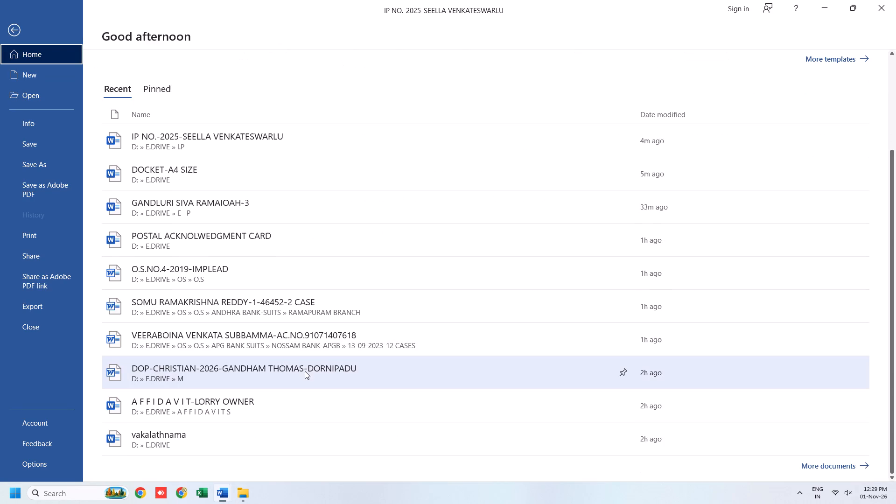
left_click(260, 340)
Examine the closing Section 5 Limitation Act petition back to the court heading of the I.A. /2026 in O.S. 249/2023 affidavit before it.
left_click(328, 326)
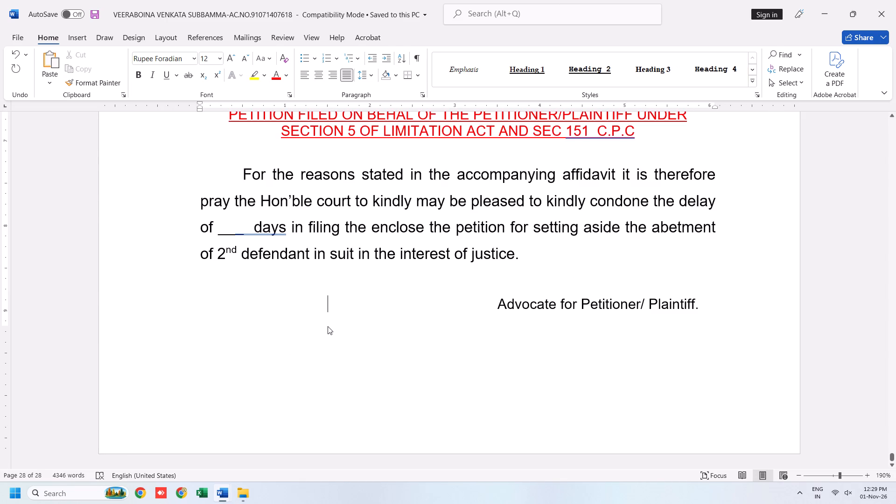
scroll(351, 324, "up", 9)
key("Page_Down")
key("Page_Down")
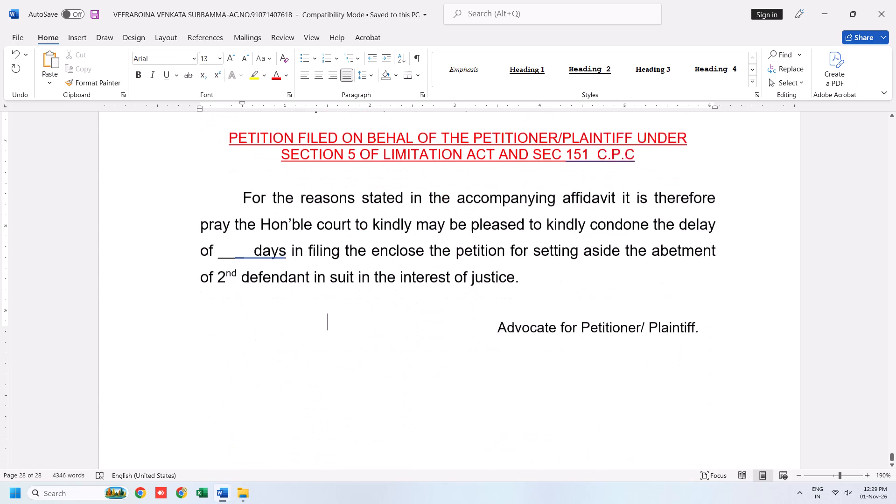
key("Page_Down")
key("Page_Down")
key("Page_Up")
key("Page_Up")
key("Page_Up")
key("Page_Up")
key("Page_Up")
key("Page_Up")
key("Page_Up")
key("Page_Up")
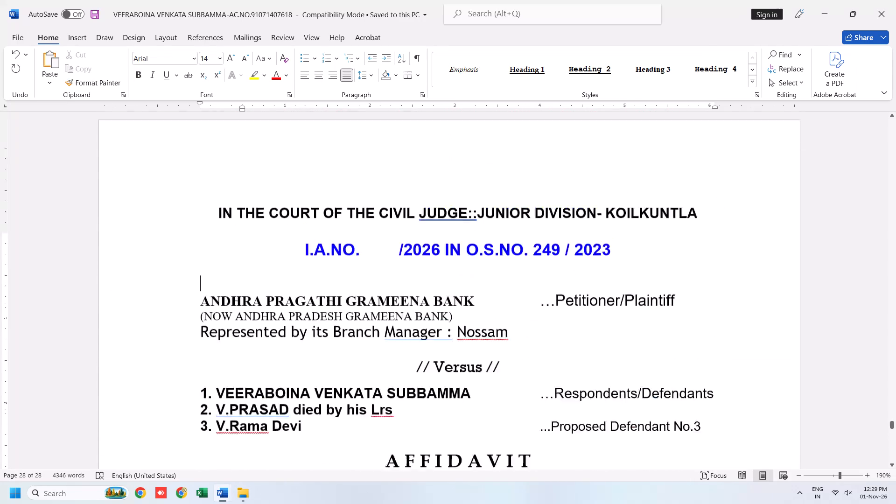
Examine the I.A. /2026 in O.S. 249/2023 papers from the page 25 petition heading back to the impleading affidavit on page 20.
key("Page_Up")
key("Page_Up")
key("Page_Up")
key("Page_Up")
key("Page_Up")
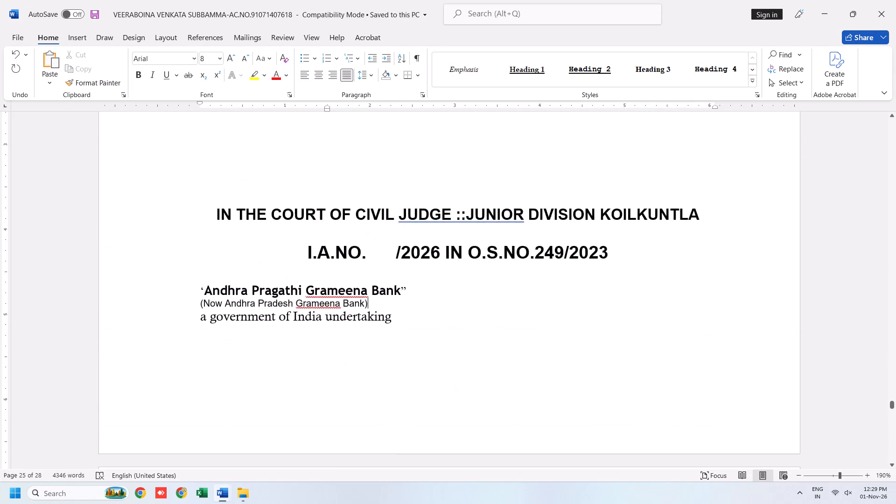
key("Page_Up")
key("Page_Up")
key("Page_Up")
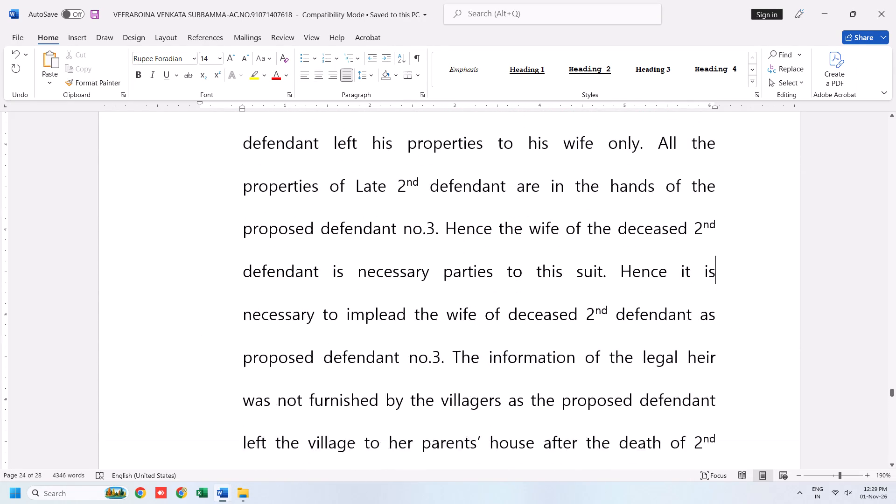
key("Page_Up")
key("Page_Up")
key("Page_Up")
key("Page_Up")
key("Page_Up")
key("Page_Up")
key("Page_Up")
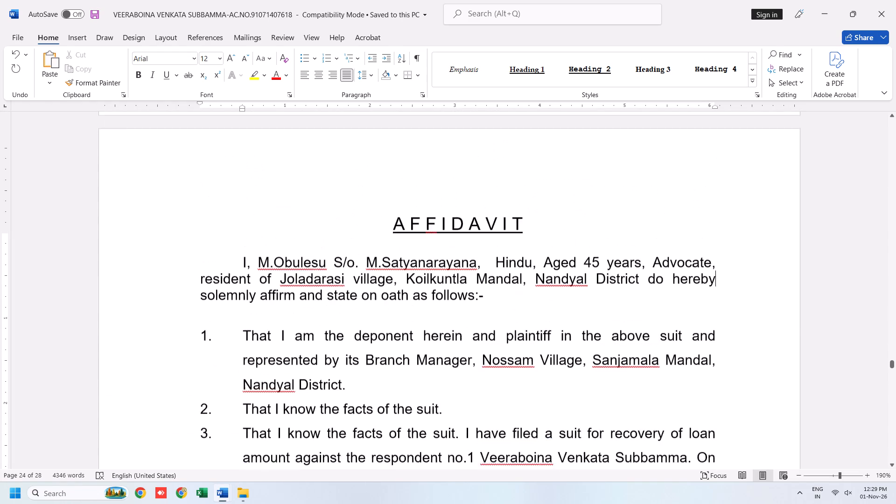
Push the court heading below the impleading affidavit on page 21 onto the following page.
key("Page_Up")
key("Page_Up")
key("Page_Down")
key("Page_Down")
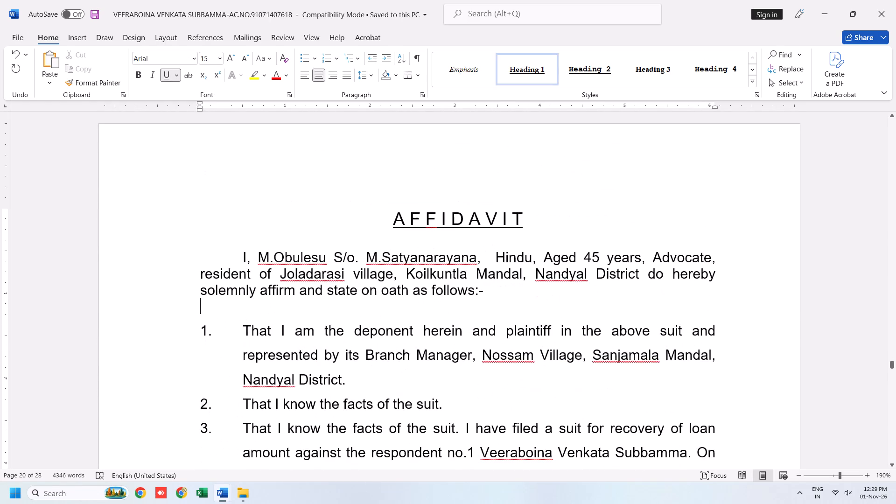
key("Page_Down")
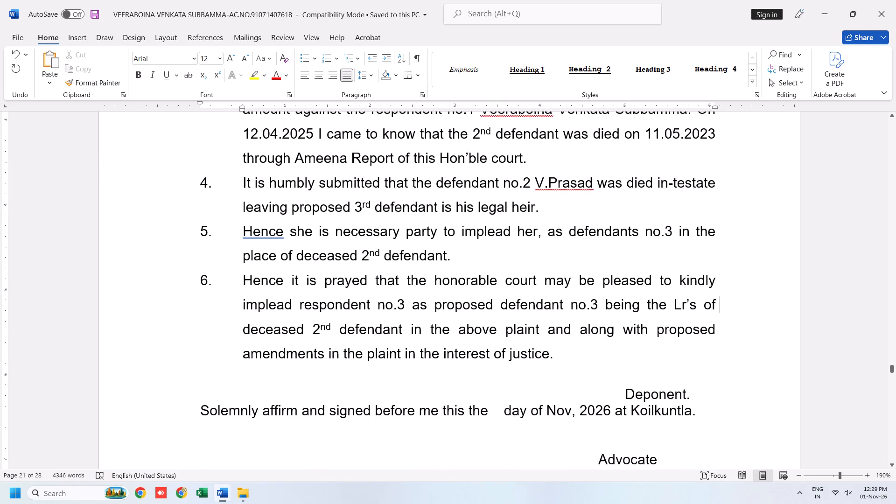
key("Page_Down")
key("Page_Up")
key("Page_Down")
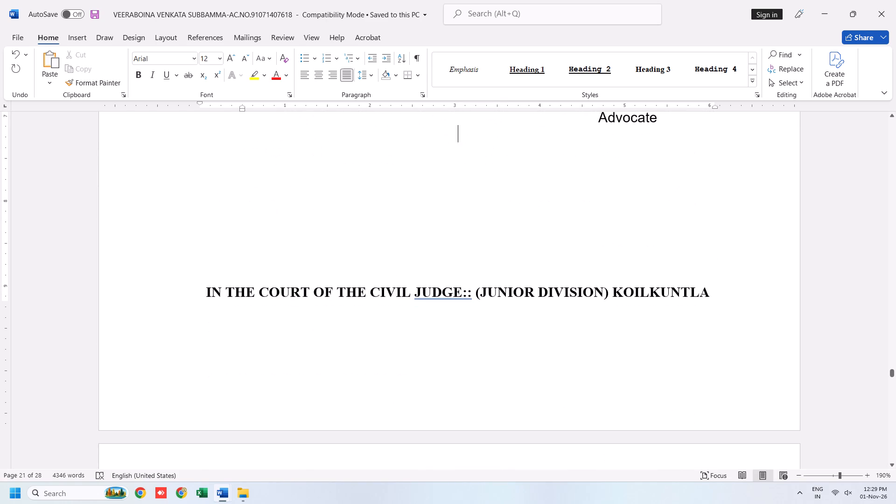
left_click(437, 264)
key("Return")
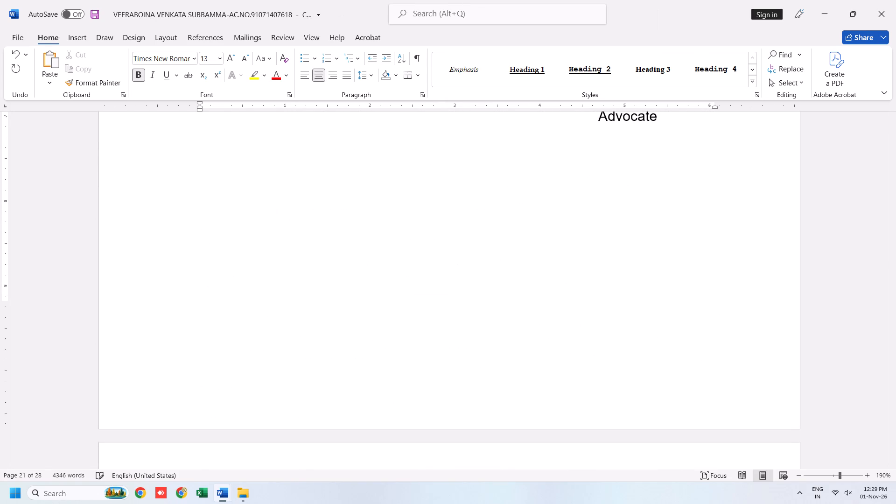
Reduce the two-line Koilkuntla court heading of the page 18 I.A. petition to 12 pt.
scroll(437, 263, "up", 9)
scroll(454, 320, "up", 14)
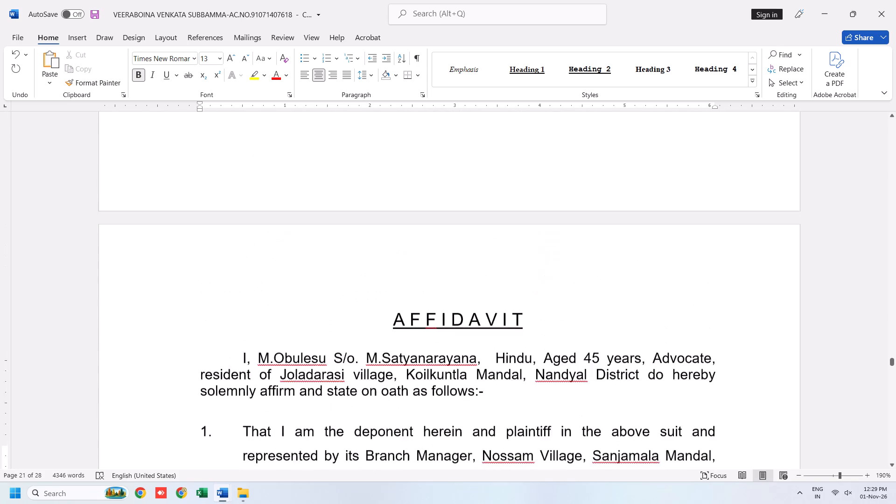
scroll(441, 266, "up", 10)
scroll(364, 240, "up", 17)
scroll(356, 237, "up", 20)
scroll(356, 237, "up", 20)
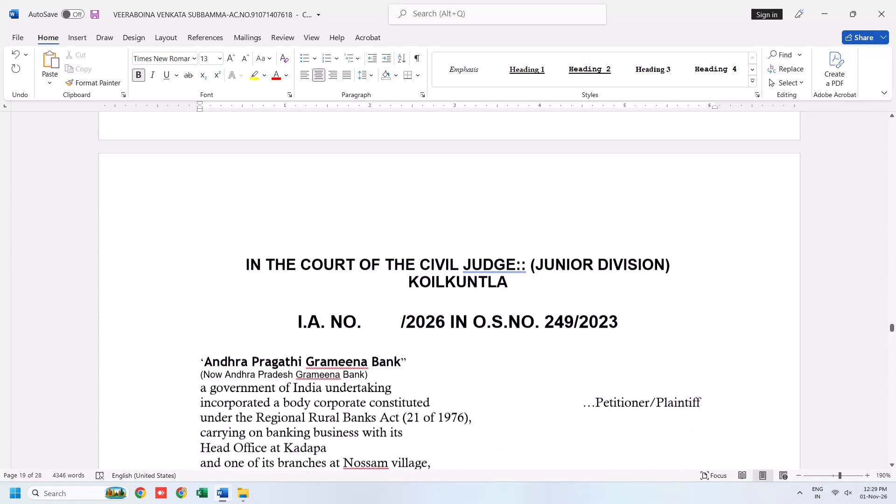
left_click(318, 244)
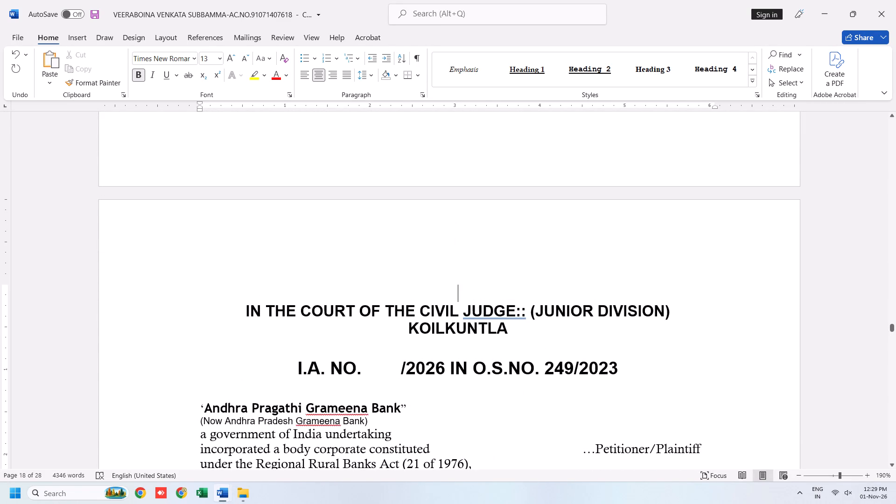
left_click_drag(240, 309, 642, 327)
key("ctrl+bracketleft")
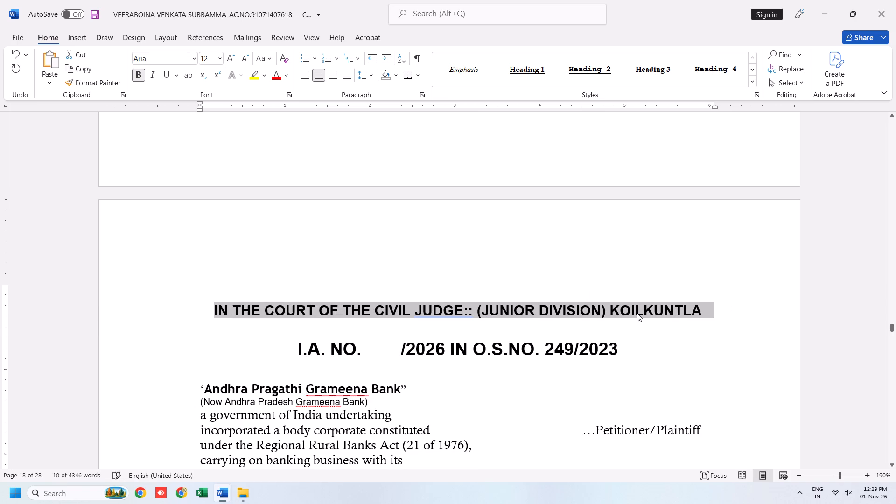
Reduce the "I.A. NO. /2026 IN O.S.NO. 249/2023" line under the court heading to 13 pt.
left_click(296, 340)
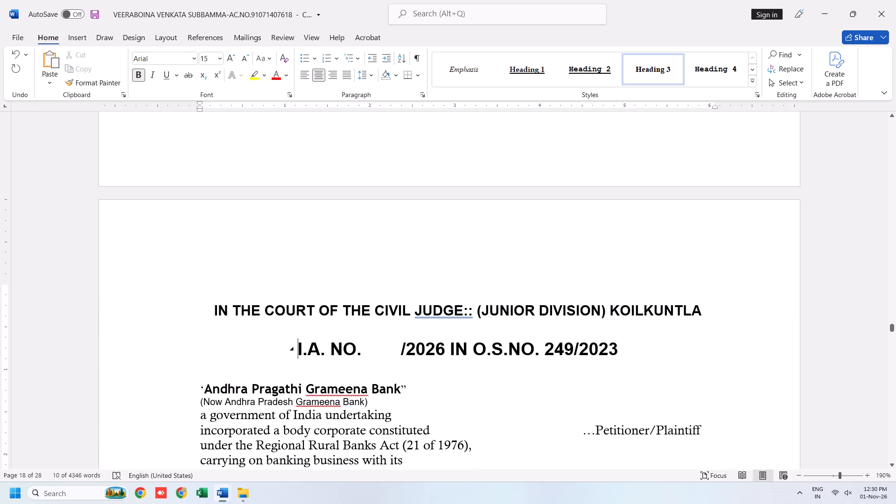
key("shift+End")
key("ctrl+bracketleft")
key("ctrl+bracketleft")
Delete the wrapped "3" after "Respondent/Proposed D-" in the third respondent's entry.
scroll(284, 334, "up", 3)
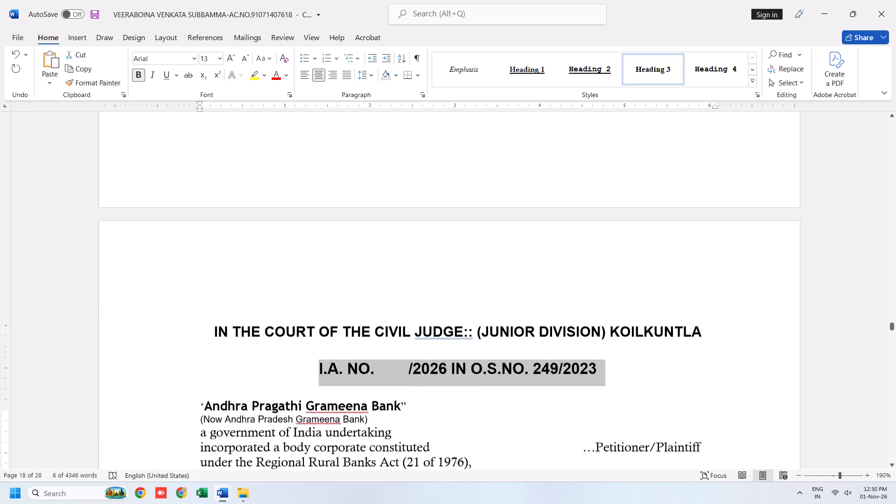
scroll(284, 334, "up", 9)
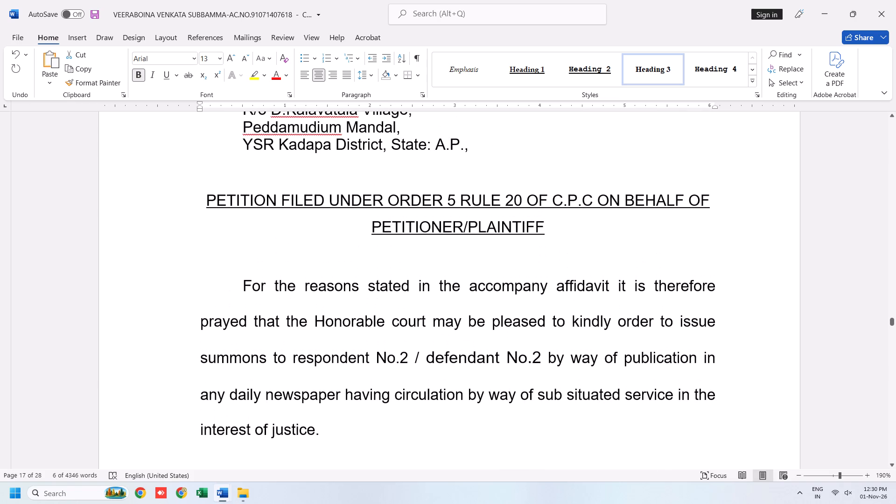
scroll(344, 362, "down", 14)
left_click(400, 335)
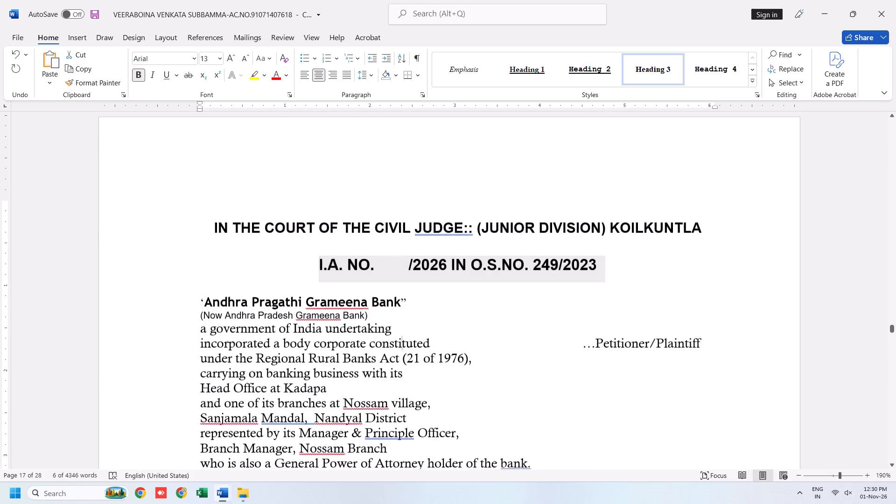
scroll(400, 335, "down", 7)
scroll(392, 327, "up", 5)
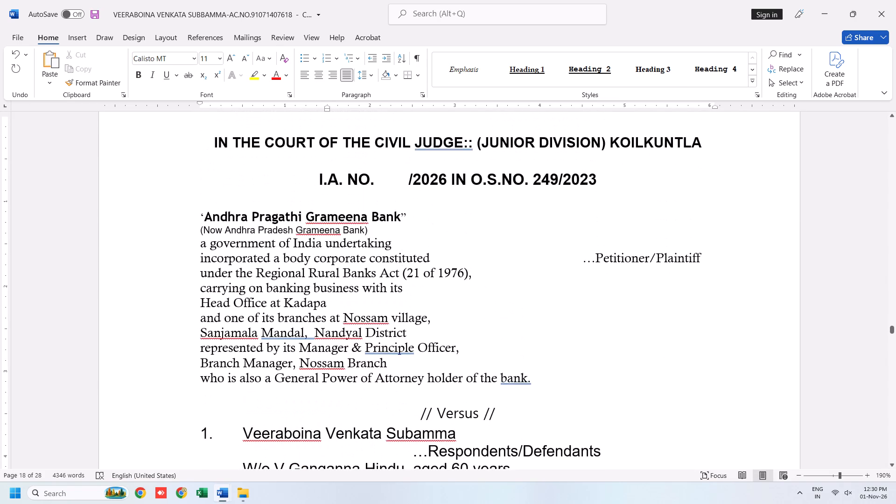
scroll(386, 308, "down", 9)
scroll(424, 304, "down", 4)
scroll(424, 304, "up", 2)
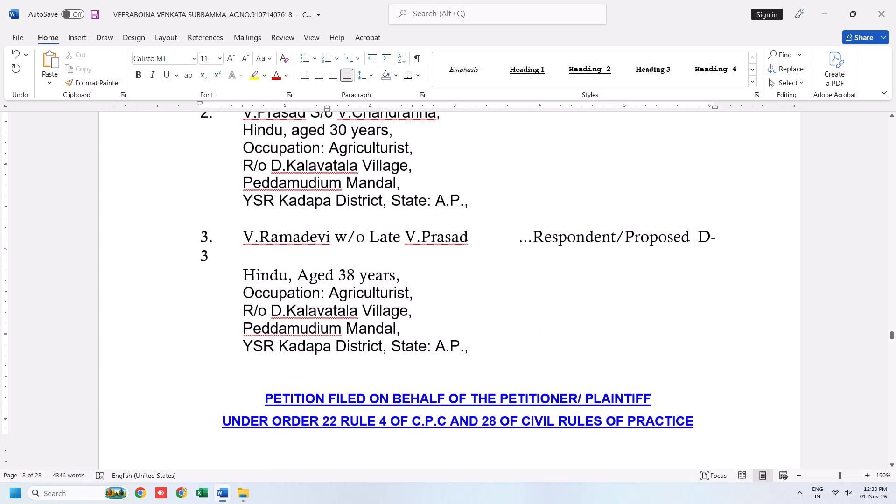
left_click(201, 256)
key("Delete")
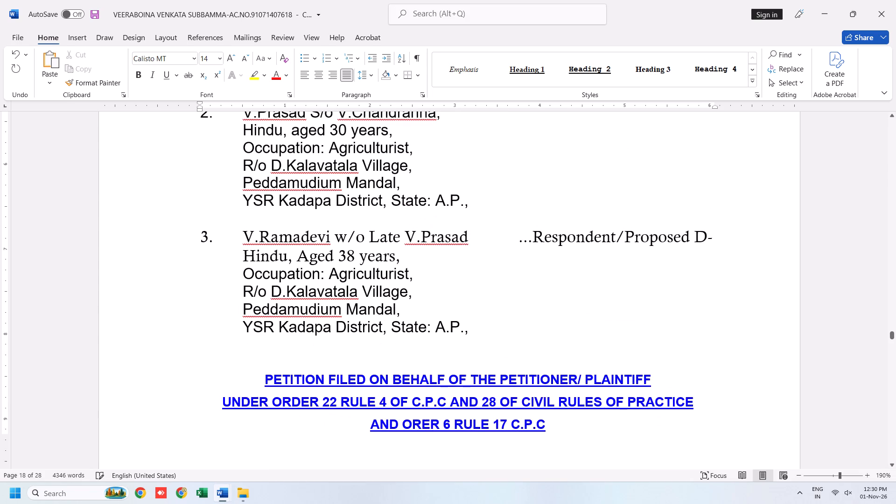
Delete the blank line above the court heading of the page 18 I.A. petition.
scroll(229, 232, "down", 13)
scroll(404, 224, "up", 12)
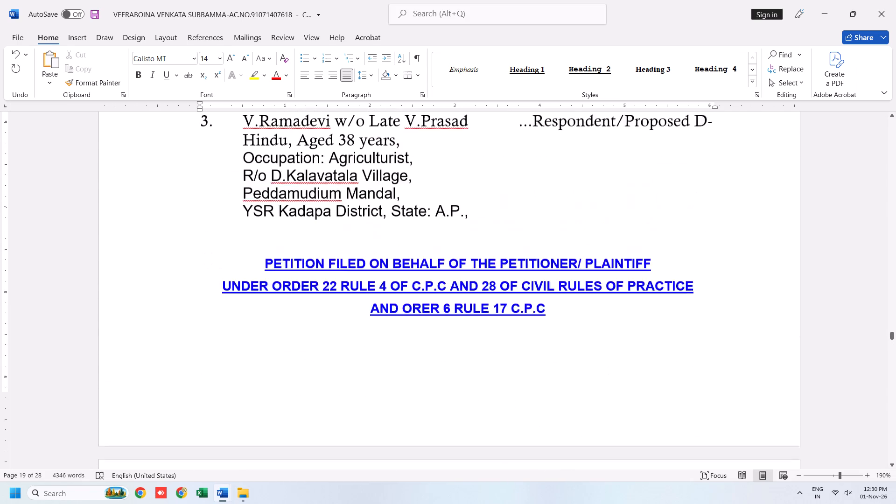
left_click(383, 308)
scroll(382, 307, "up", 16)
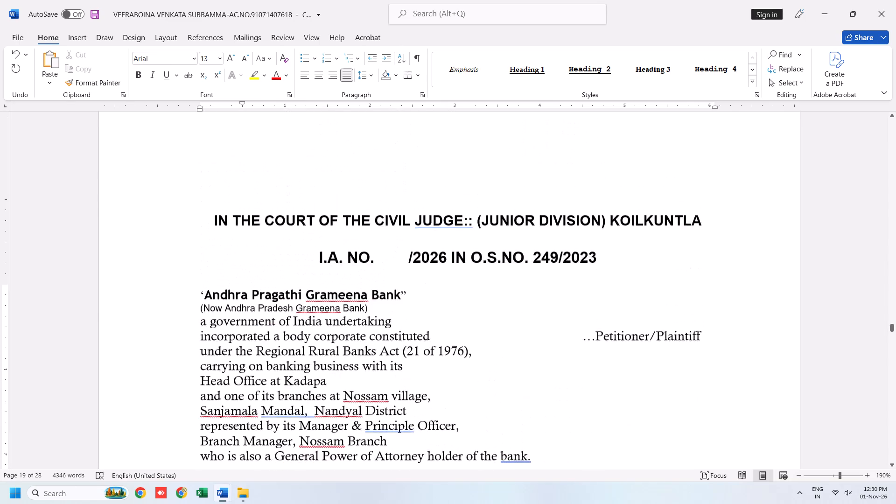
left_click(301, 238)
key("Delete")
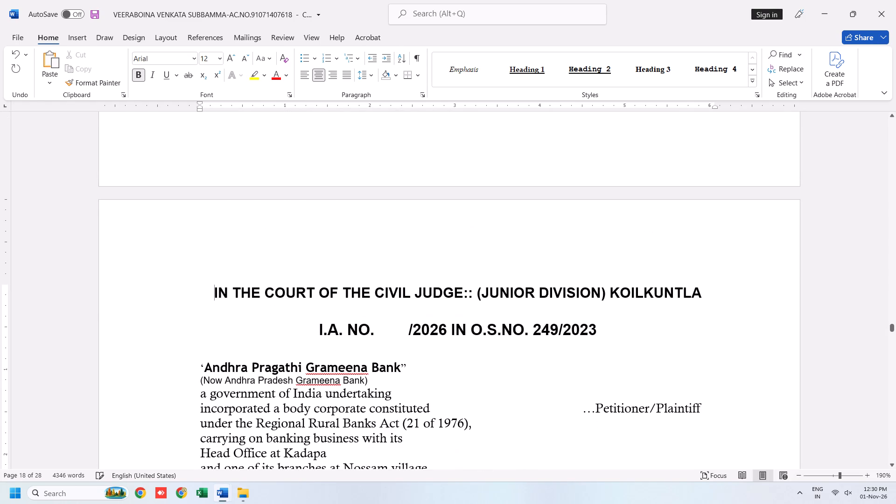
Bring the "…Respondents/Defendants" label up onto the first respondent's name line by deleting the extra spacing.
scroll(350, 264, "down", 11)
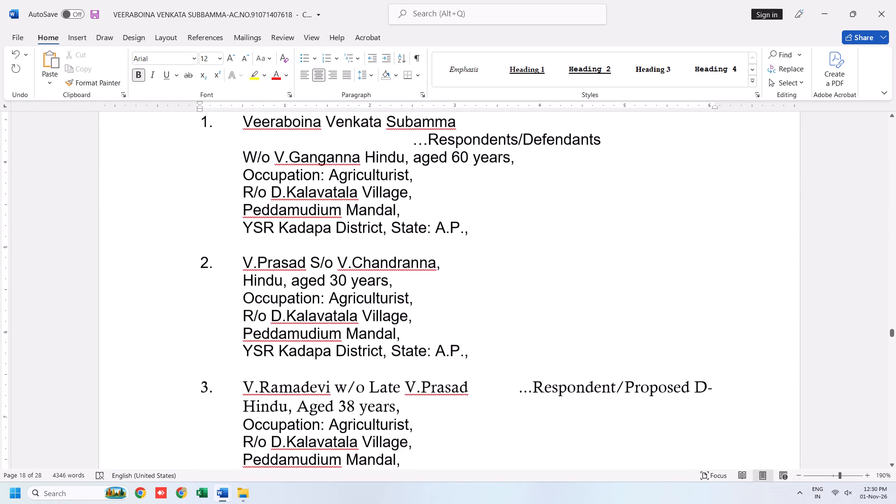
left_click(462, 125)
key("Delete")
left_click(507, 219)
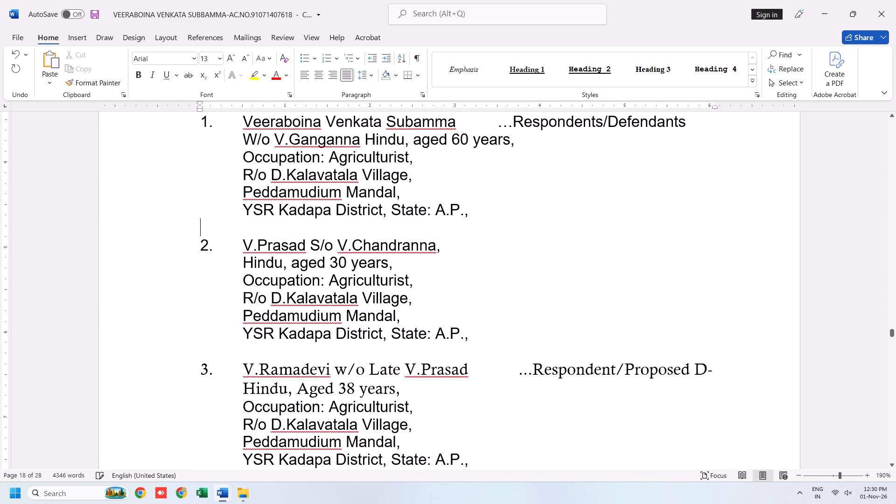
Complete the third respondent's label with the number 3 after "Respondent/Proposed D-".
scroll(504, 331, "down", 1)
left_click(508, 313)
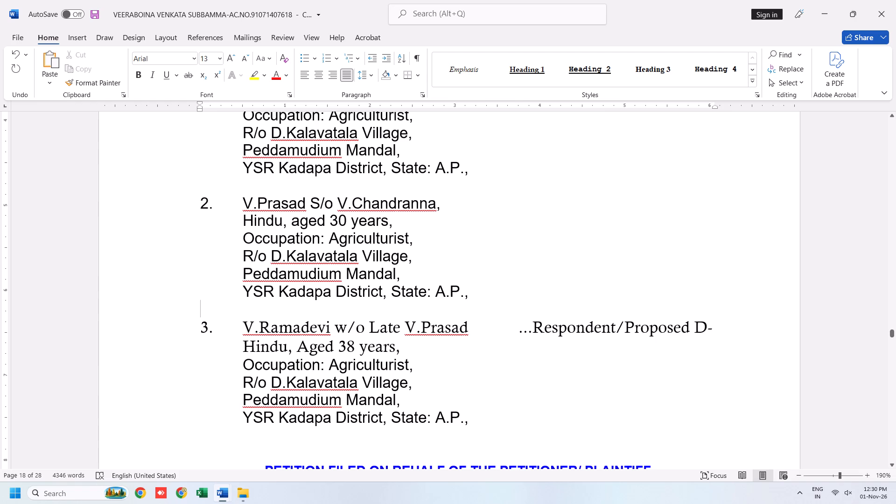
left_click(496, 334)
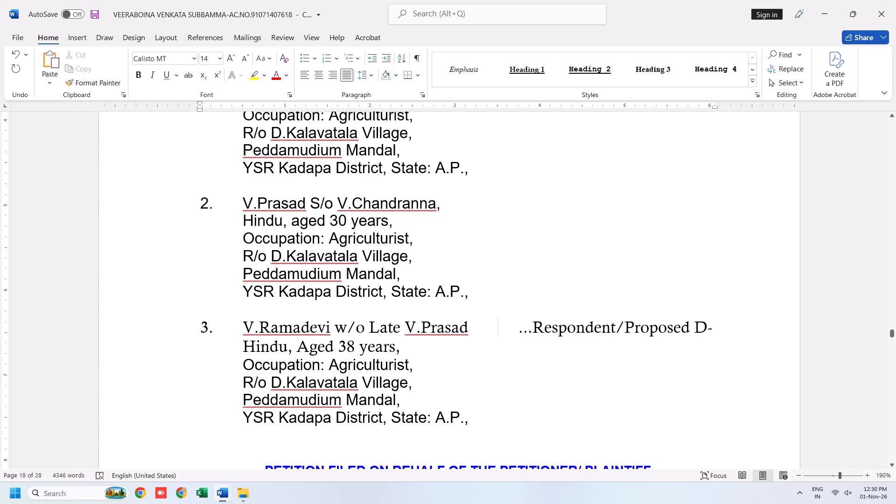
left_click(716, 328)
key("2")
key("Insert")
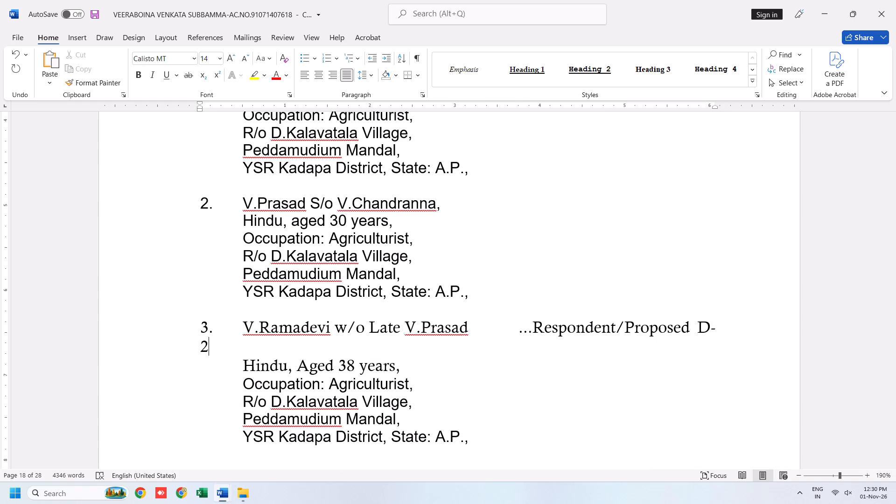
key("BackSpace")
key("backslash")
key("BackSpace")
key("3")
Reduce the font of the third respondent's "…Respondent/Proposed D-3" label by one point.
left_click_drag(495, 326, 521, 334)
key("shift+Down")
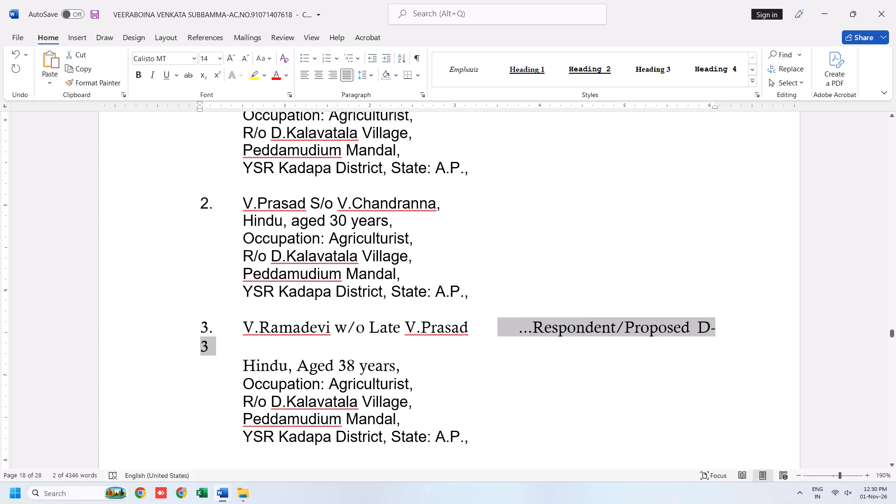
key("ctrl+bracketleft")
left_click(394, 308)
left_click(367, 258)
scroll(367, 258, "down", 3)
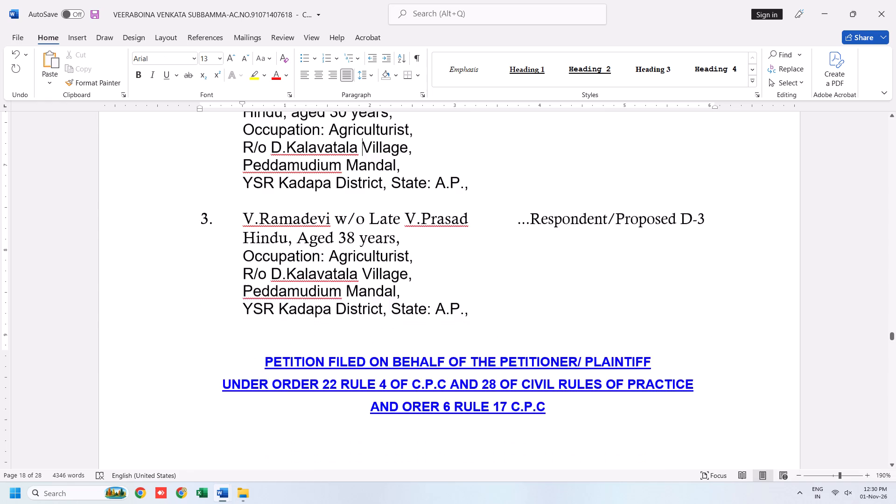
Clear the wrapped indent of the closing "Advocate for Petitioner/ Plaintiff." line on page 19 and indent it again with six tabs.
scroll(367, 259, "down", 12)
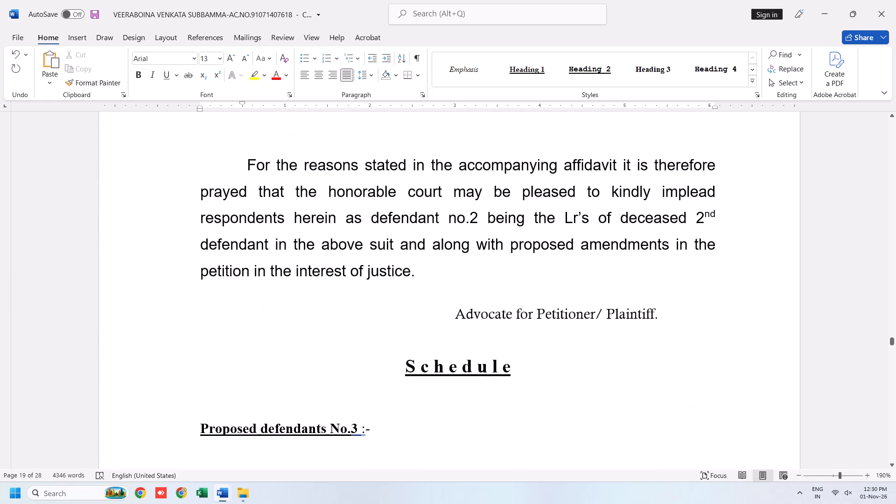
scroll(367, 260, "down", 20)
scroll(367, 260, "down", 4)
scroll(361, 283, "up", 8)
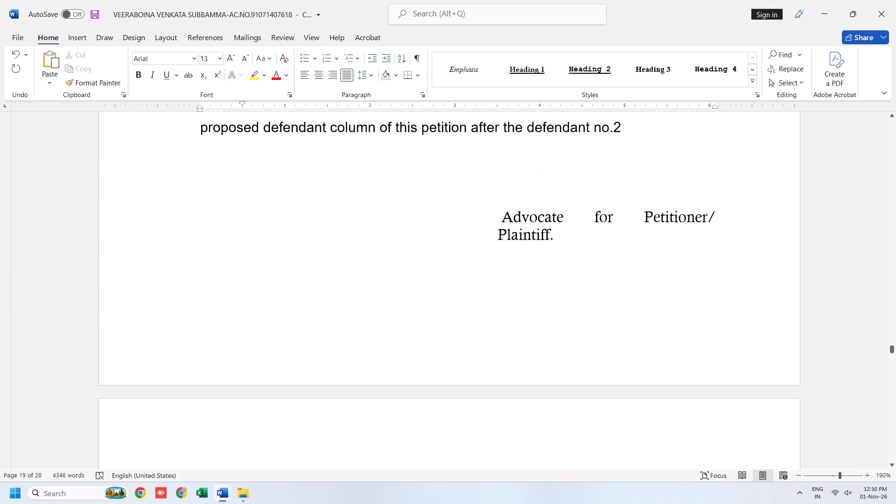
left_click(420, 229)
key("BackSpace")
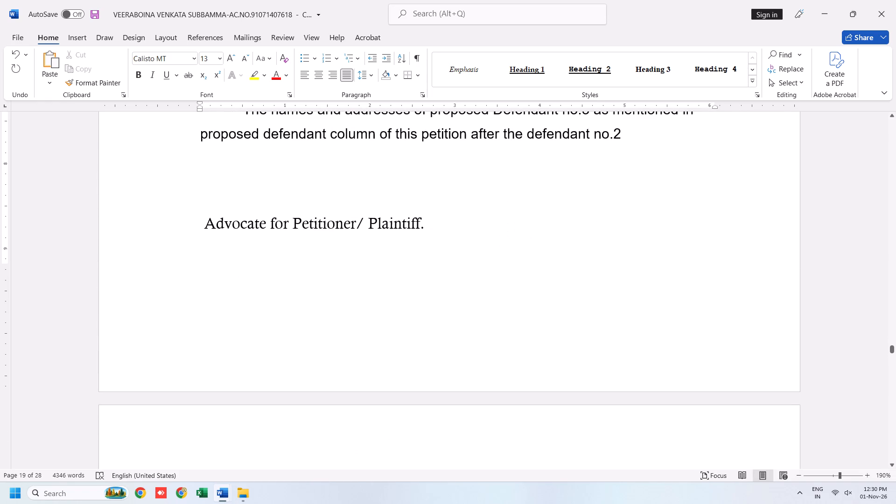
key("Tab")
key("Tab")
key("Tab")
key("Tab")
key("Tab")
key("Tab")
Delete the blank line above the "Proposed Amendment" heading.
scroll(426, 217, "up", 7)
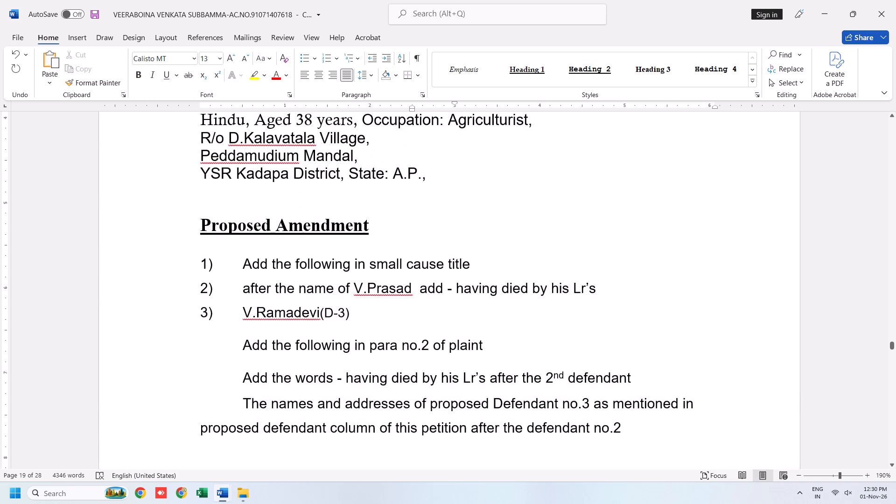
scroll(385, 238, "up", 2)
left_click(224, 295)
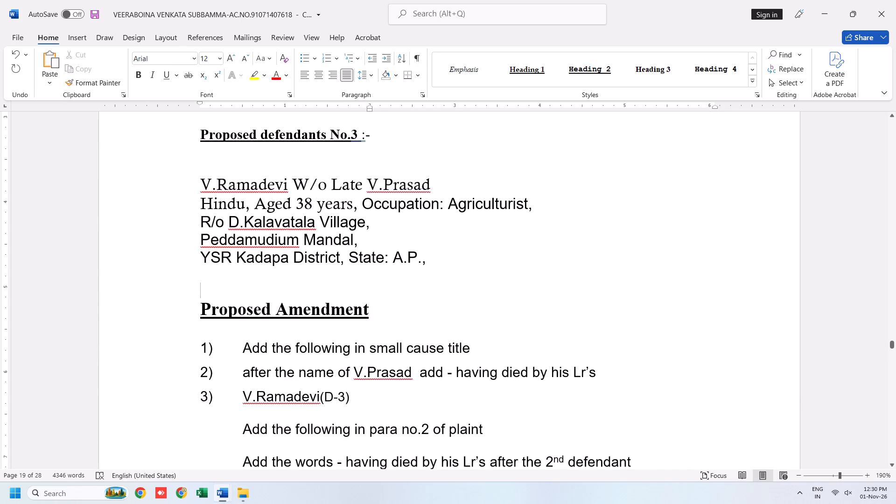
key("Delete")
Delete the blank line below the "Schedule" heading.
scroll(254, 275, "up", 5)
left_click(285, 322)
left_click(284, 313)
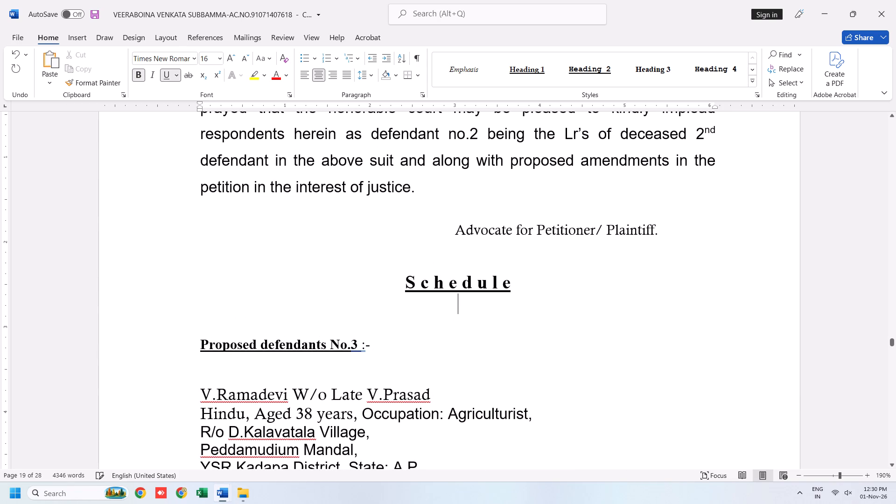
key("Delete")
Apply single line spacing to the "For the reasons stated in the accompanying affidavit" prayer paragraph.
scroll(284, 313, "up", 3)
left_click(300, 251)
scroll(302, 249, "up", 4)
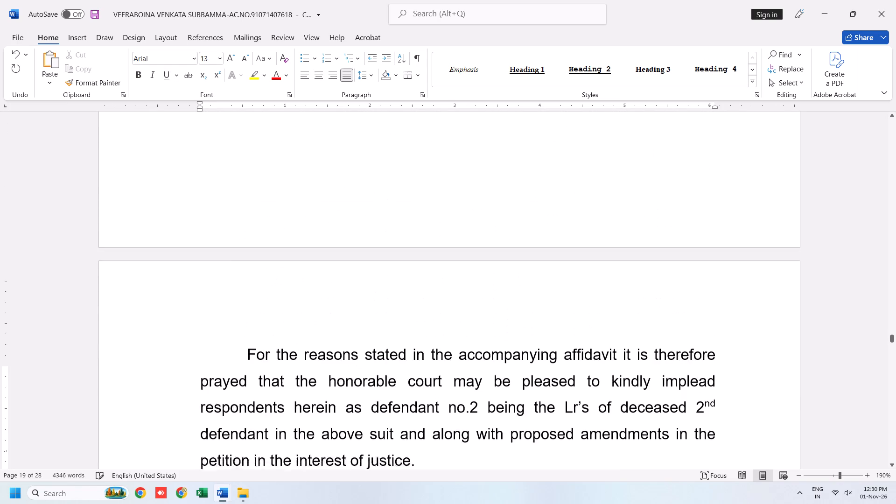
scroll(345, 300, "down", 3)
left_click(353, 326)
key("ctrl+1")
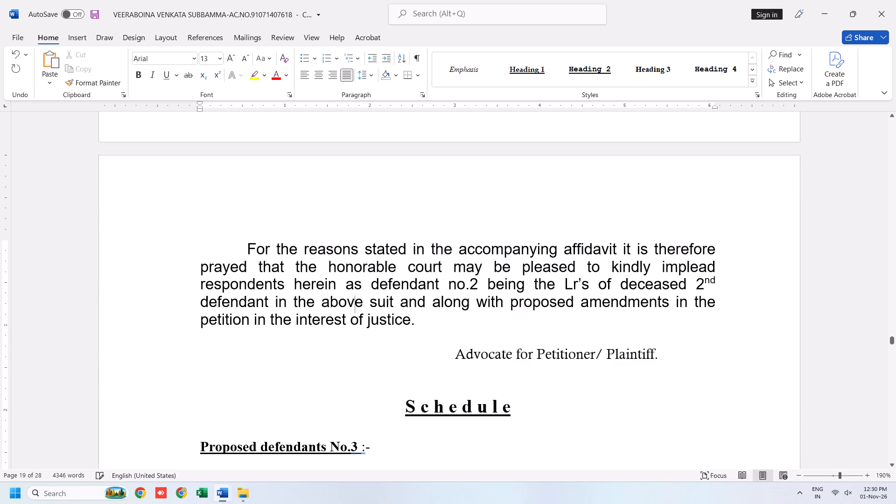
Join the district and state line onto the end of the mandal line in all three respondents' addresses on page 18.
scroll(373, 278, "up", 4)
scroll(319, 197, "up", 3)
left_click(279, 202)
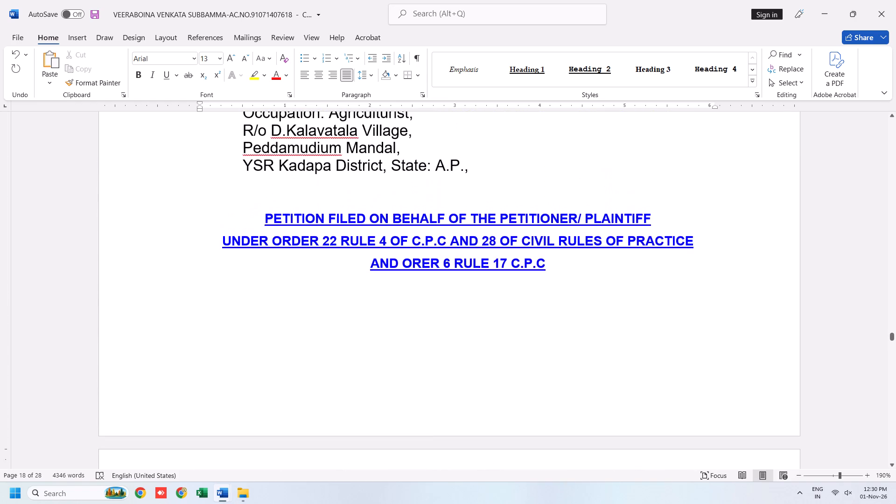
scroll(303, 202, "up", 2)
left_click(410, 239)
key("Delete")
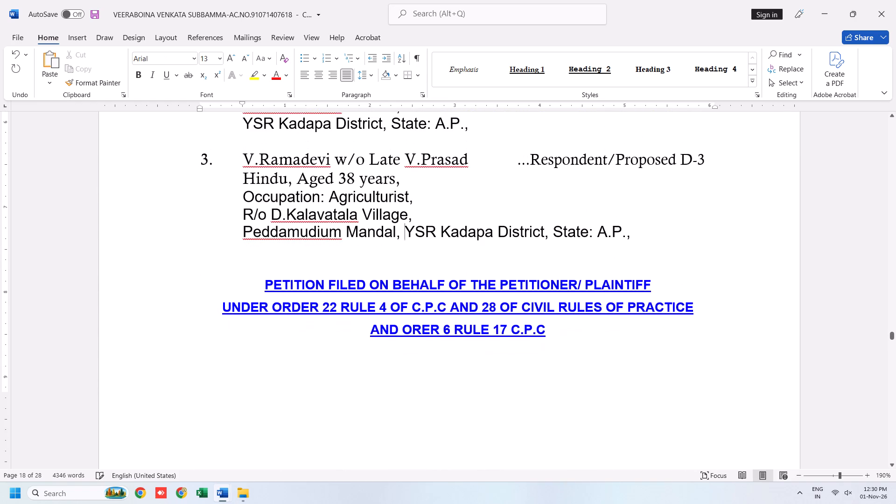
scroll(470, 257, "up", 8)
left_click(415, 444)
key("Delete")
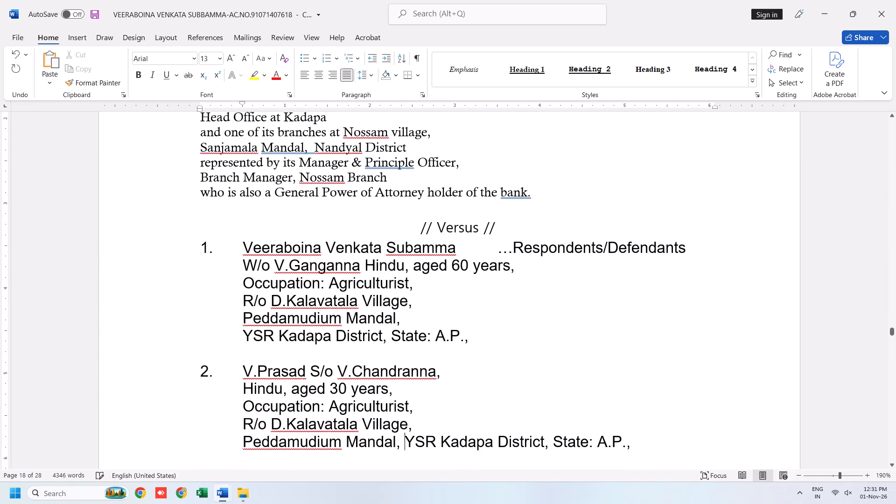
left_click(404, 317)
key("Delete")
Delete the blank line between the third respondent's address and the blue petition heading.
scroll(406, 316, "down", 8)
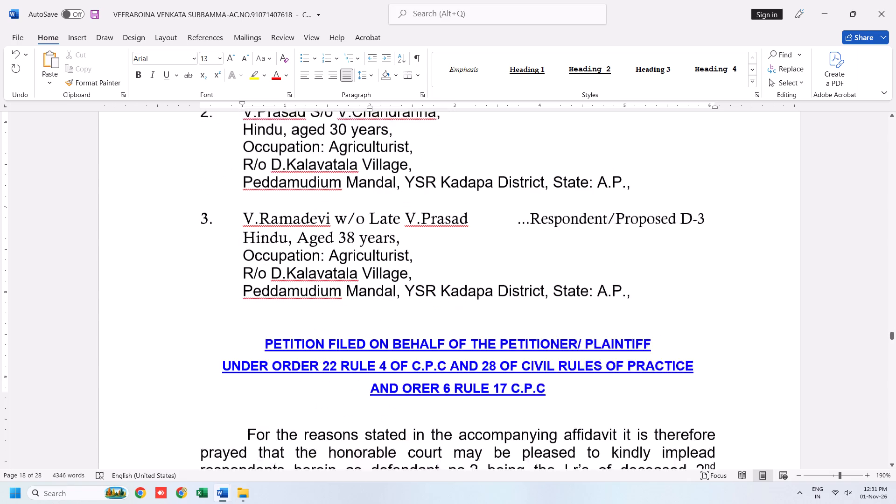
left_click_drag(388, 291, 387, 287)
left_click(360, 233)
key("Delete")
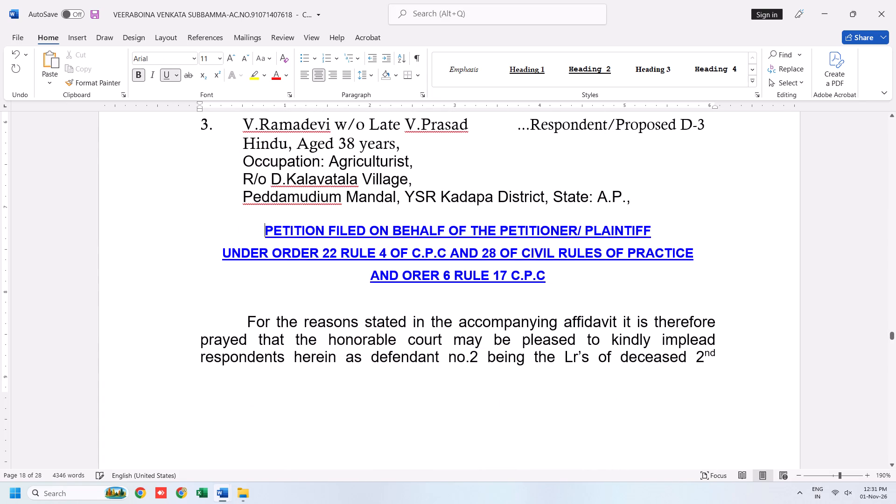
Apply single line spacing to the "PETITION FILED ON BEHALF OF THE PETITIONER/ PLAINTIFF" heading line.
left_click(379, 308)
left_click(378, 306)
scroll(378, 306, "down", 4)
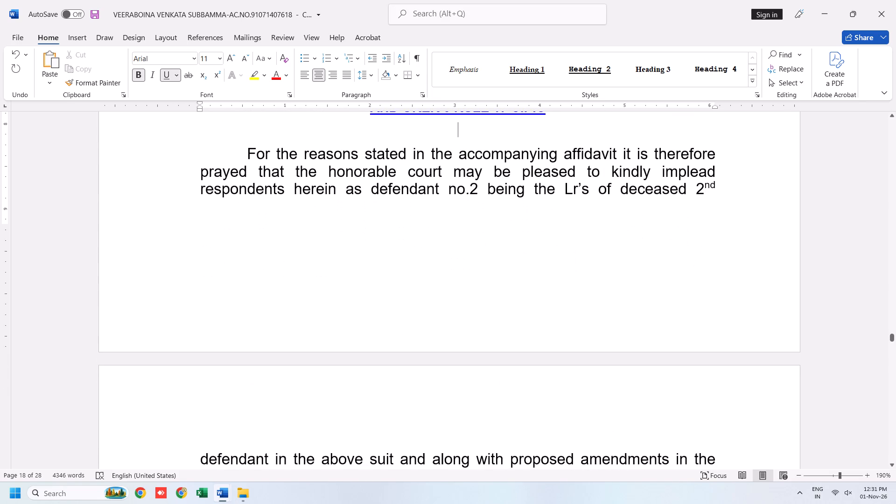
scroll(385, 303, "down", 3)
scroll(398, 304, "up", 6)
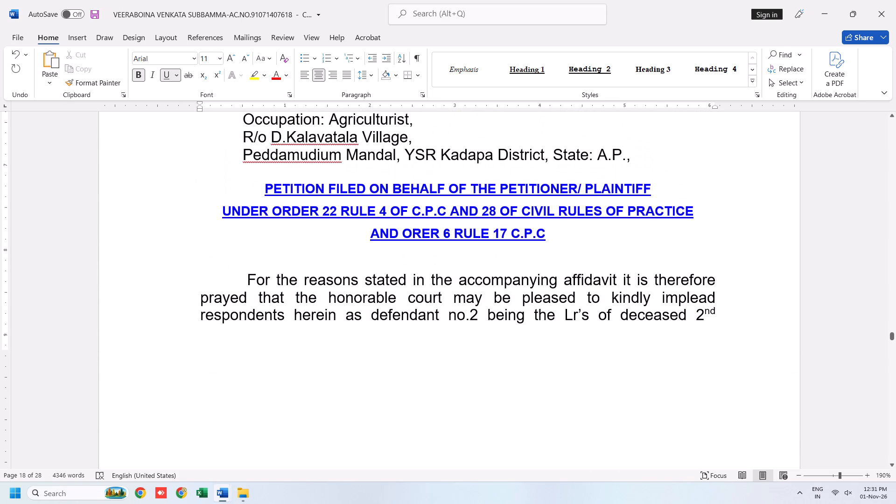
left_click(345, 203)
key("ctrl+1")
Delete the blank line between the petition heading and the prayer paragraph.
left_click(389, 251)
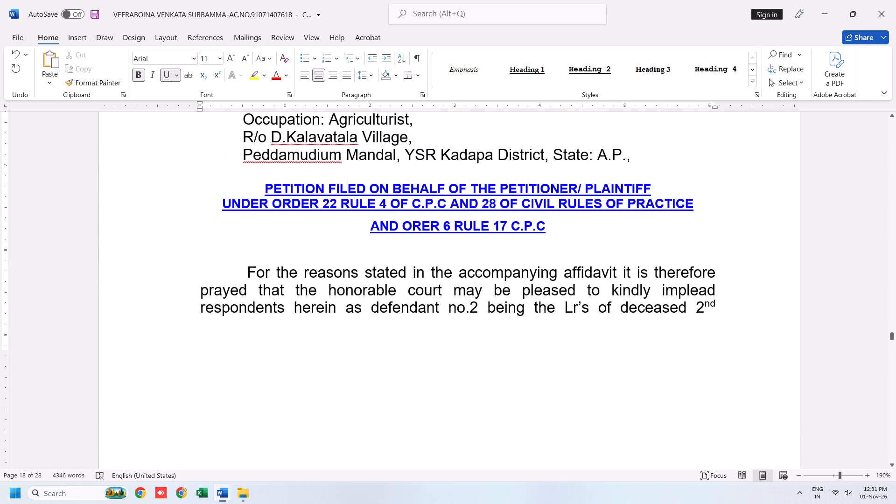
left_click(367, 252)
key("Delete")
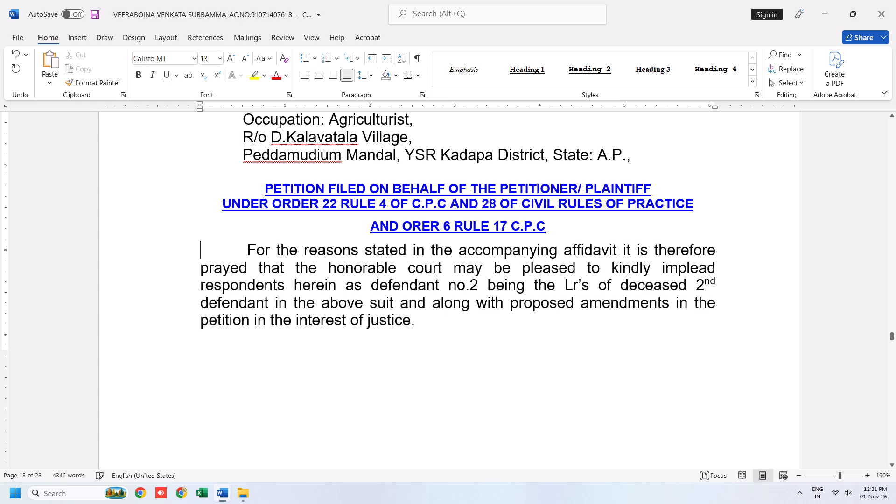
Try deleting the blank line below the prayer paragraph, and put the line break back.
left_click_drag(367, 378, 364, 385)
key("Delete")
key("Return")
Apply single line spacing to the "AND ORER 6 RULE 17 C.P.C" heading line and insert a blank line below it.
scroll(386, 368, "up", 6)
left_click(580, 296)
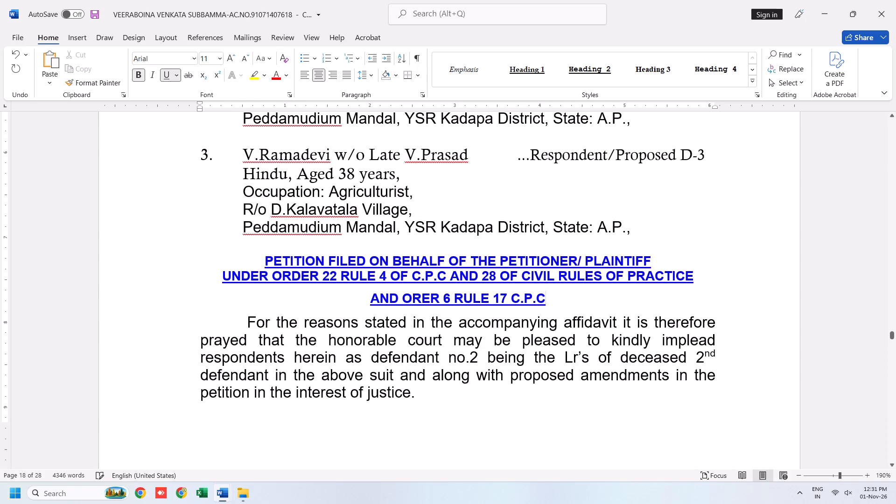
key("ctrl+1")
key("Return")
scroll(479, 364, "down", 3)
scroll(428, 325, "up", 8)
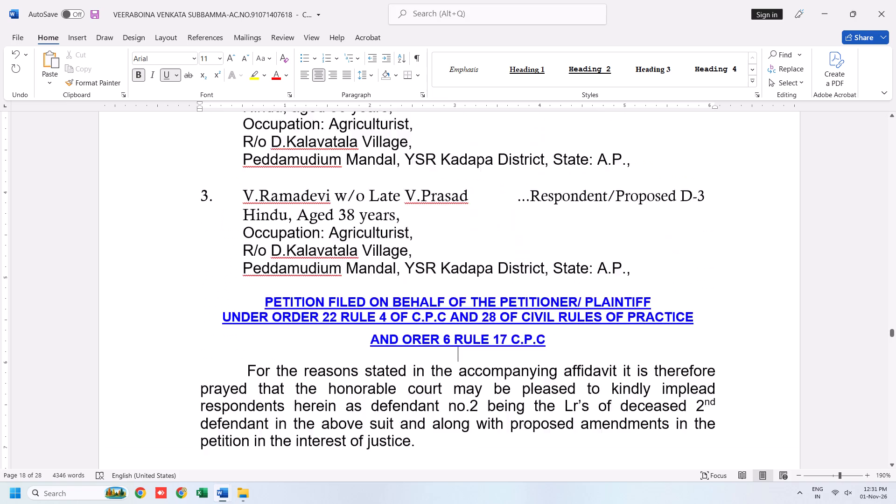
Join the "and one of its branches at Nossam village," line onto "Head Office at Kadapa" in the bank's description.
scroll(426, 323, "up", 10)
left_click(337, 229)
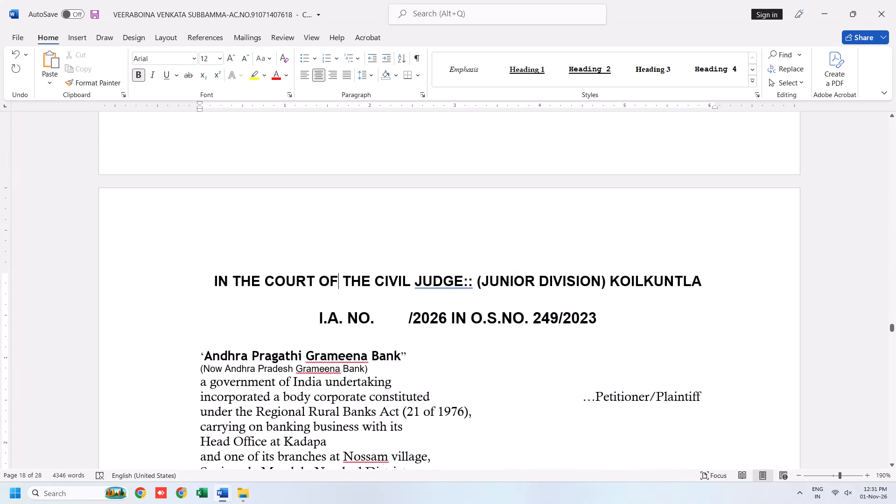
scroll(357, 250, "down", 6)
left_click(341, 189)
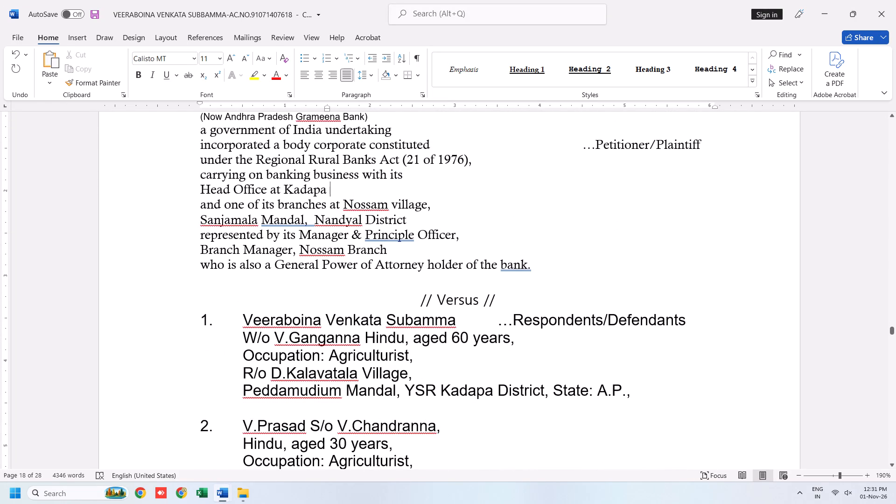
key("Delete")
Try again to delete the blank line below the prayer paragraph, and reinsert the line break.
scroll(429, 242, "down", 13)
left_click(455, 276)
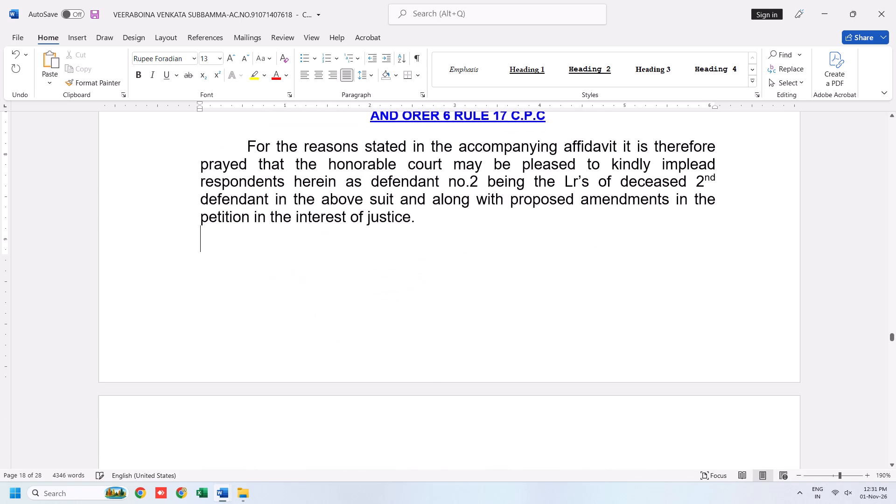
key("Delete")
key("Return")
Join the "AND ORER 6 RULE 17 C.P.C" heading line onto "CIVIL RULES OF PRACTICE", separated by a space.
scroll(460, 237, "up", 3)
left_click(343, 209)
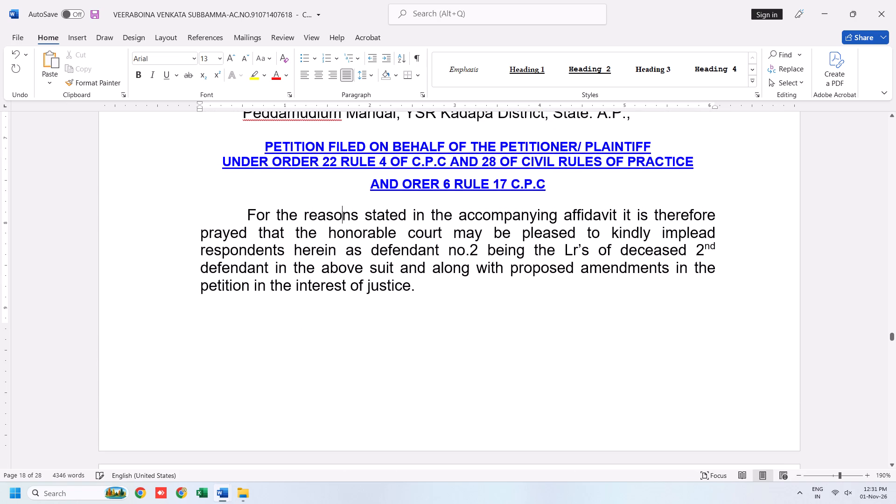
left_click(693, 159)
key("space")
key("Delete")
key("Delete")
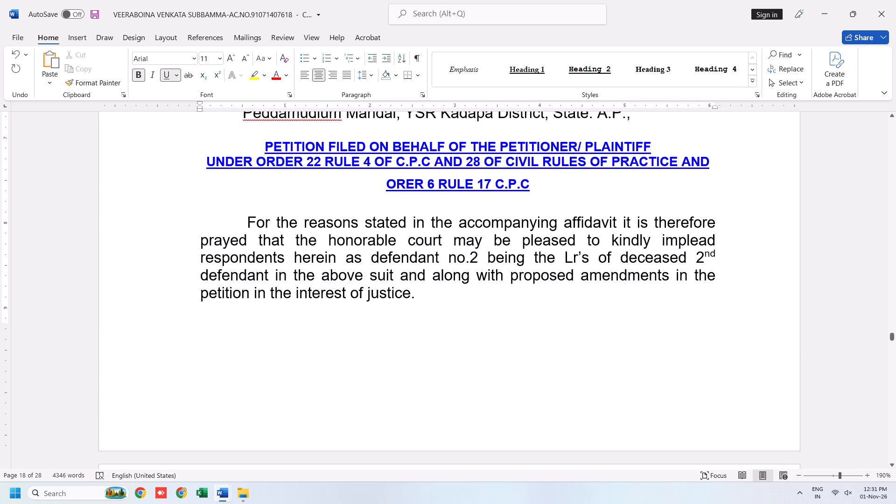
Reduce the font size of the "For the reasons stated" prayer paragraph to 12.
left_click(488, 246)
left_click(424, 208)
scroll(420, 215, "down", 3)
left_click(398, 234)
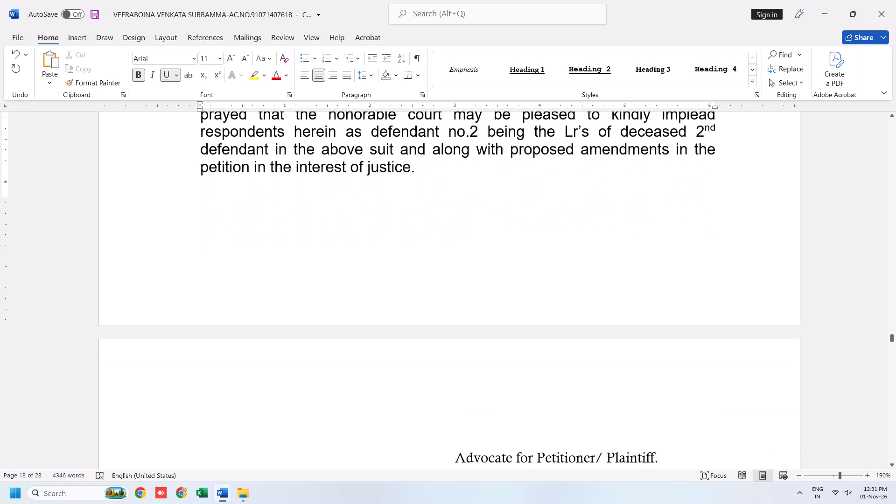
left_click(437, 241)
scroll(450, 228, "up", 3)
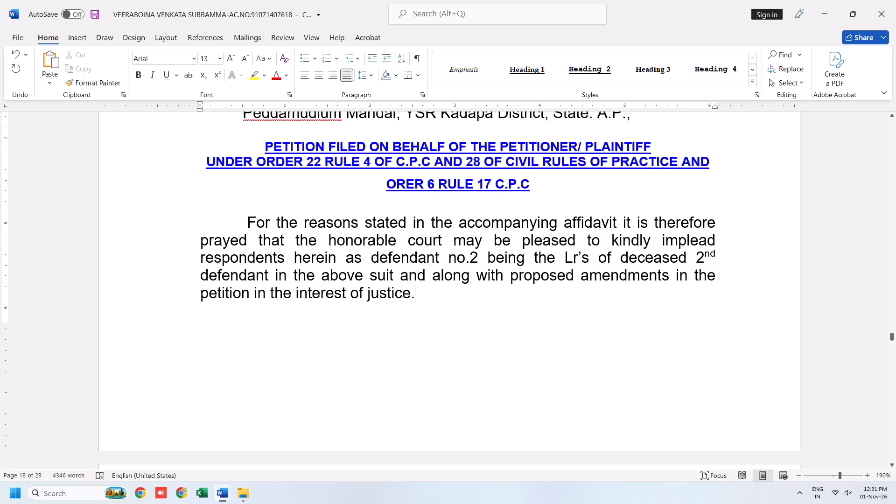
left_click_drag(239, 214, 500, 297)
key("ctrl+bracketleft")
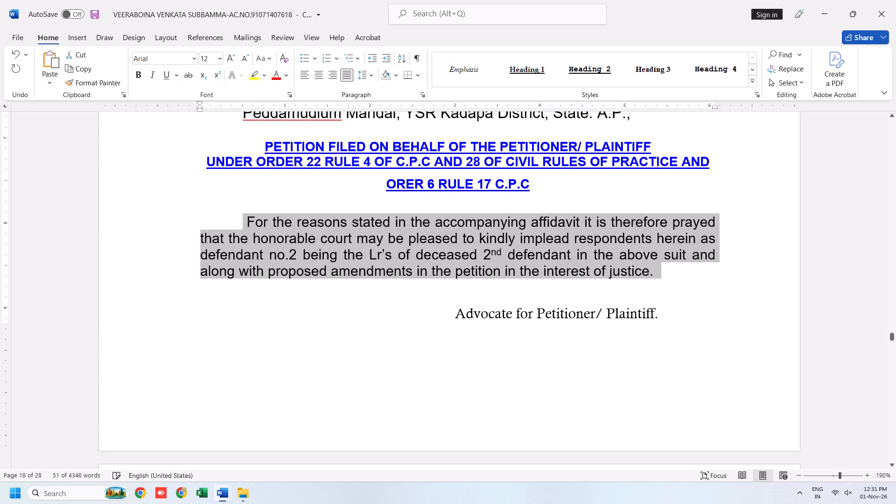
Review the layout of the impleading petition from the party listings through the Schedule and Proposed Amendment sections.
left_click(499, 299)
scroll(485, 313, "down", 8)
left_click(380, 267)
scroll(378, 269, "down", 10)
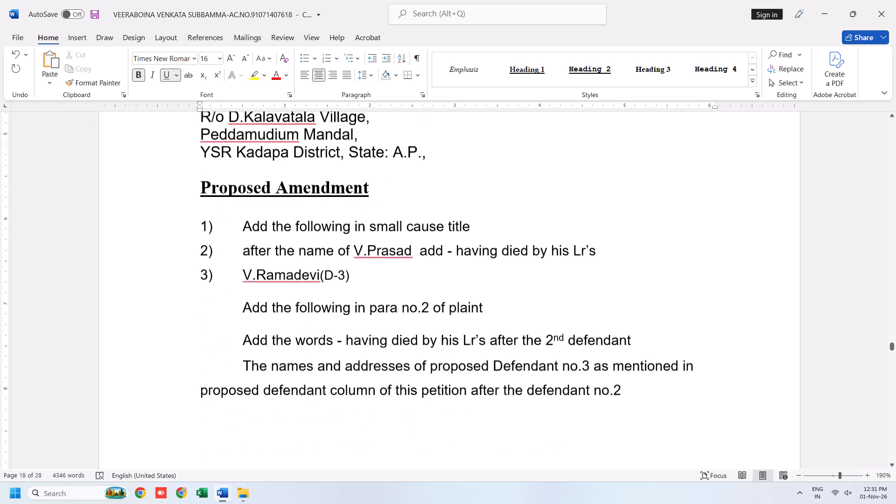
scroll(371, 290, "down", 13)
scroll(419, 335, "up", 20)
scroll(419, 335, "up", 11)
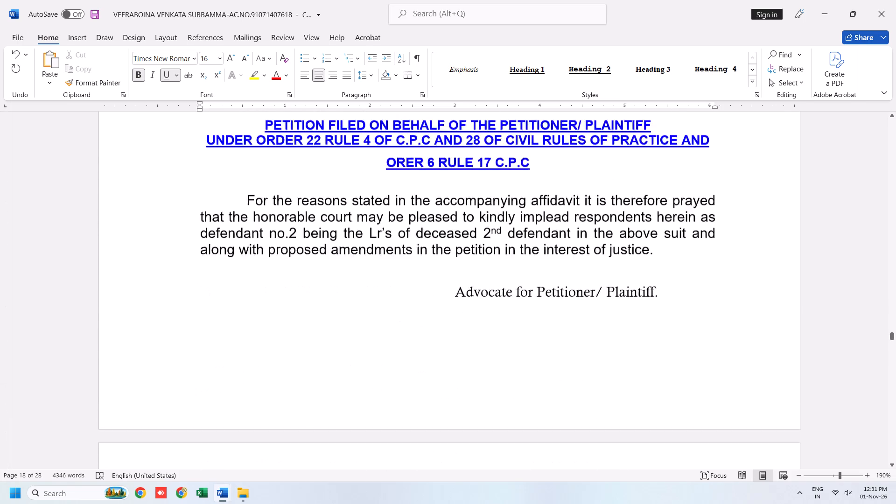
scroll(370, 325, "up", 11)
left_click(341, 267)
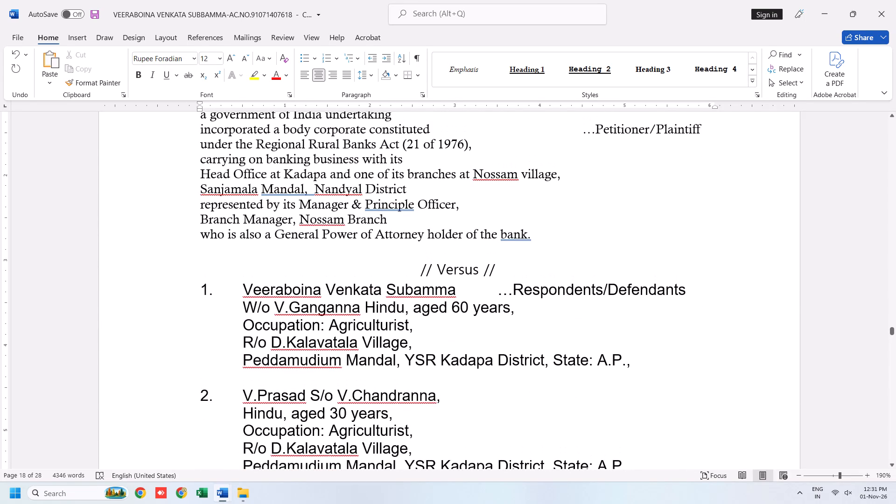
scroll(380, 498, "up", 3)
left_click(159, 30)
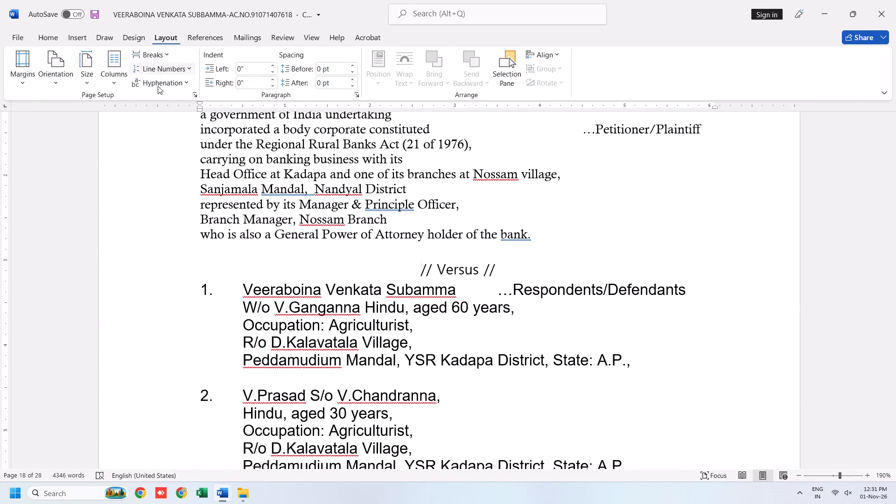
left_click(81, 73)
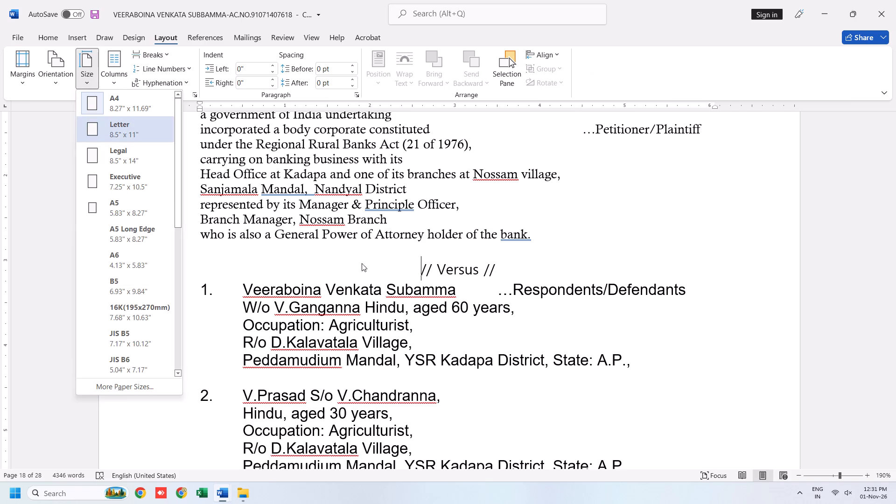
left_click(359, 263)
Print two copies of pages 18-19 on both sides, flipping on the long edge.
left_click(317, 189)
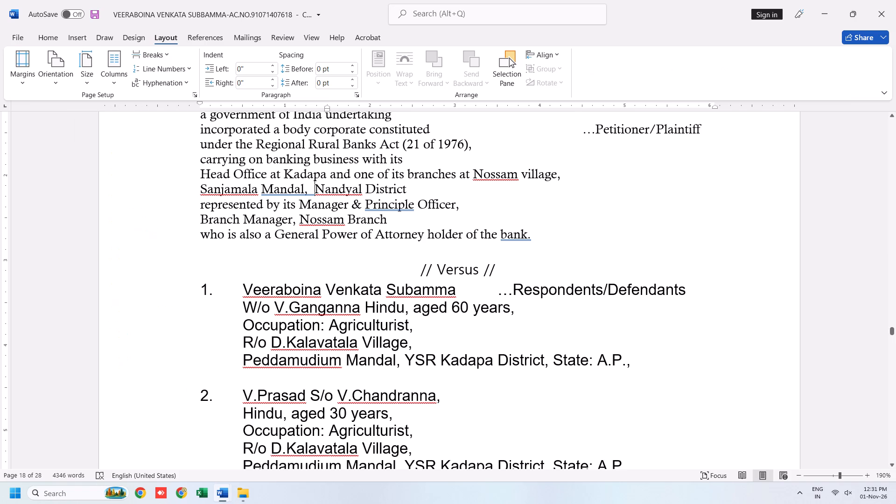
key("ctrl+p")
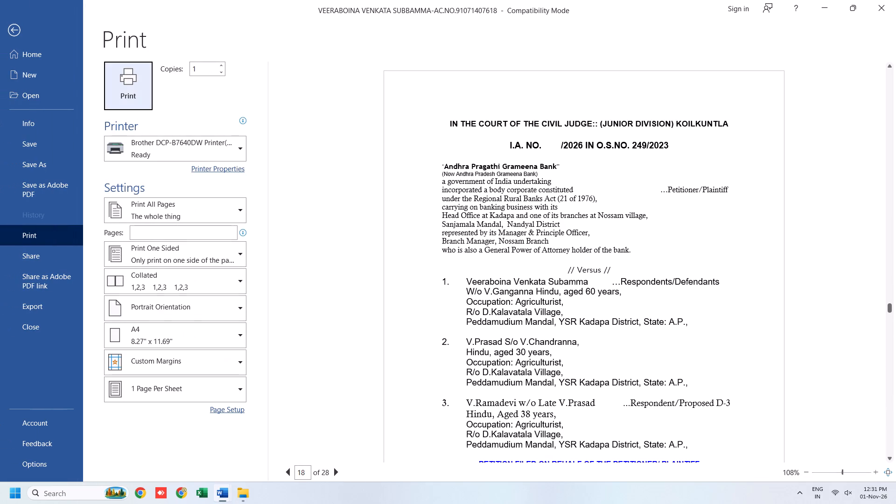
left_click(159, 233)
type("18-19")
left_click(172, 257)
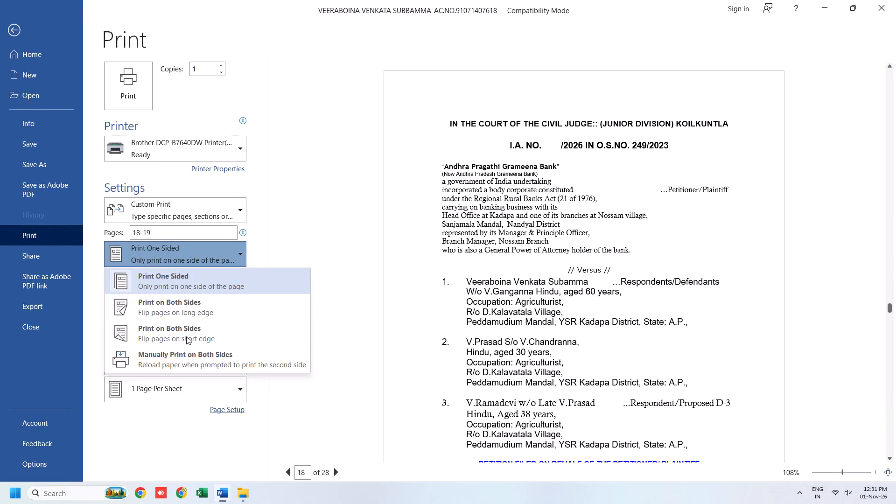
left_click(162, 301)
left_click(222, 66)
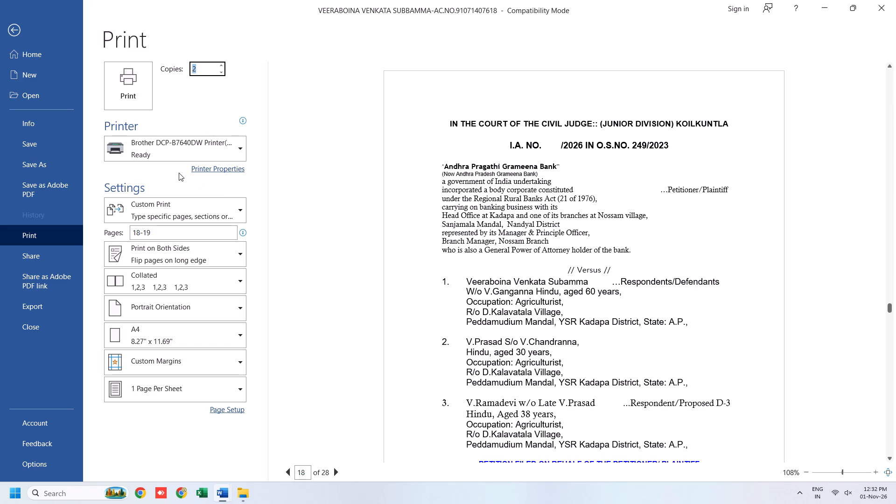
left_click(136, 96)
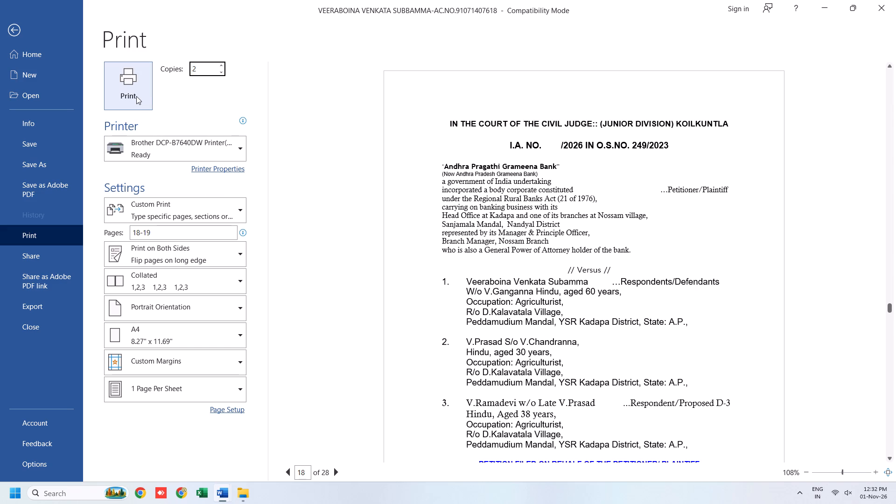
Delete the blank lines above the court heading on the affidavit page of the I.A. petition.
scroll(463, 239, "down", 13)
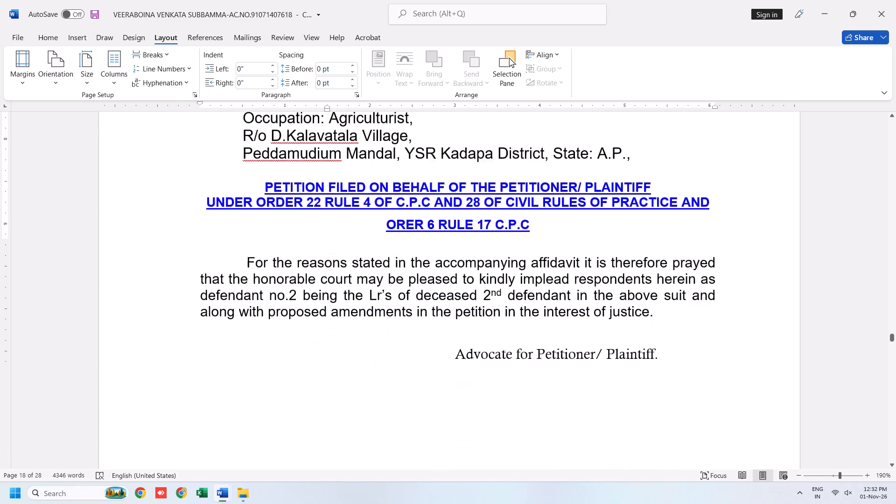
scroll(462, 251, "down", 5)
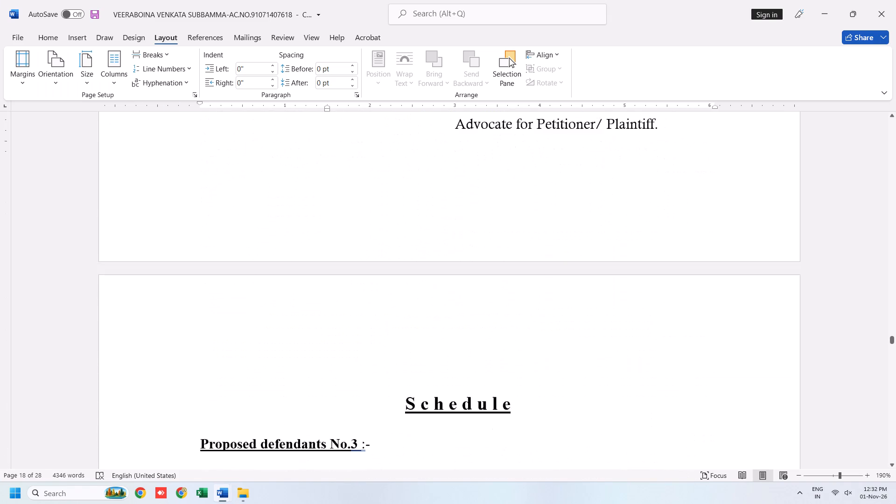
scroll(459, 255, "down", 11)
scroll(399, 269, "up", 6)
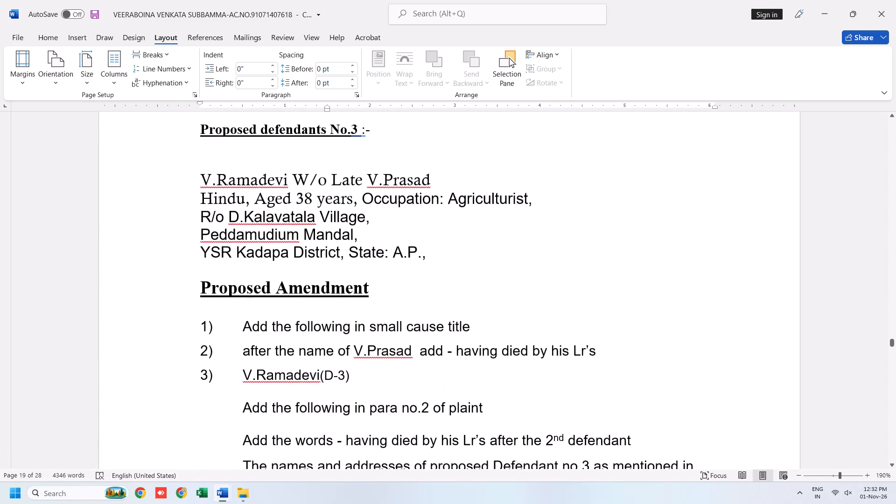
scroll(381, 267, "down", 20)
left_click(332, 214)
scroll(331, 214, "up", 1)
left_click(272, 189)
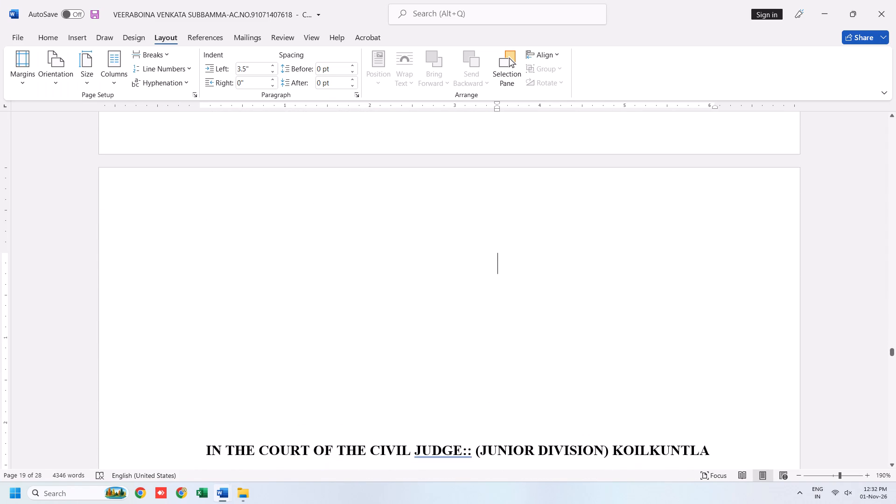
key("Delete")
key("Delete")
key("Delete")
key("Delete")
key("Delete")
key("Delete")
key("Delete")
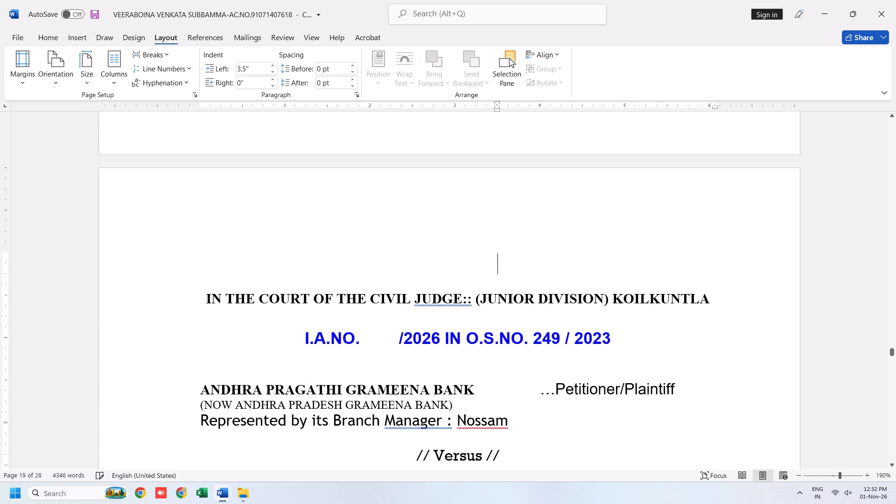
key("Delete")
key("Delete")
Read through the affidavit's numbered paragraphs, checking the dates stated in paragraph 3.
scroll(385, 250, "down", 12)
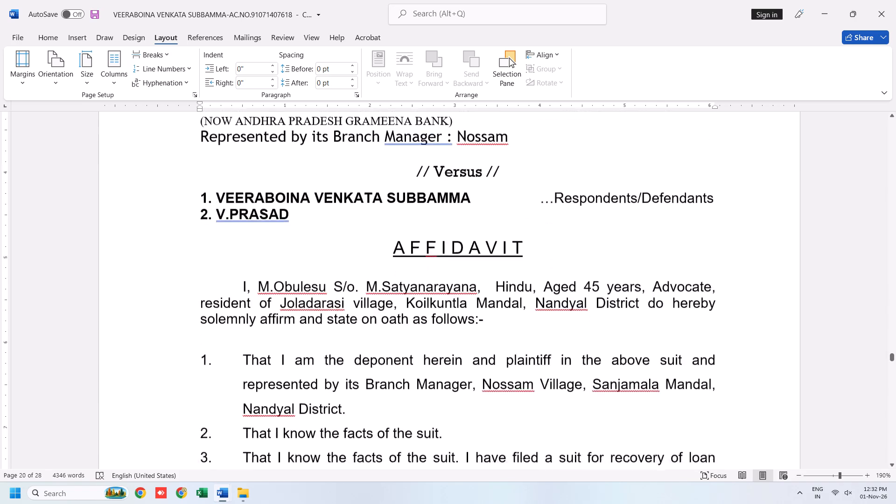
scroll(385, 265, "down", 1)
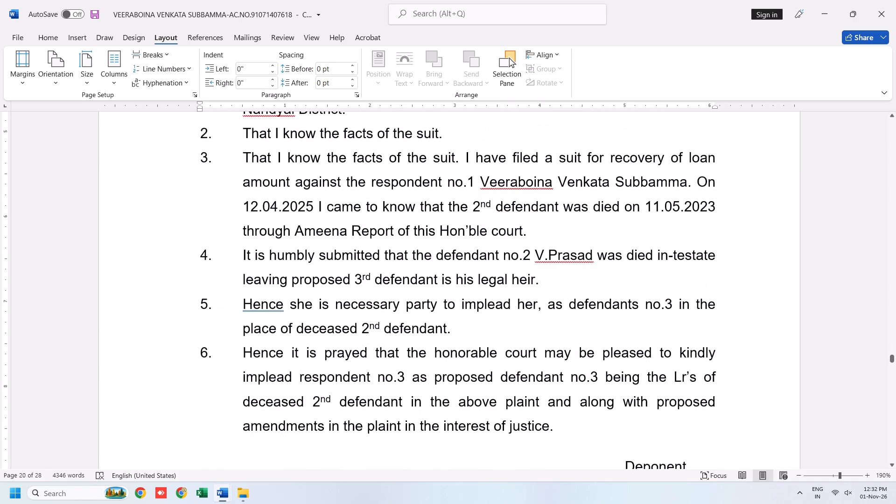
scroll(384, 277, "down", 4)
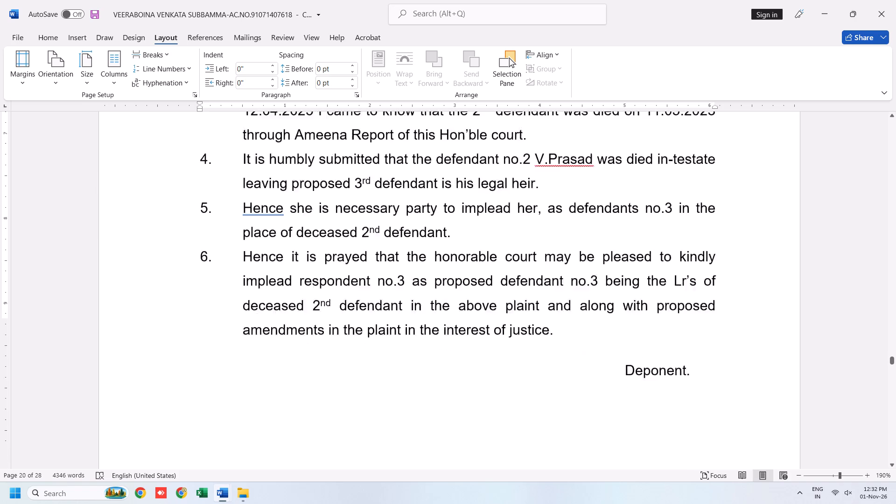
left_click(507, 349)
scroll(505, 347, "up", 8)
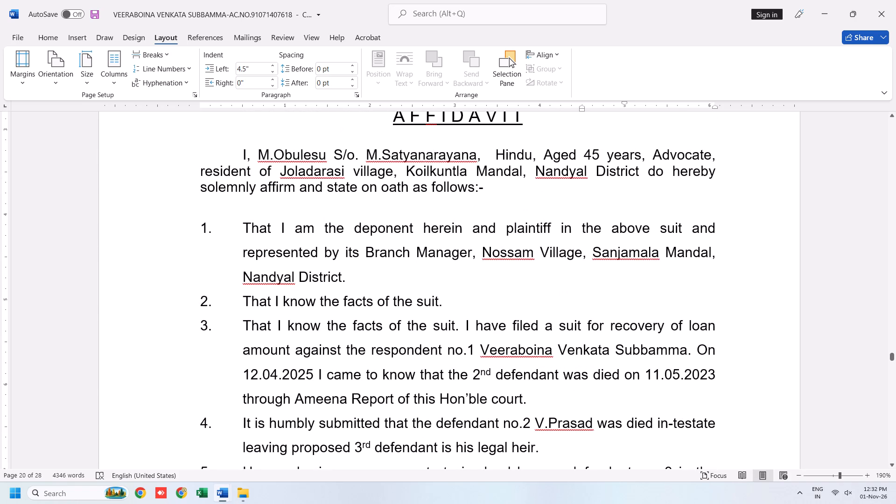
left_click(268, 374)
left_click_drag(647, 374, 738, 373)
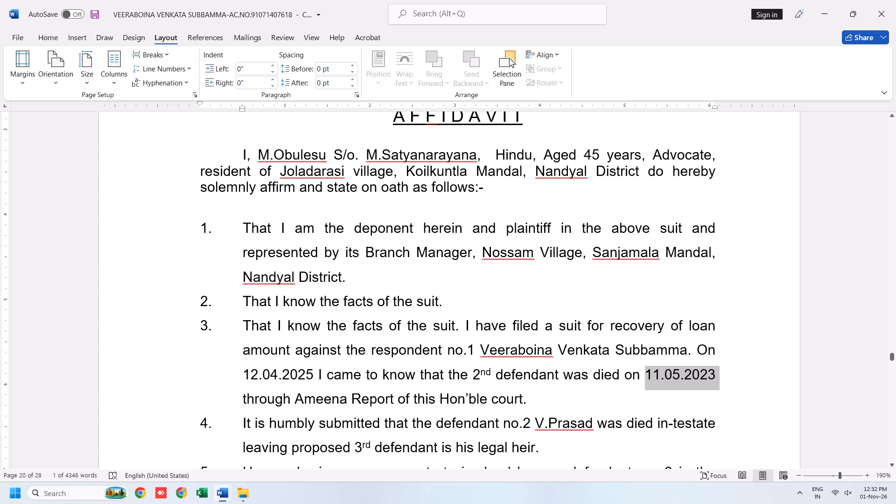
left_click(276, 374)
Shrink the font size of the blank line between the court heading and the I.A.NO. line.
scroll(276, 374, "up", 9)
left_click(260, 296)
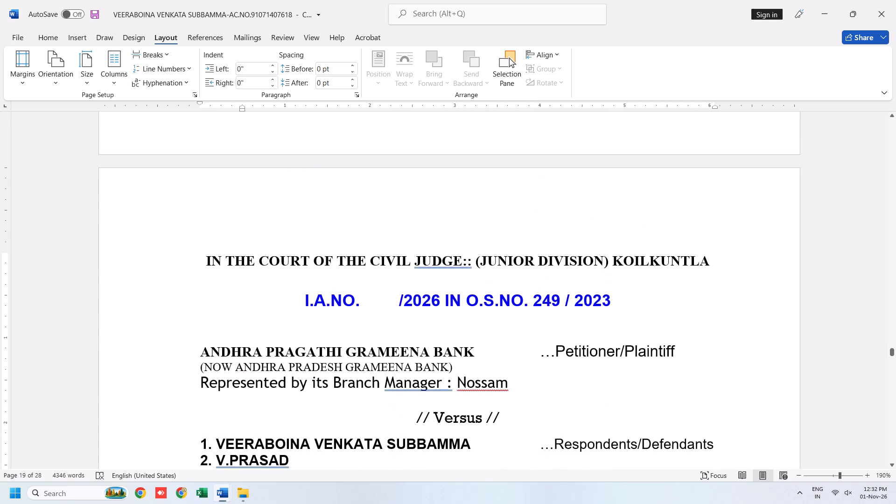
left_click(266, 280)
key("ctrl+bracketleft")
key("ctrl+bracketleft")
key("ctrl+bracketleft")
key("ctrl+bracketleft")
key("ctrl+bracketleft")
key("ctrl+bracketleft")
key("ctrl+bracketleft")
left_click(270, 297)
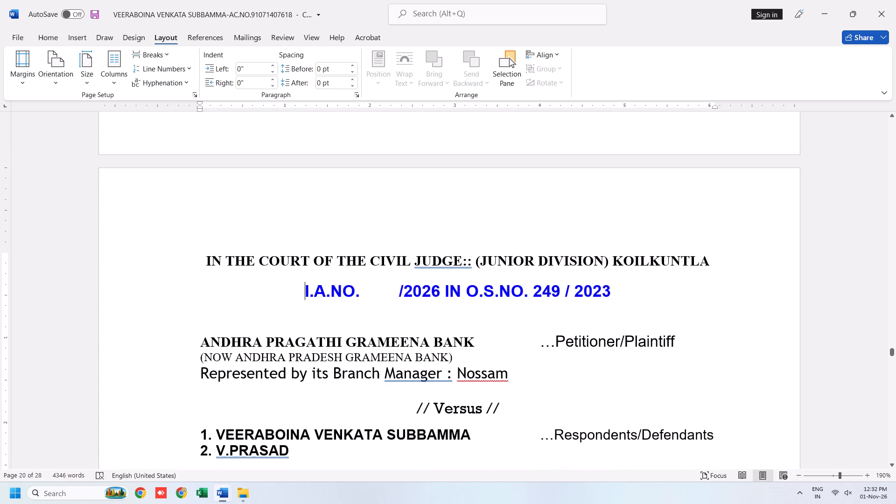
Delete the blank lines above "ANDHRA PRAGATHI GRAMEENA BANK" and above the AFFIDAVIT heading.
scroll(269, 295, "down", 3)
left_click(266, 203)
key("Delete")
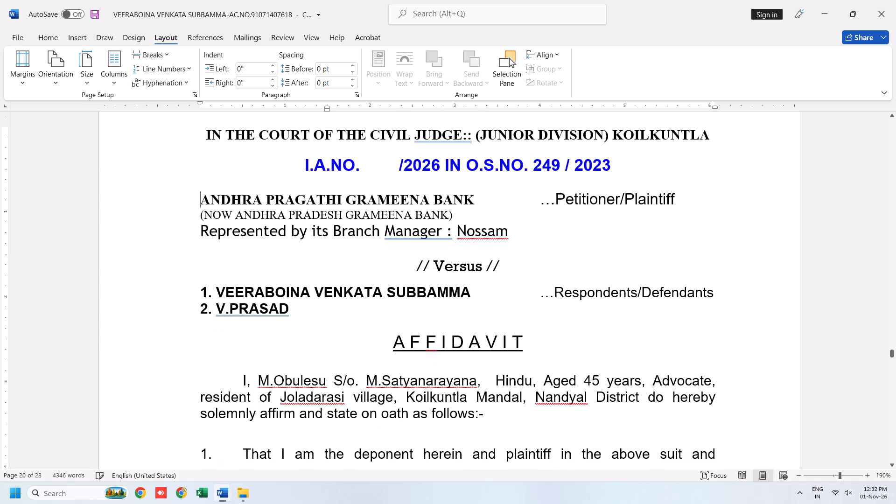
scroll(274, 189, "down", 3)
left_click(262, 193)
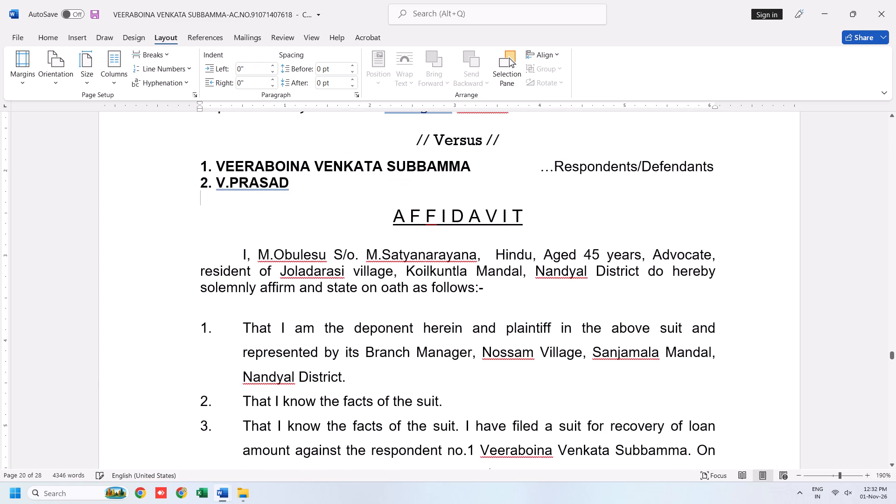
key("Delete")
Shrink the font size of the blank line between the affidavit's opening statement and numbered paragraph 1.
scroll(307, 180, "down", 4)
scroll(249, 159, "up", 1)
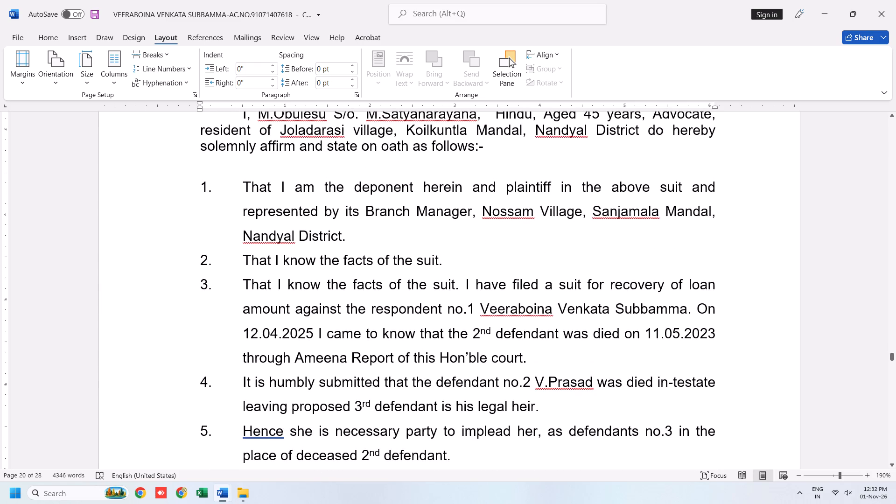
left_click(216, 175)
key("ctrl+bracketleft")
key("ctrl+bracketleft")
key("ctrl+bracketleft")
key("ctrl+bracketleft")
key("ctrl+bracketleft")
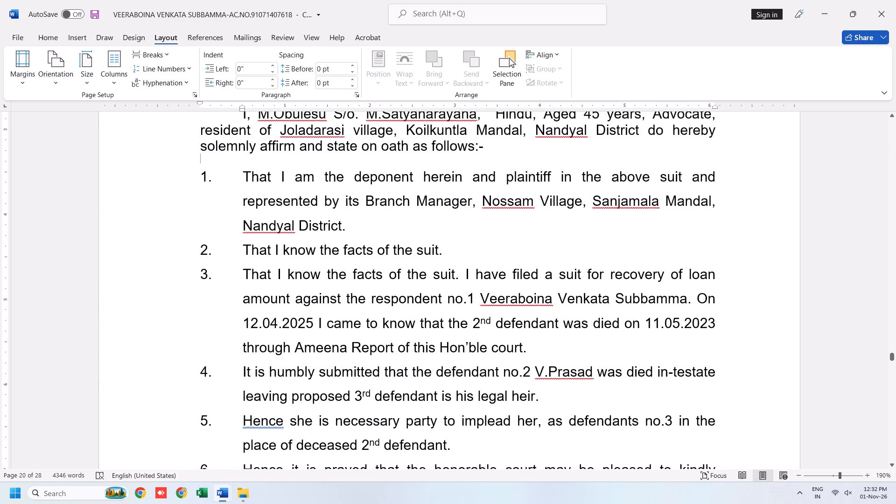
left_click(368, 276)
Remove the blank line above "Advocate" at the affidavit's end and shift the word rightward with ten leading spaces.
scroll(326, 280, "down", 8)
left_click(481, 314)
left_click(461, 350)
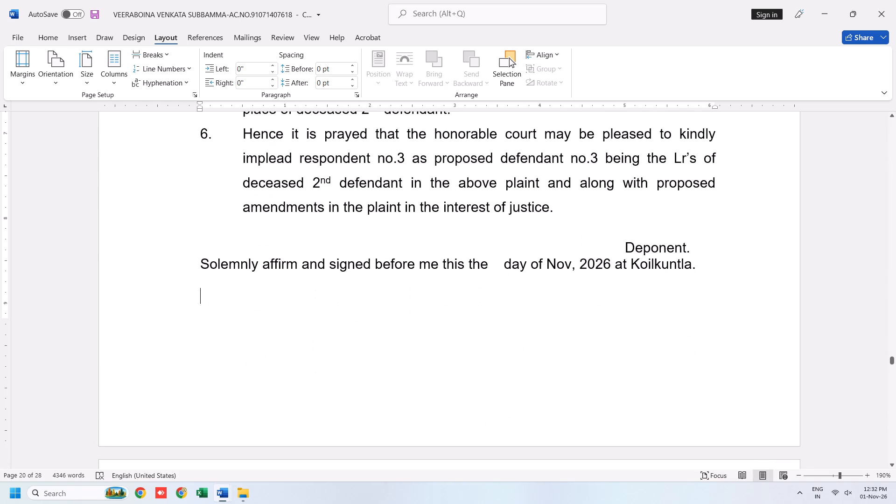
key("Delete")
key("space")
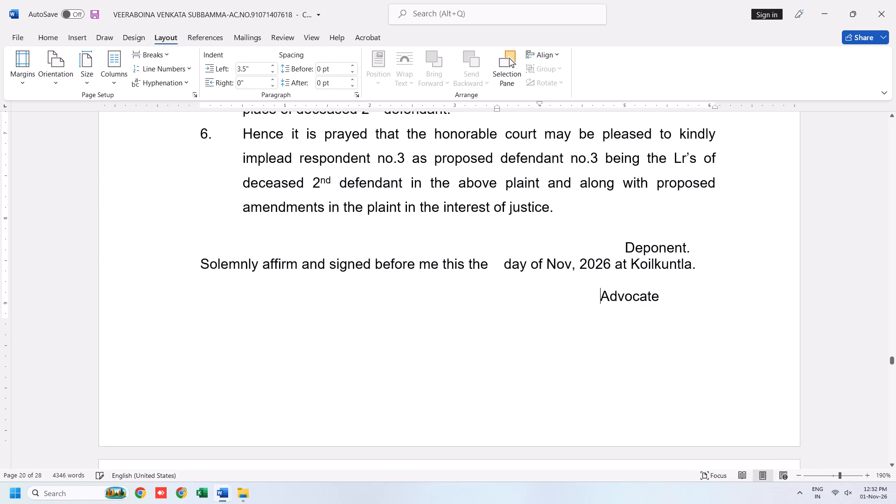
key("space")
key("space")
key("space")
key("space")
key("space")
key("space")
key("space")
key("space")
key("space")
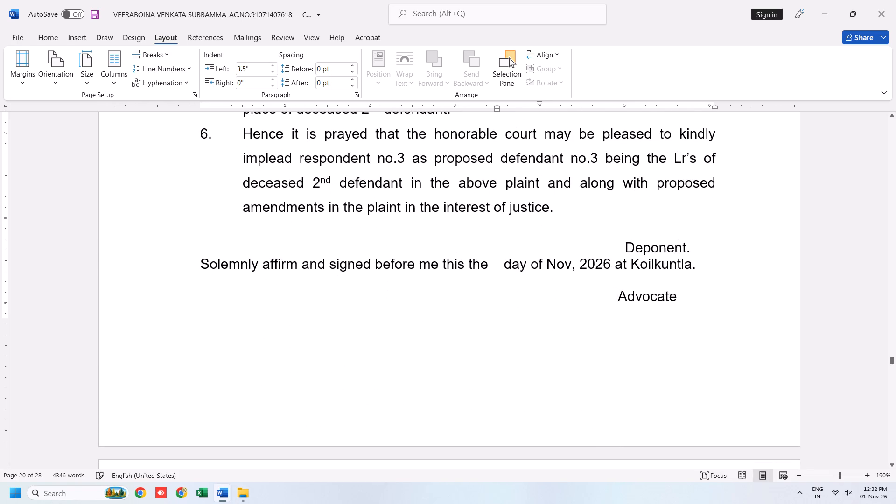
Print two copies of page 20, the affidavit, one-sided.
scroll(454, 348, "down", 4)
scroll(441, 355, "up", 9)
left_click(392, 307)
scroll(392, 306, "up", 8)
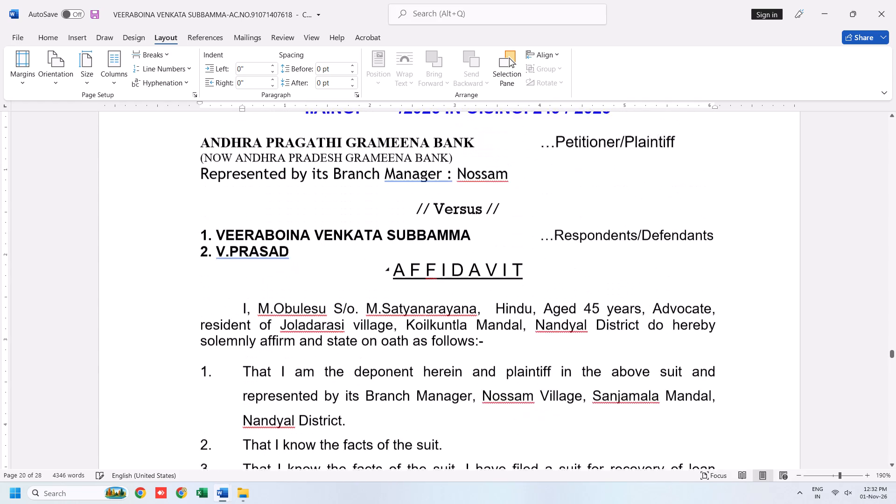
left_click(369, 264)
key("ctrl+p")
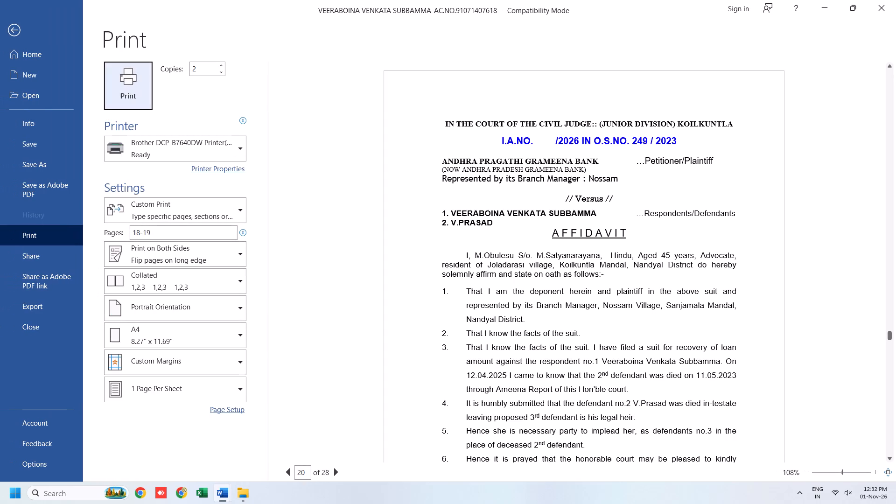
left_click(168, 214)
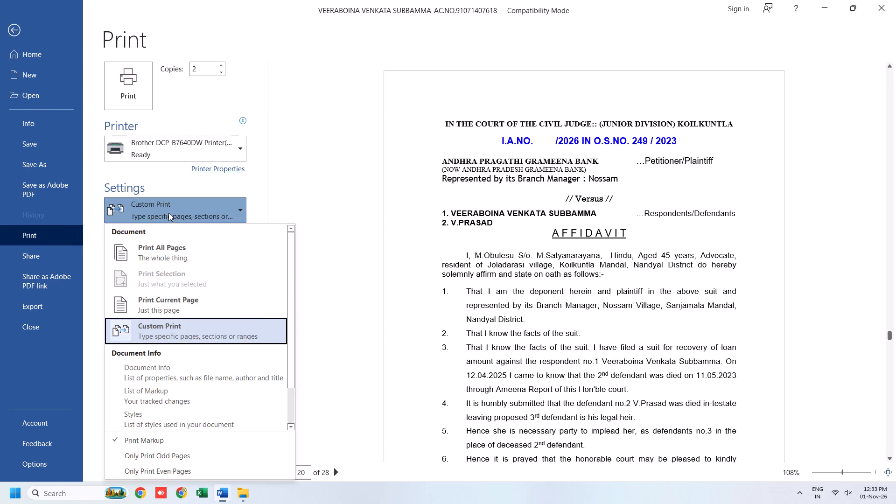
left_click(168, 212)
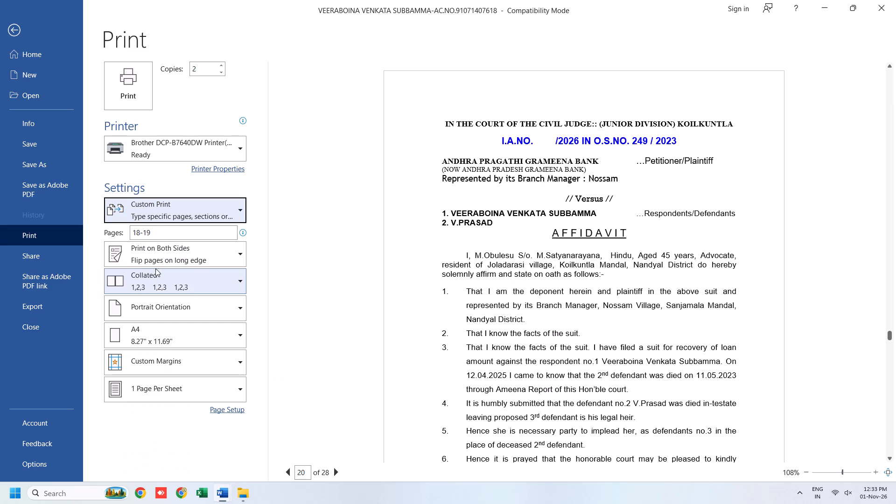
left_click(155, 232)
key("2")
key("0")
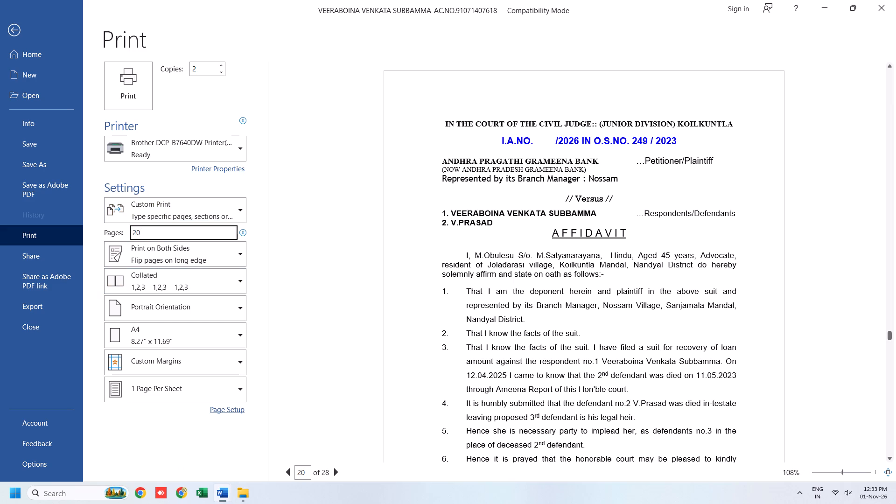
left_click(180, 255)
left_click(160, 276)
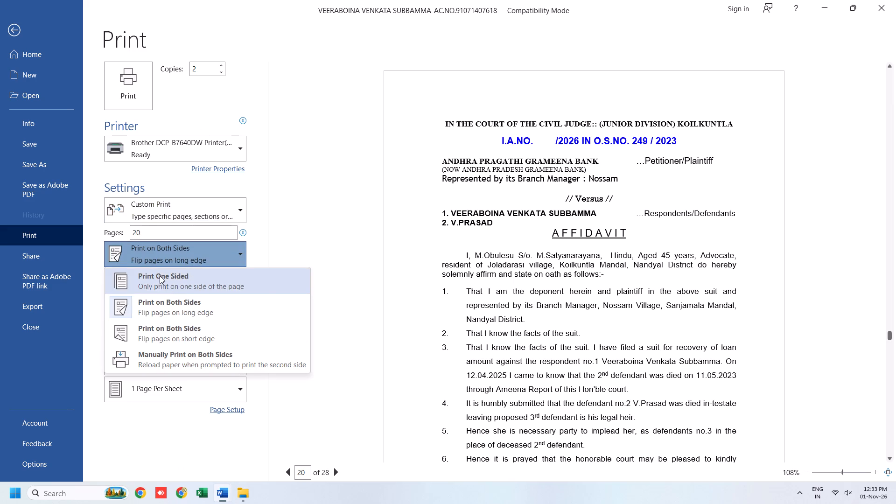
left_click(144, 78)
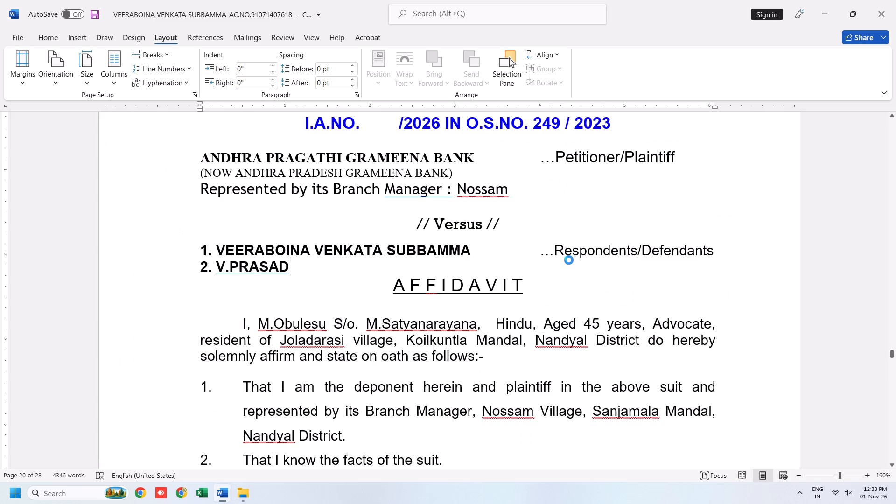
Delete the extra blank lines above the court heading at the top of page 21.
scroll(486, 290, "down", 13)
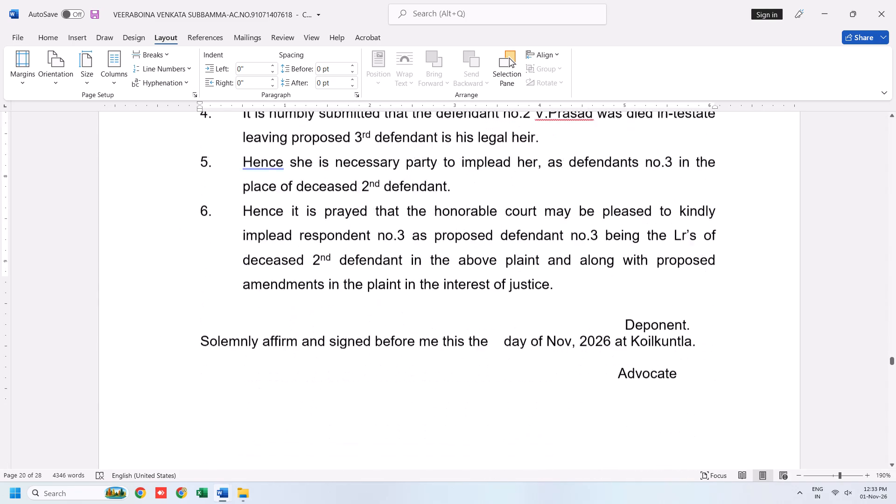
scroll(483, 285, "down", 10)
scroll(464, 284, "up", 4)
left_click(289, 217)
key("Delete")
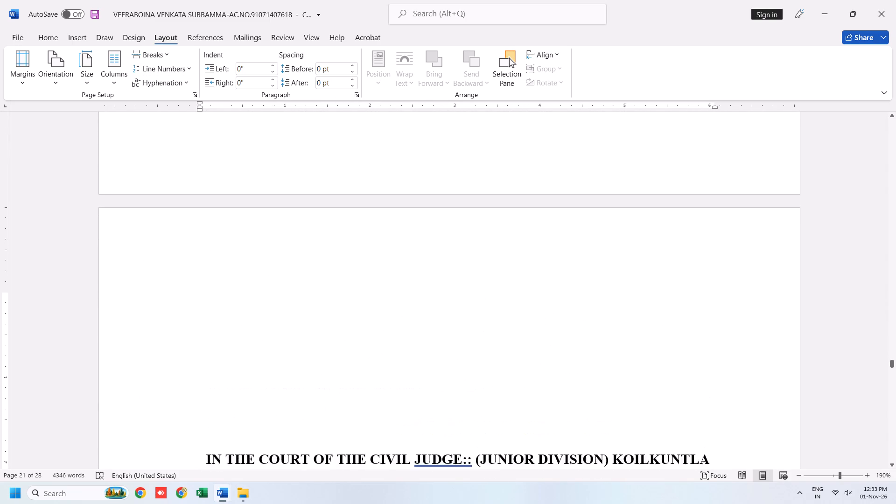
key("Delete")
key("Delete")
key("Delete")
key("Delete")
key("Delete")
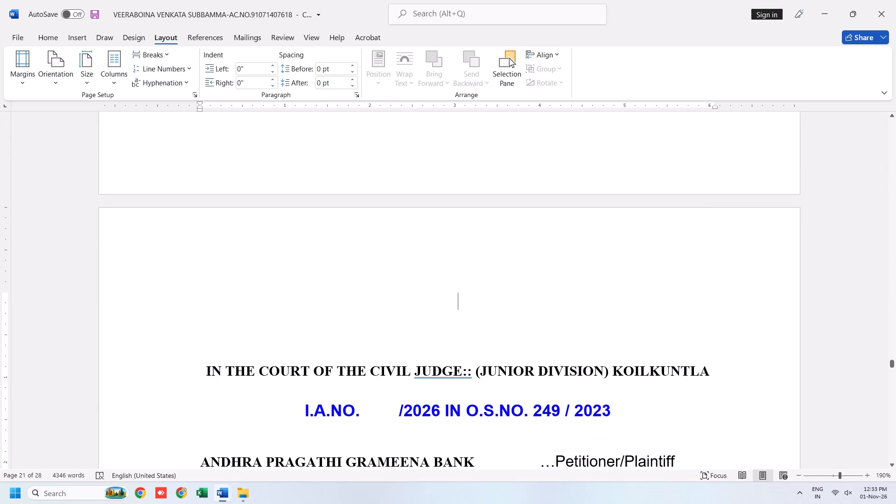
left_click(409, 301)
key("Delete")
key("Delete")
Examine the layout of the Branch Manager's affidavit from its court heading through to the signature block.
scroll(400, 280, "down", 14)
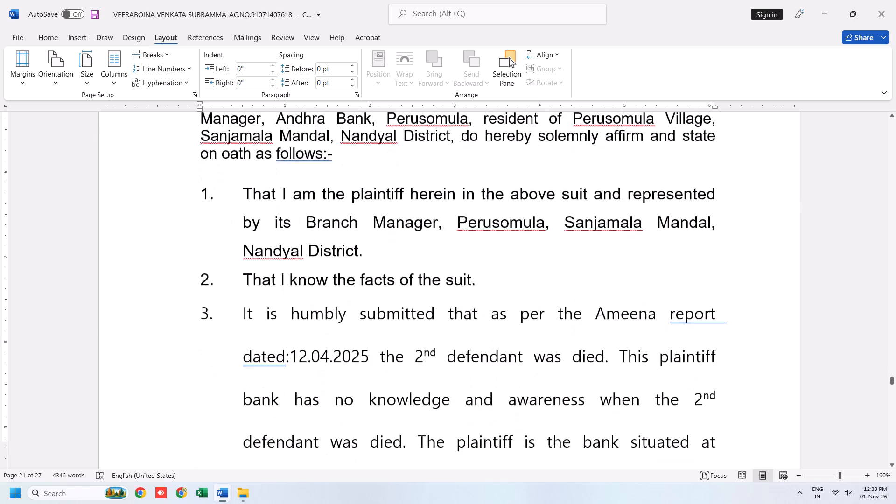
scroll(397, 280, "down", 17)
scroll(416, 272, "down", 7)
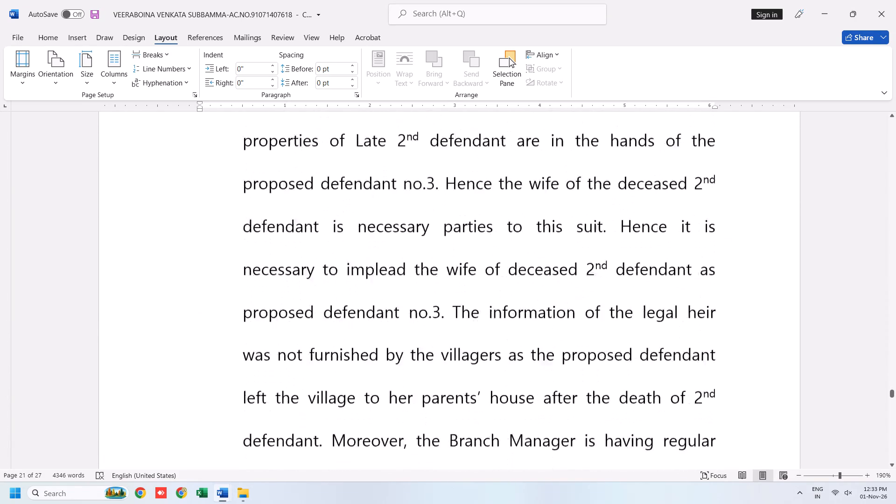
scroll(414, 273, "down", 16)
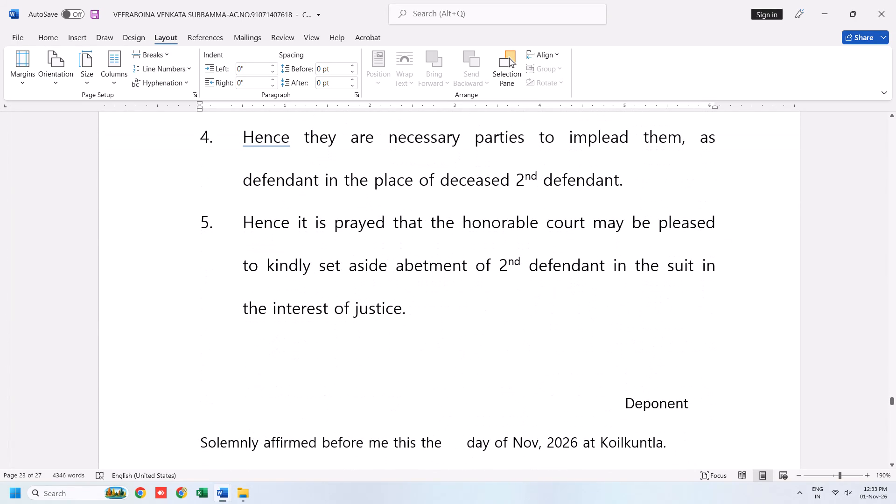
scroll(447, 273, "up", 20)
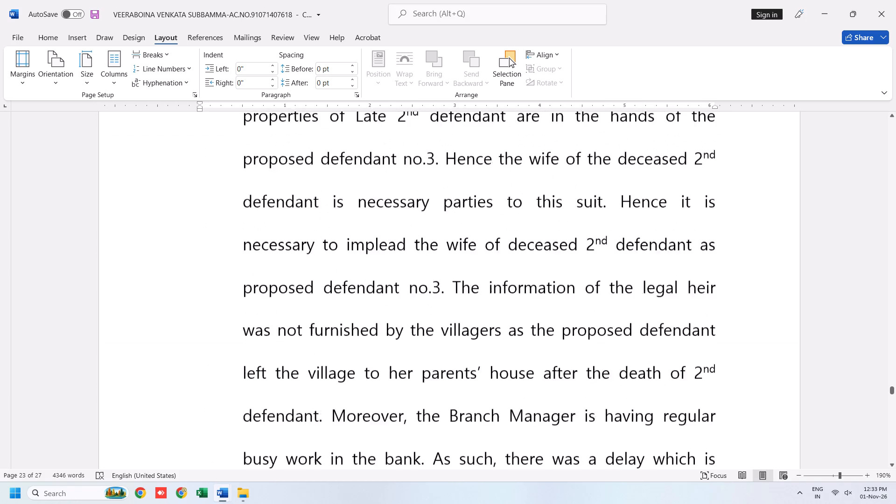
scroll(442, 271, "up", 17)
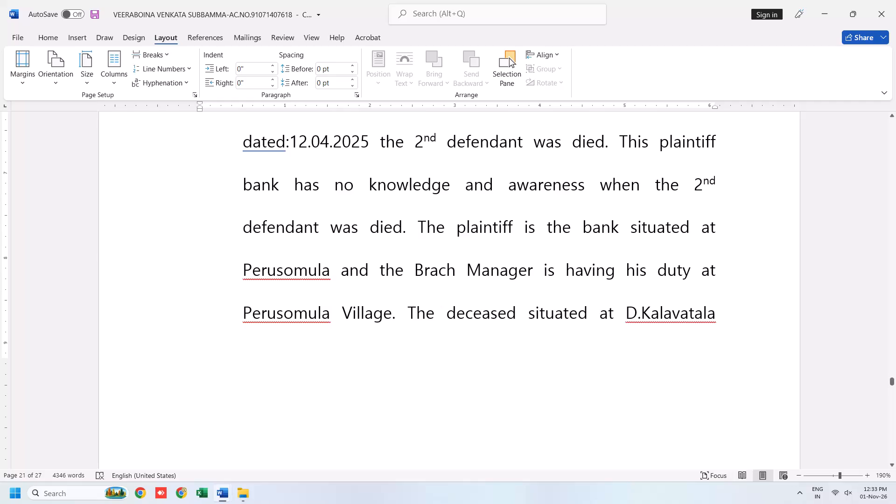
scroll(547, 259, "up", 7)
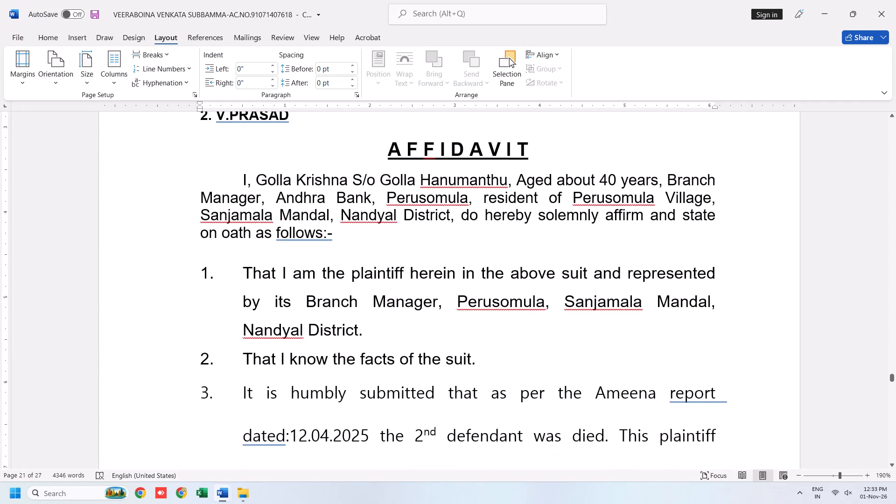
scroll(322, 357, "up", 2)
scroll(263, 374, "down", 4)
Set the Branch Manager's affidavit text from numbered paragraph 3 through the Advocate signature line to Arial.
left_click(201, 307)
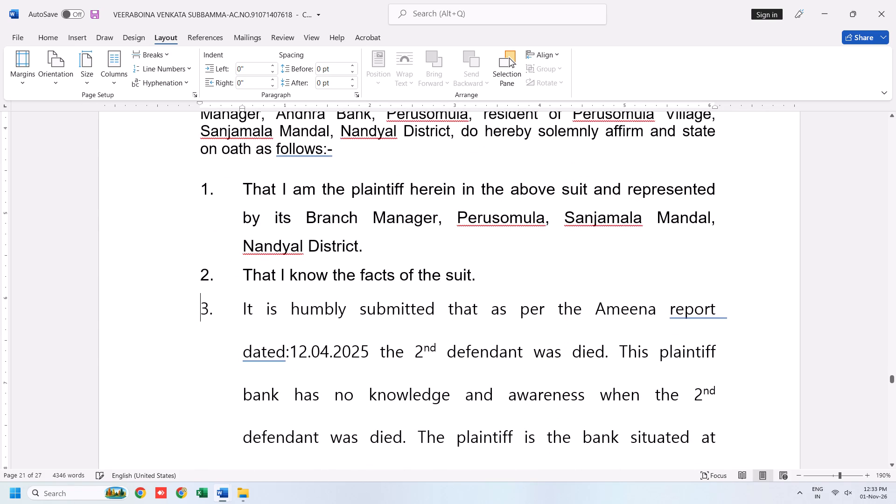
key("shift+Page_Down")
key("shift+Page_Down")
key("shift+Page_Down")
key("shift+Page_Down")
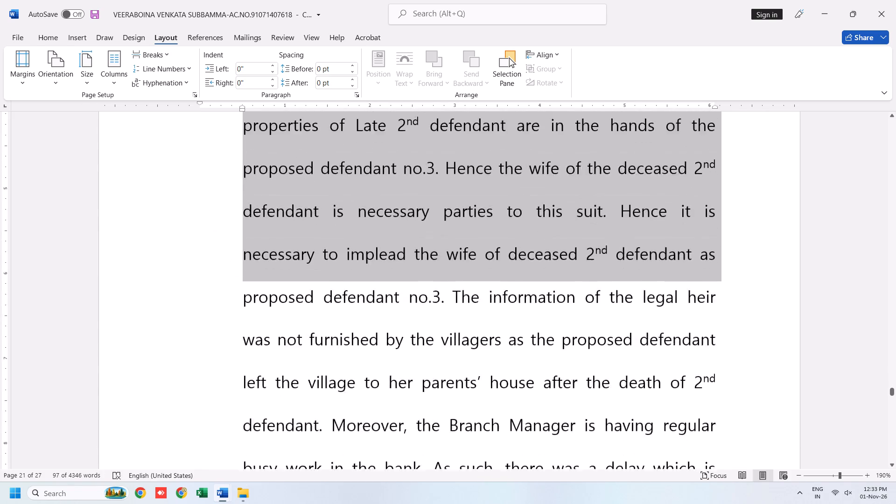
key("shift+Page_Down")
key("shift+Page_Down")
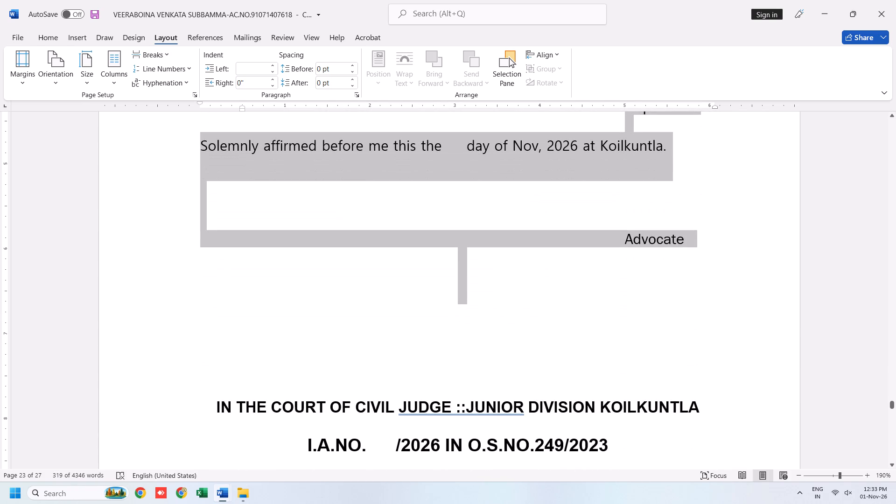
left_click(44, 40)
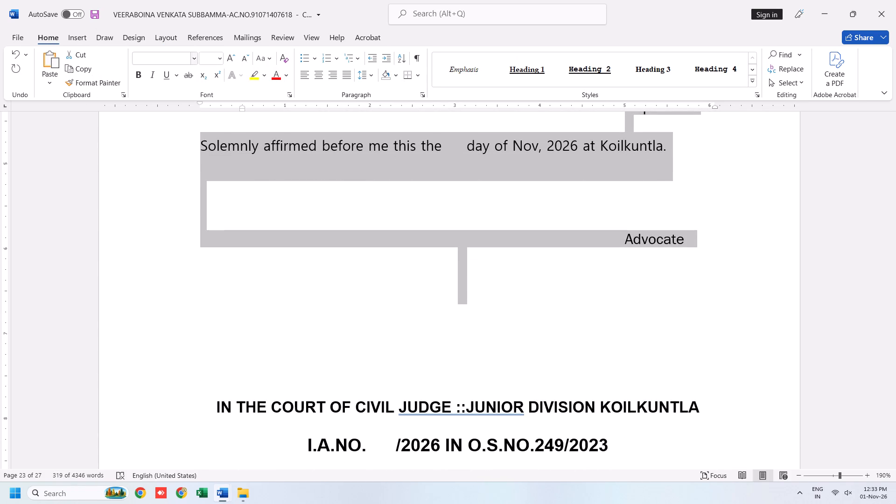
left_click(195, 57)
left_click(177, 168)
scroll(346, 196, "up", 4)
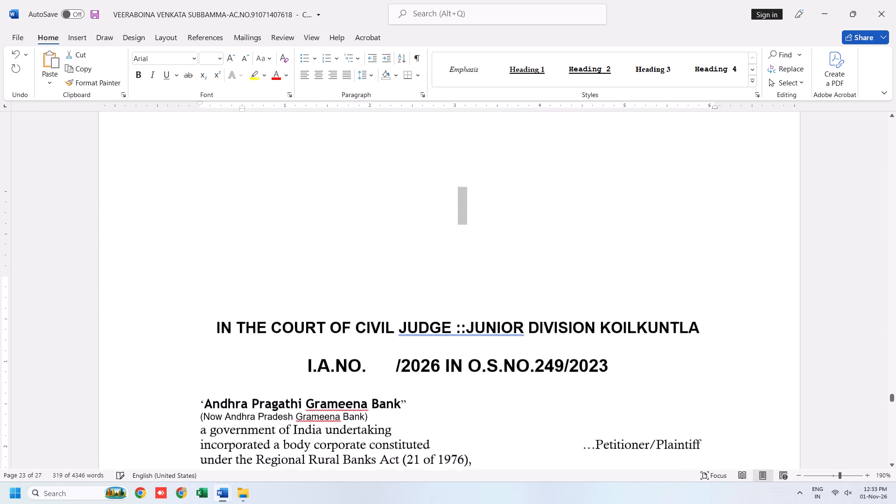
scroll(346, 196, "up", 9)
left_click_drag(443, 306, 448, 303)
Remove the remaining blank lines directly above the court heading of the Branch Manager's affidavit on page 21.
scroll(442, 284, "up", 4)
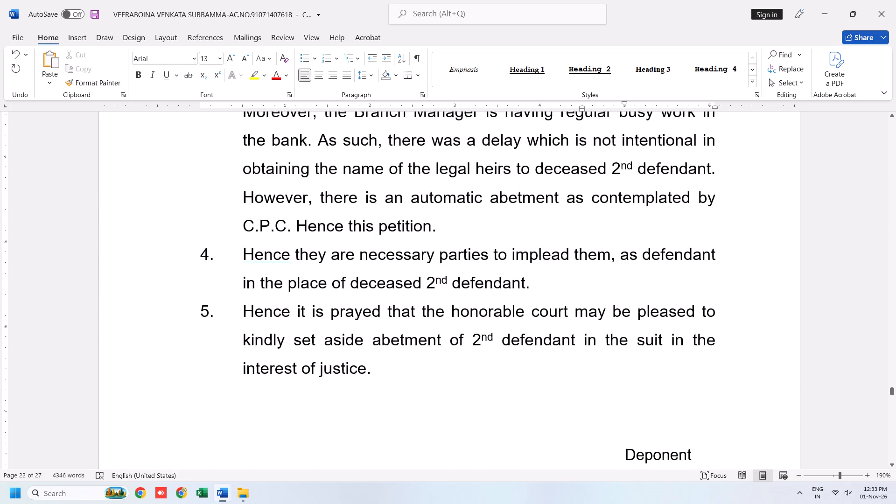
scroll(441, 283, "up", 12)
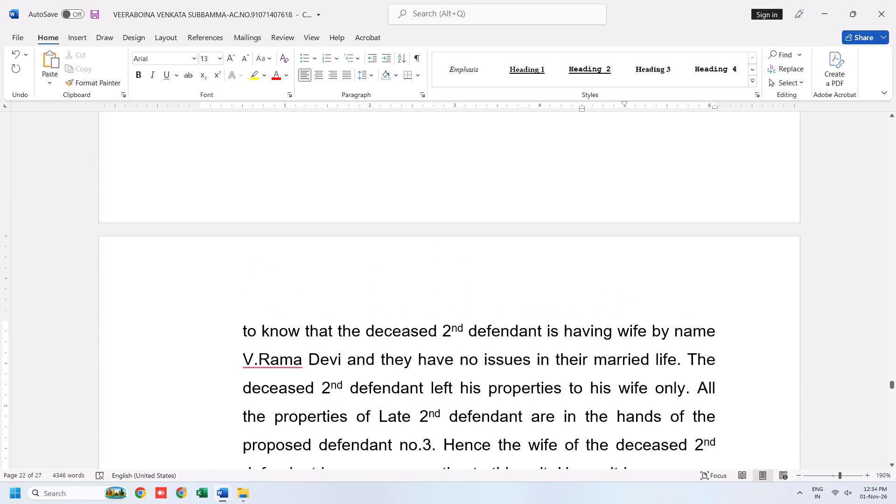
key("Page_Up")
key("Page_Up")
key("Page_Up")
left_click(378, 313)
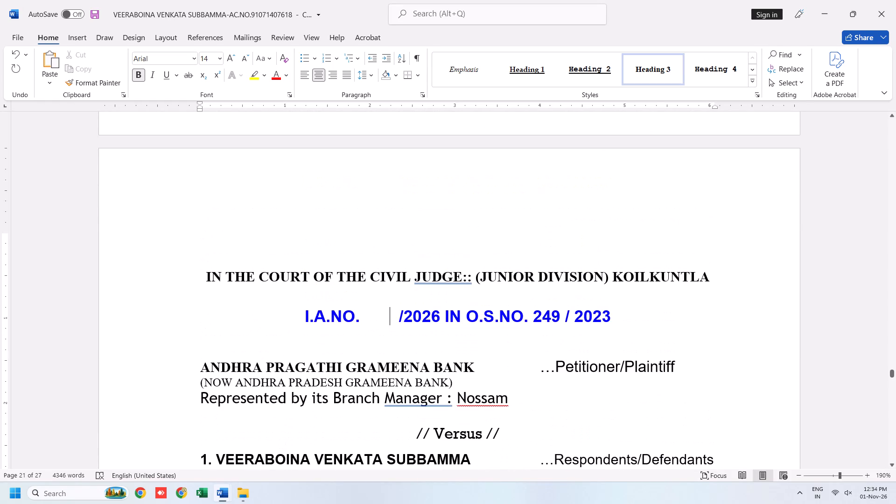
left_click(323, 242)
key("Delete")
key("Delete")
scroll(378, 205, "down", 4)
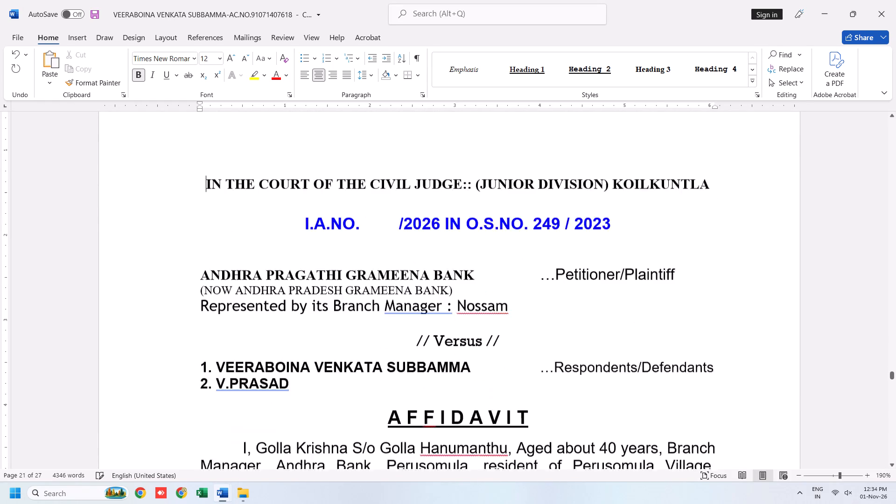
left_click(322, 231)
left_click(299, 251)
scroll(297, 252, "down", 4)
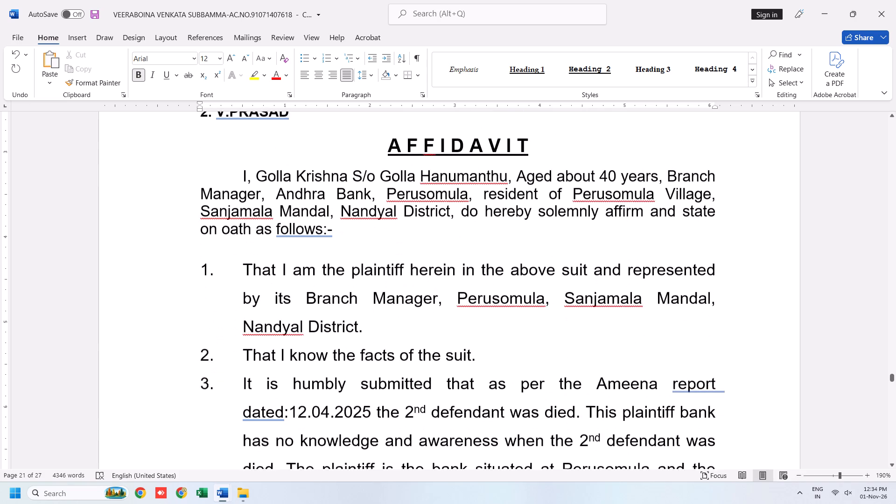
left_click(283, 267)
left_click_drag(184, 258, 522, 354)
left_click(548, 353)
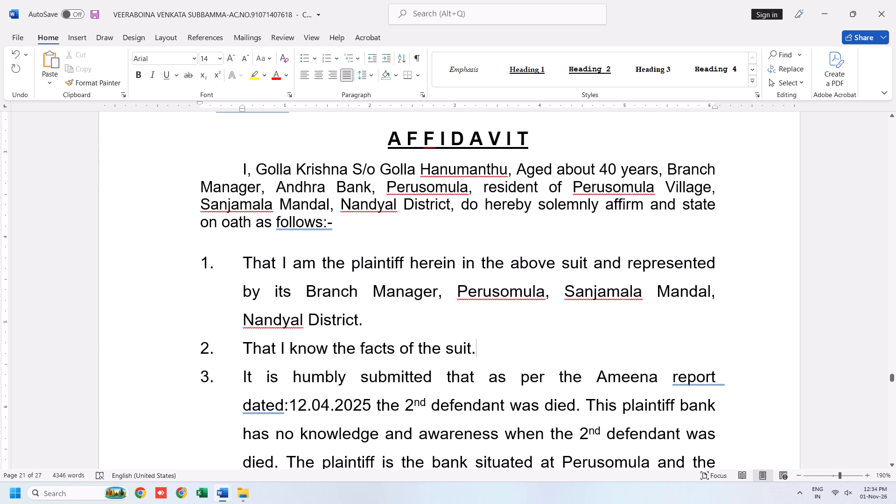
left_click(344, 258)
Reduce the font size of the affidavit's numbered paragraphs 1 to 5 to 13.
left_click(179, 257)
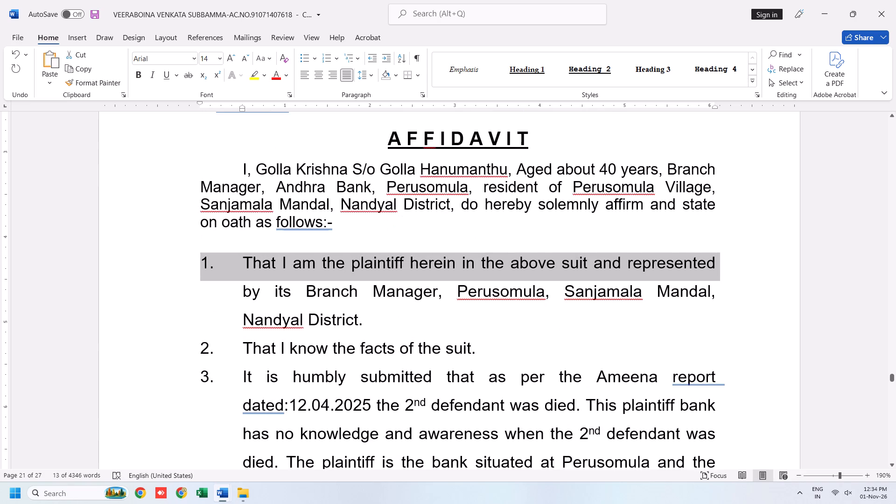
key("shift+Page_Down")
key("shift+Page_Down")
key("shift+Page_Down")
key("shift+Page_Down")
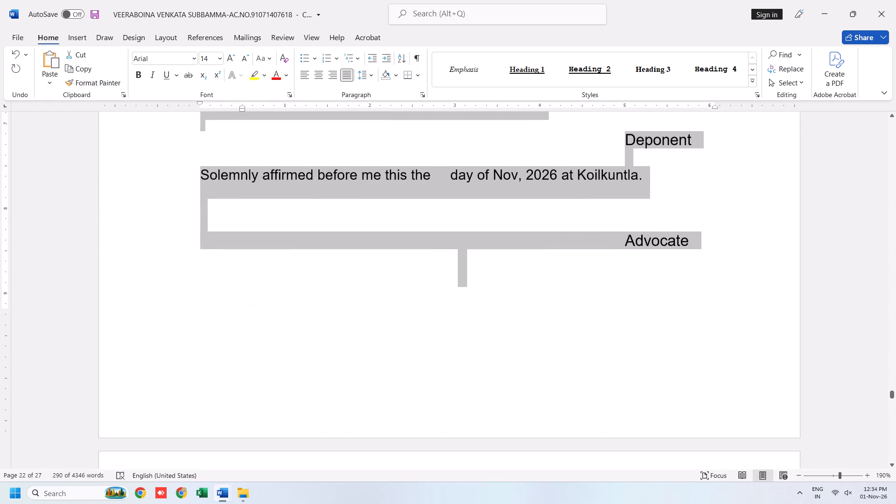
key("shift+Page_Up")
key("shift+Down")
key("shift+Down")
key("shift+Down")
key("shift+Down")
key("shift+Down")
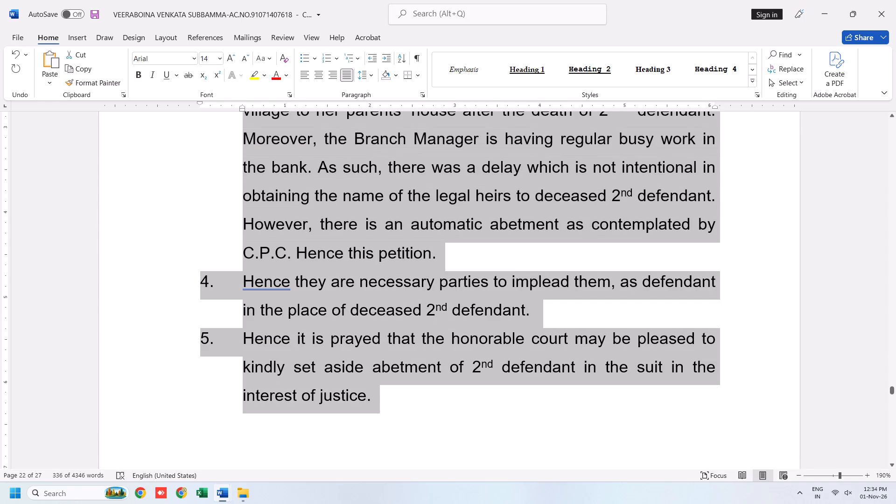
key("ctrl+bracketleft")
scroll(379, 212, "up", 4)
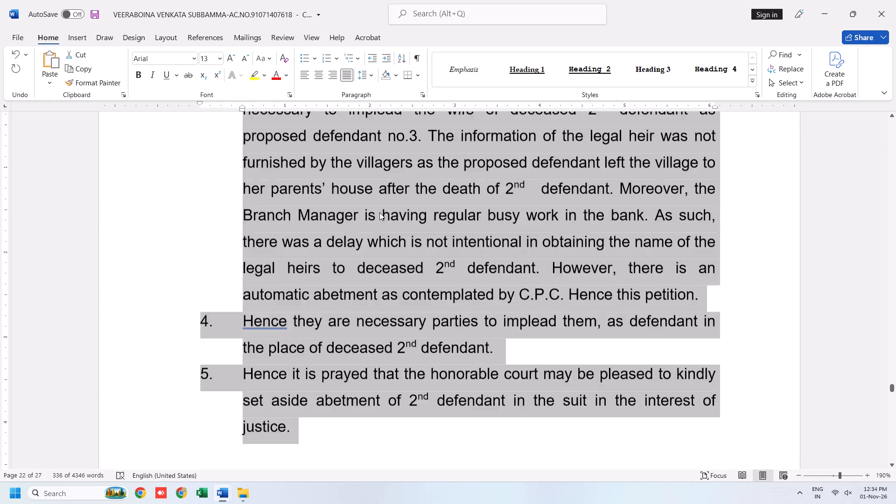
scroll(379, 212, "up", 20)
scroll(379, 212, "up", 8)
left_click(308, 224)
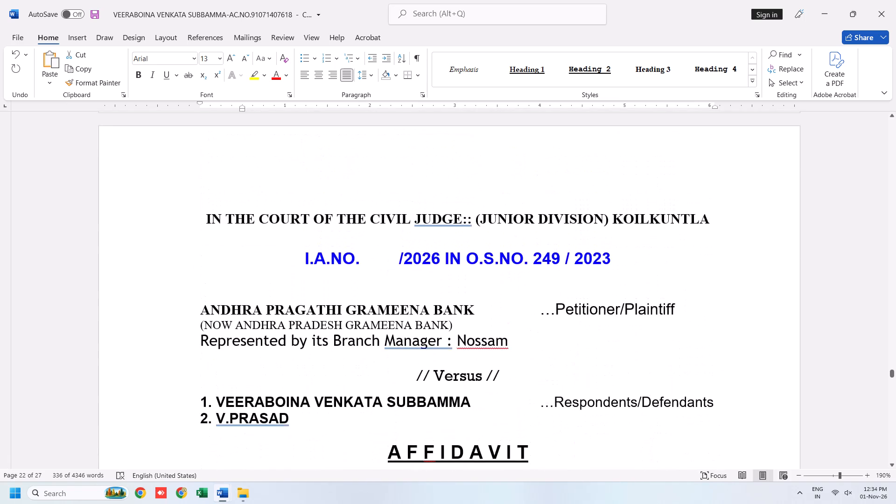
Break numbered paragraph 3 before "properties to his wife only" and indent the continuation in line with the paragraph text.
scroll(304, 227, "down", 20)
scroll(258, 247, "up", 2)
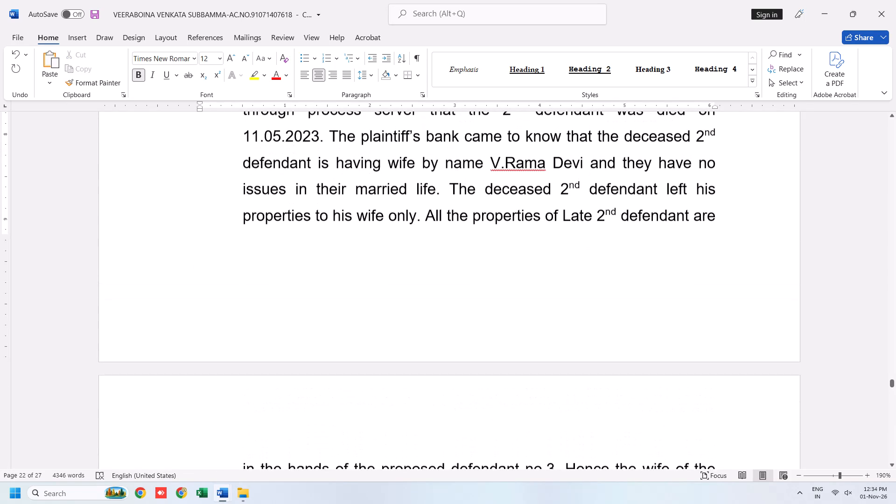
left_click(235, 220)
key("Return")
key("Tab")
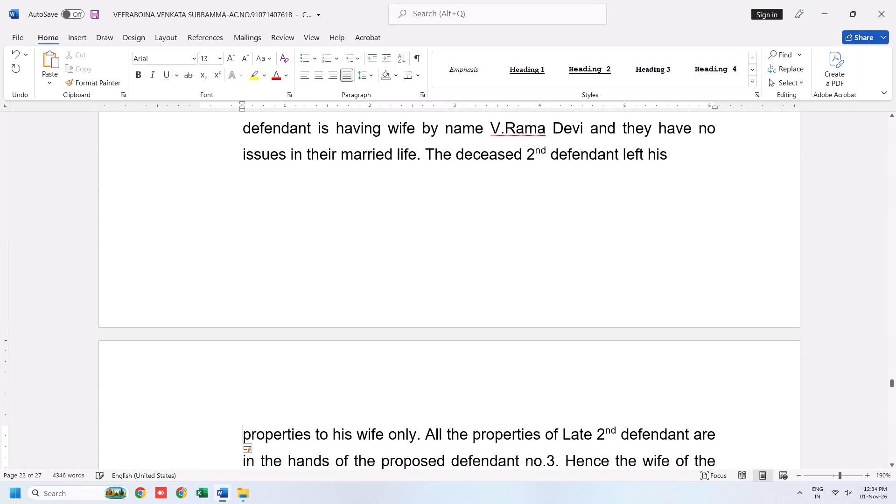
Add two blank lines between the affidavit's "Advocate" line and the following "IN THE COURT OF CIVIL JUDGE" heading.
scroll(248, 295, "down", 9)
scroll(355, 298, "down", 5)
scroll(271, 287, "down", 9)
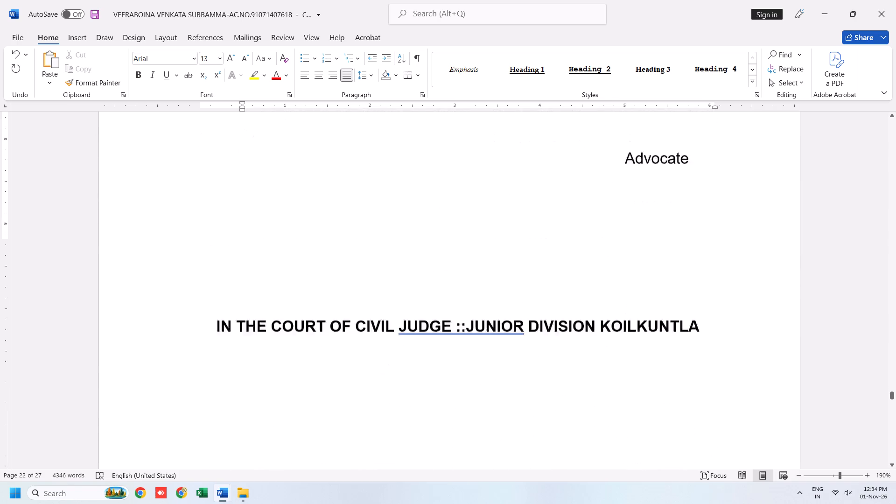
scroll(347, 329, "down", 5)
scroll(370, 332, "up", 5)
left_click(418, 192)
key("Return")
key("Return")
Check the page layout of the Branch Manager's affidavit from its court heading down to numbered paragraph 5.
scroll(411, 197, "up", 5)
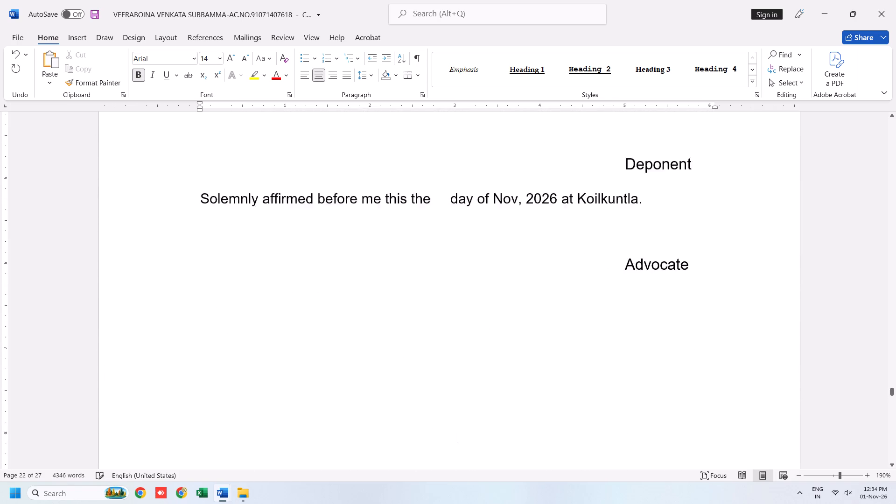
scroll(409, 197, "up", 20)
scroll(409, 197, "up", 16)
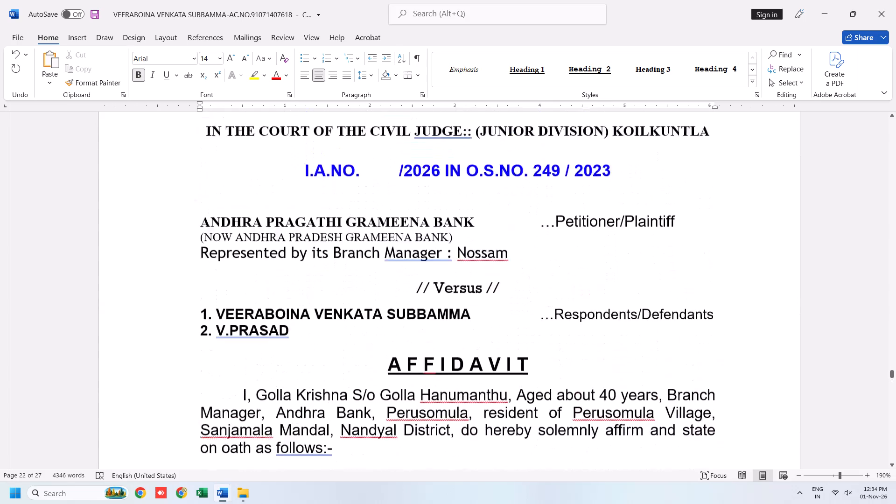
scroll(391, 321, "up", 2)
left_click(388, 286)
left_click(380, 301)
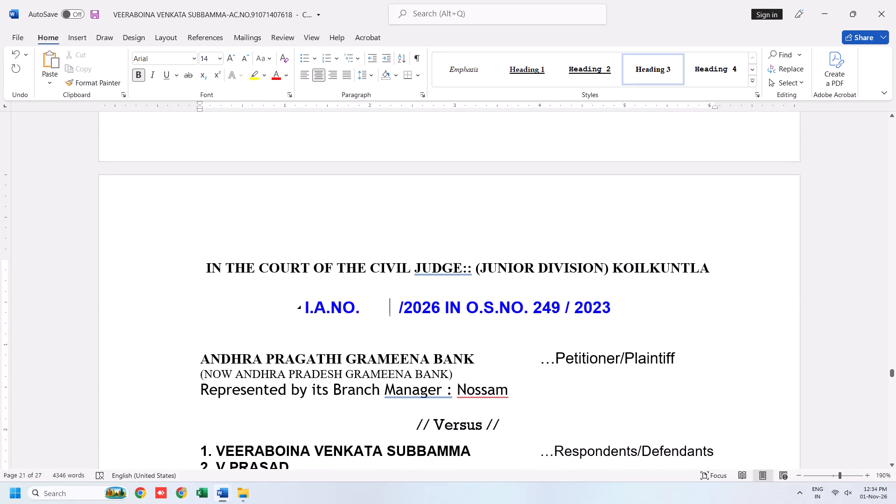
left_click(358, 297)
scroll(366, 388, "down", 7)
scroll(337, 339, "down", 11)
scroll(517, 326, "down", 5)
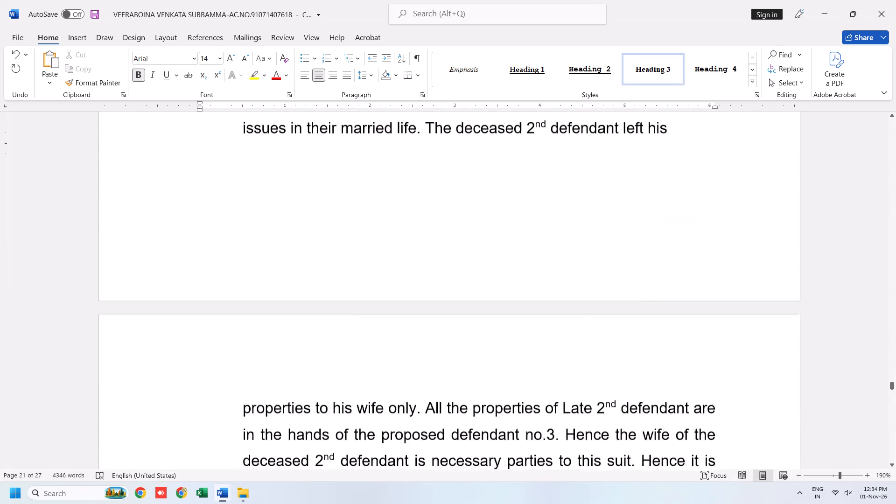
scroll(504, 330, "down", 19)
scroll(462, 336, "up", 12)
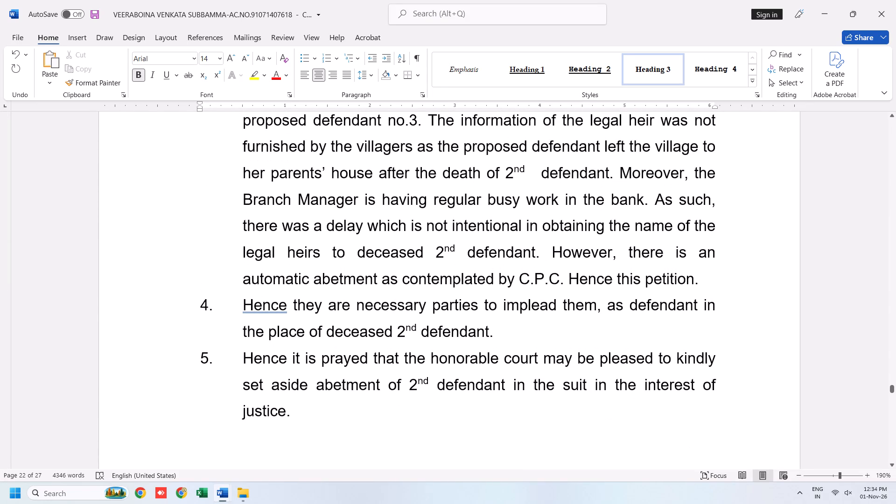
Compare the respondent list in the affidavit's cause title with the respondent details in the following petition.
scroll(472, 328, "up", 8)
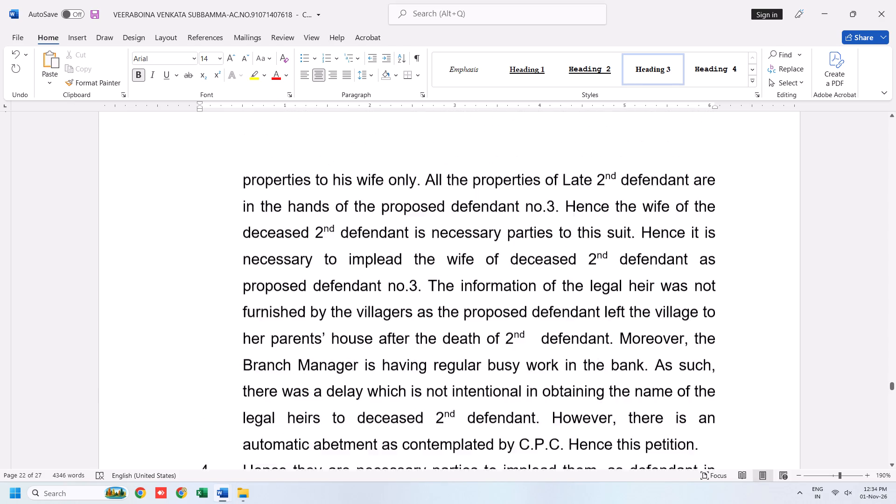
scroll(472, 320, "up", 19)
scroll(381, 258, "up", 2)
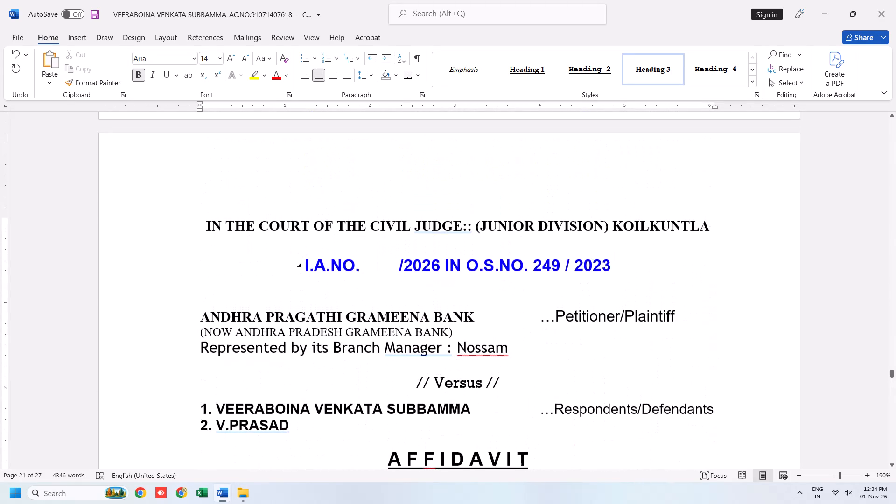
left_click(371, 267)
left_click(378, 301)
left_click(383, 301)
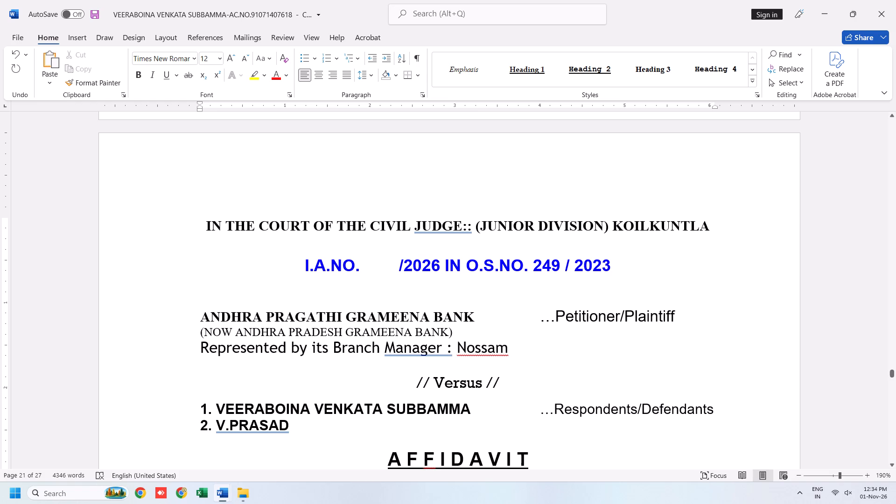
left_click(315, 434)
left_click(312, 428)
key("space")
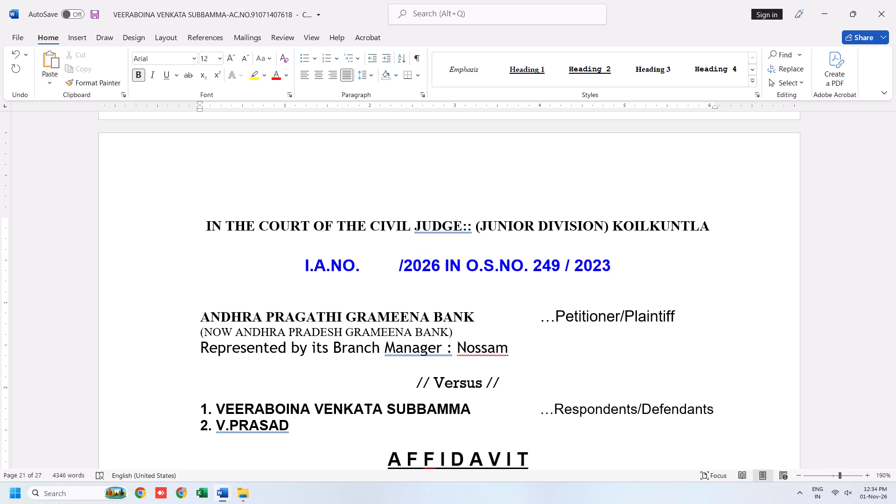
scroll(381, 413, "down", 6)
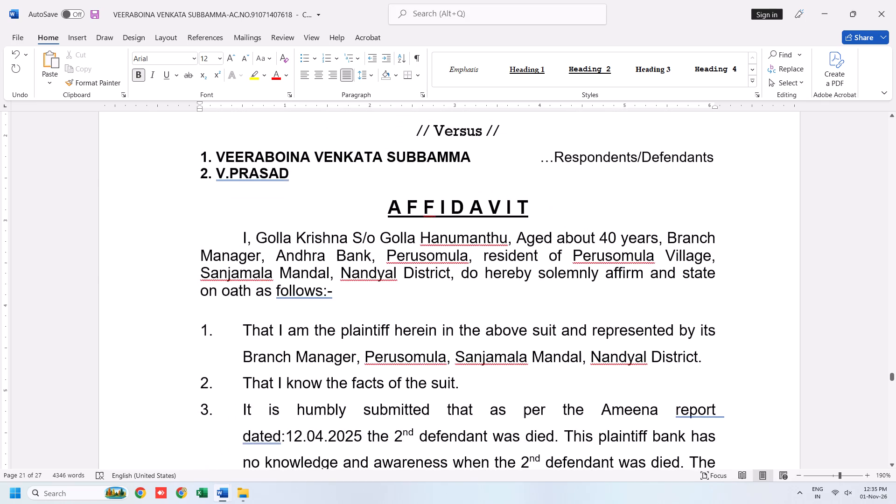
scroll(444, 348, "down", 5)
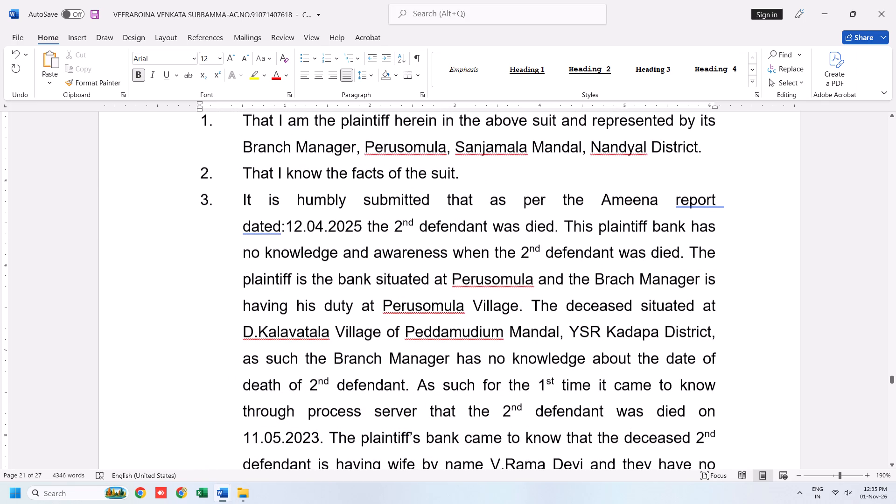
scroll(456, 289, "down", 20)
scroll(456, 289, "down", 12)
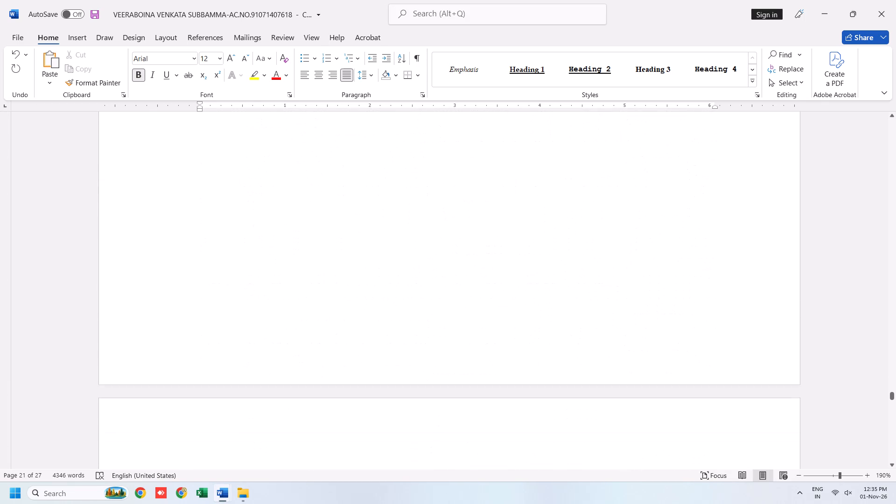
scroll(427, 281, "down", 15)
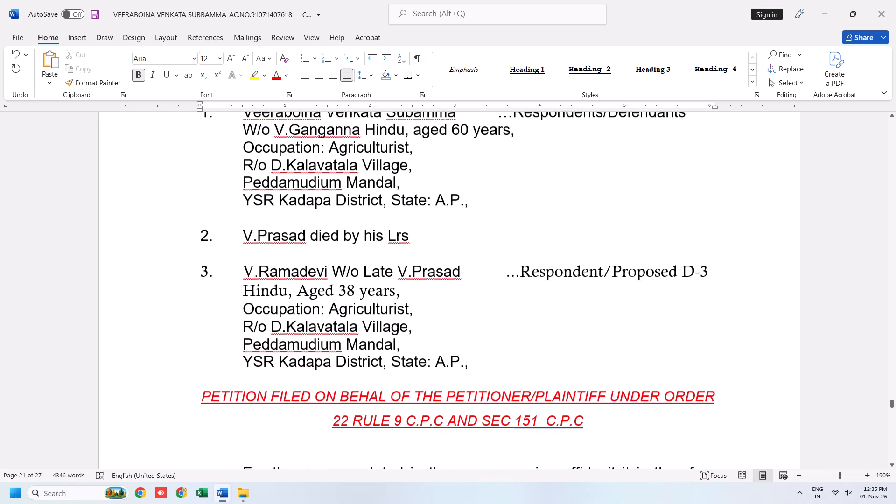
scroll(329, 277, "up", 4)
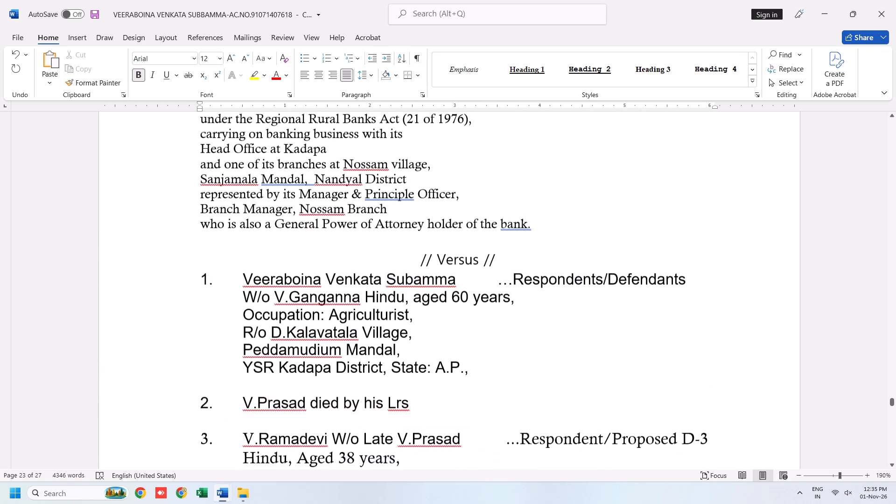
scroll(329, 277, "up", 14)
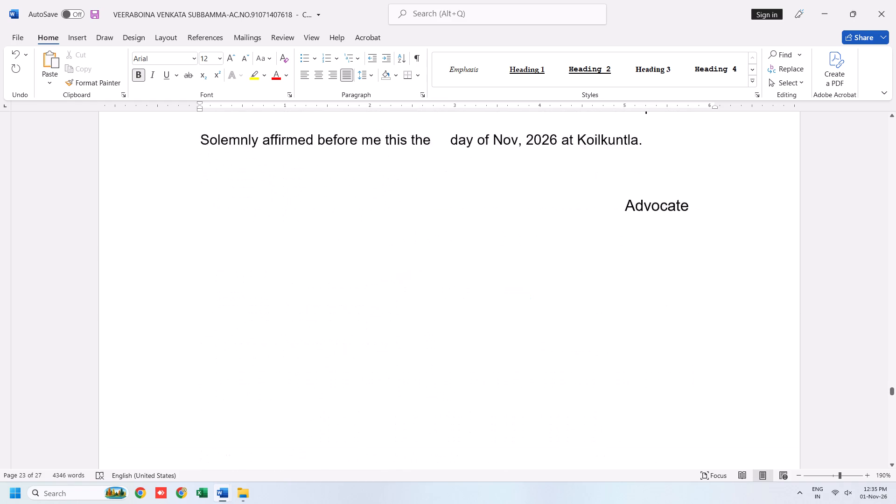
scroll(328, 274, "up", 20)
scroll(328, 274, "up", 16)
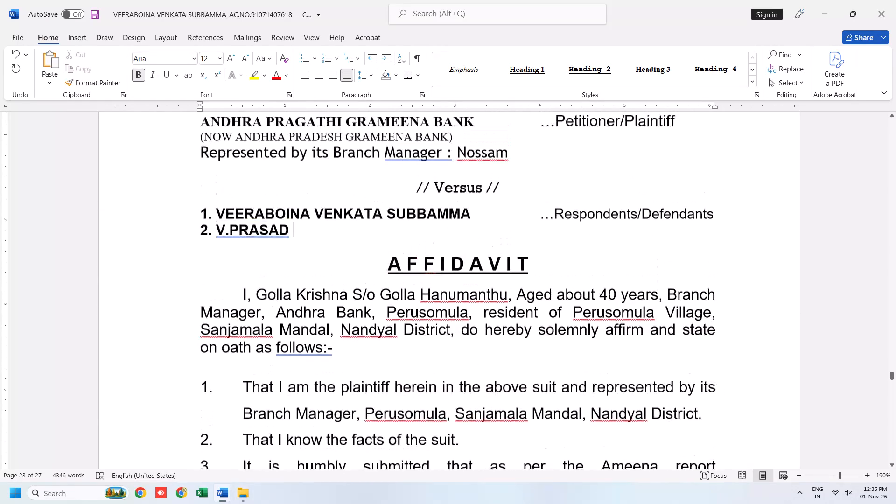
Add "died his Lrs" after the second respondent's name in the affidavit's cause title.
left_click(296, 260)
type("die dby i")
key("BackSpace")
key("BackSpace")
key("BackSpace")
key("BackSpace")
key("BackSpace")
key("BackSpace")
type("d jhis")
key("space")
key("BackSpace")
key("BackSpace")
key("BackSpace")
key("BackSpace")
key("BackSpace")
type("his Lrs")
Add the proposed defendant as respondent 3 on a new line, aligned with "..Proposed D-3" under "Respondents/Defendants".
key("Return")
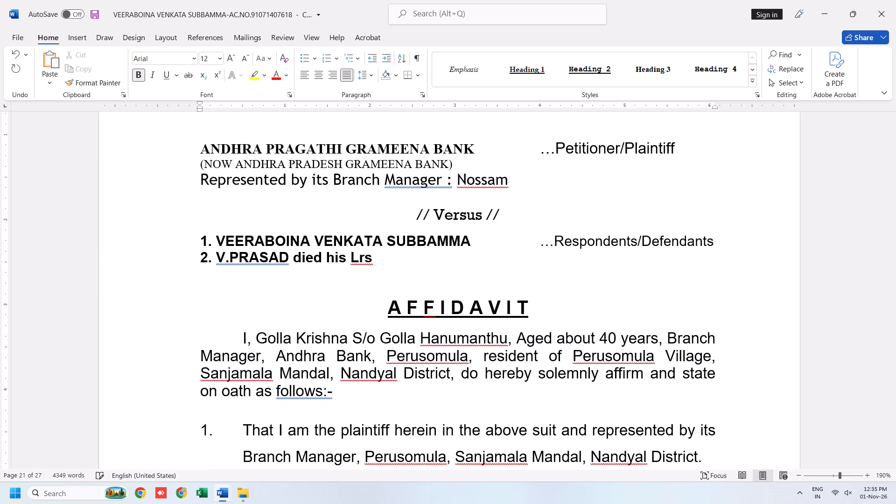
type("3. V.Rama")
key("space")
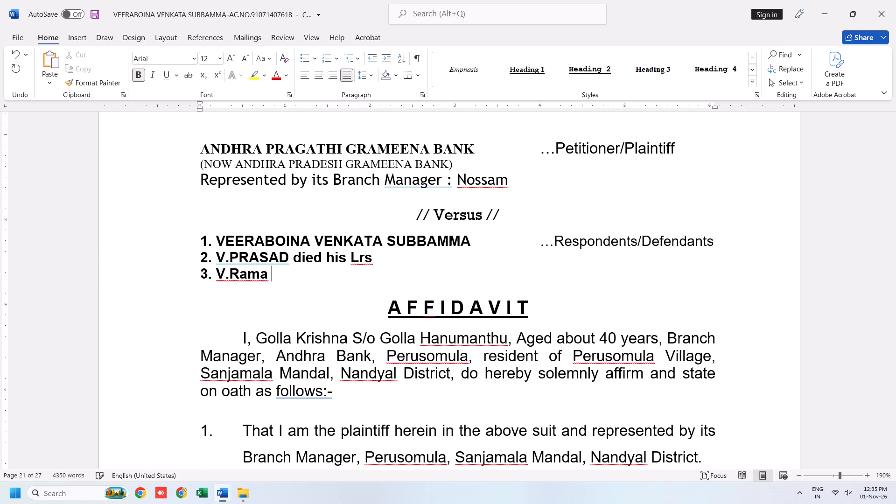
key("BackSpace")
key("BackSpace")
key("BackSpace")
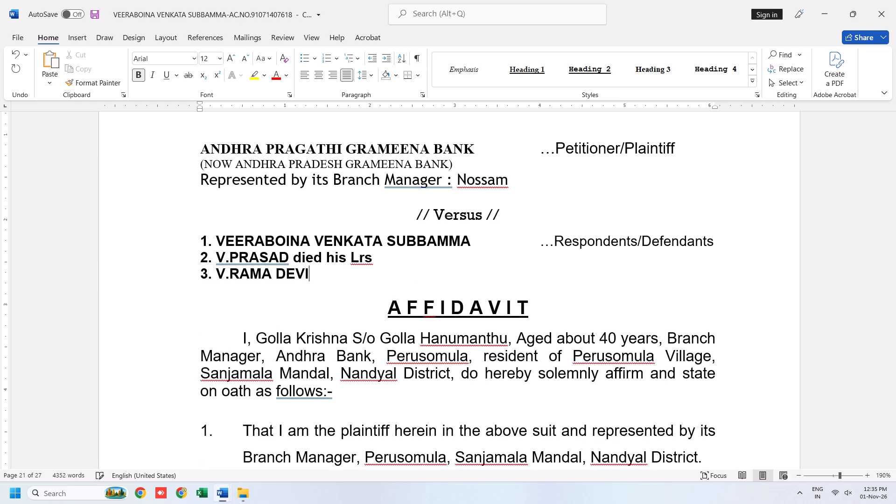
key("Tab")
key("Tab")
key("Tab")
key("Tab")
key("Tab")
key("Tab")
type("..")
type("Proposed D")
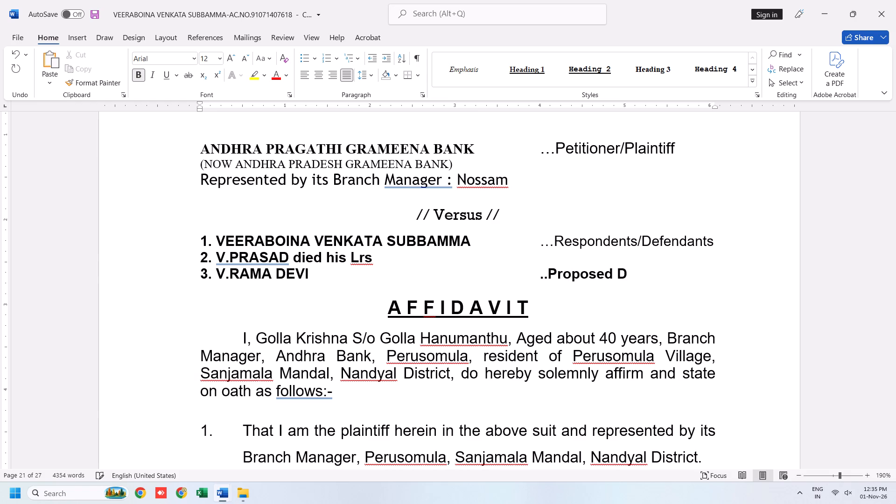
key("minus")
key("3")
Delete a blank line between the affidavit's I.A.NO. heading and the petitioner bank's name.
scroll(401, 283, "up", 4)
left_click(339, 264)
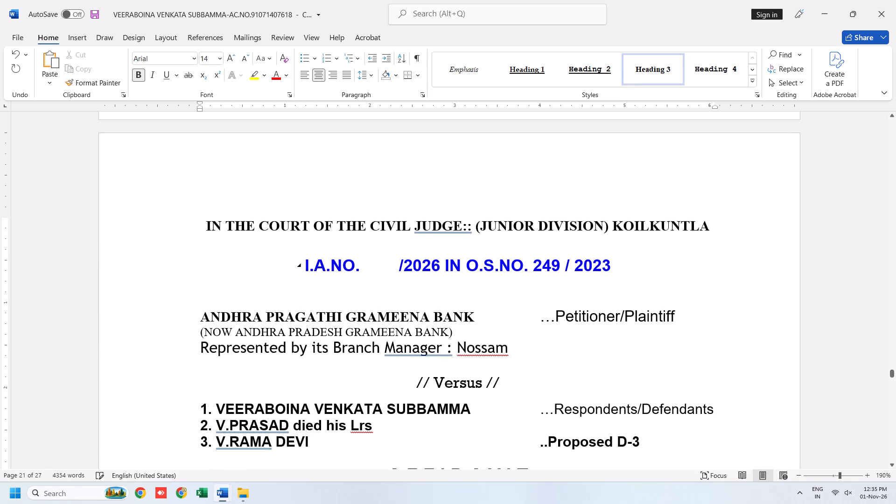
left_click(294, 294)
key("Delete")
Check the affidavit's page breaks and spacing from its cause title through to the next petition's heading.
scroll(374, 270, "down", 6)
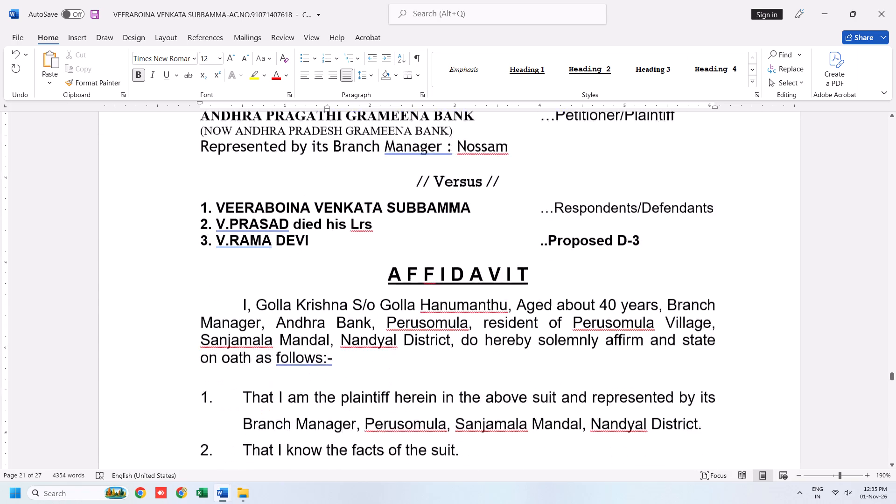
scroll(505, 238, "down", 5)
scroll(495, 232, "up", 3)
scroll(494, 231, "down", 12)
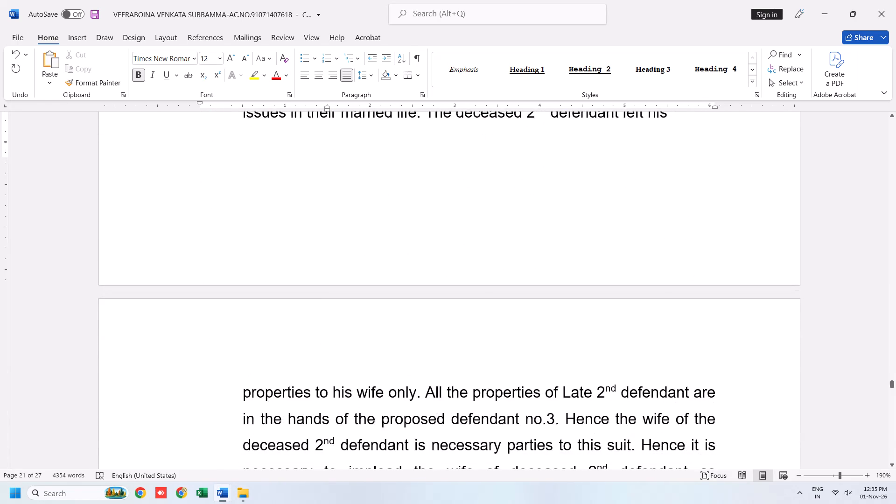
scroll(413, 225, "down", 16)
scroll(399, 248, "down", 12)
scroll(352, 252, "up", 2)
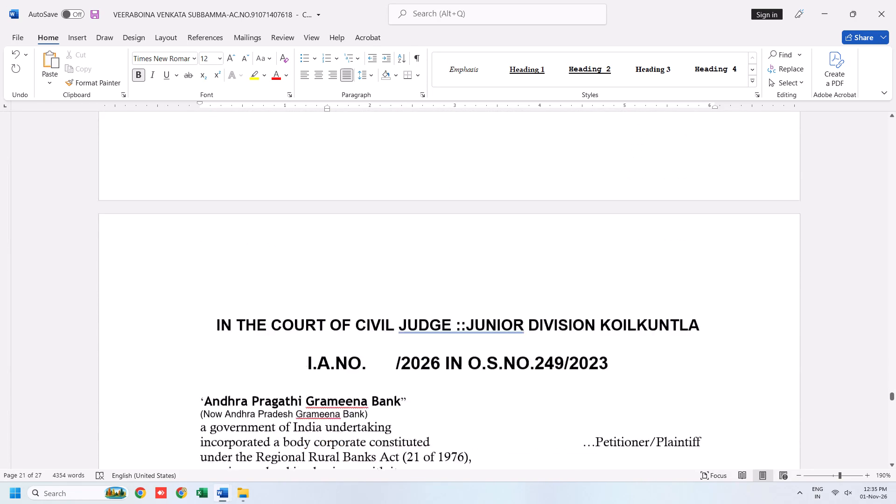
scroll(352, 251, "up", 20)
scroll(352, 251, "up", 19)
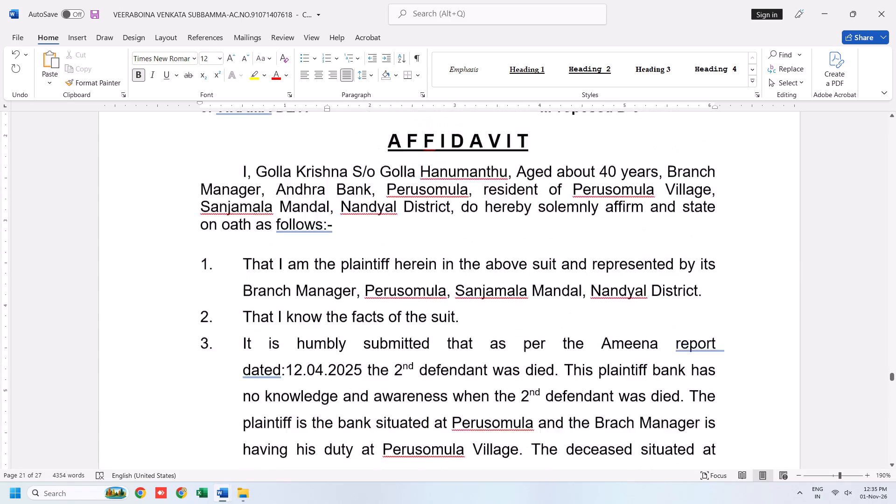
scroll(283, 250, "up", 3)
Print pages 21-22 on both sides, flipping on the long edge.
left_click(283, 259)
key("ctrl+p")
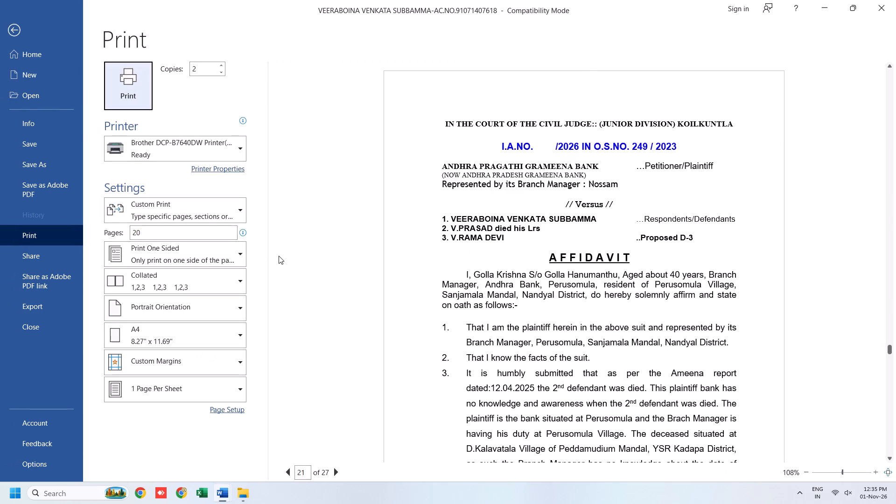
left_click(143, 232)
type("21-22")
left_click(170, 259)
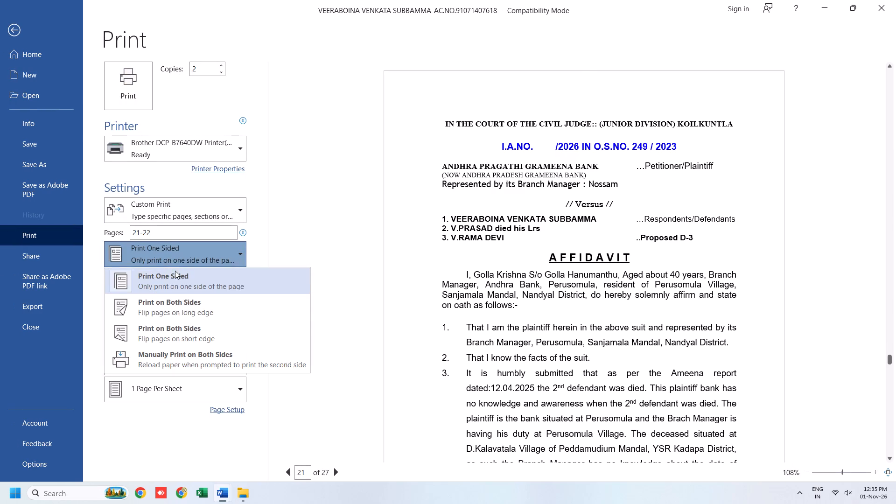
left_click(170, 303)
left_click(148, 88)
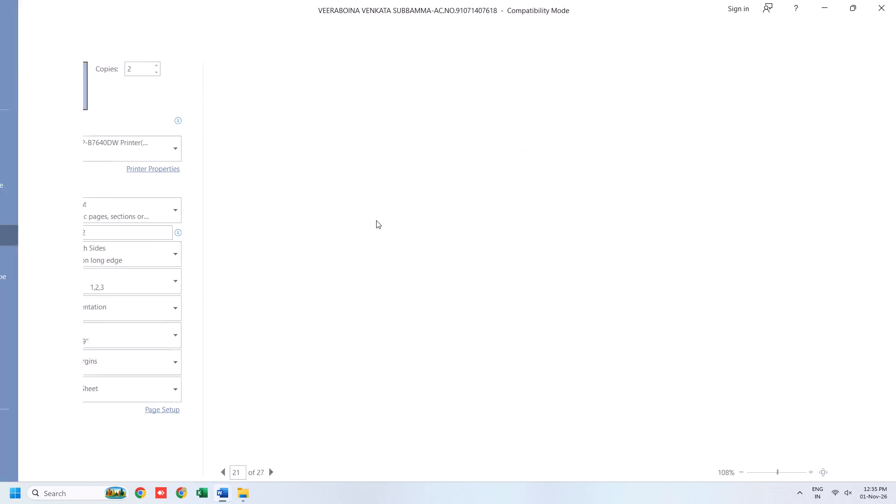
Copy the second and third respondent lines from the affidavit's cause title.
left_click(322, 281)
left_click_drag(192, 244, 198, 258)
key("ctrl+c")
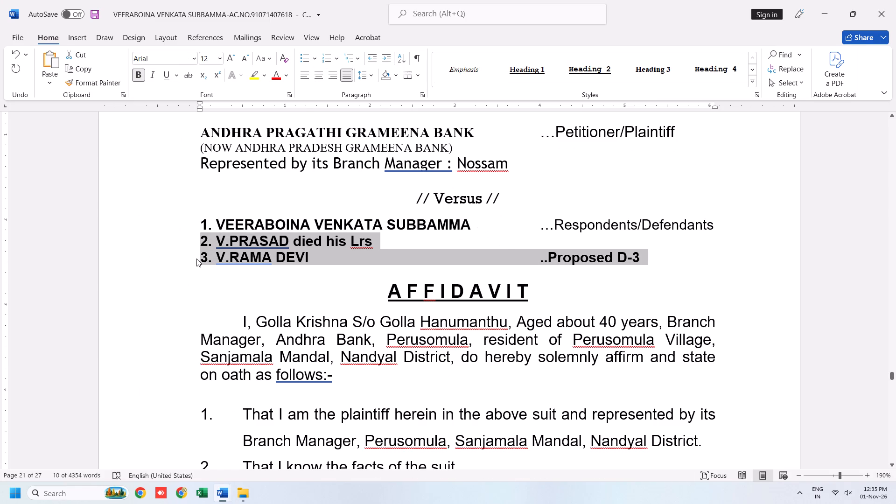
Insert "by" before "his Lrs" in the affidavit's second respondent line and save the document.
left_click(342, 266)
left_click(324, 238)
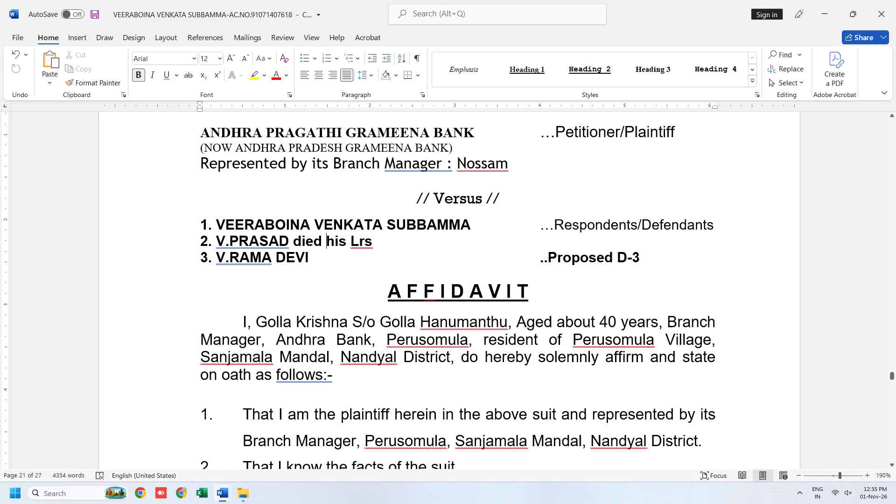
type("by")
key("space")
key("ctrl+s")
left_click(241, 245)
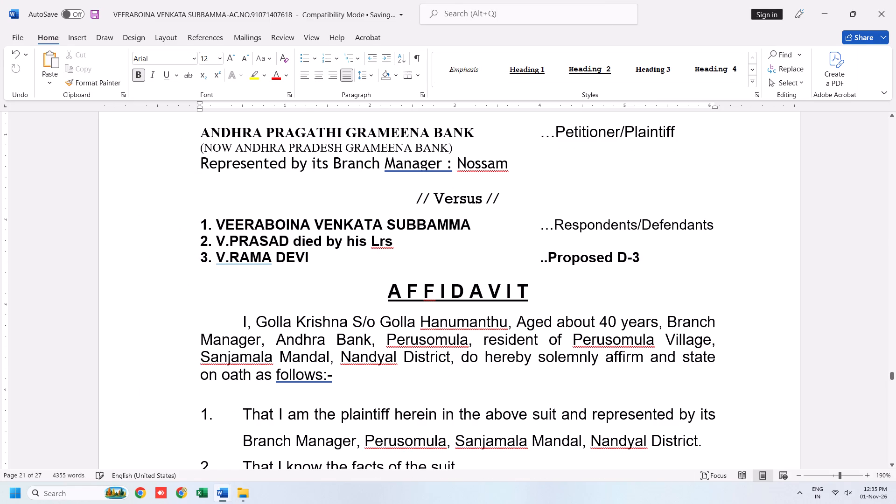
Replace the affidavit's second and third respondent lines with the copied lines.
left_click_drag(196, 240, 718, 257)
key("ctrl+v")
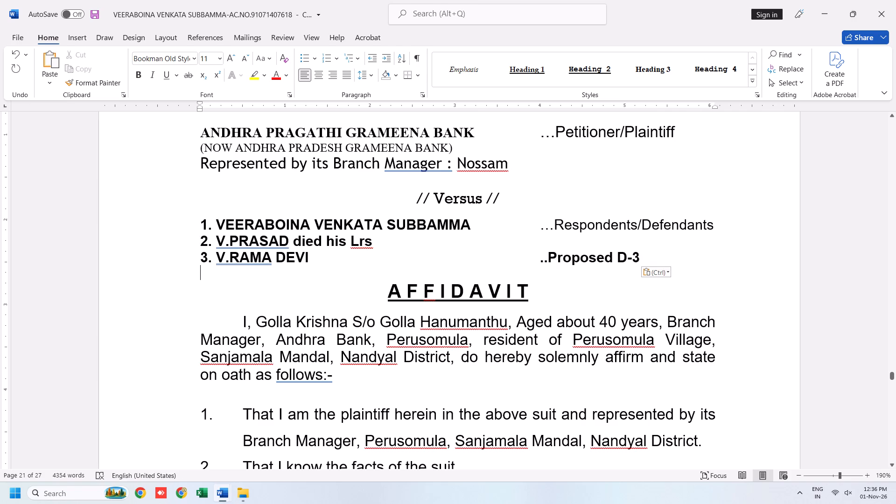
Insert "by" in the affidavit's second respondent line so it reads "died by his Lrs".
left_click(333, 248)
left_click(316, 239)
key("Right")
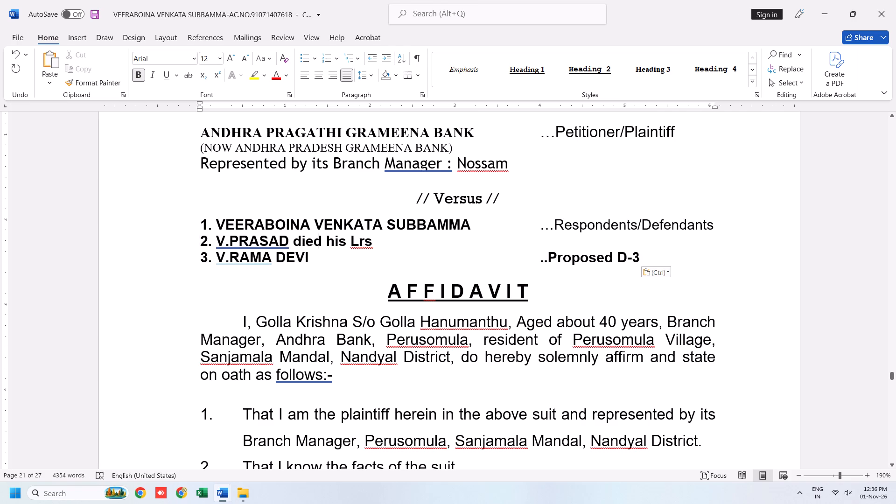
key("Right")
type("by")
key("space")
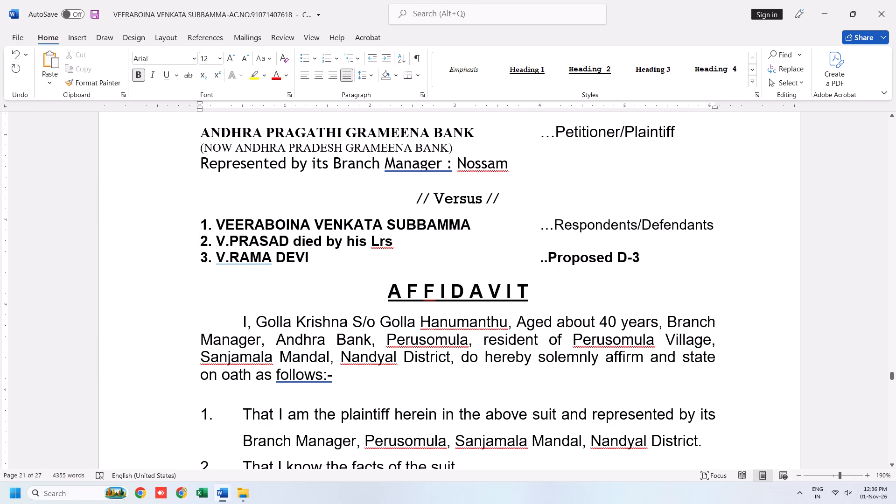
Copy the corrected second and third respondent lines from the affidavit's cause title.
left_click_drag(192, 240, 218, 262)
left_click(218, 262)
key("ctrl+c")
Delete the empty line above "Advocate for Petitioner/ Plaintiff." in the Order 22 Rule 9 petition to pull it onto the prayer's page.
key("Page_Down")
key("Page_Down")
key("Page_Down")
key("Page_Down")
key("Page_Down")
key("Page_Down")
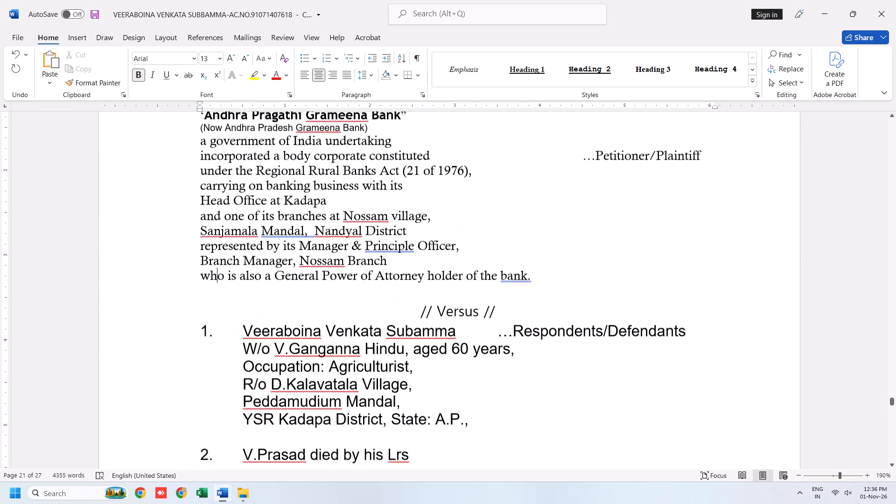
scroll(352, 262, "up", 3)
left_click(337, 232)
scroll(336, 232, "down", 7)
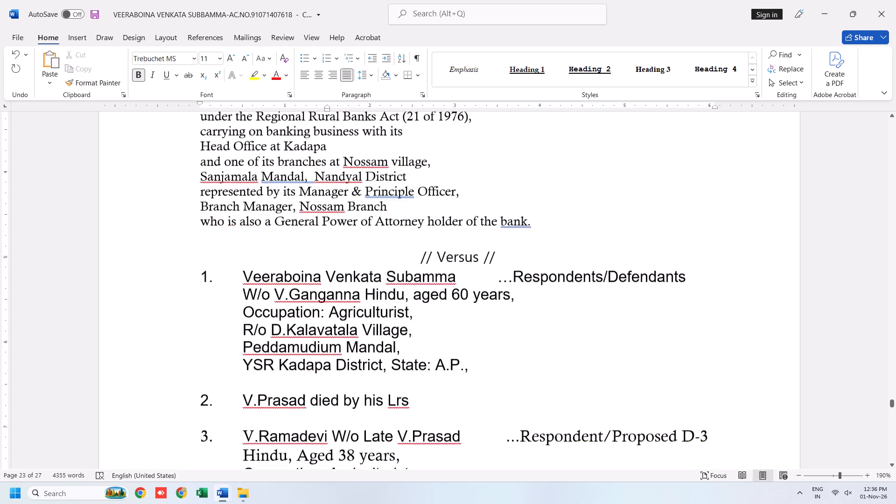
scroll(334, 259, "down", 1)
scroll(215, 281, "down", 5)
scroll(296, 306, "down", 8)
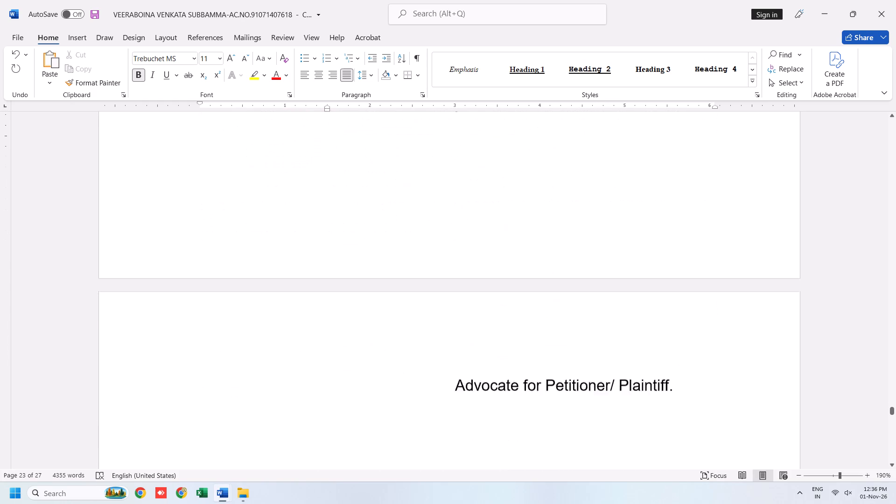
scroll(310, 302, "up", 6)
left_click(315, 324)
key("Delete")
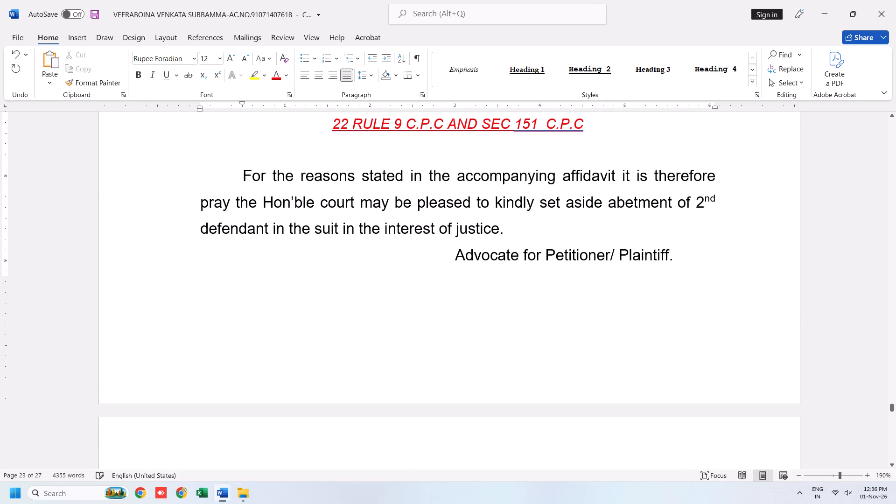
In the Order 22 Rule 9 petition, remove the empty line below the red heading and add one above the advocate's signature line.
scroll(466, 309, "up", 3)
scroll(355, 285, "up", 1)
left_click(355, 285)
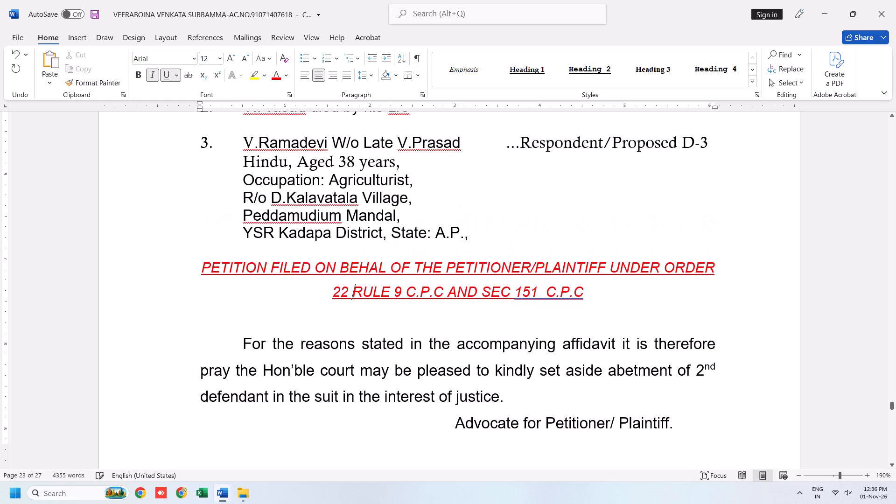
left_click_drag(328, 323, 335, 323)
key("Delete")
left_click(510, 379)
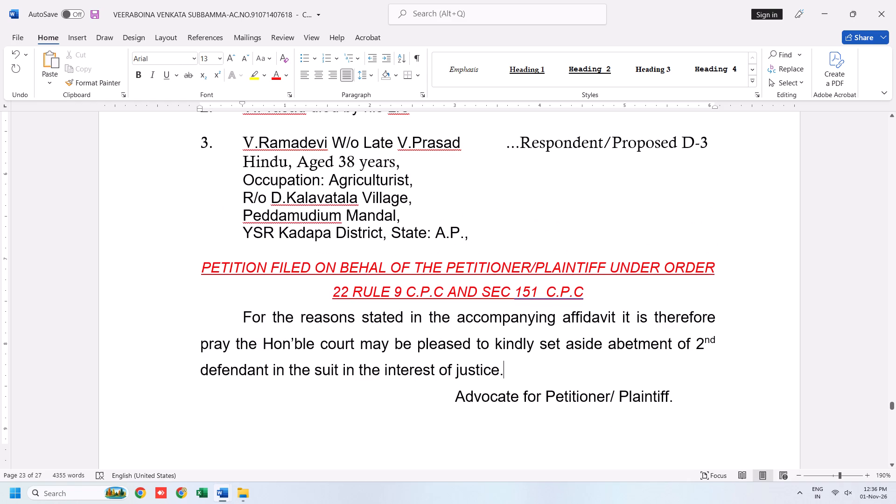
key("Return")
Examine the Order 22 Rule 9 petition from the court heading to the advocate line, checking its layout before printing.
scroll(519, 362, "down", 4)
scroll(518, 362, "up", 7)
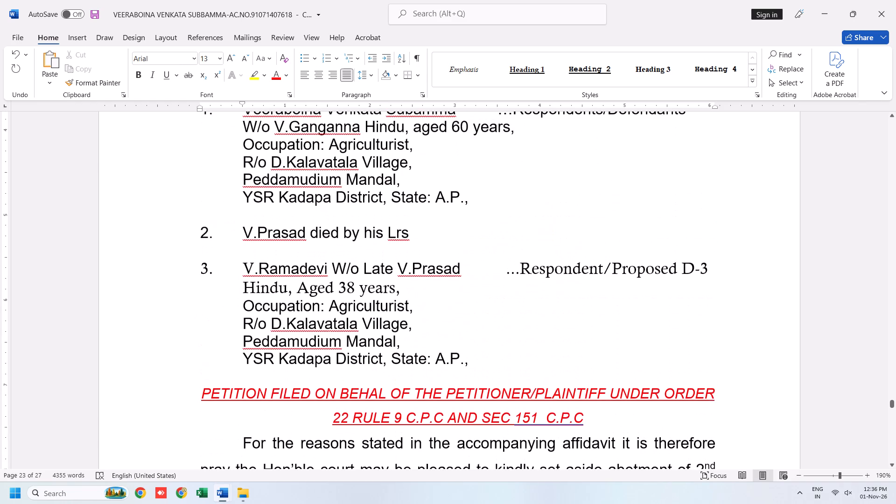
scroll(513, 352, "up", 3)
scroll(382, 354, "up", 4)
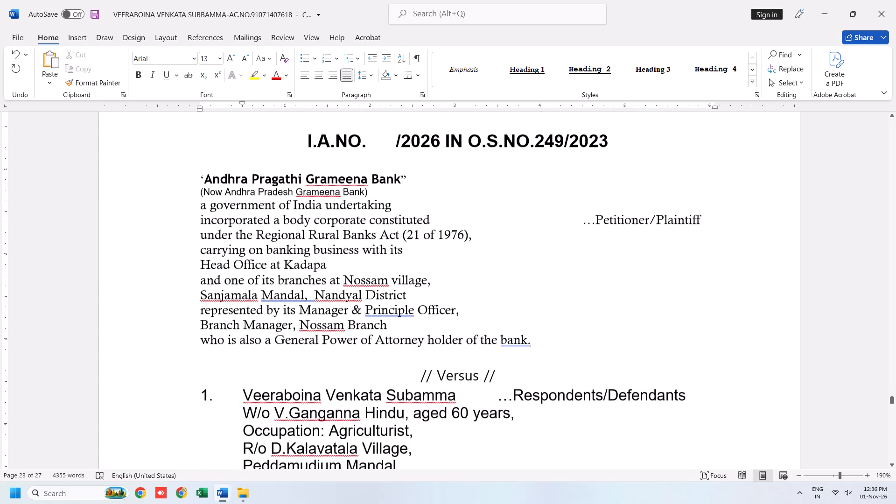
scroll(376, 371, "down", 5)
left_click(359, 314)
scroll(381, 297, "up", 3)
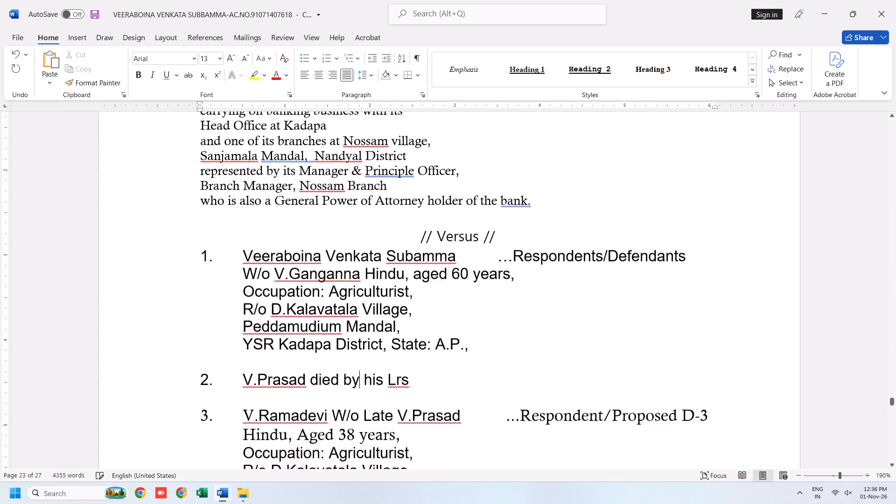
scroll(382, 296, "up", 4)
left_click(367, 249)
left_click(367, 231)
left_click(367, 231)
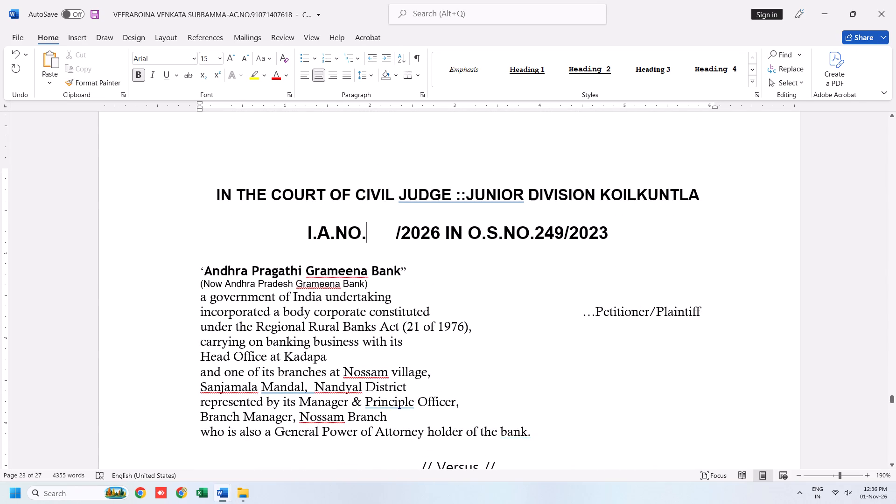
key("Page_Down")
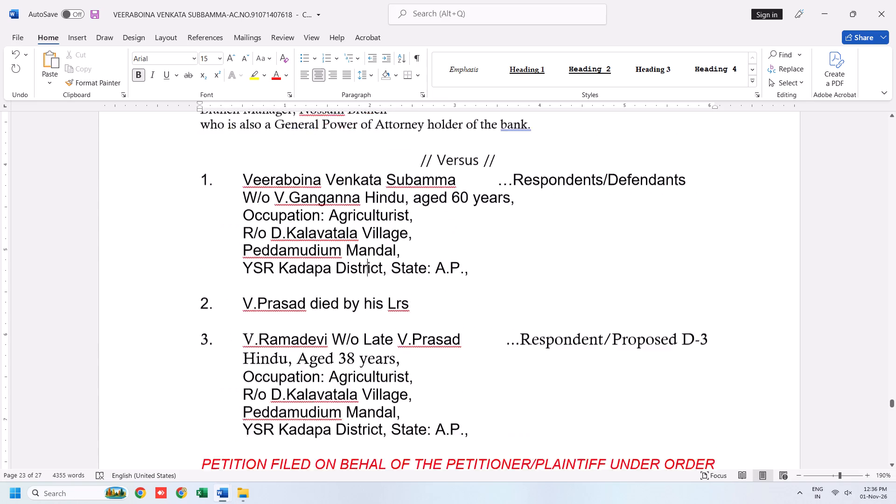
key("Page_Down")
key("Page_Down")
key("Page_Up")
key("Page_Up")
Print only the current Order 22 Rule 9 petition page, in two copies.
left_click(404, 265)
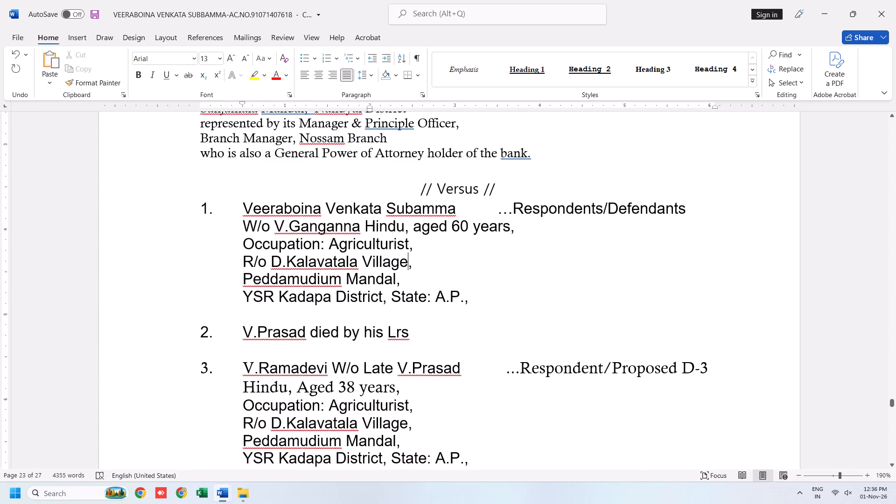
key("ctrl+p")
left_click(156, 203)
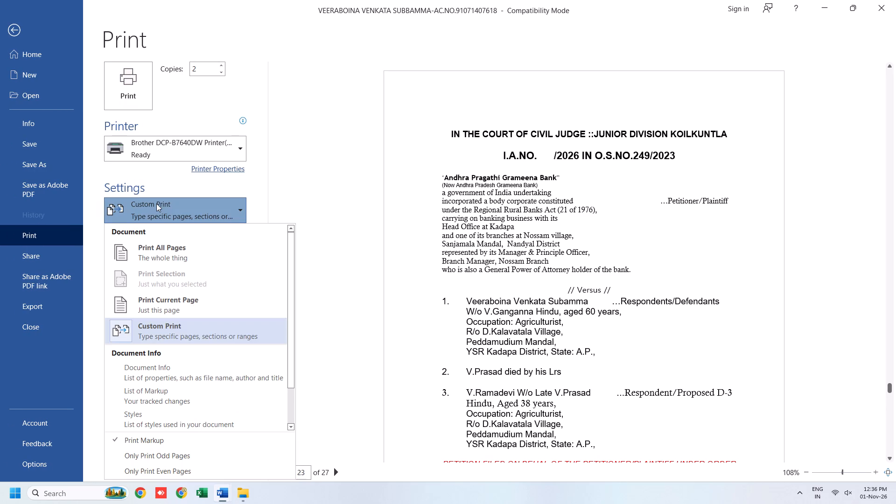
left_click(153, 301)
left_click(135, 78)
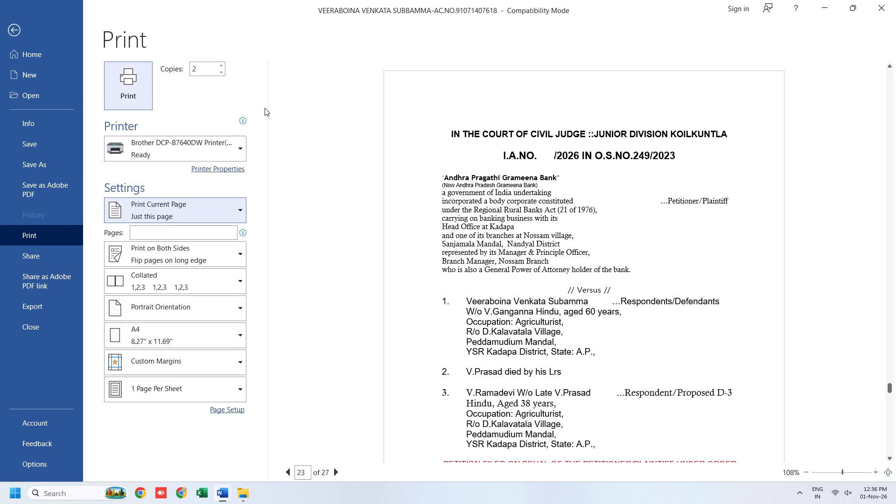
Delete the empty lines above the court heading of the affidavit following the Order 22 Rule 9 petition.
scroll(553, 250, "down", 18)
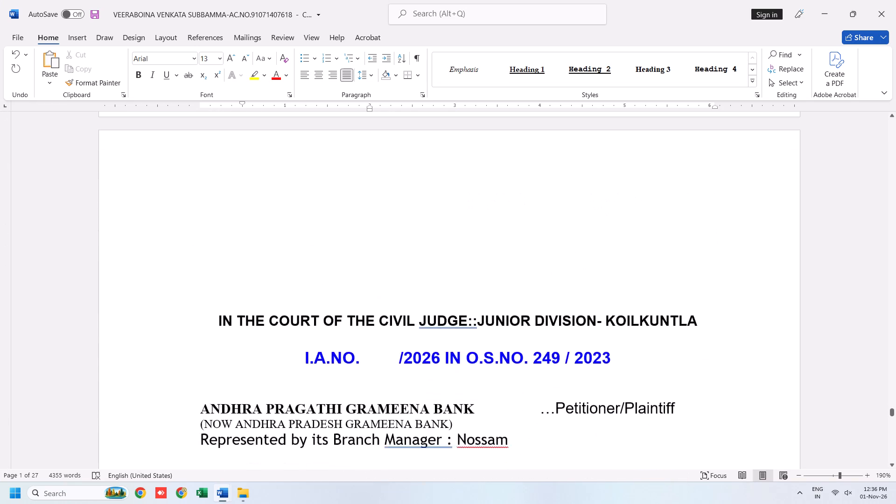
scroll(466, 243, "up", 3)
left_click(372, 217)
key("Delete")
key("Delete")
key("Delete")
key("Delete")
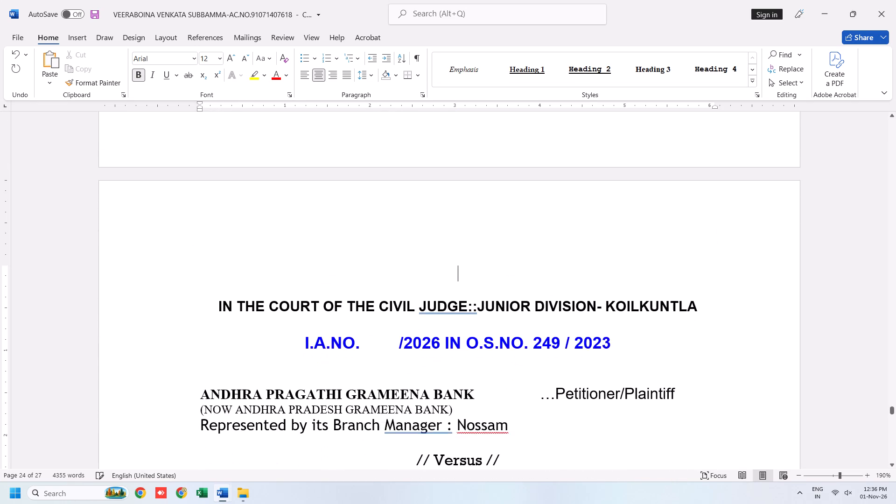
key("Delete")
key("Delete")
Examine the layout of the delay condonation affidavit, the Section 5 petition after it and the preceding Order 22 Rule 9 petition.
scroll(374, 222, "down", 7)
scroll(434, 259, "down", 11)
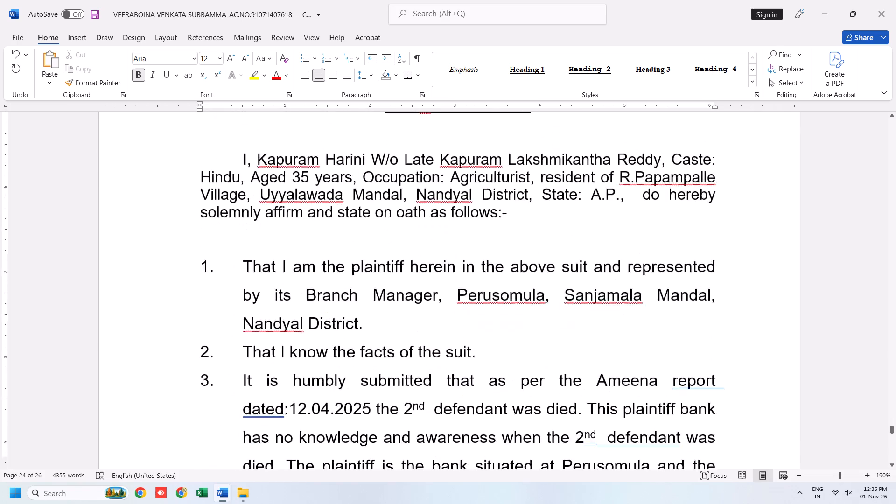
scroll(415, 273, "down", 19)
scroll(501, 282, "down", 1)
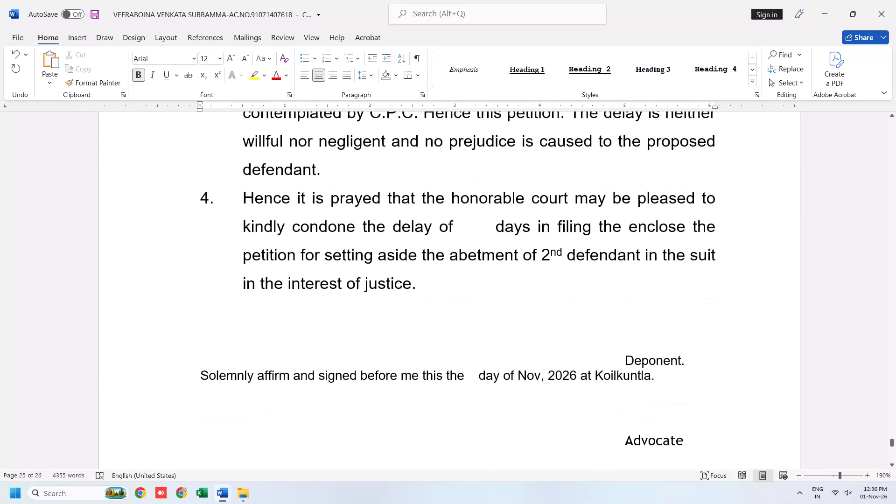
scroll(496, 274, "down", 13)
scroll(486, 267, "up", 6)
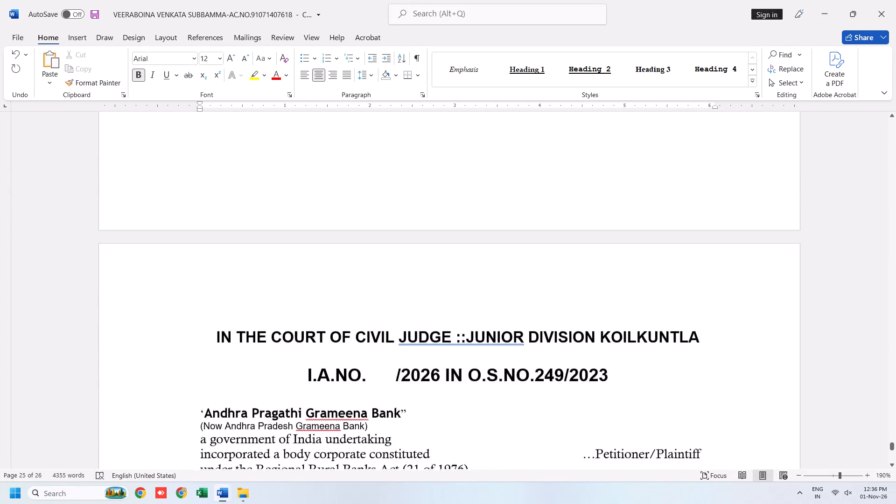
scroll(486, 267, "up", 7)
scroll(478, 267, "down", 20)
scroll(478, 267, "down", 4)
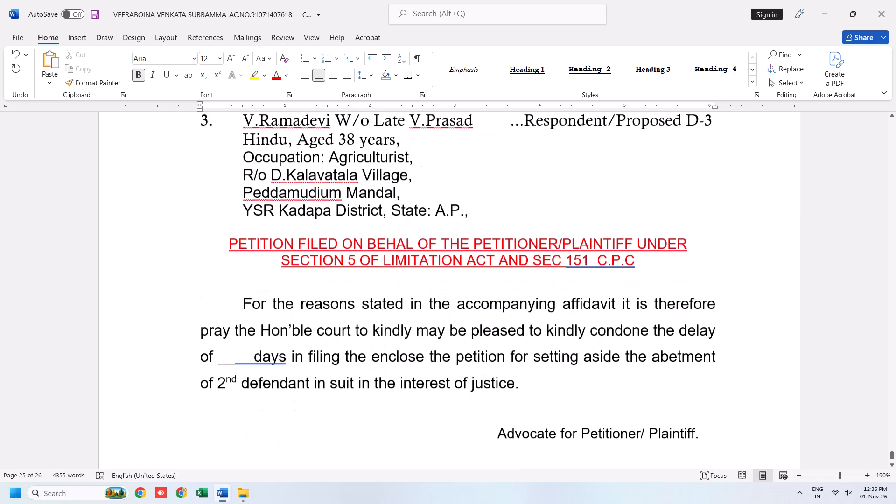
scroll(459, 268, "down", 4)
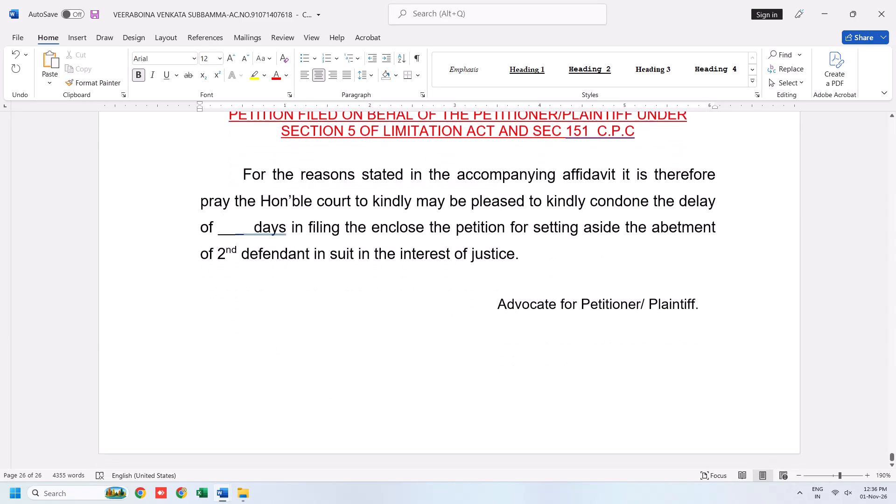
scroll(455, 273, "down", 11)
scroll(442, 289, "up", 20)
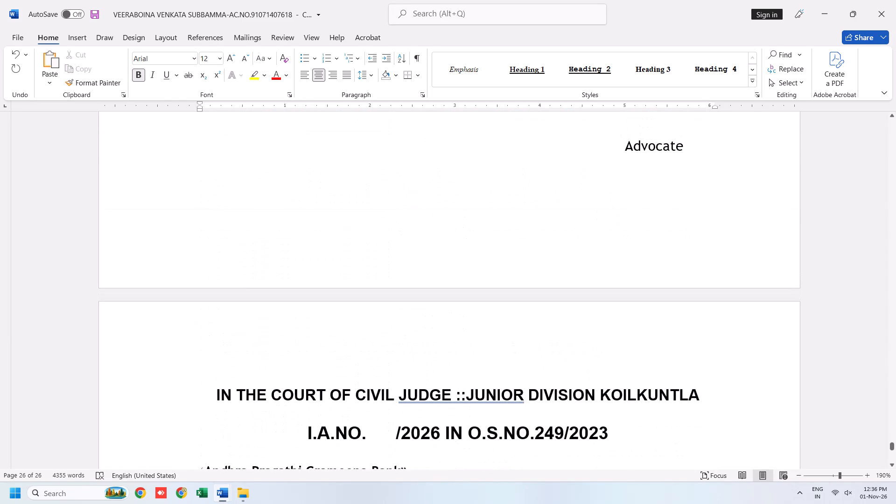
scroll(436, 277, "up", 20)
scroll(436, 277, "up", 5)
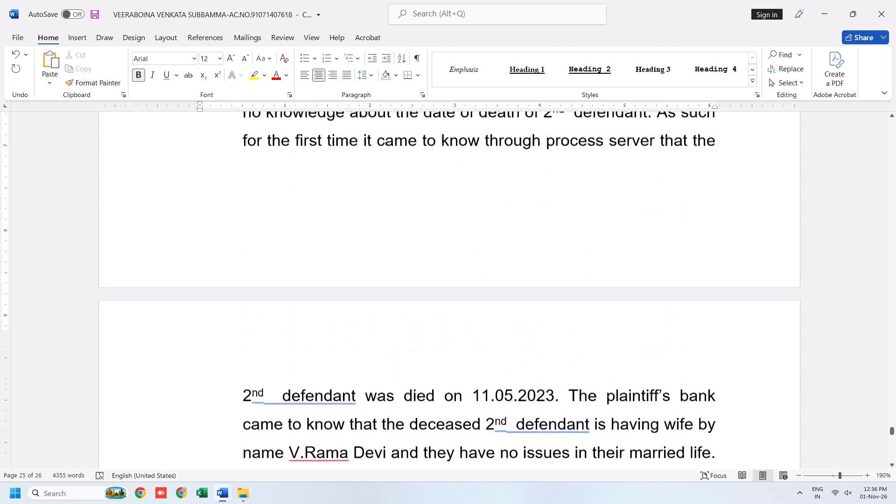
scroll(386, 221, "up", 14)
scroll(382, 220, "up", 12)
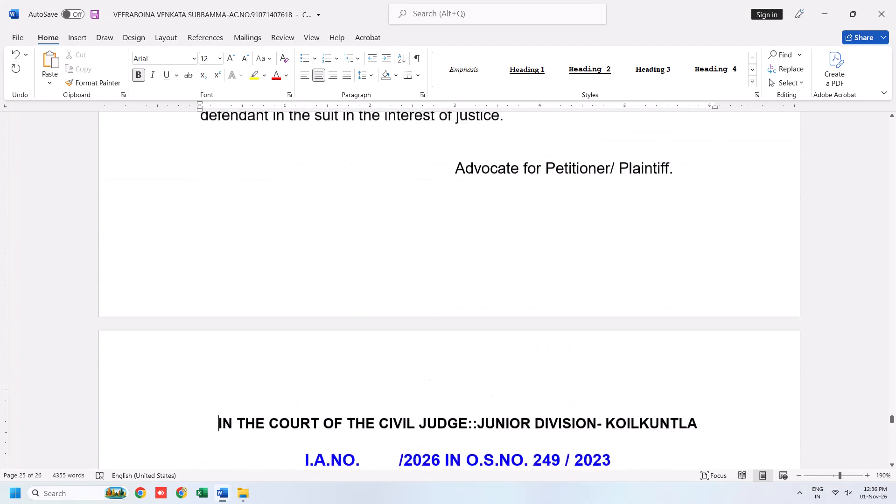
scroll(379, 213, "up", 8)
scroll(376, 216, "down", 4)
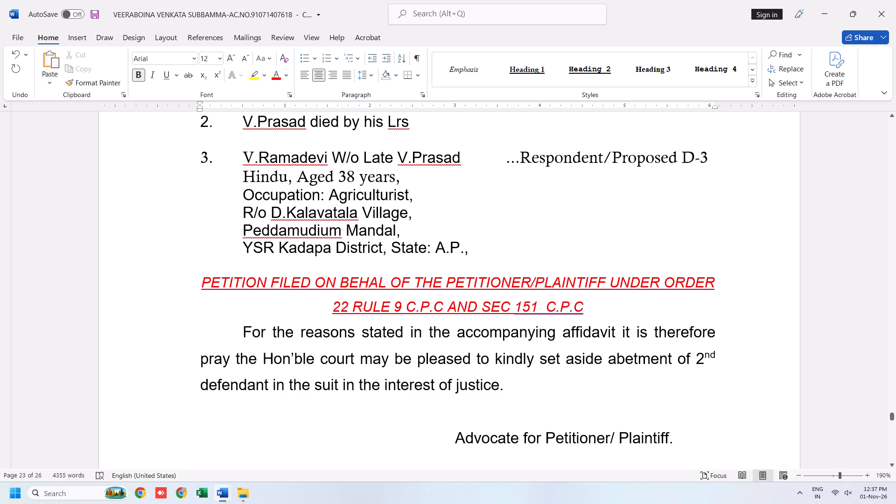
Copy the red two-line heading of the last petition, filed under Section 5 of Limitation Act and Sec 151 C.P.C.
left_click_drag(198, 285, 863, 291)
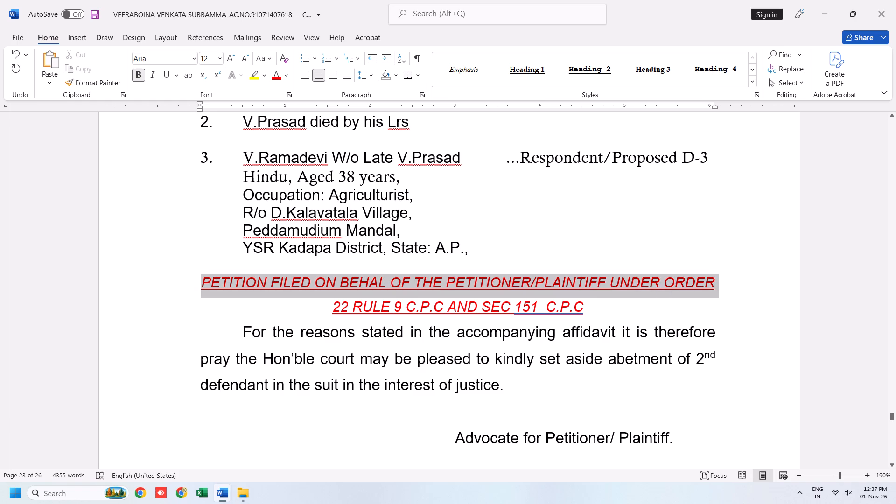
left_click_drag(863, 291, 880, 299)
key("ctrl+End")
key("Page_Up")
scroll(871, 253, "down", 4)
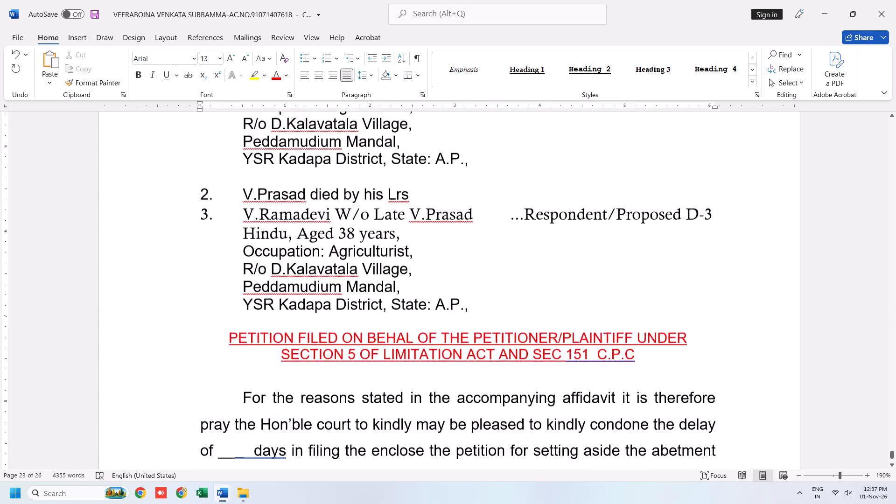
scroll(875, 255, "down", 1)
left_click_drag(212, 255, 647, 273)
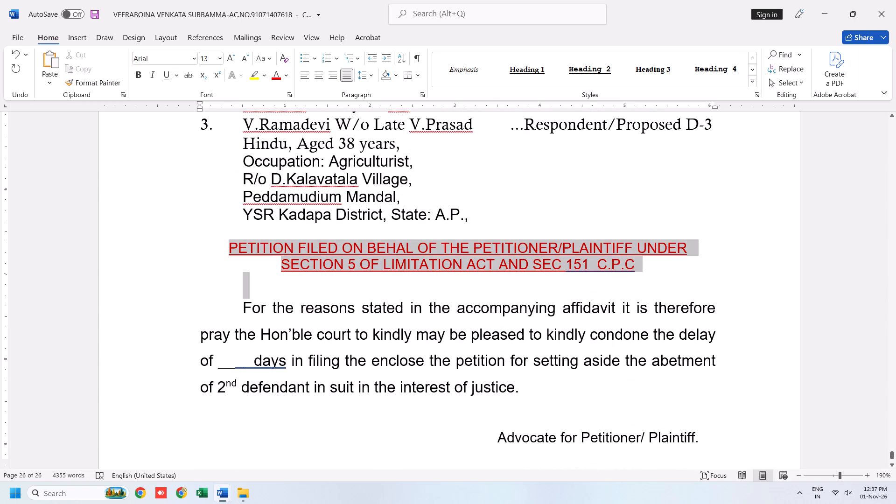
left_click_drag(647, 273, 643, 262)
key("ctrl+c")
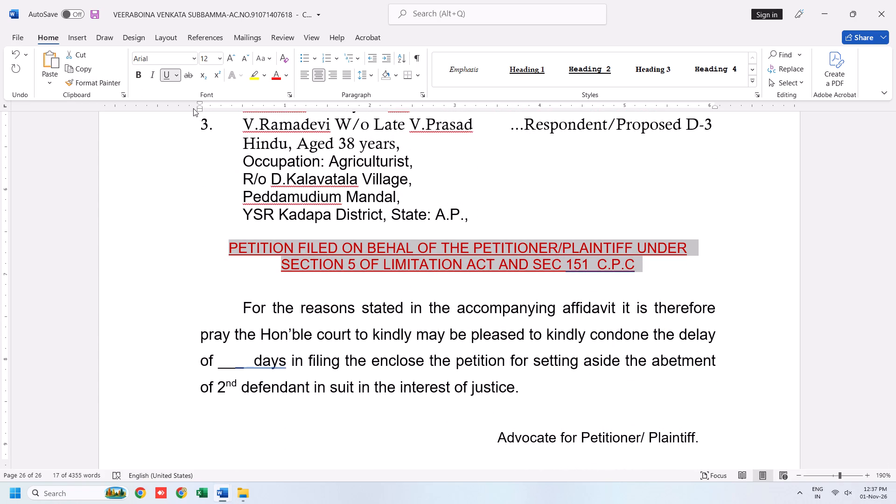
Switch to the IP NO.-2025 document and open the recent file DOCKET-A4 SIZE from it.
key("alt+Tab")
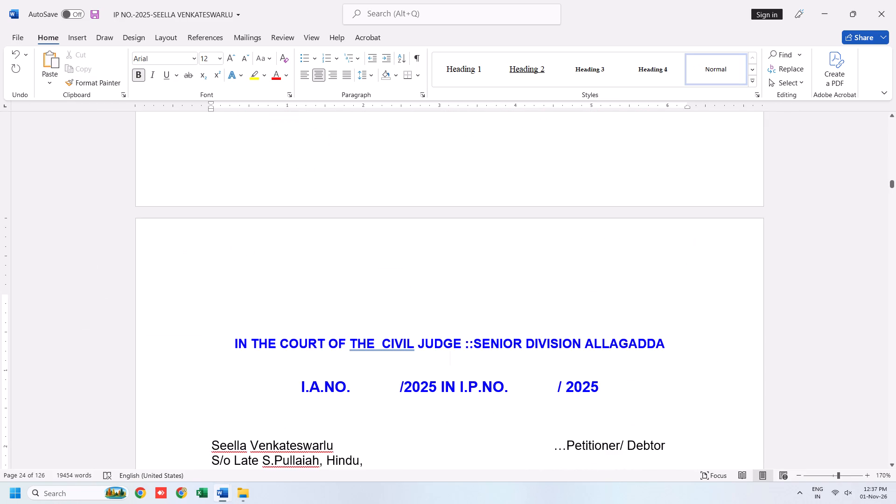
left_click(13, 38)
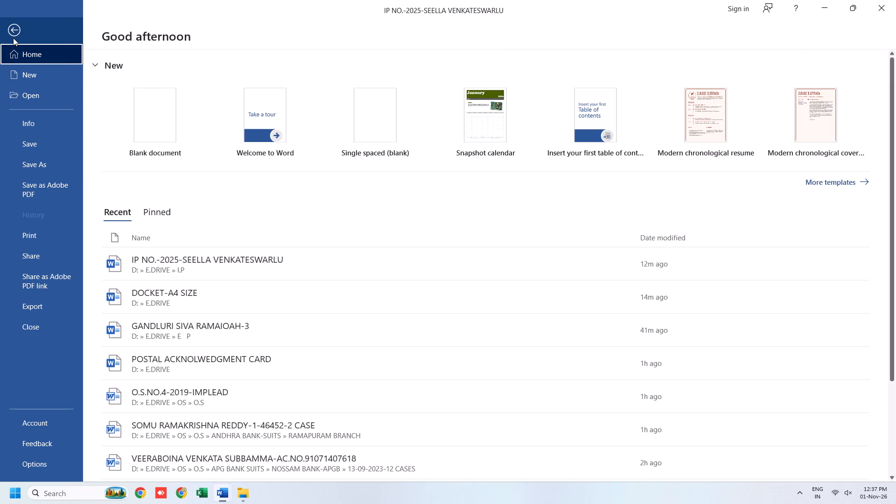
left_click(154, 306)
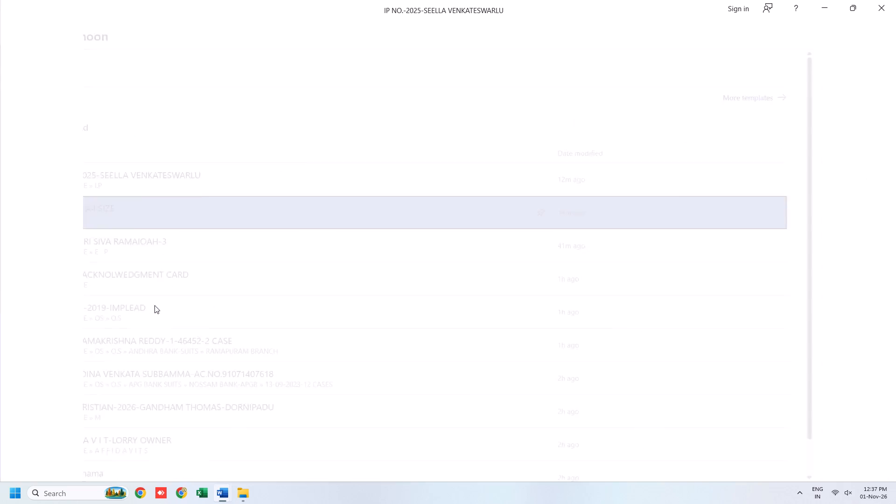
Replace the docket's decree holder petition title under Sec.50 and 151 C.P.C. with the copied Section 5 petition heading.
scroll(652, 291, "down", 10)
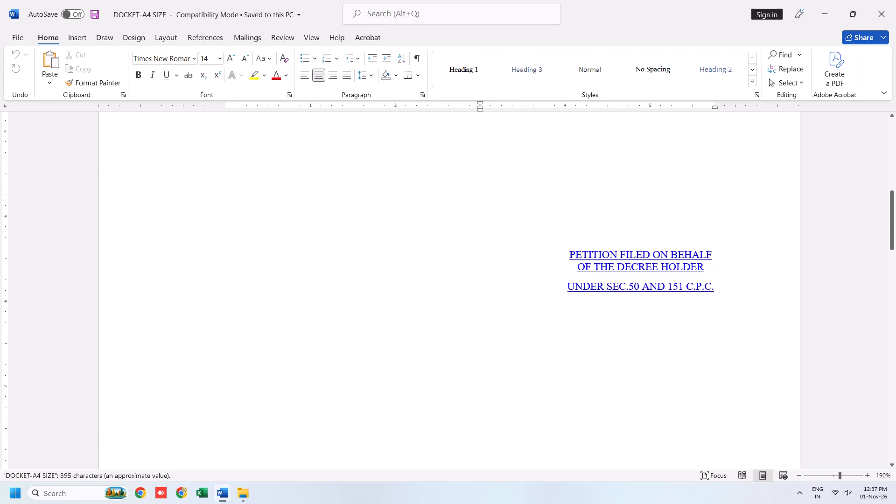
left_click_drag(562, 252, 742, 273)
key("ctrl+v")
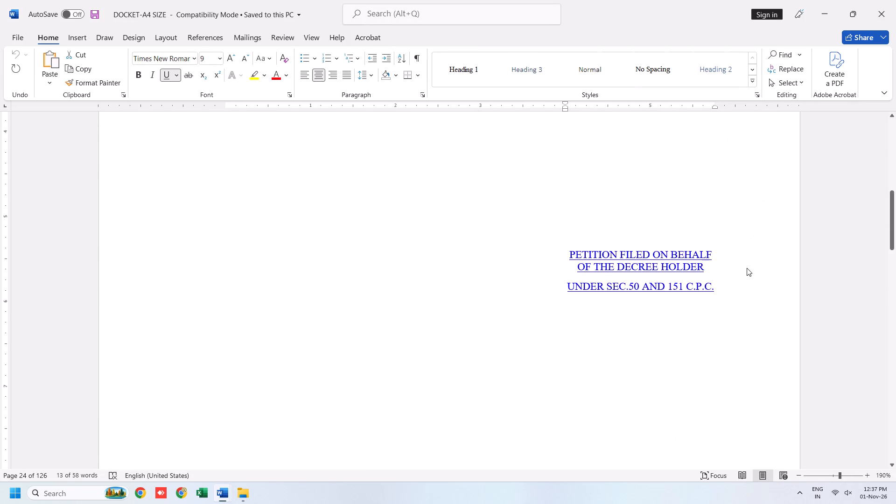
Indent the pasted docket title to the right side of the page and reduce its text to 10 pt.
left_click_drag(229, 255, 234, 296)
key("Tab")
key("Tab")
key("Tab")
key("Tab")
key("Tab")
key("Tab")
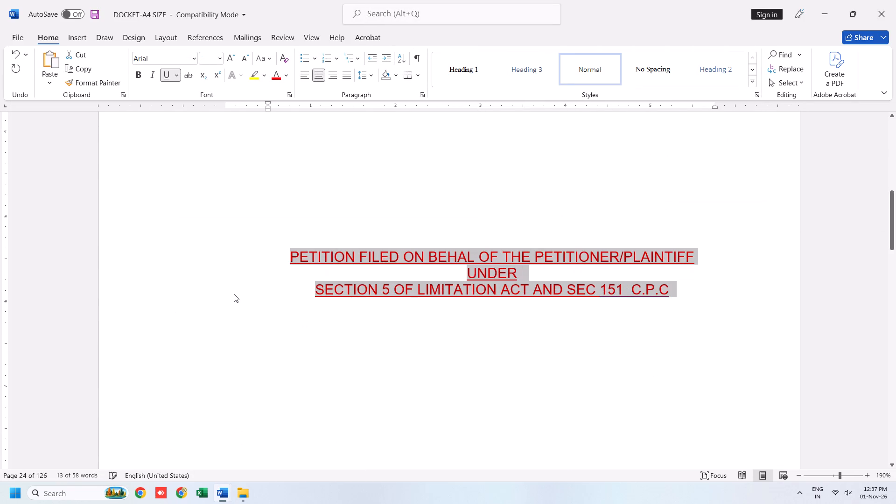
key("Tab")
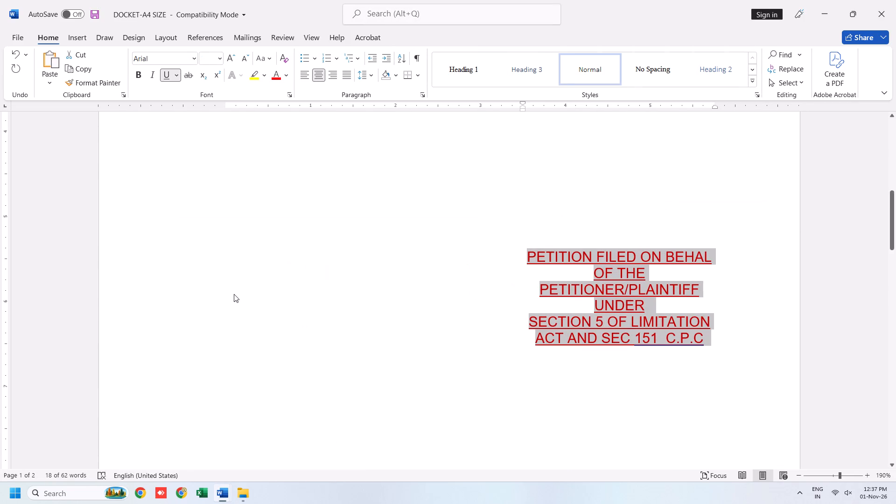
key("ctrl+bracketleft")
key("ctrl+bracketleft")
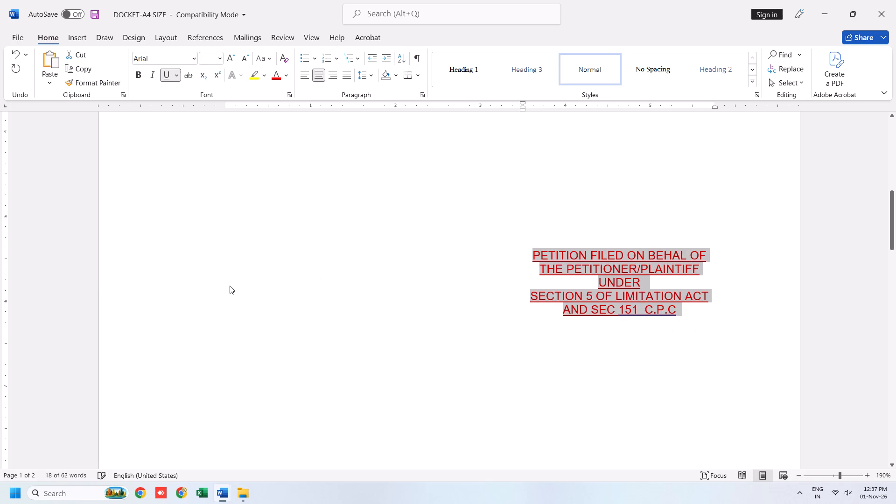
Join the docket title's "UNDER" line with the "SECTION 5 OF LIMITATION ACT" line by removing the break between them.
left_click_drag(547, 336, 559, 335)
left_click(658, 283)
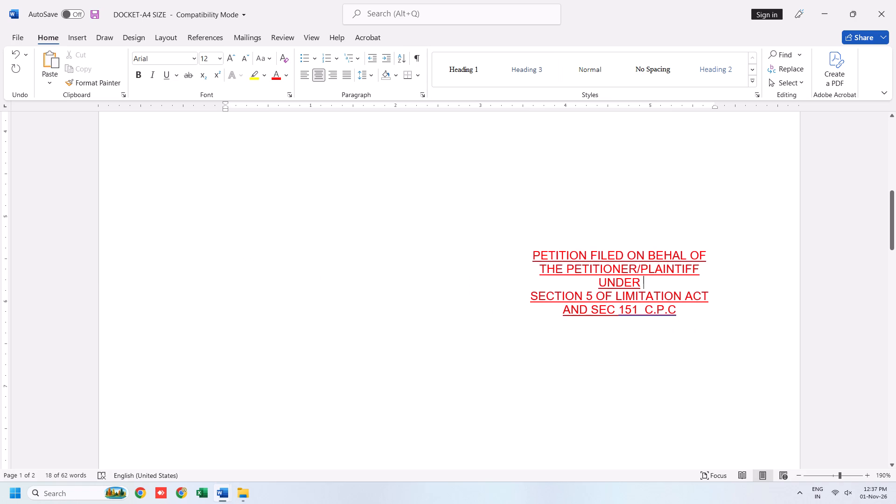
key("Delete")
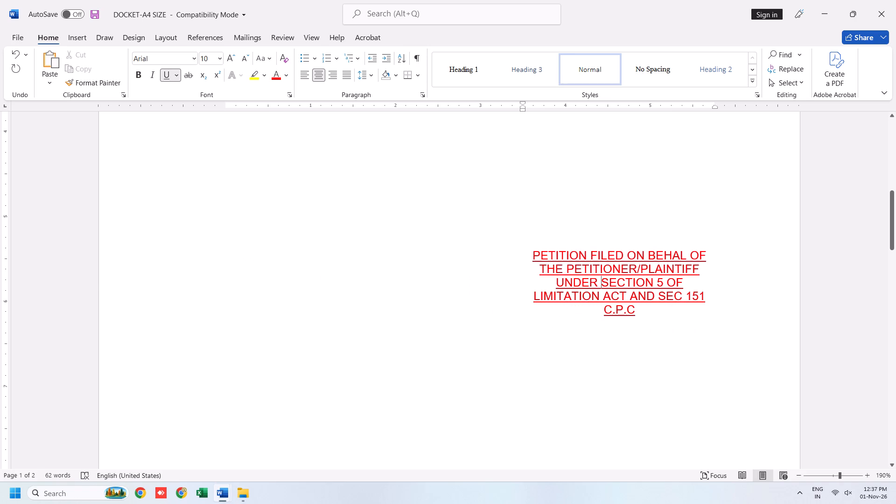
Copy the "I.A.NO. /2026 IN O.S.NO.249/2023" heading from the Section 5 petition in the bank suit document.
scroll(610, 164, "up", 6)
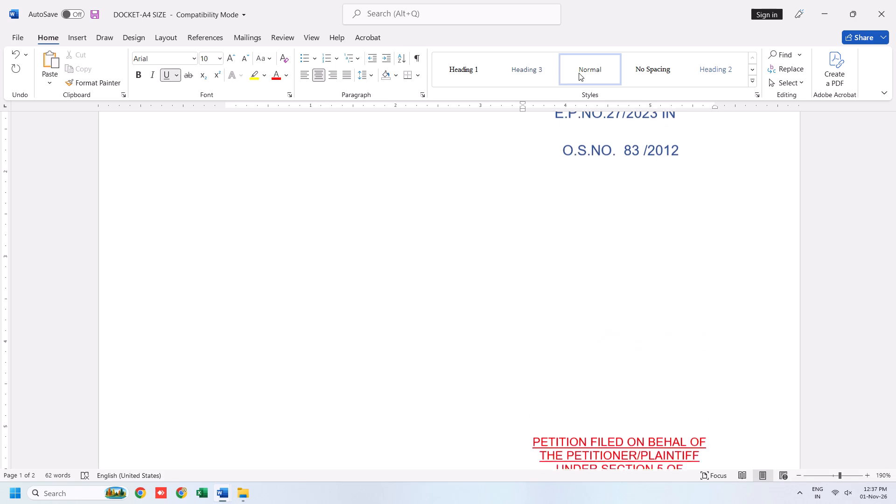
scroll(579, 73, "up", 2)
key("alt+Tab")
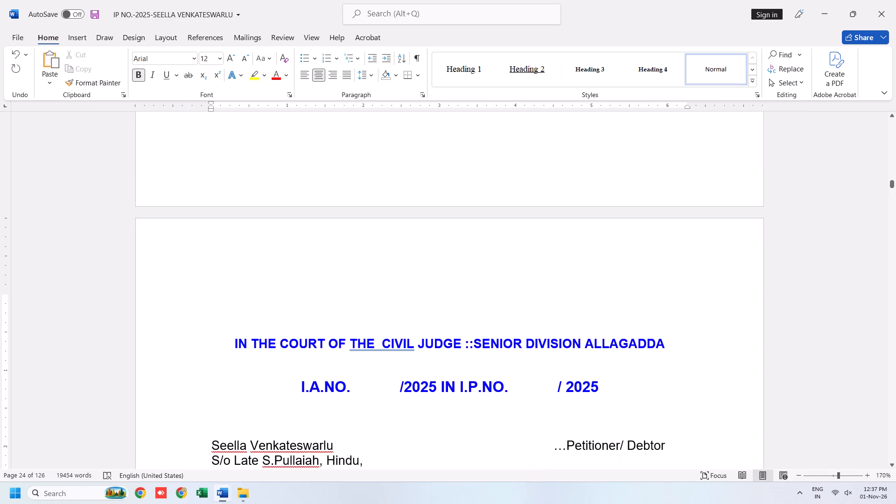
scroll(546, 238, "up", 4)
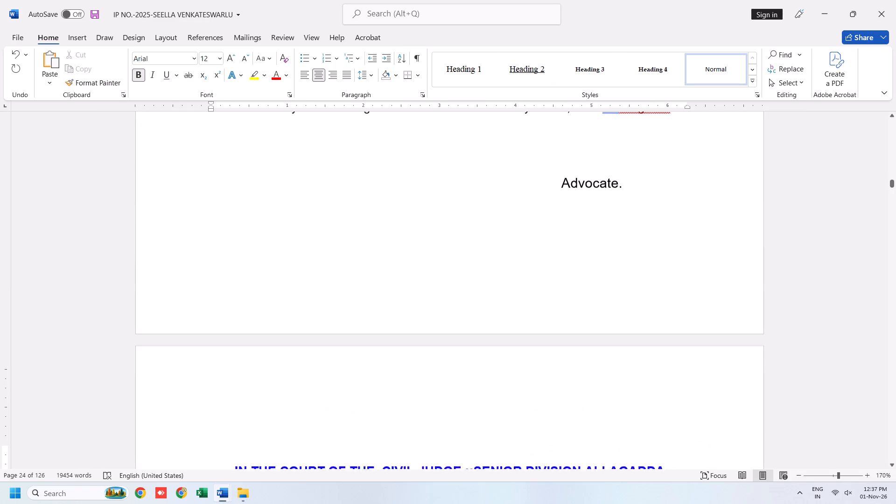
scroll(537, 230, "down", 6)
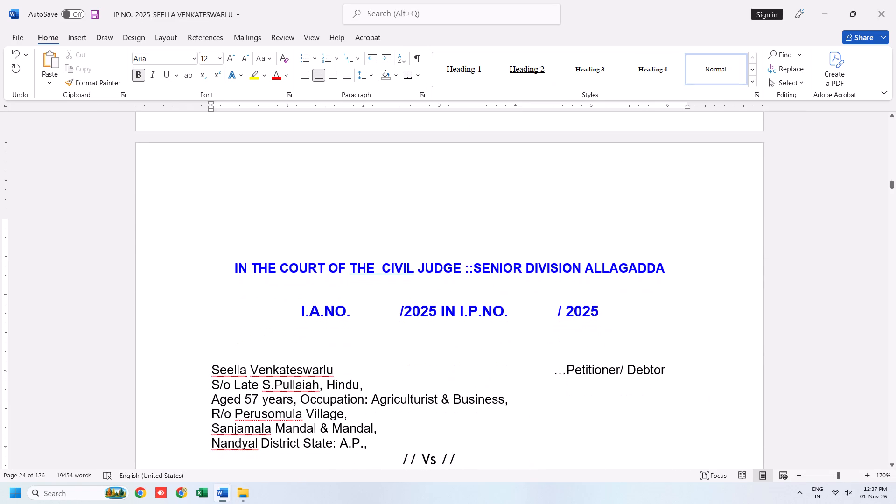
key("alt+Tab")
scroll(505, 279, "up", 3)
key("alt+Tab")
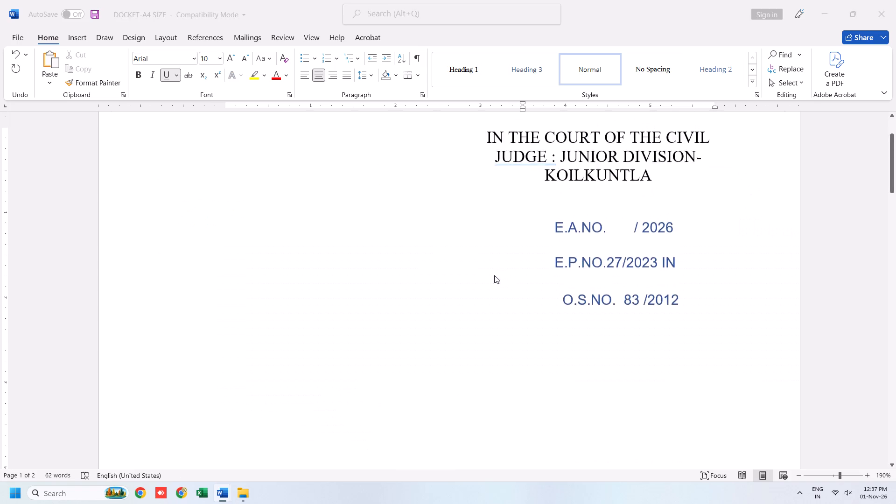
key("alt+Tab")
scroll(420, 287, "up", 4)
scroll(396, 292, "down", 20)
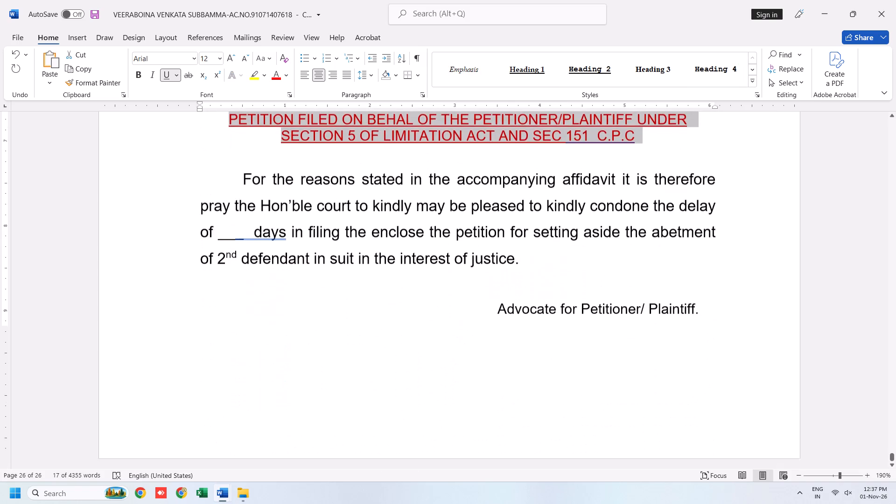
scroll(363, 300, "down", 5)
scroll(357, 280, "up", 17)
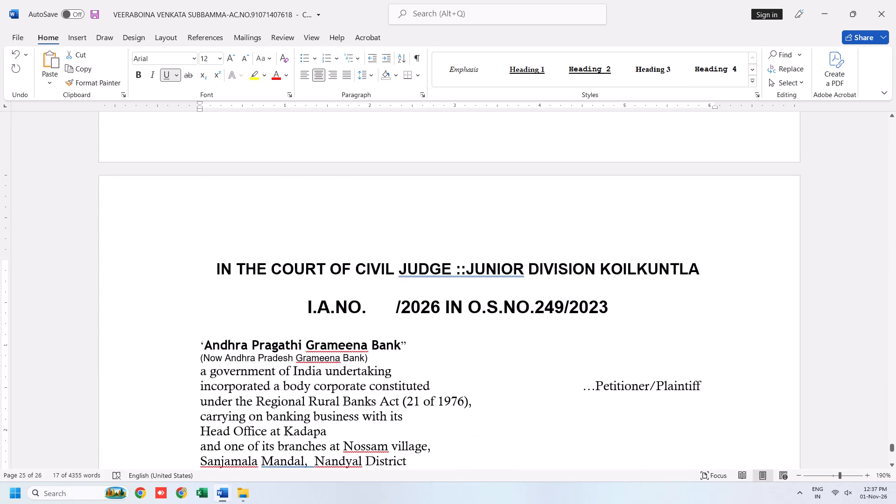
left_click_drag(301, 305, 725, 310)
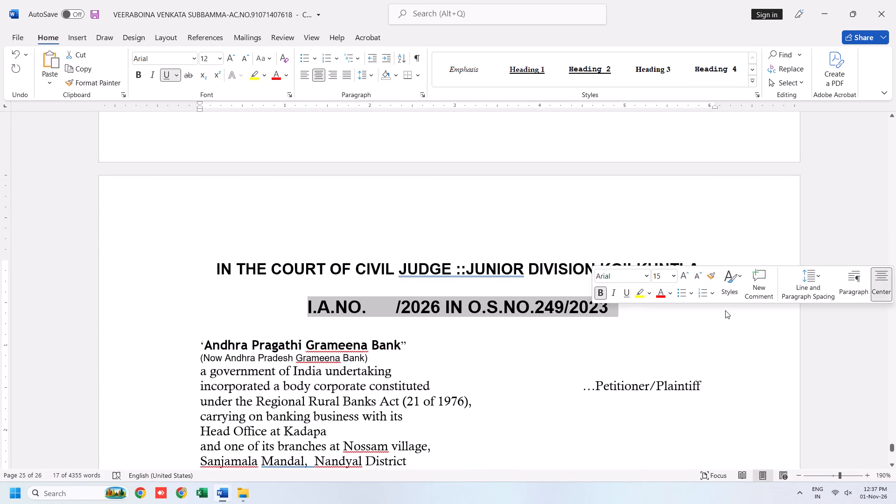
key("ctrl+c")
Replace the docket's E.A.NO., E.P.NO. and O.S.NO. 83/2012 lines with the copied I.A. number heading.
key("alt+Tab")
scroll(693, 301, "up", 8)
scroll(601, 317, "down", 1)
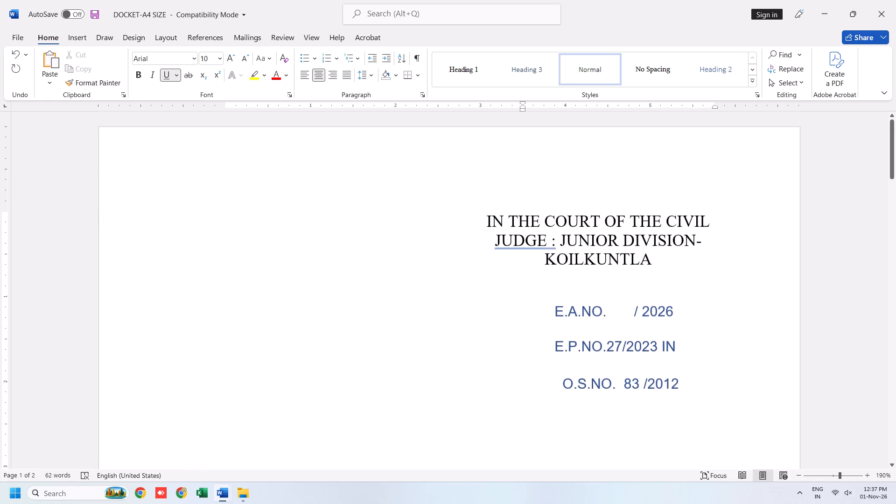
left_click_drag(550, 266, 737, 349)
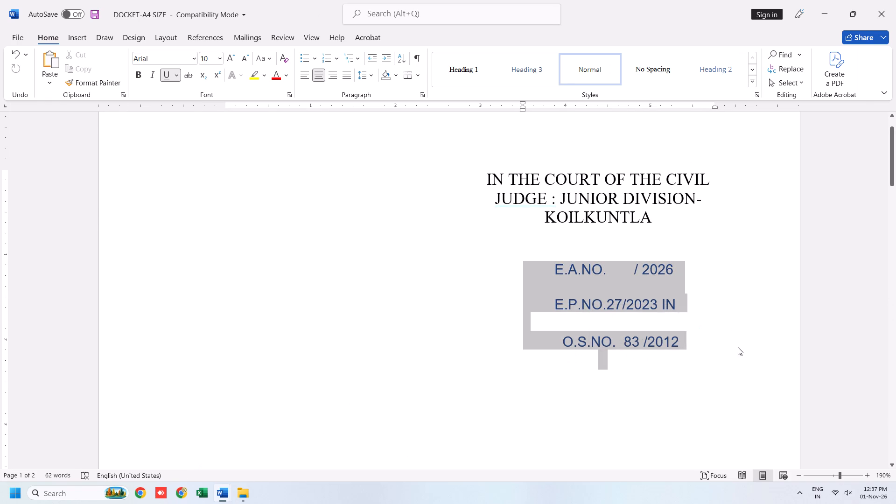
key("ctrl+v")
Indent the pasted I.A. number heading so that it sits beneath the docket's court name.
left_click_drag(313, 270, 714, 279)
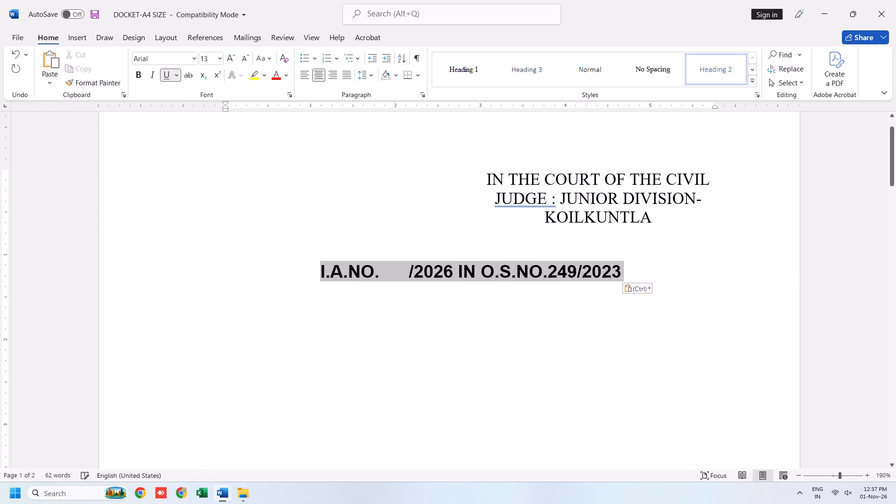
left_click_drag(714, 279, 716, 279)
key("Tab")
key("Tab")
key("Tab")
key("Tab")
key("Tab")
key("Tab")
left_click(616, 319)
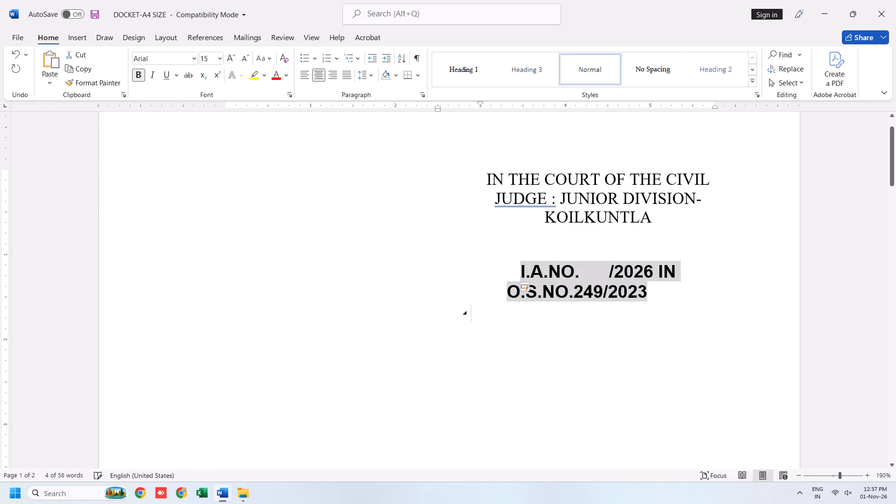
Move "O.S.NO.249/2023" to its own line, with one blank line below "I.A.NO. /2026 IN".
left_click(507, 286)
key("Return")
key("Return")
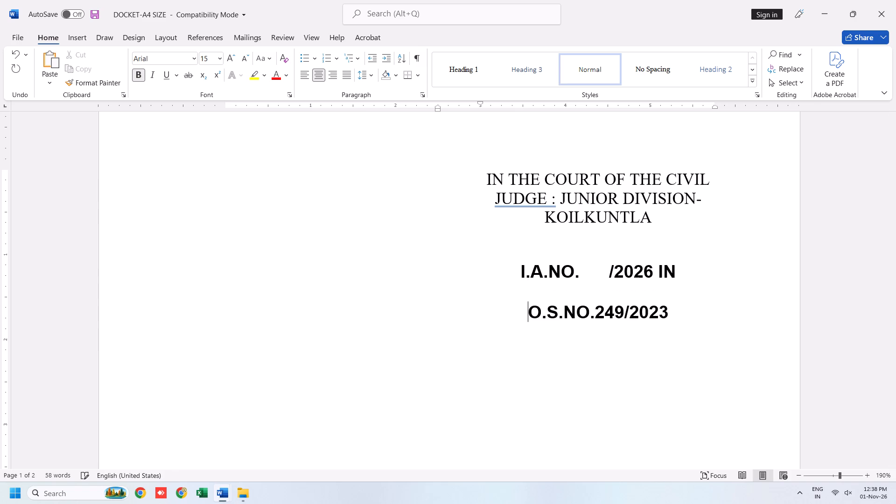
Remove the bold formatting from the docket's I.A.NO. and O.S.NO. lines.
scroll(508, 284, "up", 2)
left_click_drag(514, 311, 686, 346)
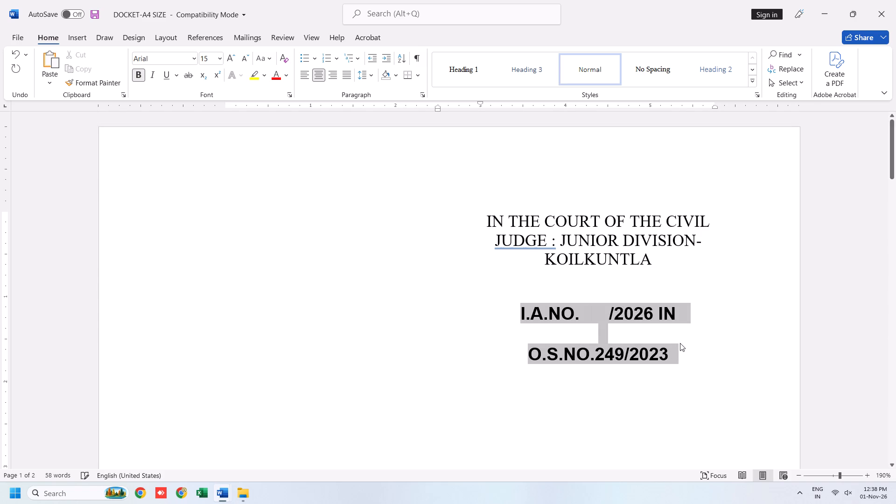
key("ctrl+b")
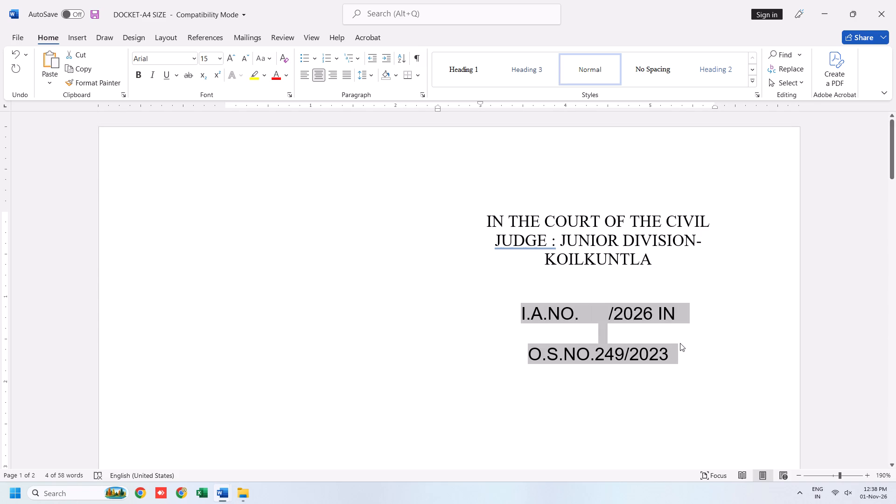
left_click(556, 281)
scroll(556, 281, "up", 4)
left_click(536, 251)
Move the "ADDRESS FOR SERVICE" block down by two blank lines on the docket page.
scroll(536, 251, "down", 2)
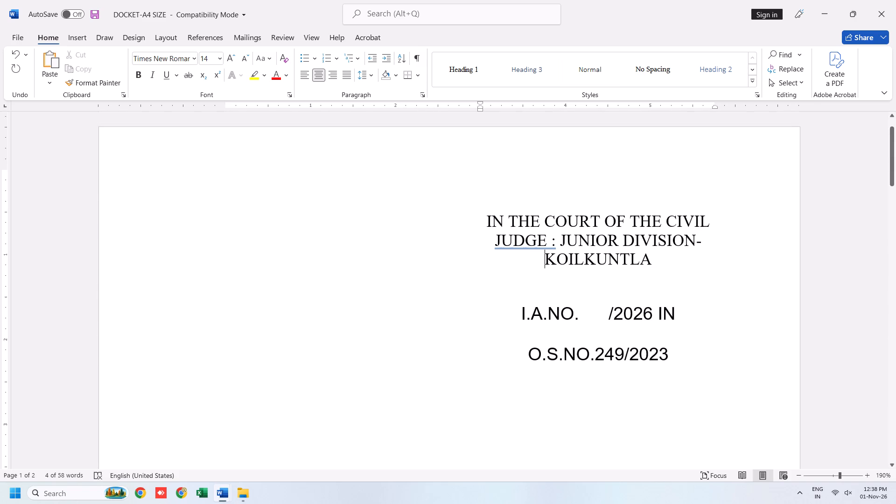
scroll(536, 251, "down", 18)
scroll(582, 218, "up", 1)
scroll(595, 156, "up", 2)
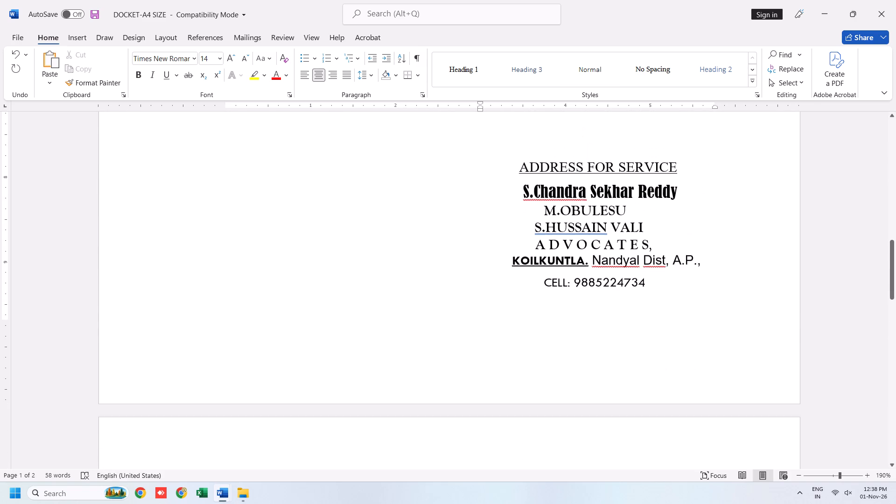
left_click(581, 137)
key("Return")
key("Return")
key("Return")
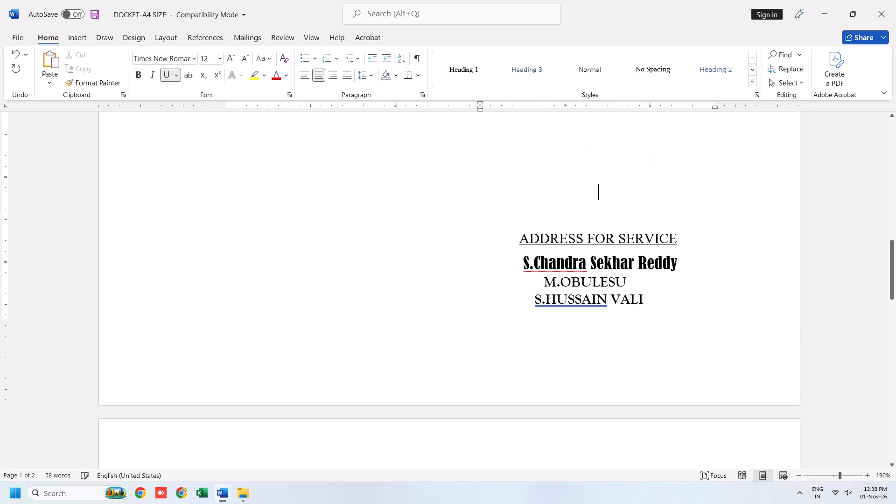
key("Delete")
Print only the current page of the Section 5 docket sheet.
scroll(585, 134, "up", 17)
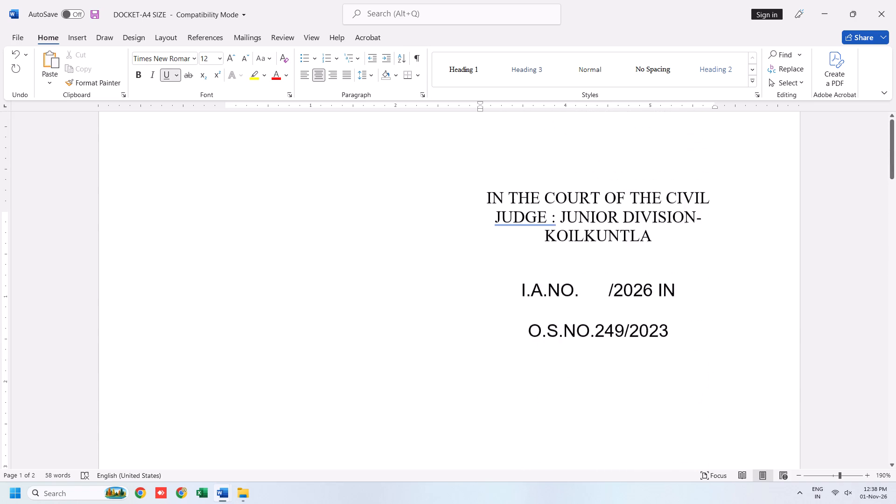
left_click(599, 223)
key("ctrl+p")
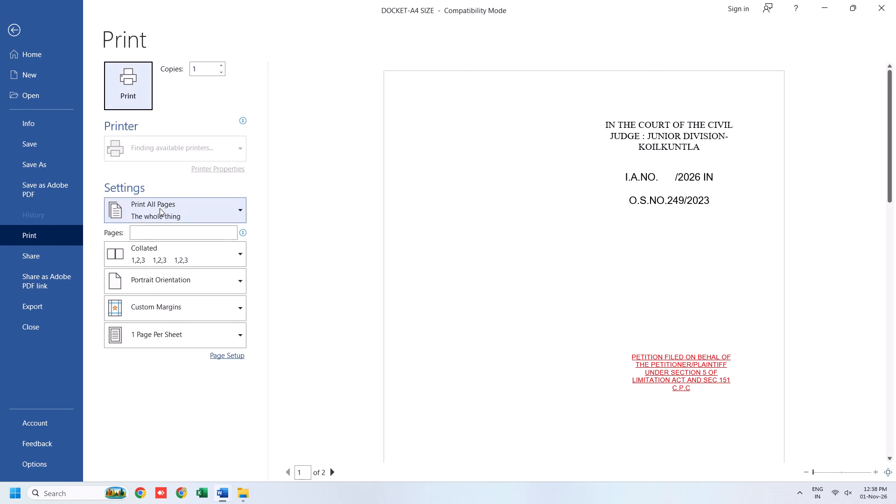
left_click(154, 210)
left_click(160, 298)
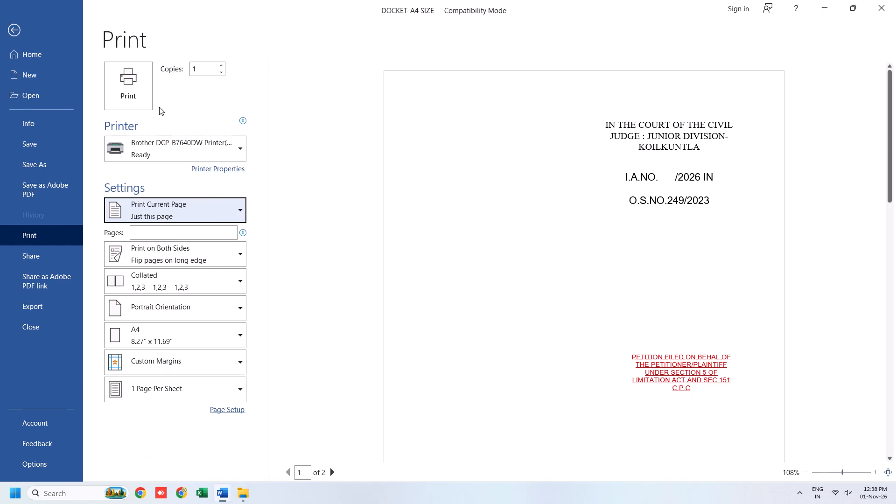
left_click(136, 92)
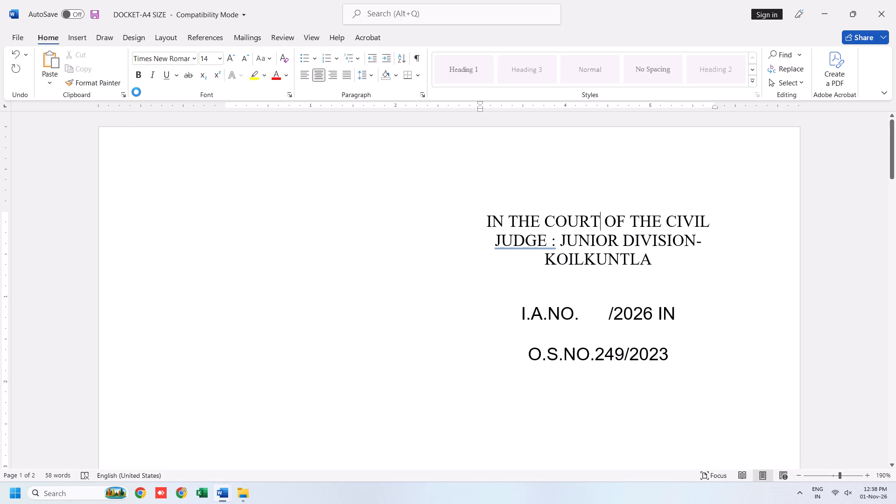
Copy the petition heading under Order 22 Rule 9 C.P.C and Sec 151 C.P.C from the bank suit document.
key("alt+Tab")
scroll(137, 90, "up", 5)
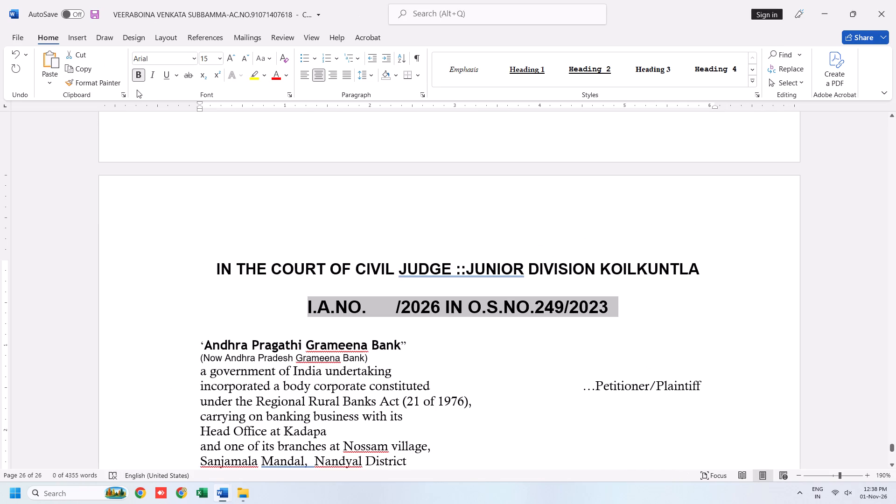
scroll(136, 88, "down", 7)
key("Page_Down")
key("Page_Down")
key("Page_Down")
key("Page_Down")
key("Page_Up")
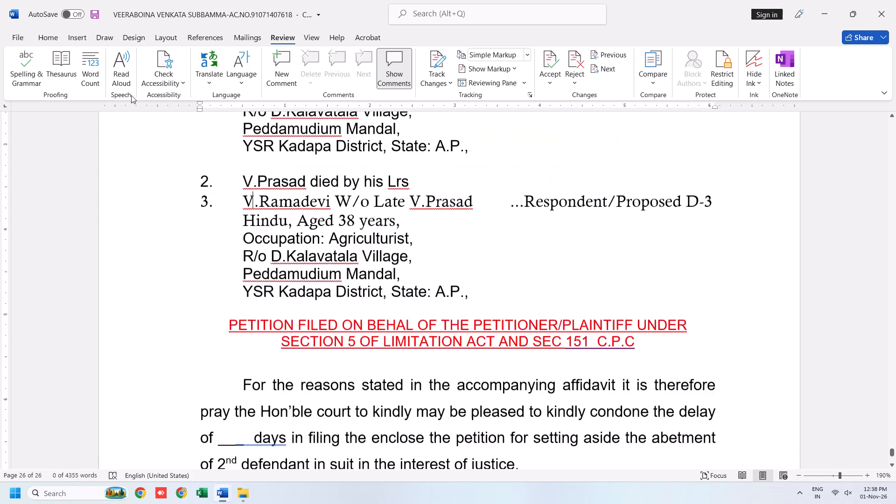
key("Page_Up")
key("Page_Up")
key("Page_Up")
key("Page_Up")
key("Page_Up")
key("Page_Up")
key("Page_Up")
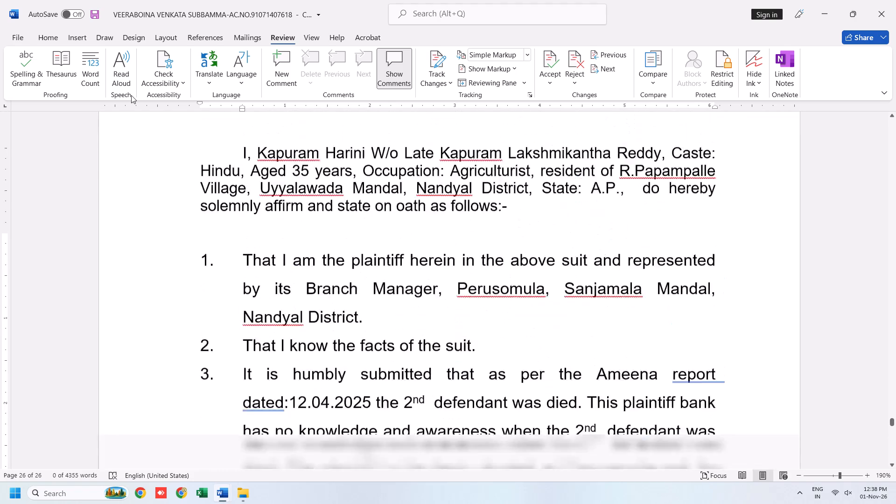
key("Page_Up")
key("Page_Up")
scroll(134, 95, "down", 7)
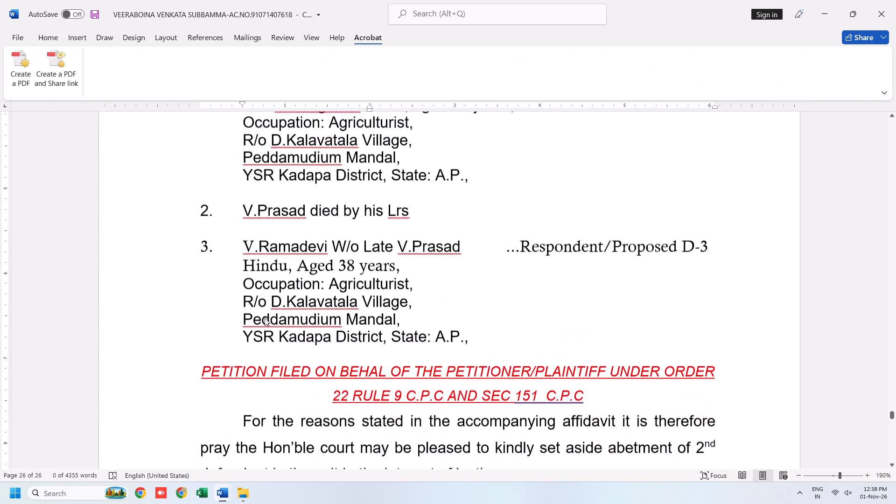
scroll(265, 318, "down", 2)
left_click(202, 236)
left_click_drag(202, 237, 544, 293)
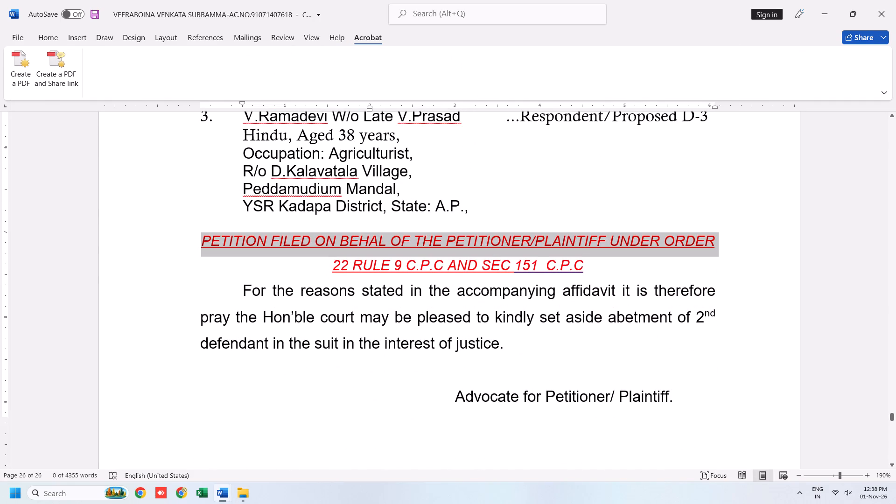
left_click_drag(544, 293, 609, 261)
key("ctrl+c")
Replace the docket's Section 5 of Limitation Act title with the copied Order 22 Rule 9 petition heading.
key("alt+Tab")
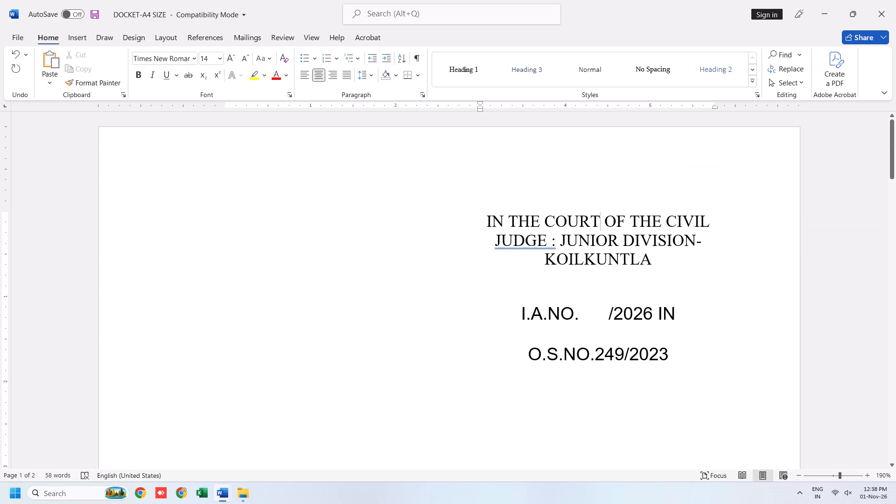
scroll(568, 270, "down", 10)
left_click_drag(528, 208, 699, 261)
key("ctrl+v")
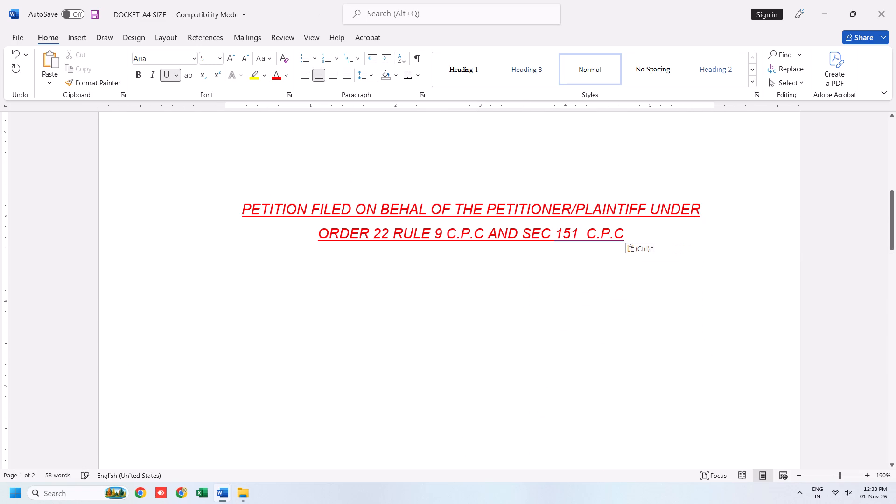
Indent the Order 22 Rule 9 title to the right side of the docket page and reduce its text to 10 pt.
left_click_drag(243, 202, 630, 235)
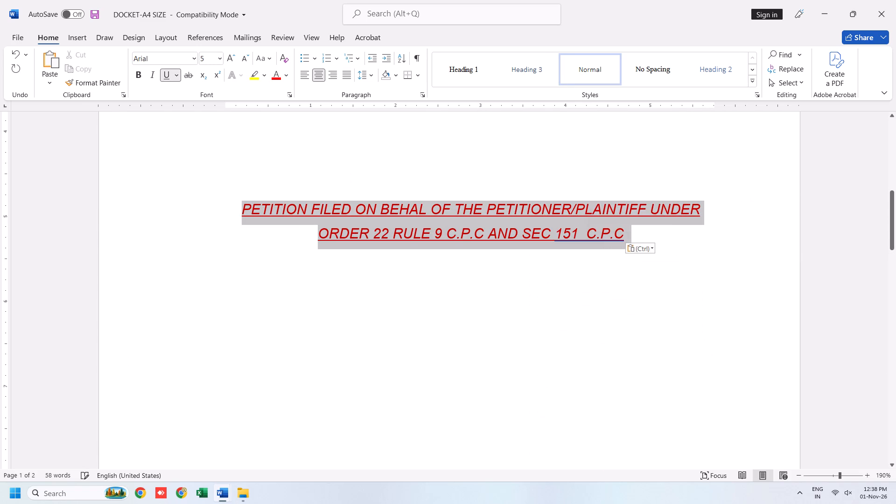
key("Tab")
key("Tab")
key("Tab")
key("Tab")
key("Tab")
key("Tab")
key("Tab")
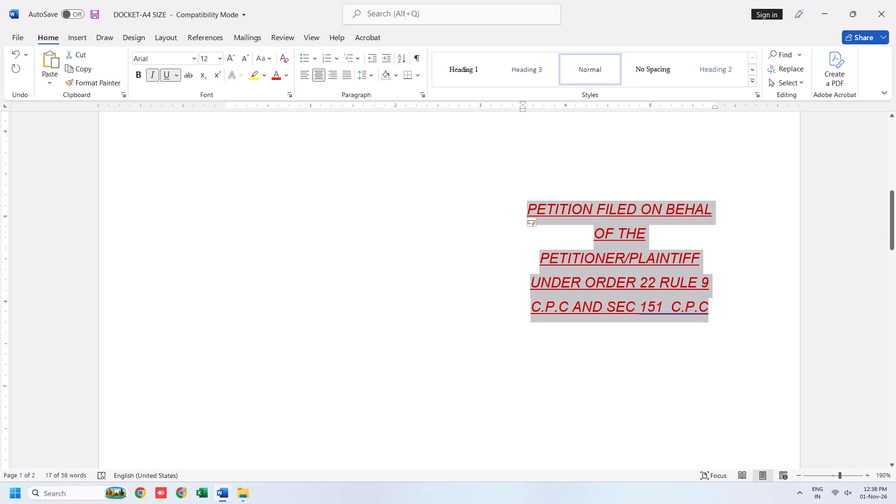
key("ctrl+bracketleft")
key("ctrl+bracketleft")
Delete one blank line above the docket's "ADDRESS FOR SERVICE" block.
scroll(577, 338, "down", 9)
scroll(585, 279, "up", 2)
left_click(559, 161)
key("Delete")
Print only the first page of the docket for the Order 22 Rule 9 petition.
scroll(558, 160, "up", 14)
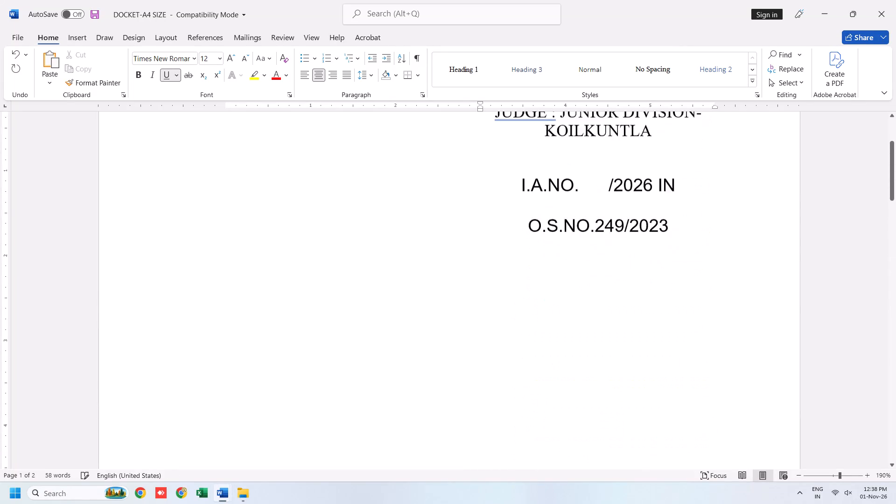
scroll(693, 302, "up", 3)
left_click(680, 294)
left_click(643, 273)
key("ctrl+p")
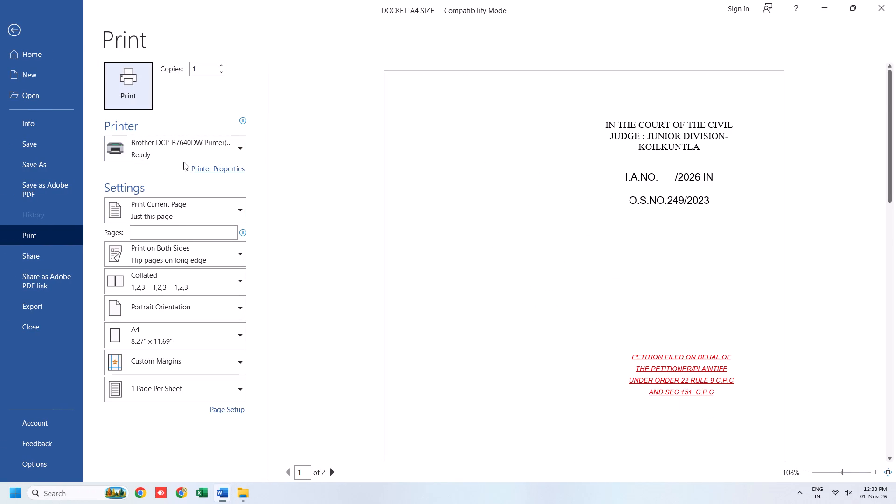
left_click(130, 92)
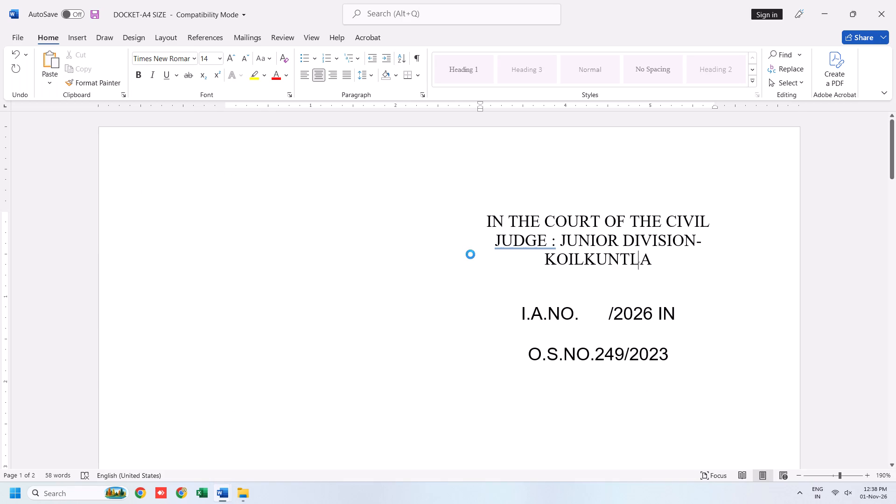
Copy the full heading of the Order 22 Rule 4 C.P.C petition from the case document.
key("alt+Tab")
scroll(424, 340, "up", 5)
scroll(394, 317, "up", 2)
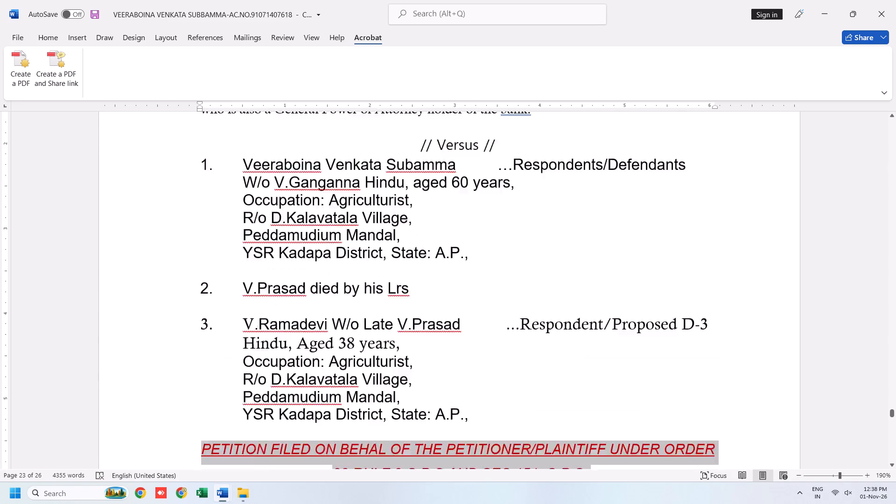
scroll(394, 317, "up", 20)
scroll(394, 317, "up", 20)
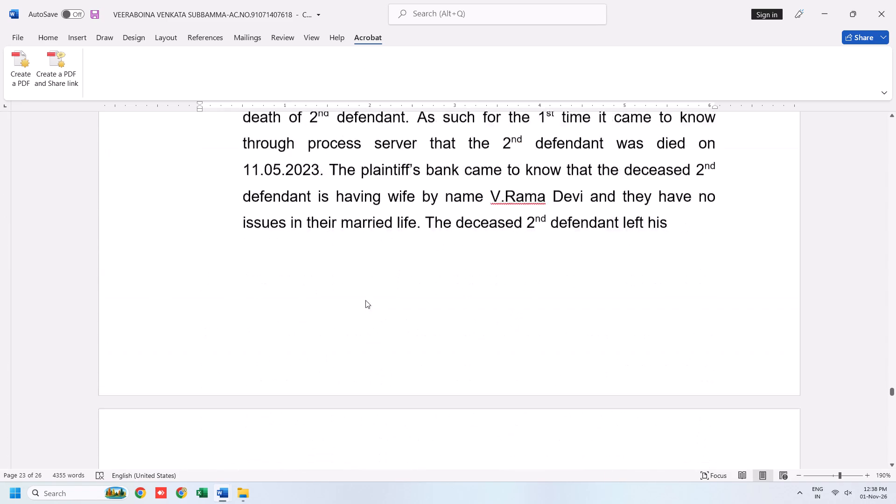
scroll(365, 300, "up", 20)
scroll(365, 300, "up", 17)
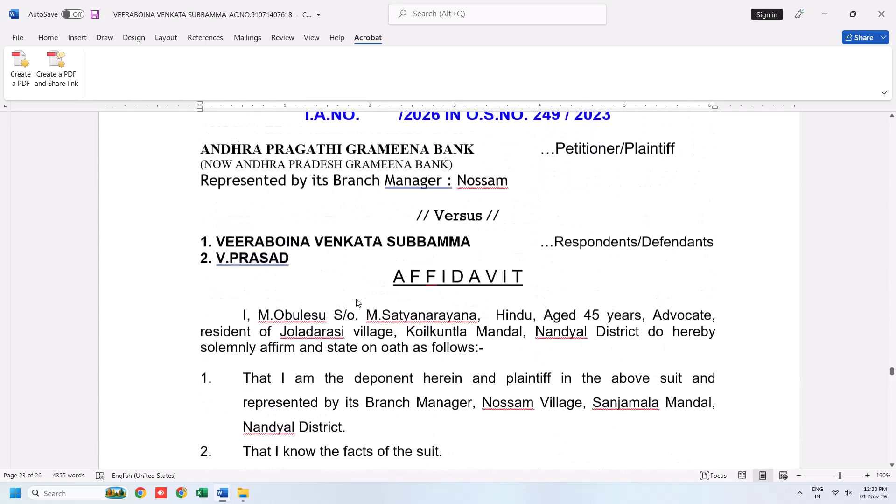
scroll(355, 300, "down", 19)
scroll(377, 326, "down", 11)
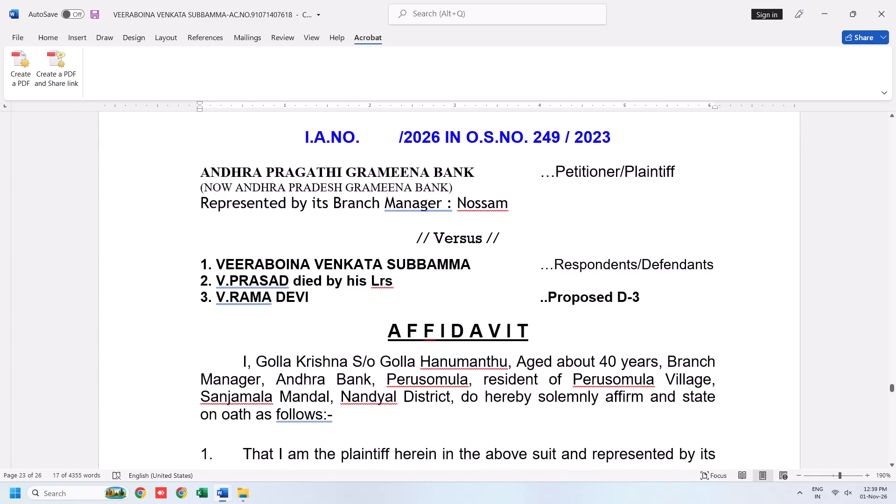
scroll(379, 319, "down", 13)
scroll(375, 310, "up", 20)
scroll(375, 310, "up", 4)
scroll(393, 499, "up", 2)
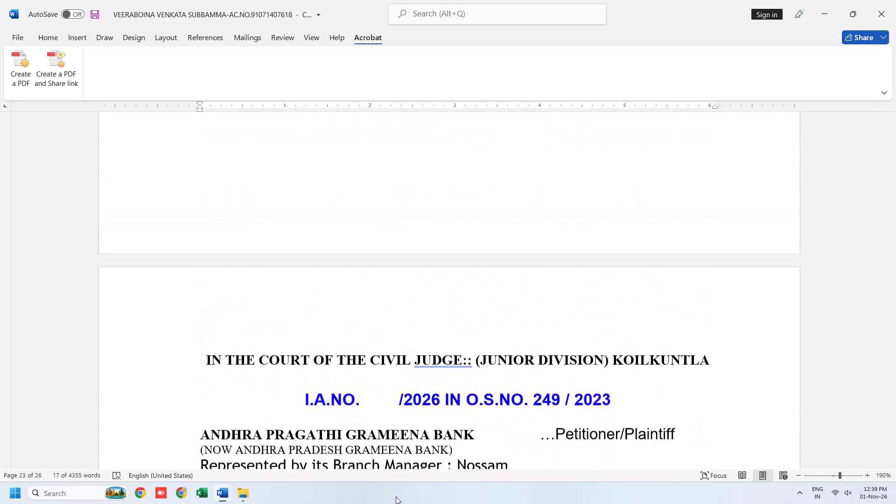
scroll(396, 497, "up", 20)
scroll(396, 497, "up", 20)
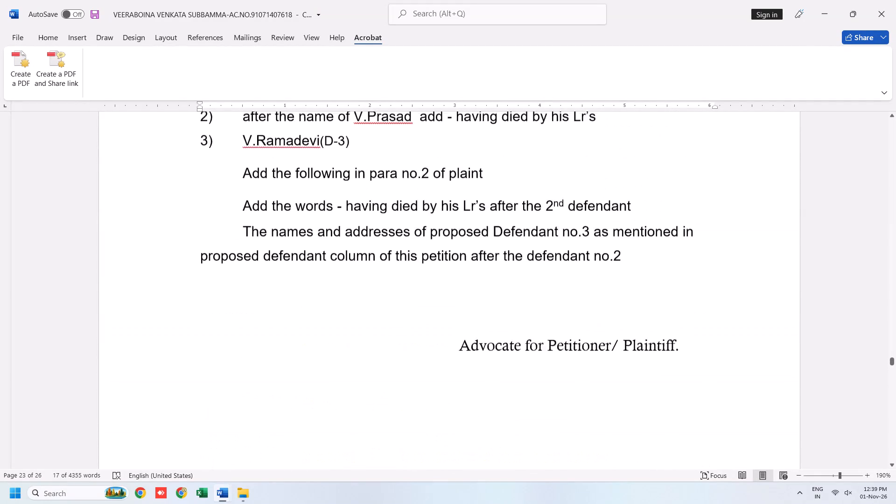
scroll(382, 270, "up", 2)
scroll(349, 248, "up", 15)
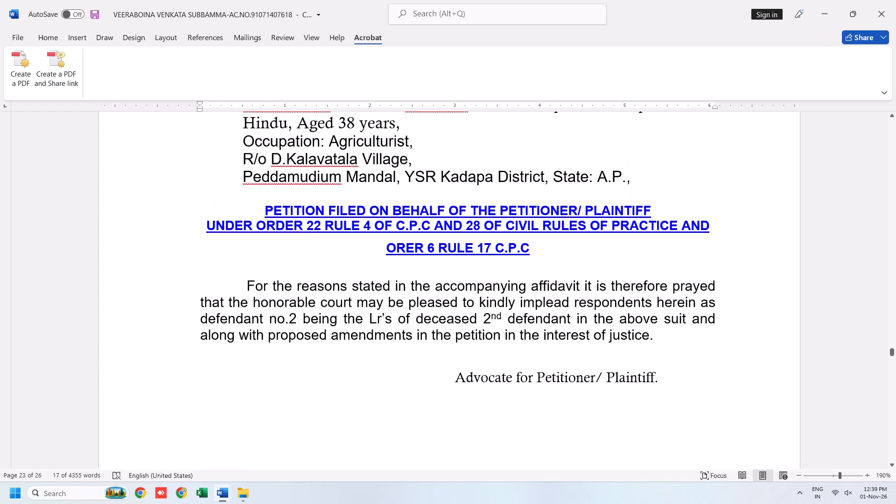
left_click_drag(261, 207, 616, 255)
key("ctrl+c")
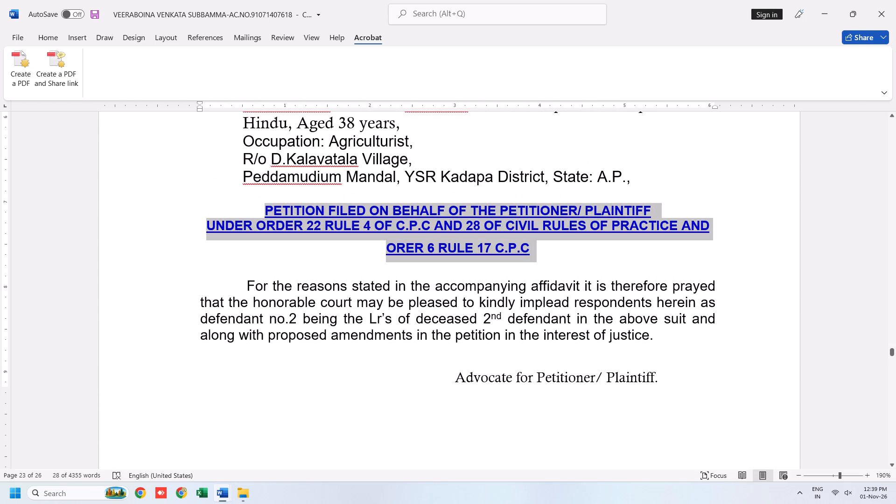
Replace the docket's Order 22 Rule 9 title with the copied Order 22 Rule 4 petition heading.
key("alt+Tab")
scroll(598, 287, "down", 9)
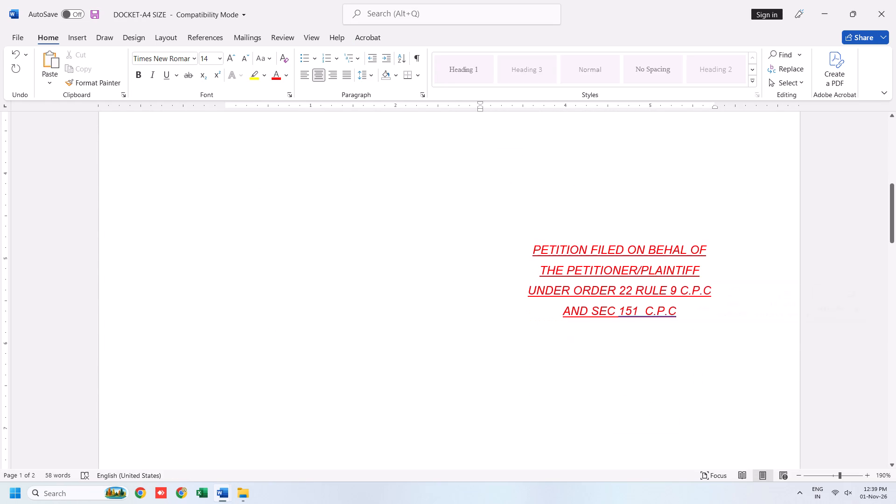
left_click_drag(527, 247, 723, 321)
key("ctrl+v")
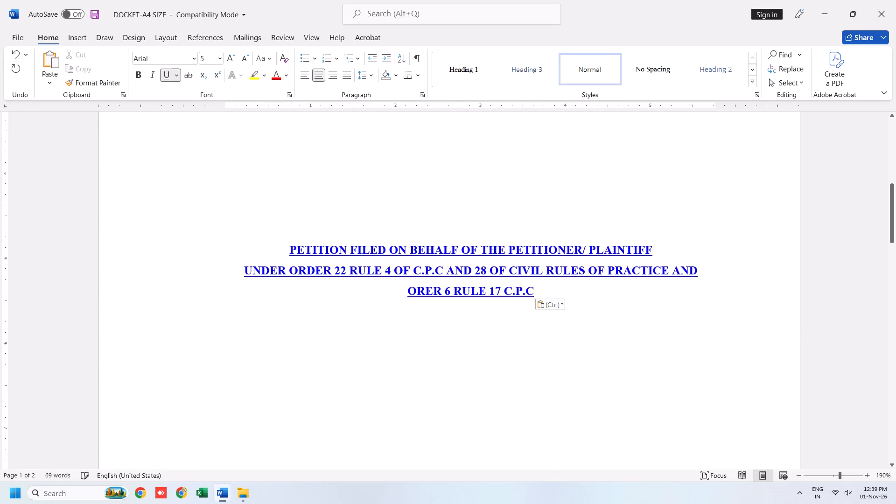
Indent the pasted Order 22 Rule 4 title to the right side of the docket page.
left_click_drag(258, 255, 292, 316)
key("Tab")
key("Tab")
key("Tab")
key("Tab")
key("Tab")
key("Tab")
key("Tab")
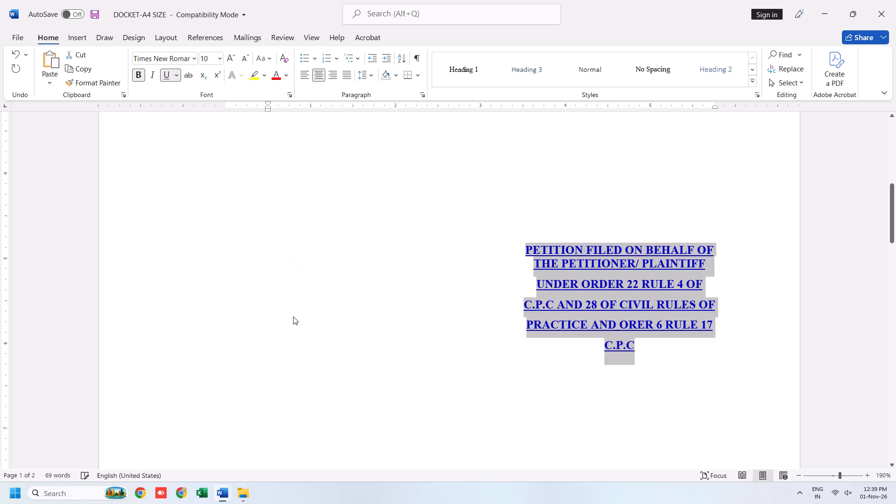
key("Tab")
Format the docket's petition title with 1.5 line spacing, no bold and 10 pt text.
key("ctrl+bracketleft")
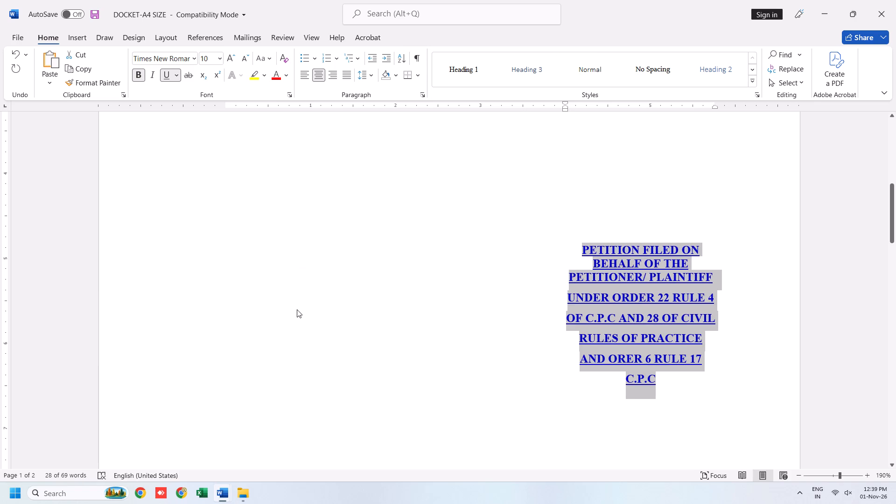
key("ctrl+1")
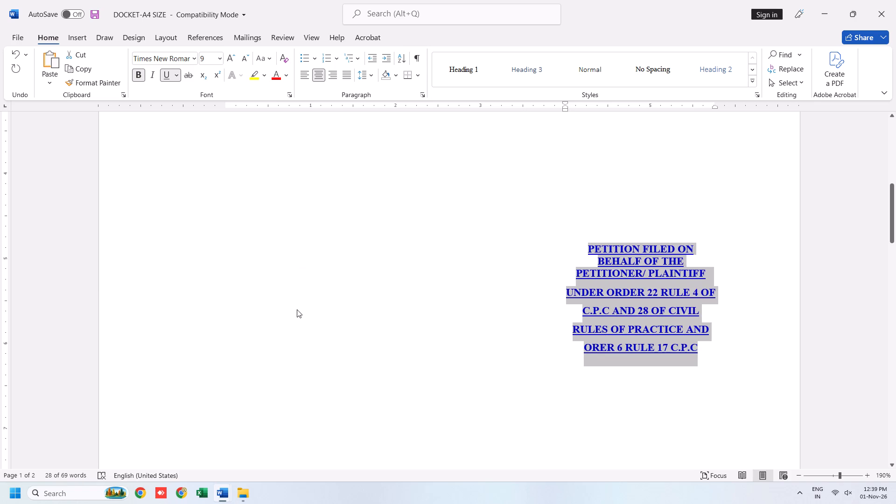
key("ctrl+5")
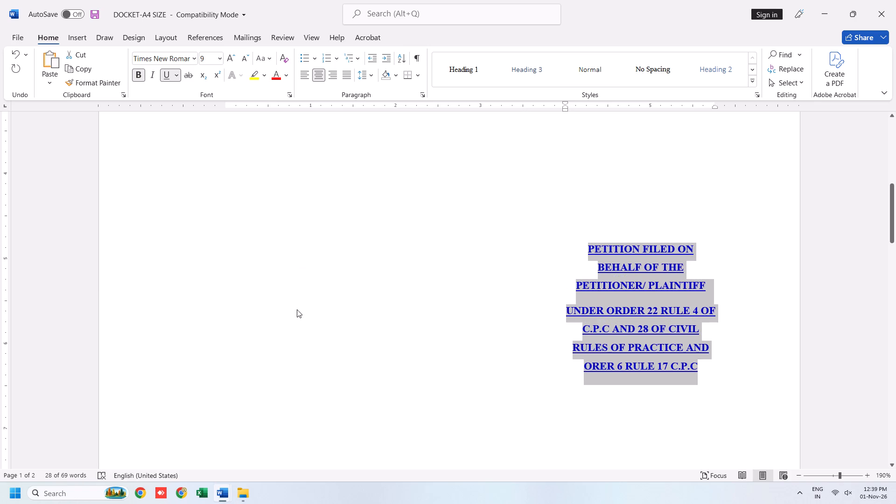
key("ctrl+b")
key("ctrl+bracketright")
Delete one blank line above the docket's "ADDRESS FOR SERVICE" block.
scroll(348, 320, "down", 9)
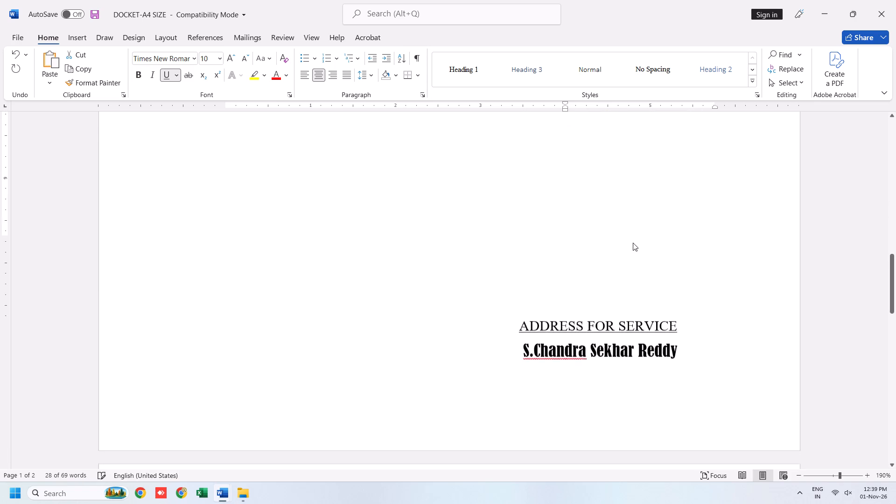
scroll(633, 243, "down", 2)
scroll(591, 147, "up", 2)
left_click(609, 159)
key("Delete")
Delete two blank lines between the O.S. number and the petition title on the docket.
scroll(594, 208, "up", 1)
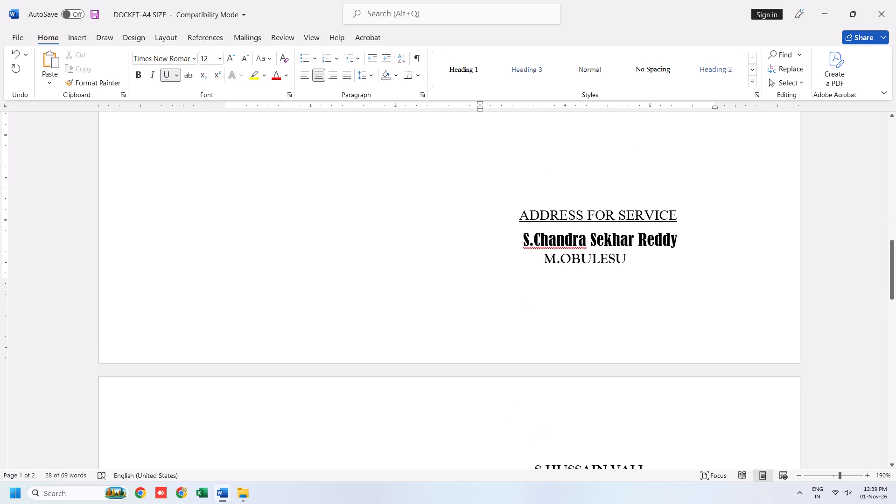
scroll(592, 204, "up", 20)
left_click(569, 188)
scroll(602, 210, "down", 2)
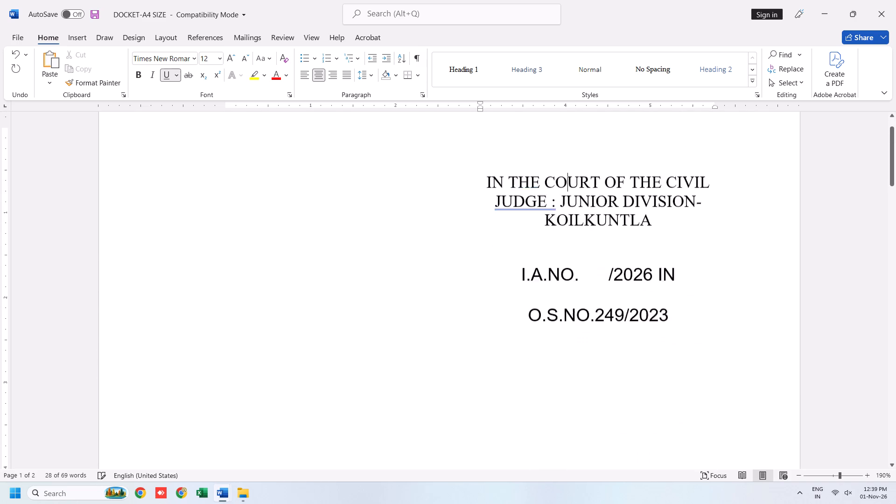
left_click(545, 211)
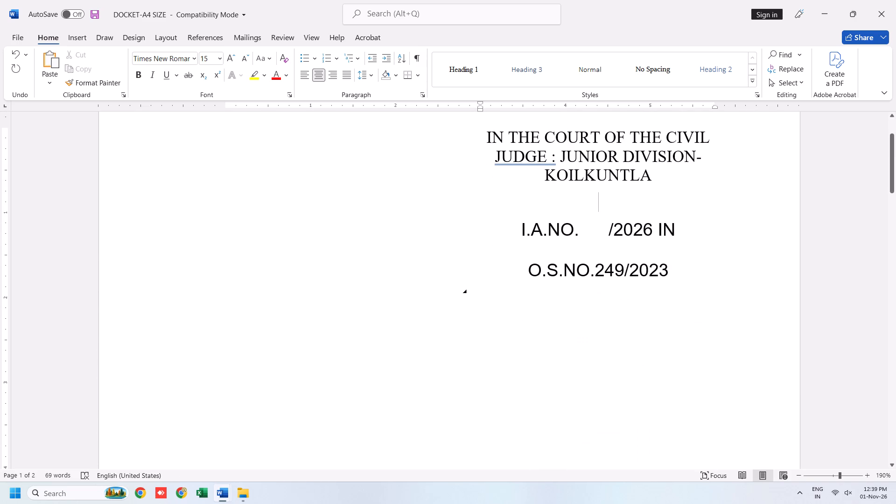
scroll(552, 304, "down", 2)
left_click(541, 334)
key("Delete")
scroll(545, 334, "down", 7)
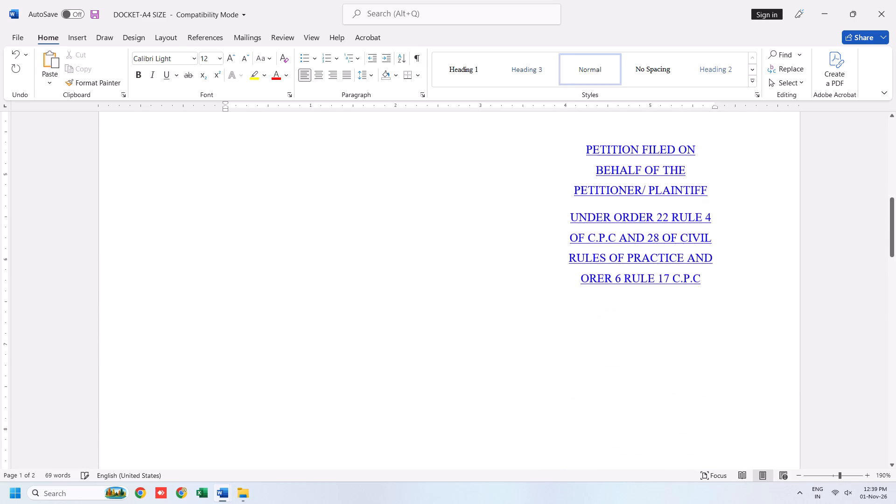
key("Delete")
Adjust the spacing above the "ADDRESS FOR SERVICE" block, removing one more blank line.
scroll(581, 281, "down", 8)
left_click(553, 177)
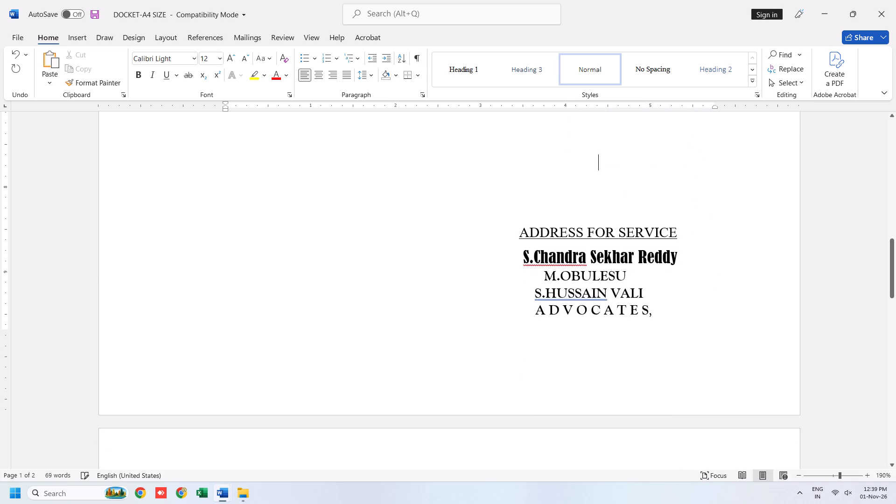
key("Delete")
scroll(566, 229, "up", 5)
key("Return")
scroll(562, 225, "down", 8)
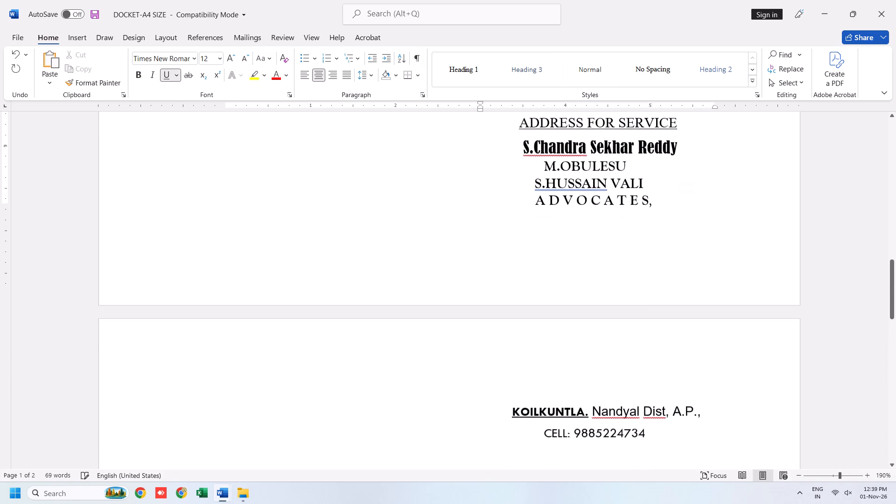
key("Delete")
Print only the first page of the docket for the Order 22 Rule 4 petition.
scroll(619, 229, "up", 19)
left_click(559, 201)
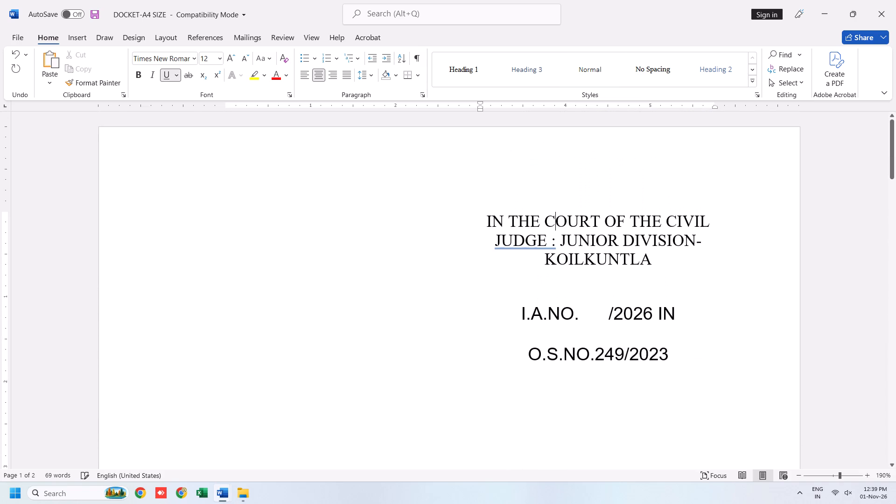
key("ctrl+p")
left_click(138, 94)
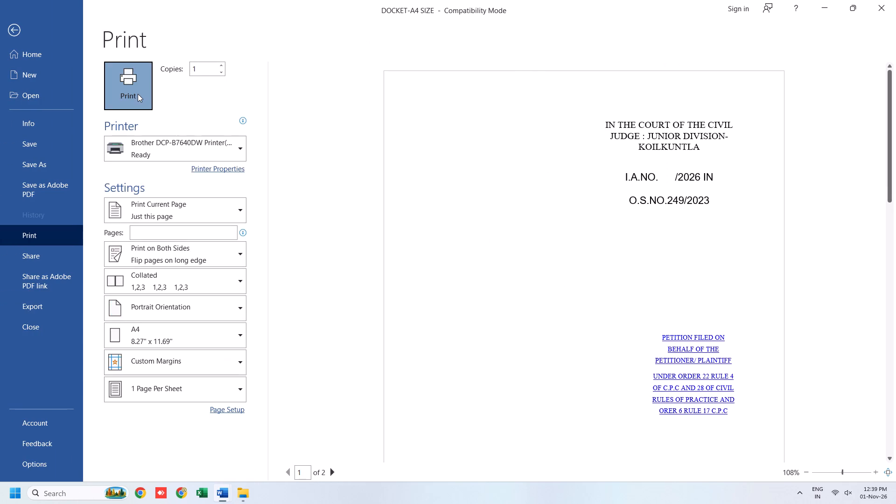
left_click(467, 257)
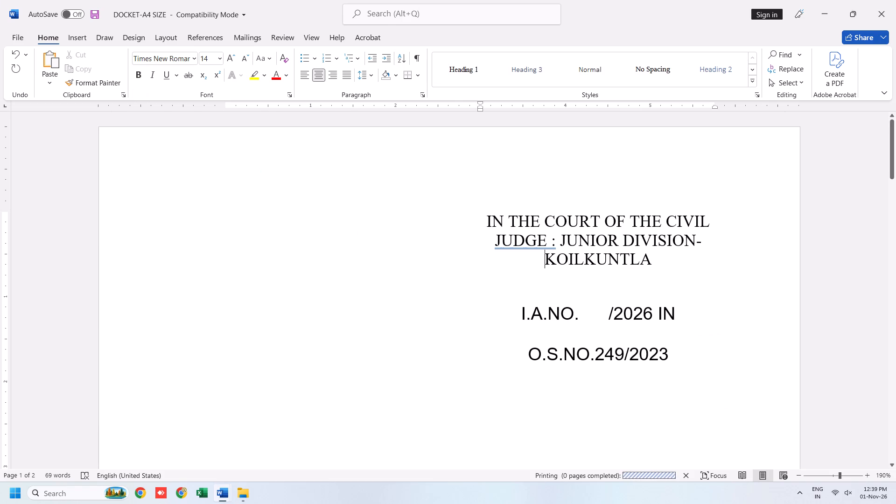
Check the heading of the petition preceding the Order 22 Rule 4 one in the case document, and return to the docket.
key("alt+Tab")
scroll(513, 295, "up", 12)
key("Page_Up")
key("Page_Up")
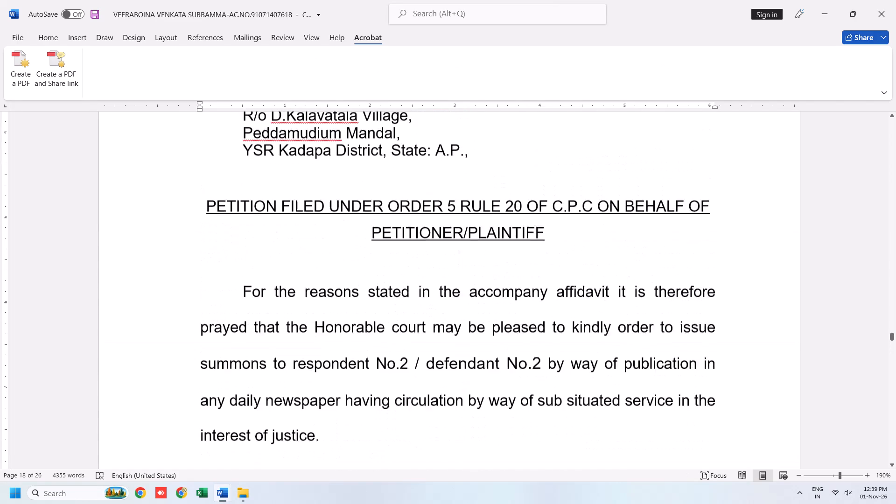
key("Page_Up")
key("Page_Down")
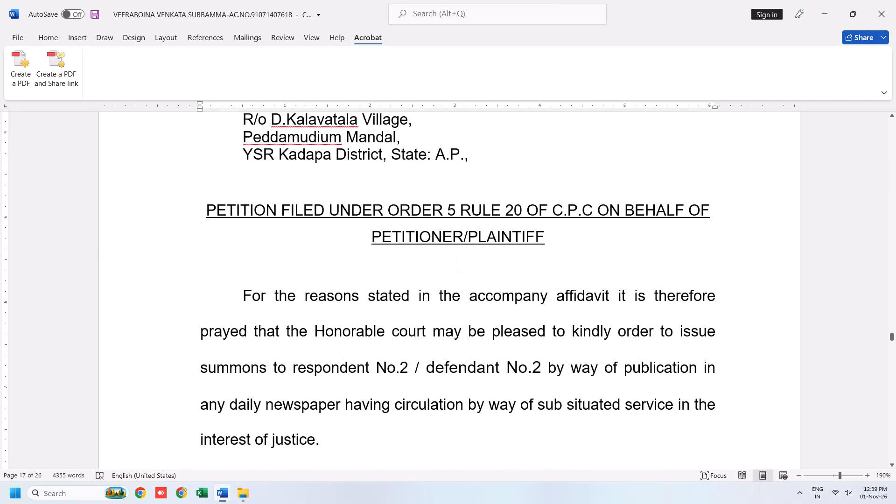
key("alt+Tab")
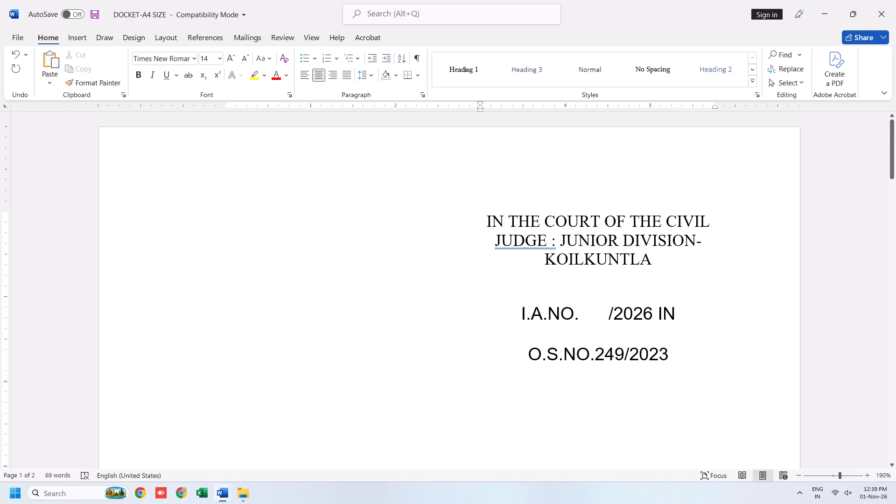
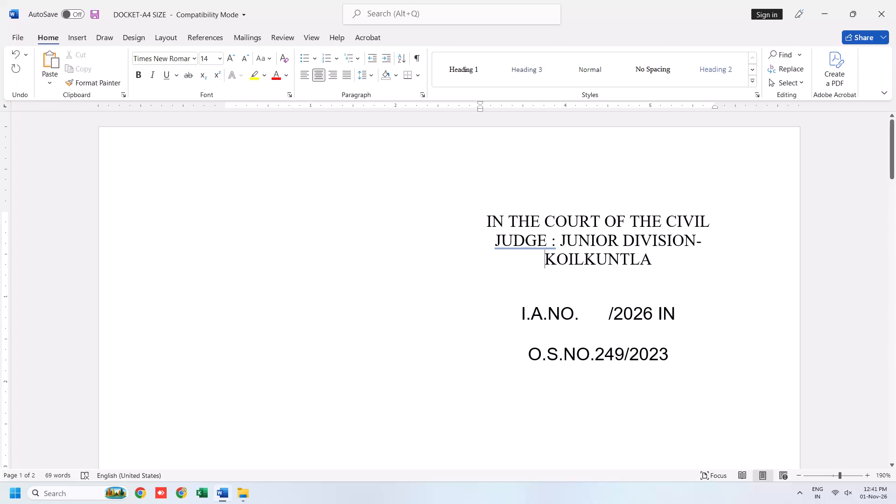
Save the DOCKET-A4 SIZE document.
left_click(502, 226)
key("ctrl+s")
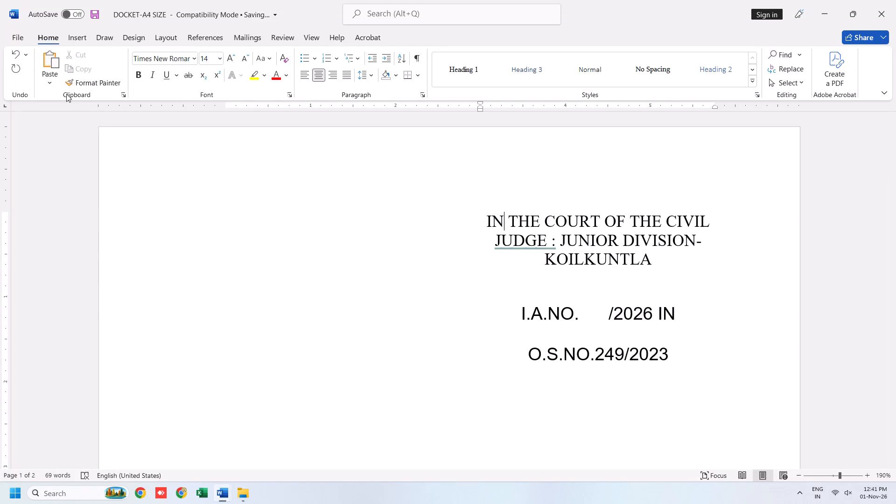
Open the HIGH COURT-VAKALAT document from the HIGH COURT folder in E.DRIVE, previewing the candidate vakalat files first.
left_click(20, 36)
left_click(30, 93)
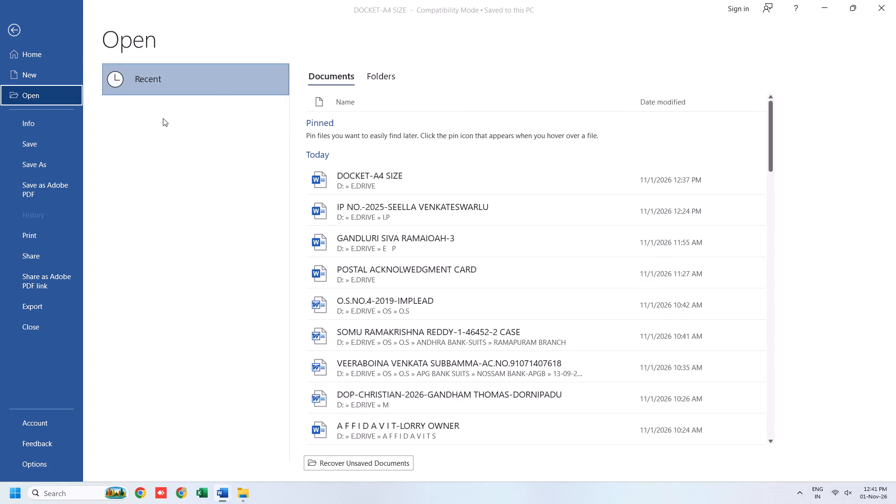
left_click(135, 195)
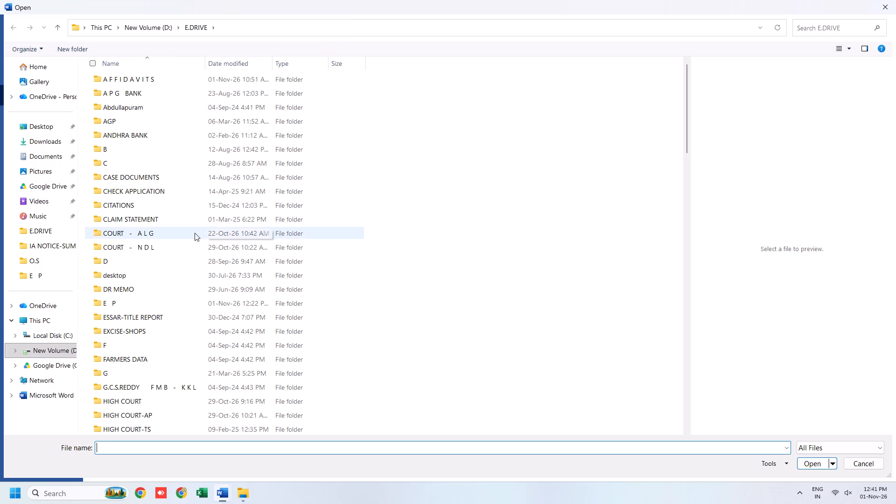
scroll(155, 378, "down", 2)
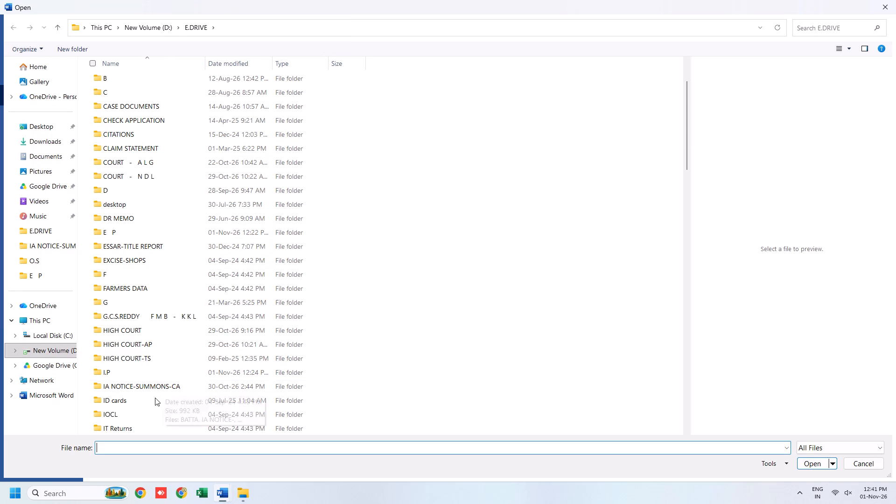
double_click(127, 343)
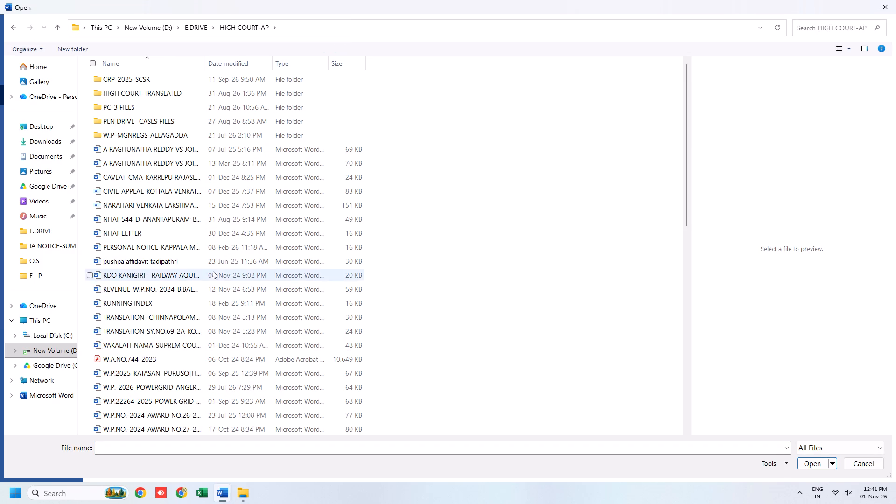
left_click(60, 21)
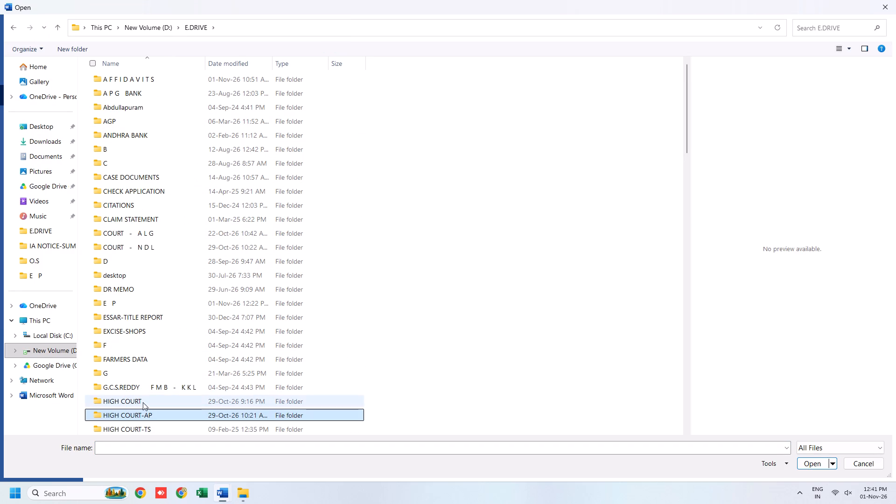
double_click(124, 406)
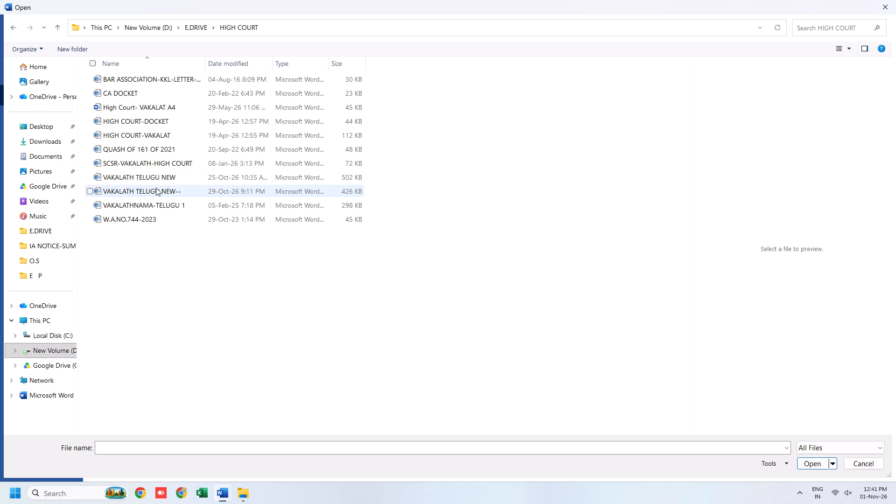
left_click(143, 163)
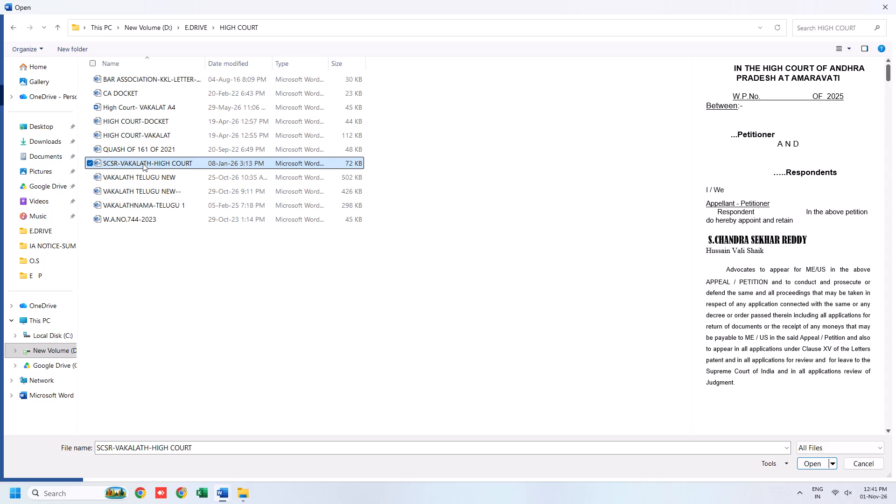
left_click(133, 176)
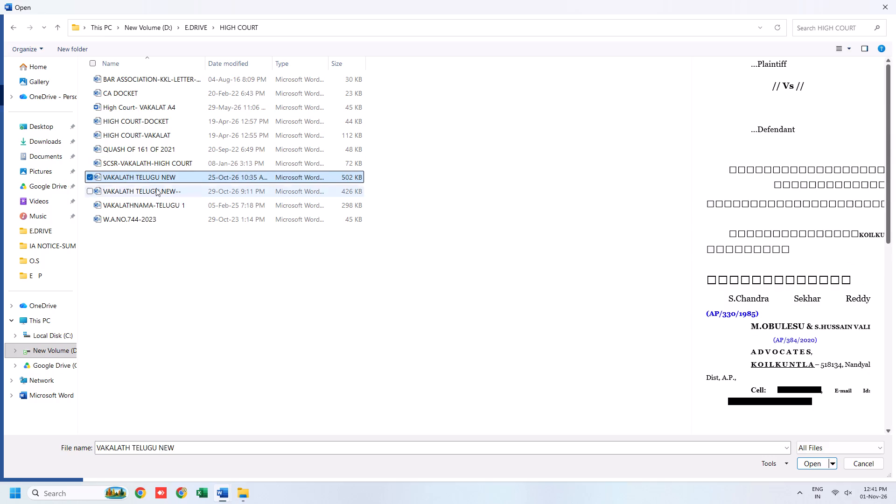
left_click(138, 205)
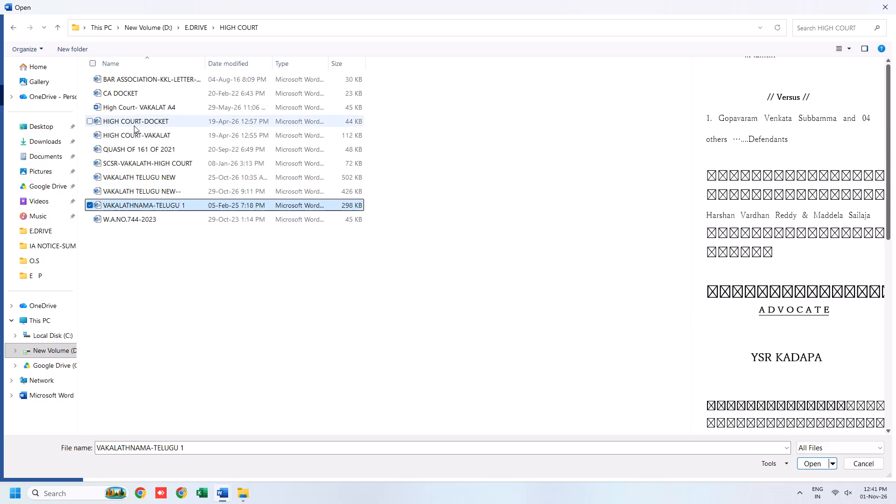
left_click(134, 125)
left_click(134, 135)
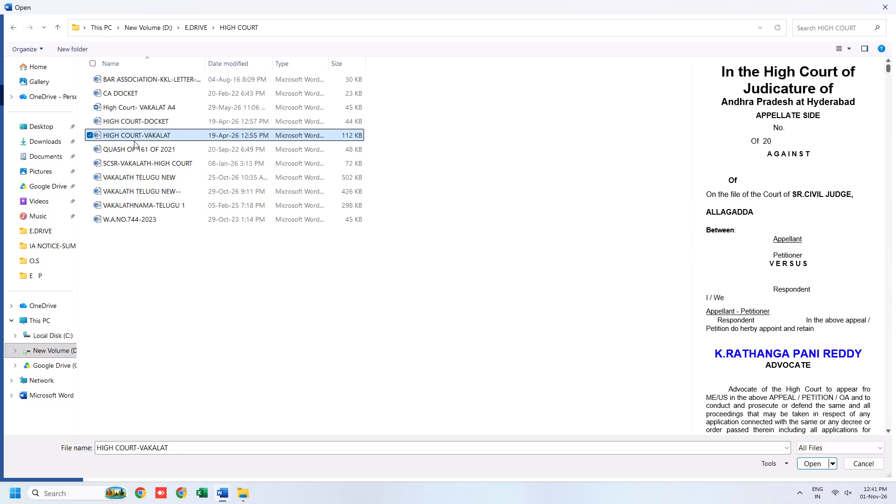
double_click(129, 140)
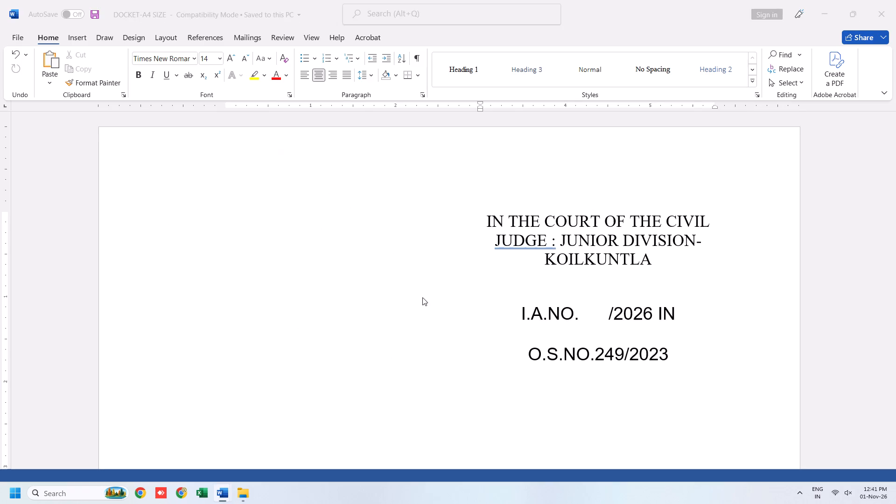
Look through the High Court vakalat forms, working backwards from the end of the document.
left_click(393, 281)
scroll(393, 281, "down", 2)
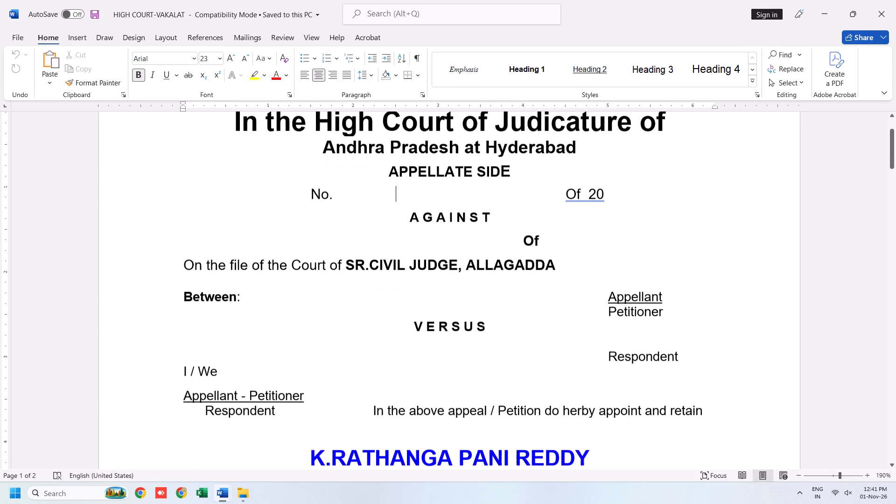
key("ctrl+End")
key("Page_Up")
key("Page_Up")
key("Page_Up")
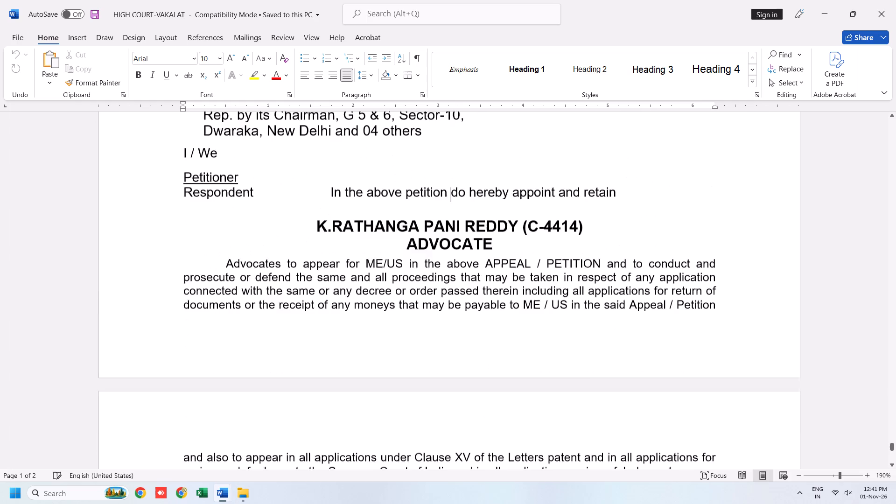
key("Page_Up")
key("Page_Up")
key("Page_Up")
key("Page_Up")
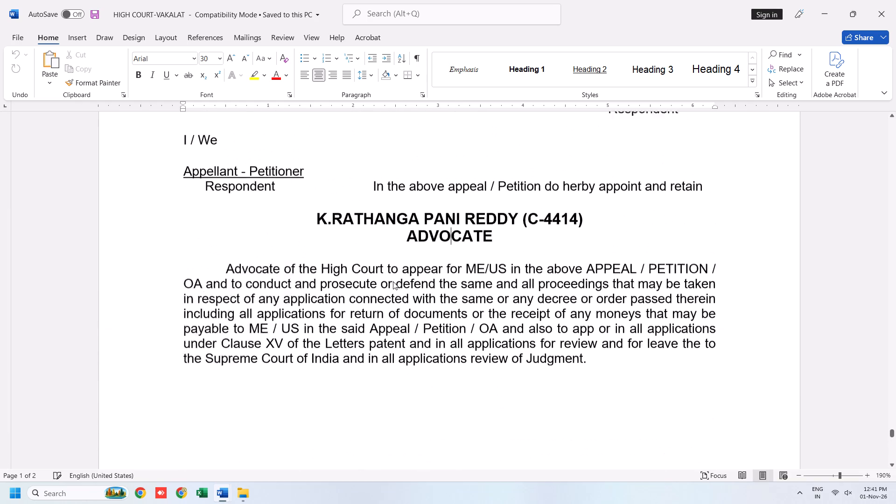
key("Page_Up")
scroll(392, 281, "down", 6)
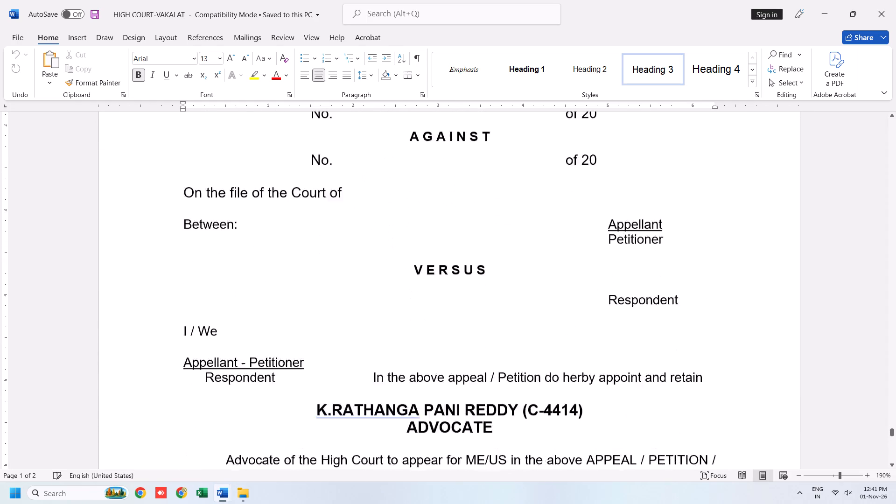
left_click(309, 333)
left_click(308, 345)
left_click(308, 344)
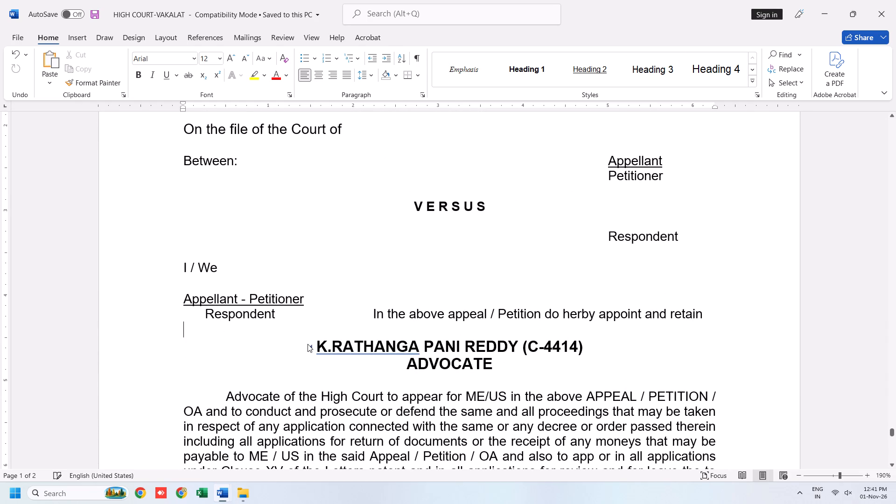
scroll(311, 318, "up", 6)
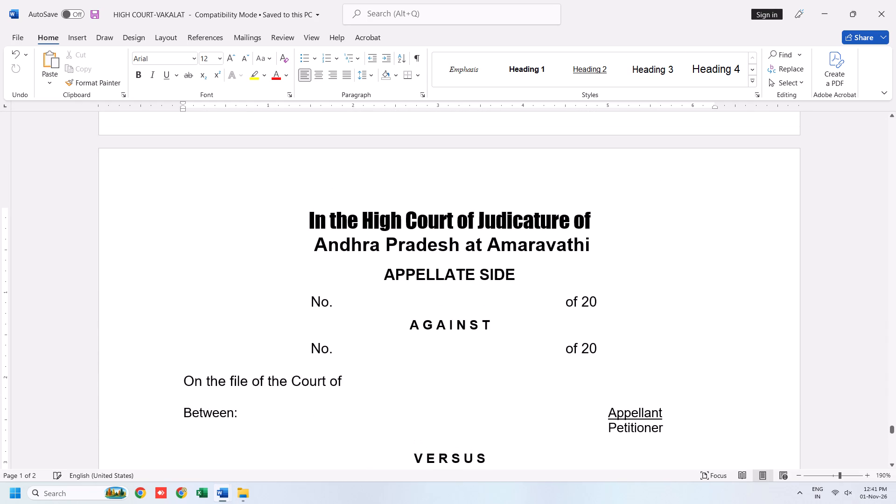
Examine the vakalat form headed "Andhra Pradesh at AMARAVATHI.", including its ADVOCATE section and the blank area below.
scroll(299, 287, "up", 20)
scroll(299, 287, "up", 13)
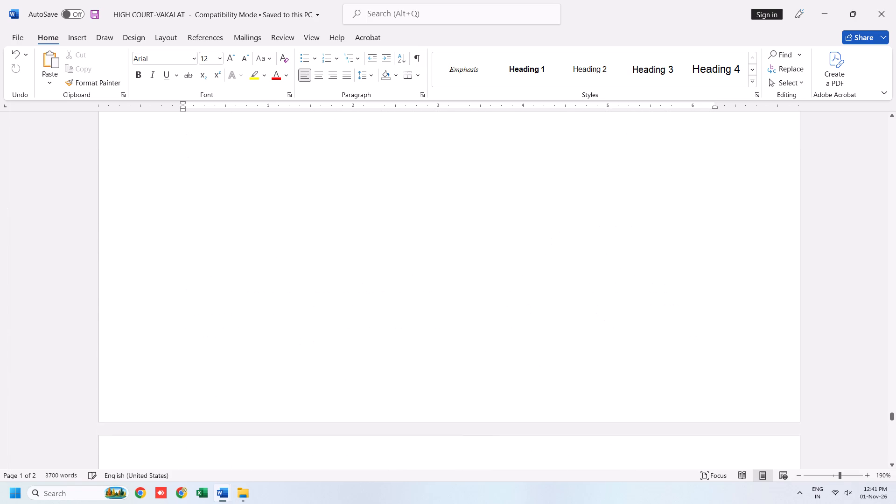
scroll(297, 285, "up", 16)
left_click(301, 283)
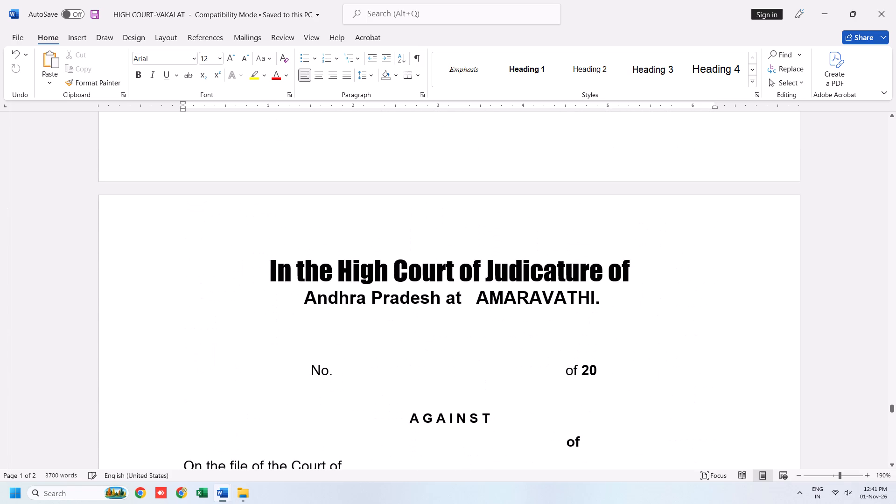
scroll(301, 283, "down", 15)
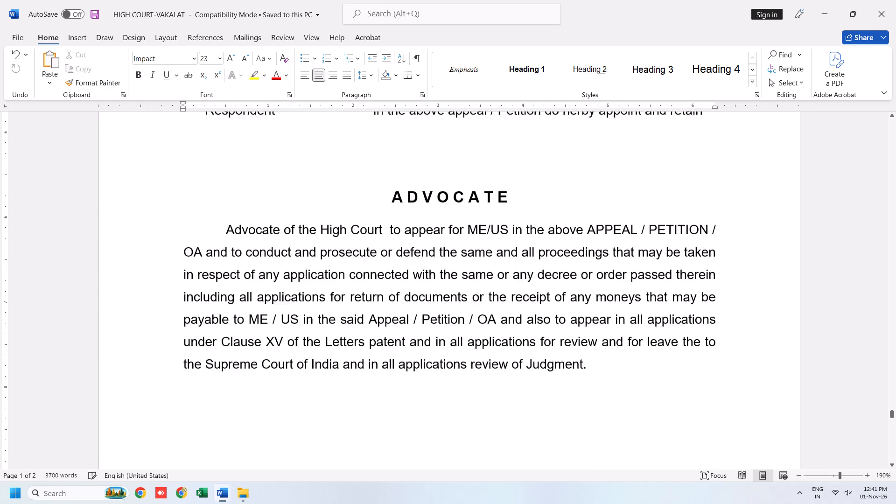
scroll(336, 292, "down", 16)
scroll(361, 268, "up", 1)
scroll(361, 268, "down", 9)
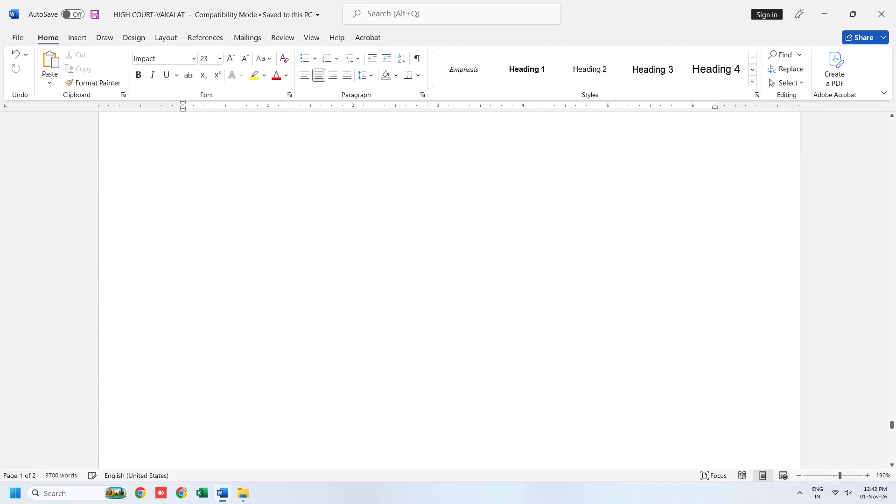
scroll(361, 263, "down", 8)
scroll(391, 244, "up", 20)
scroll(391, 244, "up", 7)
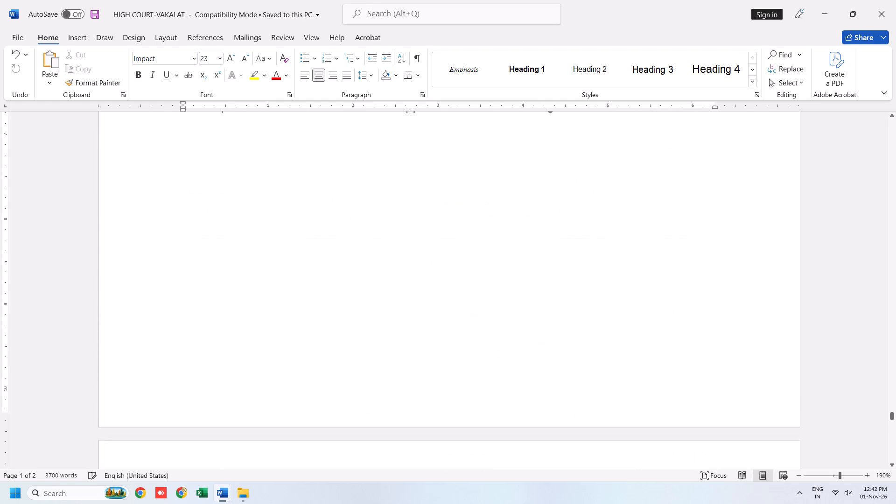
Apply single line spacing to the "Advocate of the High Court to appear for ME/US" paragraph under ADVOCATE.
scroll(387, 231, "up", 3)
scroll(302, 194, "up", 2)
left_click(298, 215)
key("ctrl+1")
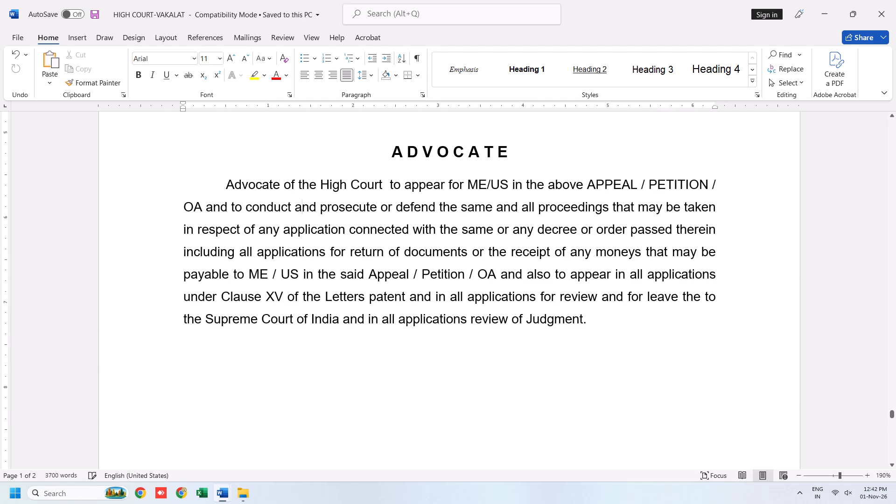
scroll(283, 216, "down", 8)
left_click(367, 180)
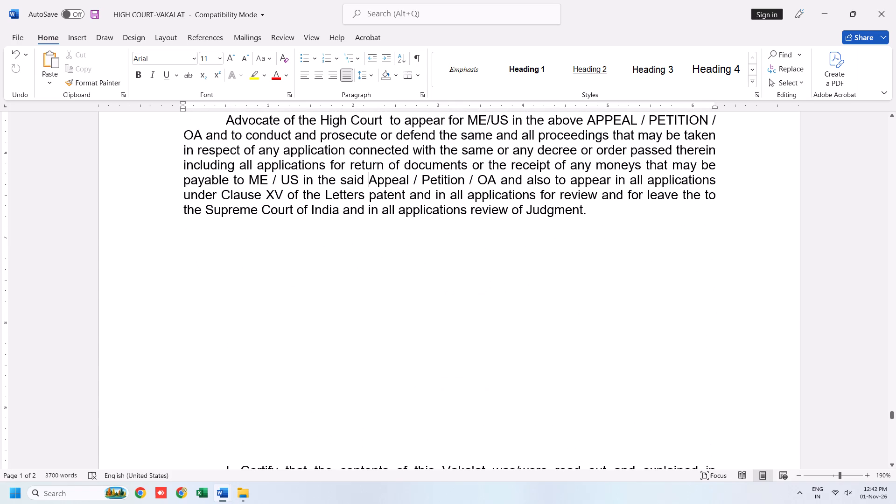
Delete three empty lines between the ADVOCATE paragraph and the "I, Certify" paragraph.
left_click(366, 325)
scroll(368, 322, "down", 4)
key("Delete")
key("Delete")
key("Delete")
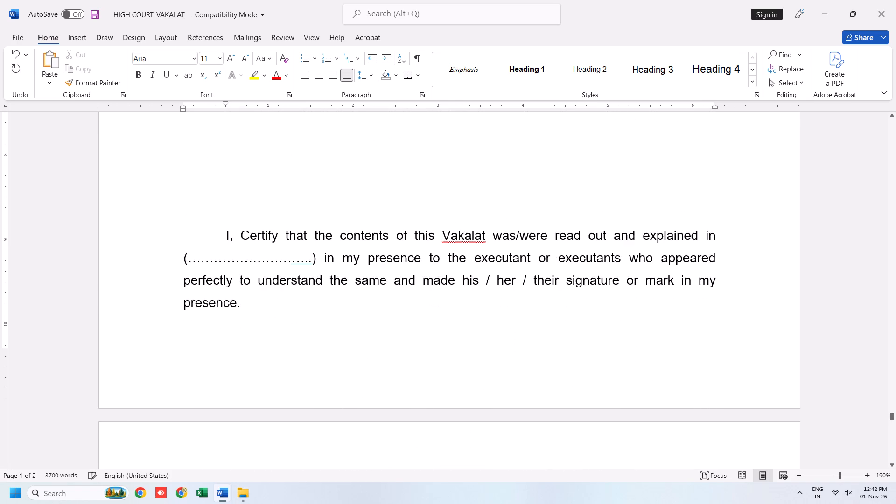
Apply single line spacing to the "I, Certify that the contents of this Vakalat" paragraph and an empty line above it.
key("ctrl+1")
left_click(302, 250)
key("ctrl+1")
Delete three more empty lines above the "I, Certify" paragraph to bring the certification and ADVOCATE/AMARAVATHI line further up the page.
scroll(245, 207, "up", 1)
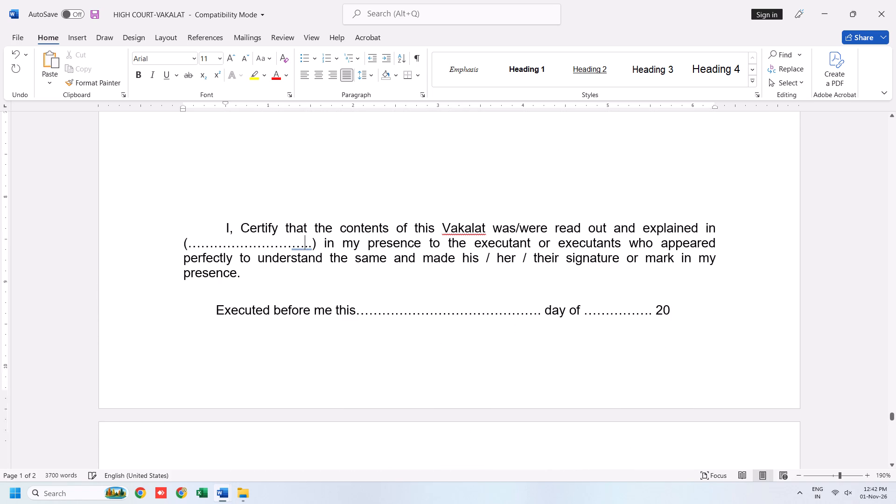
scroll(245, 207, "up", 1)
left_click(237, 257)
key("Delete")
key("Delete")
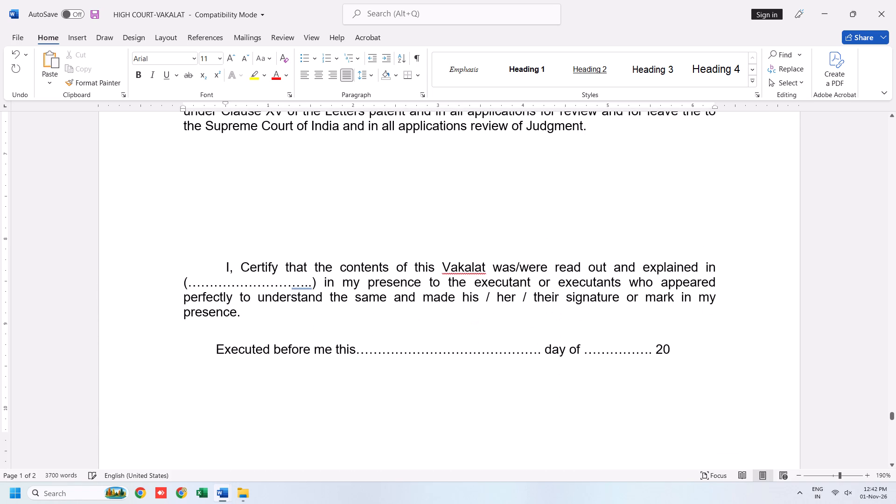
scroll(245, 245, "down", 7)
scroll(339, 253, "up", 6)
left_click(271, 377)
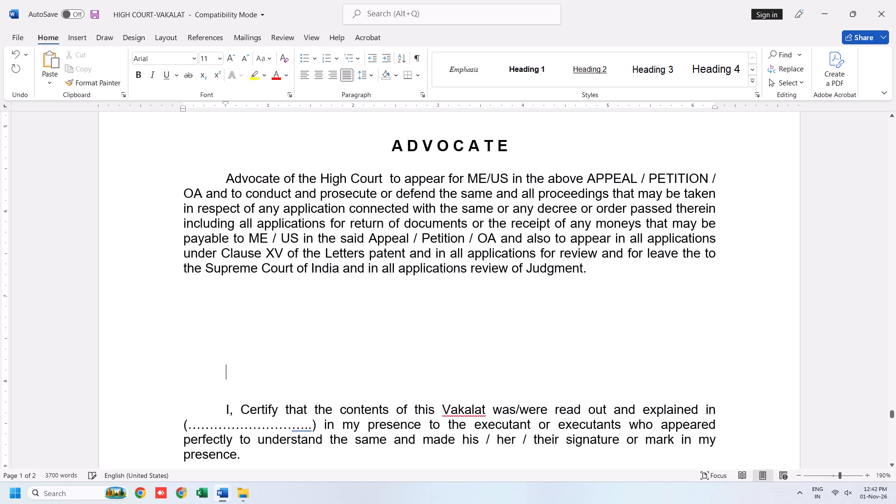
key("Delete")
scroll(266, 366, "down", 7)
left_click(475, 243)
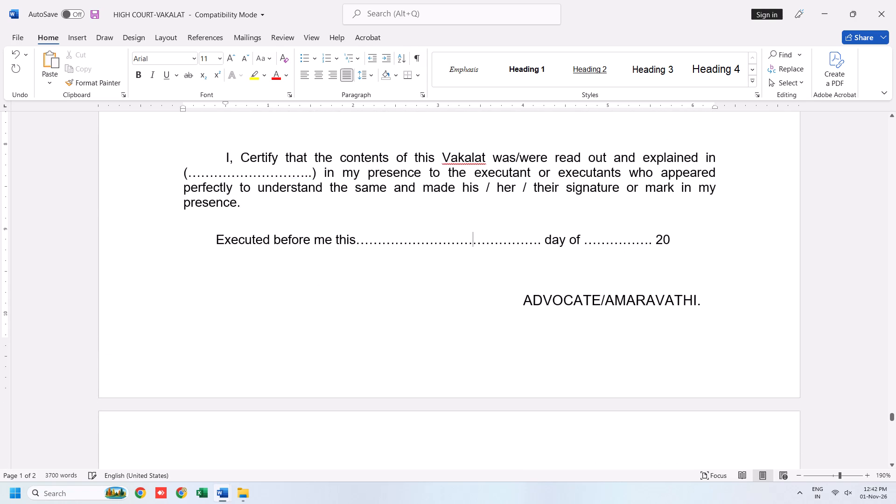
Remove one extra space between "at" and "AMARAVATHI." in the heading of this vakalat form.
scroll(475, 287, "up", 10)
scroll(486, 343, "up", 15)
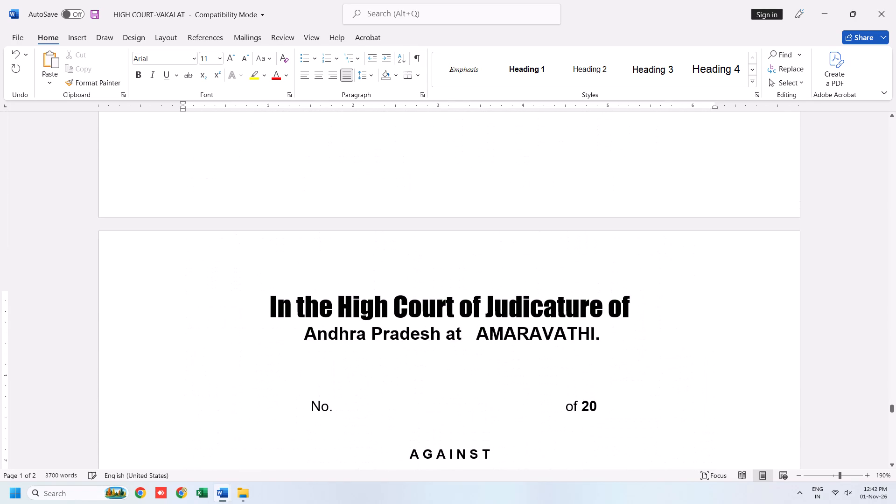
left_click(380, 297)
left_click_drag(457, 357, 462, 356)
left_click(463, 329)
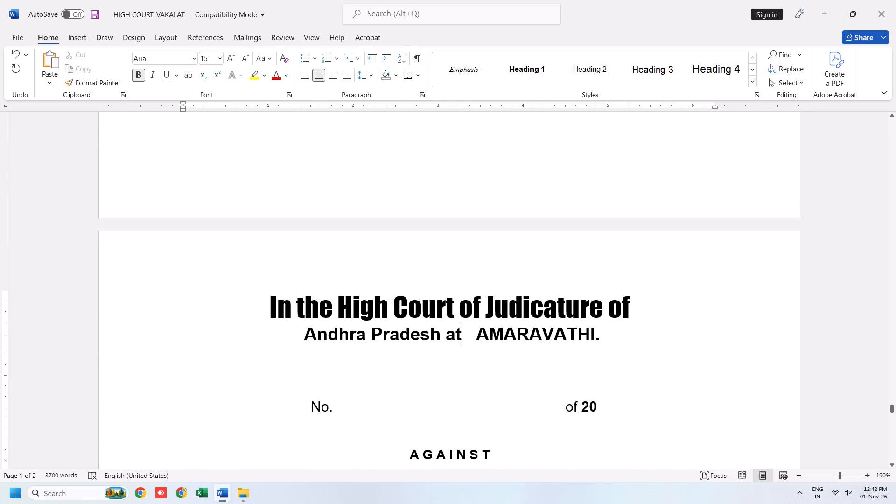
key("Delete")
Review the rest of the AMARAVATHI form and continue to the following vakalat form with the APPELLATE SIDE heading.
scroll(502, 315, "down", 2)
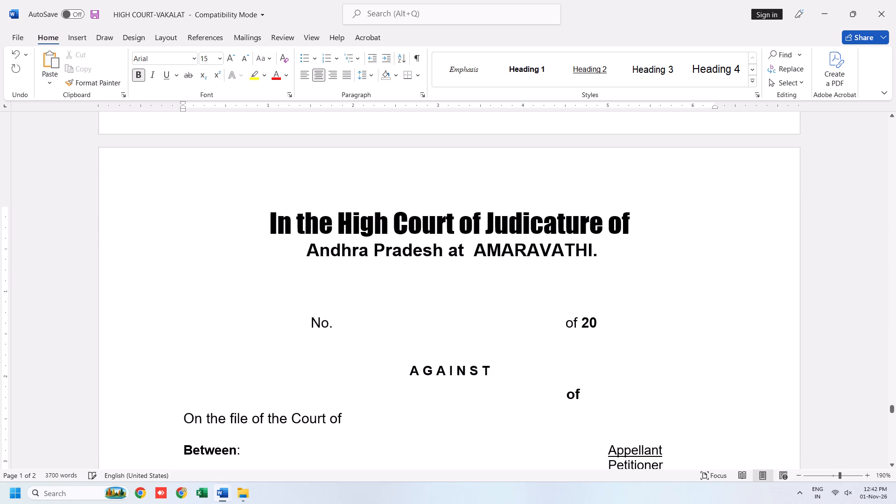
left_click(469, 336)
scroll(468, 337, "down", 5)
left_click(421, 330)
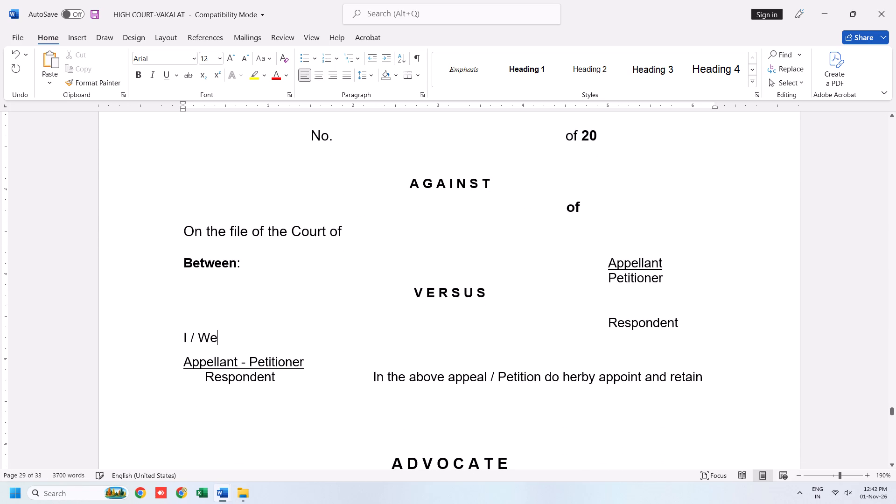
scroll(363, 154, "down", 2)
key("Page_Down")
key("Page_Down")
key("Page_Down")
key("Page_Down")
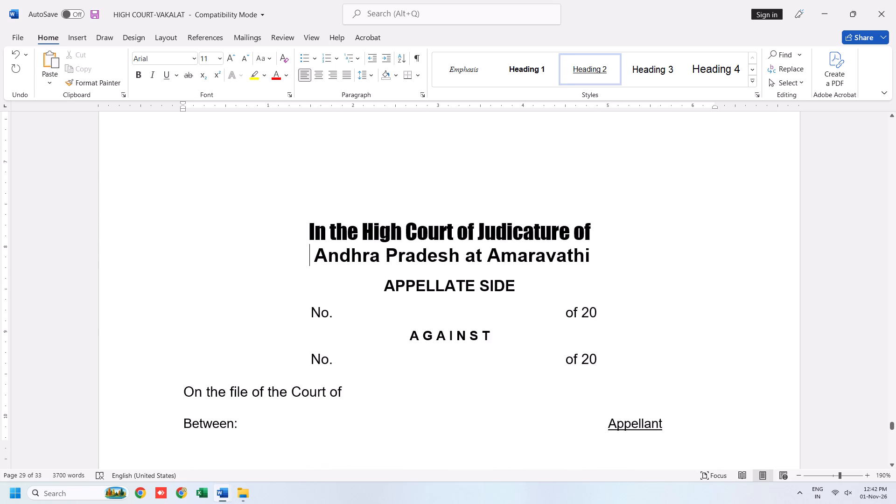
Look through the APPELLATE SIDE vakalat form and the remaining pages of the HIGH COURT-VAKALAT document.
key("Page_Down")
key("Page_Down")
key("Page_Up")
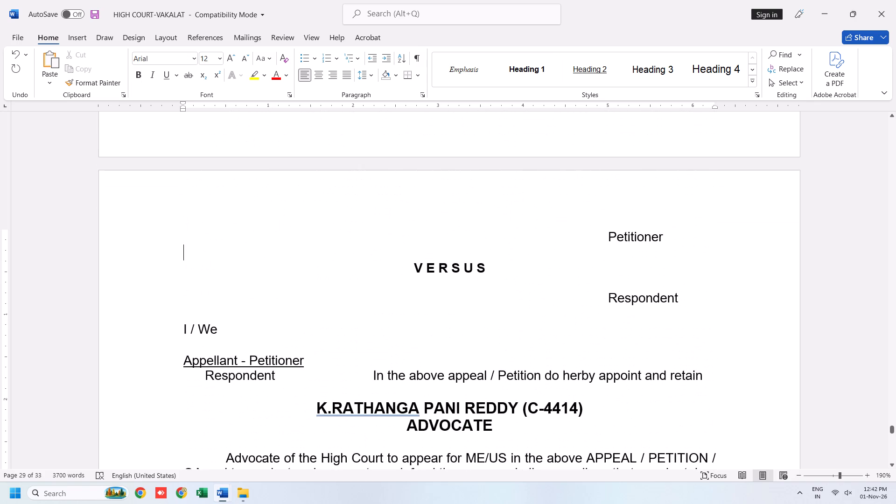
key("Page_Down")
key("Page_Down")
key("Page_Down")
key("Page_Down")
key("Page_Down")
key("Page_Down")
key("Page_Down")
key("Page_Down")
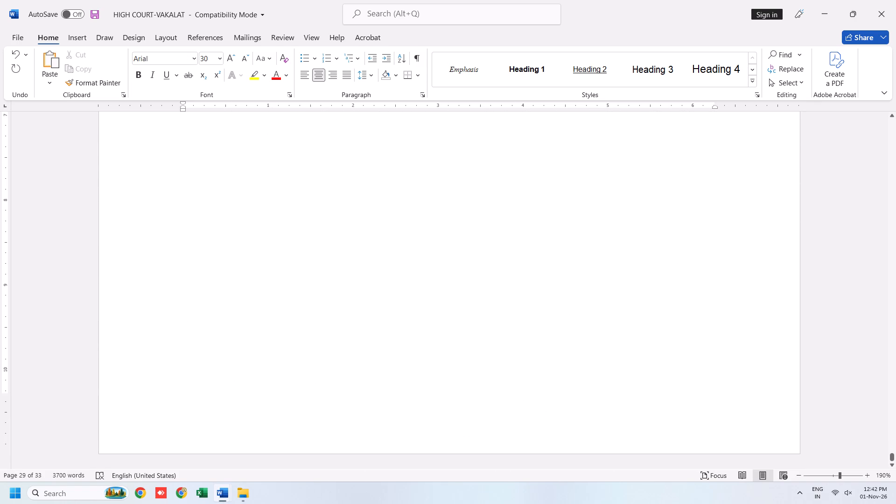
Open the SCSR-VAKALATH-HIGH COURT document from the HIGH COURT folder.
left_click(23, 43)
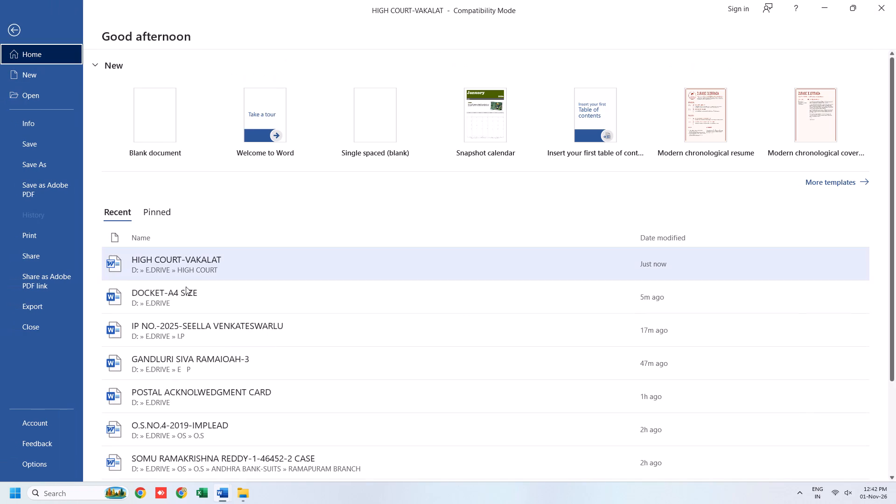
left_click(40, 94)
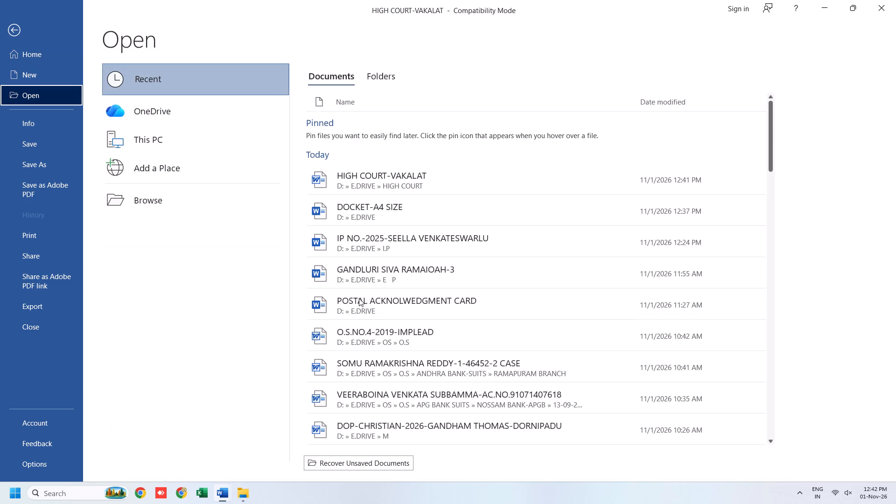
left_click(123, 202)
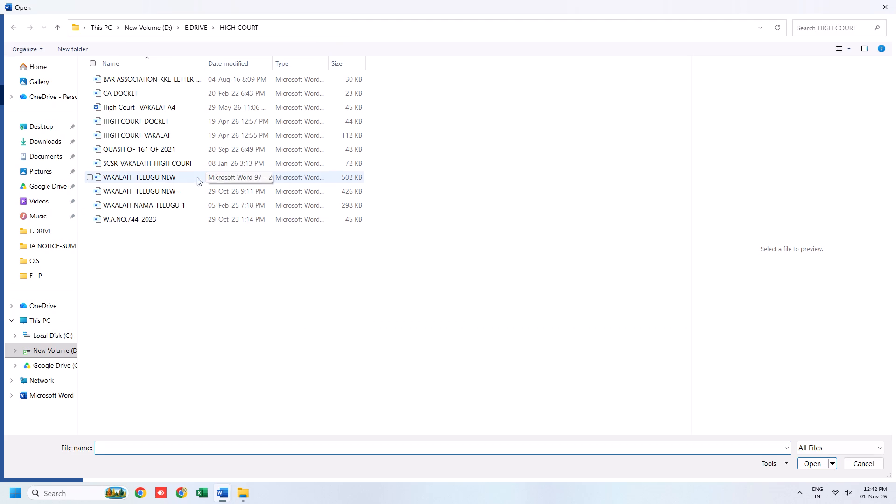
left_click(146, 162)
double_click(146, 161)
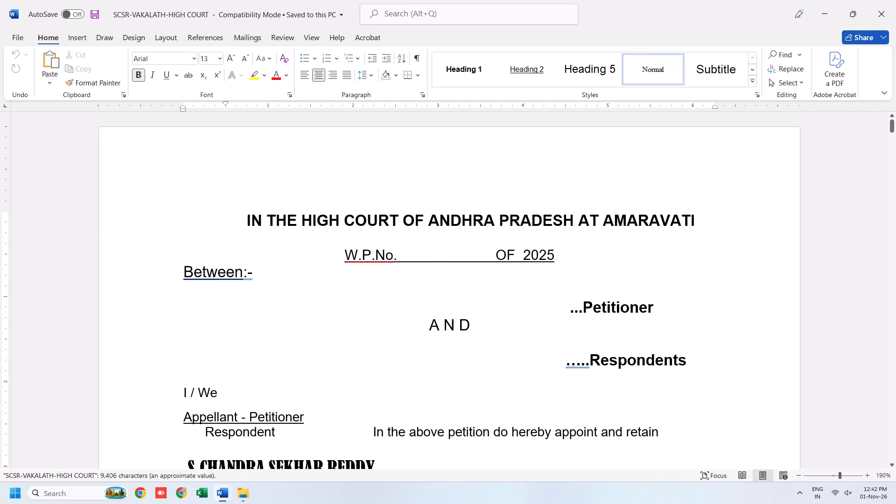
Centre the ".No. OF 2025" case number line under the heading of the second vakalat form.
left_click(372, 291)
scroll(372, 291, "down", 18)
scroll(364, 282, "down", 10)
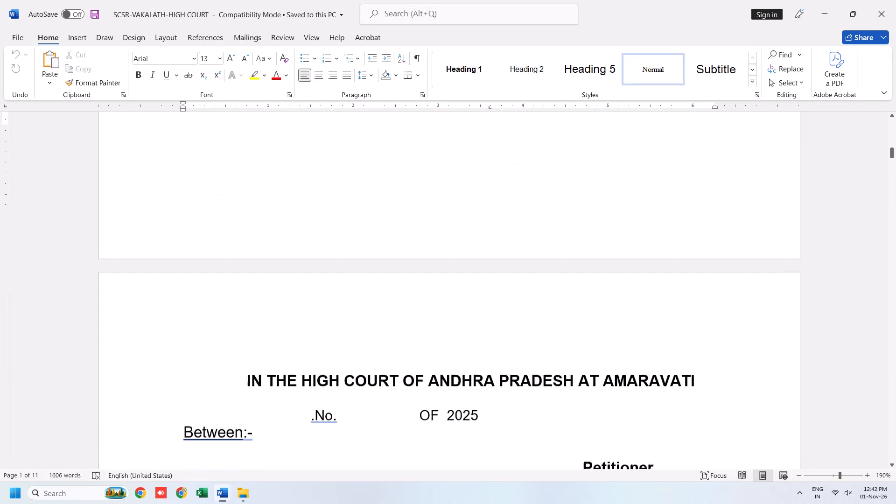
scroll(364, 283, "down", 3)
scroll(364, 289, "up", 5)
left_click(369, 253)
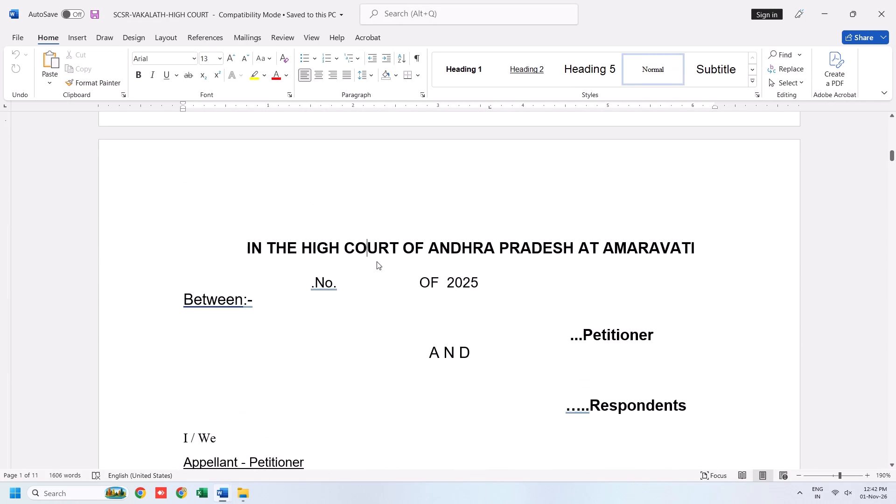
left_click(515, 282)
scroll(417, 304, "down", 1)
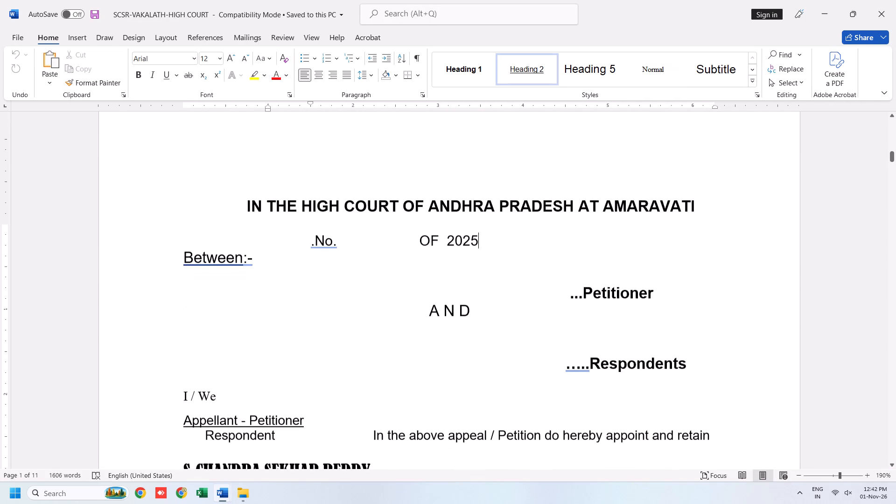
left_click(316, 241)
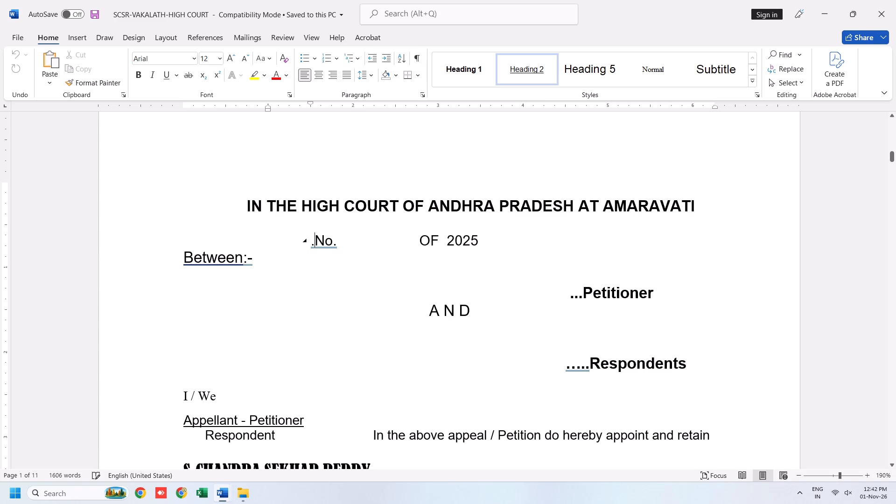
key("ctrl+e")
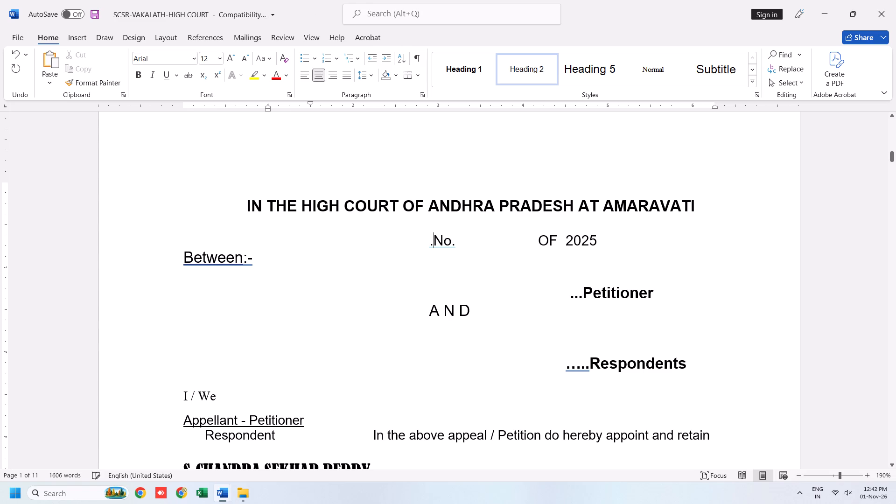
Remove the last digit of the year in the second form's case number line so it reads "OF 202".
left_click(592, 241)
key("Delete")
Review the rest of the second form, including its certification paragraph, ADVOCATE / AMARAVATHI line and the docket page that follows.
scroll(577, 243, "down", 4)
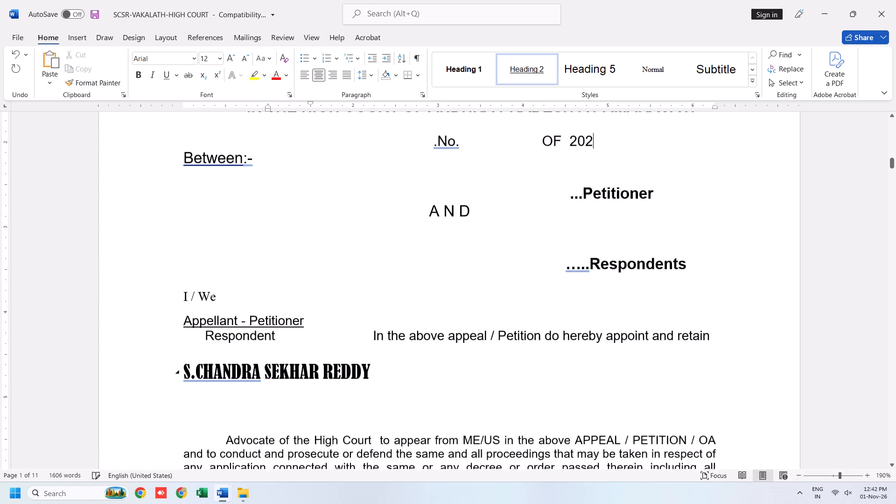
scroll(555, 268, "down", 5)
scroll(469, 235, "down", 10)
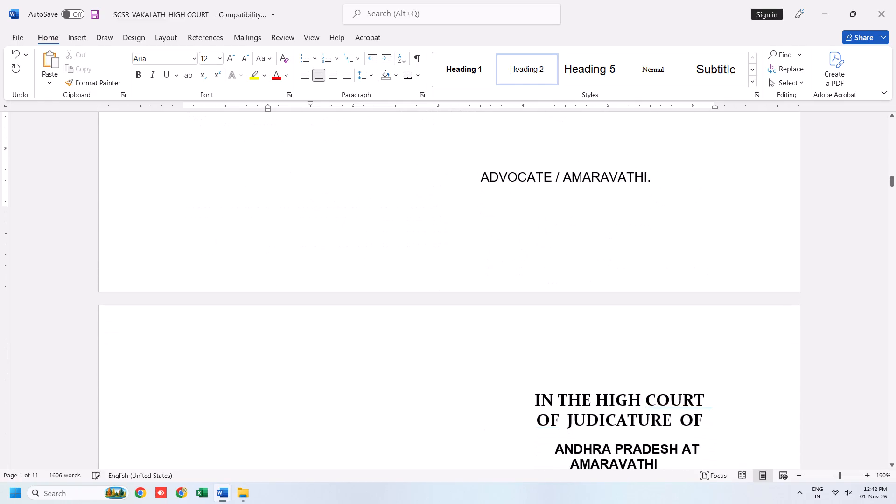
scroll(469, 235, "down", 19)
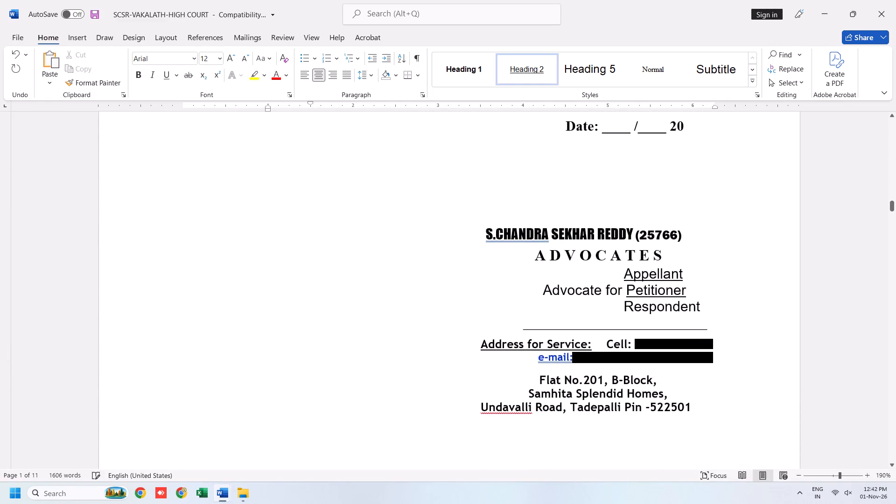
scroll(472, 237, "down", 5)
scroll(470, 239, "up", 20)
scroll(470, 239, "up", 13)
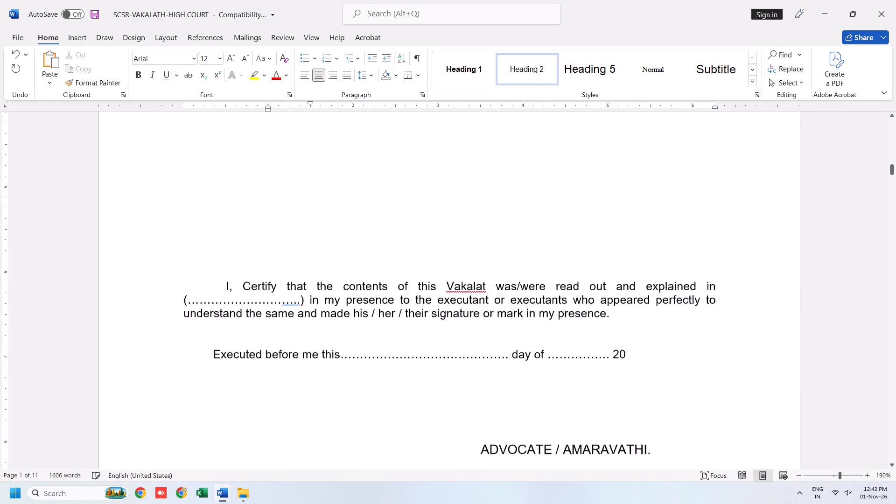
scroll(436, 215, "up", 3)
scroll(414, 247, "up", 3)
Format the advocate's name below the appointment line of the second form as bold 14 pt Lucida Bright.
left_click(353, 278)
left_click(358, 301)
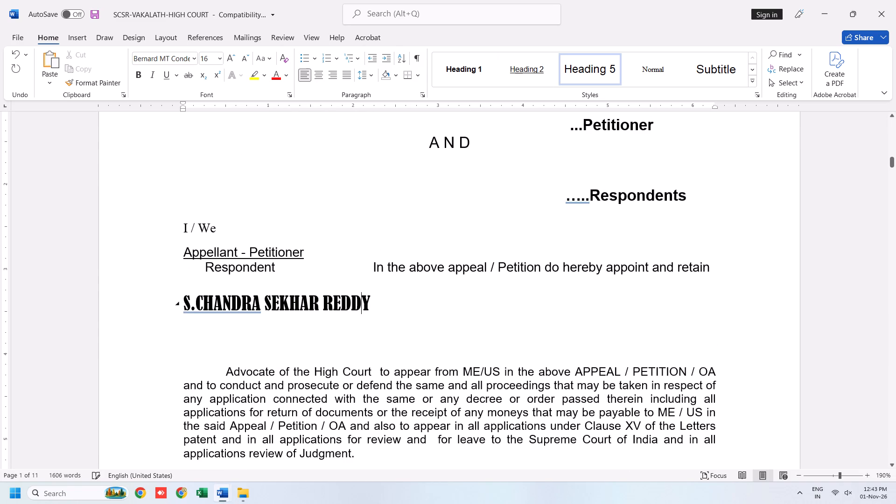
left_click_drag(387, 300, 162, 297)
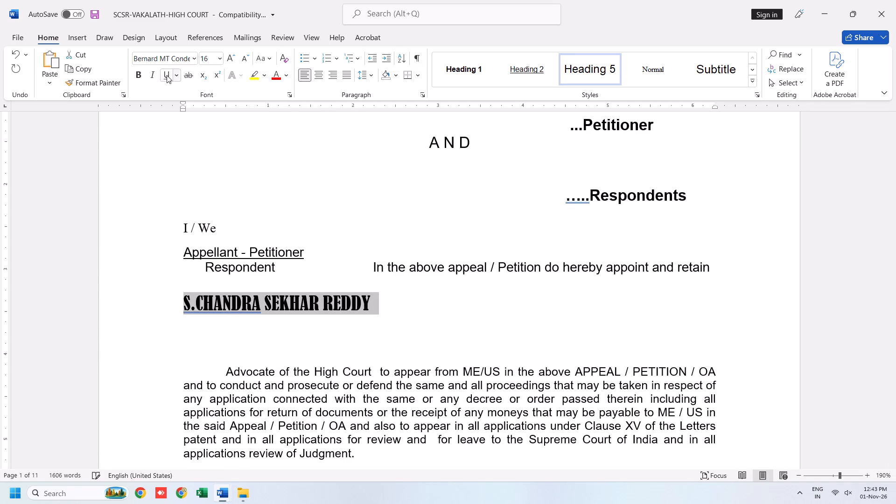
left_click(193, 61)
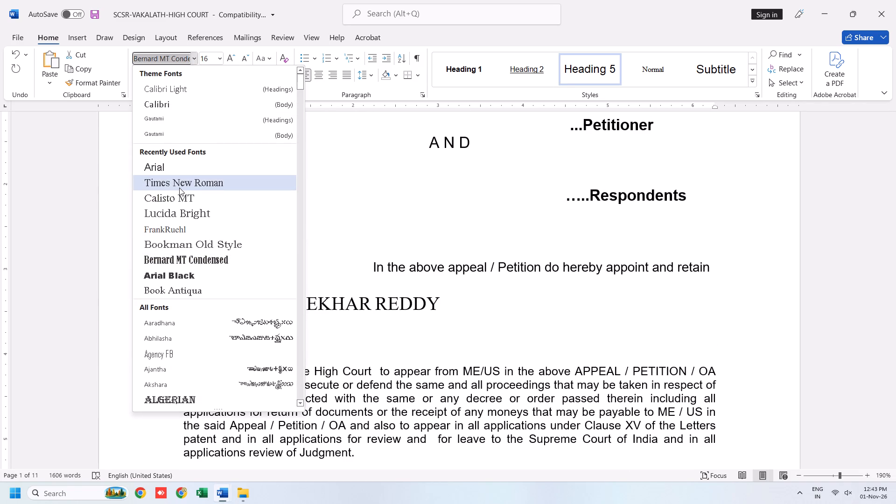
left_click(179, 188)
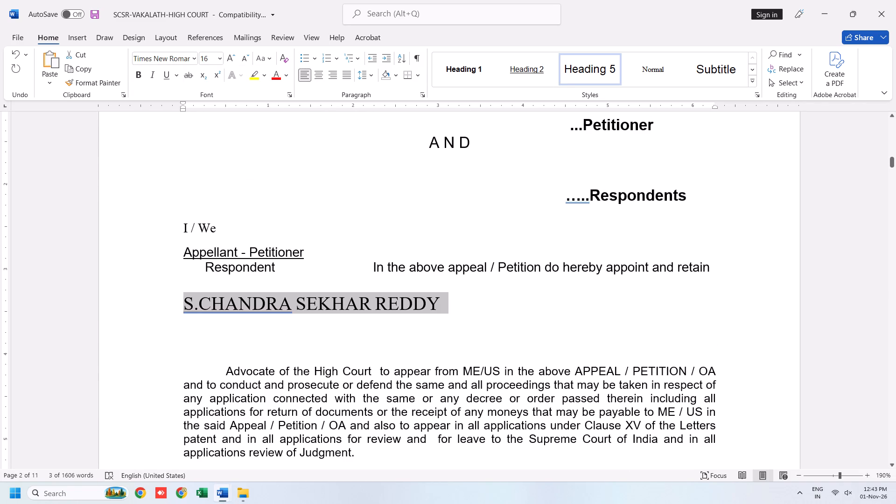
left_click(195, 57)
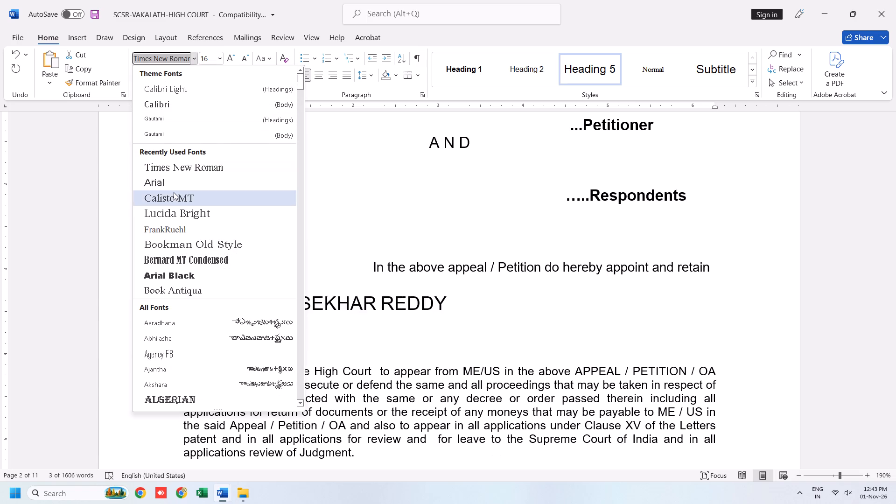
left_click(170, 213)
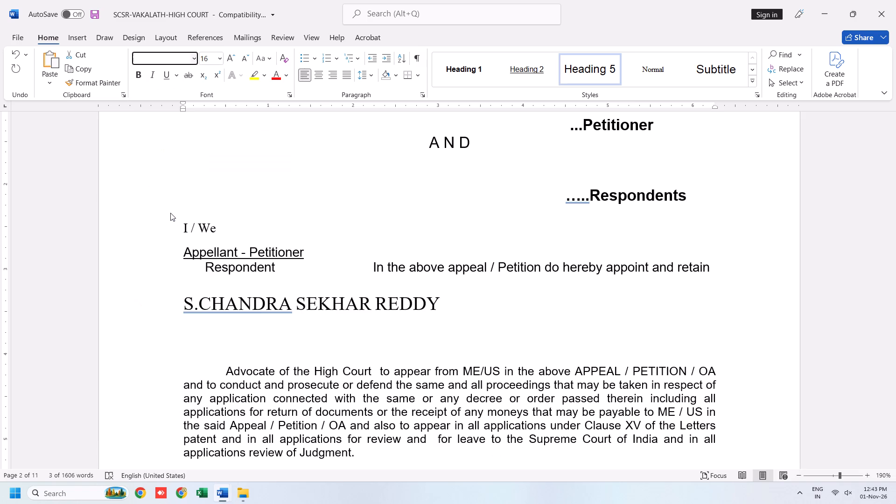
key("ctrl+bracketleft")
key("ctrl+bracketleft")
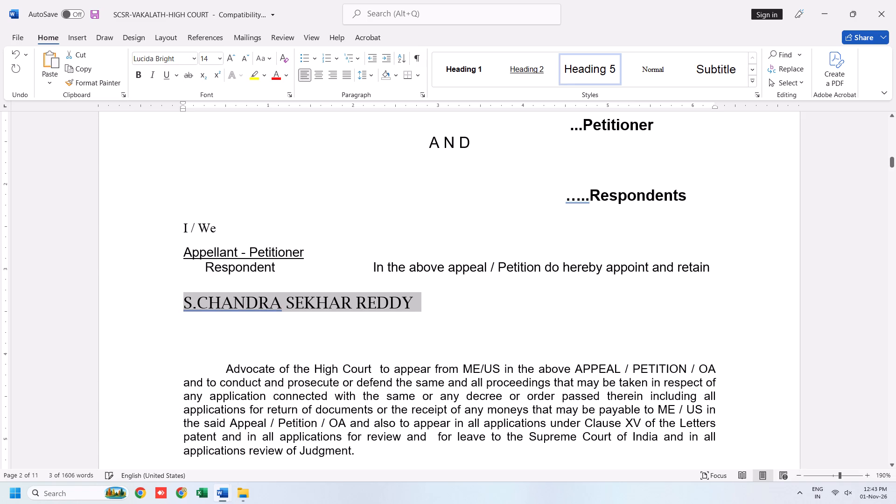
key("ctrl+b")
left_click_drag(441, 305, 445, 304)
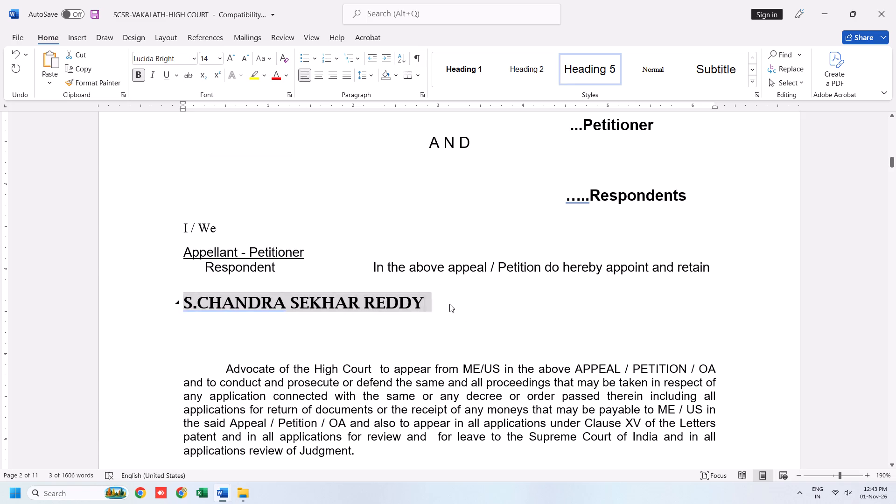
Delete the empty line above the "IN THE HIGH COURT OF ANDHRA PRADESH AT AMARAVATI" heading of the second form.
scroll(449, 304, "up", 3)
left_click(423, 291)
left_click(412, 274)
scroll(412, 274, "up", 1)
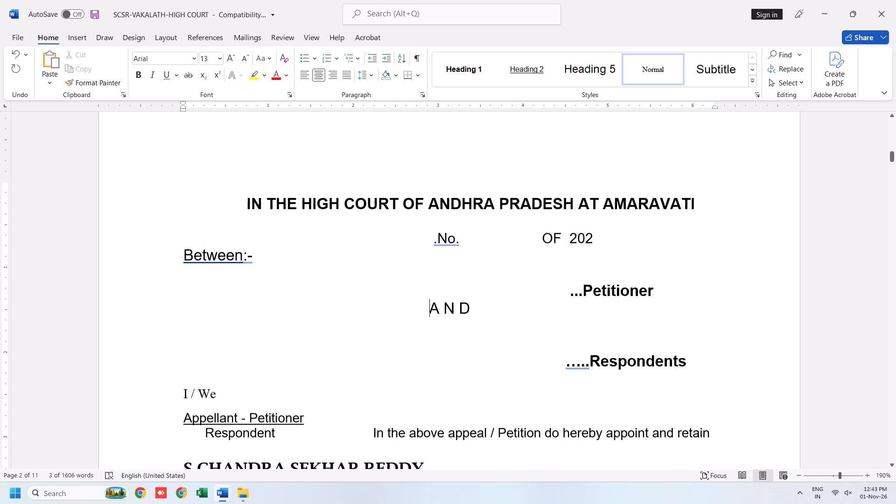
left_click(426, 255)
scroll(432, 237, "up", 2)
left_click_drag(413, 242, 414, 247)
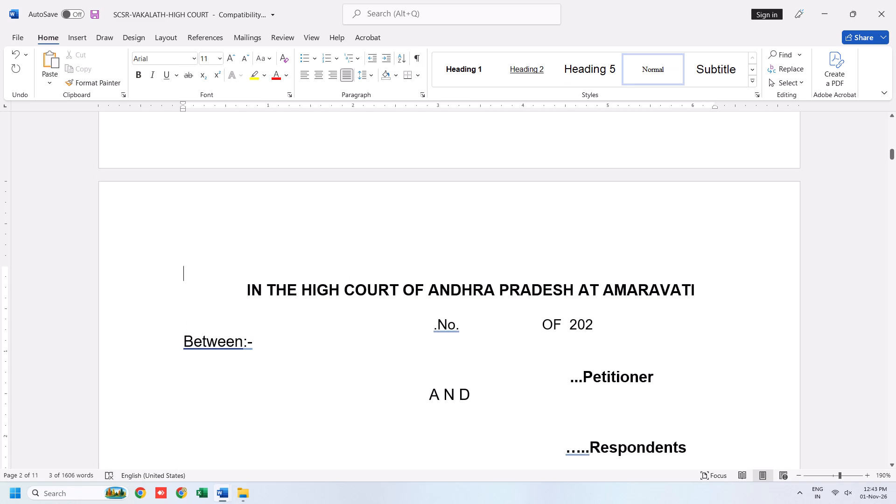
key("Delete")
Check the second form's layout down to its certification section and compare it with the W.P.No. form on the first page.
scroll(414, 247, "down", 19)
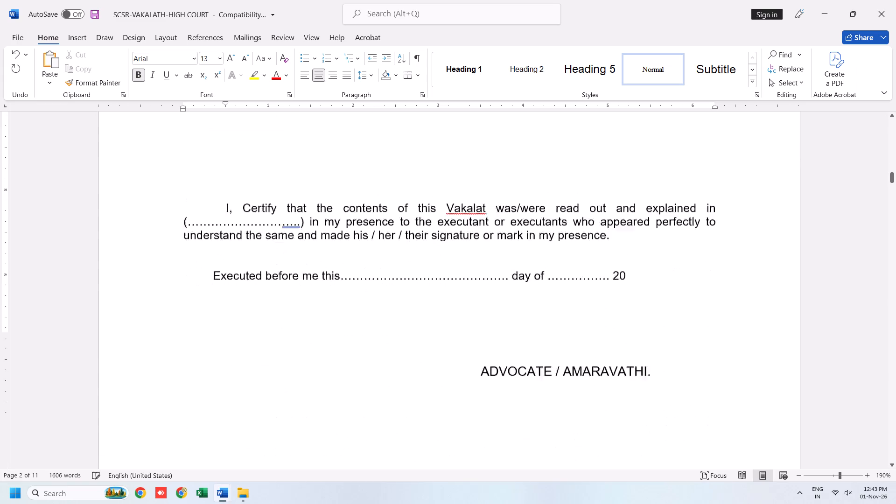
scroll(370, 287, "down", 5)
scroll(349, 292, "up", 16)
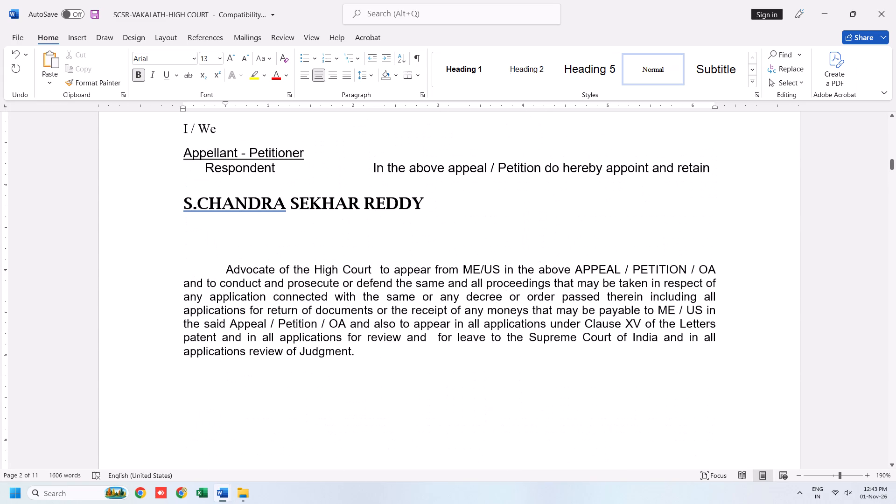
scroll(348, 292, "up", 20)
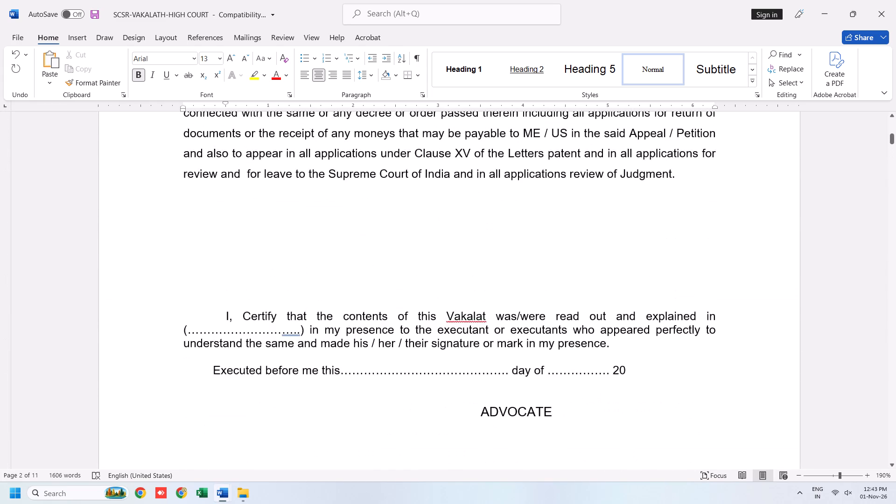
scroll(344, 292, "up", 8)
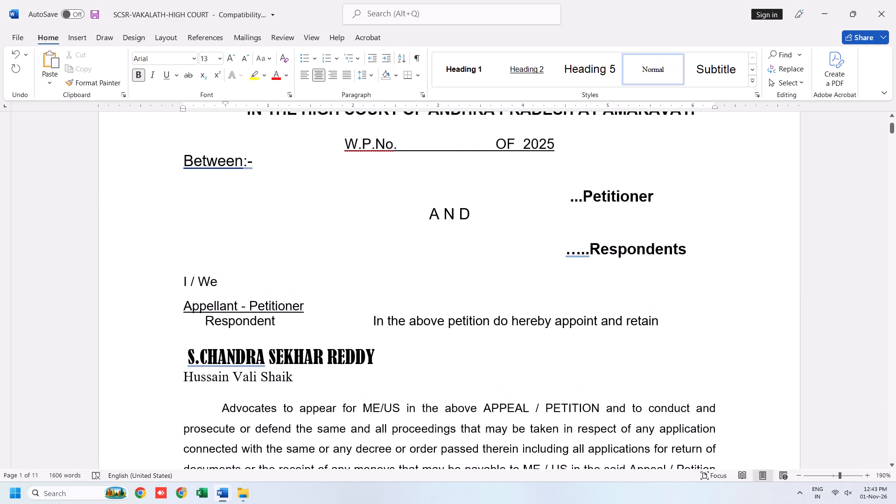
scroll(371, 308, "up", 4)
left_click(351, 304)
scroll(350, 303, "down", 20)
scroll(350, 303, "down", 3)
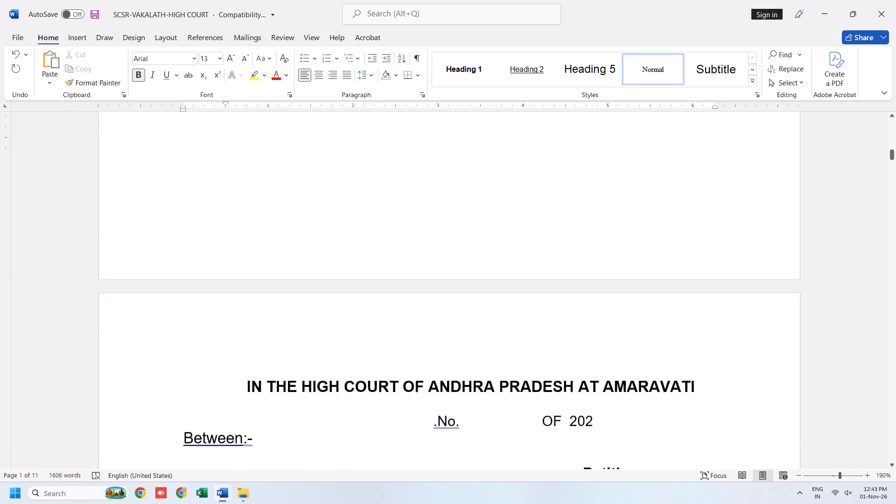
left_click(329, 293)
scroll(332, 293, "down", 10)
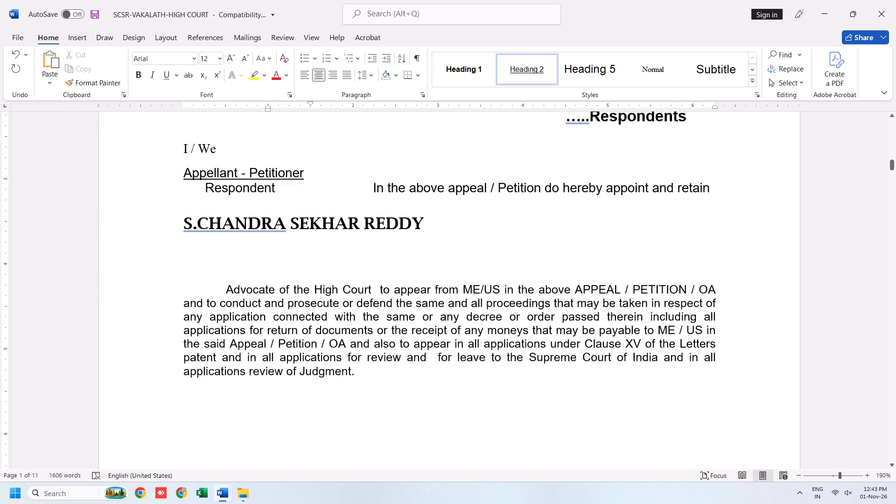
left_click(280, 282)
scroll(274, 282, "down", 4)
scroll(271, 284, "up", 3)
Change the font of the advocate's name line in the second form to Arial.
left_click(181, 183)
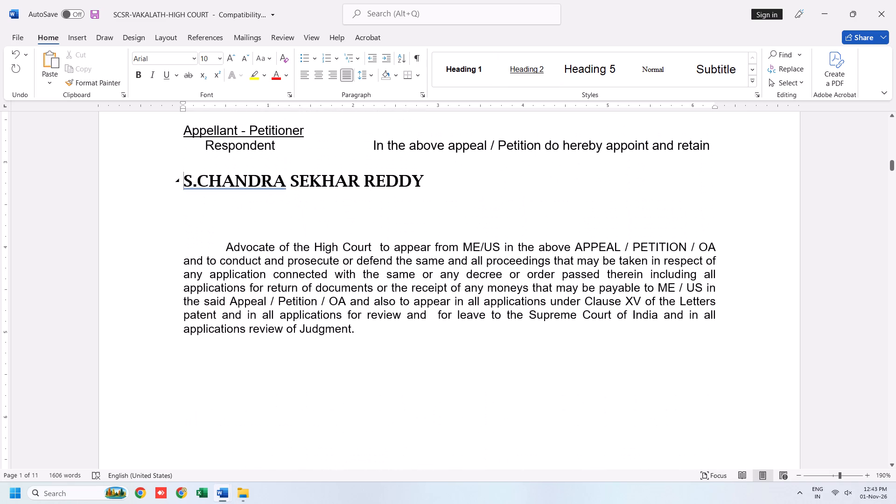
key("shift+End")
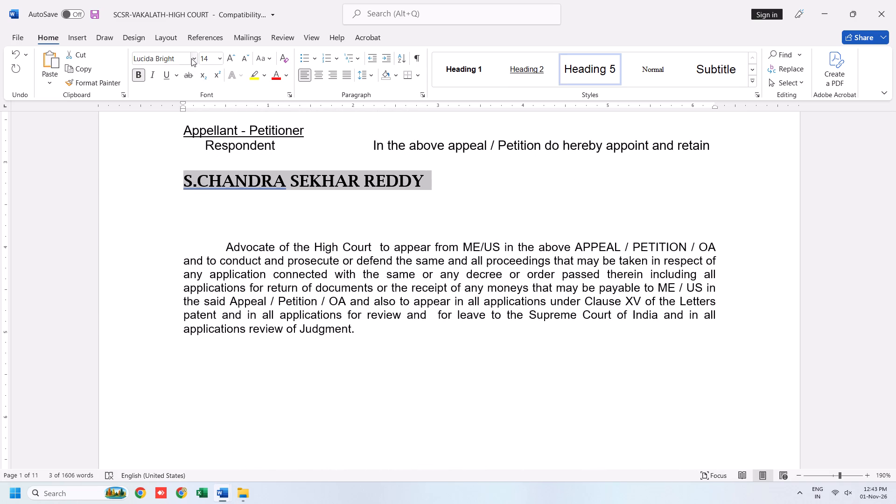
left_click(191, 58)
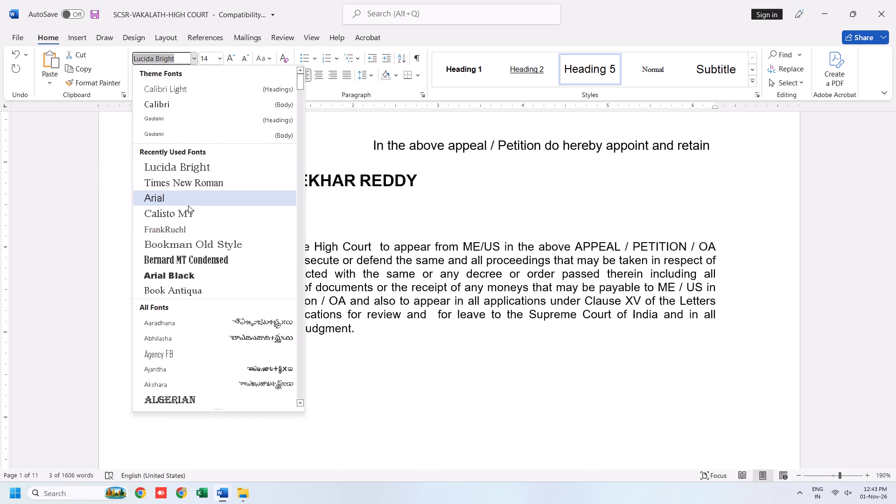
left_click(179, 197)
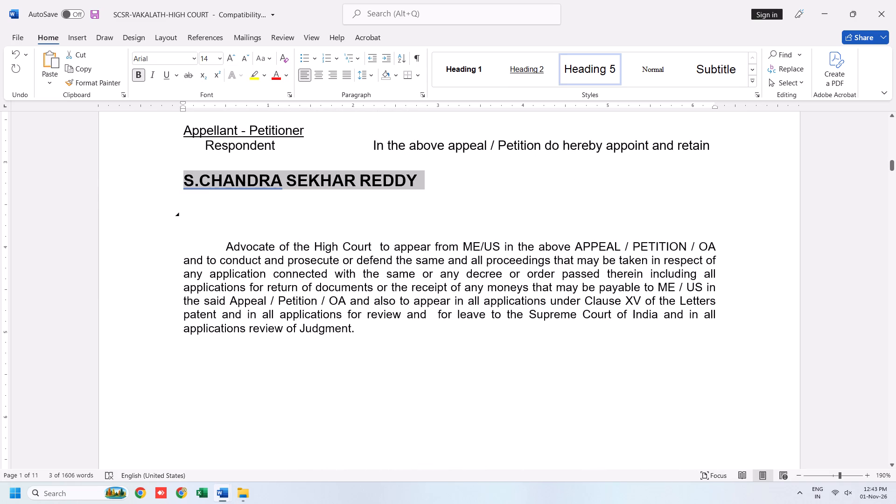
Reduce the advocate's name line in the second form to 13 pt.
key("ctrl+bracketleft")
left_click(315, 238)
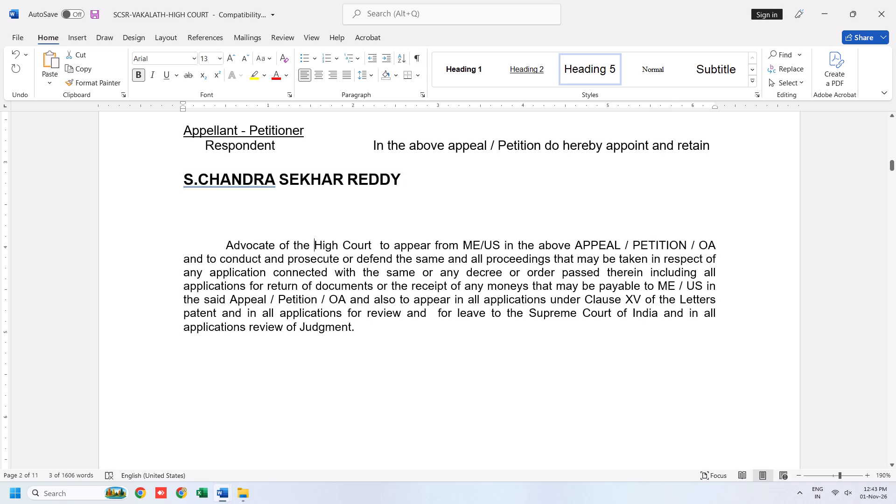
Examine the second form from its heading through the certification and docket pages to the start of the next form.
scroll(309, 249, "down", 10)
scroll(421, 311, "down", 5)
scroll(420, 312, "up", 7)
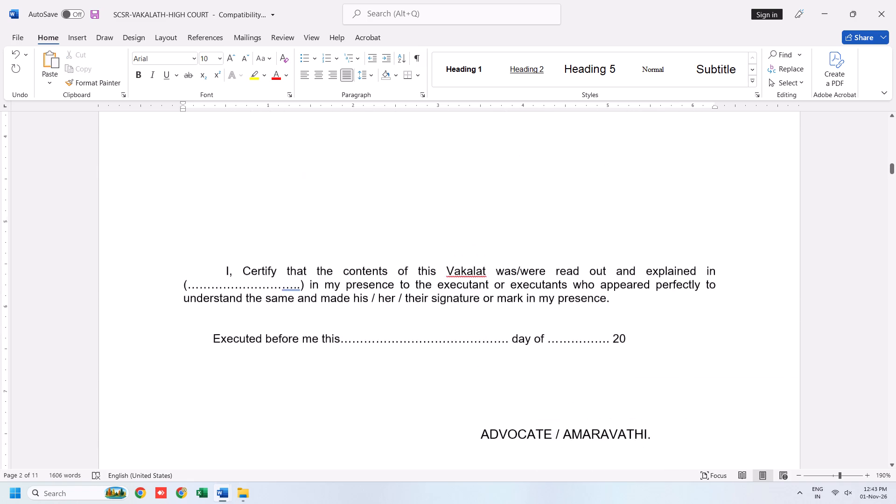
scroll(407, 304, "up", 11)
left_click(373, 265)
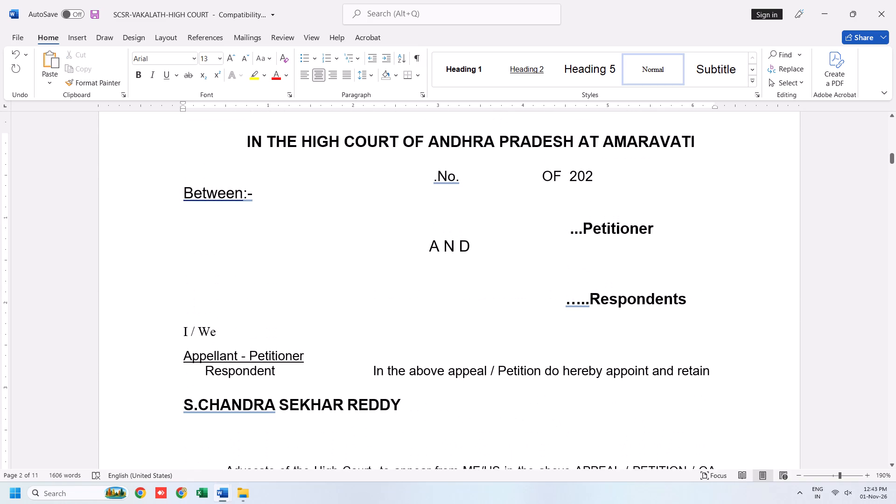
key("Page_Down")
key("Page_Down")
key("Page_Down")
key("Page_Down")
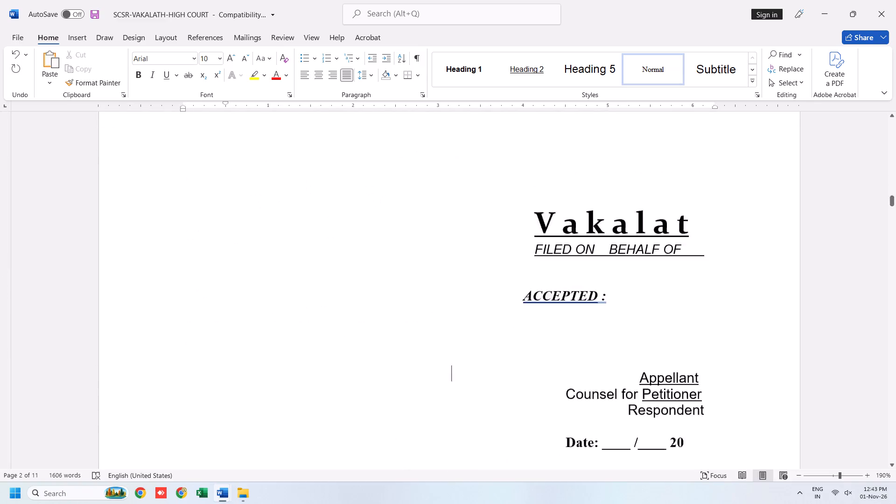
key("Page_Down")
key("Page_Down")
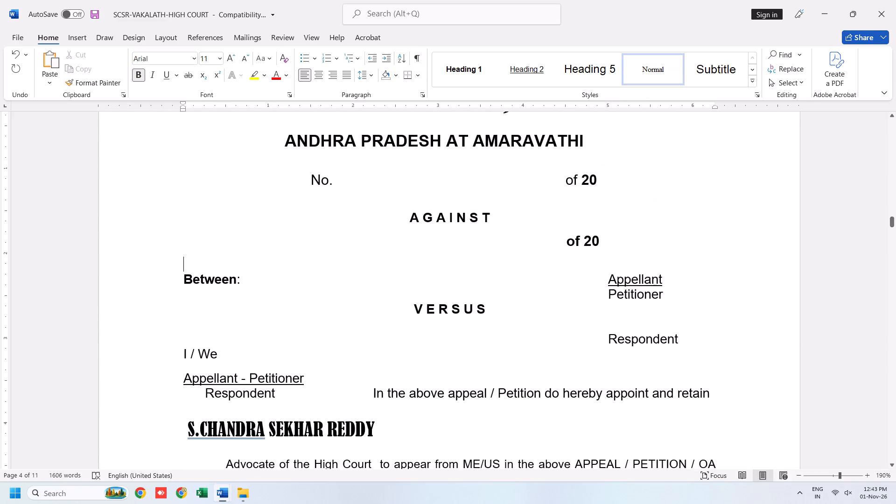
key("Page_Up")
key("Page_Up")
key("Page_Up")
key("Page_Up")
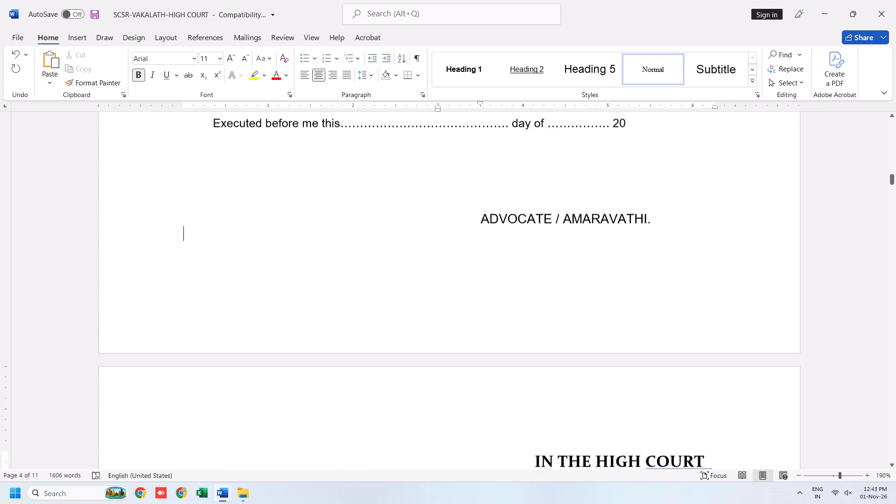
key("Page_Up")
Switch to the HIGH COURT-VAKALAT document and look through its last forms for comparison, working backwards from the end.
key("alt+Tab")
scroll(373, 265, "up", 2)
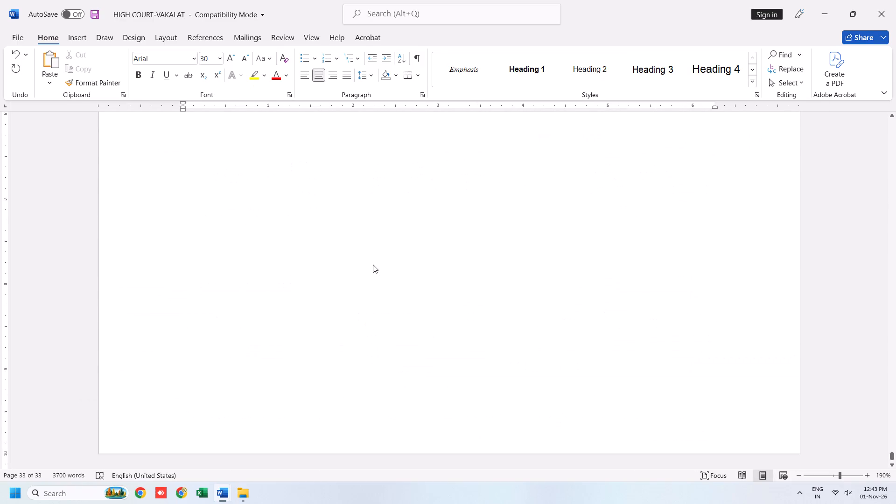
scroll(373, 265, "up", 17)
scroll(465, 257, "up", 10)
key("ctrl+End")
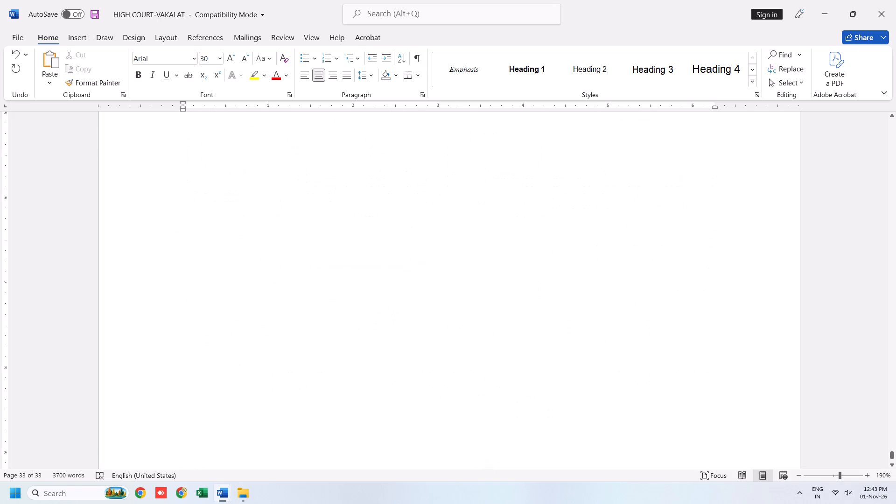
key("Page_Up")
key("Page_Up")
key("Page_Up")
key("Page_Up")
key("Page_Up")
key("Page_Up")
key("Page_Up")
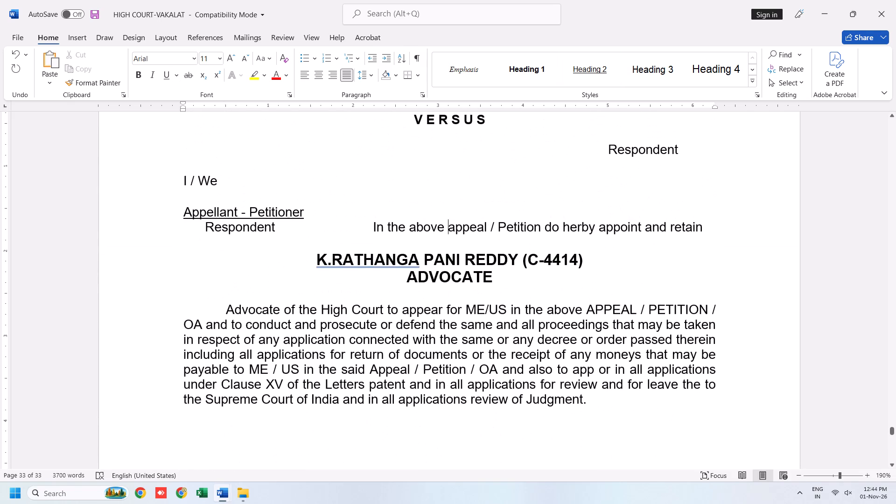
key("Page_Up")
key("Page_Up")
key("Page_Up")
key("Page_Up")
key("Page_Up")
key("Page_Up")
key("Page_Up")
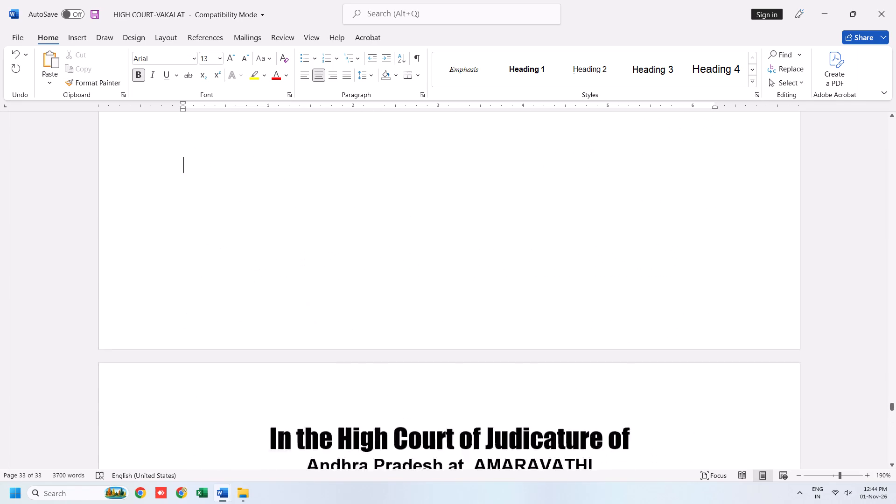
key("Page_Down")
key("Page_Down")
key("Page_Up")
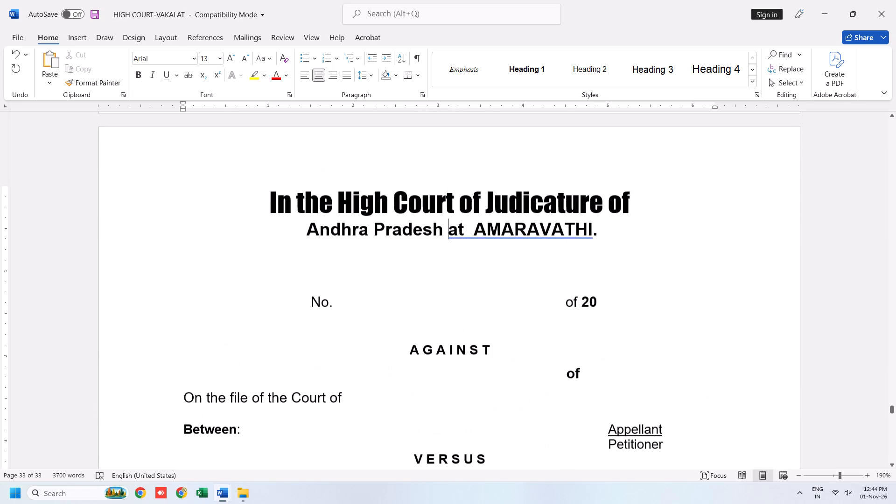
Return to the SCSR-VAKALATH-HIGH COURT document and check the second form's page in the print preview.
key("alt+Tab")
scroll(431, 271, "down", 8)
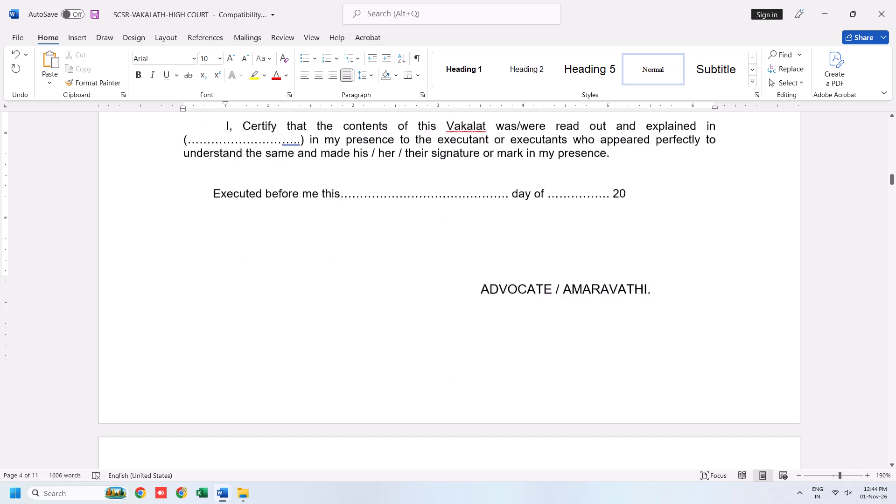
scroll(438, 301, "up", 18)
left_click(388, 285)
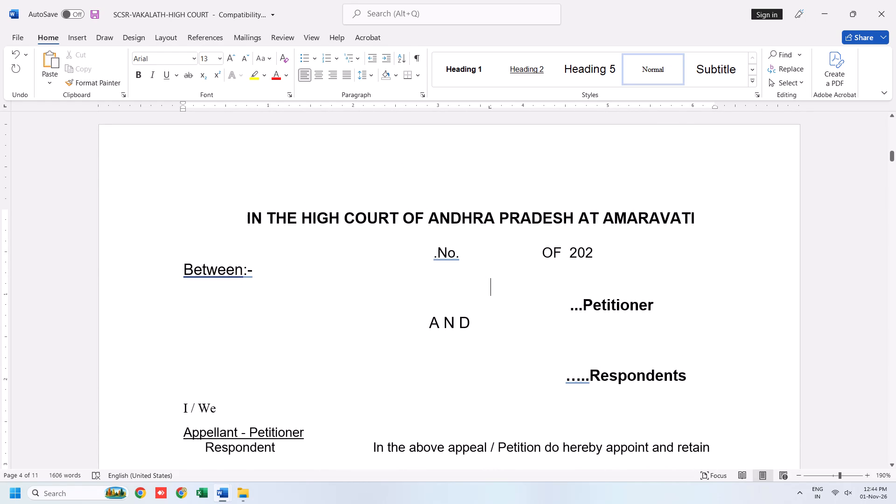
key("ctrl+p")
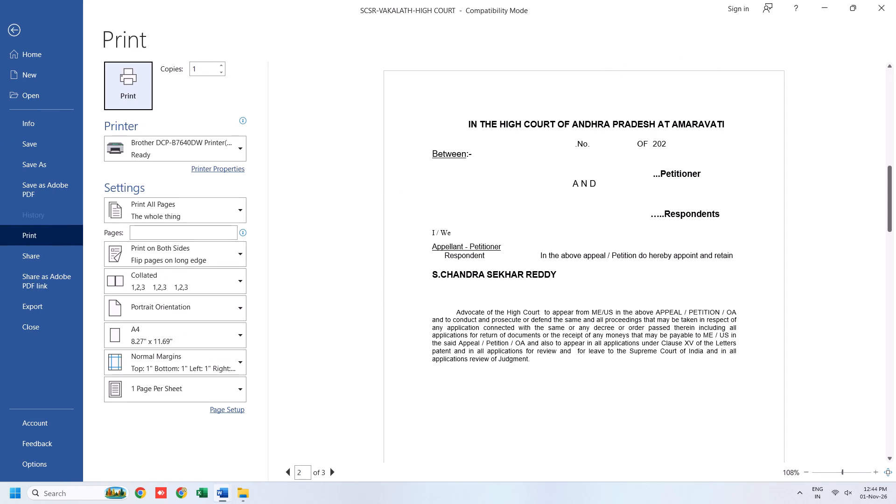
key("Escape")
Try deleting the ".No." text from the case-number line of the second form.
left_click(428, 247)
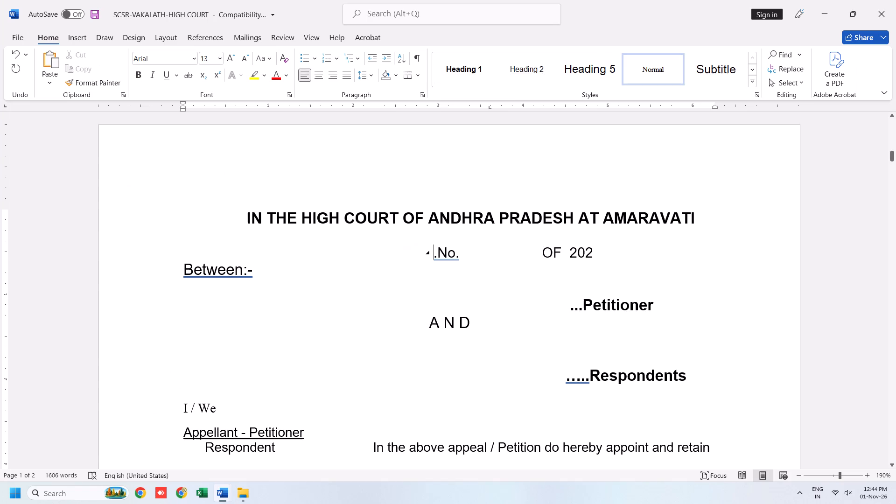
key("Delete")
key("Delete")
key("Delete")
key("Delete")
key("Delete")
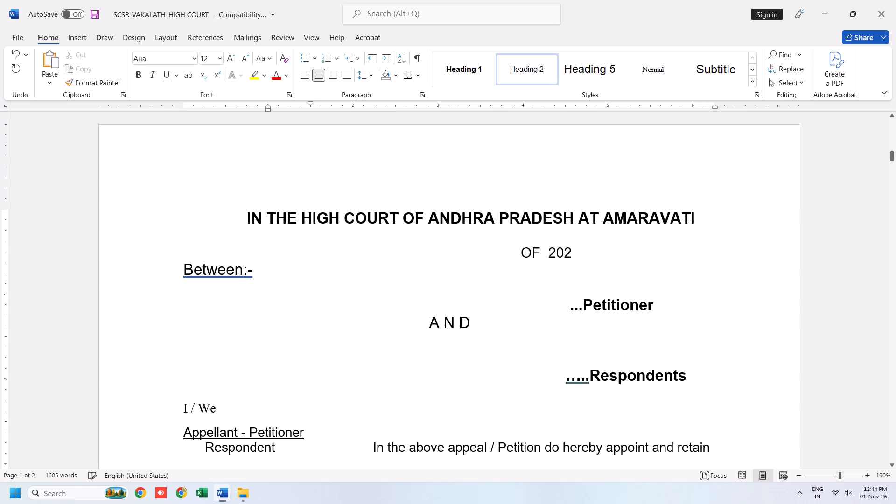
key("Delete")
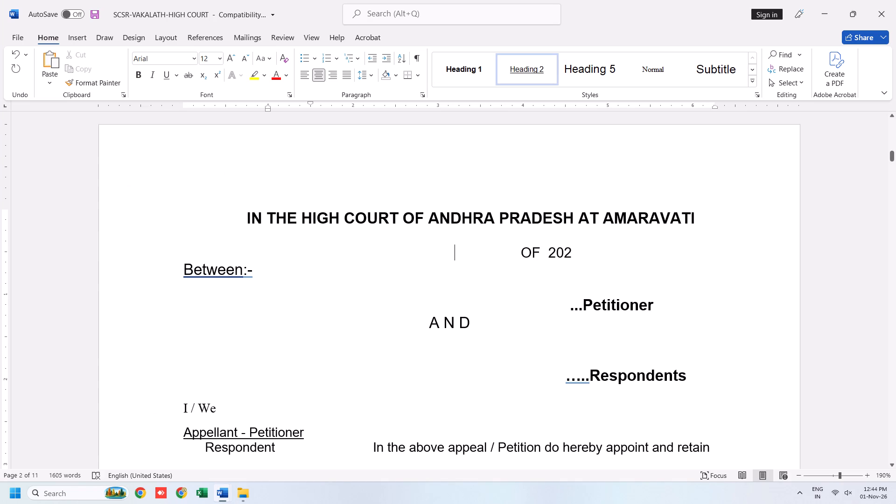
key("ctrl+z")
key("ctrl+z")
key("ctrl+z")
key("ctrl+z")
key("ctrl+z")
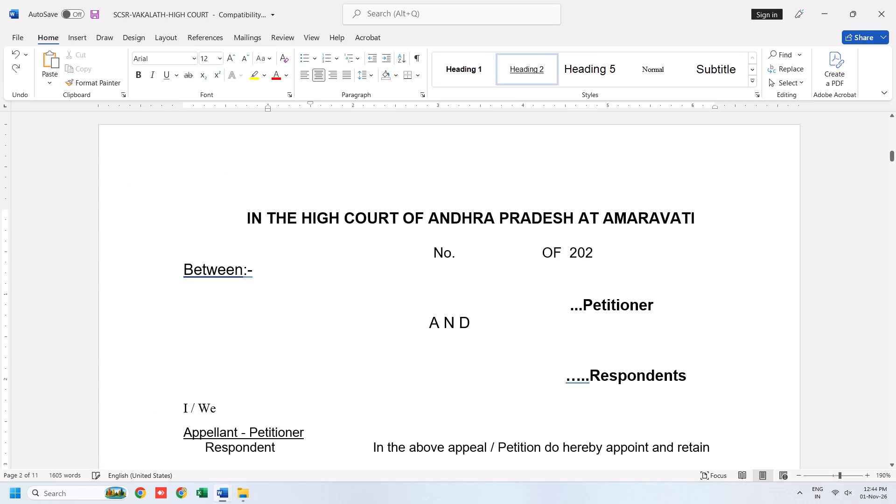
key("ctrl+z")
Left-align the second form's case-number line and indent it with spaces so ".No." starts slightly before the "A N D" line.
key("BackSpace")
key("space")
key("space")
key("space")
key("space")
key("space")
key("space")
key("space")
key("space")
key("space")
key("space")
key("space")
key("space")
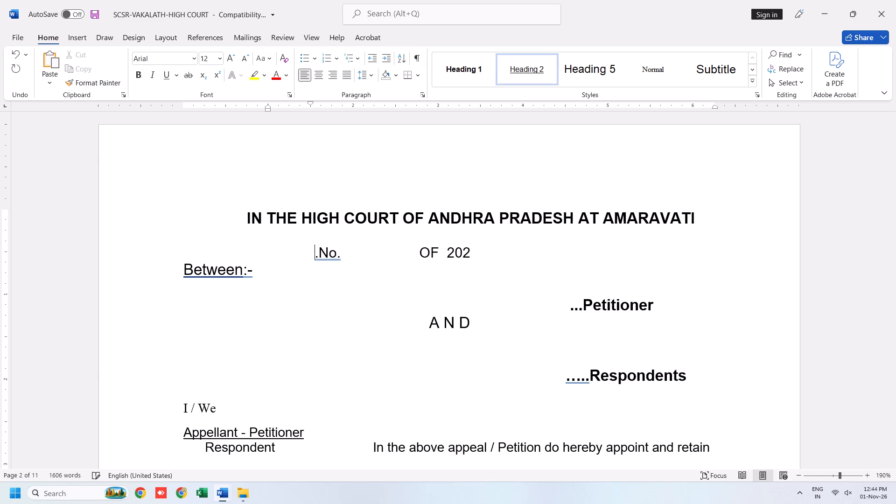
key("space")
key("space")
key("space")
key("space")
key("space")
key("space")
key("space")
key("space")
key("space")
key("space")
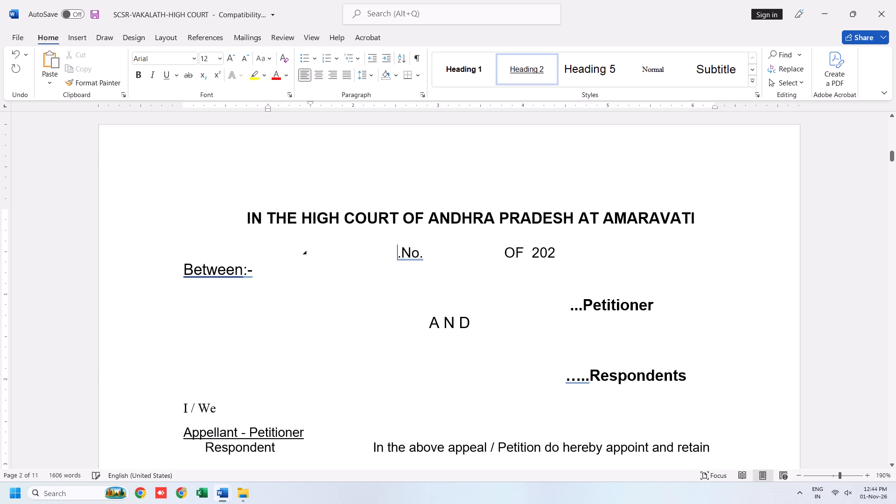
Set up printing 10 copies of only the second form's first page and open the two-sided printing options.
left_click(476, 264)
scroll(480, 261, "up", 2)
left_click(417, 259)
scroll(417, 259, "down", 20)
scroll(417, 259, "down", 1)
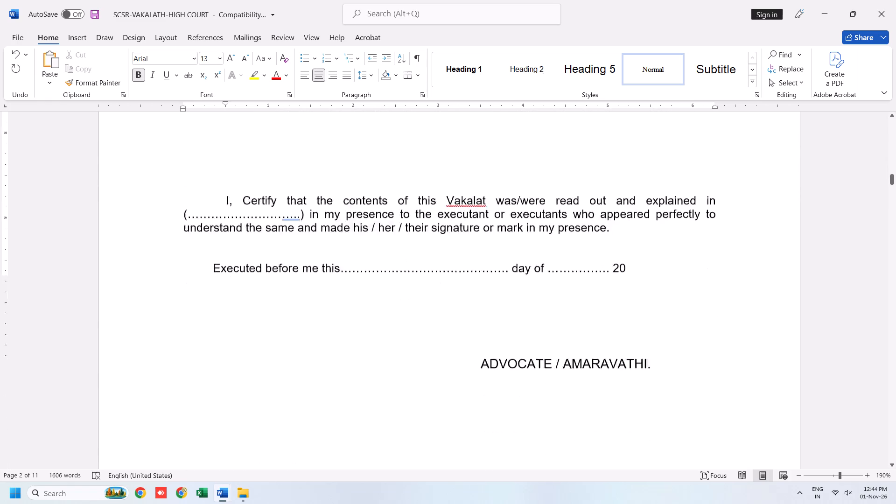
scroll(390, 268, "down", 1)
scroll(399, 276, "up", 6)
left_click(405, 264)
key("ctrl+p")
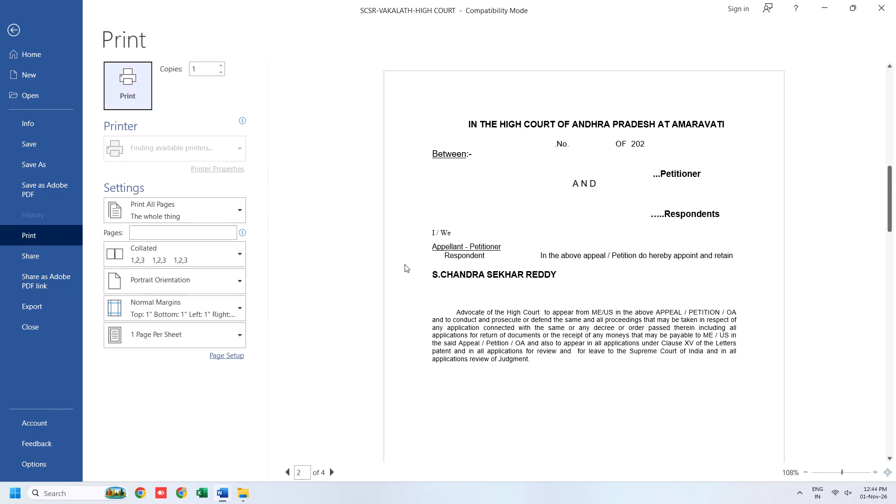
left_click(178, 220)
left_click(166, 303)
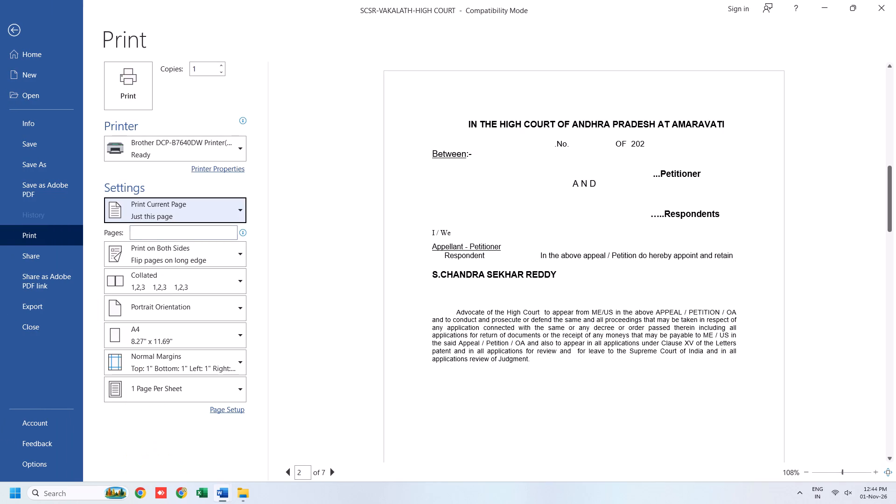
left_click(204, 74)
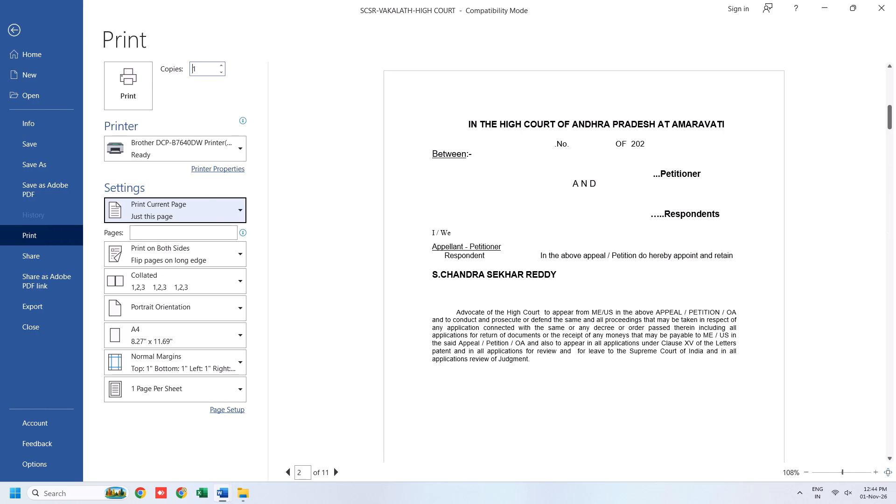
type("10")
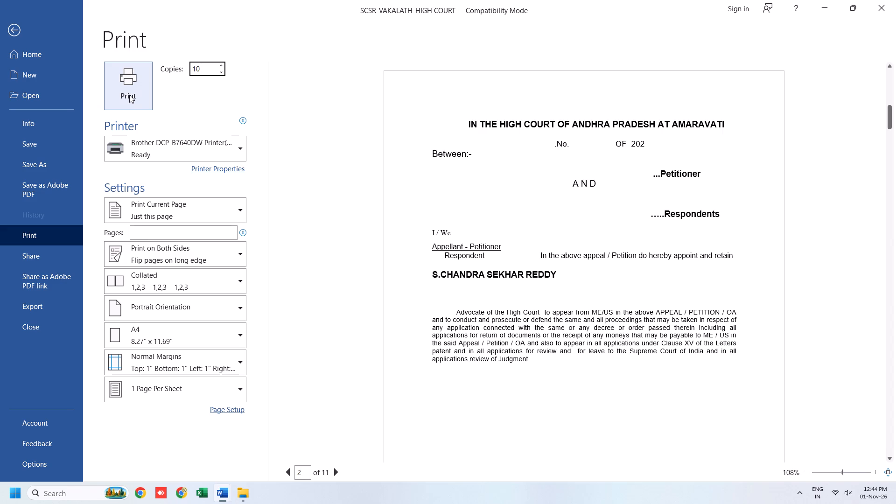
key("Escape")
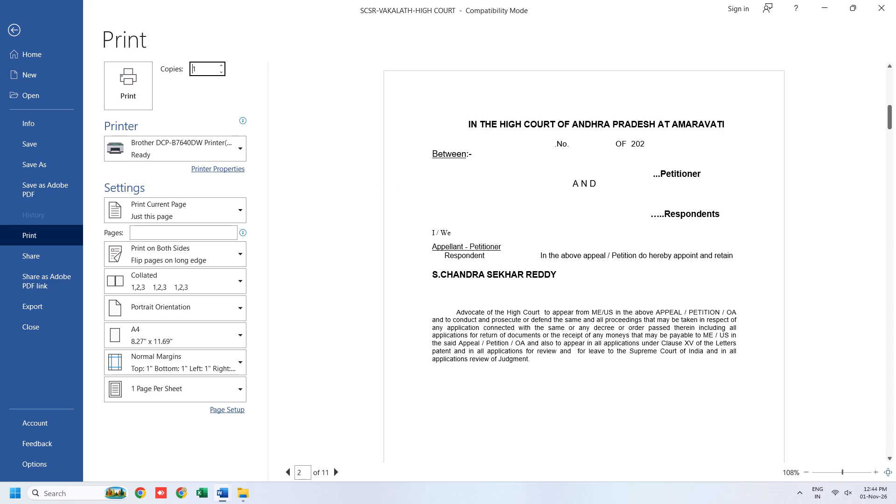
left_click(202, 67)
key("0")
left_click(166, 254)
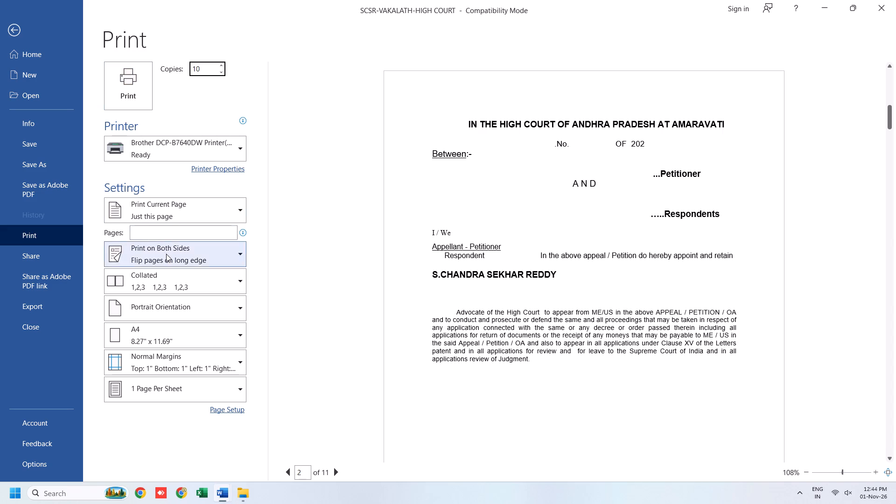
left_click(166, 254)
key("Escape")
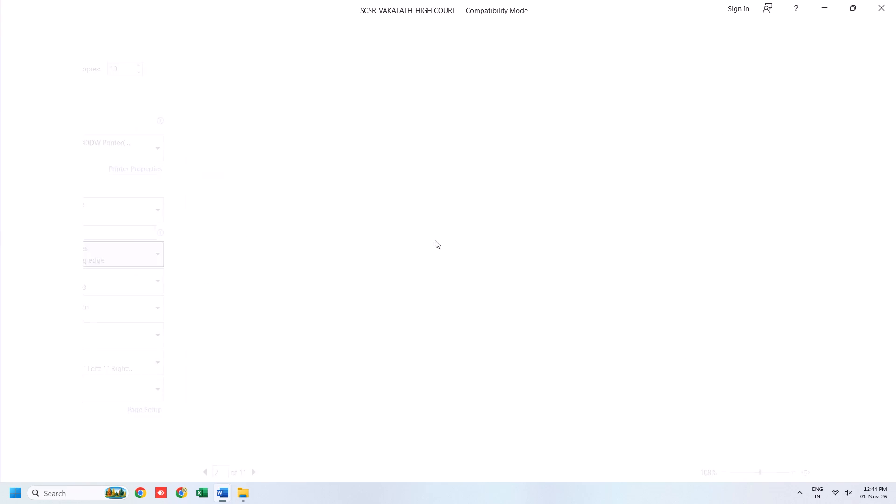
Copy the whole docket page of the third form on page 5, from the High Court heading to the service address.
scroll(435, 240, "down", 20)
scroll(435, 240, "down", 9)
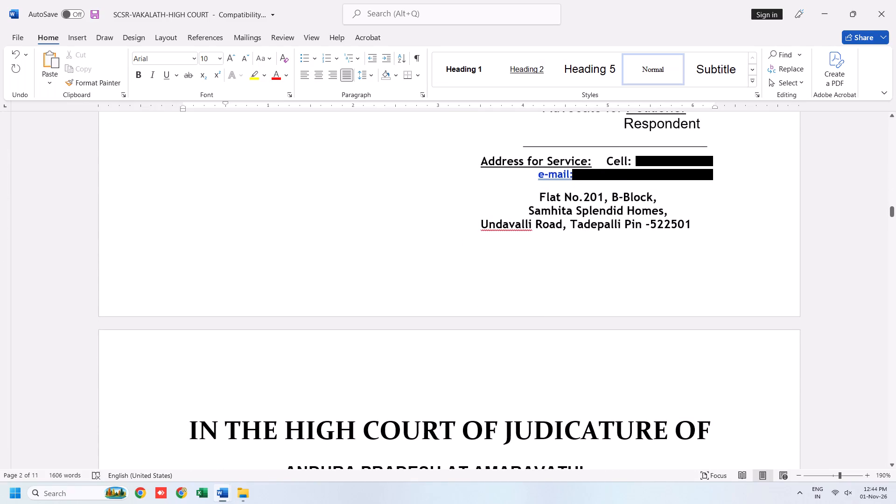
scroll(476, 254, "up", 3)
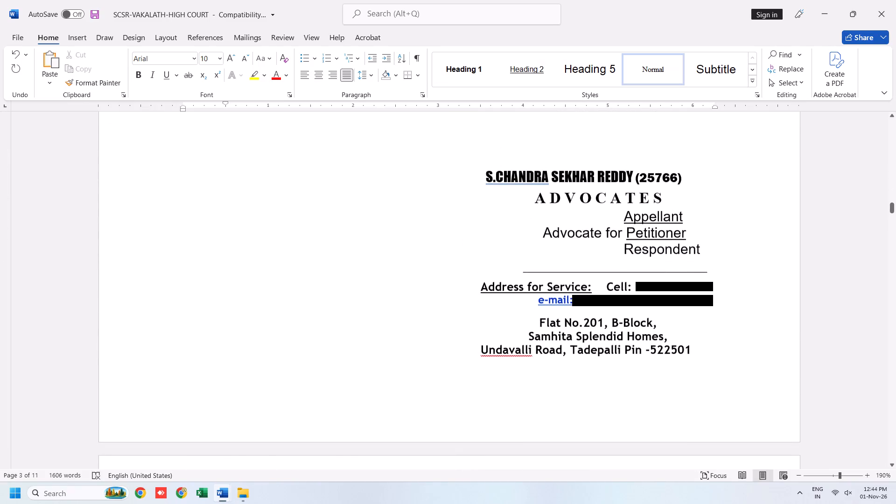
scroll(543, 247, "down", 20)
scroll(543, 247, "down", 20)
scroll(543, 247, "down", 3)
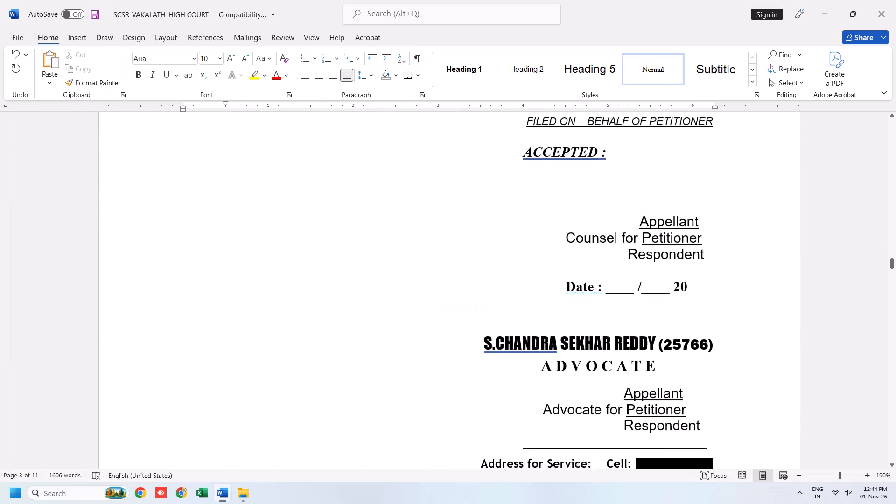
scroll(503, 233, "down", 4)
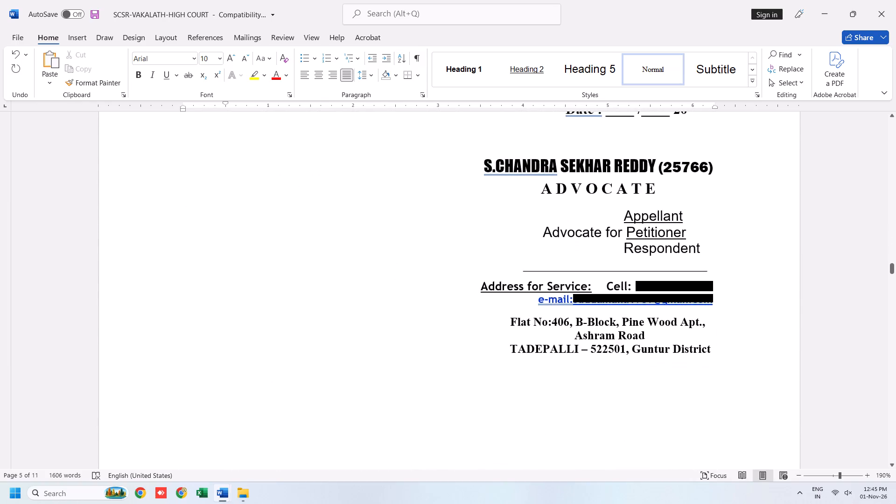
scroll(524, 236, "up", 8)
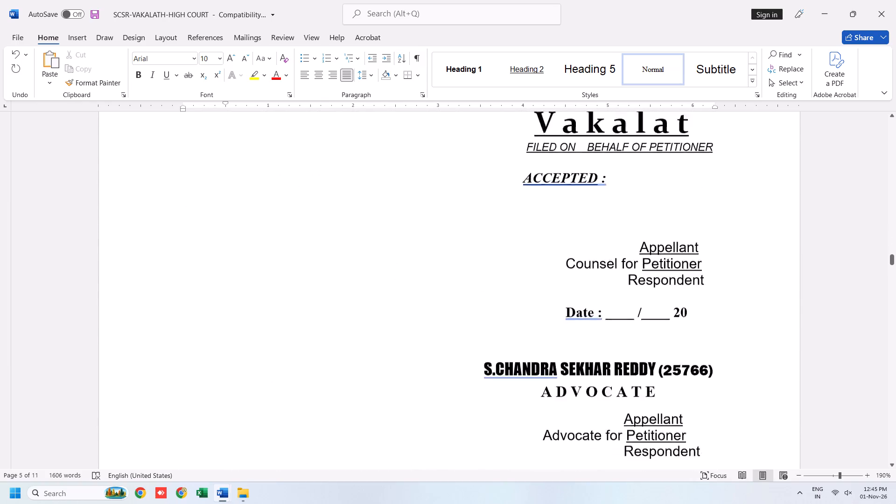
scroll(533, 223, "up", 10)
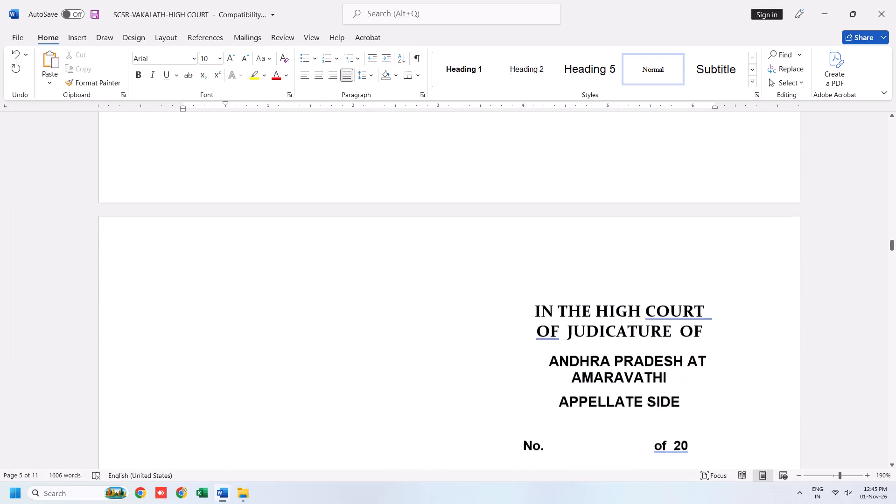
left_click_drag(532, 340, 635, 503)
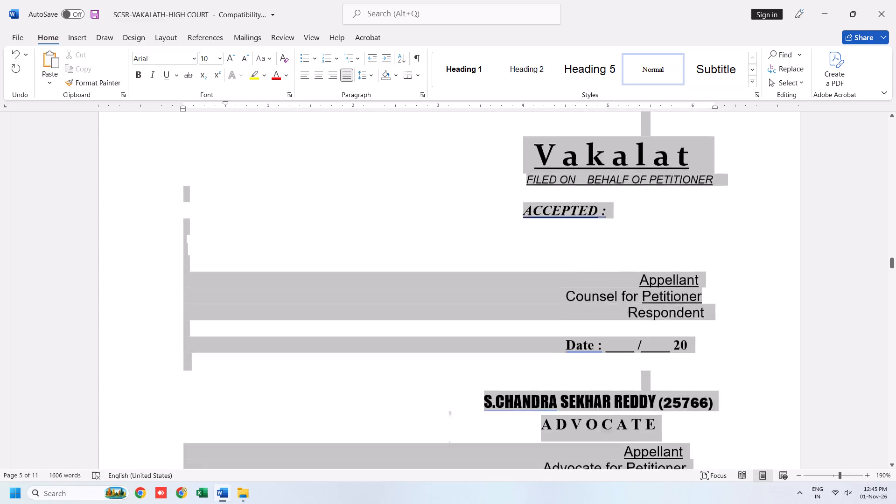
left_click_drag(635, 503, 729, 427)
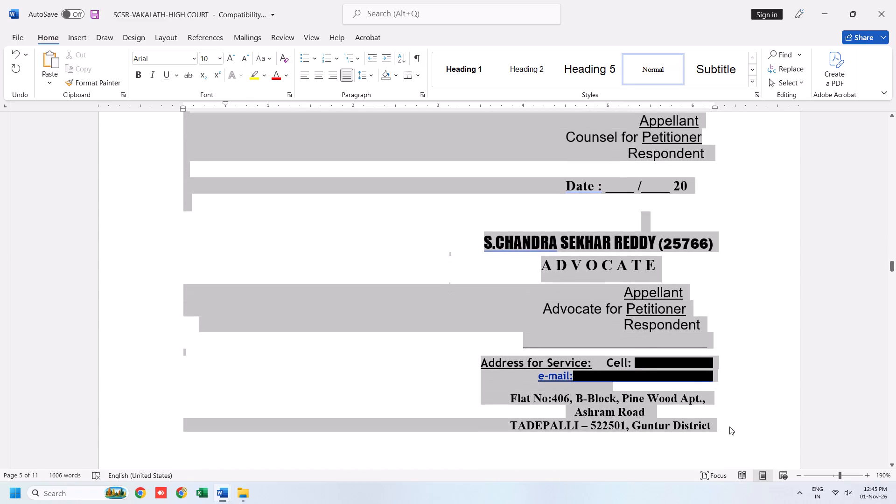
key("ctrl+c")
Paste the copied docket content on page 3, directly before the existing "IN THE HIGH COURT OF JUDICATURE OF" heading.
scroll(637, 325, "down", 5)
key("Page_Up")
key("Page_Up")
key("Page_Up")
key("Page_Up")
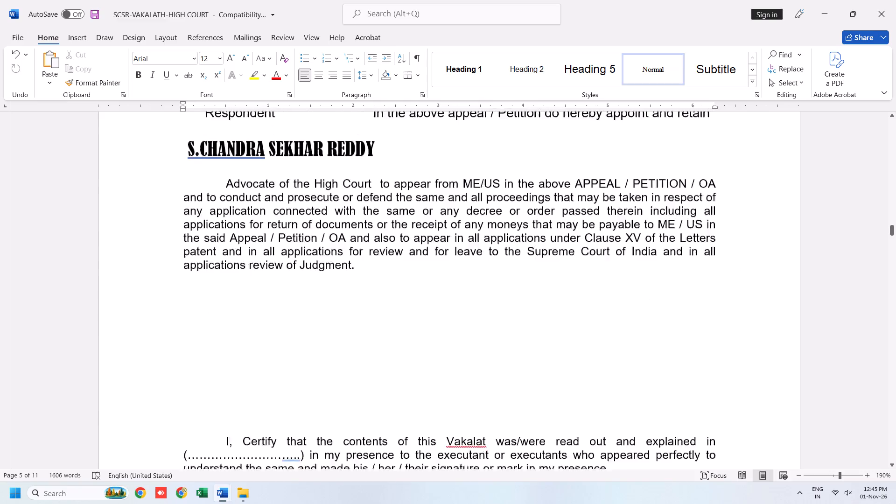
key("Page_Up")
key("Page_Up")
key("Page_Up")
key("Page_Up")
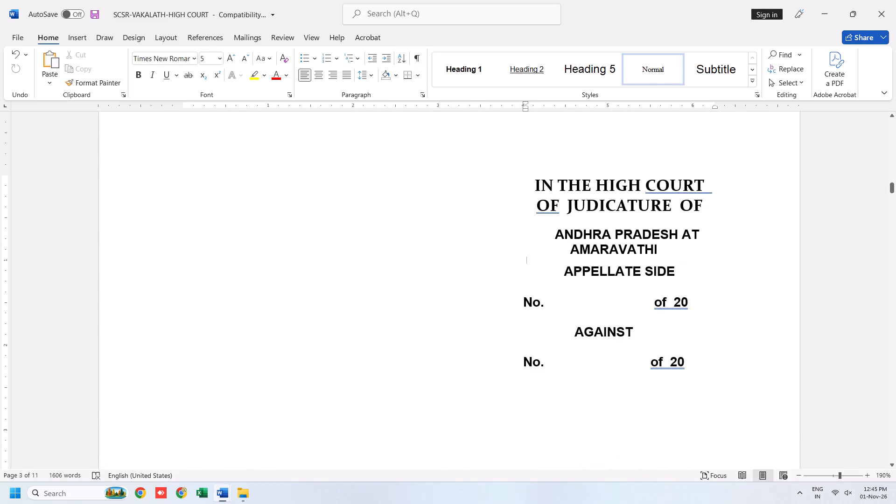
scroll(555, 283, "up", 16)
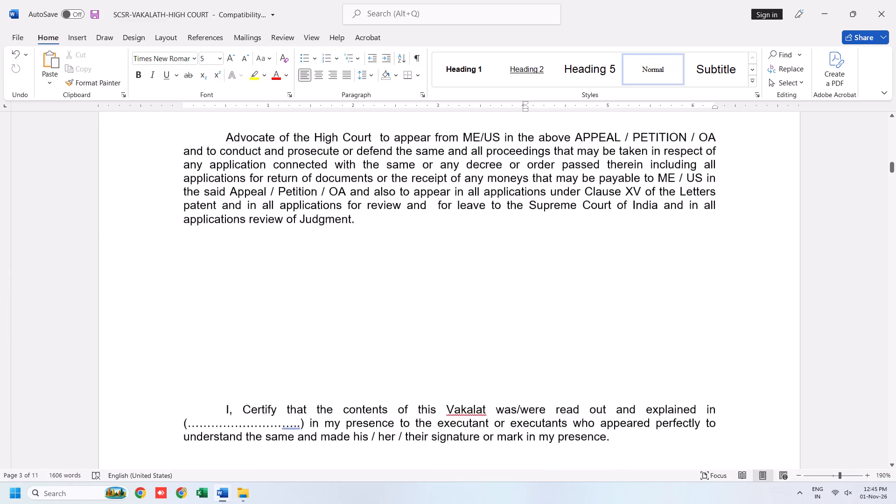
scroll(552, 268, "up", 6)
scroll(541, 256, "down", 18)
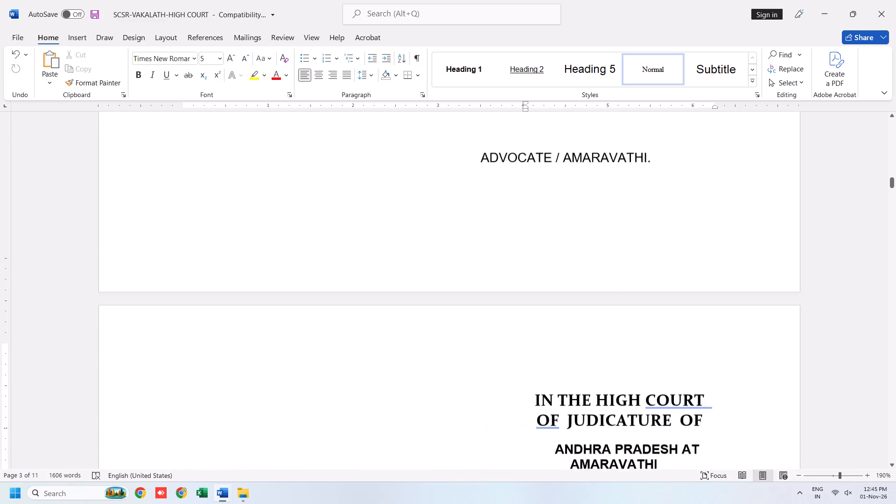
left_click(541, 350)
left_click(535, 348)
key("ctrl+v")
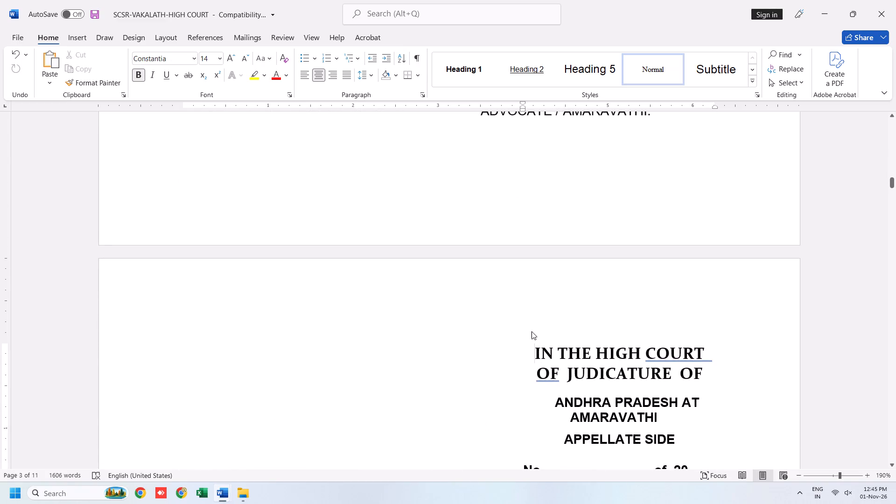
Add one blank line above the advocate's name in the pasted docket on page 3.
scroll(594, 299, "down", 5)
scroll(588, 309, "up", 8)
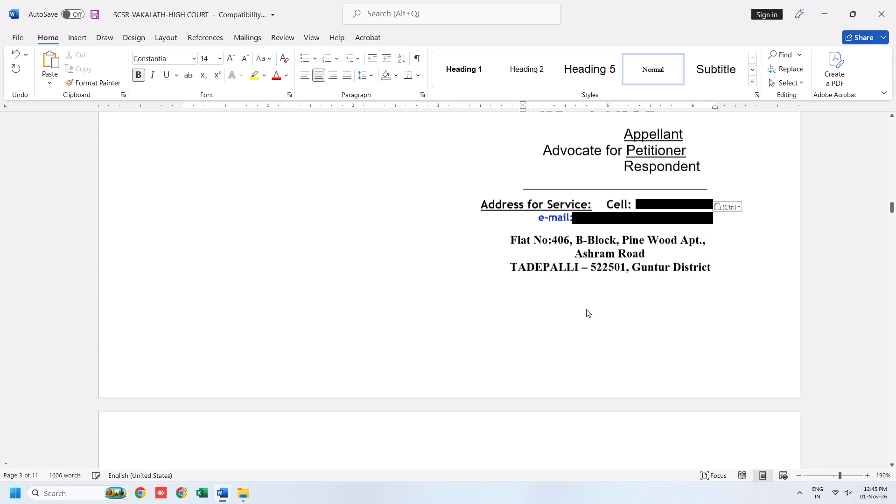
scroll(586, 308, "up", 4)
scroll(586, 308, "down", 4)
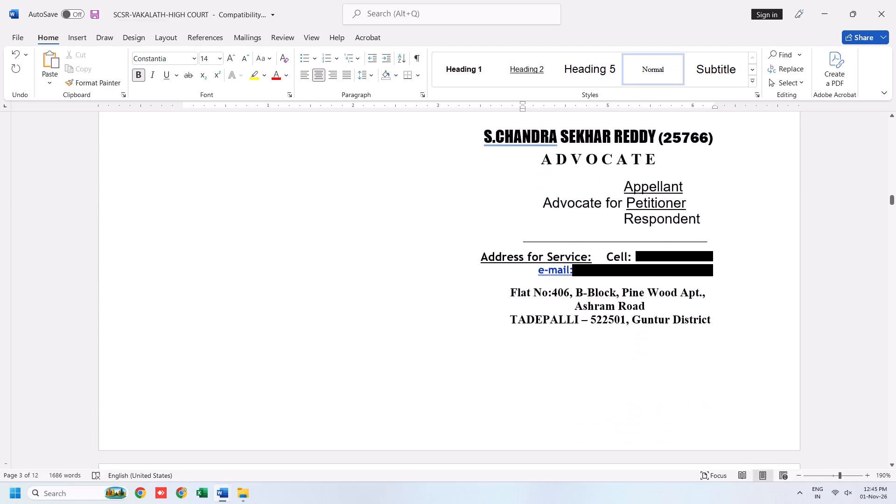
scroll(602, 269, "up", 2)
left_click(596, 193)
key("Return")
scroll(597, 196, "down", 4)
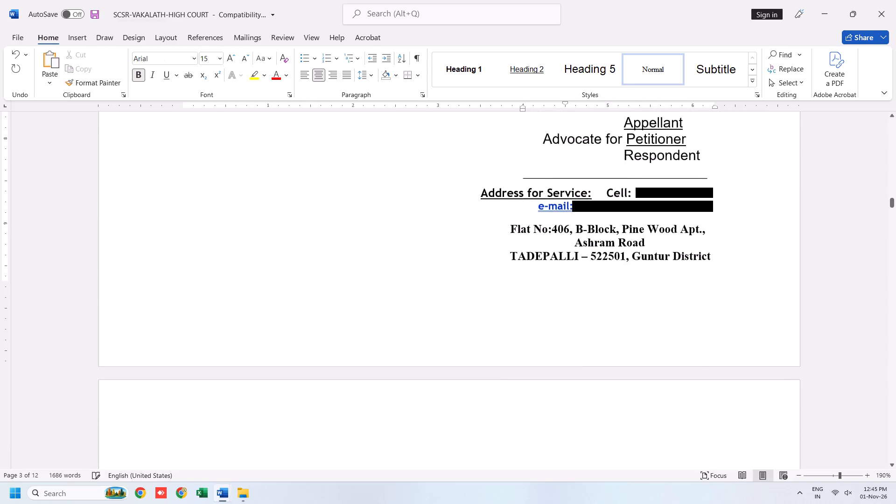
key("Return")
key("Delete")
Check the second form's first page and its print settings in the print preview.
scroll(563, 251, "up", 5)
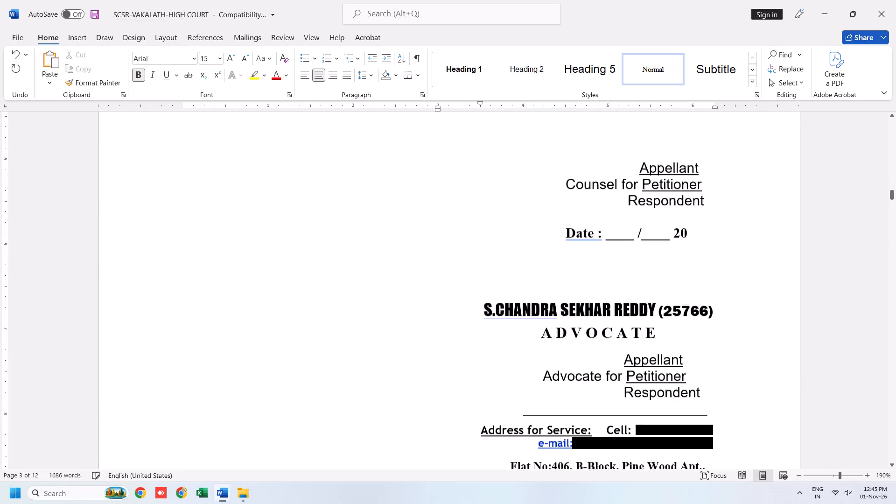
scroll(563, 245, "up", 6)
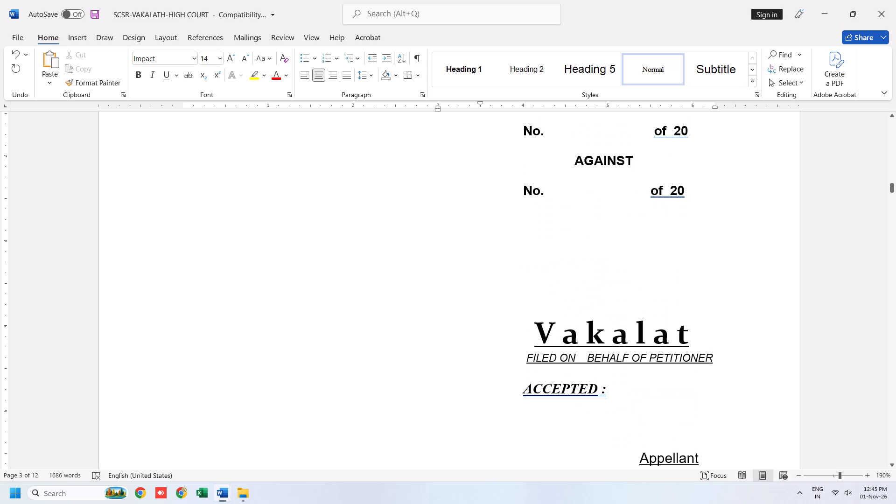
scroll(594, 254, "up", 14)
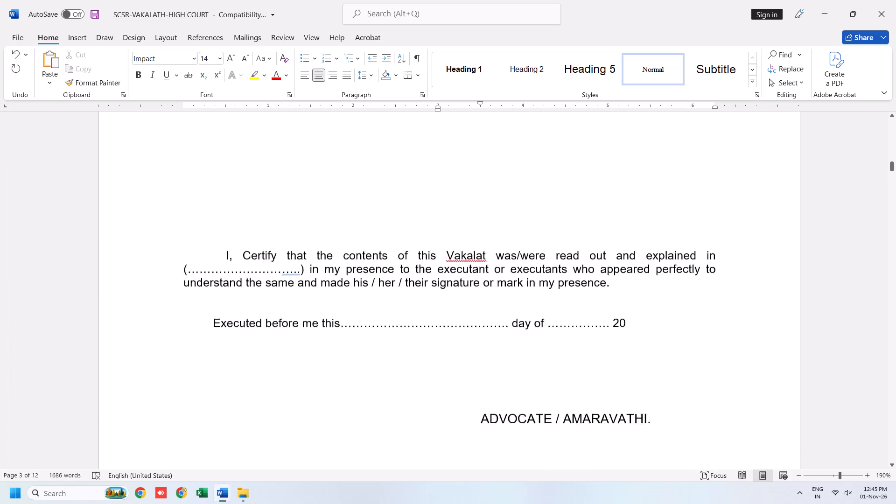
scroll(591, 244, "up", 15)
left_click(387, 240)
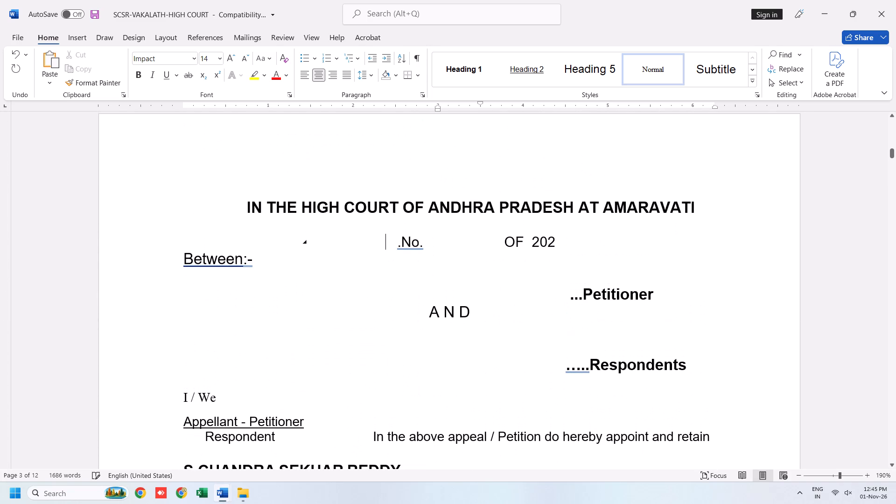
key("ctrl+p")
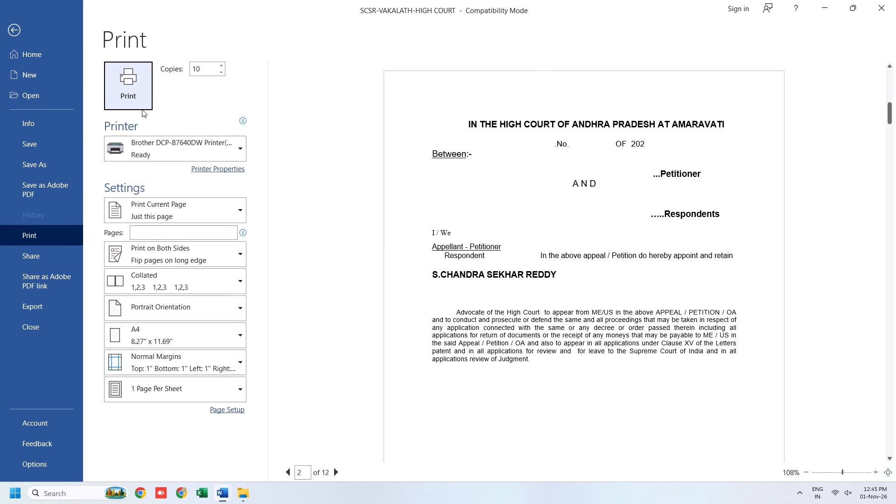
key("Escape")
Look over the second form's first page and new docket page, and save the document.
scroll(685, 114, "down", 16)
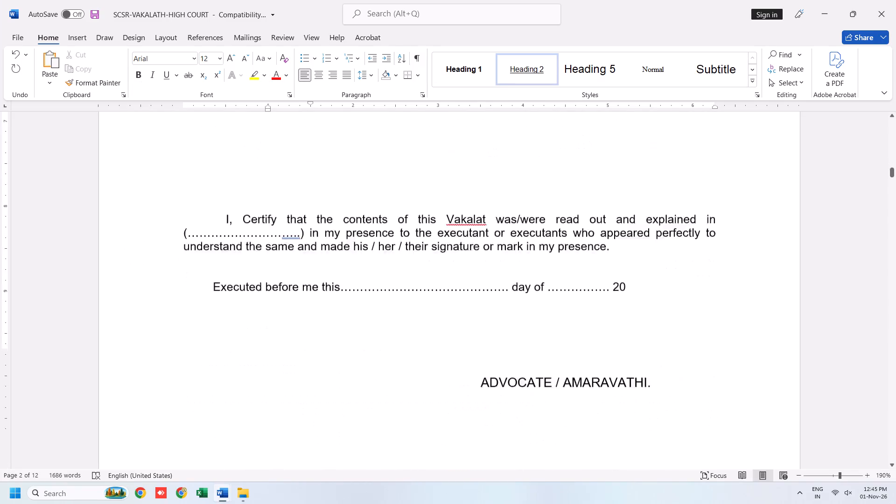
scroll(593, 127, "down", 20)
scroll(593, 127, "down", 10)
scroll(558, 218, "up", 9)
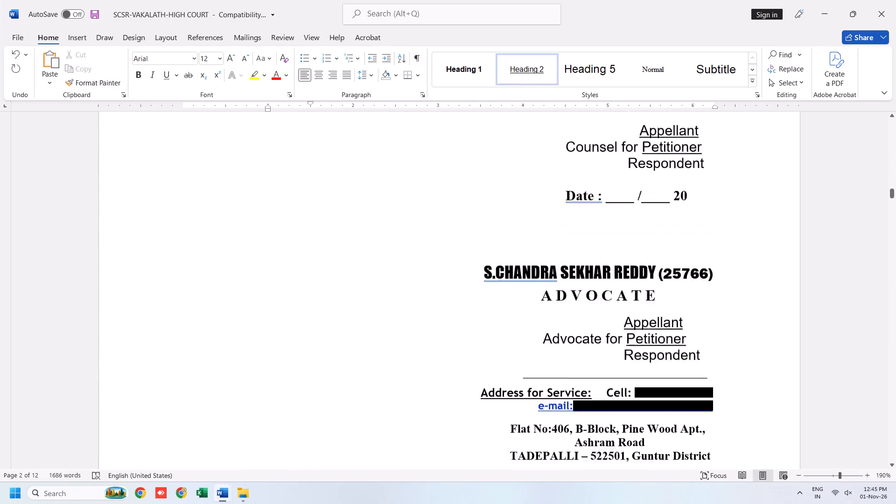
scroll(550, 117, "up", 20)
scroll(550, 117, "up", 4)
left_click(392, 224)
key("ctrl+s")
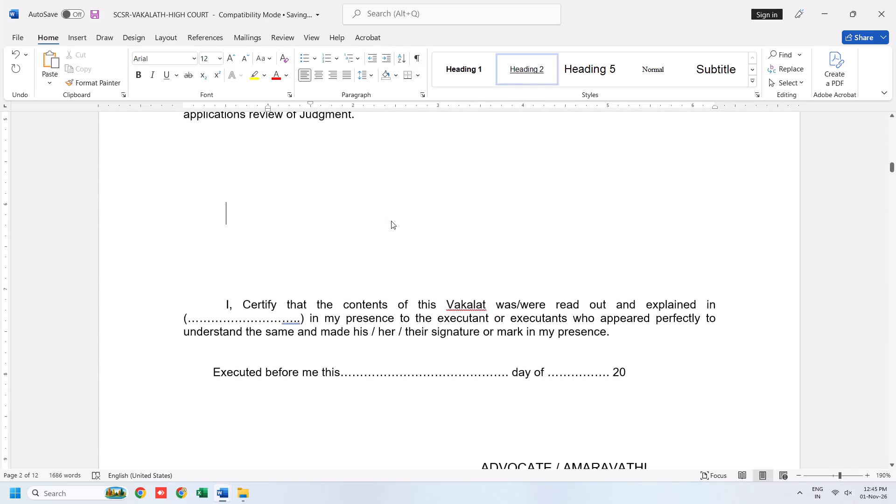
Print 10 copies of pages 2-3 on both sides, flipping on the long edge, on the Brother DCP-B7640DW.
key("ctrl+p")
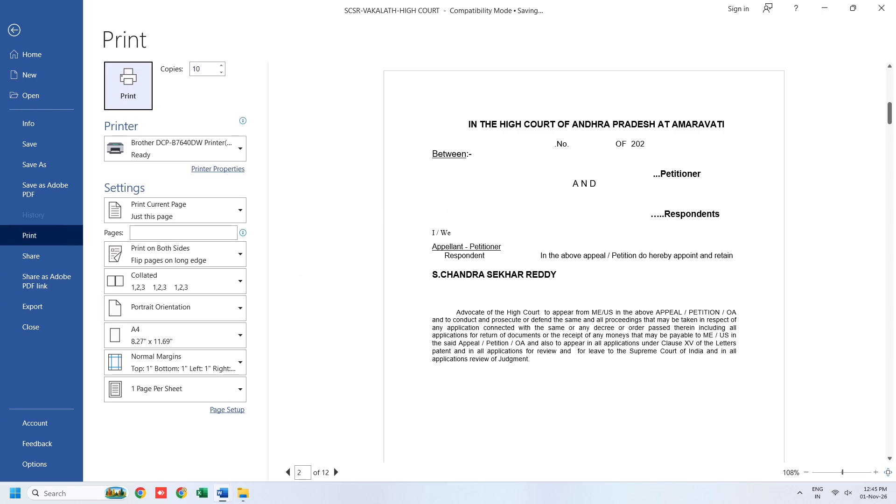
left_click(145, 231)
type("2-")
key("3")
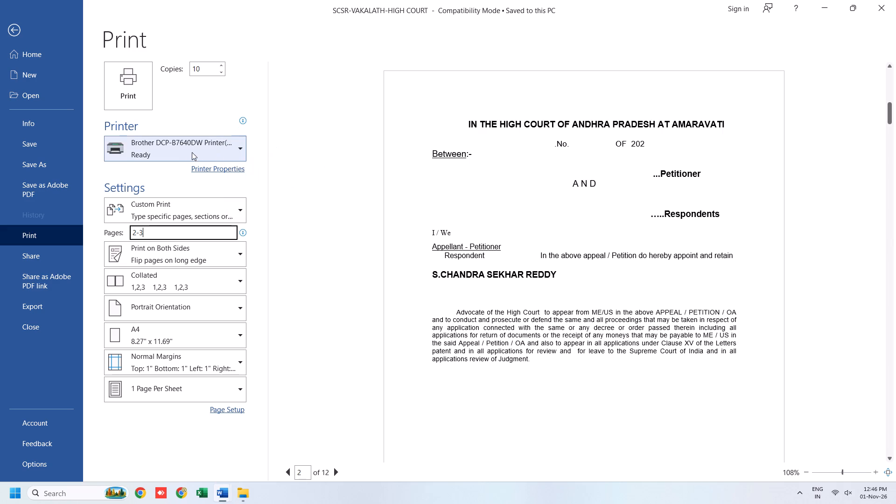
left_click(138, 91)
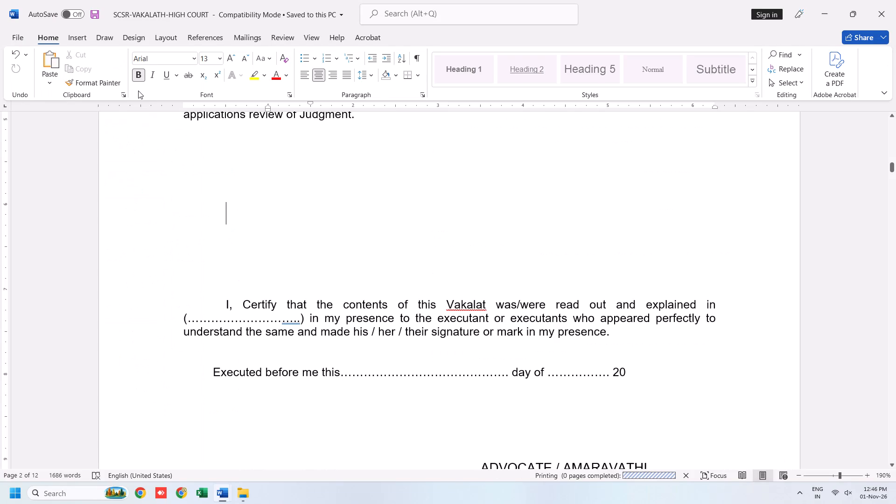
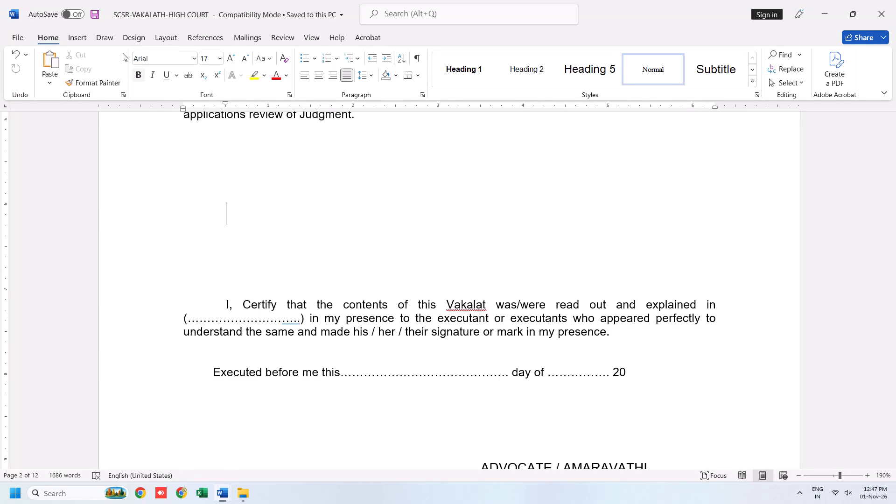
Save the vakalat document.
key("ctrl+s")
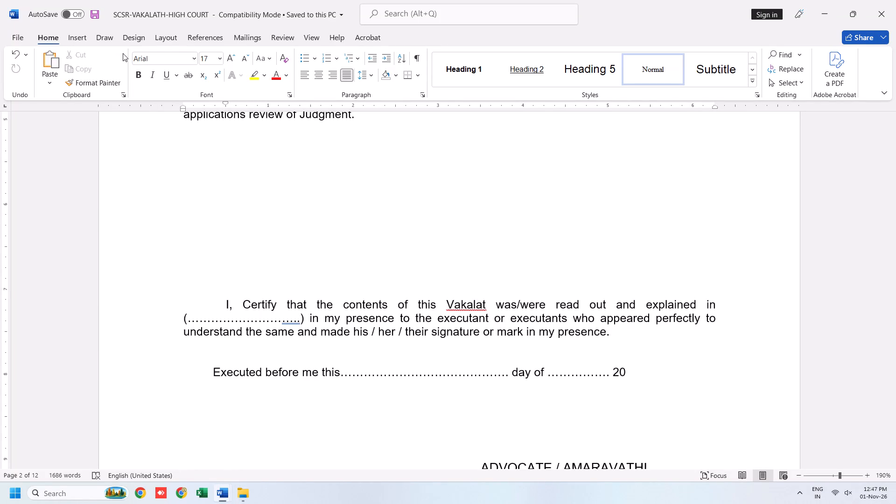
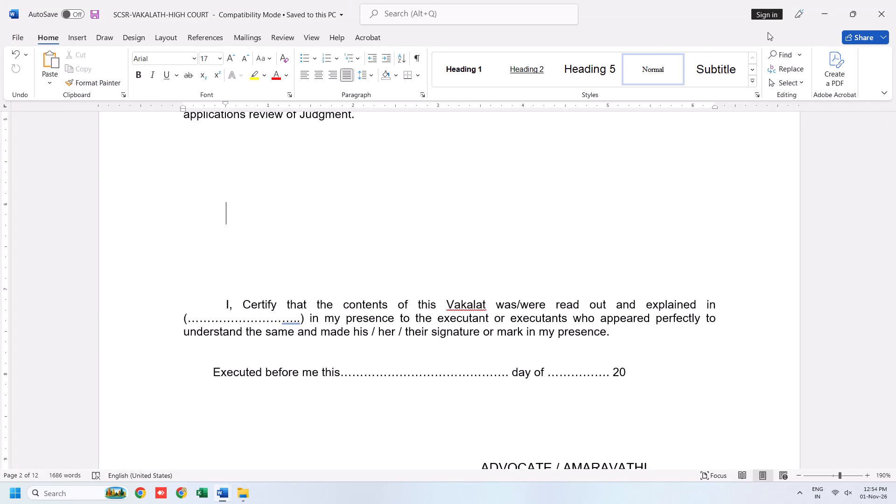
Close the SCSR-VAKALATH-HIGH COURT document.
left_click(881, 10)
Open the recent document O.S.NO.4-2019-IMPLEAD.
left_click(13, 36)
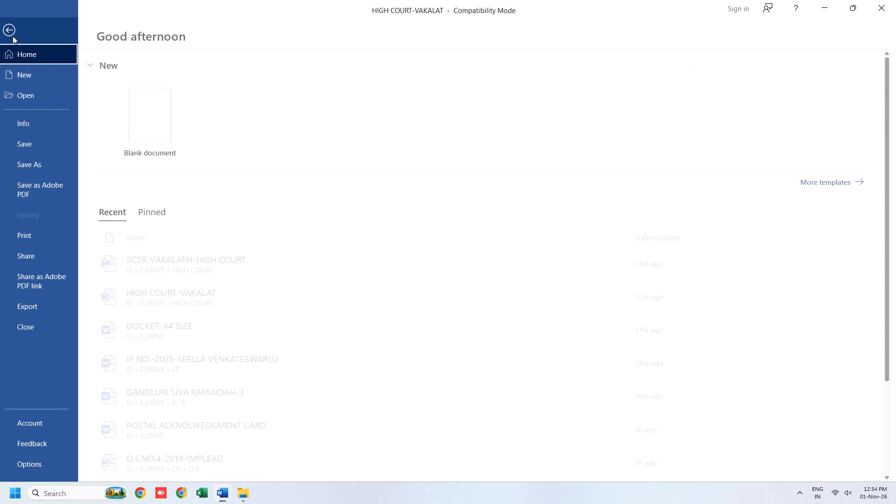
scroll(259, 338, "down", 2)
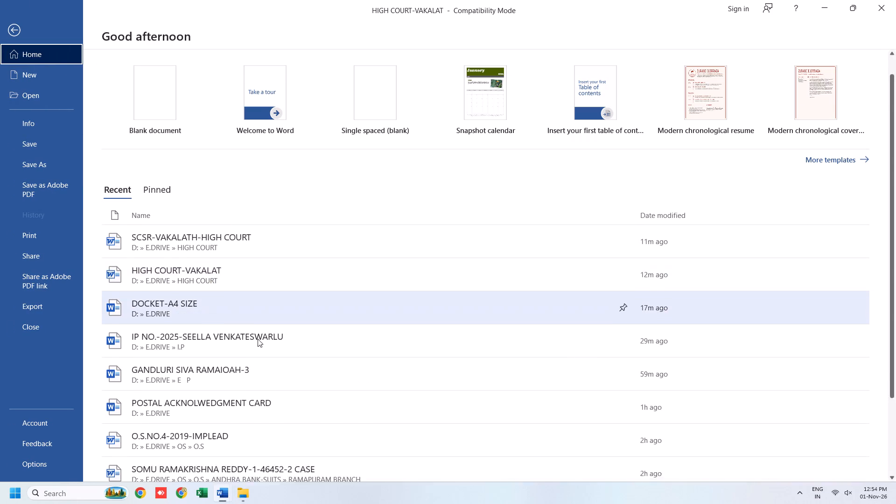
scroll(258, 339, "down", 1)
left_click(201, 389)
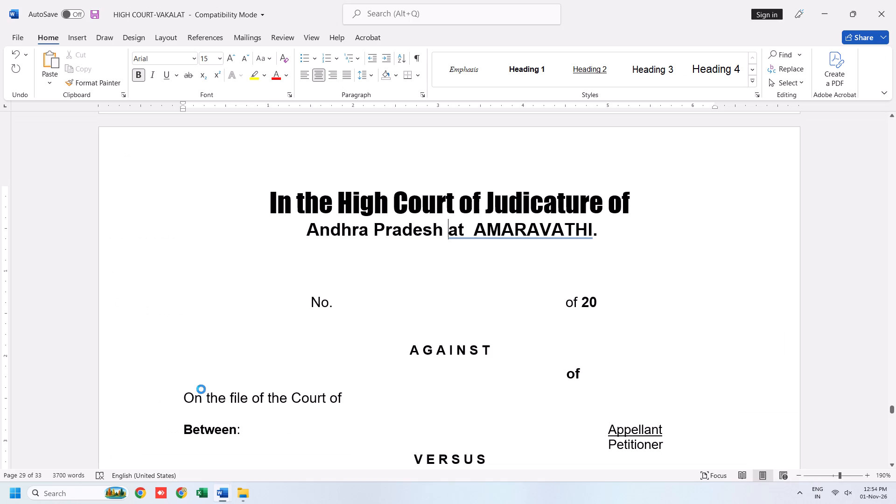
Look through the opening affidavits, party details, petition and proposed amendment pages of the implead document.
scroll(391, 315, "down", 11)
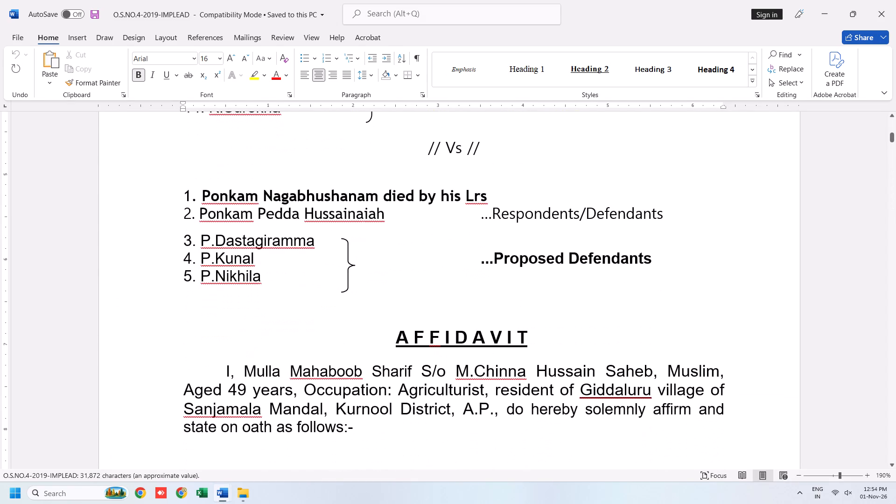
left_click(292, 290)
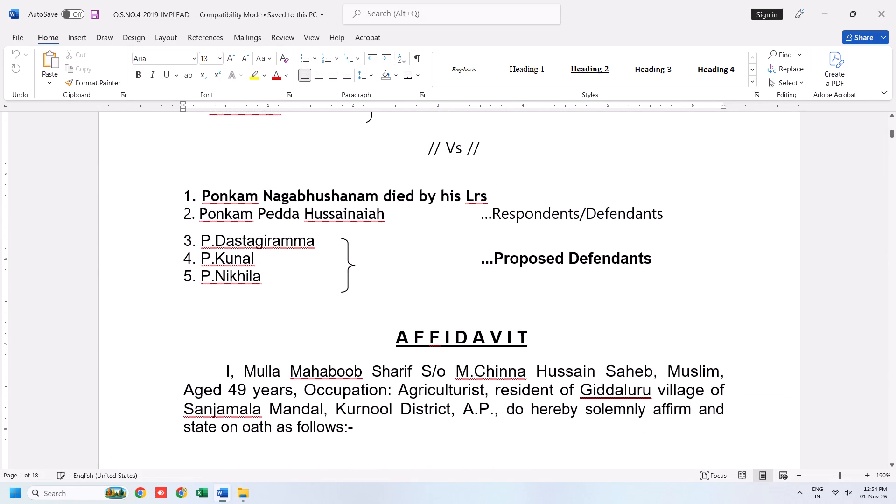
scroll(319, 280, "down", 20)
scroll(319, 280, "down", 18)
scroll(307, 256, "down", 10)
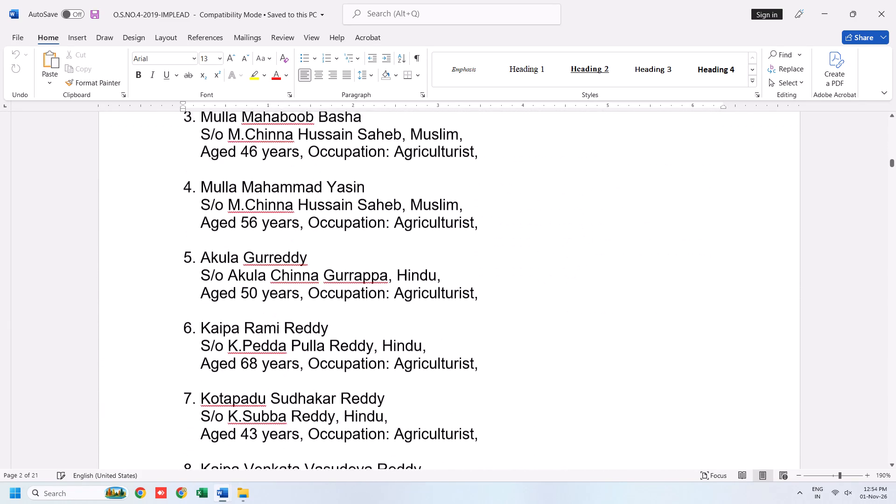
scroll(304, 268, "down", 11)
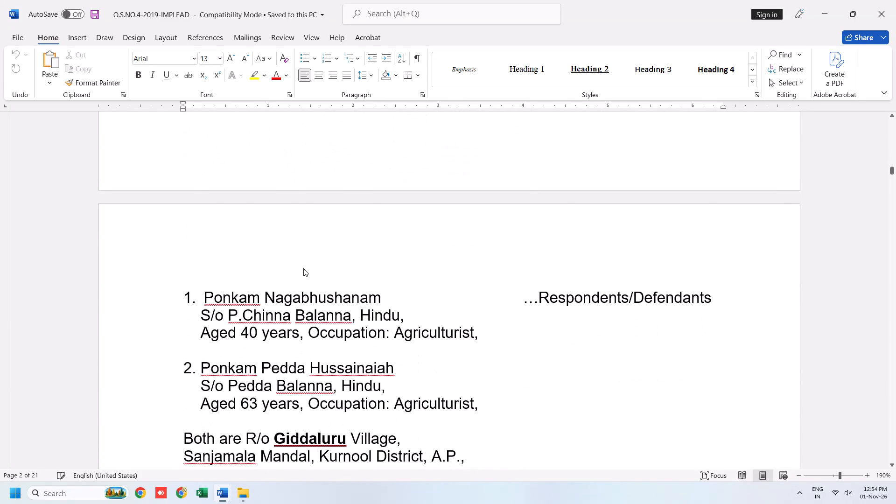
scroll(303, 268, "down", 10)
scroll(300, 262, "down", 20)
scroll(300, 262, "down", 3)
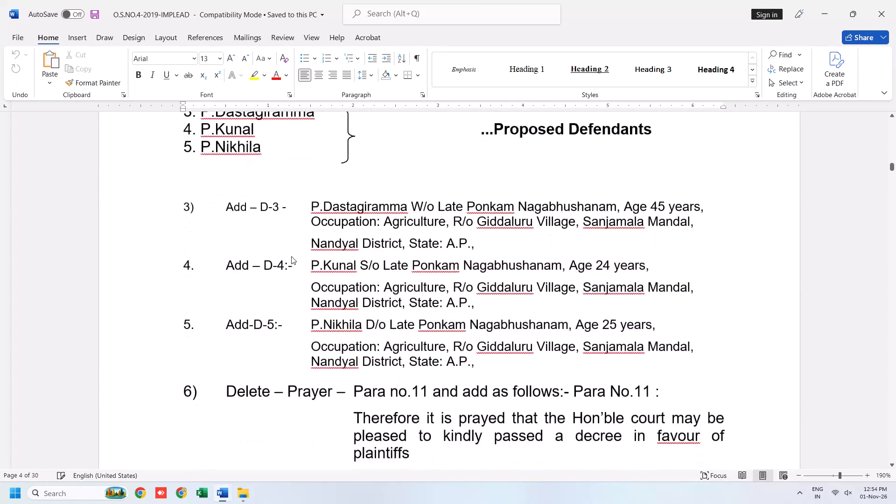
scroll(291, 256, "down", 20)
scroll(292, 254, "down", 5)
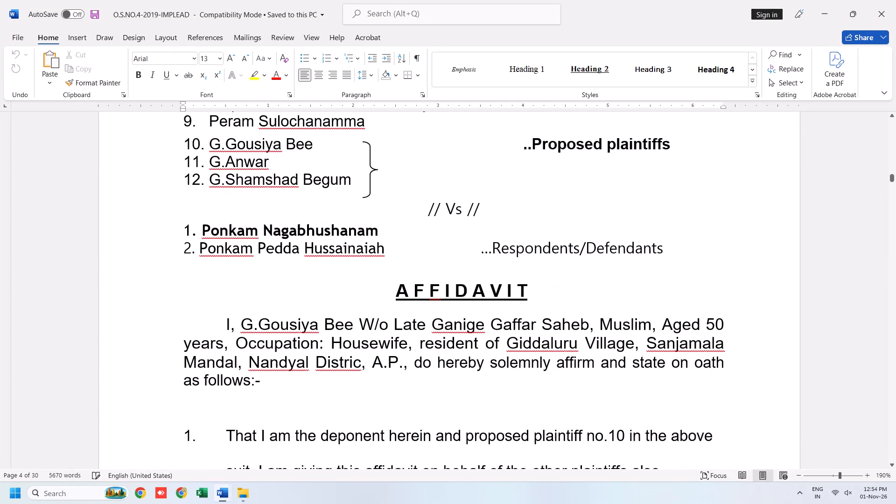
scroll(293, 253, "up", 14)
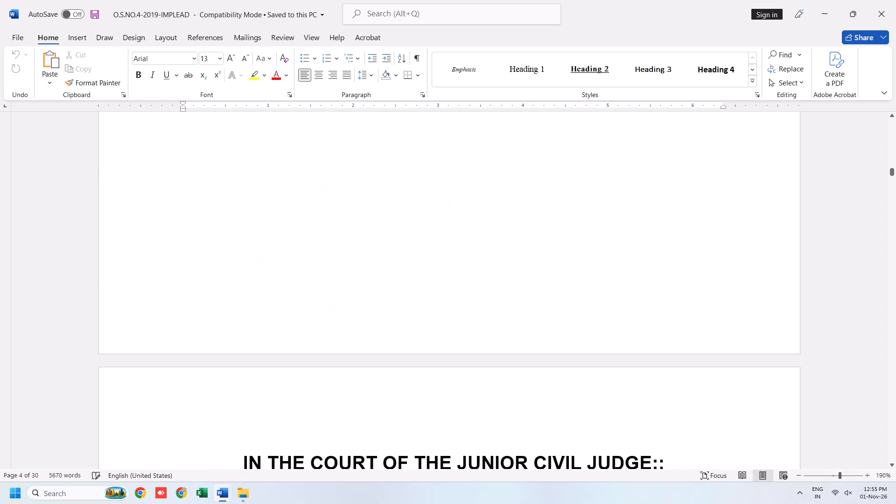
key("ctrl+Home")
scroll(289, 283, "down", 3)
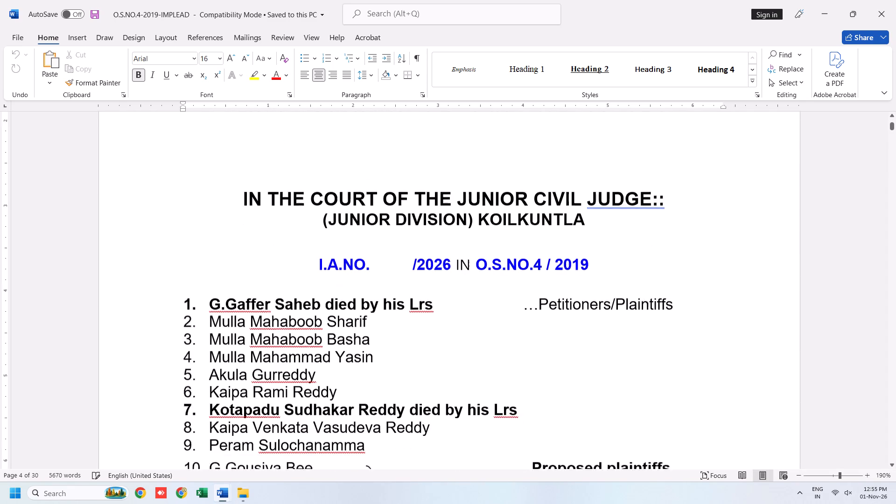
scroll(295, 304, "down", 19)
scroll(299, 307, "up", 1)
scroll(300, 307, "down", 20)
scroll(300, 307, "down", 5)
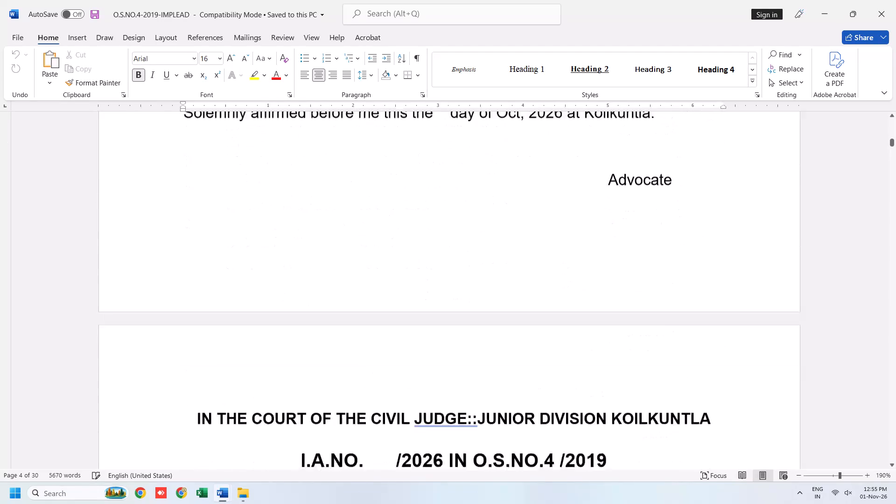
scroll(287, 315, "down", 4)
scroll(275, 298, "down", 20)
scroll(275, 298, "down", 5)
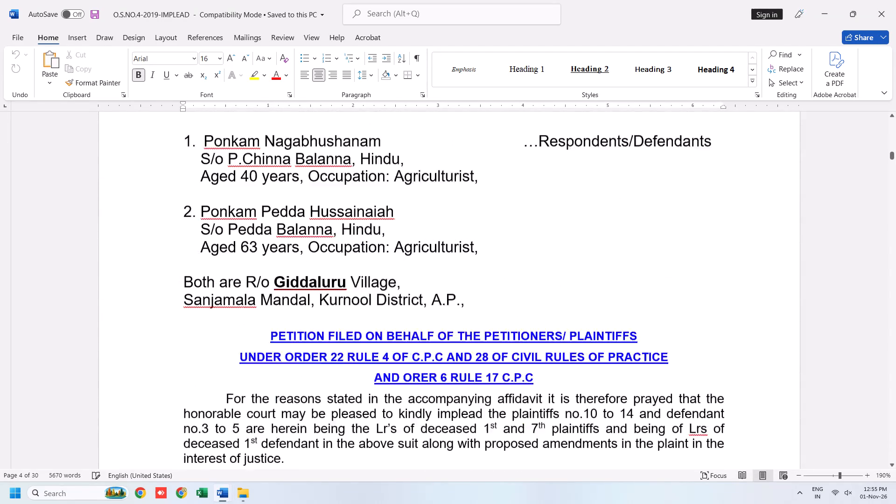
scroll(291, 292, "down", 20)
scroll(291, 292, "down", 17)
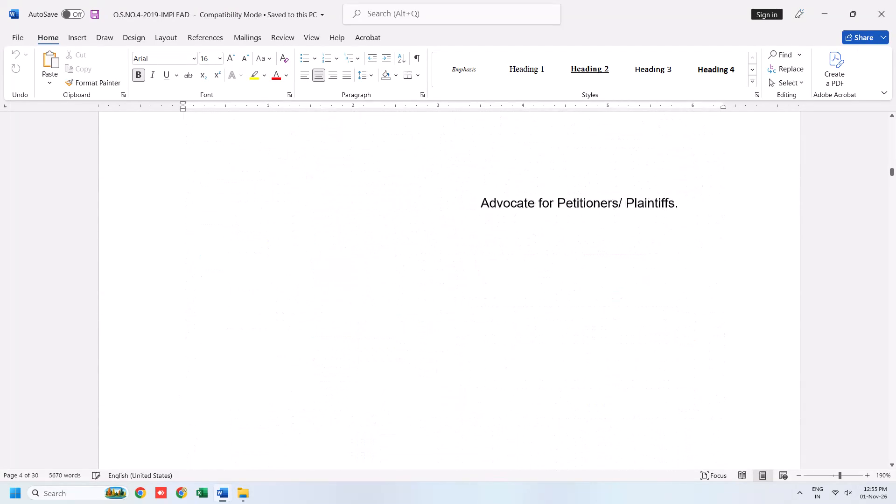
scroll(280, 308, "down", 8)
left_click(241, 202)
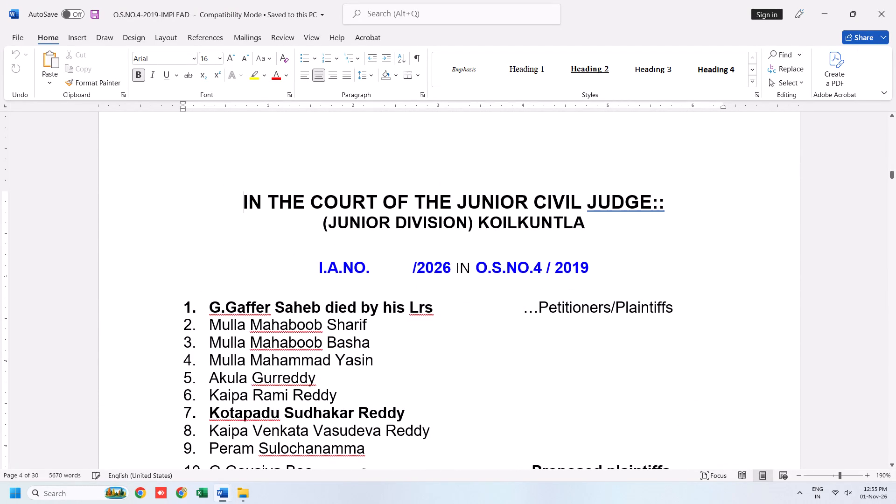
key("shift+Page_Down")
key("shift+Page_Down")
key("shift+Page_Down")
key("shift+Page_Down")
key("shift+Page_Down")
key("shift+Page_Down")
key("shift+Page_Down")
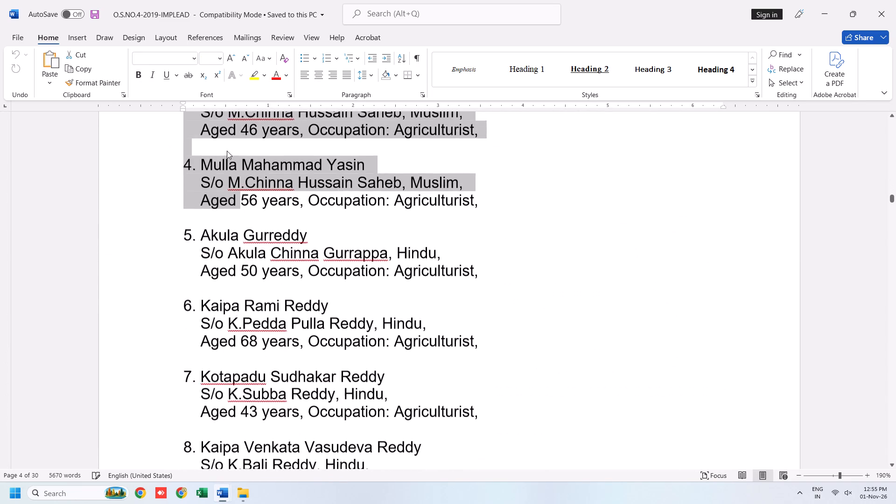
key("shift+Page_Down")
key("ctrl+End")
Look back from the document's end through the closing affidavit and the Section 5 Limitation Act petition to its court heading.
key("Page_Up")
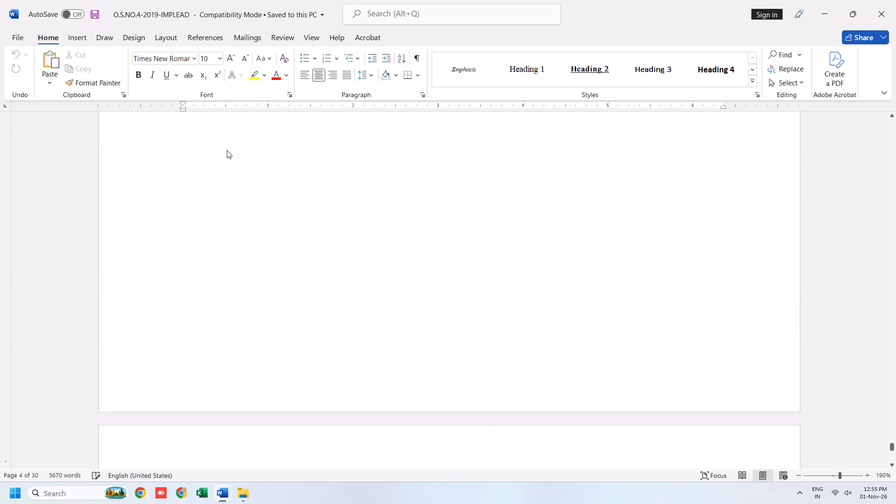
key("Page_Up")
key("Page_Up")
key("Page_Up")
key("Page_Up")
key("Page_Up")
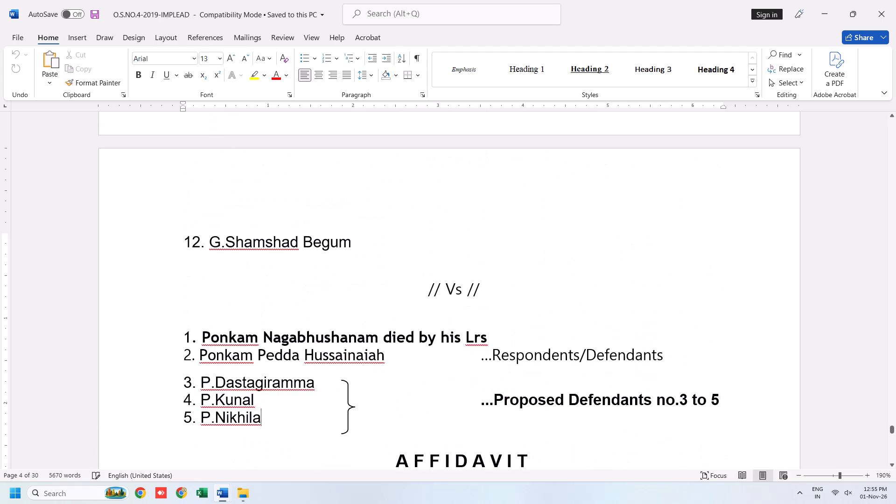
key("Page_Up")
key("Page_Down")
key("Page_Up")
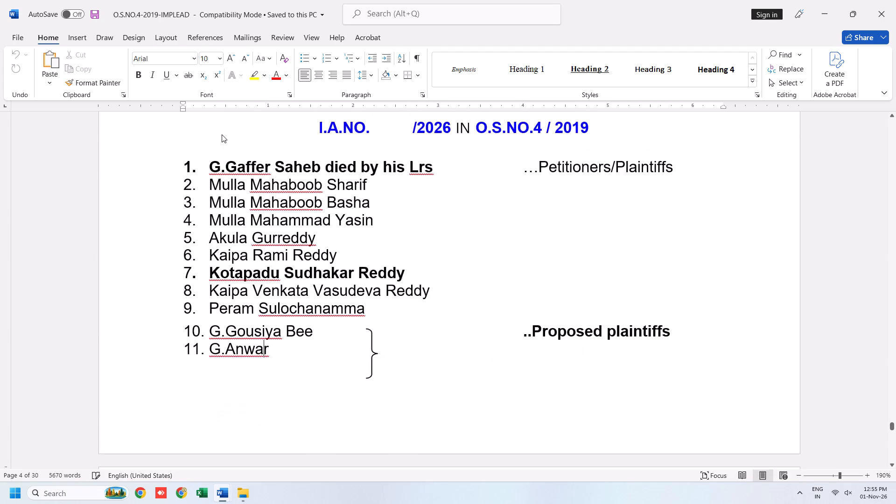
key("Page_Up")
scroll(254, 137, "up", 14)
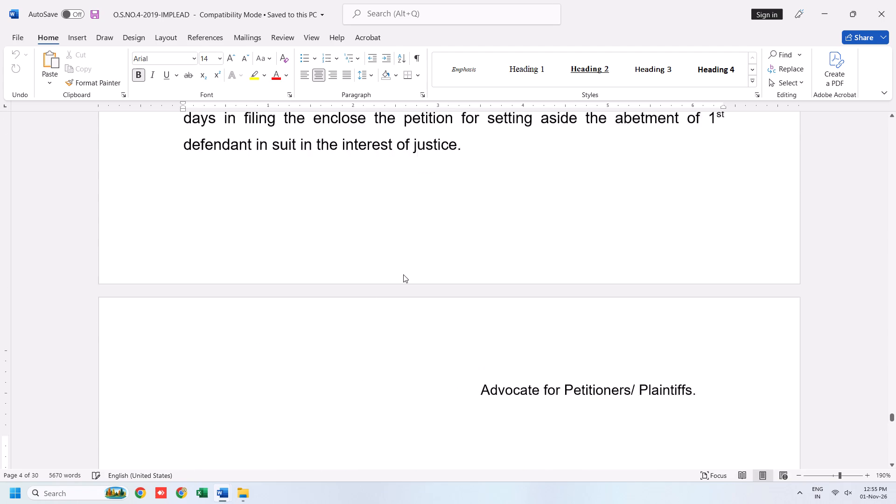
scroll(403, 274, "up", 14)
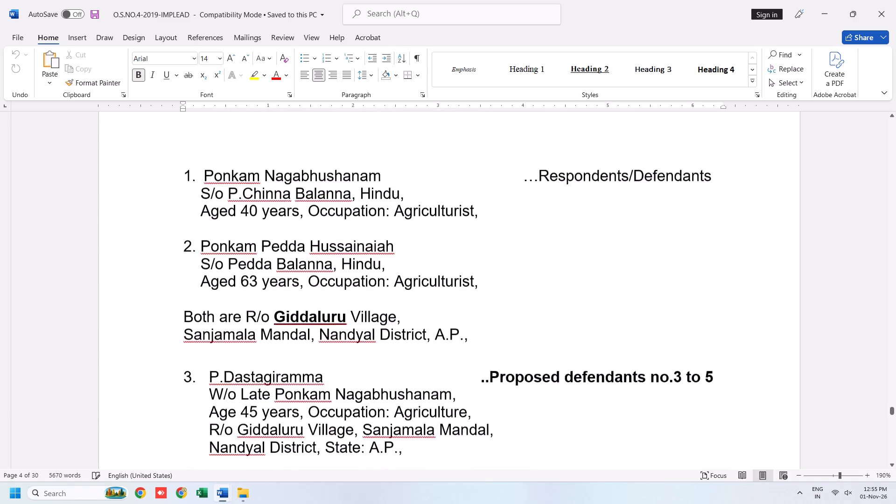
scroll(374, 263, "up", 20)
scroll(374, 263, "up", 12)
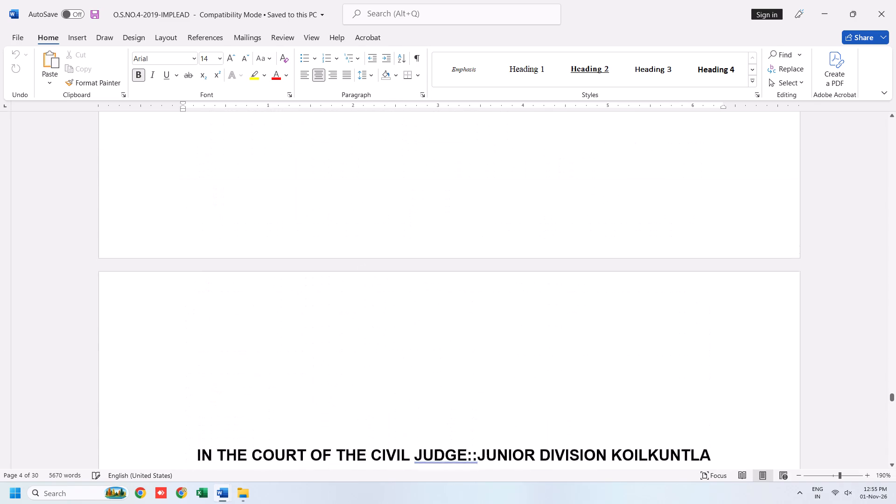
Delete two blank lines above the court heading of the Section 5 Limitation Act petition.
left_click(326, 362)
left_click(306, 391)
scroll(336, 356, "down", 4)
key("Delete")
key("Delete")
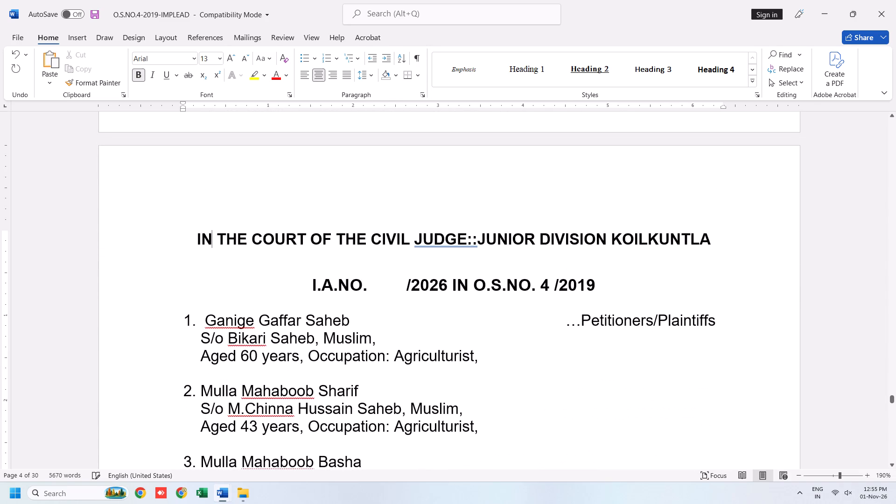
Examine the petition's party details, Section 5 Limitation Act prayer and advocate line, and where its pages break.
scroll(342, 326, "down", 5)
scroll(334, 328, "up", 1)
scroll(334, 327, "down", 16)
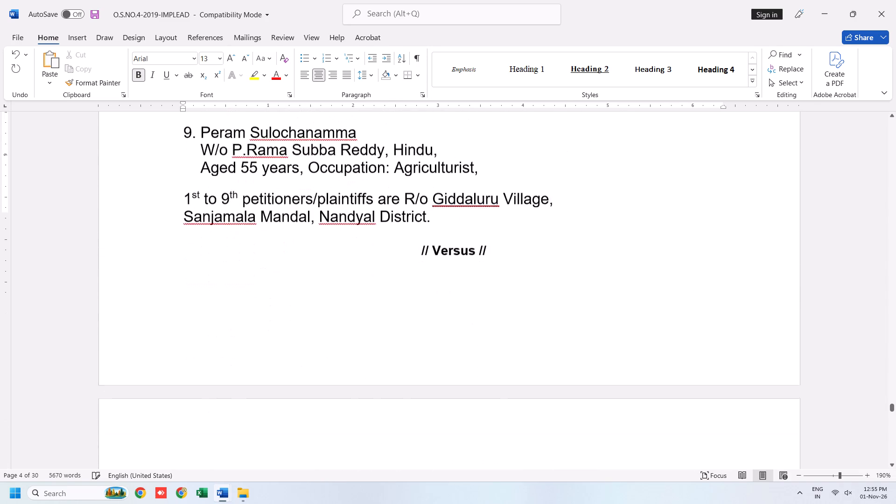
scroll(315, 310, "down", 11)
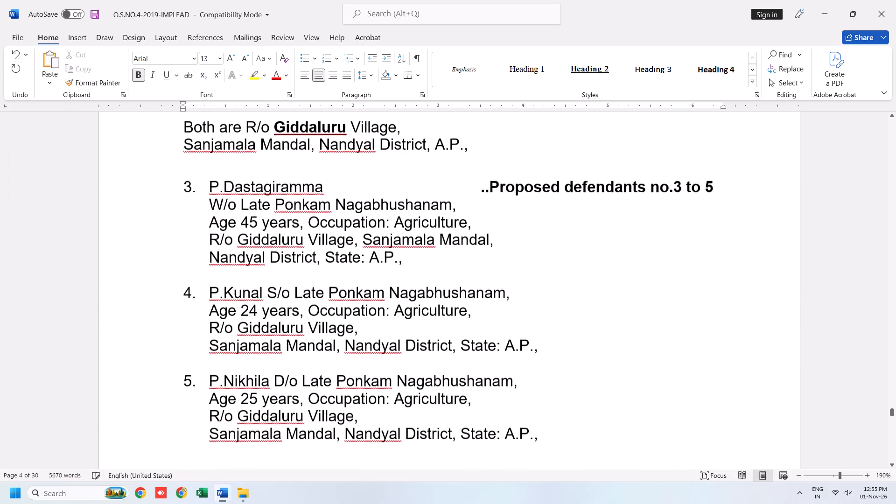
scroll(313, 309, "down", 4)
scroll(310, 308, "up", 5)
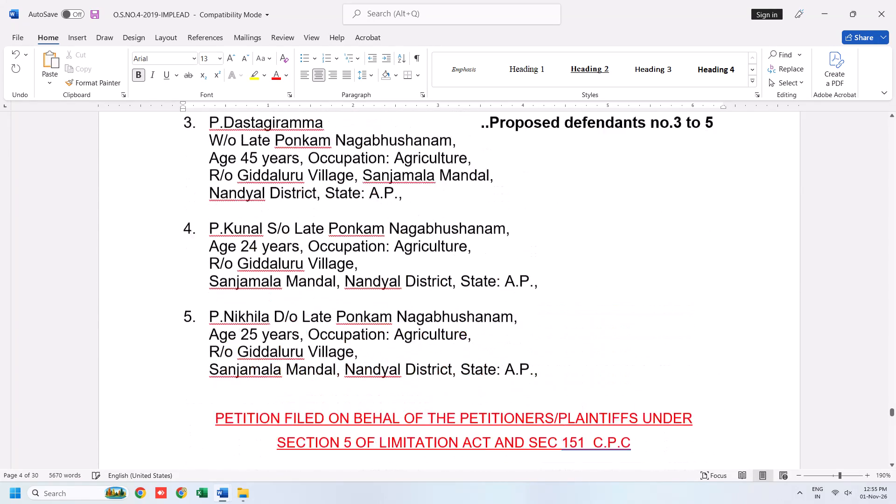
scroll(310, 308, "up", 2)
scroll(340, 280, "up", 3)
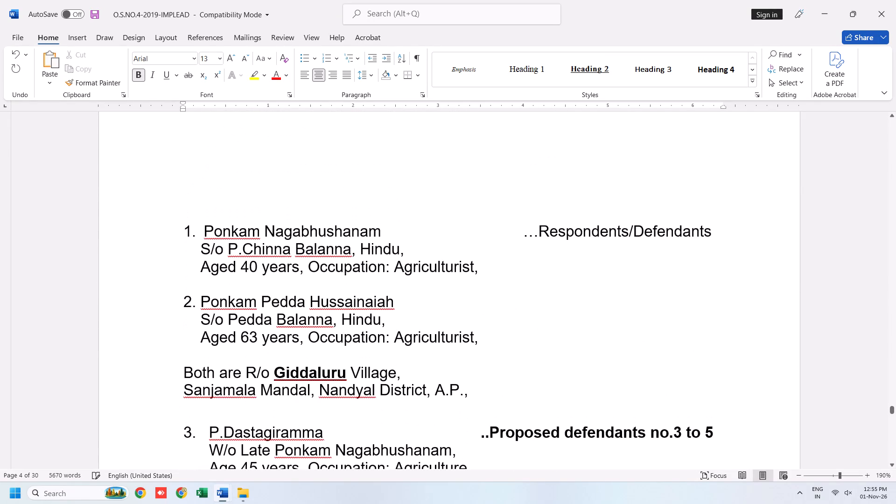
scroll(340, 280, "down", 13)
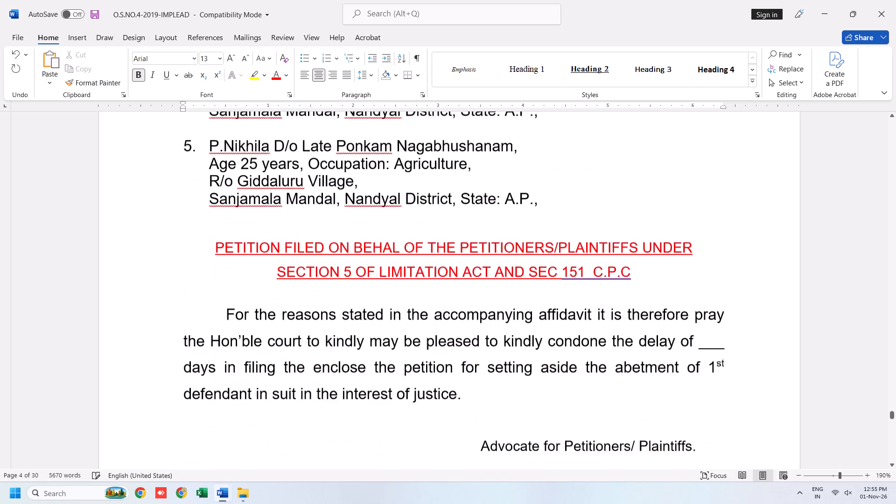
left_click(333, 276)
left_click(313, 287)
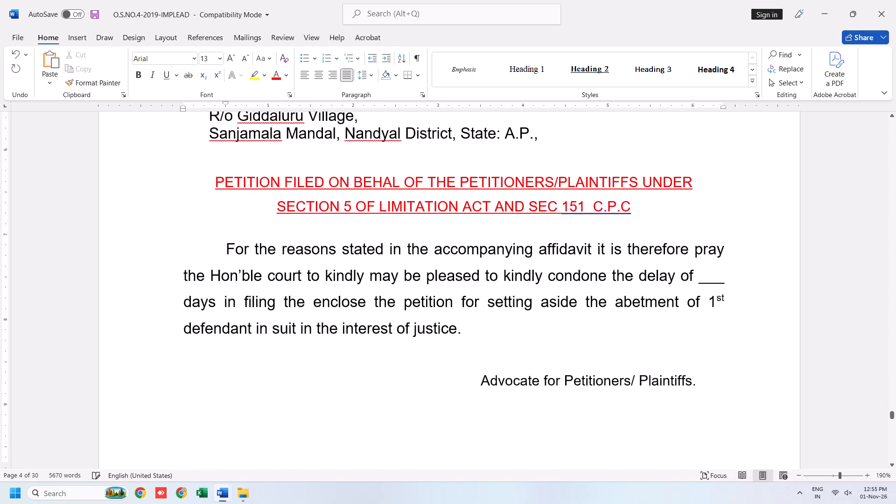
scroll(361, 266, "down", 10)
scroll(315, 273, "down", 10)
scroll(299, 282, "up", 8)
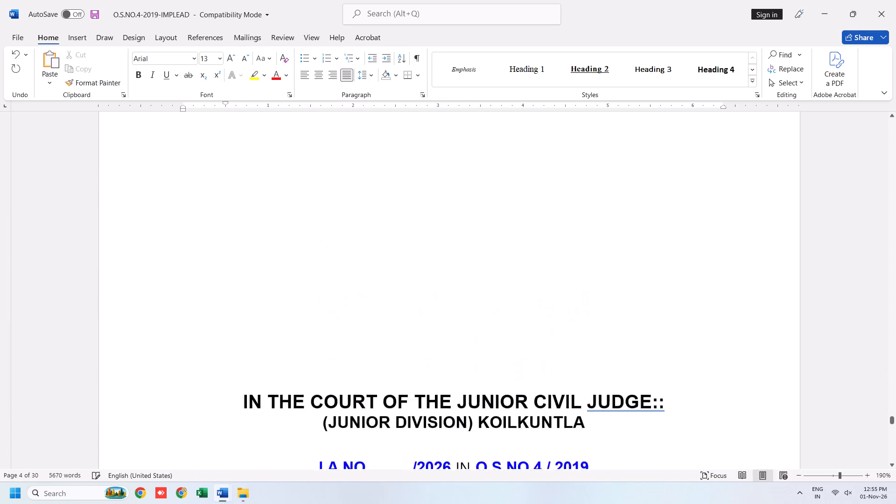
scroll(297, 278, "up", 2)
Look back through the petition's party details to the court heading and party list of the affidavit with proposed defendants no.3 to 5.
key("Page_Down")
key("Page_Up")
key("Page_Up")
key("Page_Up")
key("Page_Up")
key("Page_Up")
key("Page_Up")
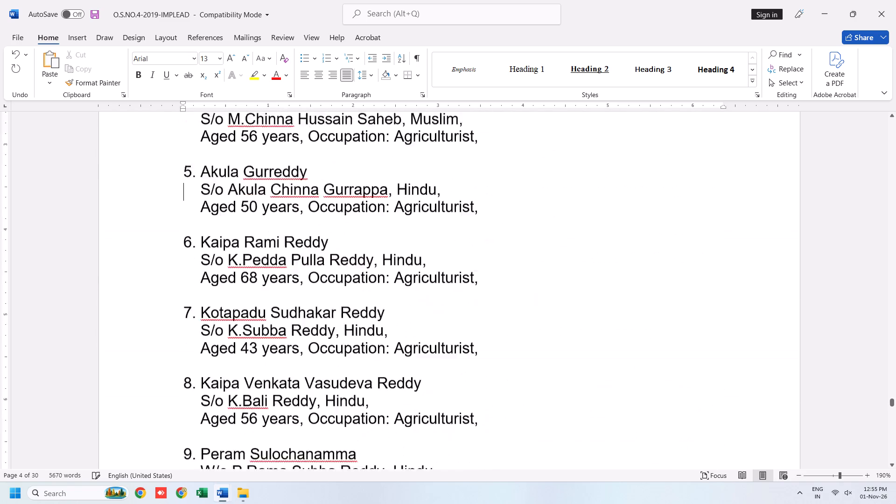
key("Page_Up")
key("Page_Up")
key("Page_Up")
key("Page_Up")
key("Page_Up")
key("Page_Up")
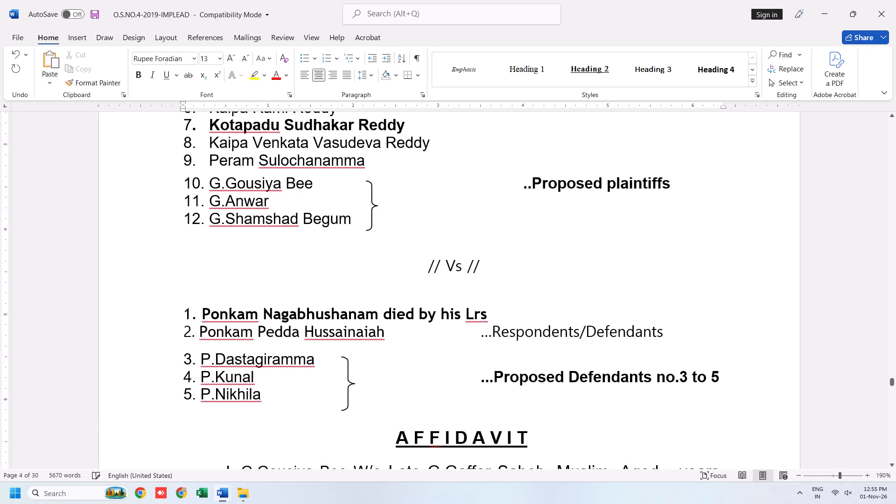
key("Page_Down")
key("Page_Up")
key("Page_Up")
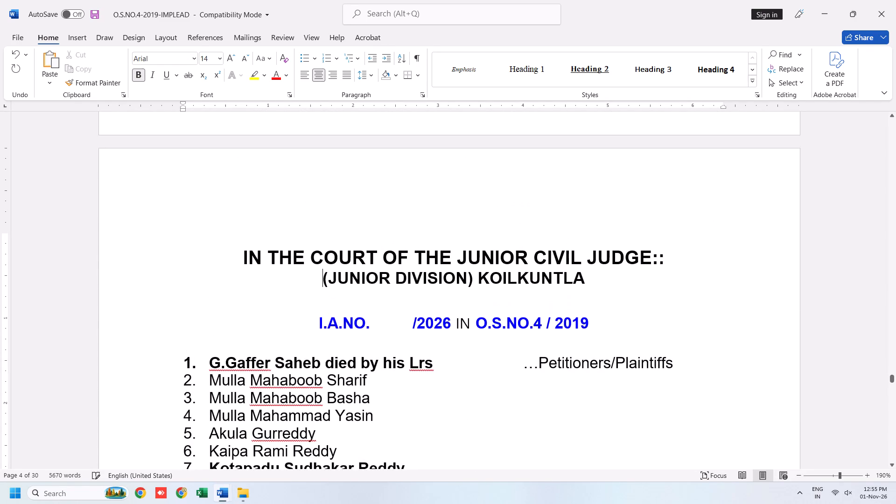
scroll(306, 273, "down", 3)
left_click(286, 282)
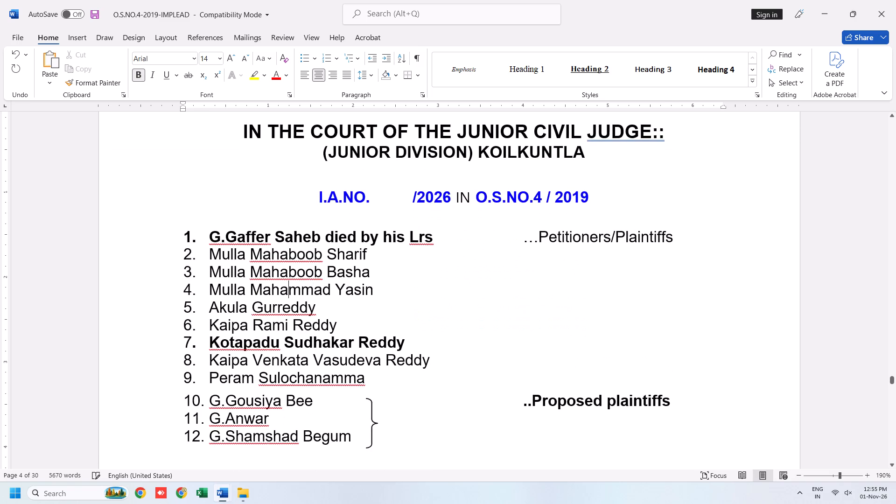
scroll(286, 280, "down", 6)
scroll(345, 363, "down", 2)
left_click(252, 337)
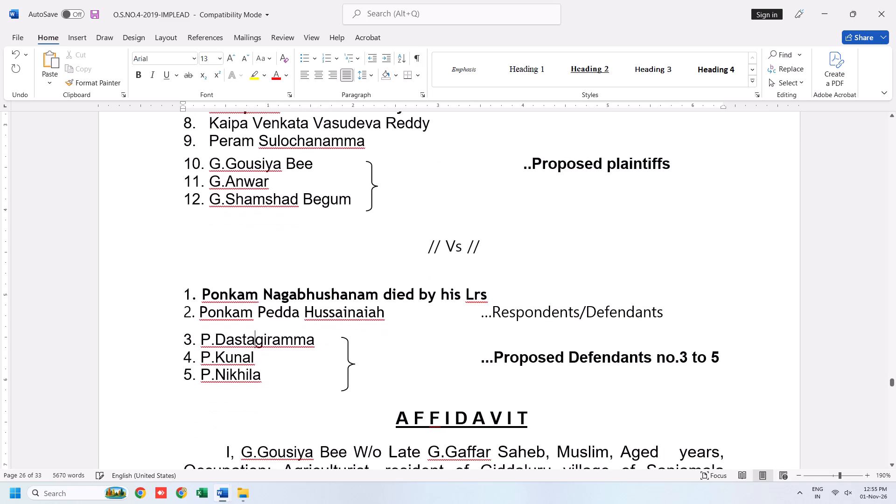
left_click(243, 336)
left_click(268, 356)
Change the font of the "…Respondents/Defendants" label in this affidavit's party list to Arial.
left_click(503, 325)
left_click_drag(474, 316, 766, 316)
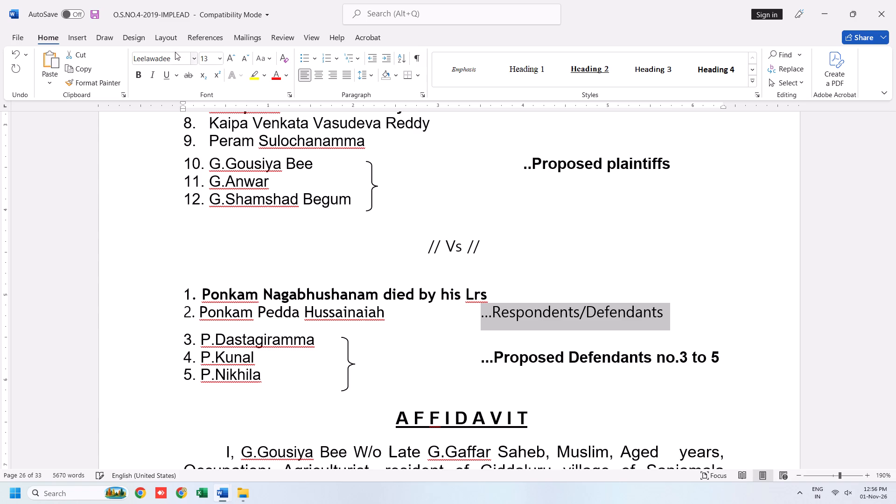
left_click(195, 60)
left_click(159, 171)
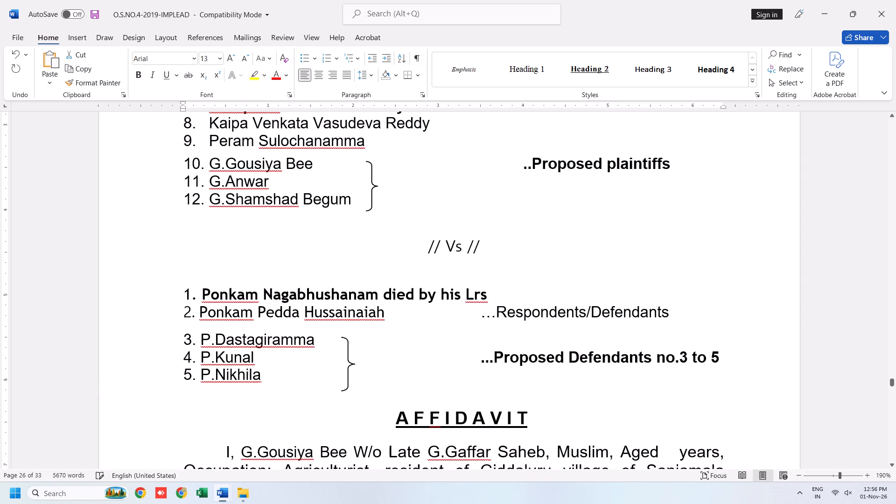
left_click(350, 329)
left_click(336, 328)
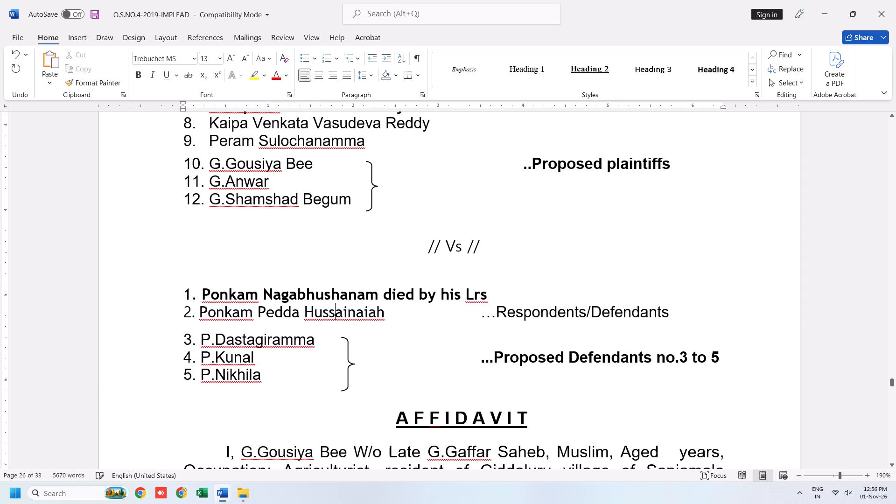
Examine the affidavit's deponent introduction, numbered paragraphs 1 to 5, delay-condonation prayer and signing lines, and its party list again.
scroll(338, 327, "down", 3)
left_click_drag(255, 312, 256, 321)
left_click(258, 342)
left_click(252, 329)
left_click(250, 327)
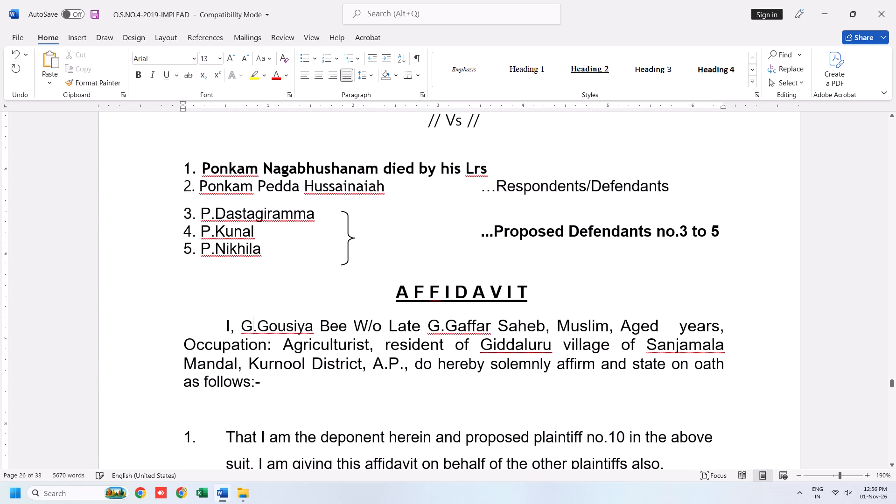
scroll(270, 315, "down", 4)
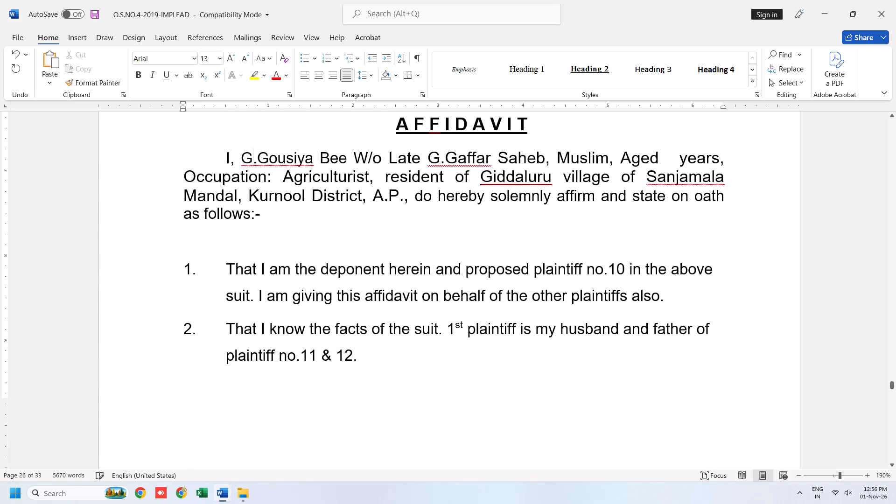
scroll(355, 303, "up", 6)
scroll(353, 300, "down", 13)
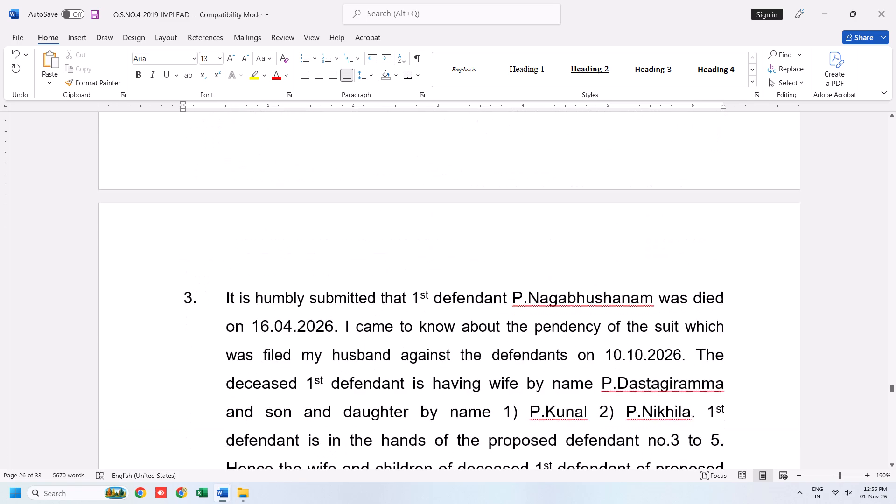
scroll(389, 276, "down", 17)
scroll(465, 315, "up", 2)
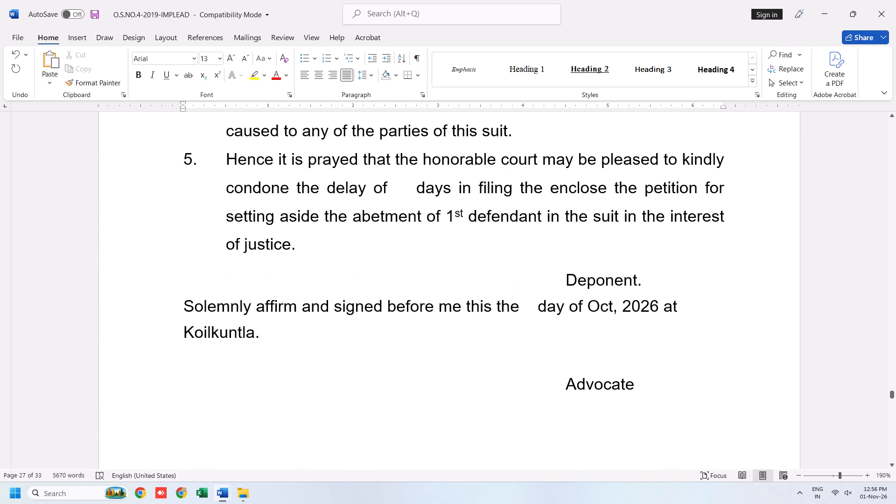
scroll(499, 262, "up", 7)
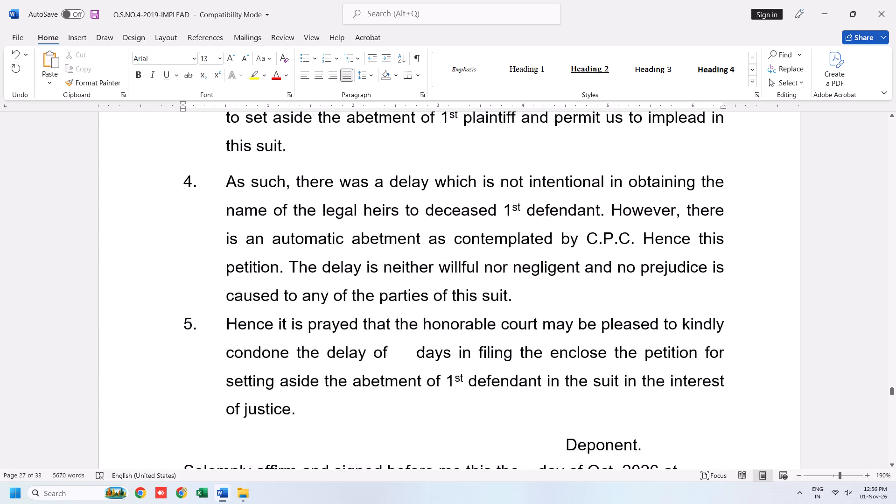
scroll(498, 261, "up", 16)
scroll(359, 251, "up", 5)
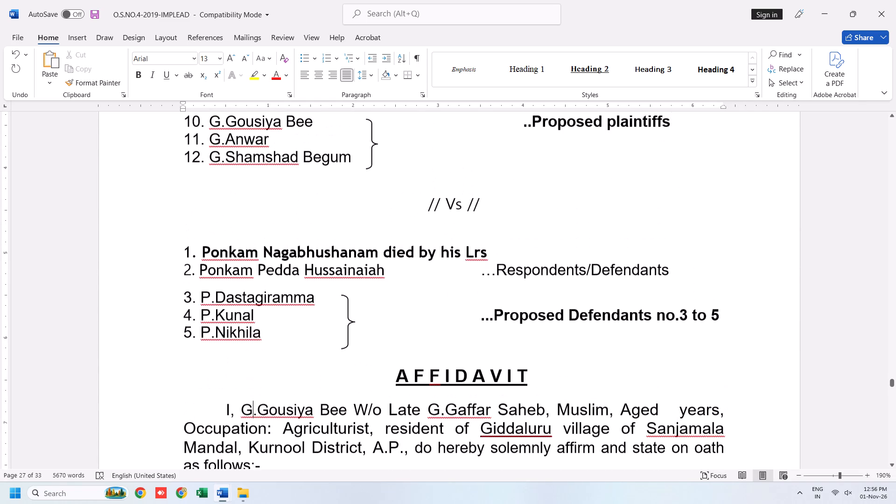
scroll(359, 251, "up", 20)
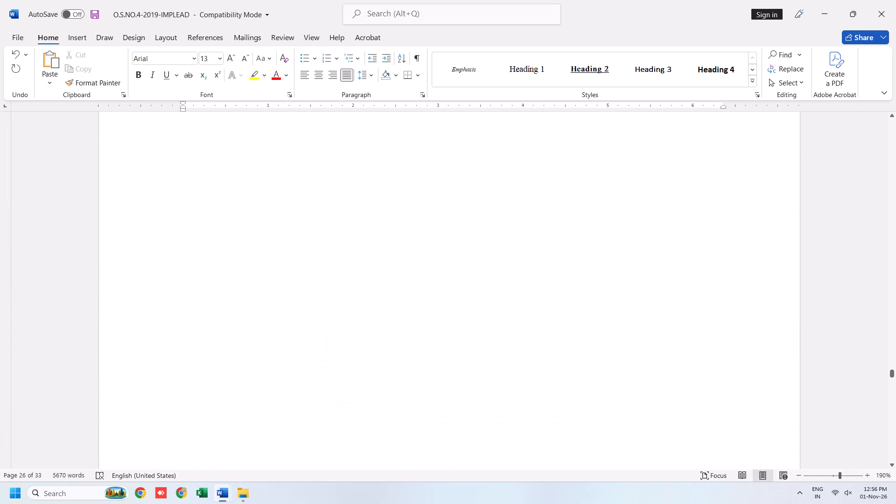
scroll(345, 230, "up", 18)
Copy the deponent introduction and paragraphs 1 and 2 of plaintiff no.2's affidavit at the start of the document.
key("ctrl+Home")
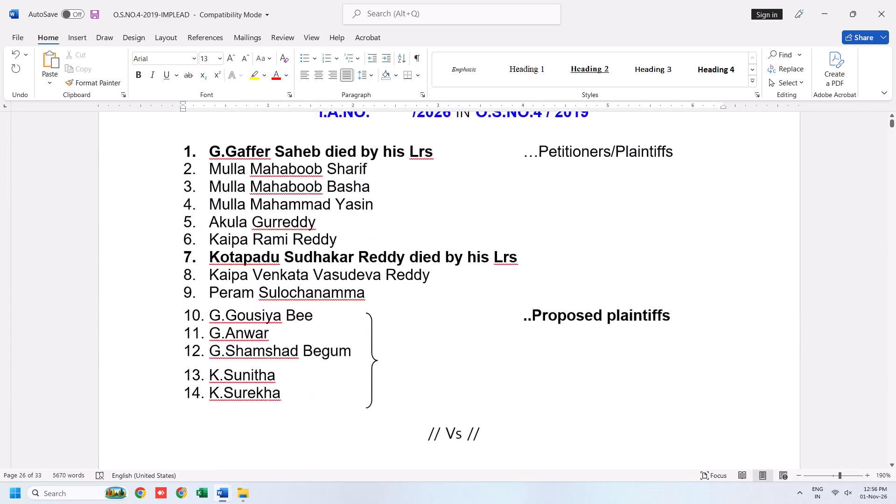
key("Page_Down")
scroll(342, 223, "down", 9)
scroll(290, 226, "up", 2)
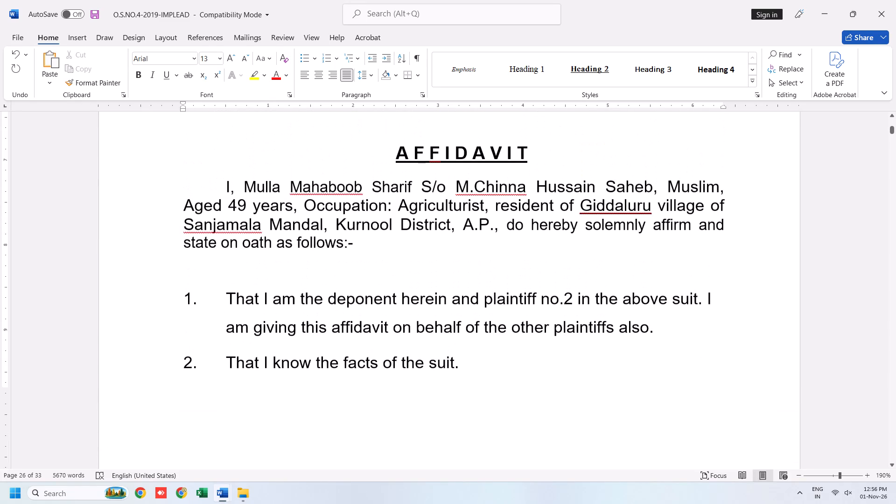
left_click_drag(214, 186, 712, 371)
key("ctrl+c")
Replace the introduction and paragraphs 1 and 2 of the affidavit with proposed defendants no.3 to 5 with the copied plaintiff no.2 text.
scroll(620, 288, "down", 8)
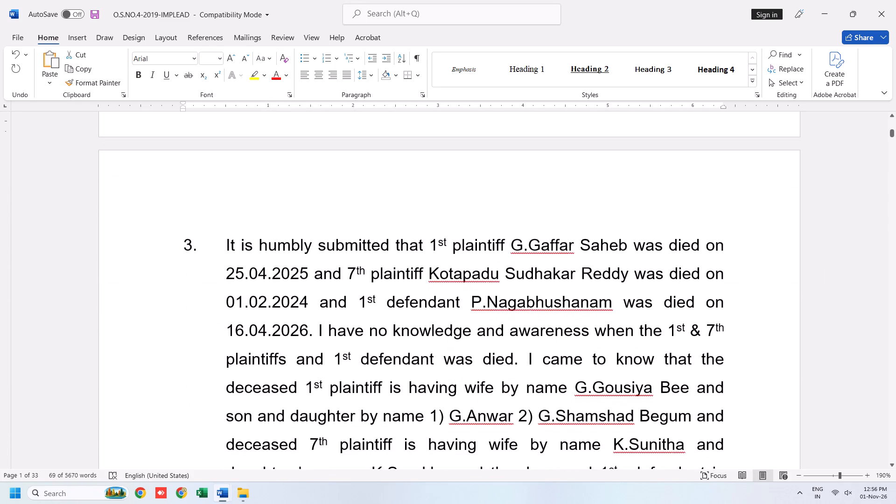
key("Page_Down")
key("Page_Down")
key("Page_Down")
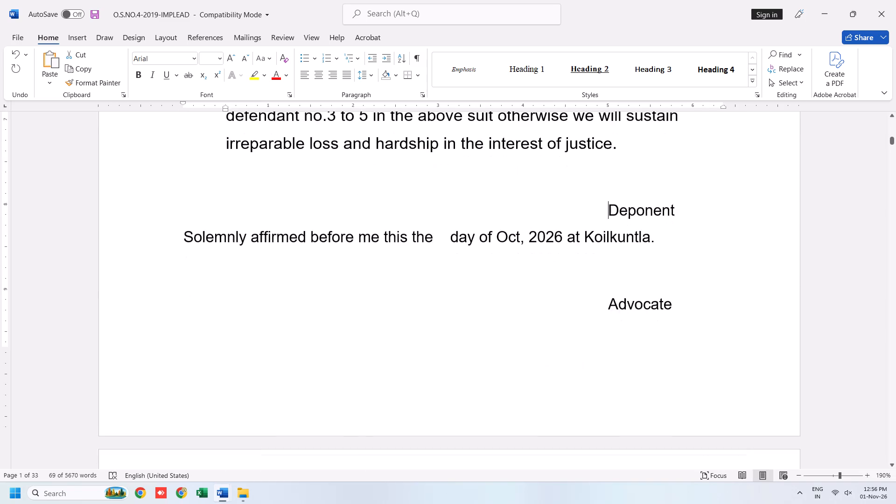
key("Page_Down")
key("Page_Down")
key("ctrl+End")
key("Page_Up")
key("Page_Up")
key("Page_Up")
key("Page_Up")
key("Page_Up")
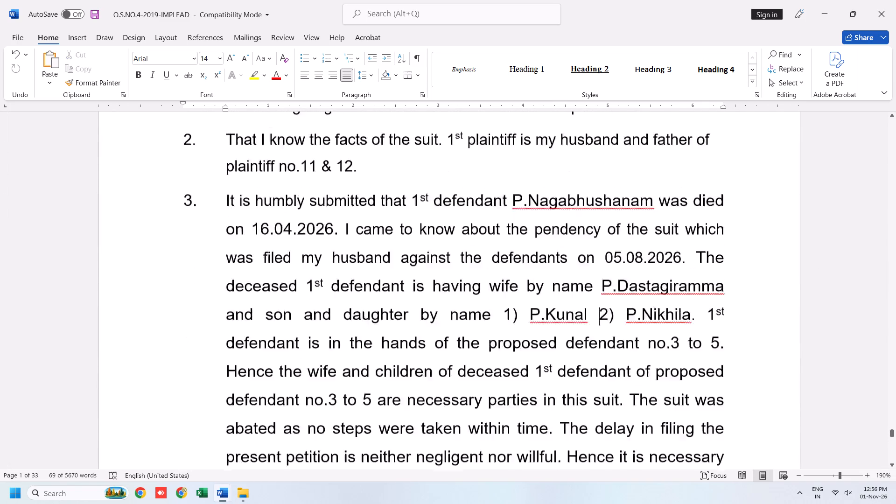
key("Page_Up")
key("Page_Up")
key("Page_Up")
key("Page_Up")
key("Page_Up")
key("Page_Up")
key("Page_Up")
key("Page_Up")
key("Page_Up")
key("Page_Up")
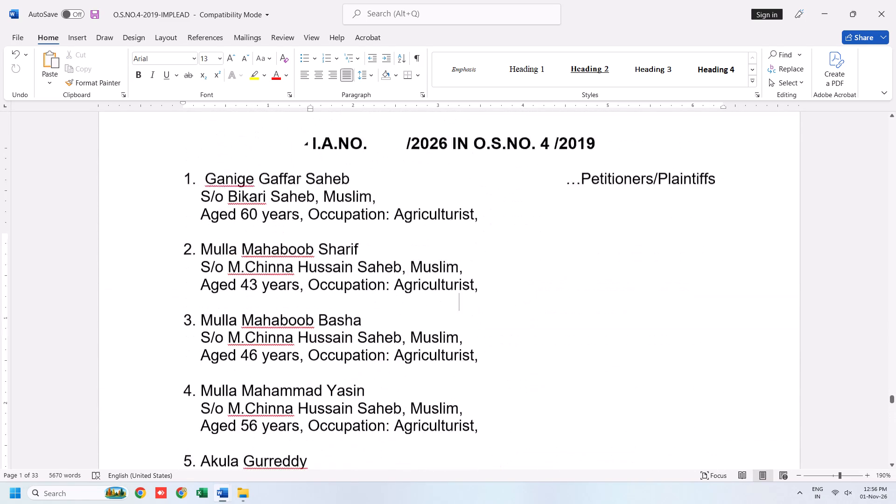
key("Page_Up")
key("Page_Up")
key("Page_Up")
key("Page_Up")
key("Page_Up")
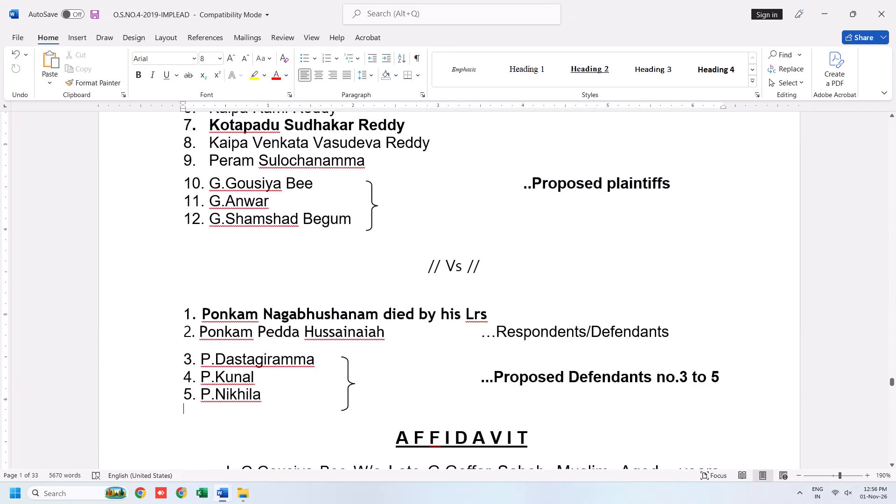
scroll(471, 308, "down", 9)
scroll(225, 176, "up", 2)
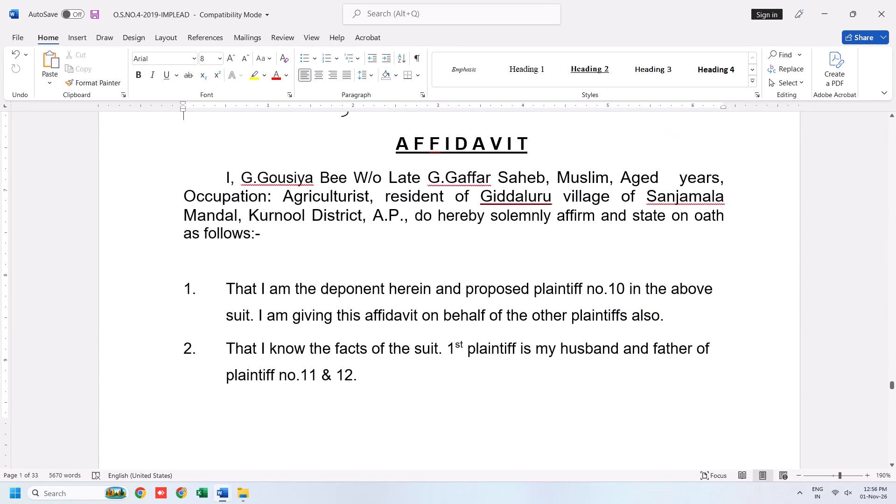
left_click_drag(218, 178, 724, 392)
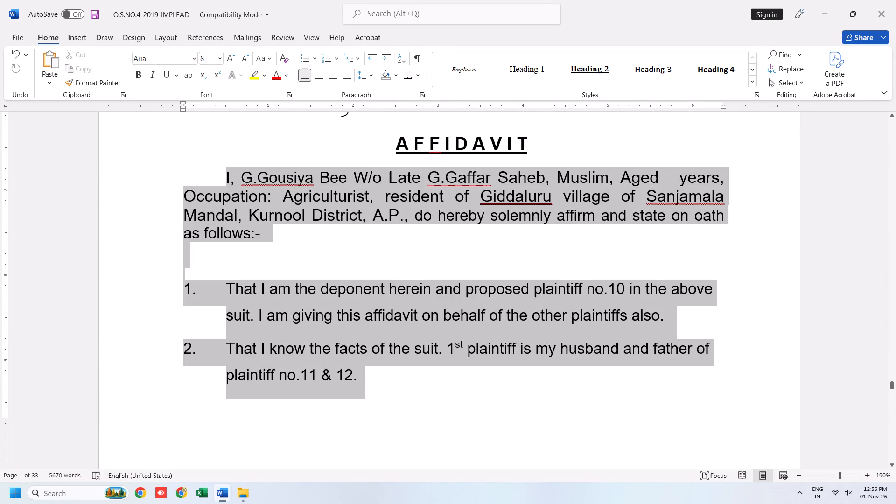
left_click_drag(724, 392, 725, 392)
key("ctrl+v")
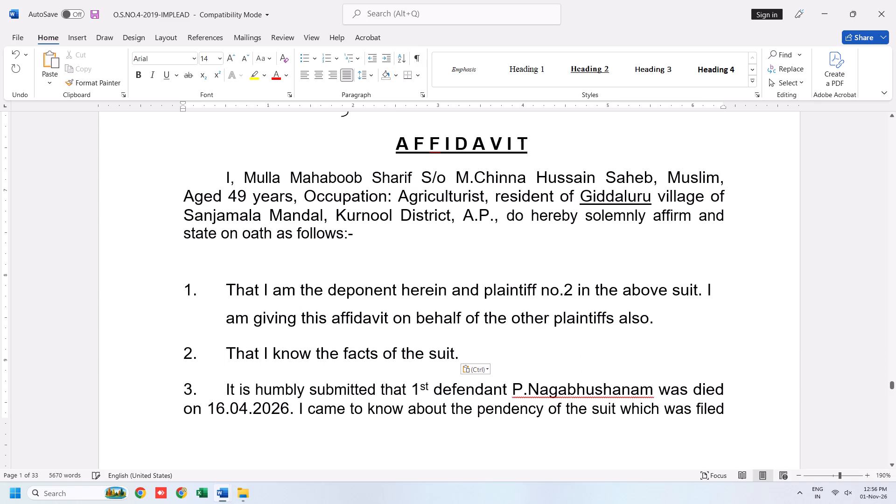
Delete one blank line above the court heading of the same affidavit.
scroll(347, 319, "up", 15)
left_click(331, 244)
left_click(315, 237)
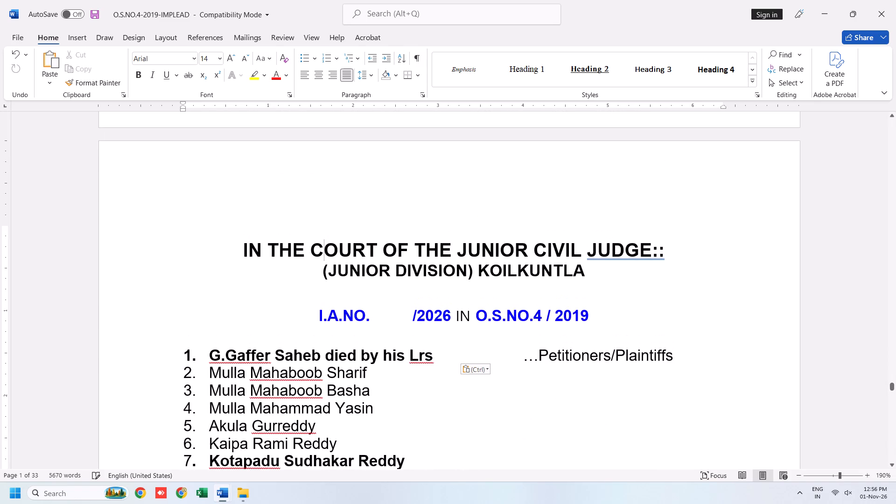
scroll(316, 235, "down", 6)
scroll(357, 231, "up", 5)
key("Delete")
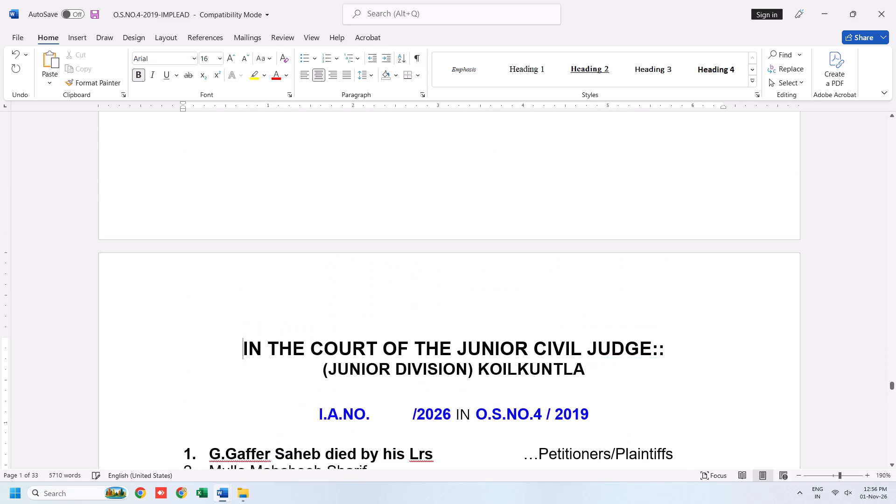
Examine the affidavits and petitions from the proposed defendants' affidavit back to the one by proposed plaintiff no.13, focusing on their party lists.
scroll(357, 228, "down", 7)
left_click(438, 260)
scroll(422, 260, "down", 5)
left_click(339, 325)
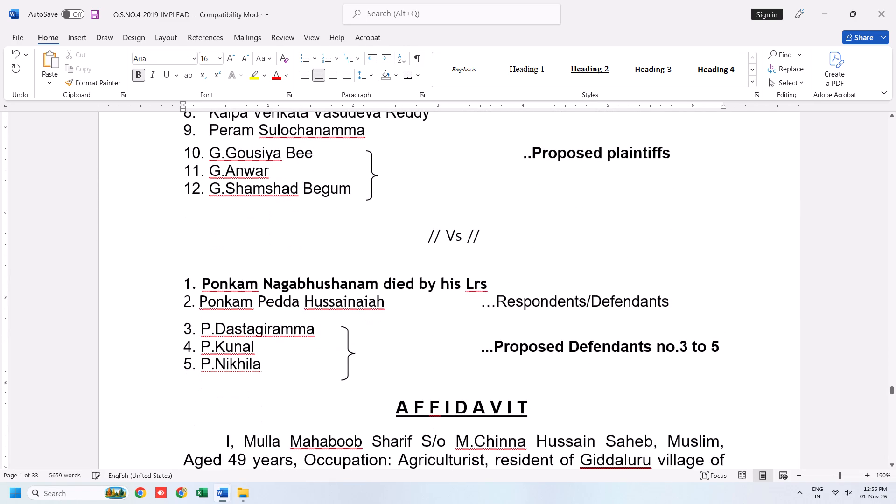
scroll(339, 323, "down", 3)
scroll(374, 325, "up", 5)
left_click(347, 320)
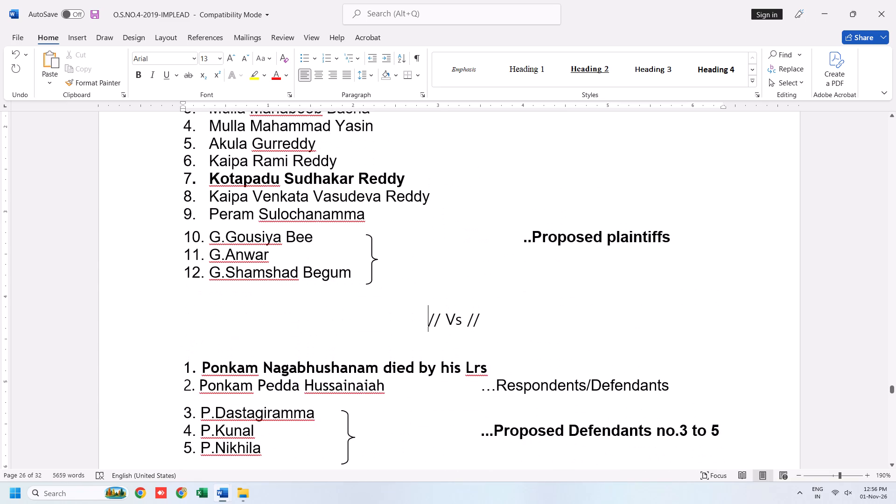
scroll(356, 317, "up", 15)
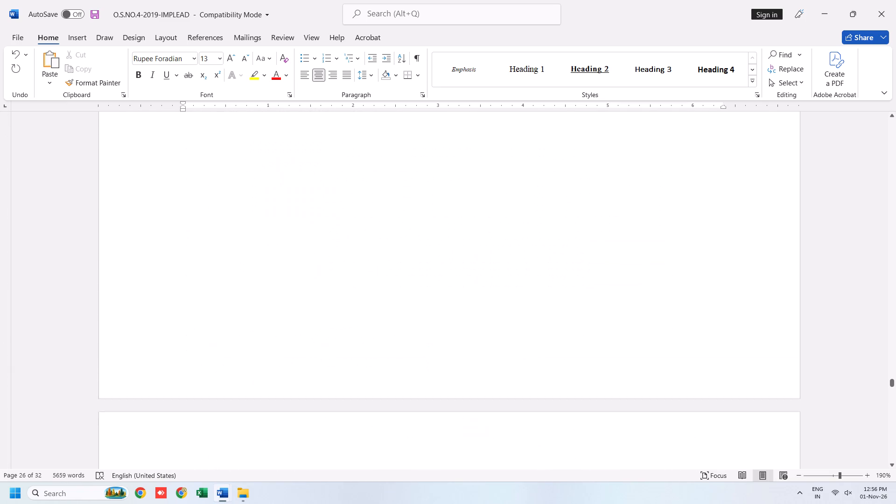
scroll(356, 317, "up", 12)
key("Page_Up")
key("Page_Up")
key("Page_Up")
key("Page_Up")
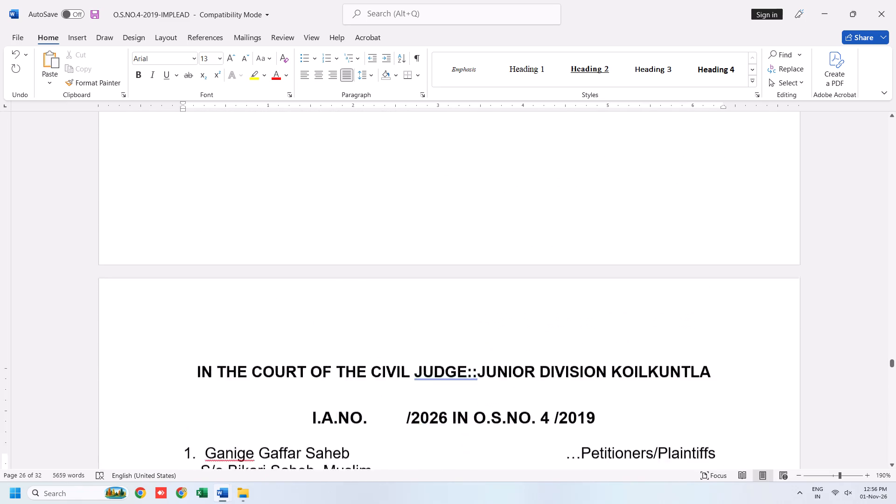
key("Page_Up")
key("Page_Up")
key("Page_Up")
key("Page_Up")
key("Page_Up")
key("Page_Down")
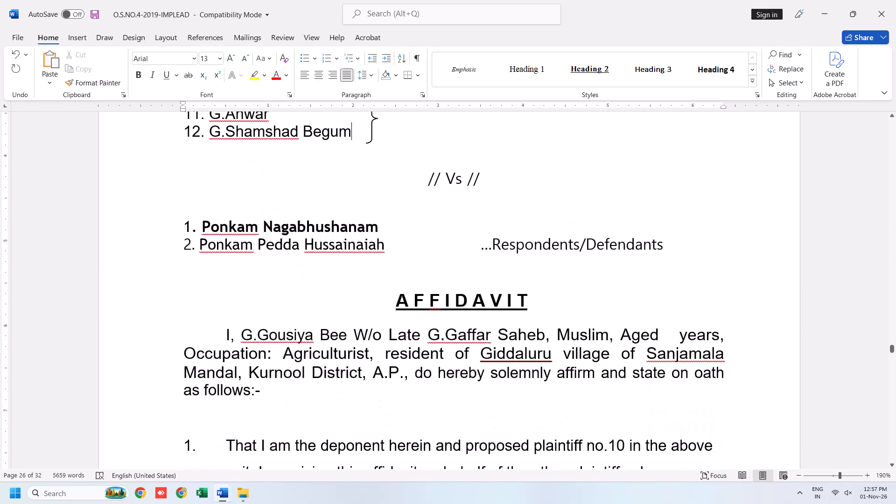
scroll(356, 306, "up", 5)
key("Page_Up")
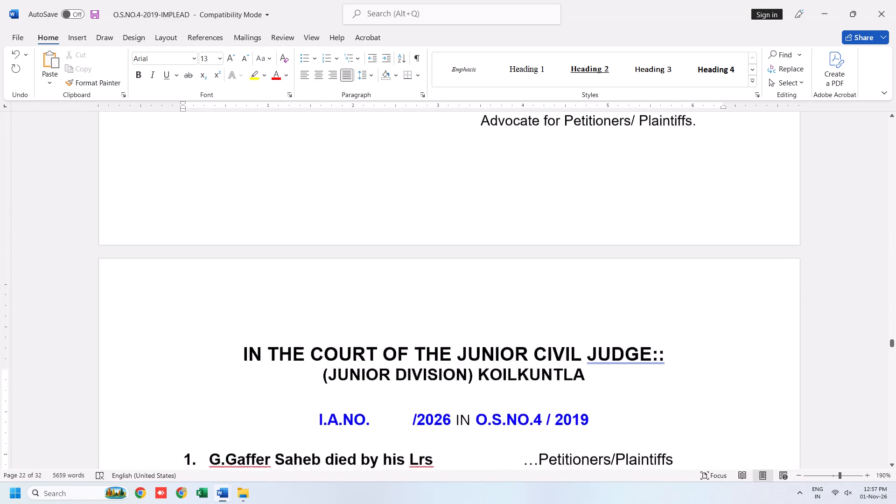
key("Page_Up")
key("Page_Up")
key("Page_Up")
key("Page_Up")
key("Page_Up")
key("Page_Up")
key("Page_Up")
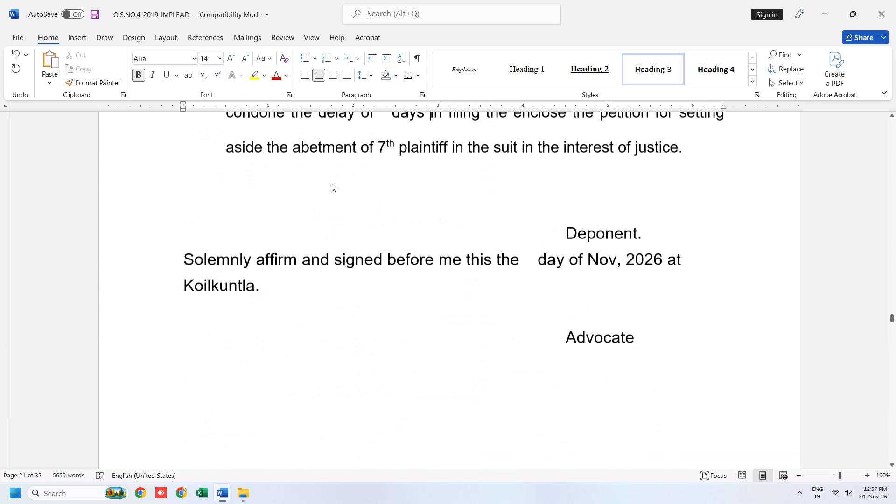
key("Page_Up")
key("Page_Up")
key("Page_Up")
key("Page_Up")
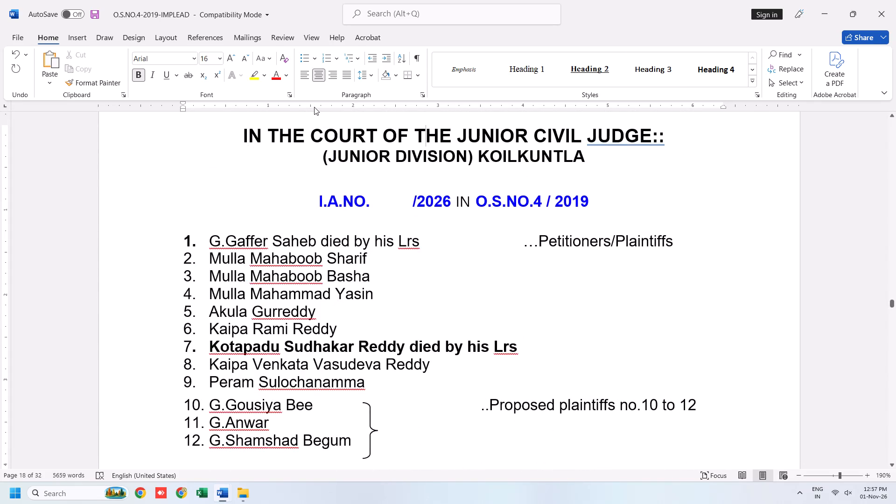
key("Page_Up")
key("Page_Up")
key("Page_Up")
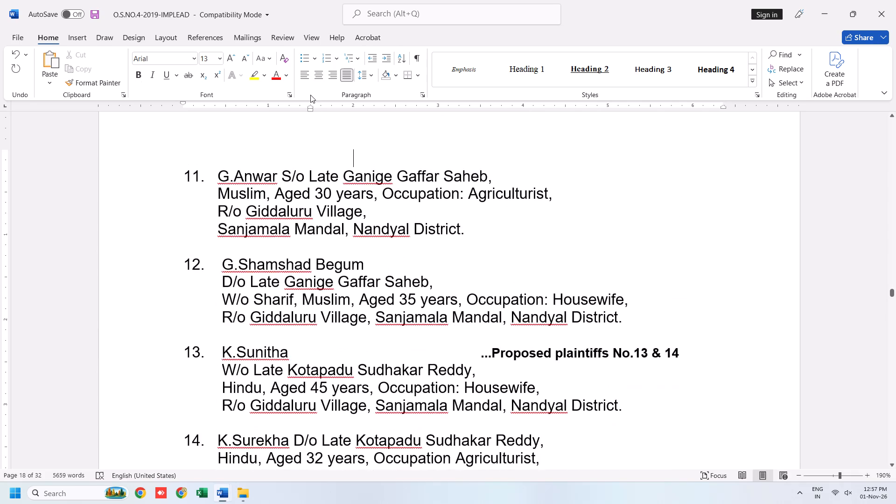
key("Page_Up")
key("Page_Up")
key("Page_Up")
key("Page_Up")
key("Page_Up")
key("Page_Up")
key("Page_Up")
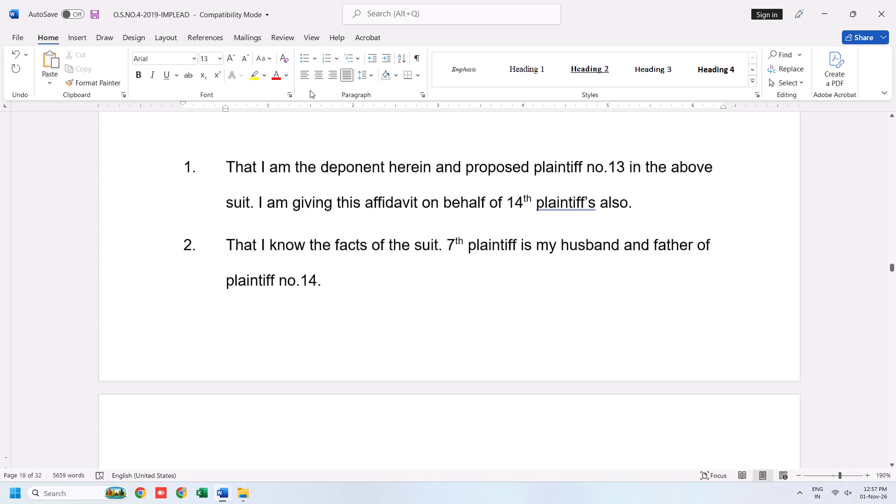
key("Page_Up")
Copy the court heading, I.A. line and petitioners' list with proposed plaintiffs no.10 to 14 from proposed plaintiff no.13's affidavit.
scroll(308, 86, "up", 8)
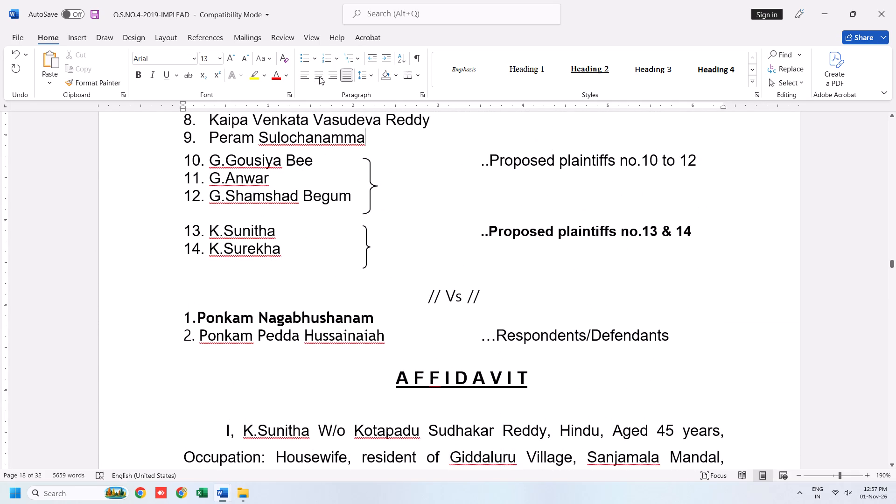
scroll(319, 77, "up", 9)
left_click_drag(241, 183, 273, 284)
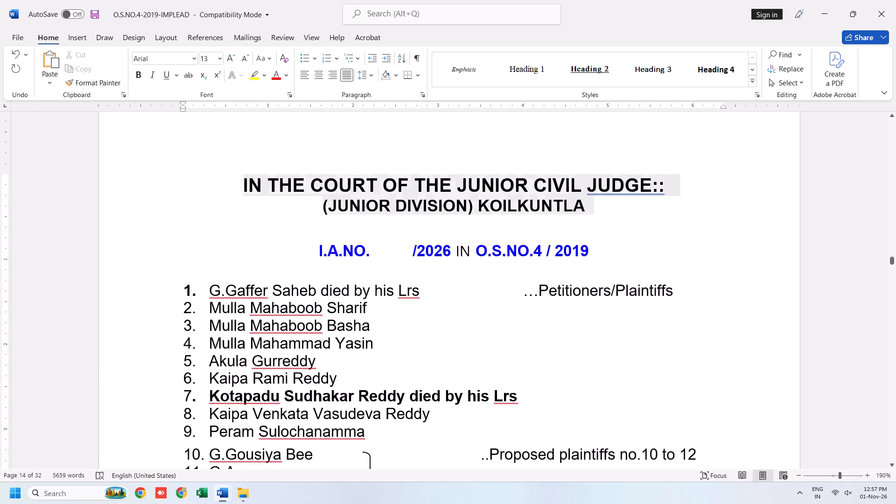
left_click_drag(273, 284, 398, 312)
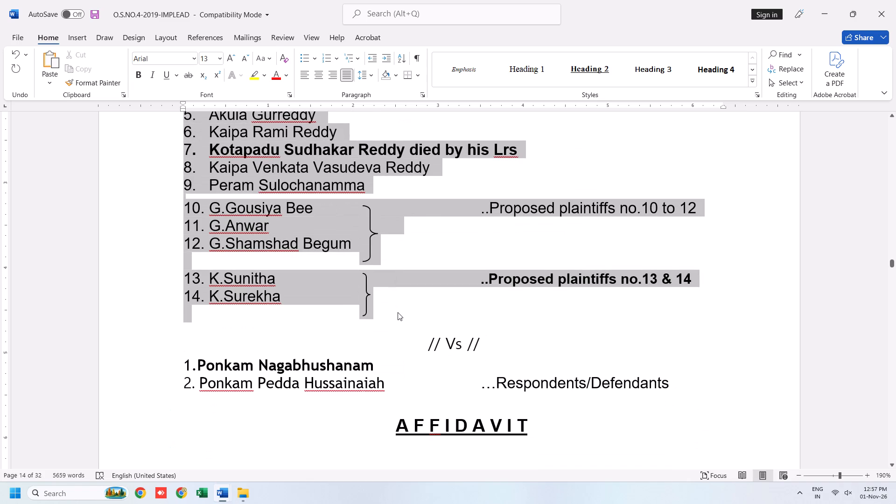
key("ctrl+c")
Delete the blank lines above the court heading of the last affidavit, sworn by proposed plaintiff no.10 against proposed defendants no.3 to 5.
key("Page_Down")
key("Page_Down")
key("Page_Down")
key("Page_Down")
key("Page_Down")
key("Page_Down")
key("Page_Down")
key("Page_Down")
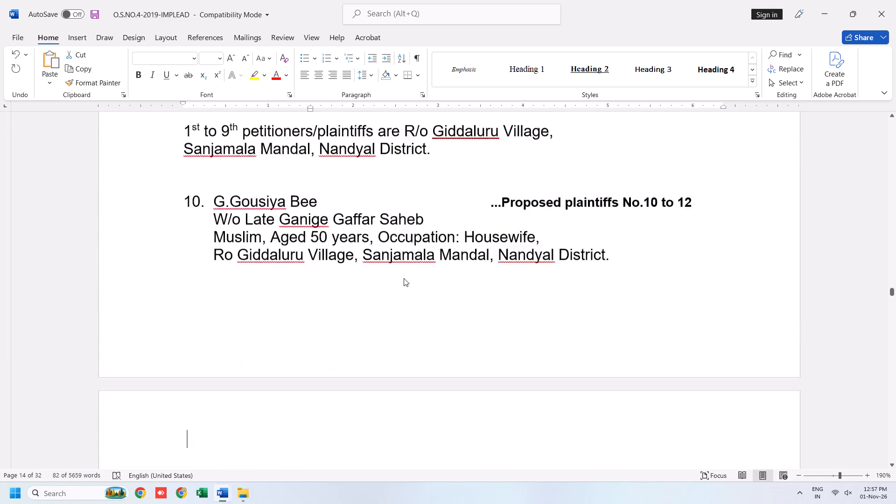
key("Page_Down")
key("Page_Down")
key("Page_Down")
key("Page_Down")
key("Page_Down")
key("Page_Down")
key("Page_Down")
key("Page_Down")
key("Page_Down")
key("Page_Down")
key("Page_Down")
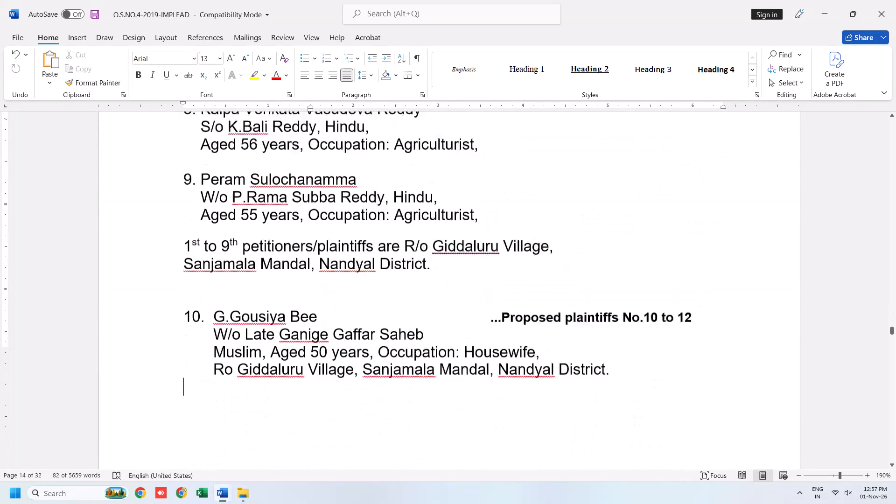
key("ctrl+End")
key("Page_Up")
key("Page_Up")
key("Page_Up")
key("Page_Up")
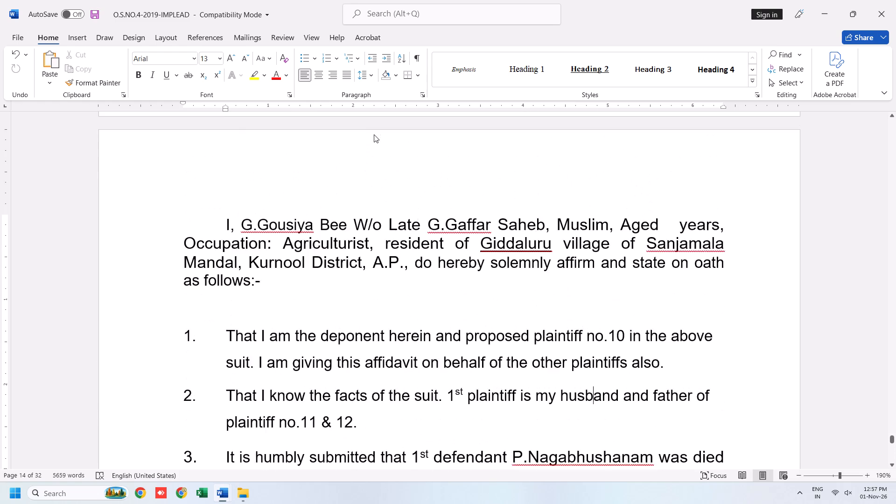
key("Page_Up")
key("Page_Up")
key("Page_Up")
key("Page_Down")
scroll(358, 60, "up", 3)
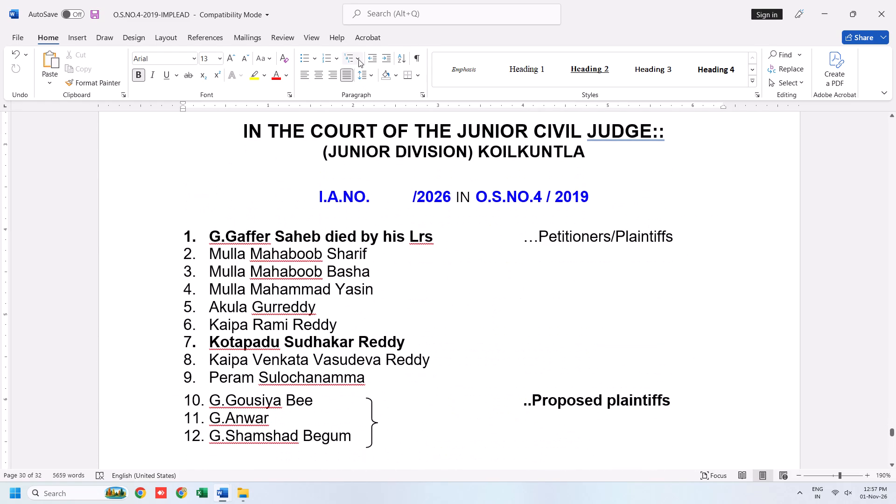
scroll(358, 59, "up", 10)
left_click_drag(308, 206, 301, 204)
scroll(292, 193, "up", 4)
left_click(273, 318)
left_click(263, 301)
key("Delete")
key("Delete")
key("Delete")
key("Delete")
key("Delete")
key("Delete")
key("Delete")
key("Delete")
key("Delete")
key("Delete")
key("Delete")
key("Delete")
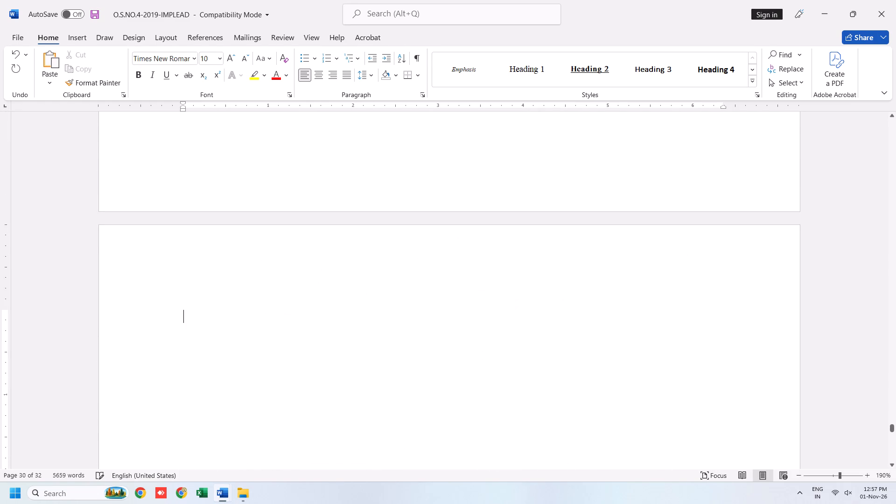
key("Delete")
key("Delete")
key("Delete")
key("Delete")
key("Delete")
Replace that affidavit's petitioners' list with the copied heading and list of plaintiffs no.1 to 14.
scroll(350, 296, "down", 8)
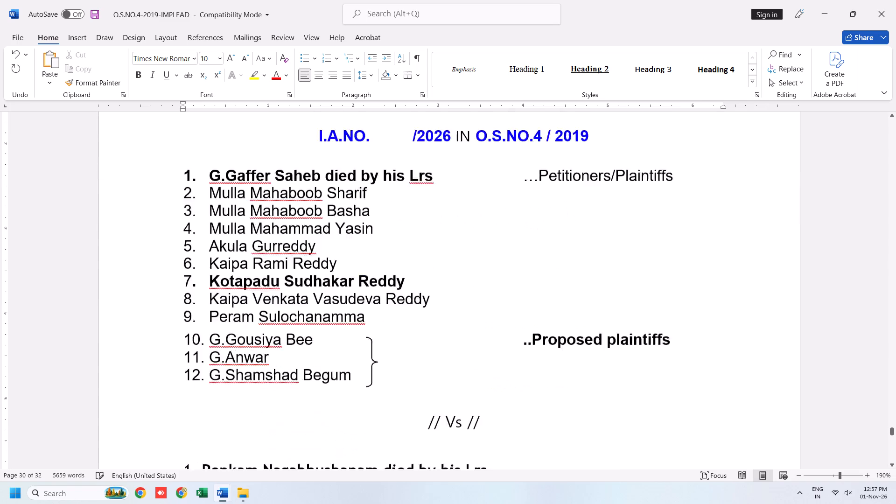
scroll(248, 277, "up", 1)
left_click_drag(183, 285, 361, 255)
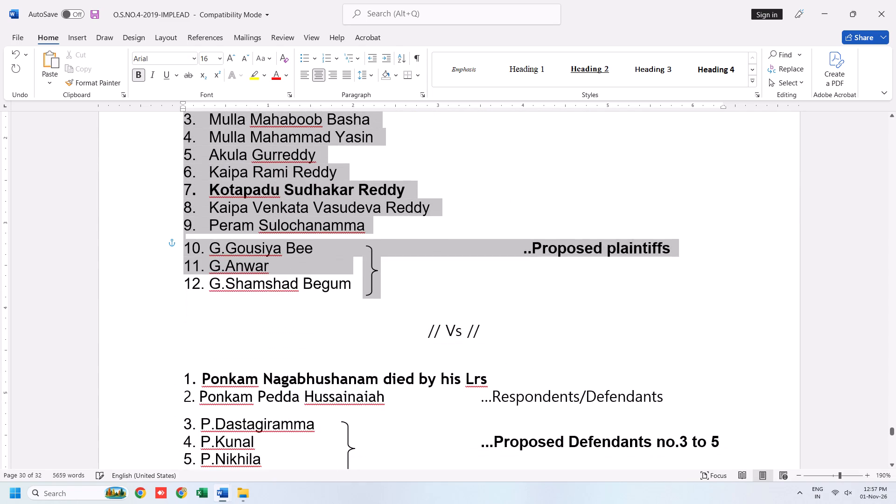
left_click_drag(361, 255, 413, 297)
key("ctrl+v")
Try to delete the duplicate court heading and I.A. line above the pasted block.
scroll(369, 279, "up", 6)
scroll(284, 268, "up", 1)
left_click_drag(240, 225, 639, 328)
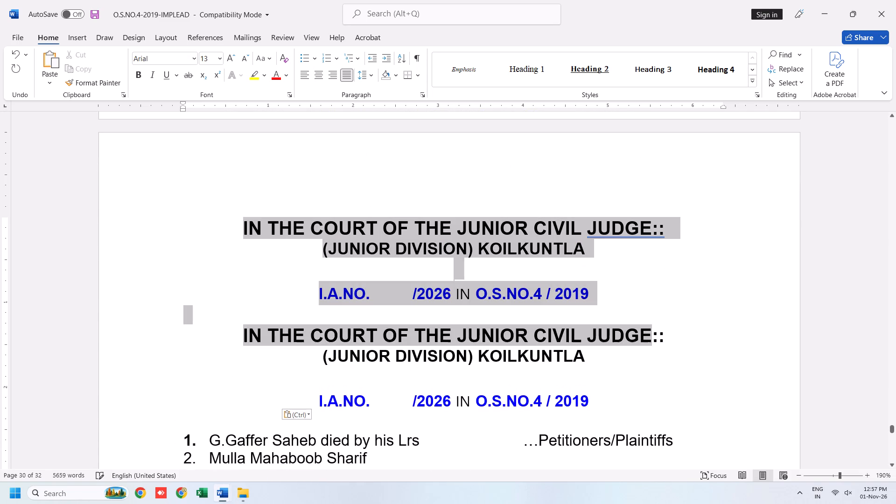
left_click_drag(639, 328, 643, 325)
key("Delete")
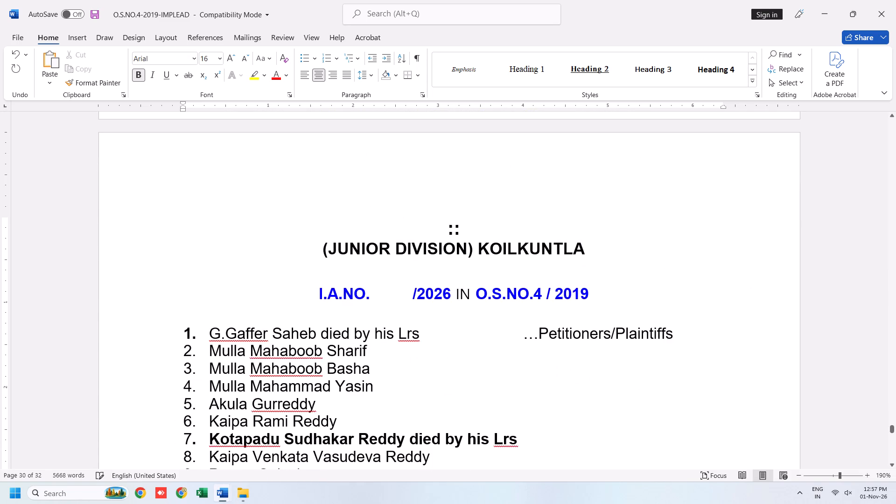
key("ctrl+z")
Delete the first of the two court headings and its I.A. line, keeping the pasted heading.
key("shift+Down")
key("Up")
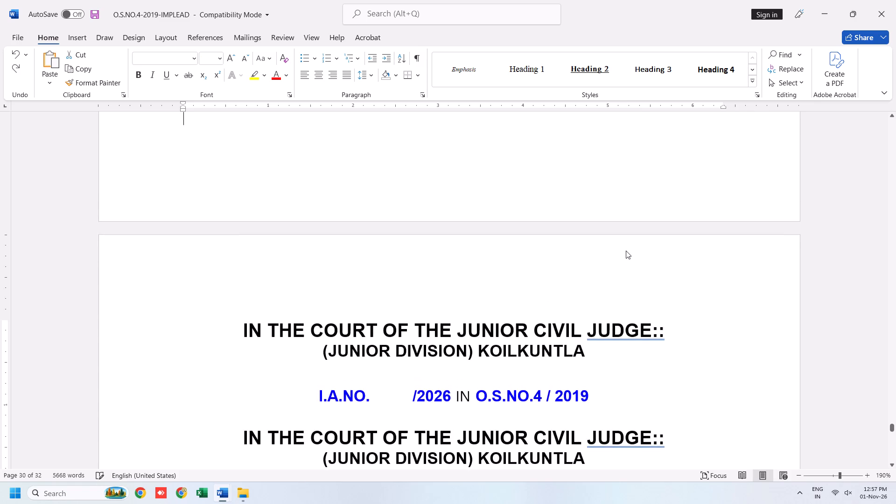
key("ctrl+shift+Down")
key("ctrl+shift+Down")
key("ctrl+shift+Down")
key("ctrl+shift+Down")
key("ctrl+shift+Down")
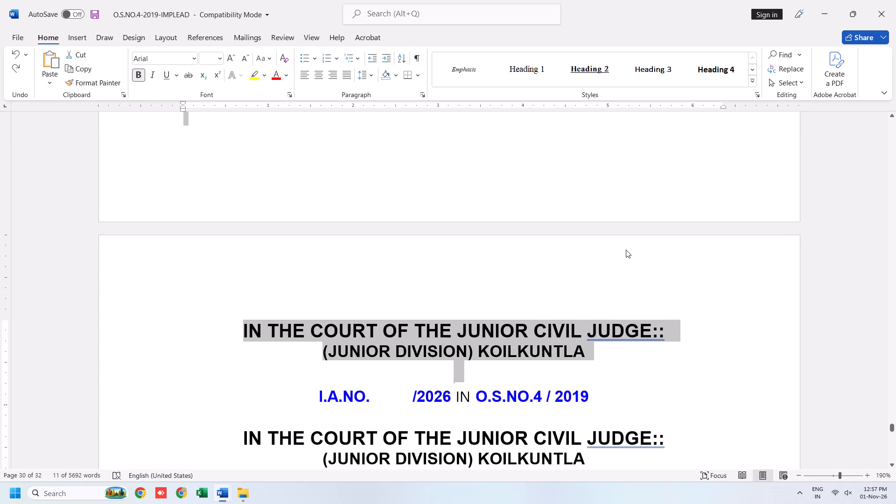
key("Delete")
key("Delete")
key("shift+End")
key("Delete")
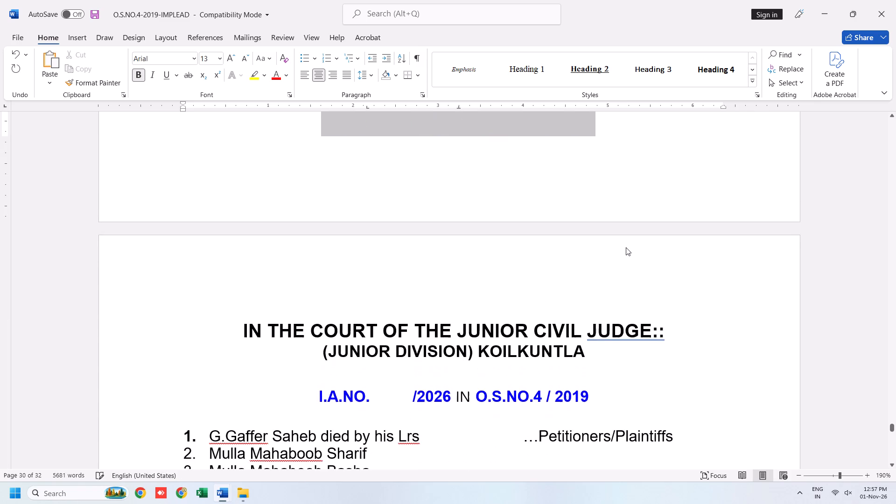
Examine the last affidavit's party list, deponent introduction and numbered paragraphs.
scroll(526, 266, "down", 14)
scroll(224, 312, "up", 4)
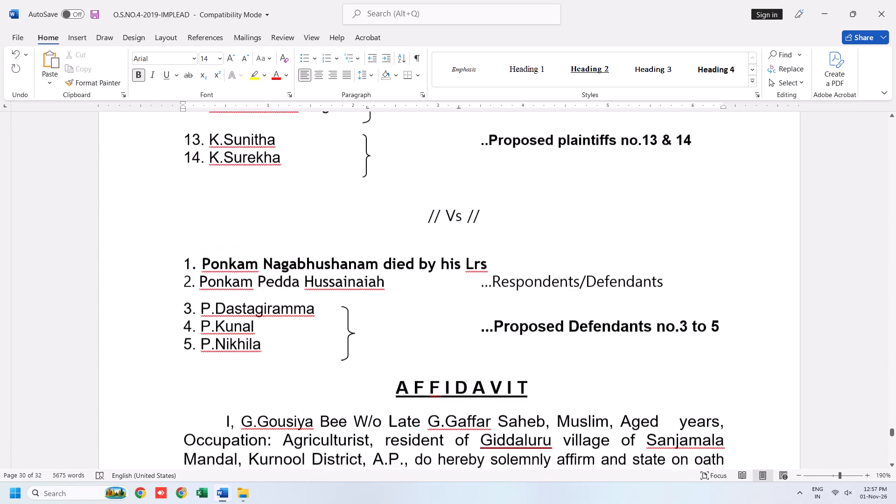
scroll(224, 309, "down", 10)
scroll(303, 260, "up", 2)
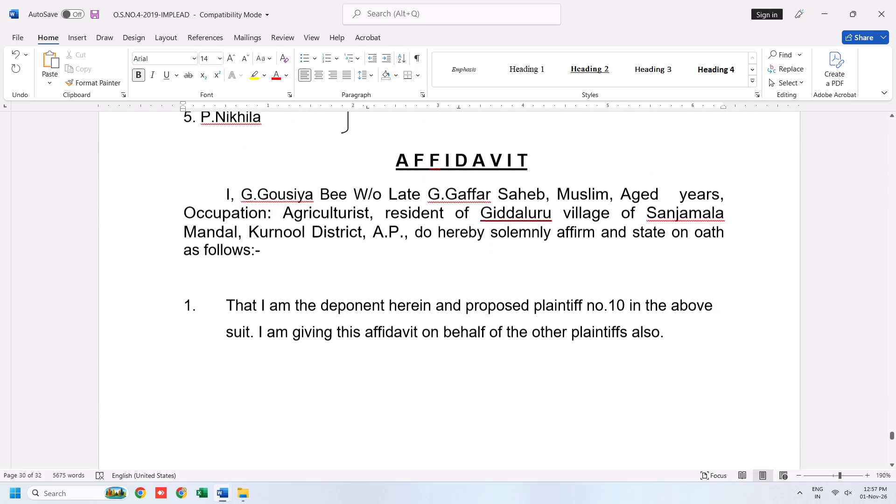
left_click(245, 305)
scroll(272, 284, "down", 17)
scroll(297, 276, "up", 4)
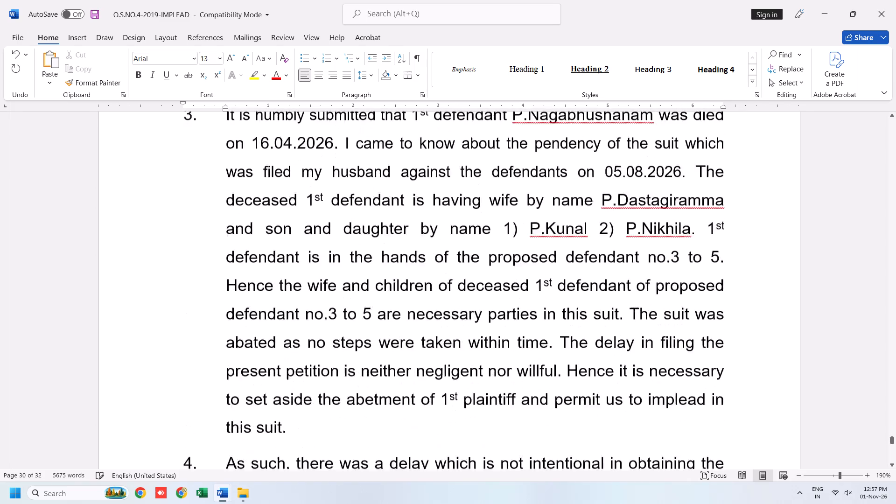
scroll(303, 260, "up", 16)
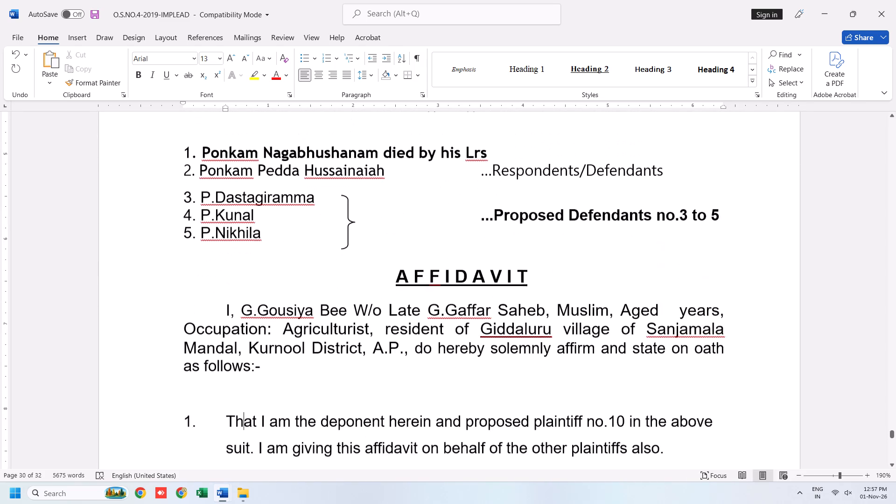
Look through the pages from the last affidavit to the court-fee payment receipt and back to plaintiff no.2's affidavit.
key("Page_Up")
key("Page_Up")
key("Page_Up")
key("Page_Up")
key("Page_Down")
key("Page_Down")
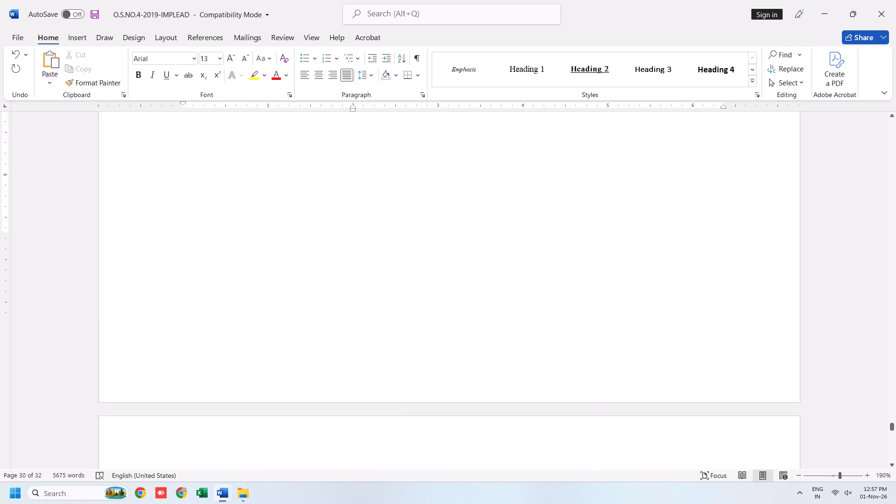
key("Page_Down")
key("Page_Down")
key("Page_Down")
key("Page_Down")
key("Page_Down")
key("Page_Down")
key("Page_Down")
key("Page_Down")
key("Page_Up")
key("Page_Up")
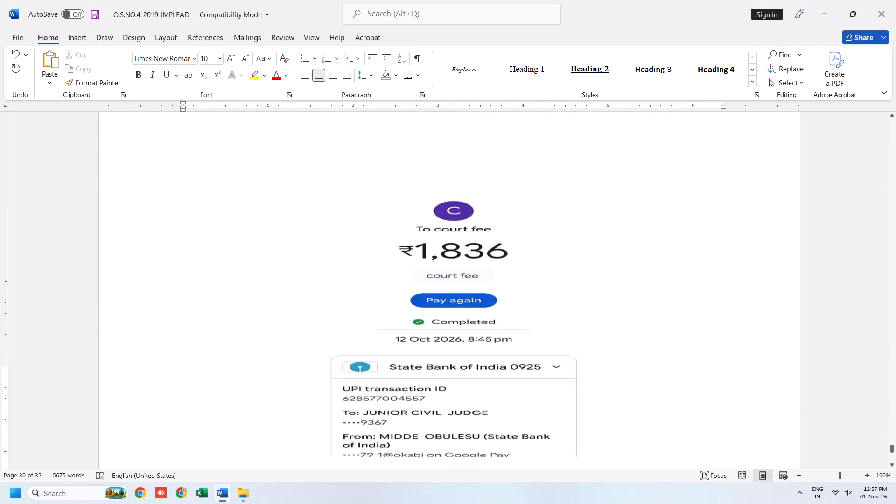
key("Page_Up")
key("Page_Up")
key("Page_Up")
key("Page_Up")
key("Page_Up")
key("Page_Up")
key("Page_Up")
key("Page_Up")
key("Page_Up")
key("Page_Up")
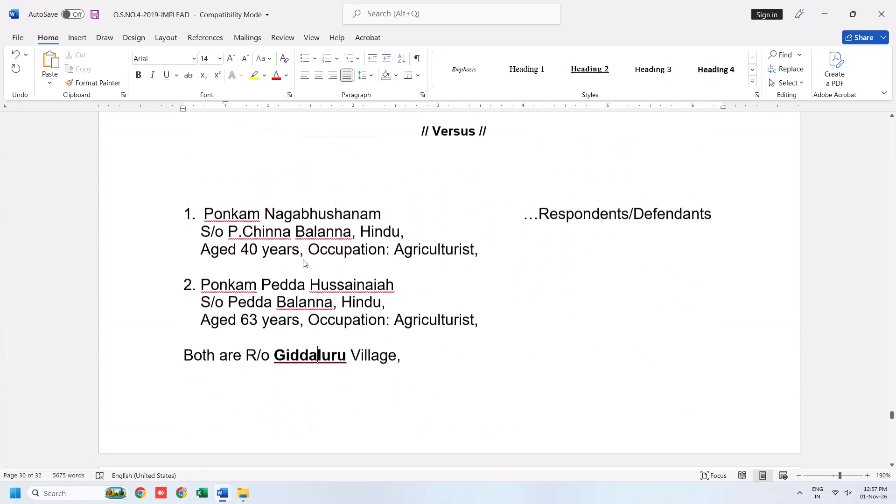
key("Page_Up")
key("Page_Up")
key("Page_Up")
key("Page_Up")
key("Page_Up")
key("Page_Up")
key("Page_Up")
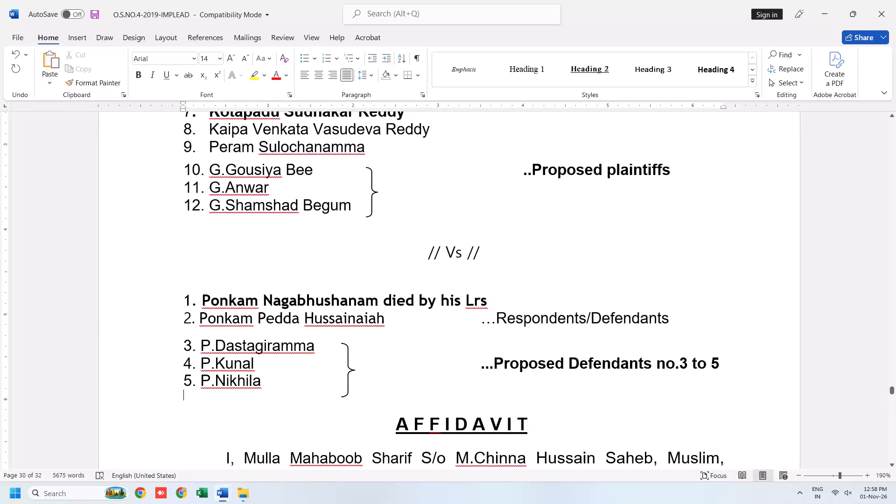
Replace the petitioners' list in plaintiff no.2's affidavit with the copied court heading and list of plaintiffs no.1 to 14.
scroll(301, 253, "up", 7)
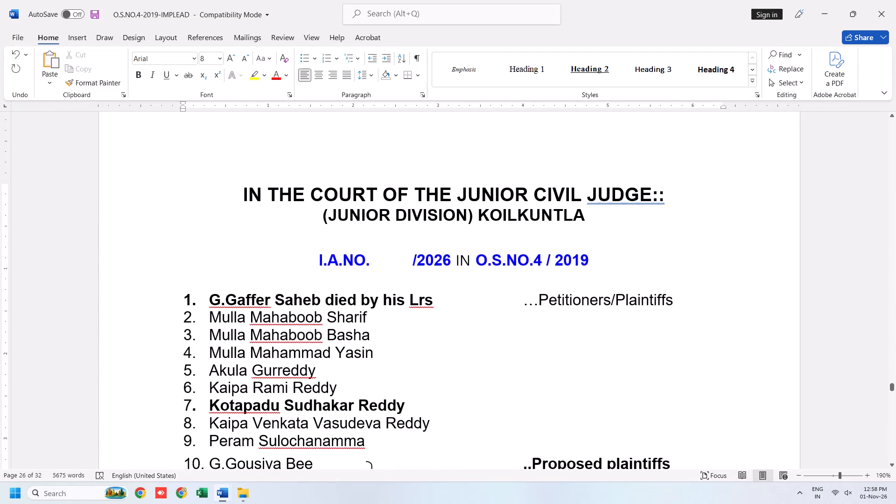
left_click_drag(183, 298, 411, 306)
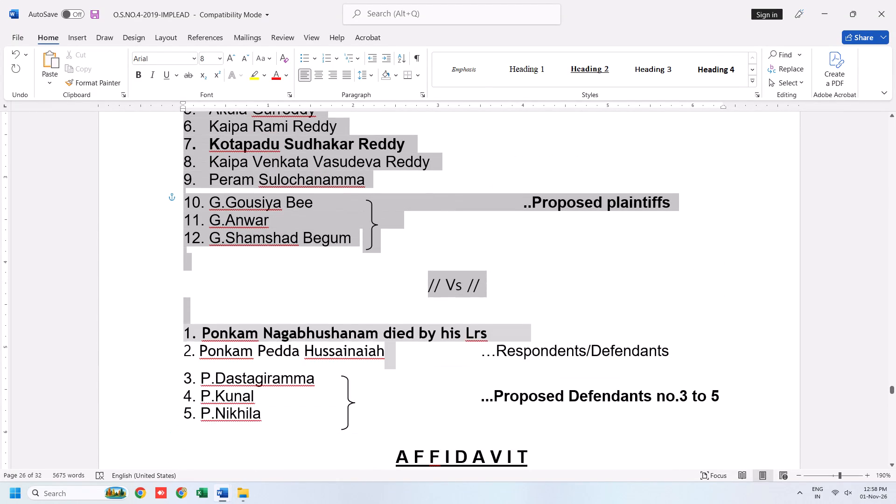
left_click_drag(411, 306, 406, 255)
key("ctrl+v")
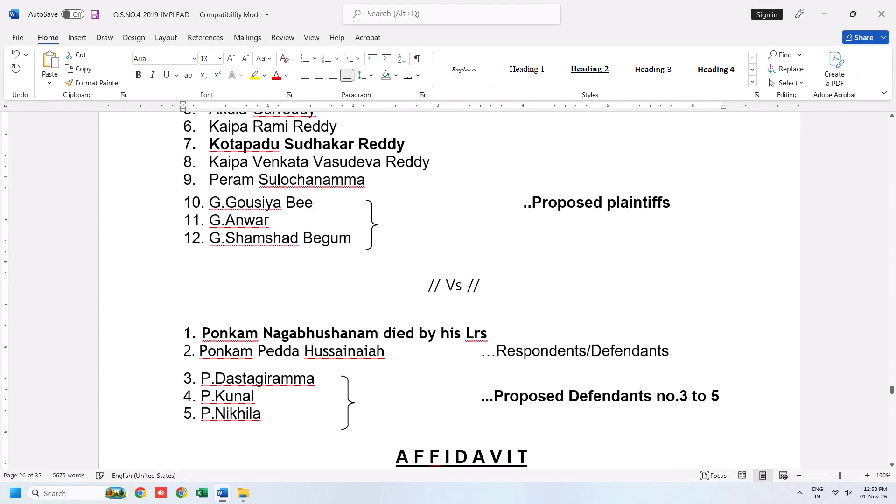
Delete the first of the two court headings with its I.A. line and the leftover blank line, keeping the pasted heading.
scroll(381, 302, "up", 6)
left_click(233, 186)
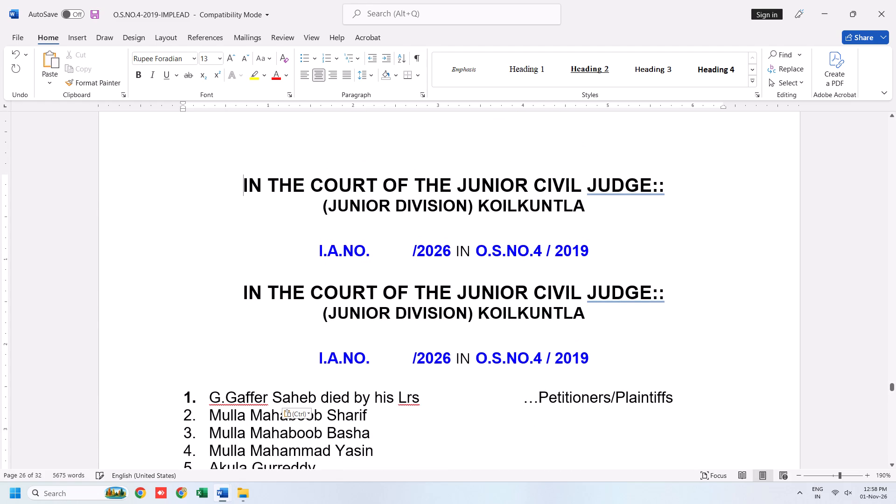
key("shift+Down")
key("shift+Down")
key("shift+Down")
key("shift+Down")
key("Delete")
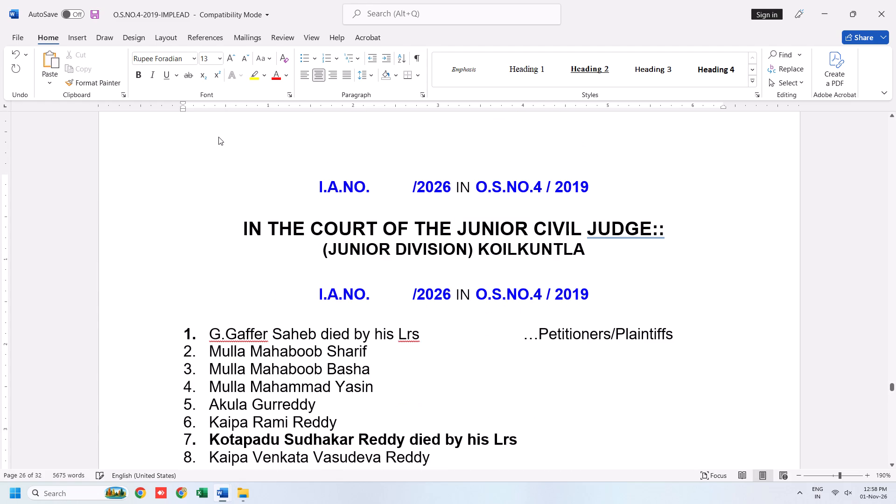
key("shift+End")
key("Delete")
scroll(207, 115, "up", 4)
left_click_drag(267, 238, 276, 256)
left_click(276, 335)
key("Delete")
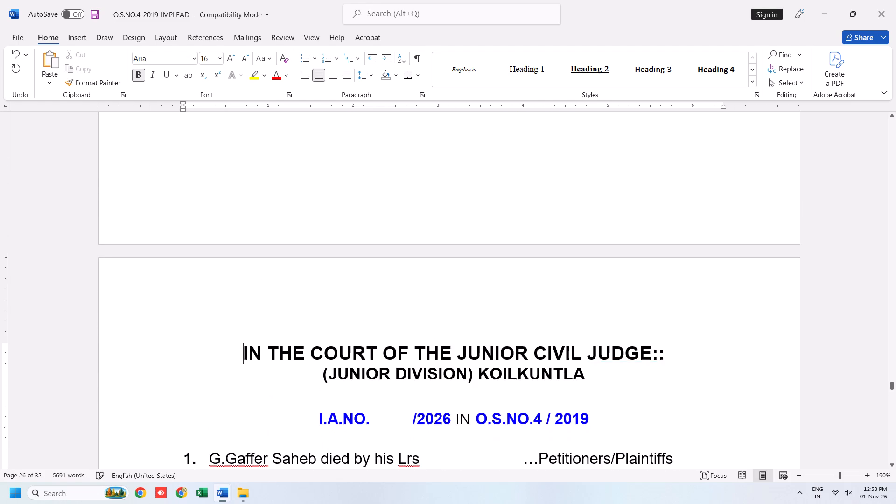
Examine this affidavit's updated party list, deponent introduction and first two numbered paragraphs.
scroll(334, 317, "down", 10)
scroll(377, 267, "down", 3)
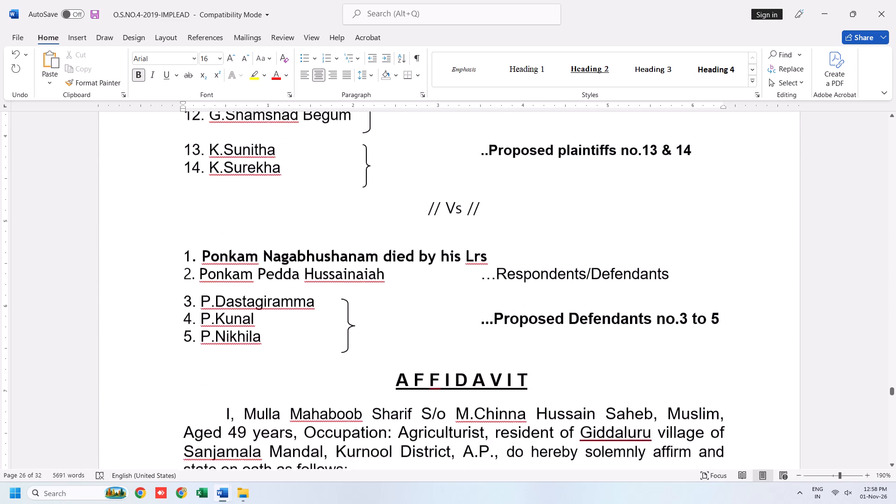
scroll(371, 270, "down", 7)
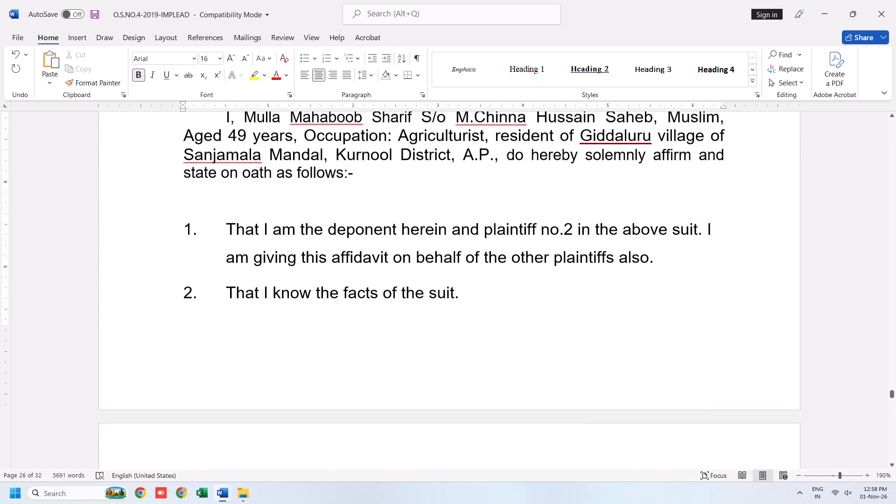
left_click(238, 198)
scroll(238, 198, "up", 14)
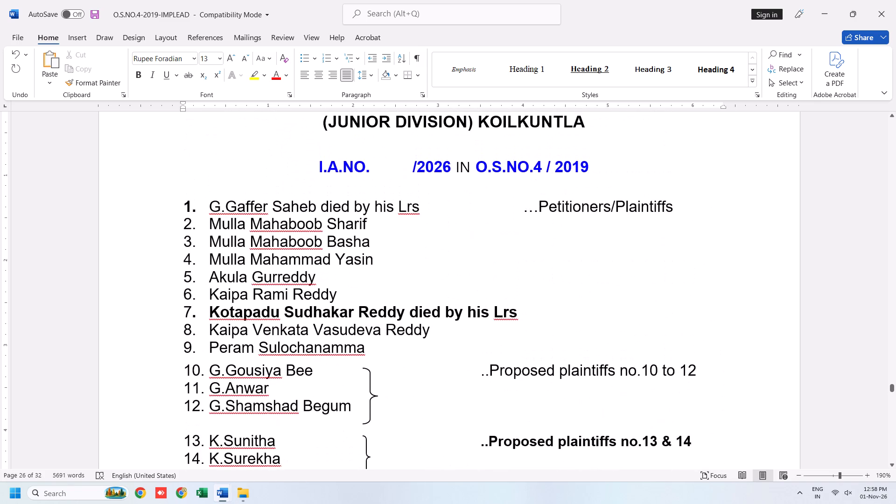
scroll(305, 264, "down", 13)
left_click(217, 238)
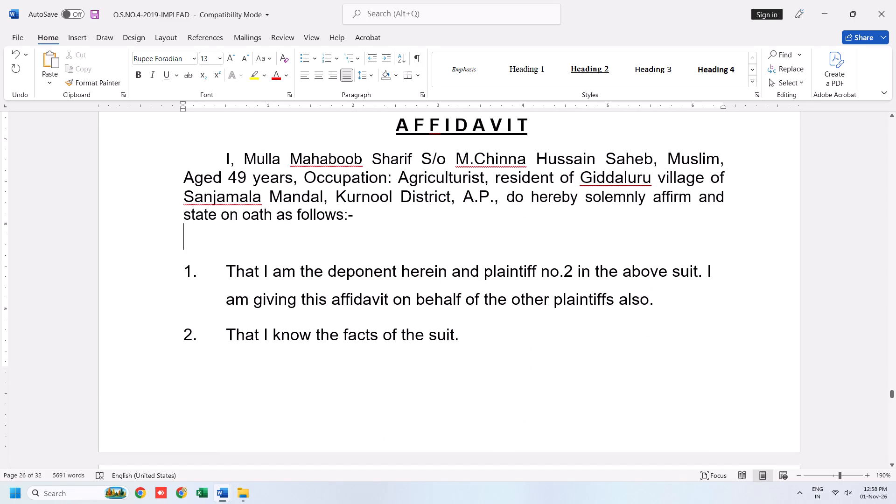
left_click(211, 249)
Give paragraph 3 of the affidavit a hanging indent and 1.5 line spacing.
scroll(213, 250, "down", 7)
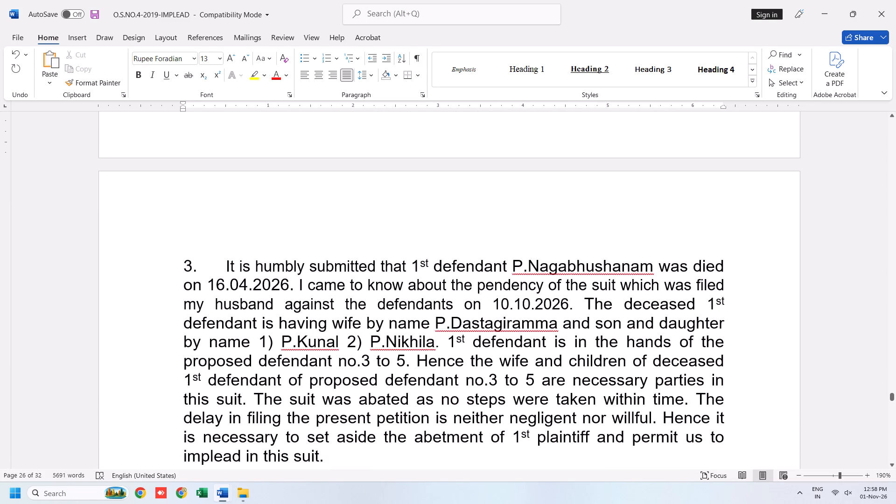
left_click(180, 290)
key("Tab")
left_click(264, 276)
key("ctrl+5")
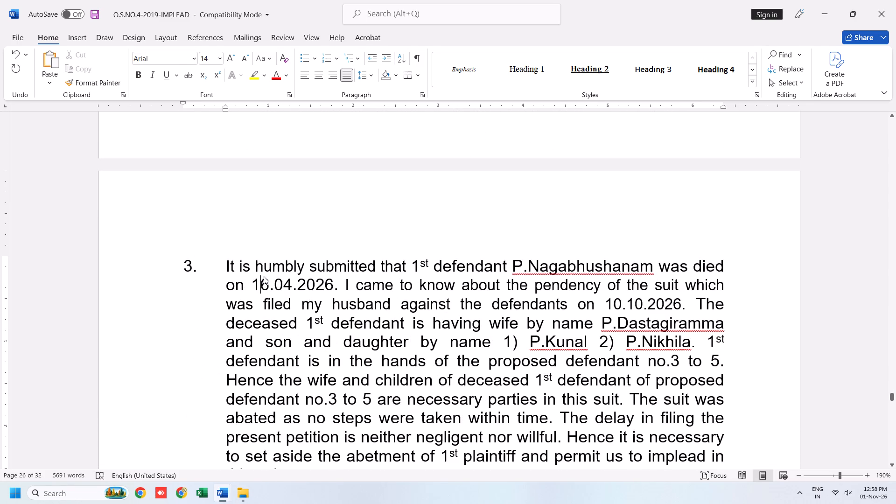
Read paragraph 3 on the 1st defendant's death and compare it with the deponent's introduction and paragraphs 1 and 2.
left_click(414, 255)
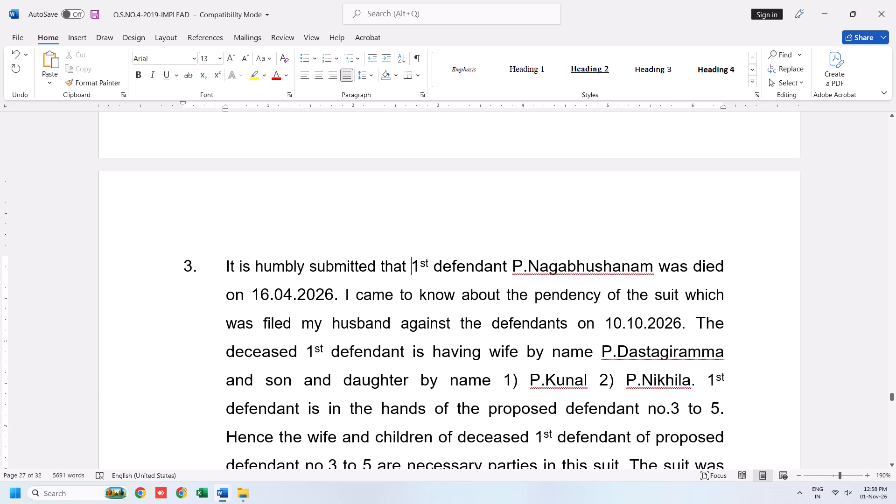
scroll(680, 316, "down", 2)
left_click_drag(490, 284, 483, 287)
left_click(405, 238)
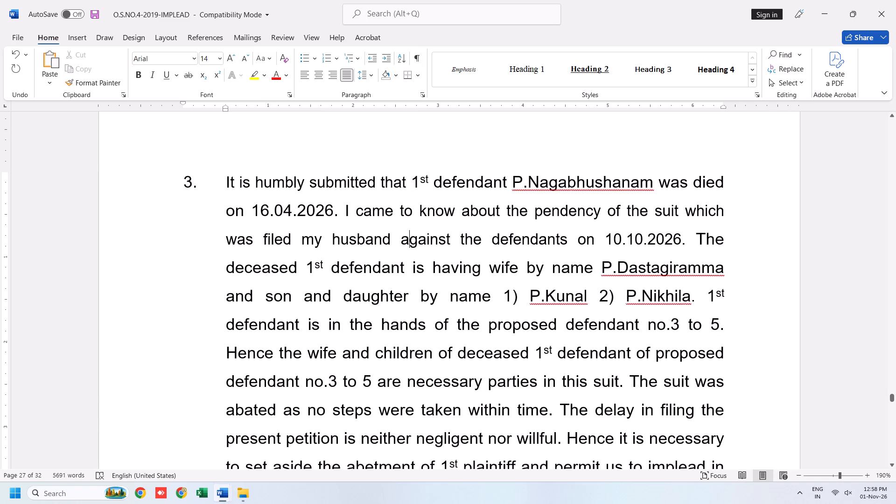
left_click(575, 233)
left_click(474, 250)
left_click(395, 252)
left_click(396, 289)
scroll(396, 286, "up", 9)
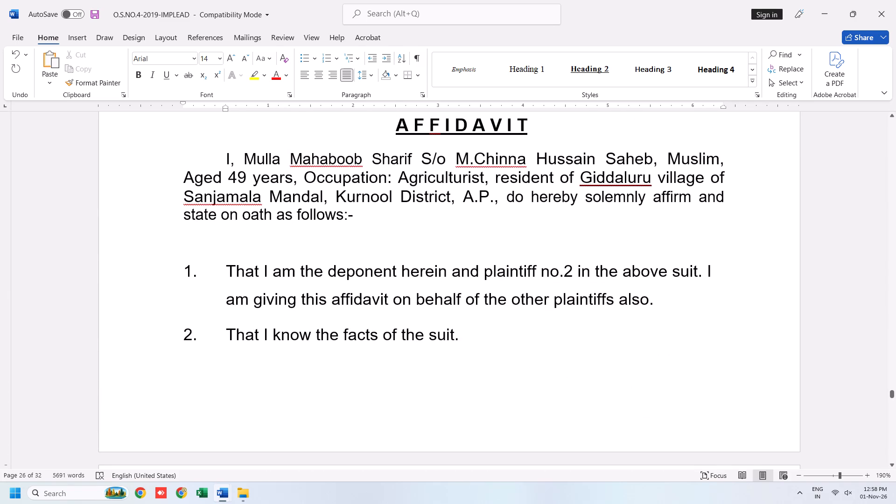
left_click(399, 332)
scroll(399, 332, "down", 9)
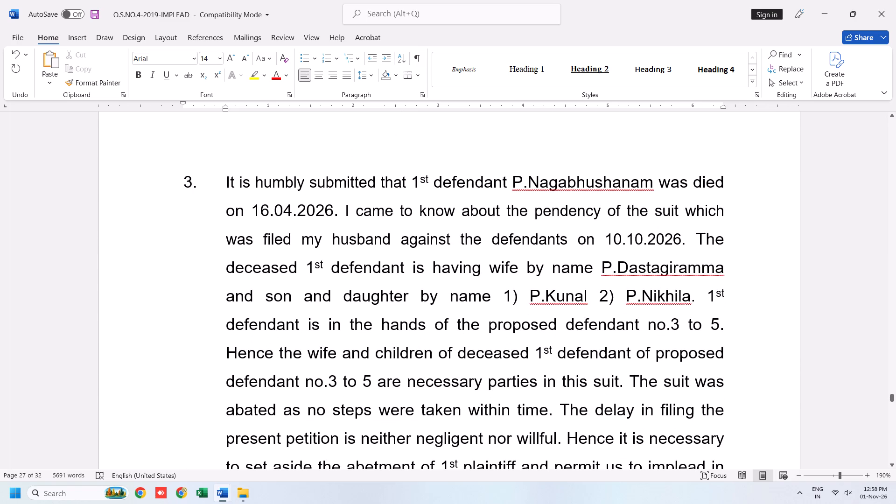
scroll(305, 296, "up", 1)
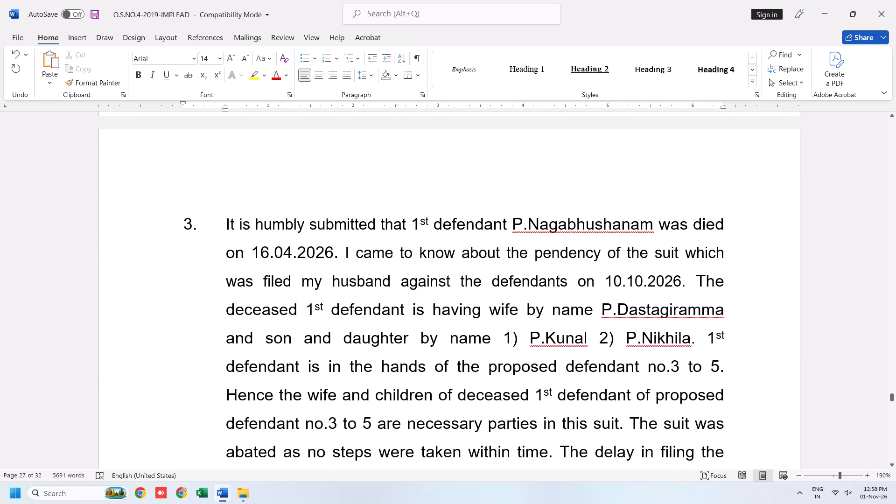
scroll(324, 311, "up", 2)
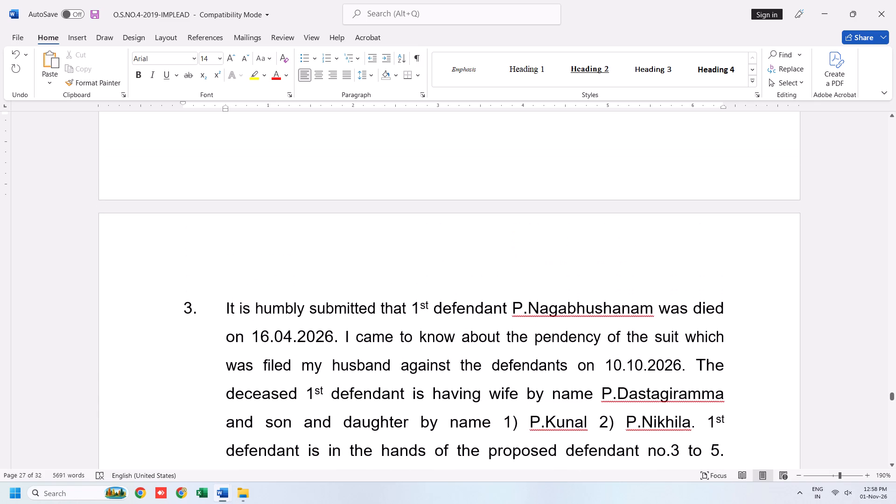
Replace "my husband" with "by me" in paragraph 3's sentence about who filed the suit.
left_click(300, 364)
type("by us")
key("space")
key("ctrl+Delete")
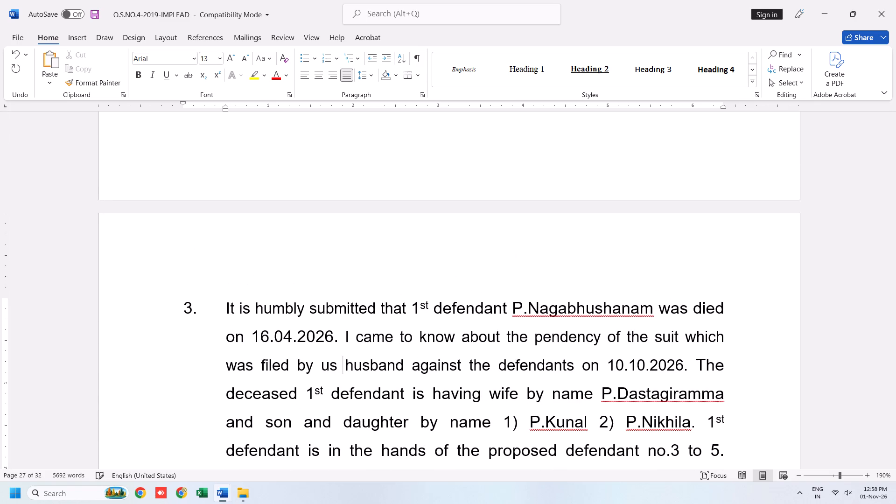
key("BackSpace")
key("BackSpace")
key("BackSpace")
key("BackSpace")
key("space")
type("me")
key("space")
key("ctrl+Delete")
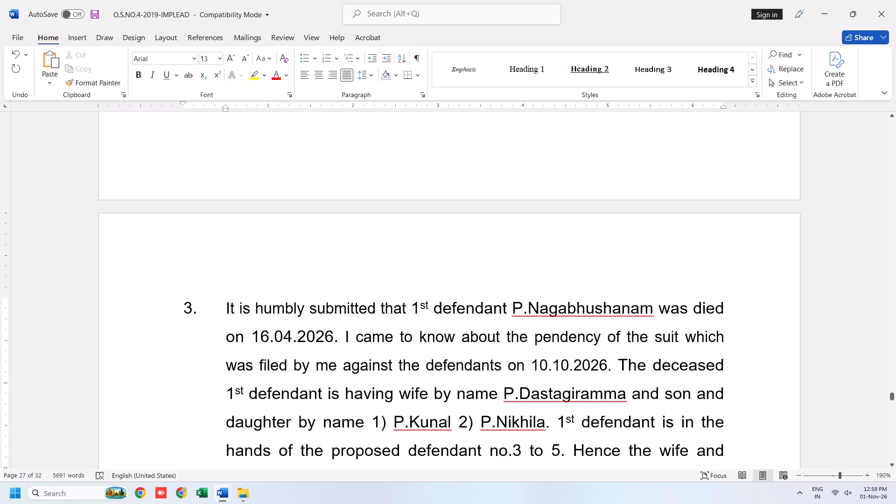
Change "by me" to "by us" in the same sentence of paragraph 3.
left_click(308, 366)
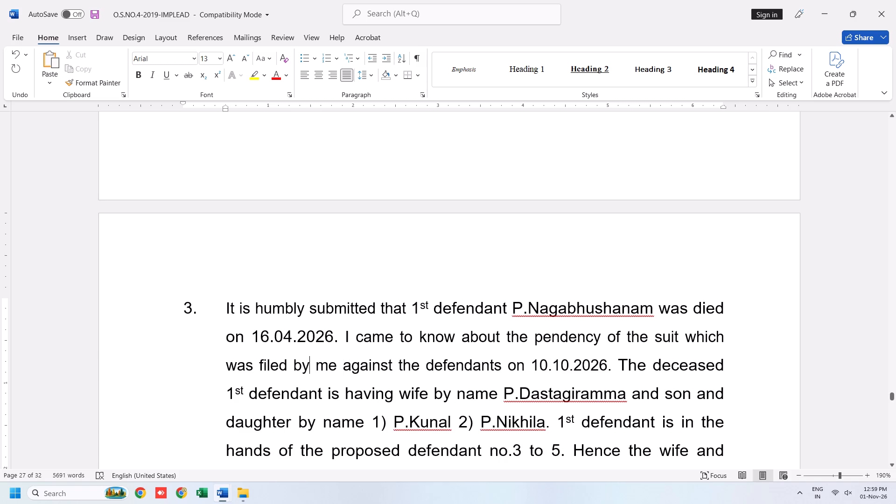
left_click(314, 361)
scroll(308, 336, "up", 4)
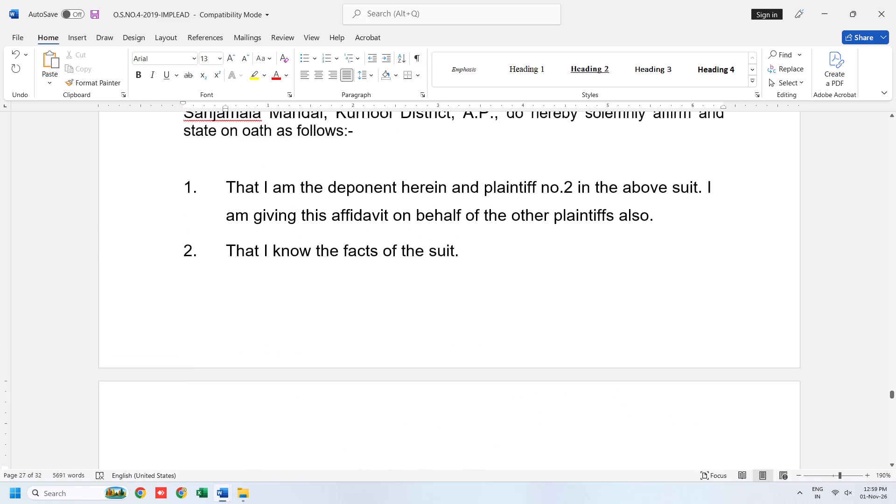
scroll(308, 330, "down", 4)
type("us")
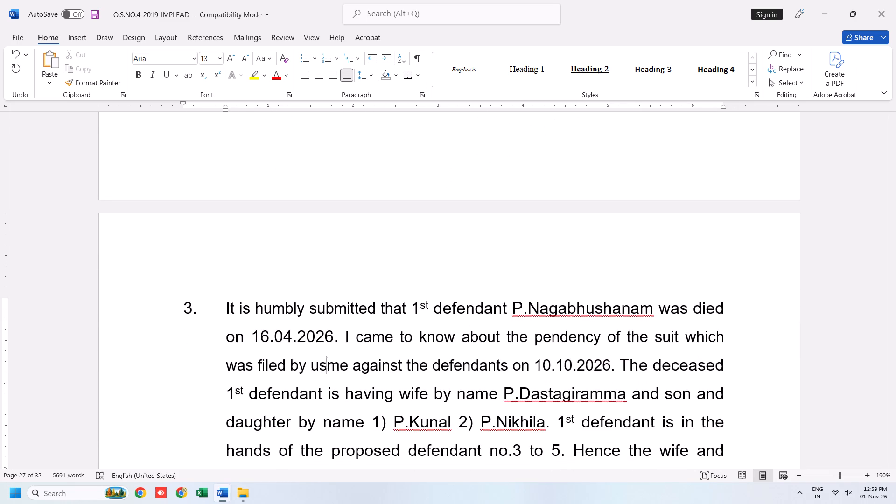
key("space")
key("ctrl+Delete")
Reread the rest of paragraph 3 and check it against the affidavit's defendants' list and deponent introduction.
scroll(509, 358, "down", 2)
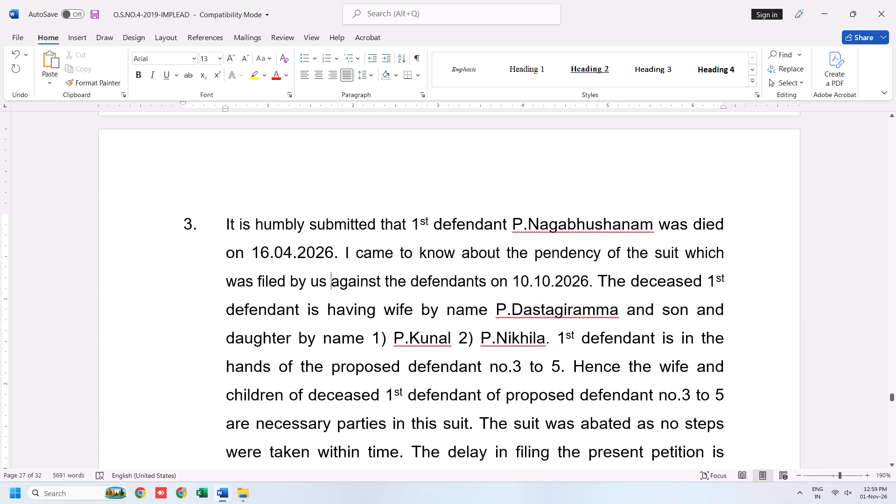
left_click(484, 290)
scroll(460, 352, "down", 2)
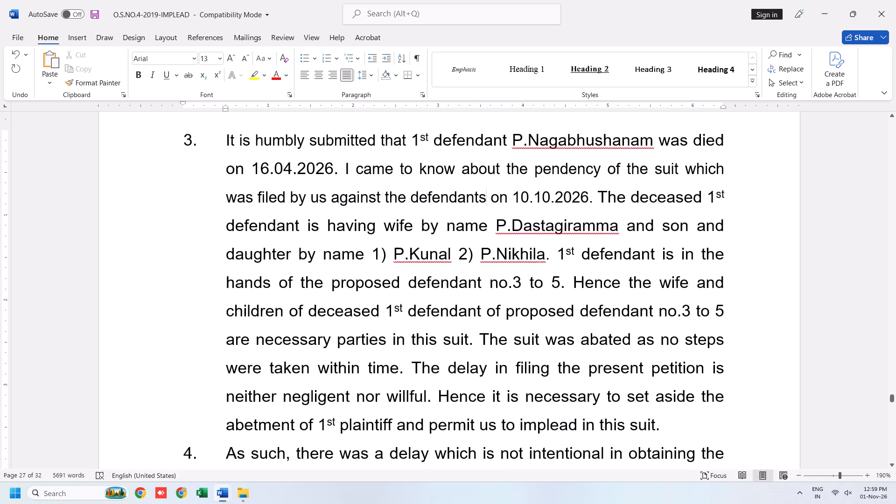
scroll(526, 299, "up", 14)
scroll(515, 282, "down", 2)
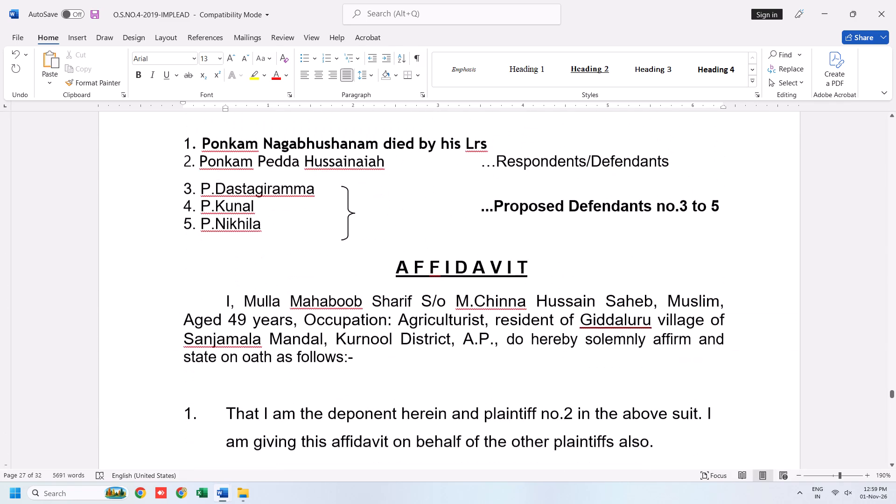
Read on through paragraphs 3 to 5 and change the month in the affidavit's attestation line to Nov.
scroll(484, 304, "down", 9)
scroll(572, 334, "down", 2)
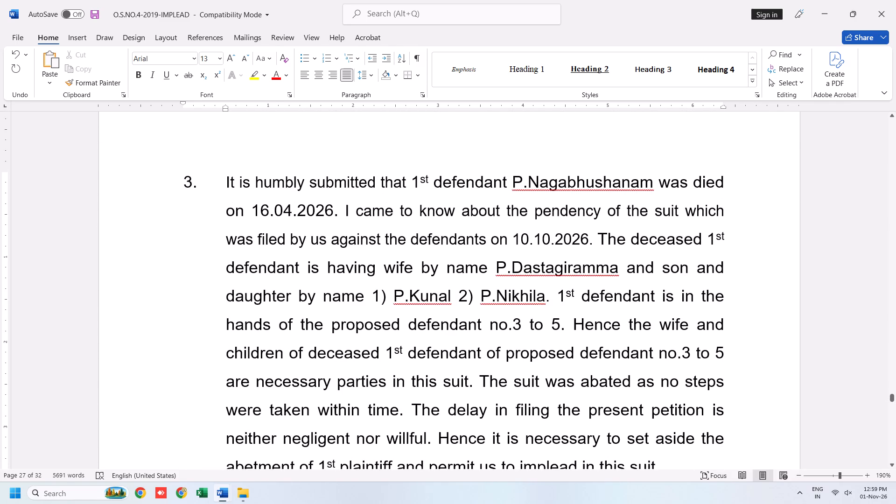
scroll(672, 338, "down", 2)
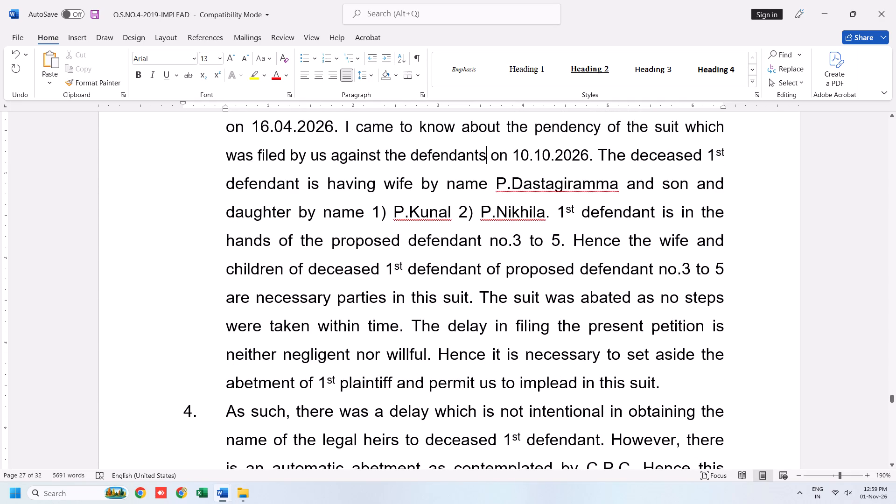
scroll(442, 351, "down", 3)
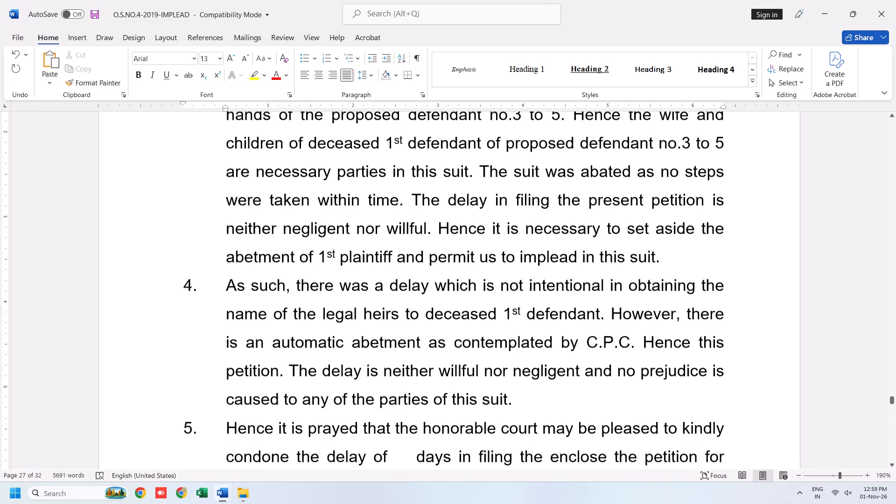
scroll(477, 338, "down", 2)
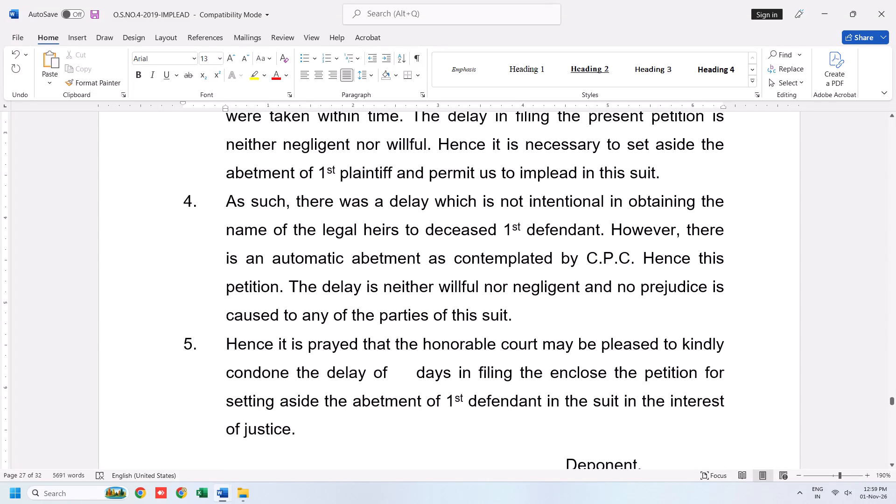
scroll(384, 399, "down", 2)
left_click(450, 312)
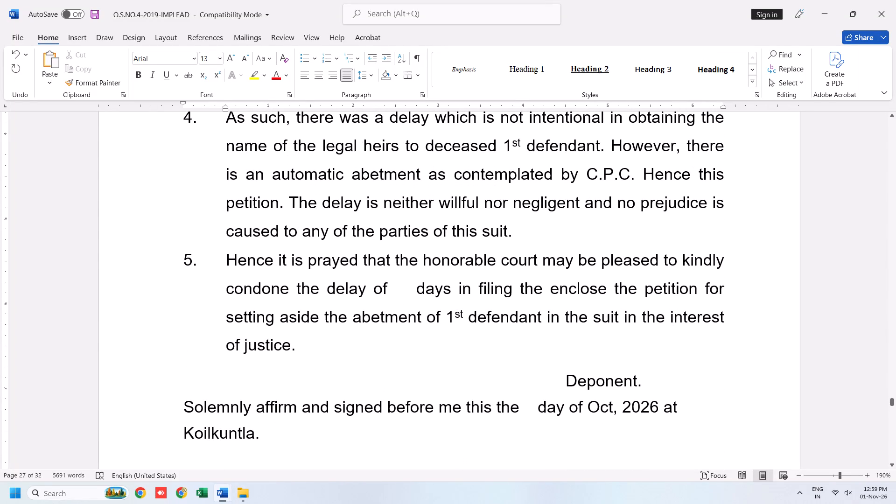
scroll(506, 355, "down", 2)
left_click(591, 316)
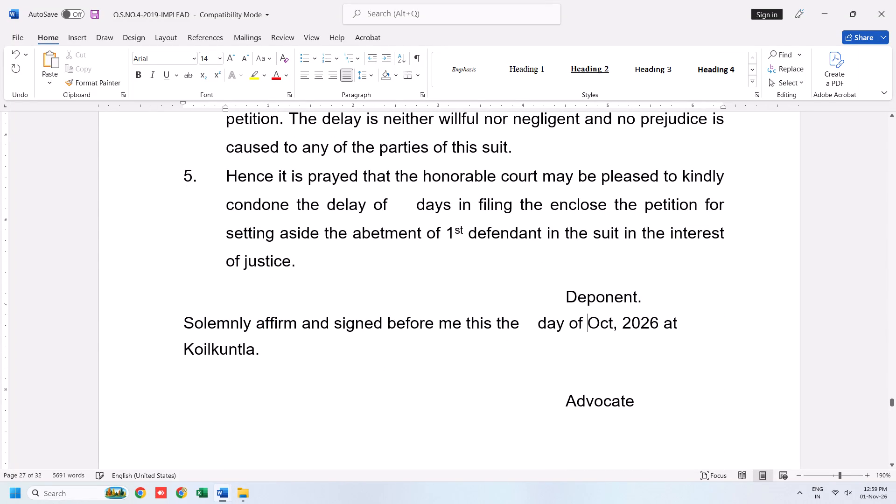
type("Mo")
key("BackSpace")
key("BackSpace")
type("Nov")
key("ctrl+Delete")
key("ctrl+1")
Insert a blank line after the affidavit's Advocate line so the petition's court heading starts on the next page.
scroll(551, 331, "down", 7)
scroll(444, 343, "up", 3)
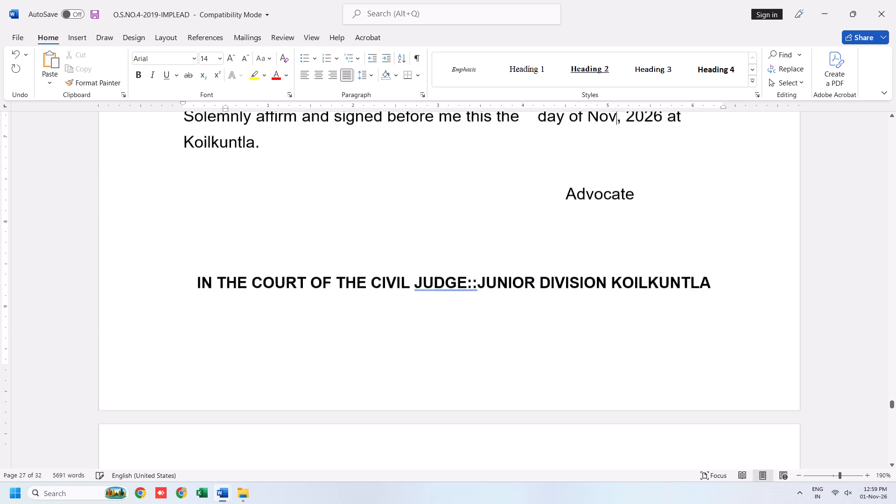
left_click(476, 305)
key("Return")
scroll(436, 282, "down", 11)
scroll(420, 302, "up", 7)
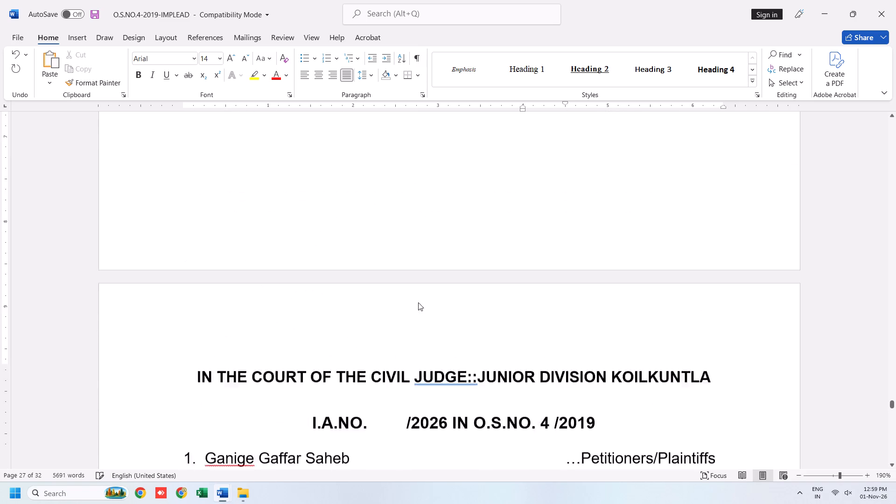
Recheck the finished affidavit from its party list and deponent introduction through numbered paragraphs 1 to 5.
scroll(418, 302, "up", 20)
scroll(418, 302, "up", 11)
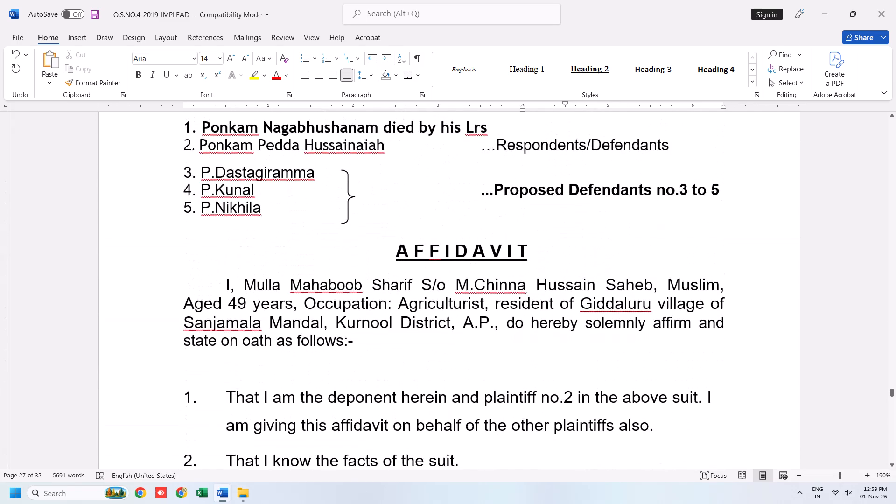
scroll(398, 287, "down", 20)
scroll(398, 287, "down", 10)
scroll(408, 327, "up", 15)
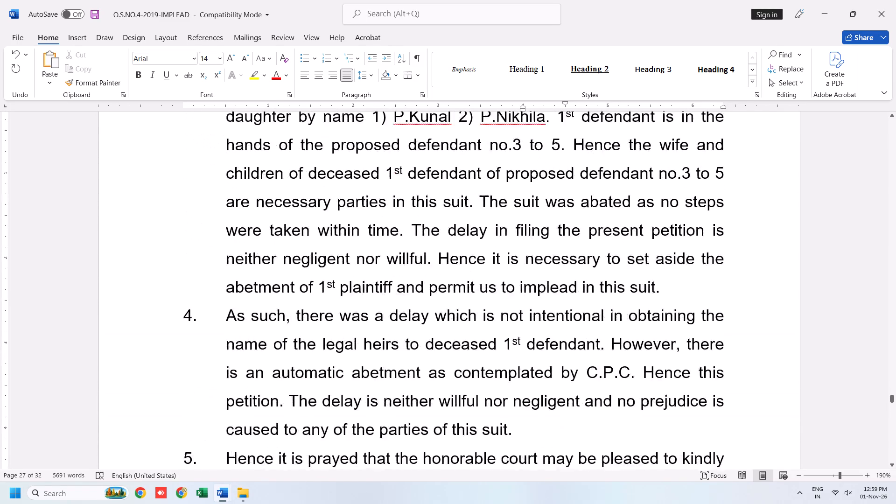
scroll(407, 325, "up", 20)
scroll(407, 325, "up", 1)
scroll(400, 324, "down", 18)
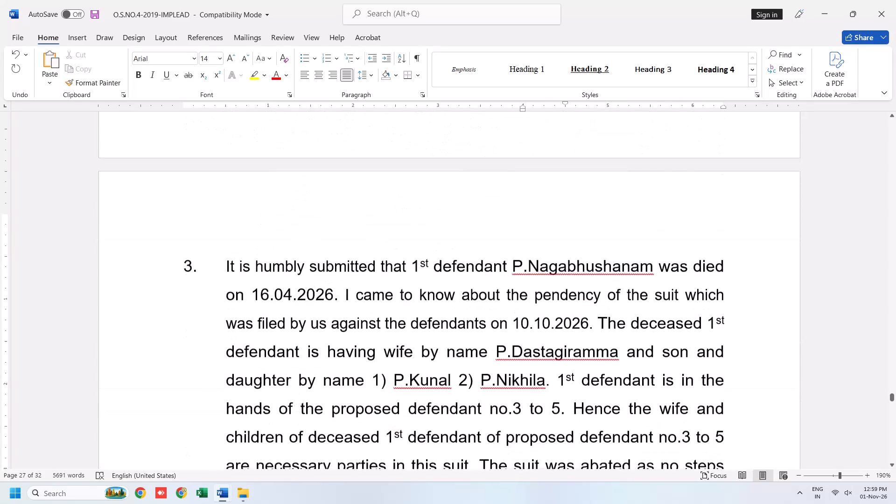
scroll(453, 260, "down", 16)
scroll(451, 274, "up", 20)
scroll(451, 274, "up", 2)
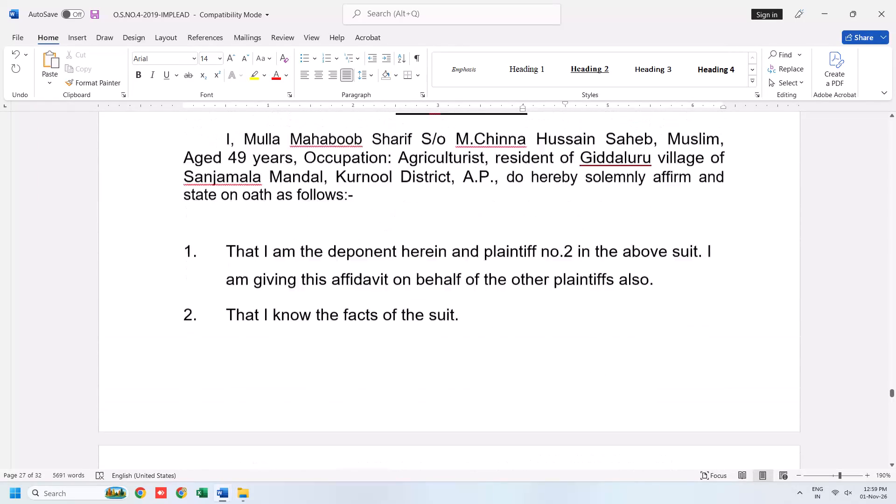
scroll(446, 272, "up", 15)
scroll(413, 246, "up", 2)
Print three copies of pages 26-27, which contain the affidavit.
left_click(413, 246)
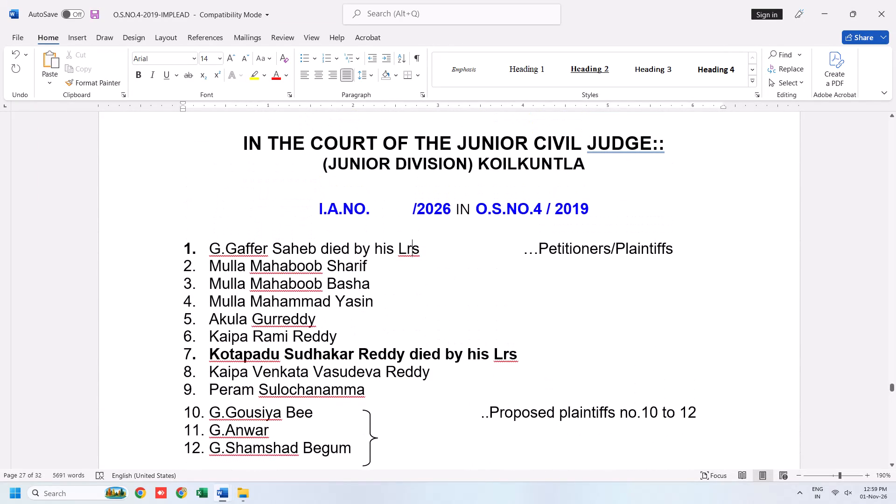
key("ctrl+p")
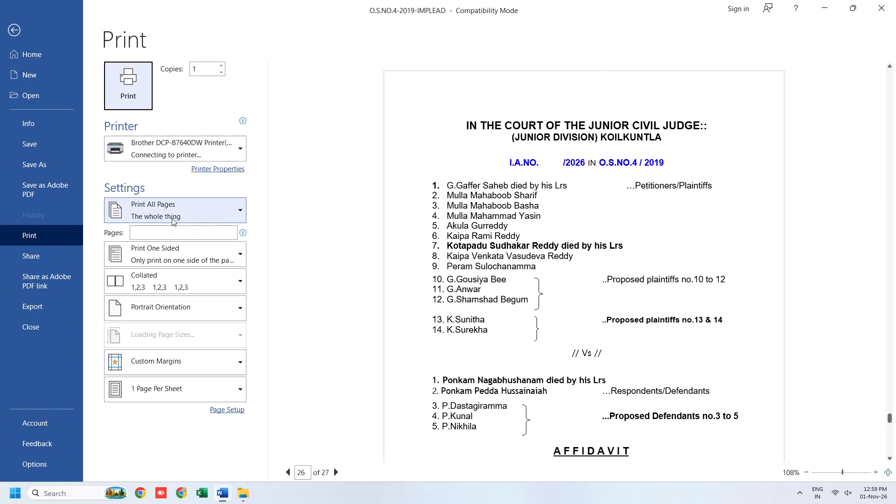
left_click(157, 237)
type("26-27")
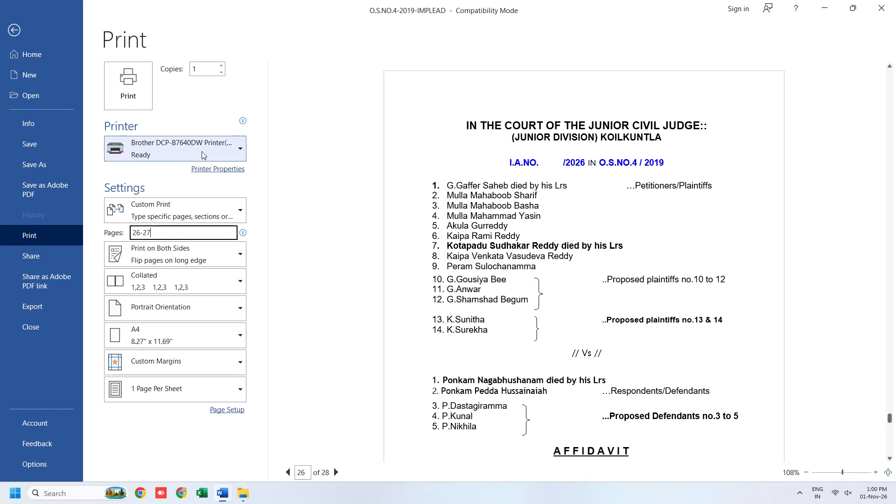
double_click(220, 64)
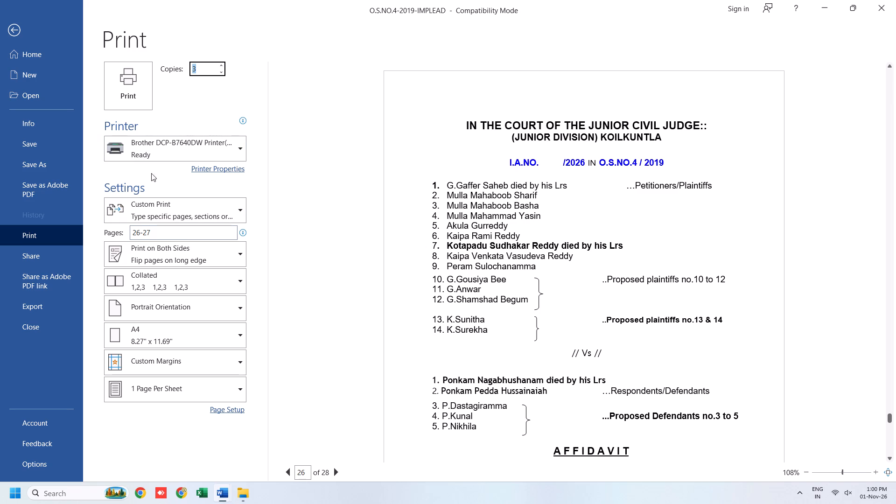
left_click(133, 87)
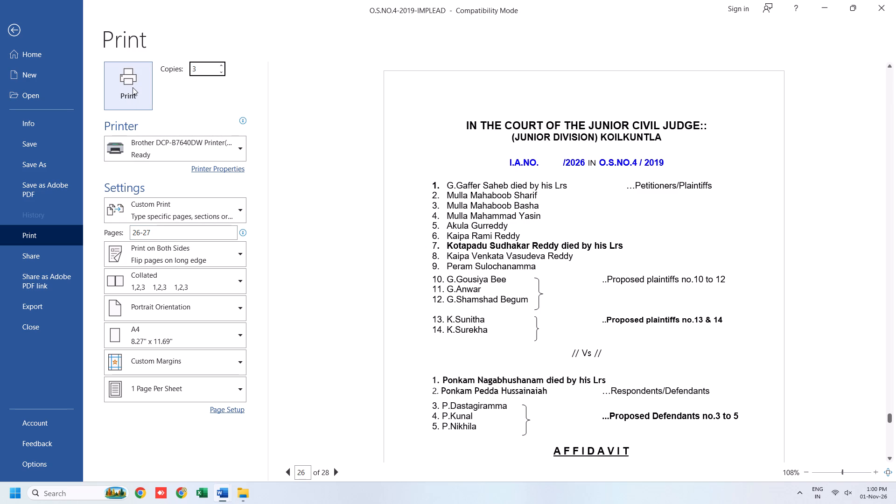
Examine the petition following the affidavit, checking its petitioners, respondents and proposed defendants lists.
left_click(463, 279)
scroll(463, 279, "down", 7)
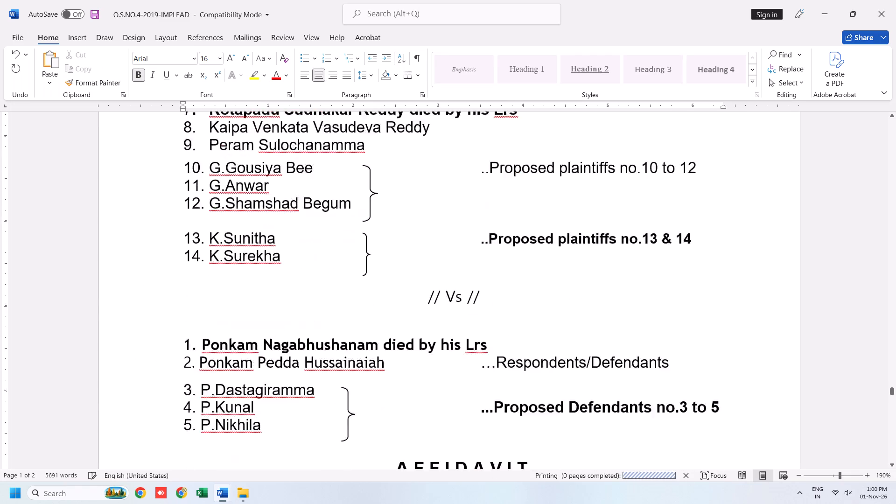
scroll(461, 293, "down", 13)
scroll(407, 308, "down", 19)
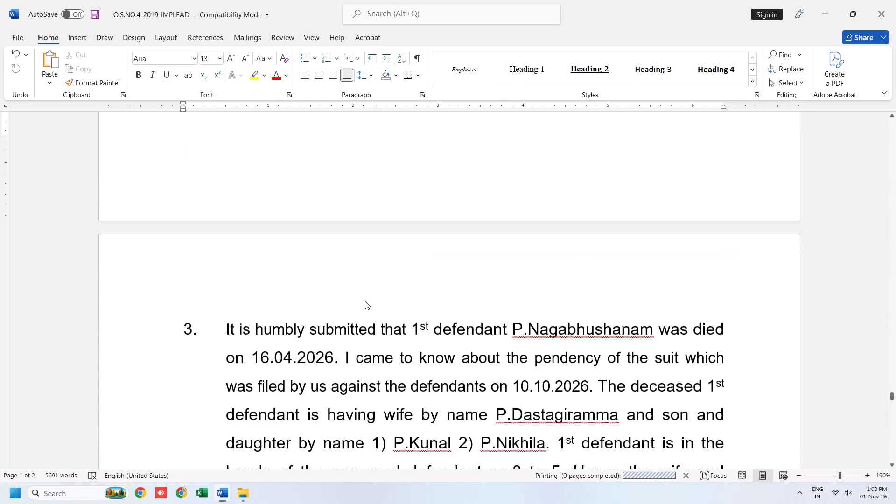
scroll(365, 301, "down", 18)
scroll(347, 306, "down", 10)
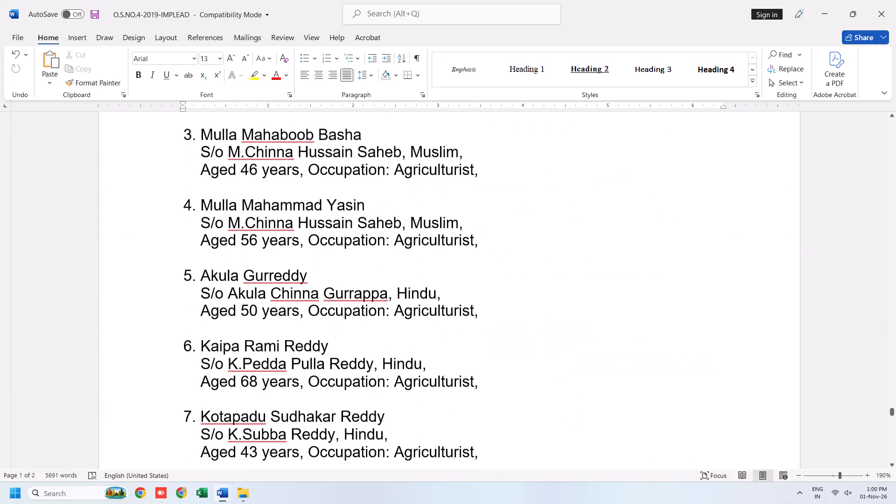
scroll(342, 307, "down", 11)
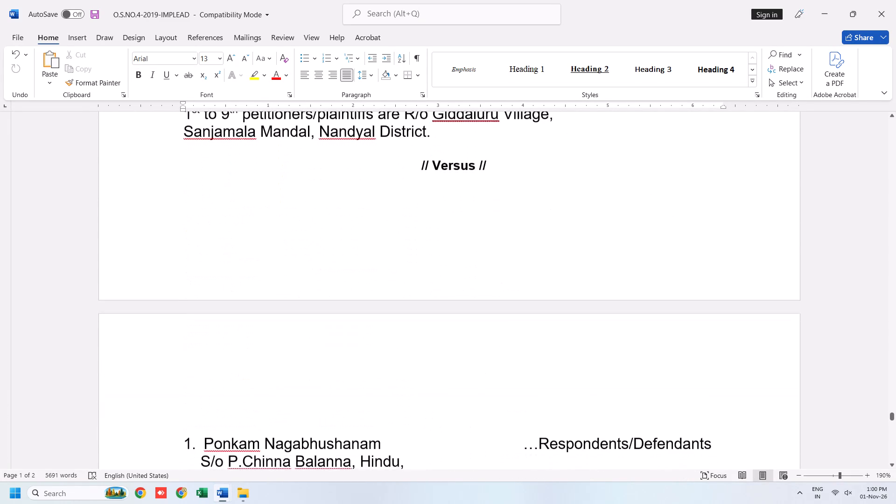
scroll(346, 311, "down", 7)
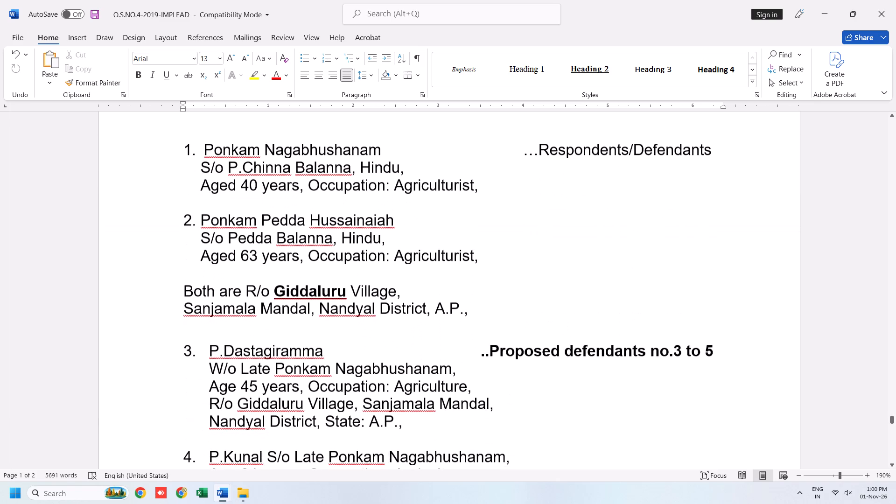
scroll(346, 311, "down", 4)
scroll(346, 311, "up", 8)
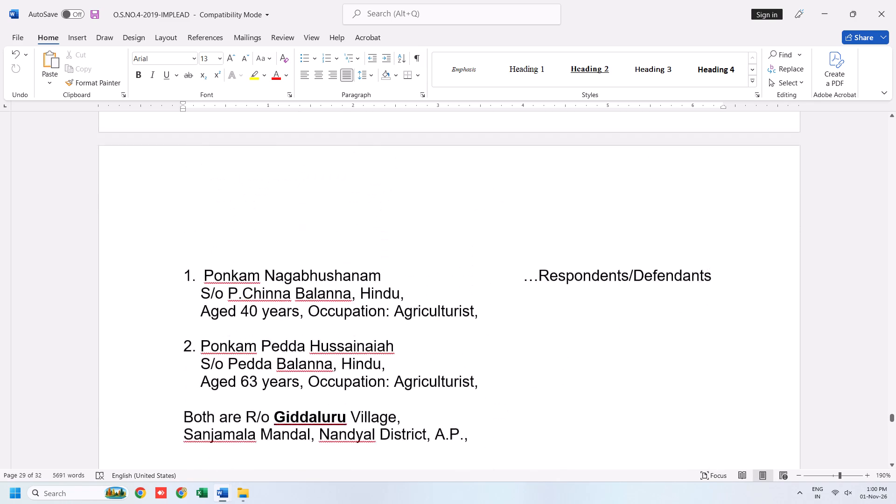
scroll(346, 311, "up", 9)
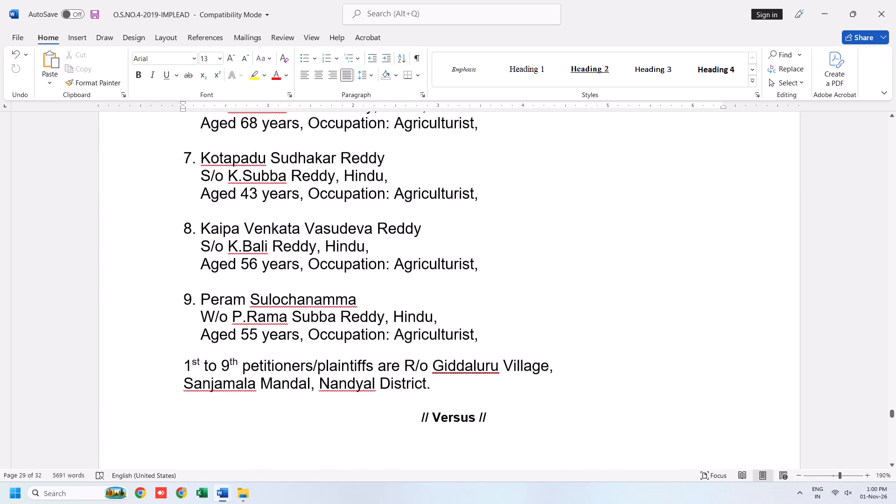
Copy the earlier petition's full party list, from deceased plaintiff no.1 through the two respondents' shared residence lines.
key("Page_Up")
key("Page_Up")
key("Page_Up")
key("Page_Up")
key("Page_Up")
key("Page_Up")
key("Page_Up")
key("Page_Up")
key("Page_Up")
key("Page_Up")
key("Page_Up")
key("Page_Up")
key("Page_Up")
key("Page_Up")
key("Page_Up")
key("Page_Up")
key("Page_Up")
key("Page_Up")
key("Page_Up")
key("Page_Up")
key("Page_Up")
key("Page_Up")
key("Page_Up")
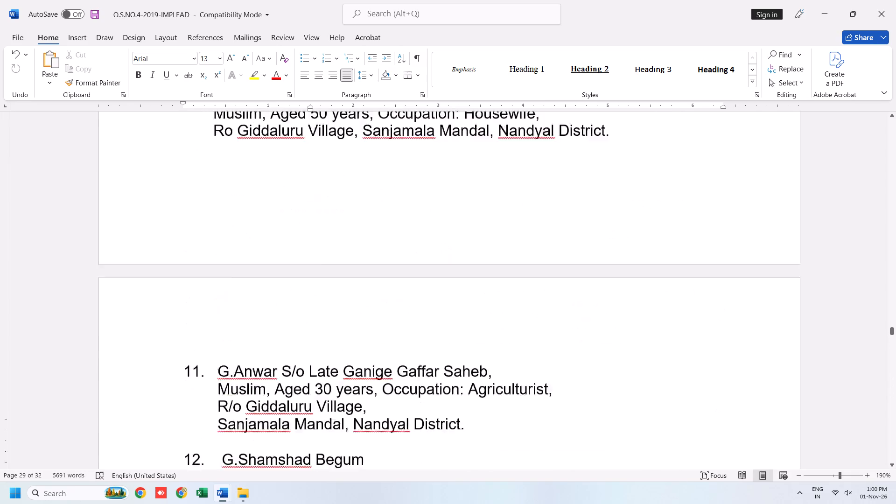
key("Page_Up")
key("Page_Down")
key("Page_Down")
key("Page_Up")
key("Page_Up")
key("Page_Up")
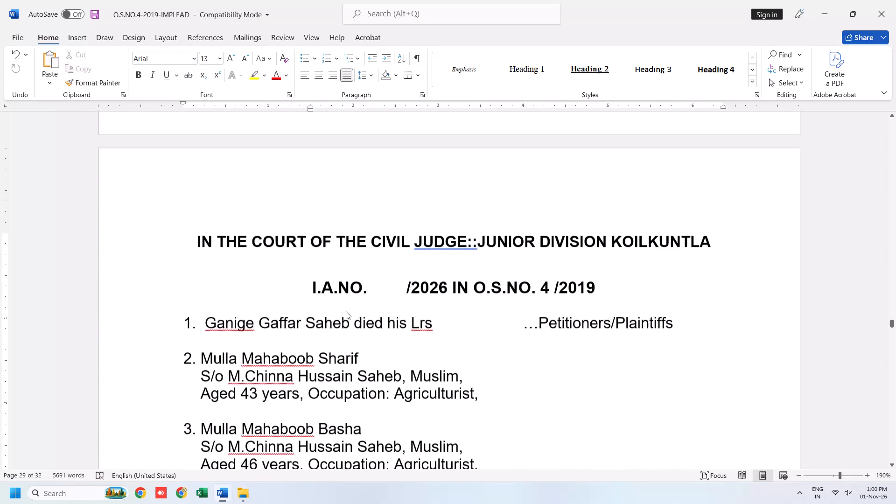
left_click(168, 322)
key("shift+Page_Down")
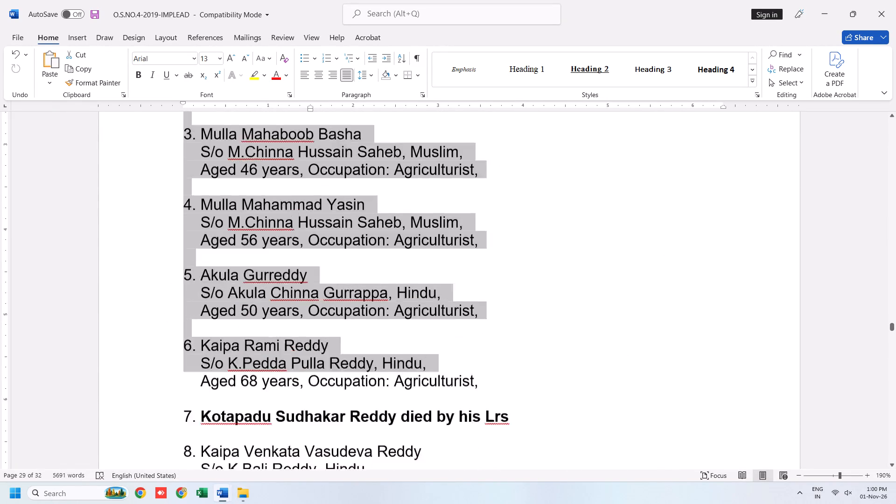
key("shift+Page_Down")
key("shift+Page_Down")
key("shift+Page_Down")
key("shift+Down")
key("shift+Down")
key("shift+Down")
key("shift+Down")
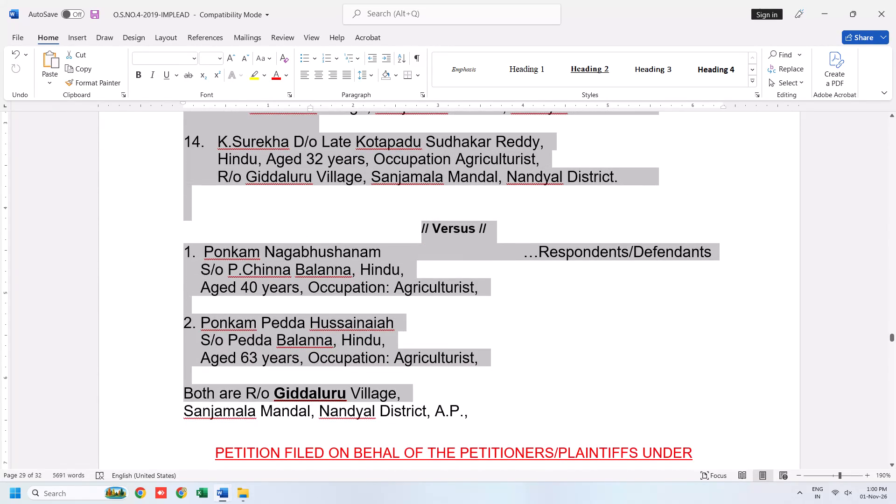
key("shift+Down")
key("ctrl+c")
Replace the list of plaintiffs 1 to 9 and their residence lines in the petition after the affidavit with the copied party list.
key("Page_Down")
key("Page_Down")
key("Page_Down")
key("Page_Down")
key("Page_Down")
key("Page_Down")
key("Page_Down")
key("Page_Down")
key("Page_Down")
key("Page_Down")
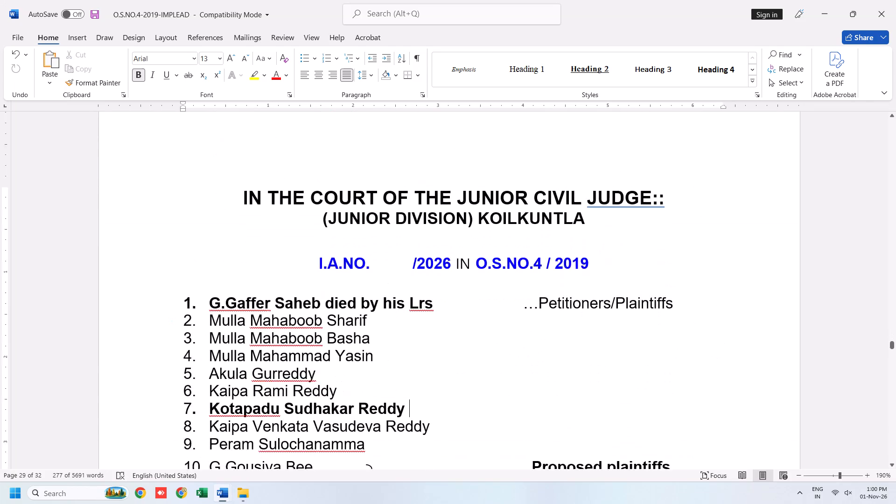
key("Page_Down")
key("Page_Down")
key("Page_Down")
key("Page_Down")
key("Page_Down")
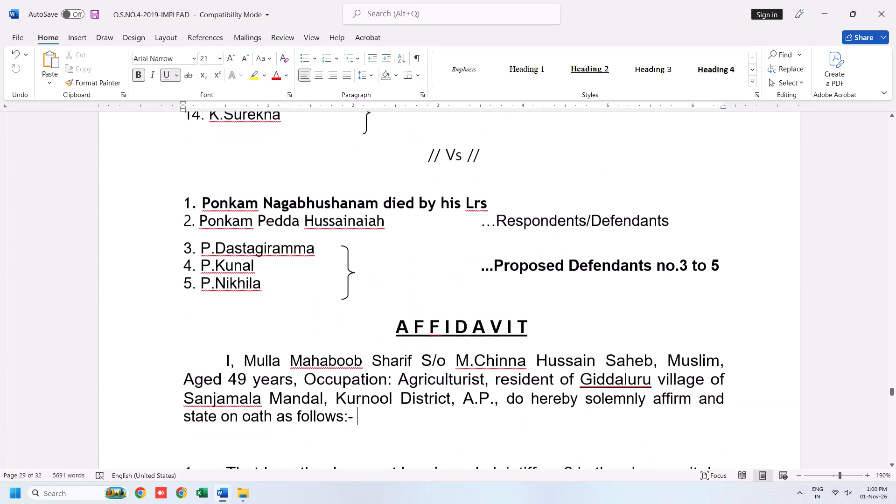
key("Page_Up")
key("Page_Down")
key("Page_Down")
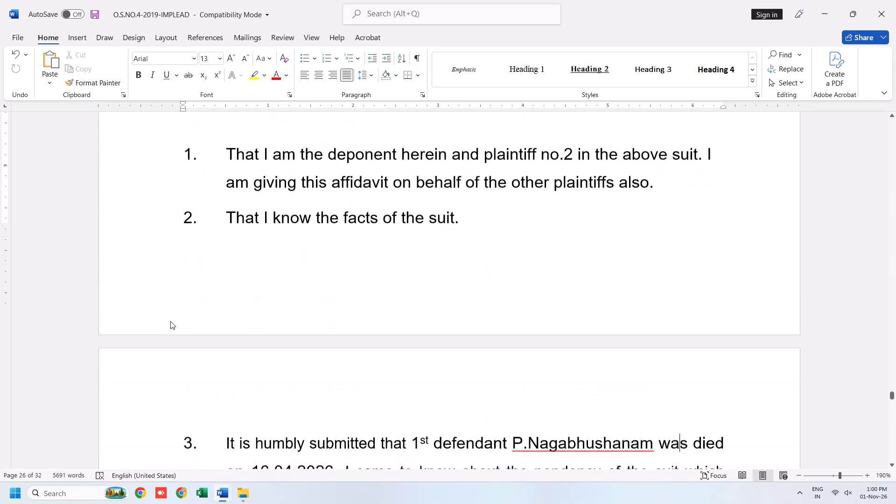
key("Page_Down")
key("Page_Down")
key("Page_Down")
key("Page_Down")
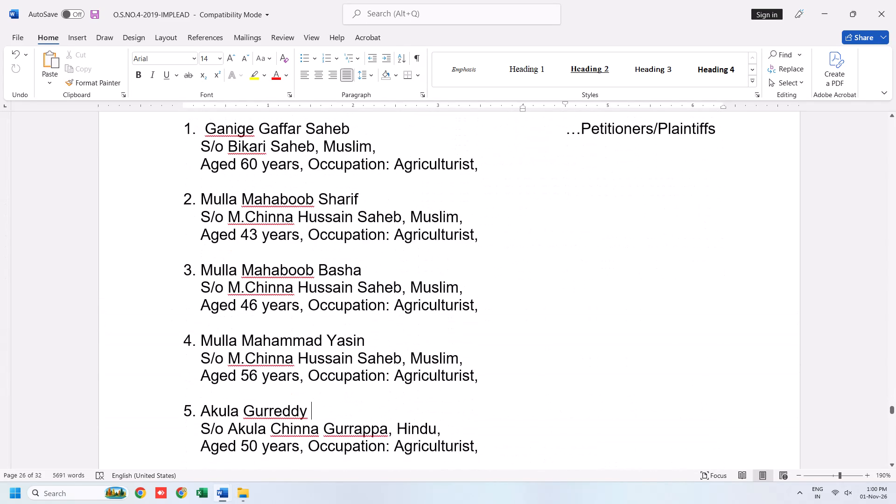
scroll(170, 320, "up", 3)
left_click(179, 252)
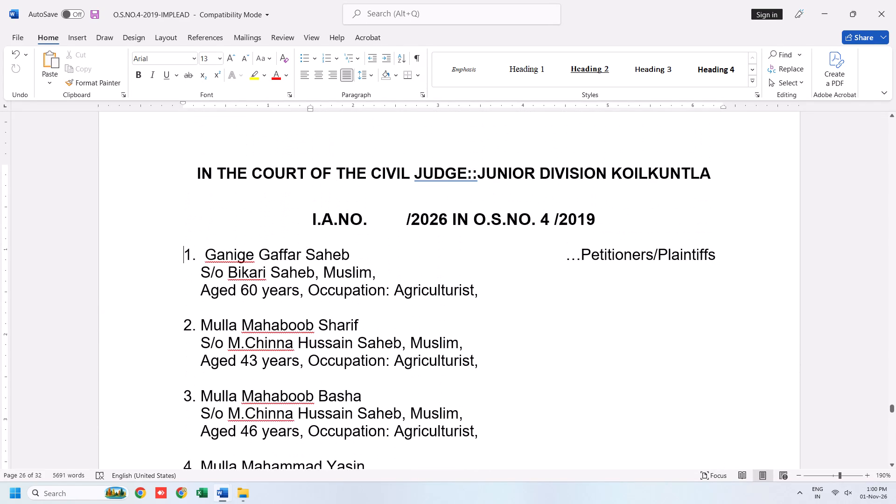
key("shift+Page_Down")
key("shift+Page_Down")
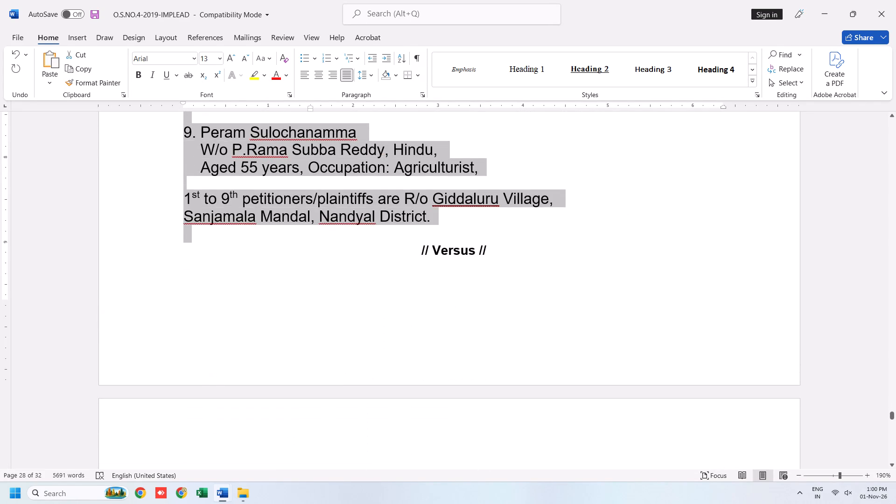
key("shift+Page_Down")
key("shift+Down")
key("shift+Down")
key("shift+Down")
key("shift+Down")
key("shift+Down")
key("shift+Down")
key("shift+Down")
key("shift+Down")
key("shift+Down")
key("shift+Down")
key("shift+Down")
key("shift+Down")
key("shift+Down")
key("shift+Down")
key("shift+Down")
key("shift+Down")
key("shift+Down")
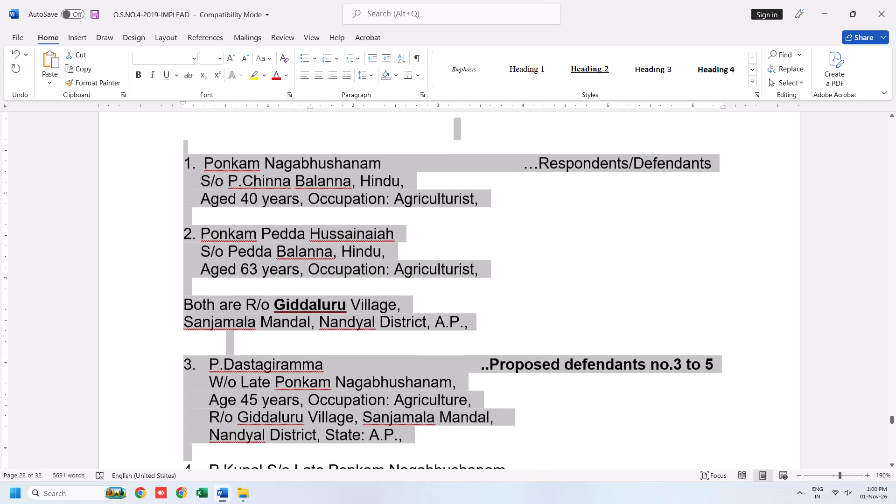
key("shift+Down")
key("shift+Down")
key("shift+Down")
key("shift+Up")
key("shift+Up")
key("shift+Up")
key("shift+Up")
key("shift+Up")
key("shift+Up")
key("shift+Up")
key("shift+Up")
key("shift+Up")
key("shift+Up")
key("shift+Up")
key("shift+Up")
key("shift+Up")
key("shift+Up")
key("shift+Up")
key("shift+Up")
key("shift+Up")
key("shift+Up")
key("shift+Up")
key("shift+Up")
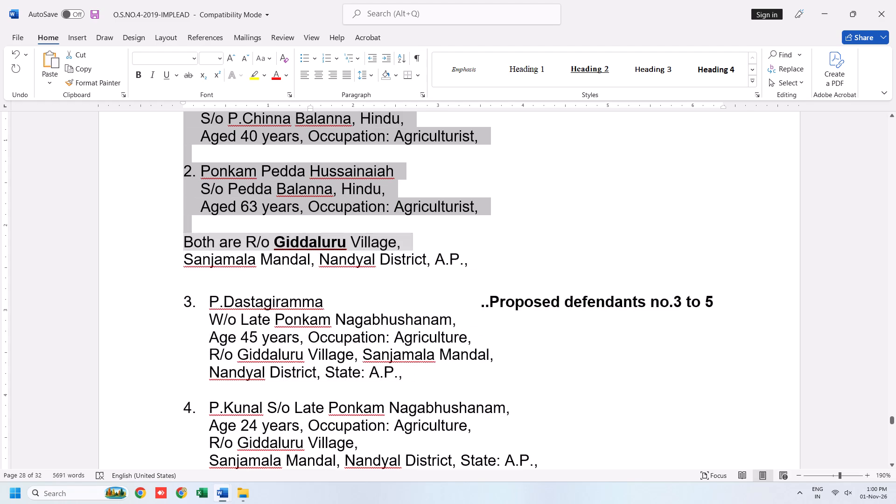
key("shift+Down")
key("shift+Down")
key("shift+Down")
key("shift+Down")
key("shift+Up")
key("shift+Up")
key("shift+Up")
key("shift+Up")
key("shift+Up")
key("shift+Up")
key("shift+Up")
key("shift+Up")
key("shift+Up")
key("shift+Up")
key("shift+Up")
key("shift+Up")
key("shift+Up")
key("shift+Up")
key("shift+Up")
key("shift+Up")
key("shift+Up")
key("shift+Up")
key("shift+Up")
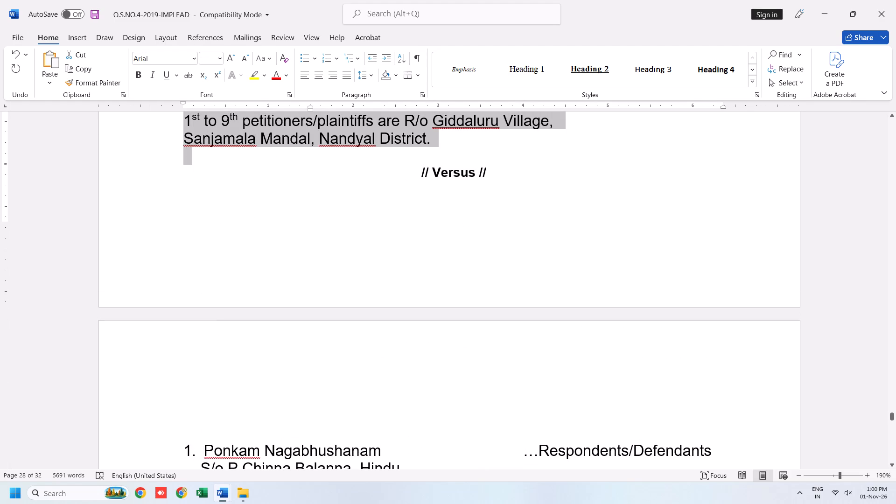
key("shift+Down")
key("shift+Down")
key("shift+Down")
key("shift+Down")
key("shift+Down")
key("shift+Down")
key("shift+Down")
key("shift+Down")
key("shift+Down")
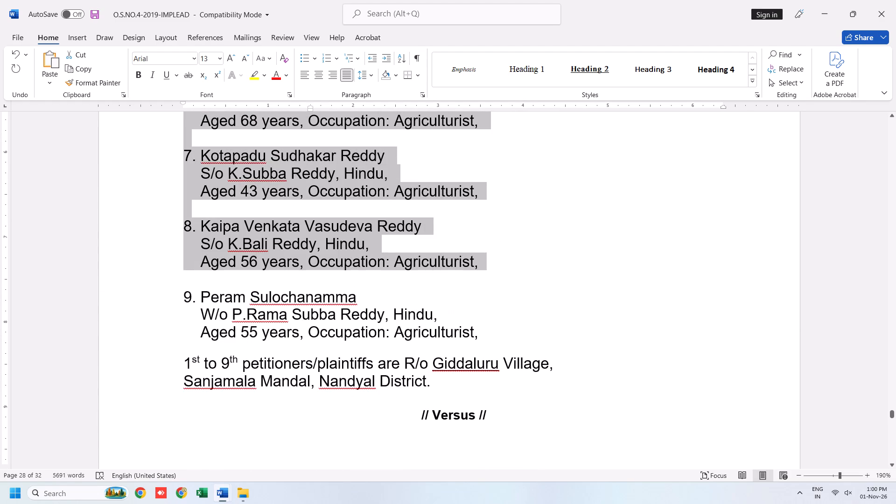
key("shift+Down")
key("shift+Down")
key("shift+Down")
key("shift+Down")
key("shift+Down")
key("shift+Down")
key("shift+Down")
key("shift+Down")
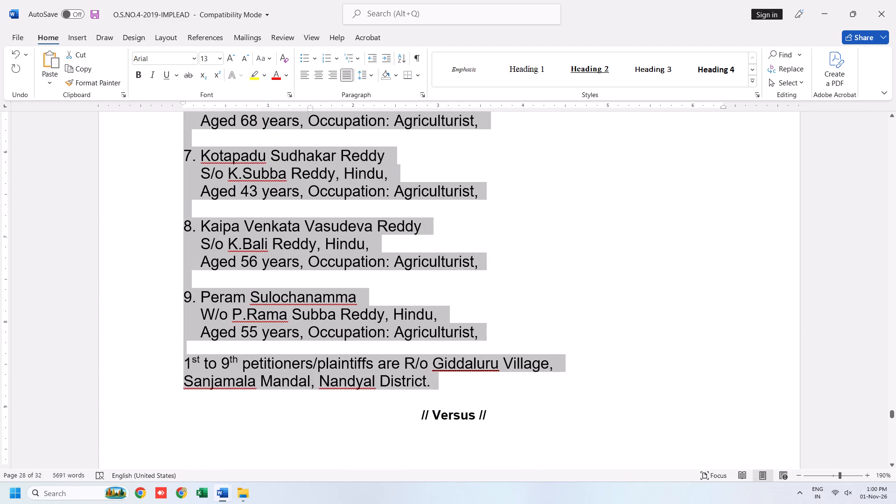
key("ctrl+v")
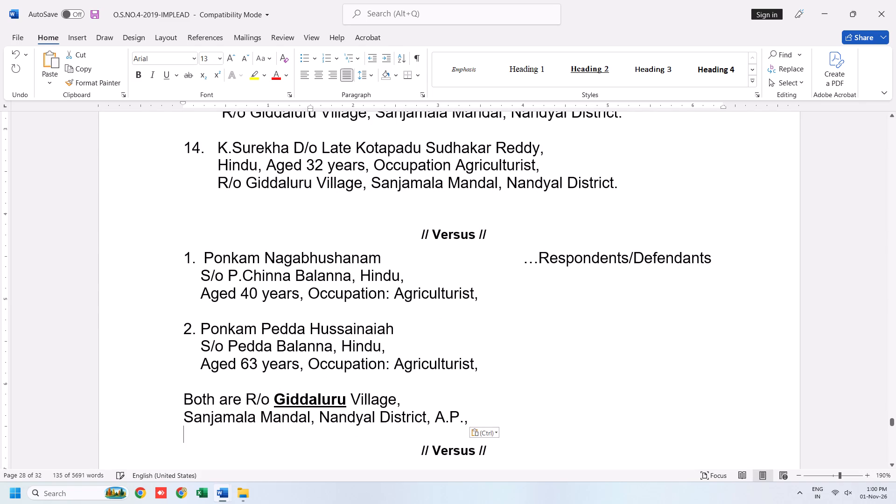
Check the pasted party list from the court heading through plaintiffs 1 to 14, the respondents and the Versus lines.
scroll(411, 329, "up", 12)
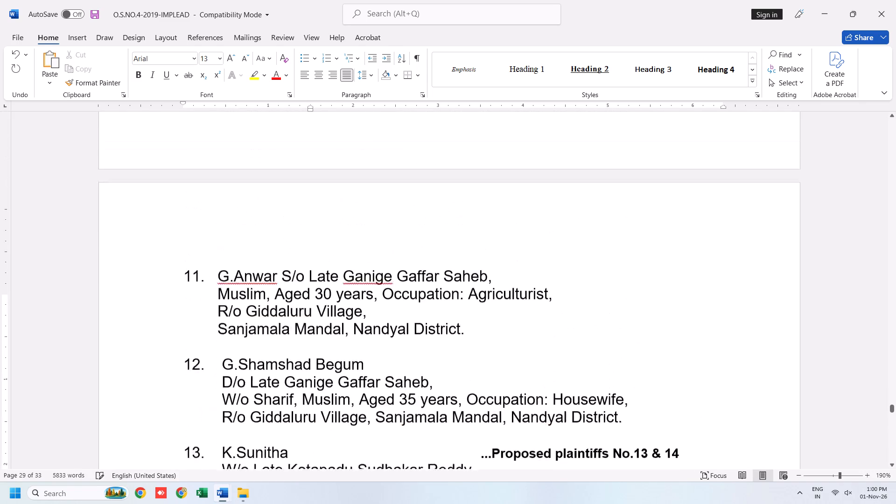
scroll(409, 319, "up", 20)
scroll(409, 319, "up", 4)
left_click(333, 315)
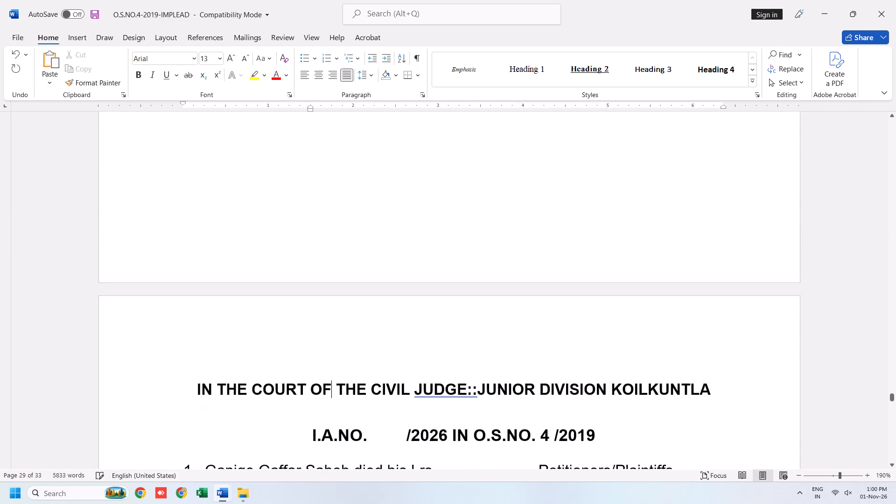
scroll(333, 316, "down", 6)
left_click(326, 171)
left_click(329, 161)
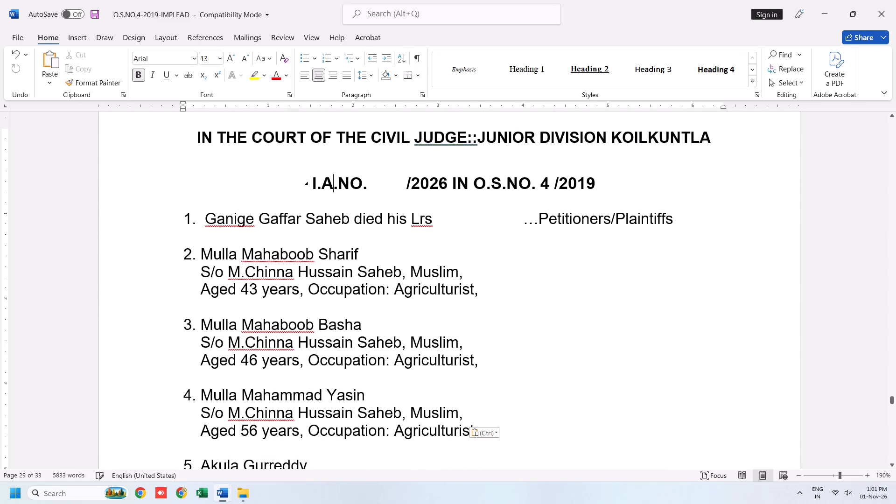
scroll(413, 182, "down", 1)
left_click(375, 204)
left_click(299, 198)
scroll(299, 198, "down", 7)
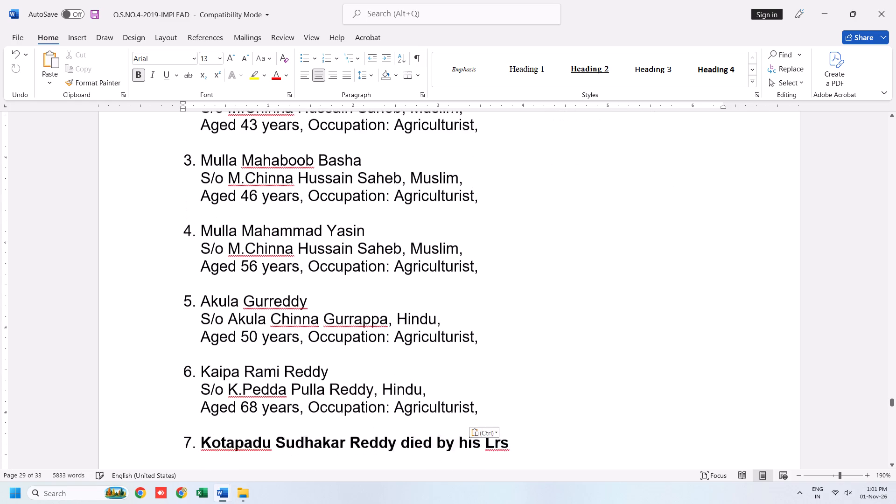
scroll(320, 227, "down", 7)
left_click(246, 346)
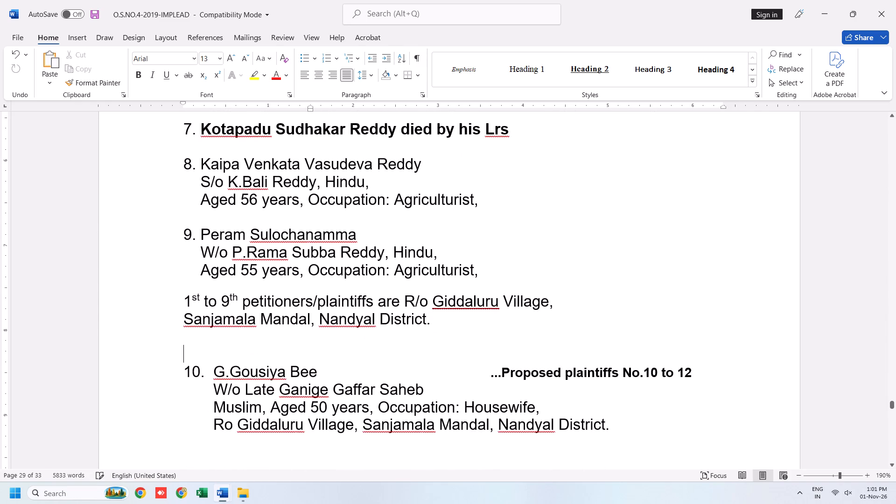
scroll(248, 337, "down", 2)
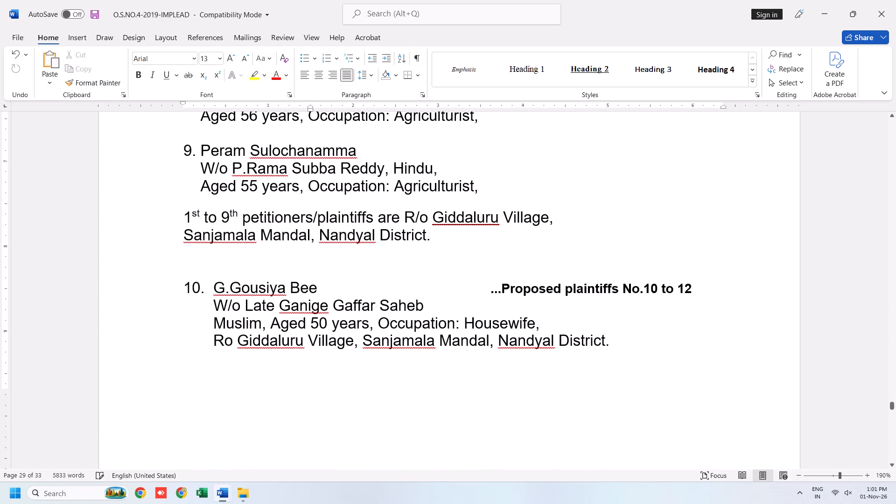
scroll(248, 337, "down", 3)
scroll(248, 337, "up", 9)
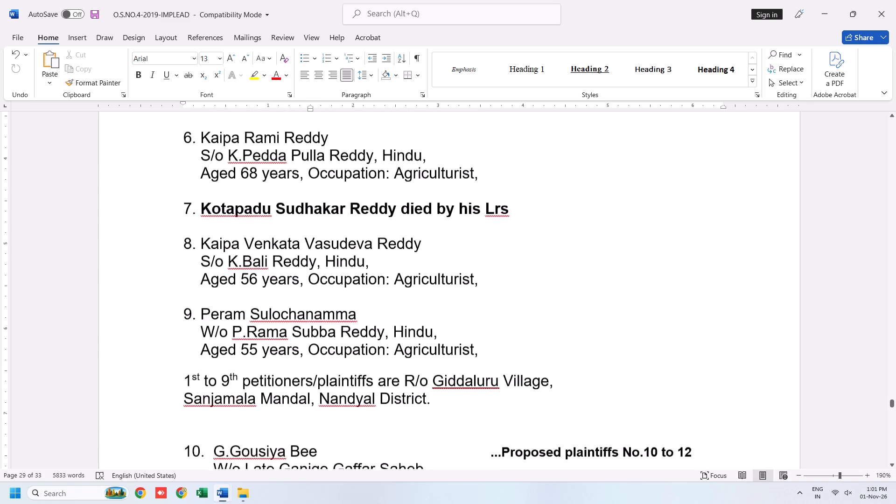
scroll(249, 335, "up", 7)
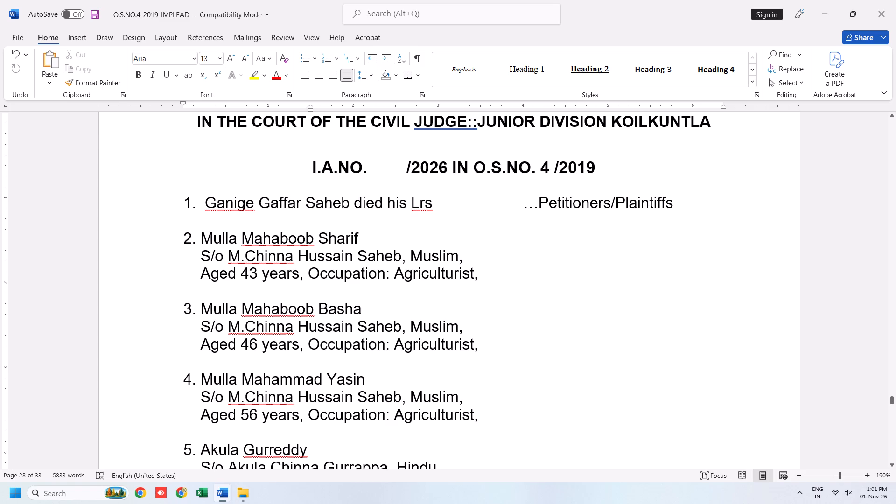
scroll(322, 250, "down", 13)
scroll(283, 244, "down", 7)
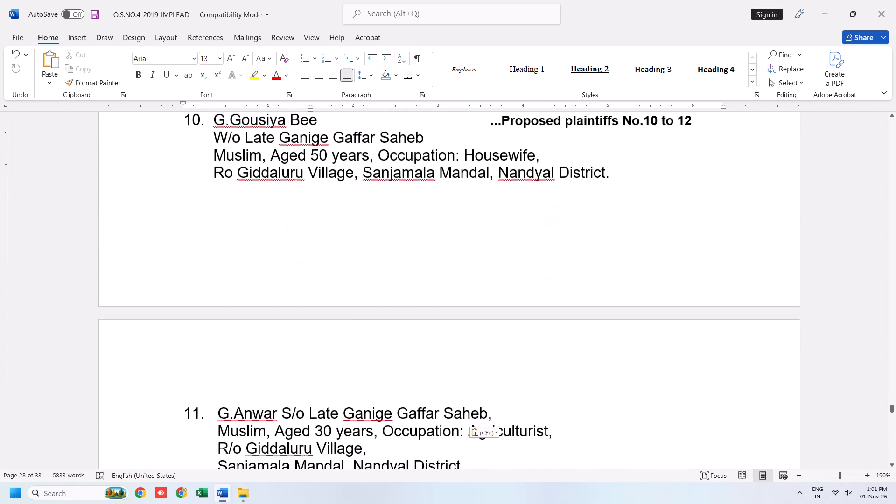
scroll(275, 244, "down", 9)
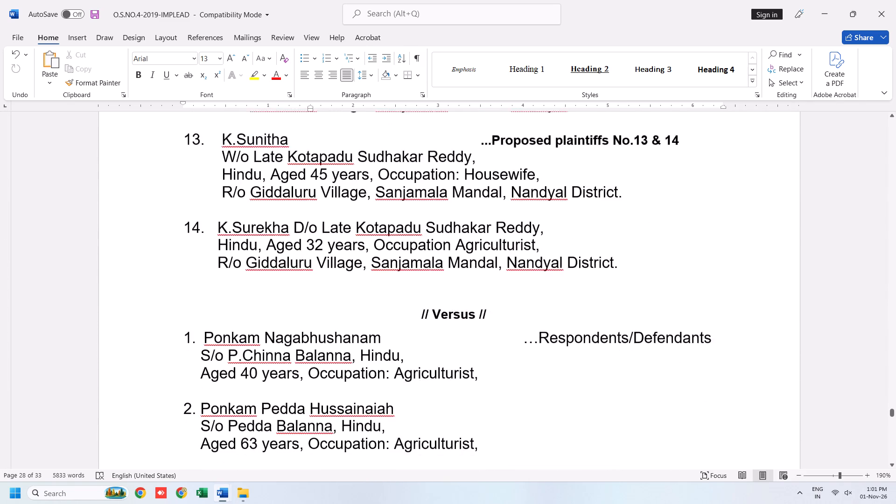
scroll(268, 259, "down", 4)
scroll(266, 255, "up", 3)
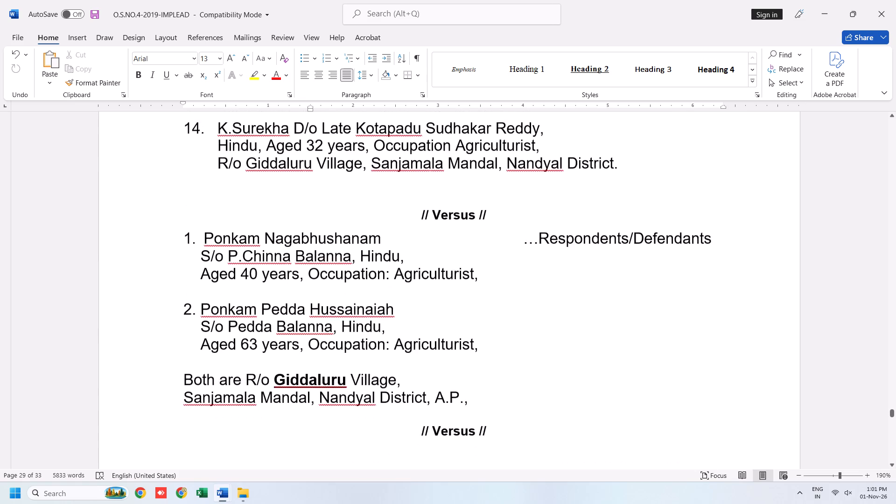
scroll(264, 250, "down", 7)
scroll(263, 245, "up", 5)
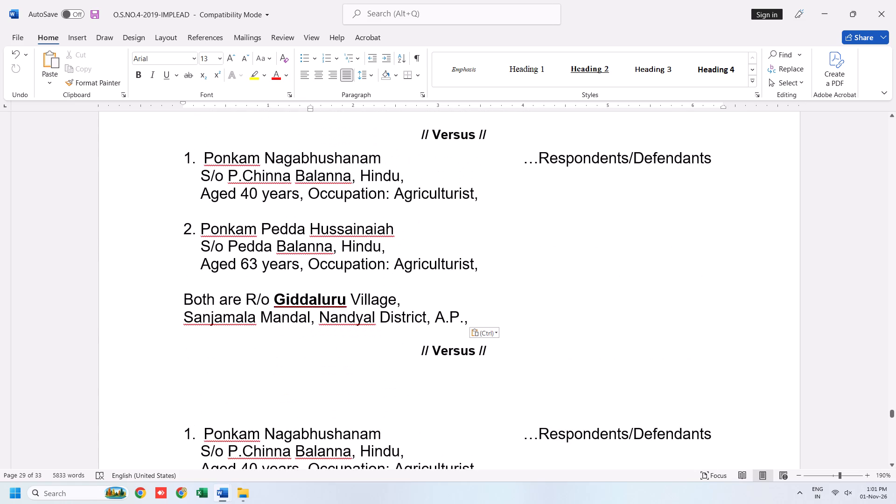
Remove the duplicated respondents 1 and 2 block and surplus Versus heading, closing up the blank lines before respondent no.1.
left_click_drag(172, 157, 482, 314)
key("Delete")
scroll(464, 282, "up", 1)
left_click_drag(413, 216, 573, 224)
key("Delete")
left_click(455, 203)
key("Delete")
key("Delete")
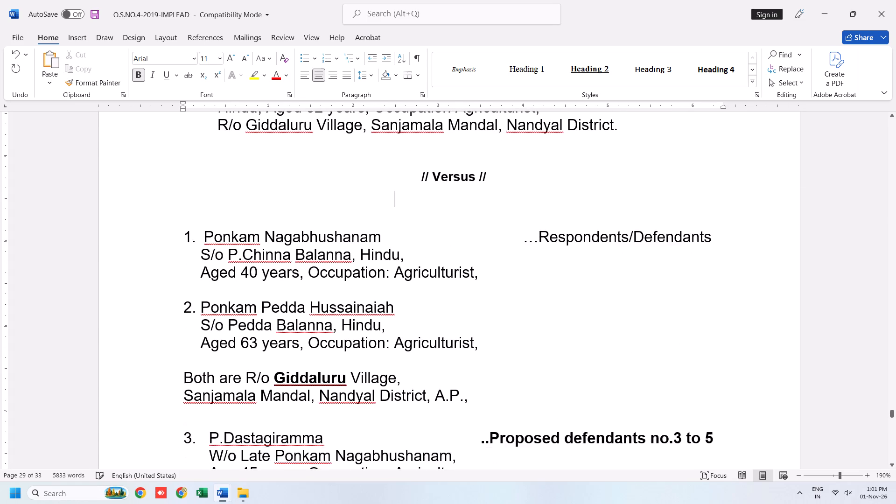
key("Delete")
key("Delete")
Insert blank lines after the Limitation Act petition's advocate line to push the following court heading down to a new page.
scroll(479, 198, "down", 4)
scroll(483, 252, "down", 7)
scroll(350, 293, "down", 3)
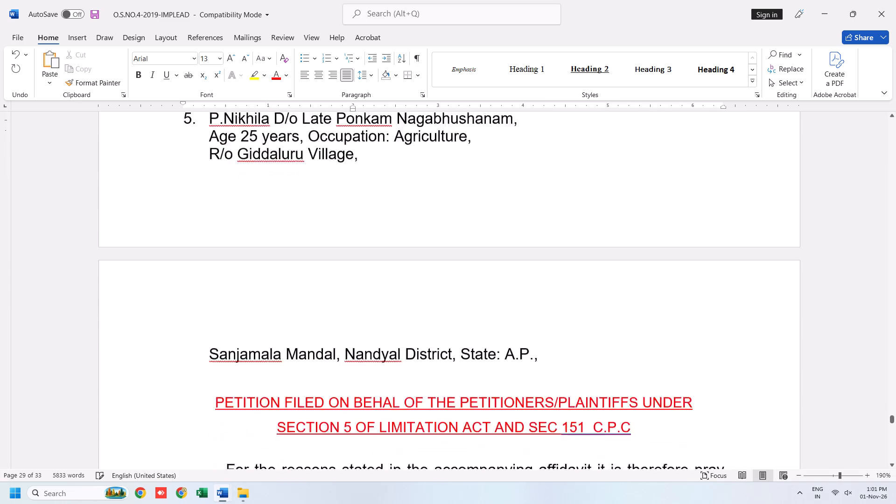
scroll(603, 410, "down", 3)
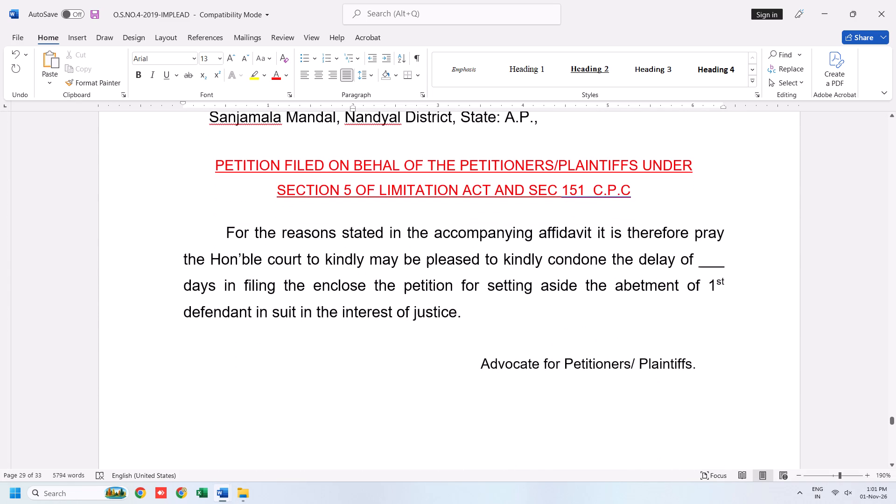
scroll(522, 329, "down", 16)
scroll(524, 331, "up", 6)
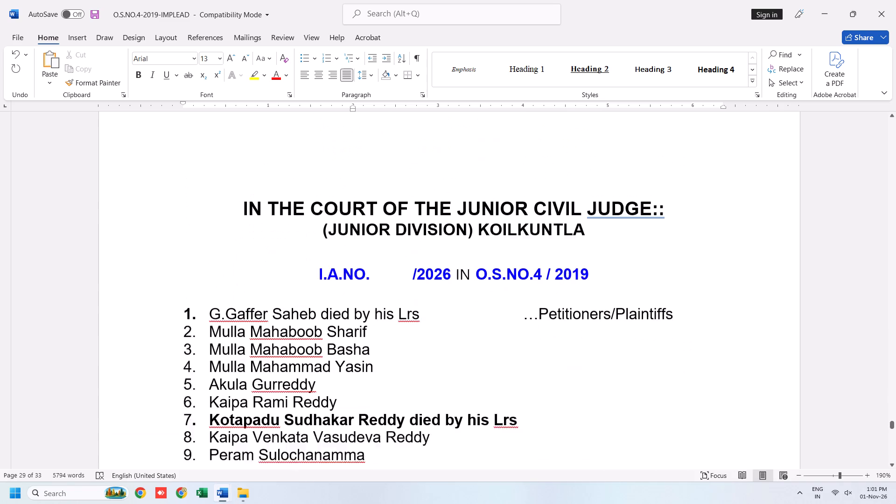
left_click(406, 158)
key("Return")
key("Return")
key("Return")
key("Return")
key("Return")
key("Return")
key("Return")
key("Return")
key("Return")
key("Return")
key("Return")
key("Return")
key("Return")
key("Return")
key("Return")
key("Return")
scroll(427, 274, "down", 5)
key("Return")
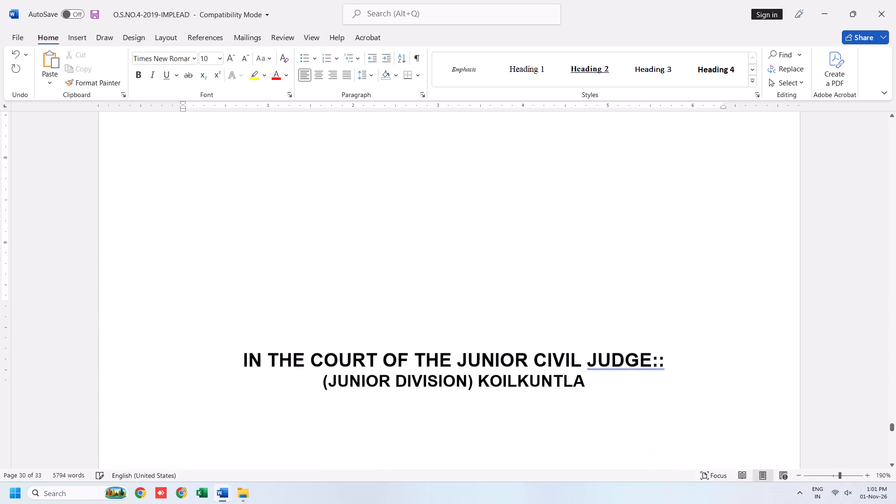
key("Return")
key("Return")
key("Return")
key("Return")
key("Return")
Delete the extra blank line between plaintiff no.14's residence line and the Versus heading in the Limitation Act petition.
scroll(634, 379, "up", 17)
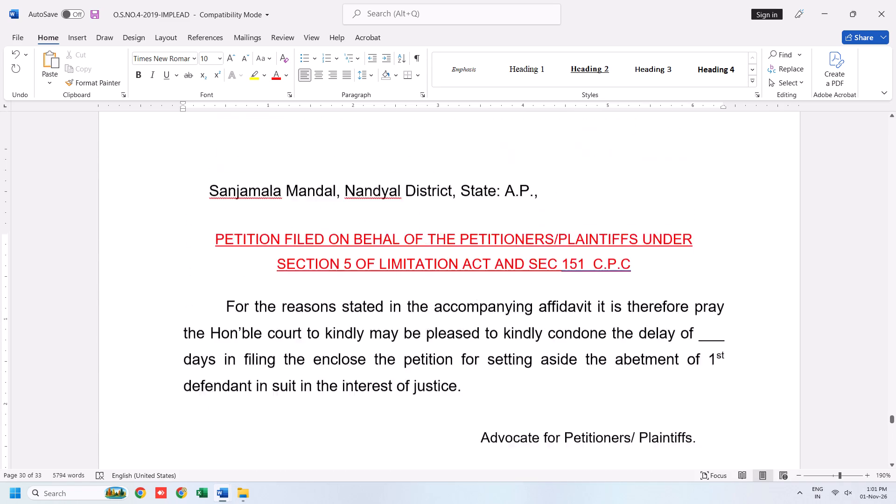
scroll(562, 341, "up", 2)
scroll(511, 333, "up", 7)
left_click(297, 329)
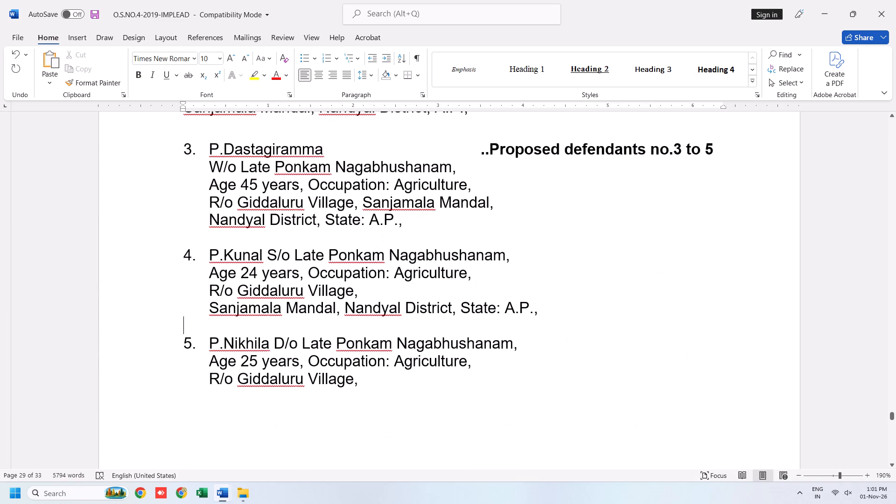
scroll(312, 324, "up", 7)
scroll(382, 312, "up", 4)
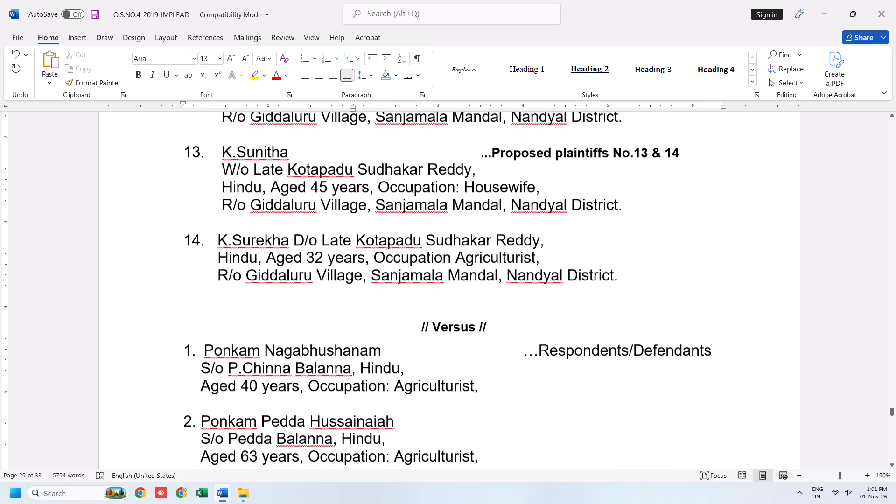
left_click(404, 299)
left_click(400, 308)
key("Delete")
Delete the blank line between the petition's court heading and its I.A.NO. line.
scroll(408, 302, "down", 17)
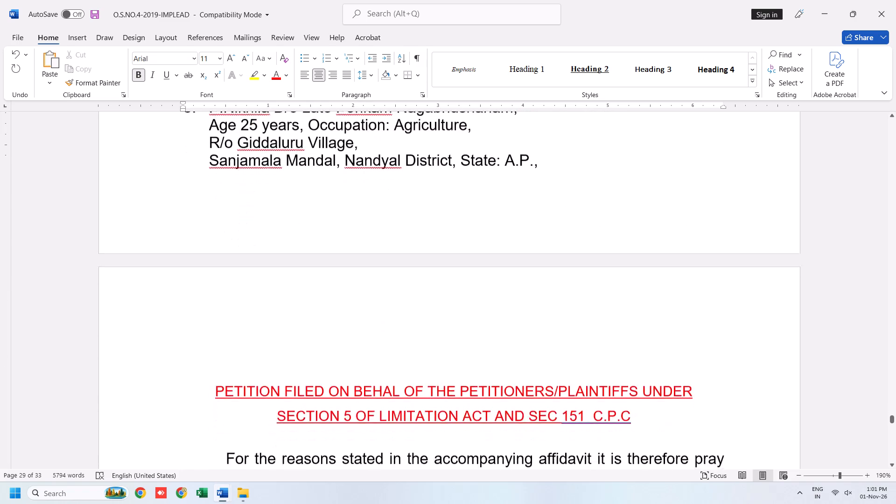
scroll(397, 322, "down", 20)
scroll(397, 322, "down", 3)
scroll(378, 338, "up", 20)
scroll(378, 338, "up", 1)
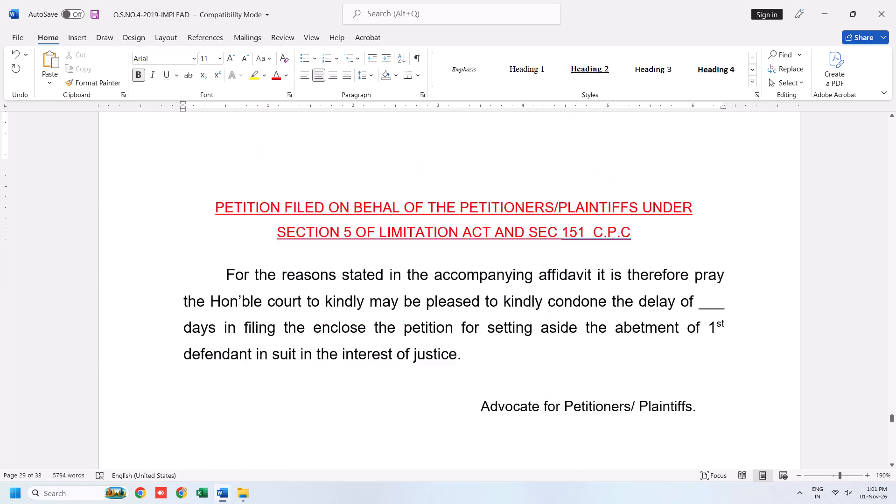
scroll(373, 332, "up", 20)
scroll(373, 332, "up", 20)
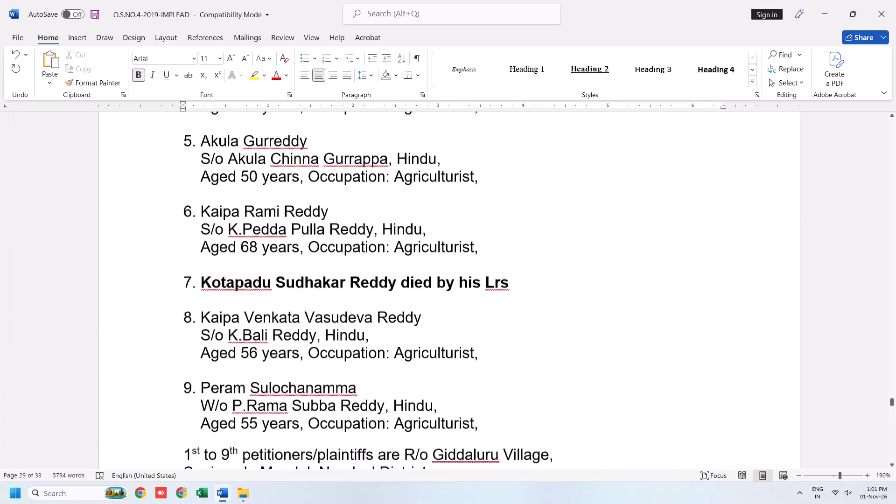
scroll(368, 311, "up", 11)
left_click(343, 295)
scroll(352, 290, "down", 4)
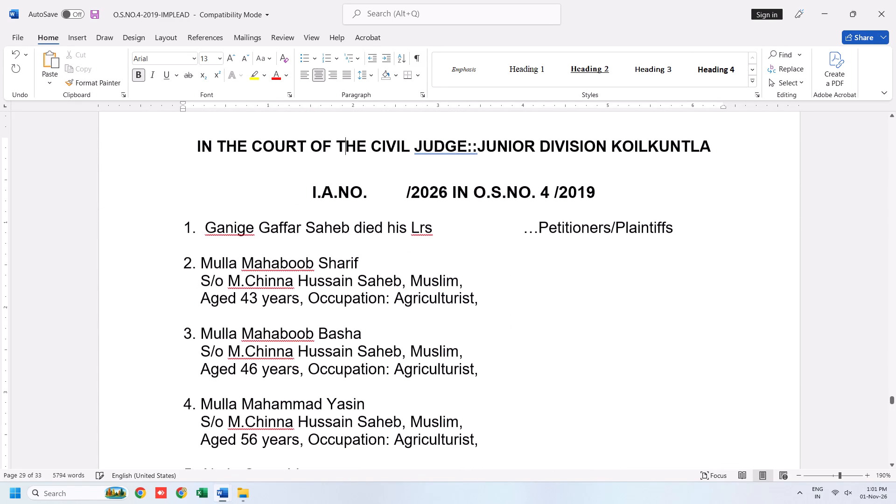
left_click(376, 173)
left_click(371, 159)
key("Delete")
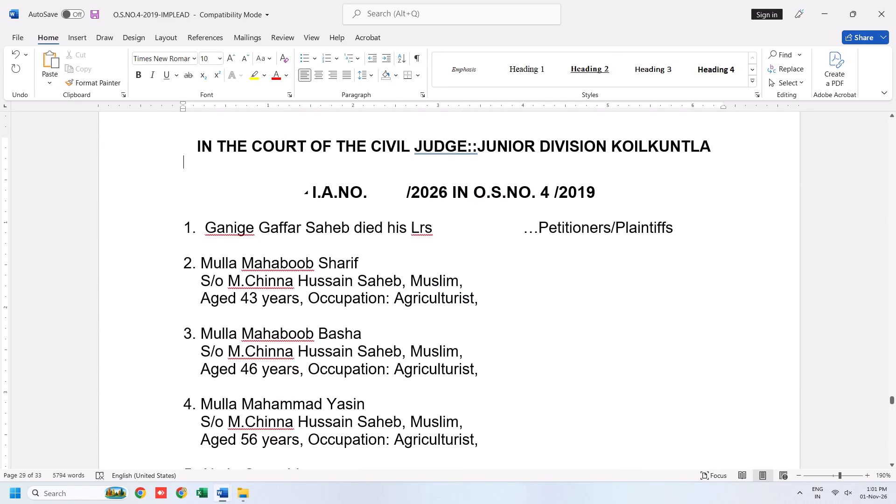
Join plaintiff no.5's S/o line onto the name line, removing the line break and surplus spaces.
scroll(392, 178, "down", 3)
left_click(309, 241)
scroll(309, 241, "down", 3)
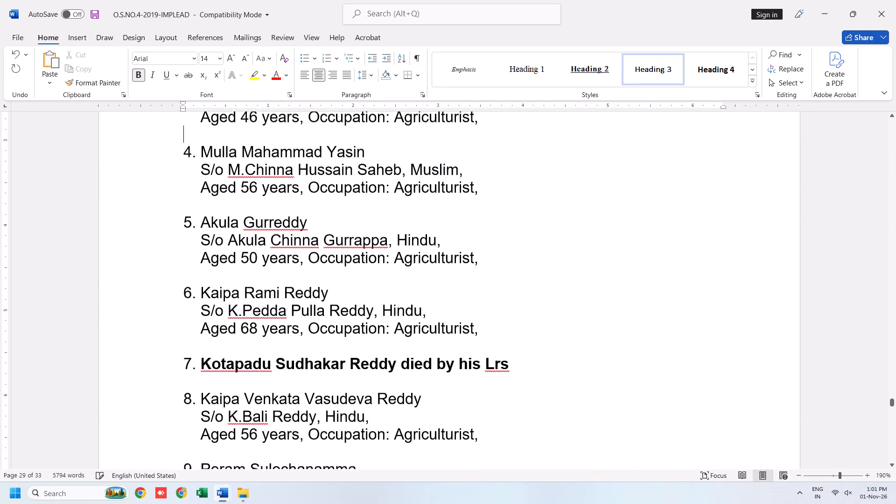
left_click(321, 207)
key("Delete")
key("Delete")
key("Delete")
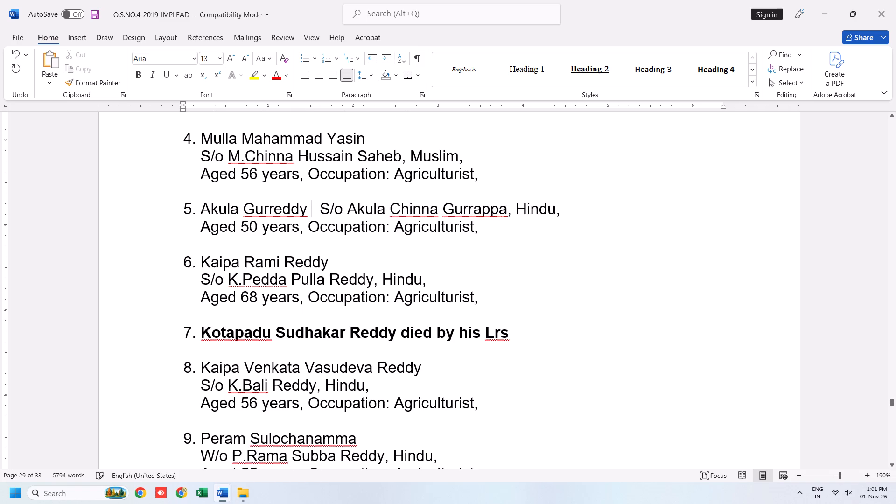
key("Delete")
key("Delete")
Join plaintiff no.8's S/o line onto the name line, leaving a single space between them.
scroll(366, 241, "down", 3)
left_click(409, 242)
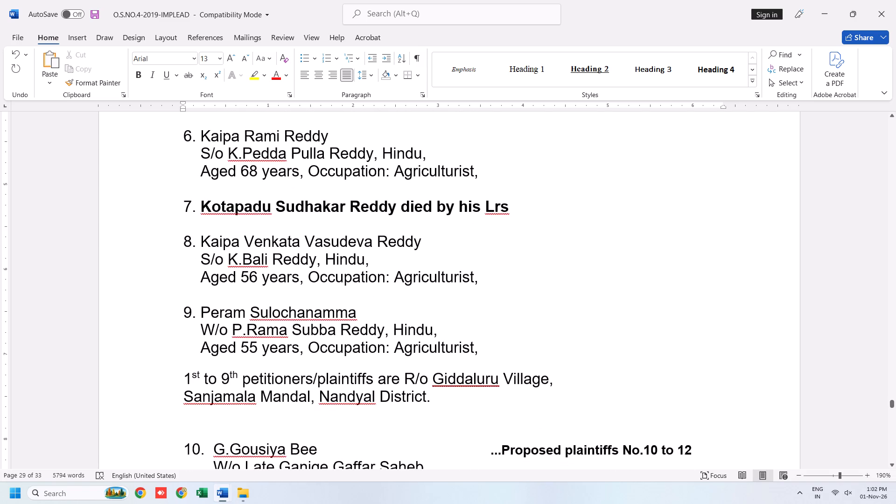
left_click(425, 238)
key("Delete")
key("Delete")
key("Delete")
key("Delete")
key("Delete")
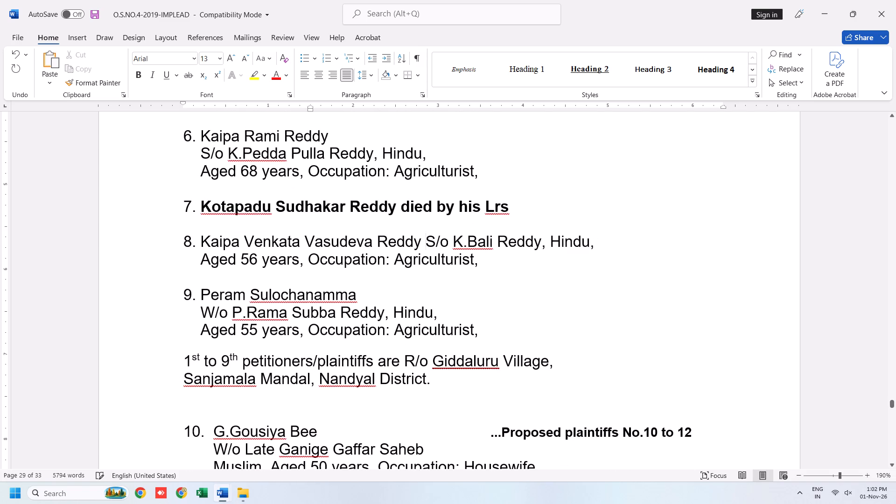
Join plaintiff no.9's W/o line onto the name line, leaving a single space between them.
scroll(428, 263, "down", 5)
left_click(376, 148)
key("Delete")
key("Delete")
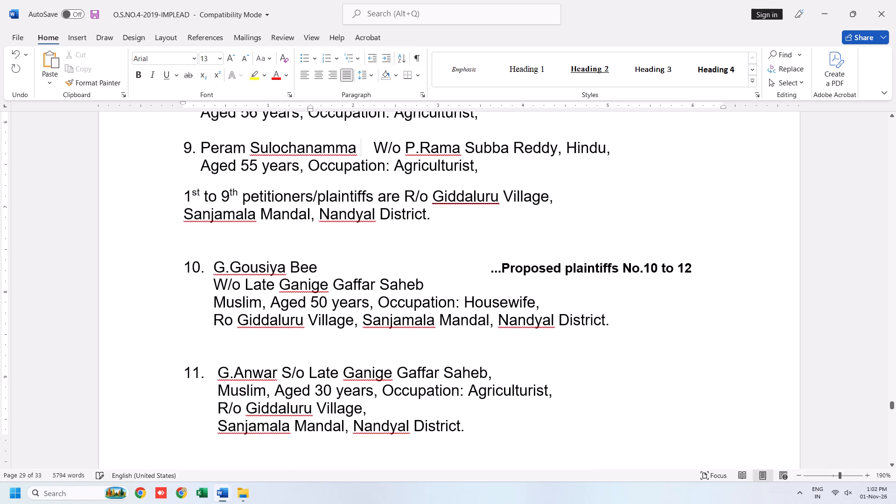
key("Delete")
key("Delete")
key("Delete")
Remove the surplus blank line between proposed plaintiffs no.10 and no.11.
scroll(436, 201, "down", 3)
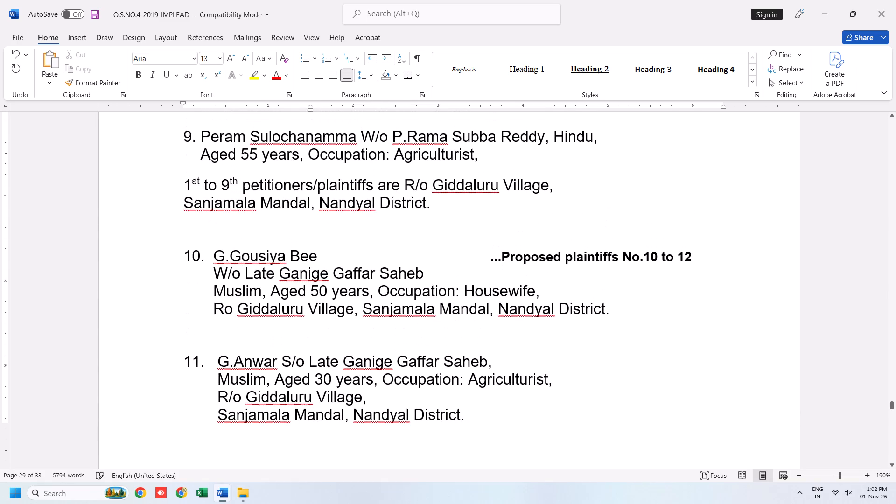
left_click(330, 246)
left_click(308, 347)
key("Delete")
key("BackSpace")
scroll(341, 316, "down", 7)
key("Delete")
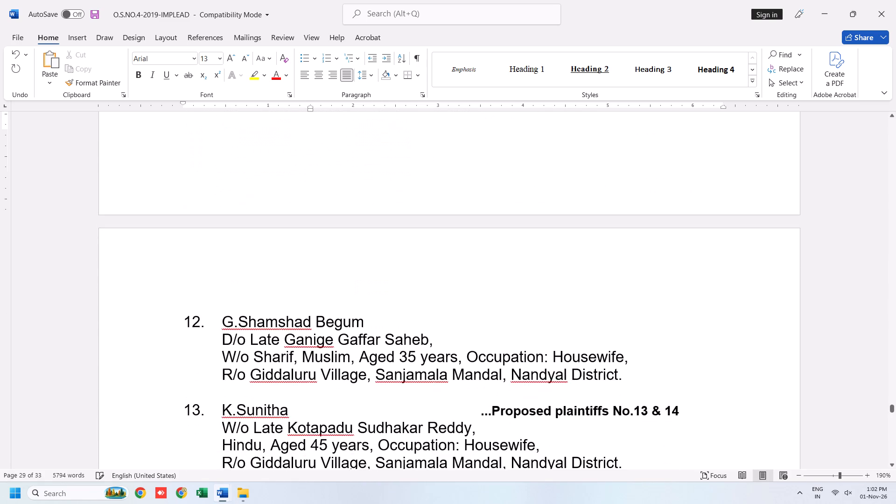
Join proposed plaintiff no.12's D/o line onto the name line, removing the line break and surplus spaces.
scroll(371, 313, "up", 4)
scroll(371, 312, "down", 7)
left_click(322, 283)
scroll(330, 281, "down", 2)
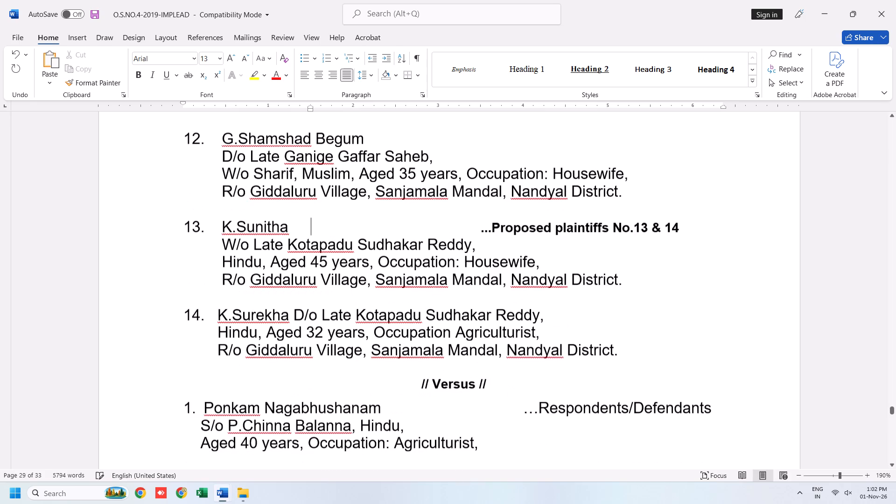
scroll(377, 218, "up", 1)
left_click(377, 155)
key("Delete")
key("Delete")
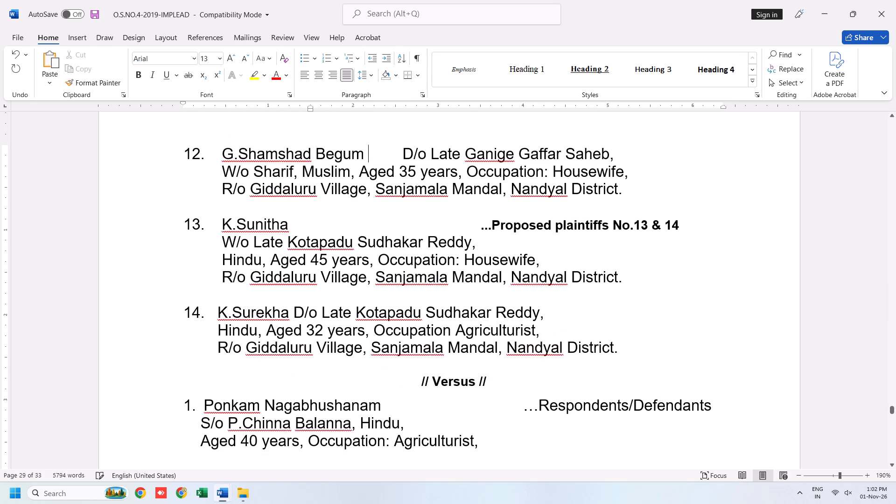
key("Delete")
key("Delete")
key("Delete")
key("Delete")
key("Delete")
key("Delete")
key("Delete")
key("Delete")
Join respondent no.2's S/o line onto the name line, leaving a single space between them.
scroll(487, 202, "down", 4)
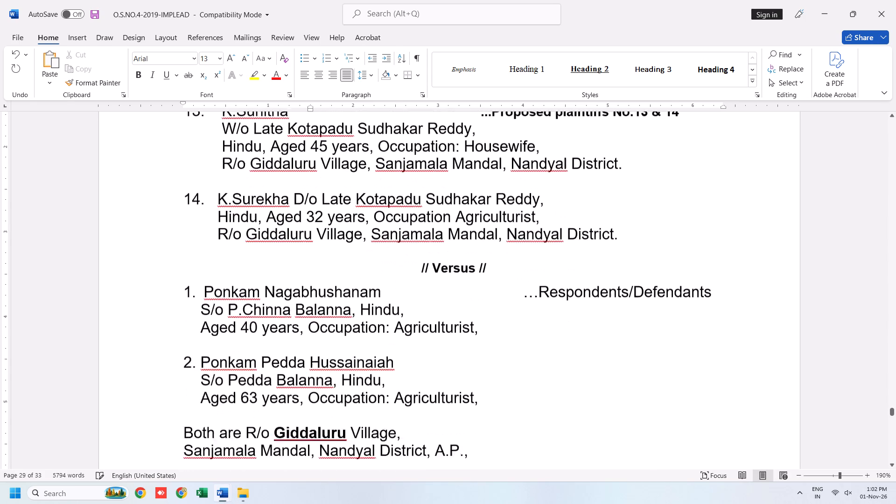
left_click(320, 216)
scroll(333, 273, "down", 2)
left_click(409, 215)
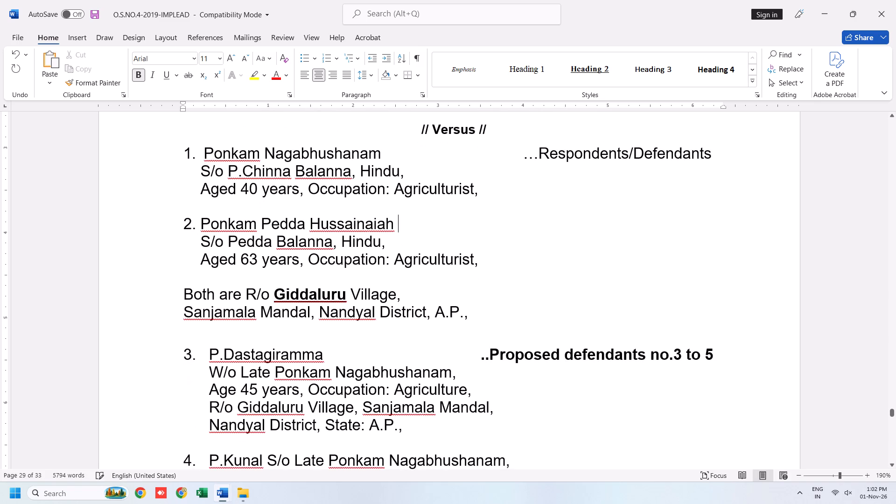
key("Delete")
key("Delete")
key("Delete")
key("Delete")
key("Delete")
Tighten the petition's ending: single line spacing for the red title and prayer paragraph, and no blank line above the title.
scroll(443, 251, "down", 3)
scroll(397, 283, "down", 1)
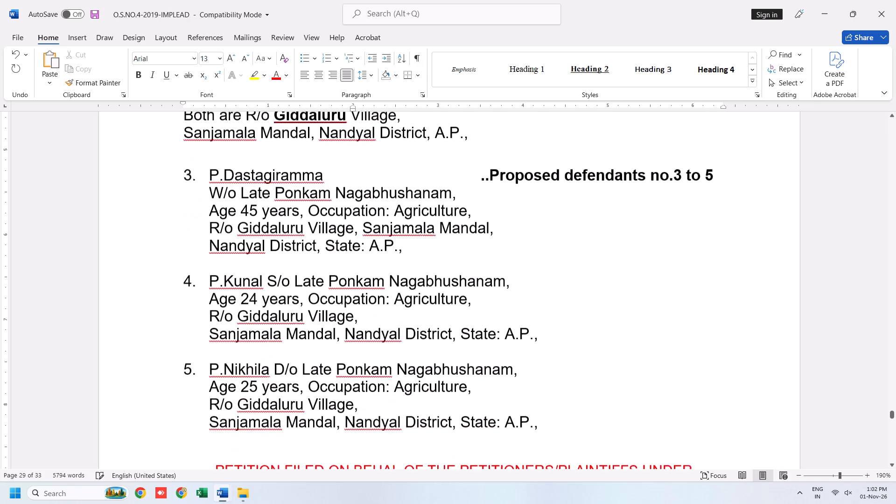
scroll(405, 304, "down", 9)
scroll(365, 301, "up", 4)
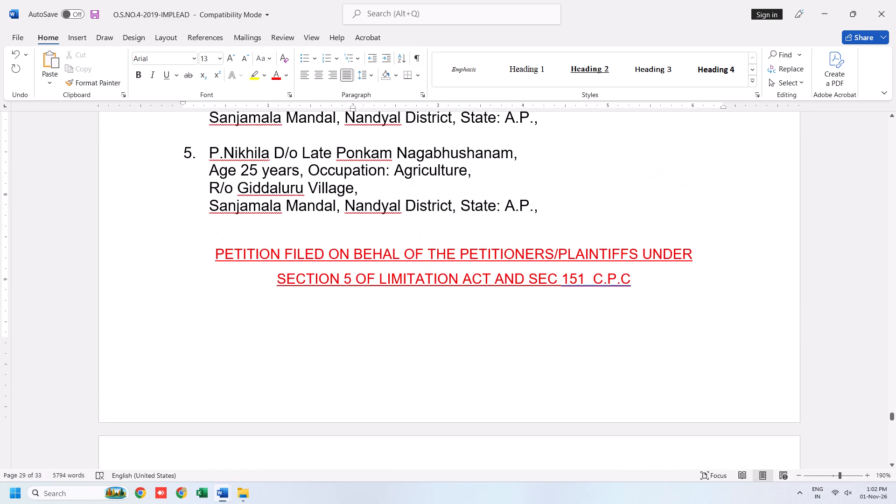
left_click(334, 266)
key("ctrl+1")
left_click(280, 238)
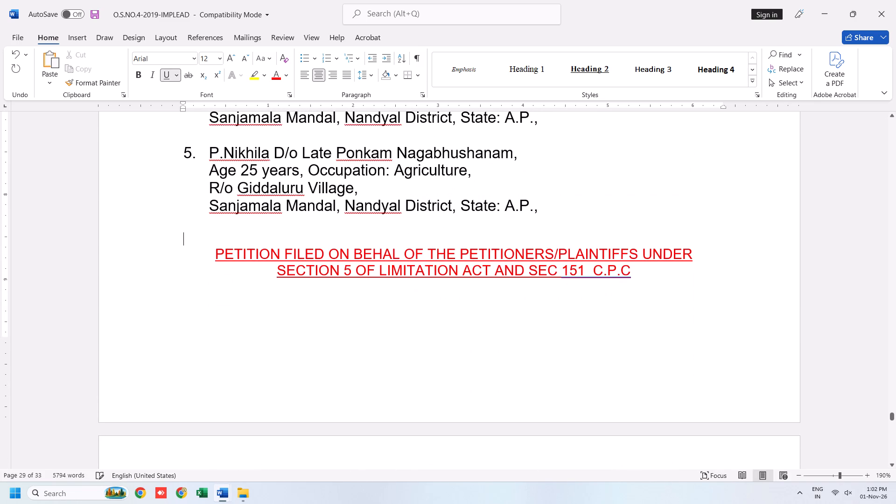
key("Delete")
left_click(320, 307)
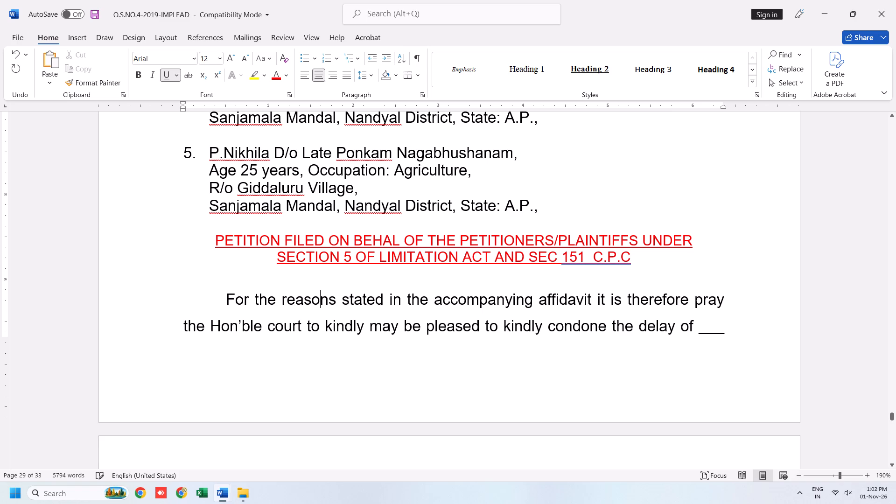
key("ctrl+1")
Join proposed plaintiff no.11's Mandal and District line onto the R/o Giddaluru Village line, removing the surplus spaces.
scroll(317, 225, "up", 9)
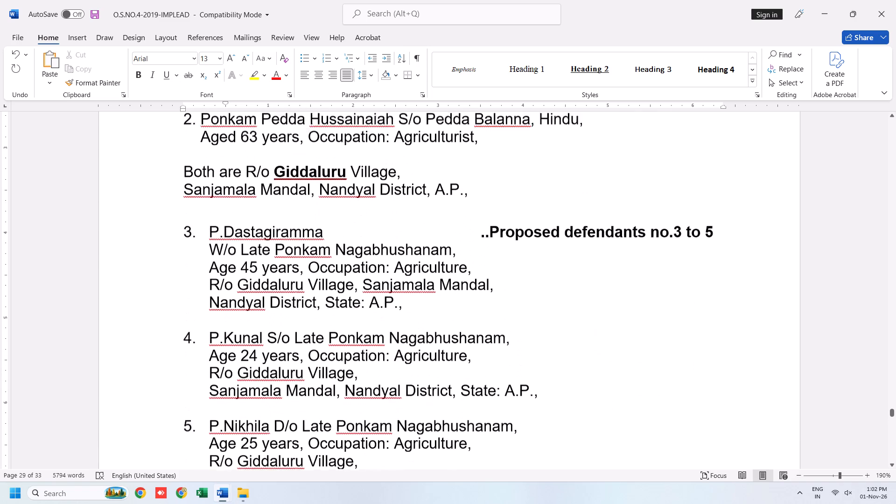
left_click(299, 196)
left_click(260, 215)
scroll(269, 209, "up", 3)
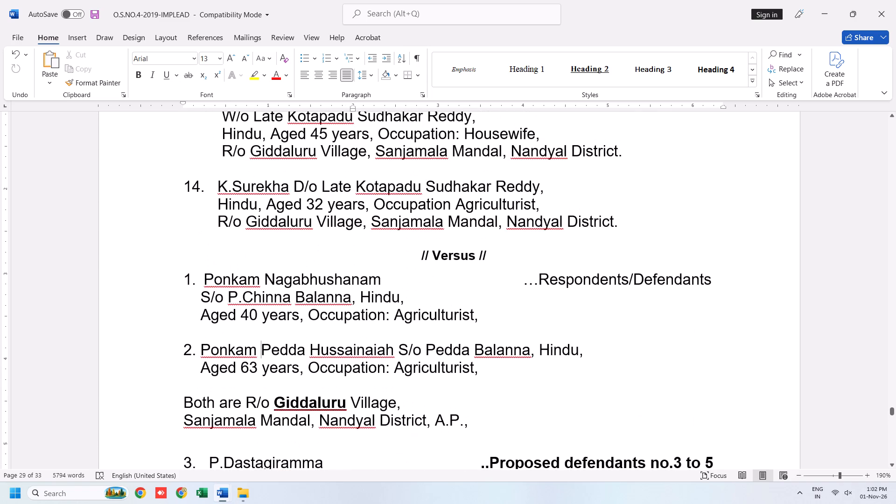
scroll(312, 267, "up", 5)
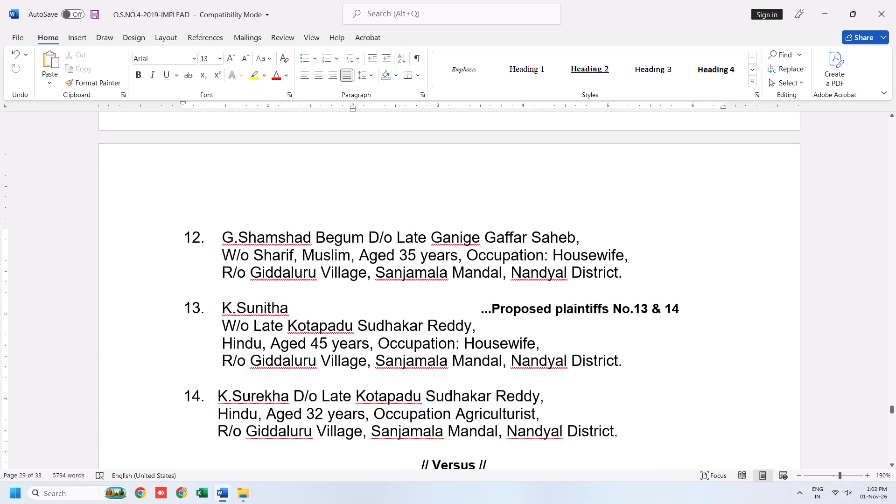
scroll(344, 249, "down", 4)
scroll(458, 239, "up", 3)
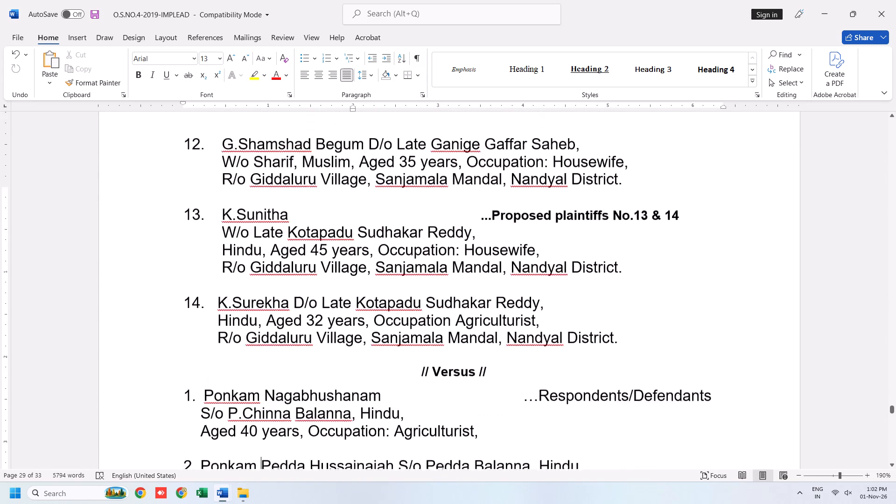
scroll(457, 233, "up", 4)
scroll(413, 270, "up", 4)
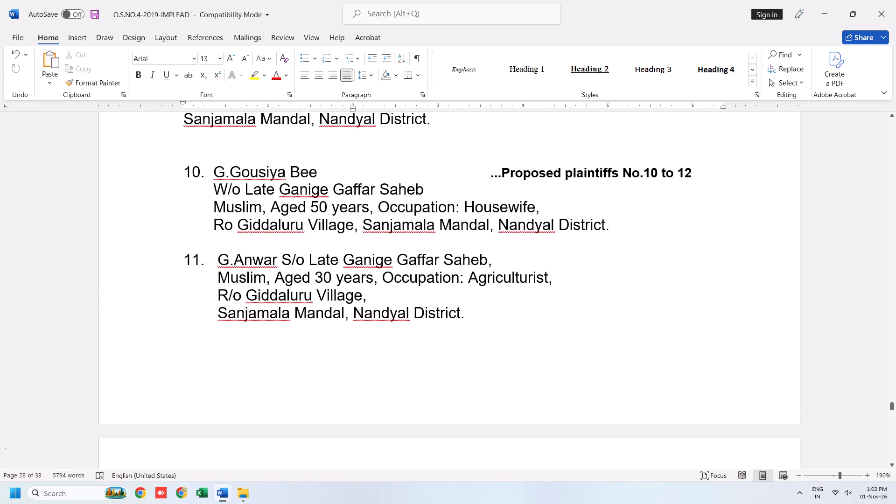
left_click(377, 290)
key("Delete")
key("Delete")
key("Delete")
key("Delete")
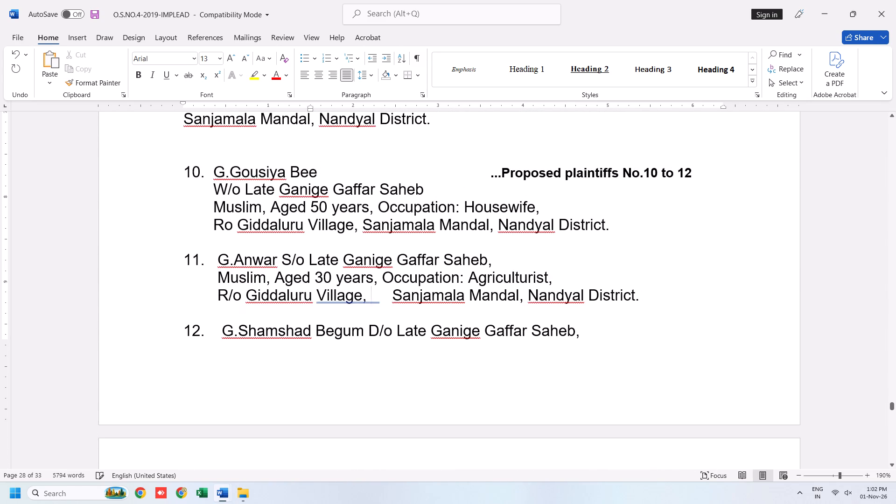
key("Delete")
key("Delete")
key("Delete")
key("Delete")
scroll(384, 280, "up", 5)
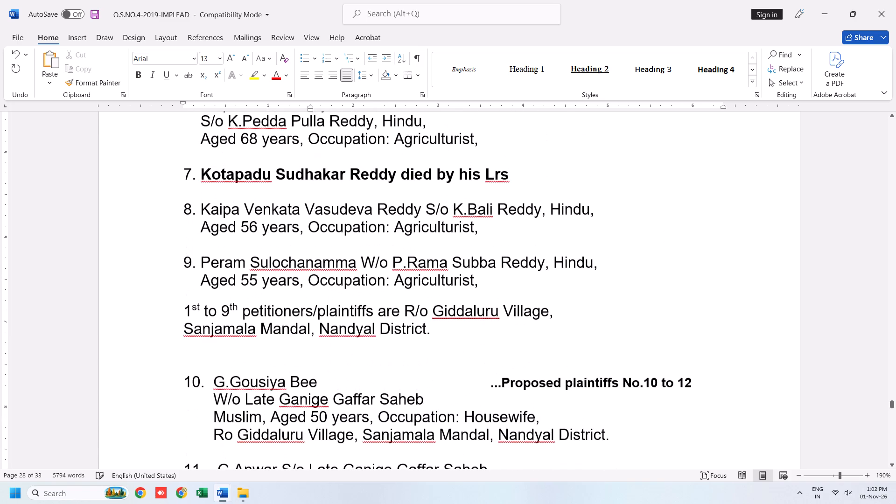
Join petitioner no.6's S/o line onto the name line, removing the line break and leaving a single space between them.
left_click(211, 290)
scroll(213, 288, "up", 2)
left_click(192, 269)
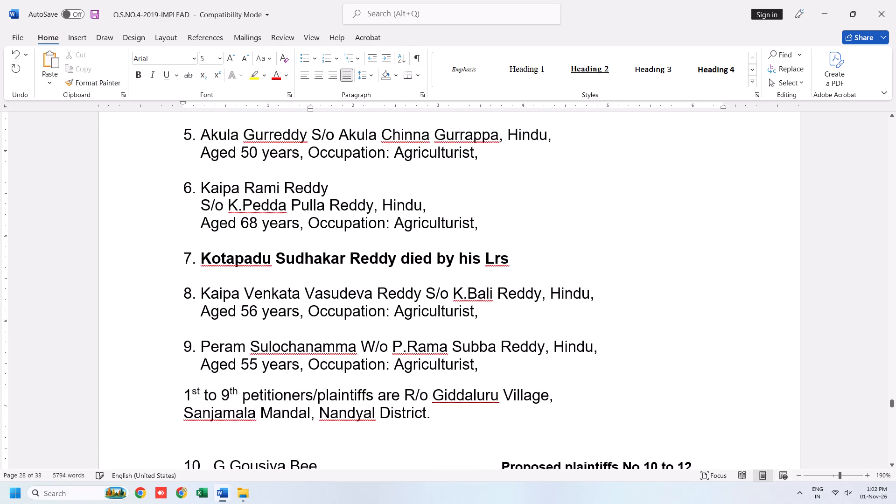
left_click(186, 245)
scroll(206, 237, "up", 2)
left_click(336, 268)
key("Delete")
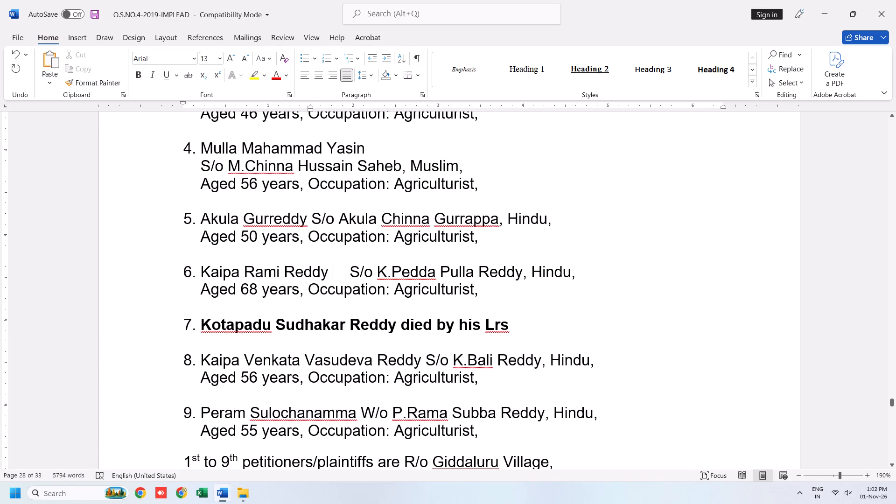
key("Delete")
key("Delete")
key("Delete")
key("Delete")
Join petitioner no.4's S/o line onto the name line, removing the line break and surplus spaces.
scroll(388, 252, "up", 2)
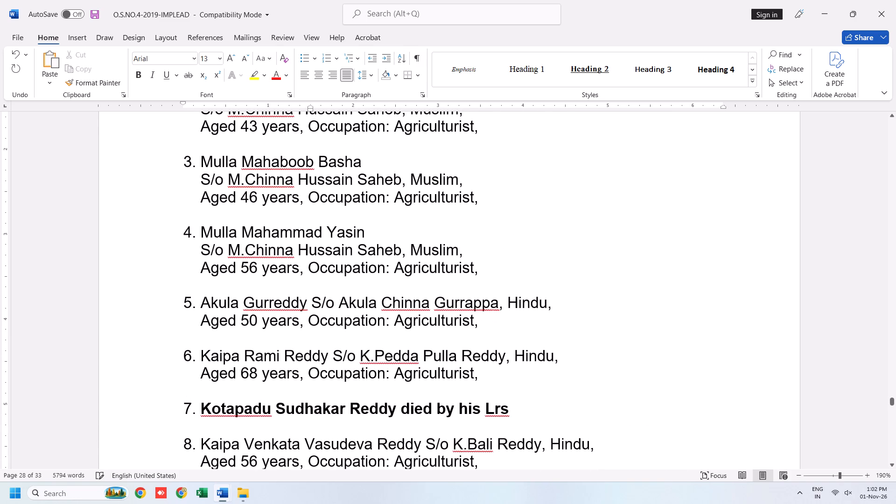
left_click(369, 234)
key("Delete")
key("Delete")
key("Delete")
key("Delete")
key("Delete")
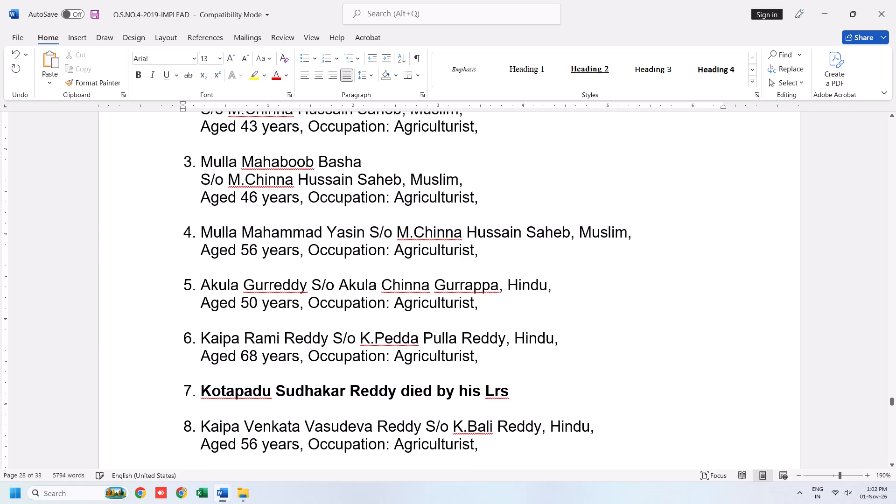
Join petitioner no.3's S/o line onto the name line, removing the line break and some of the surplus spaces.
scroll(424, 238, "up", 1)
left_click(369, 200)
key("Delete")
key("Delete")
key("Delete")
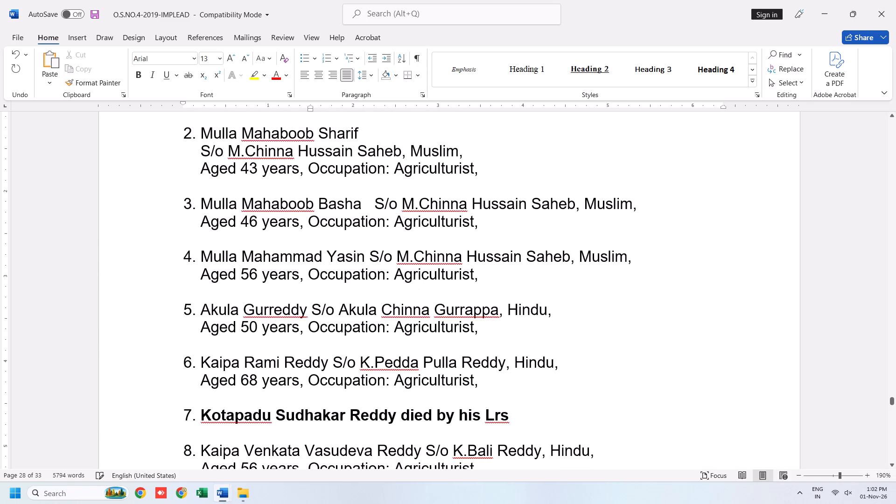
key("Delete")
Set the petition's prayer paragraph, beginning "For the reasons stated", to 1.5 line spacing.
scroll(408, 213, "down", 14)
scroll(284, 262, "down", 4)
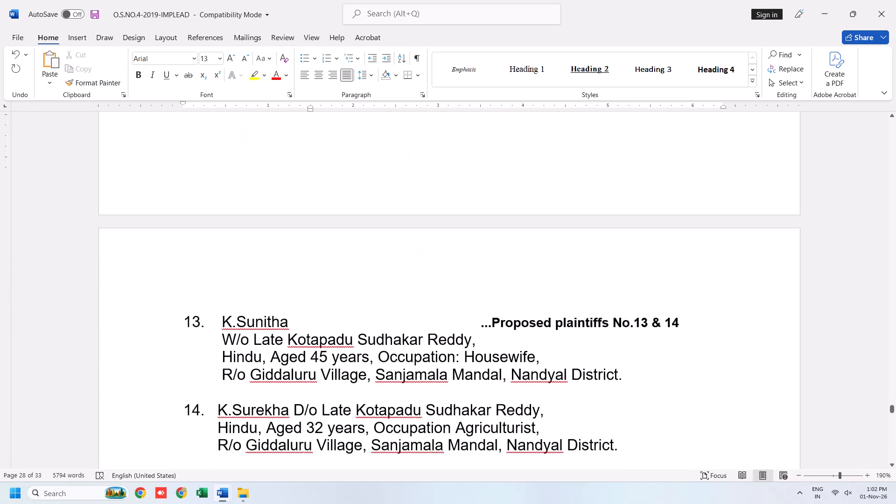
scroll(278, 269, "down", 20)
scroll(278, 269, "down", 1)
scroll(362, 272, "up", 1)
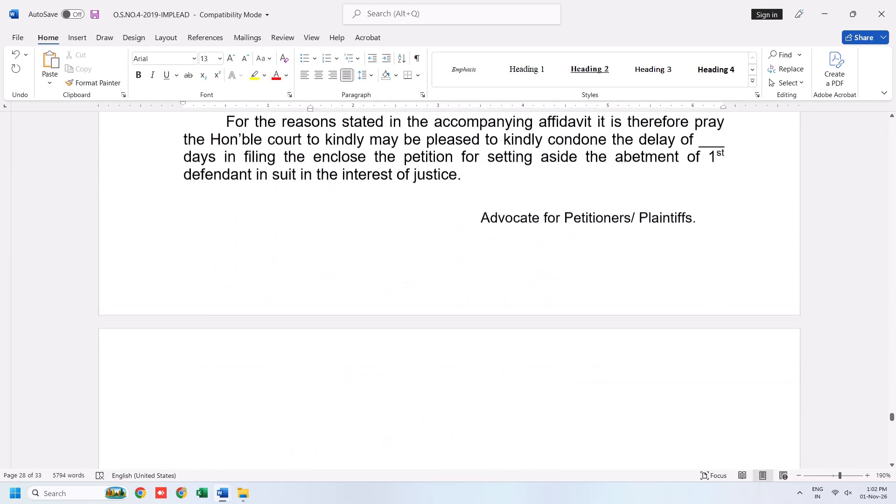
scroll(362, 272, "up", 3)
left_click(381, 257)
left_click(394, 269)
left_click(392, 270)
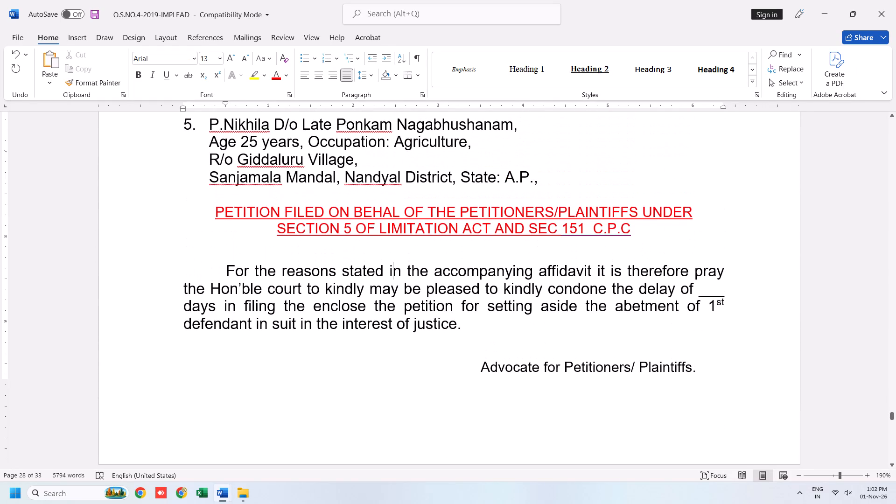
key("ctrl+6")
key("ctrl+5")
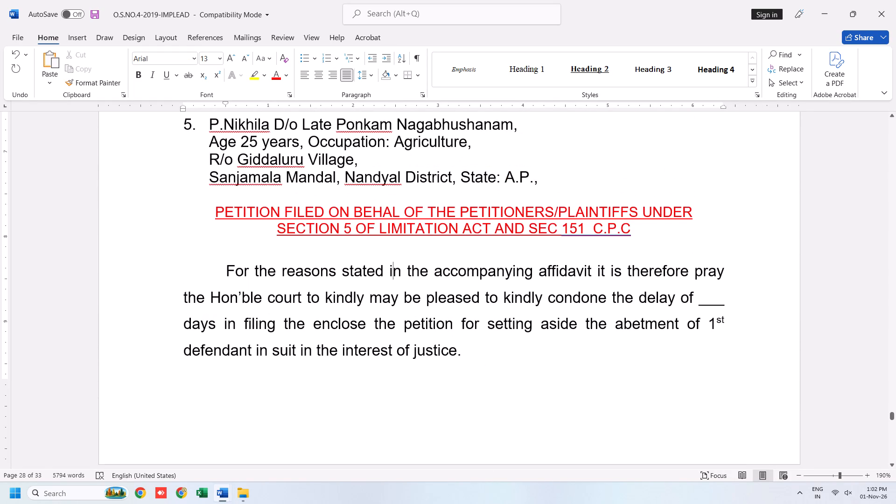
Delete the blank lines above the prayer paragraph and between it and the advocate's signature line.
left_click(384, 257)
key("Delete")
scroll(385, 258, "down", 3)
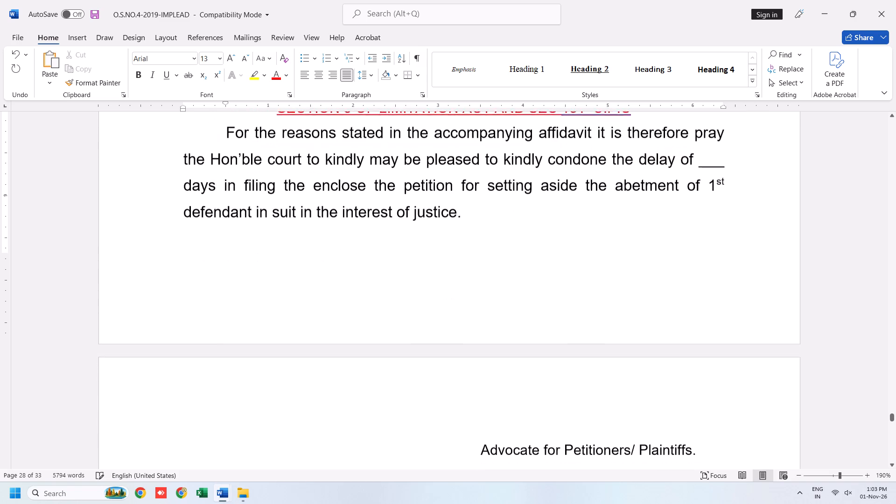
left_click(343, 292)
key("Delete")
scroll(389, 278, "up", 2)
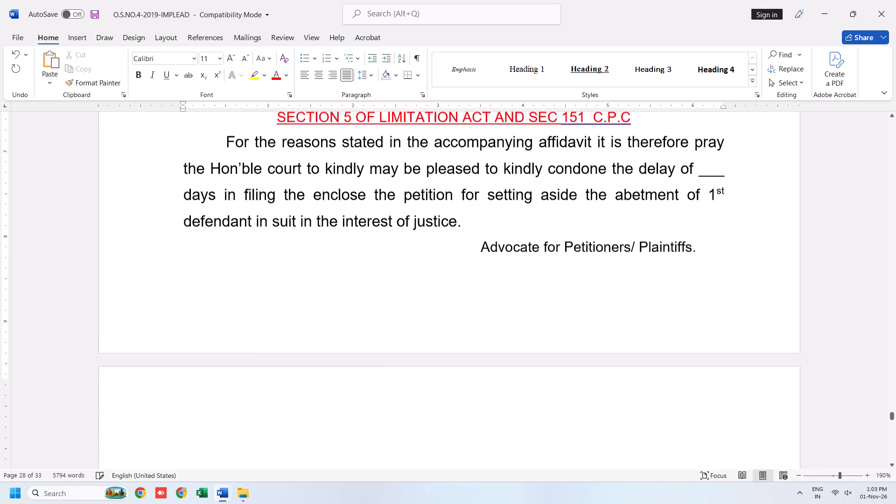
scroll(378, 274, "up", 7)
left_click(360, 266)
scroll(363, 264, "up", 5)
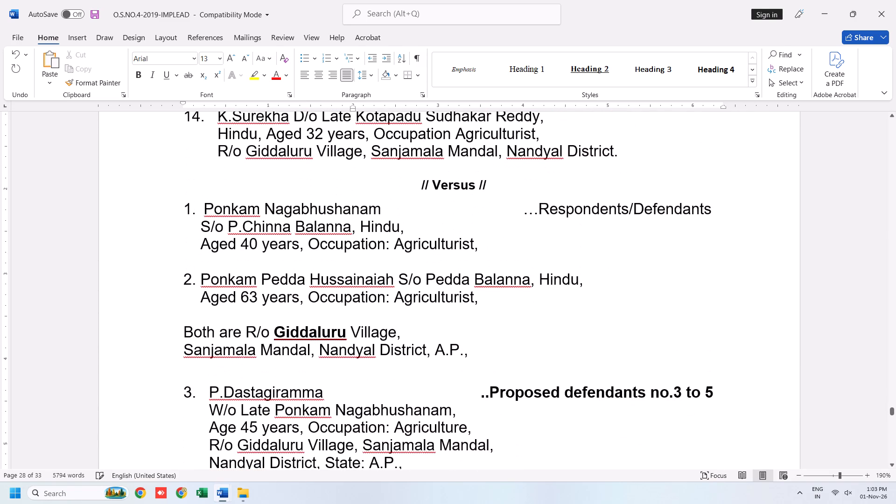
left_click(184, 328)
key("Tab")
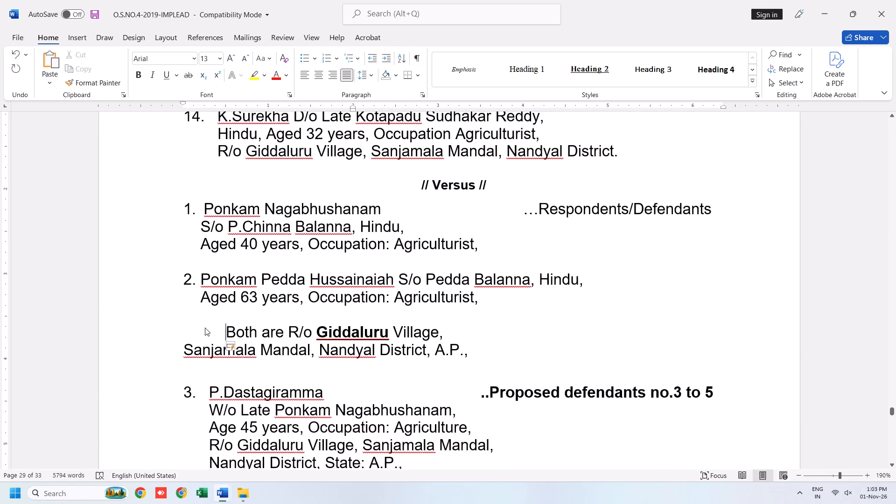
key("BackSpace")
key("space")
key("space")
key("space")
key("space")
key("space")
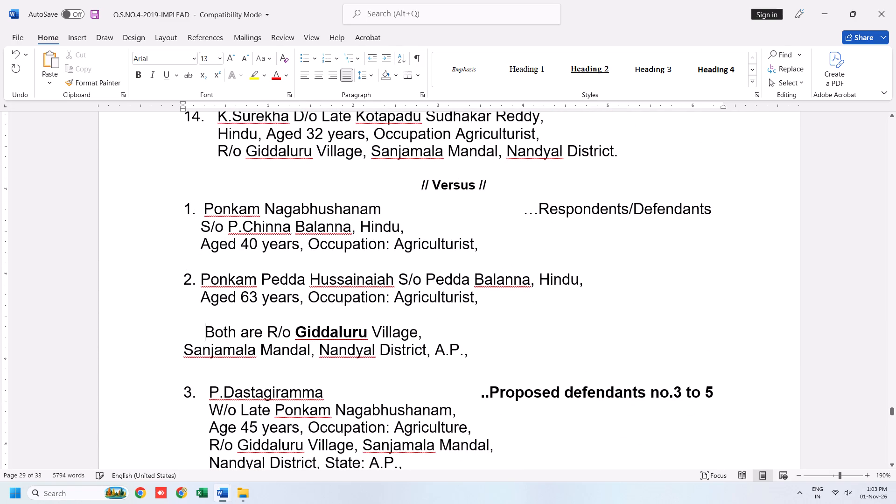
key("BackSpace")
key("backslash")
key("BackSpace")
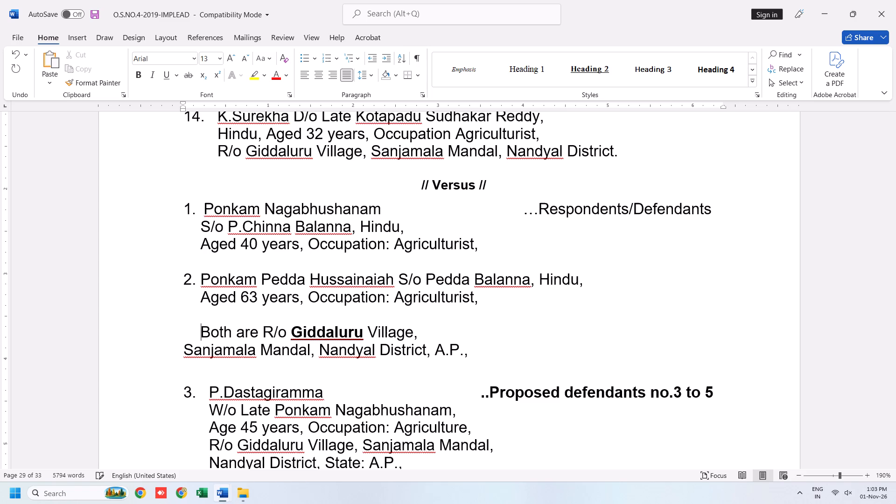
key("Down")
key("Left")
key("Left")
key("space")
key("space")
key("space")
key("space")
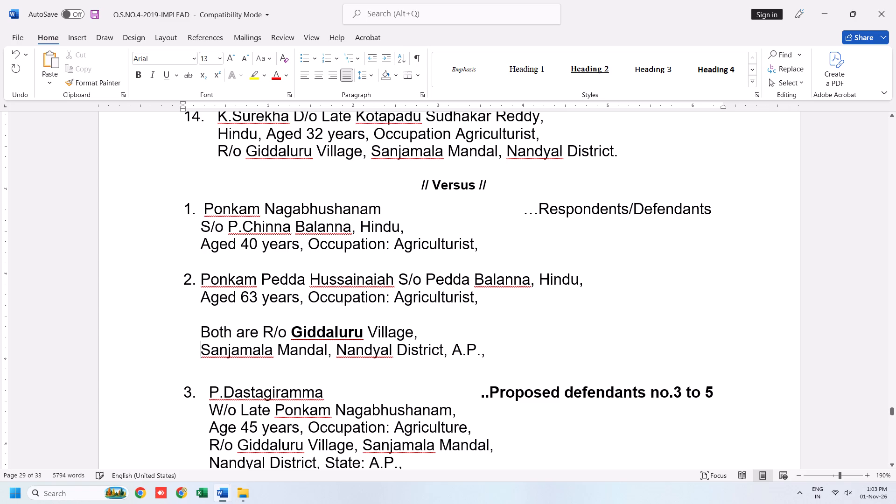
key("ctrl+s")
Print three copies of pages 28-29, which hold the compacted delay-condonation petition.
left_click(294, 266)
scroll(298, 264, "up", 17)
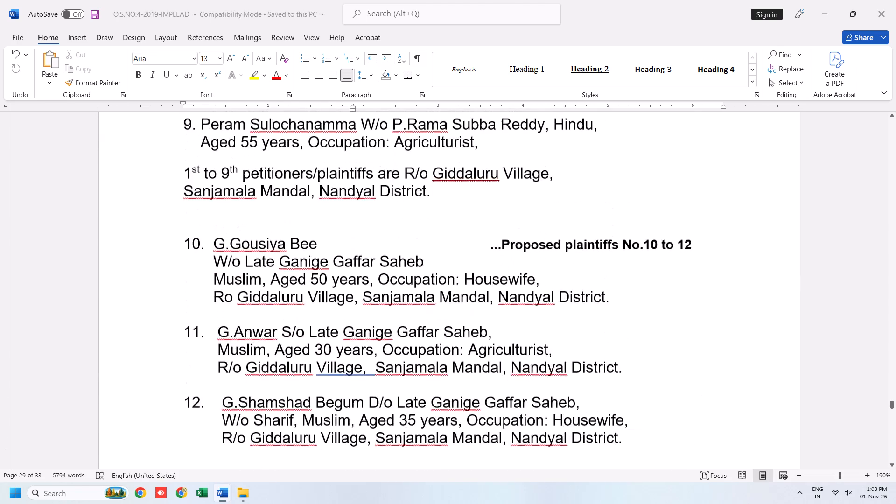
scroll(298, 366, "up", 15)
left_click(311, 362)
left_click(335, 404)
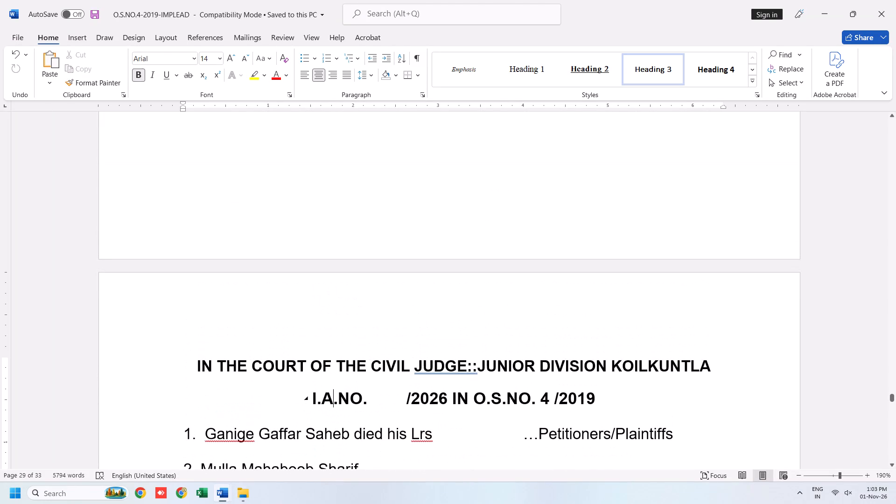
key("ctrl+p")
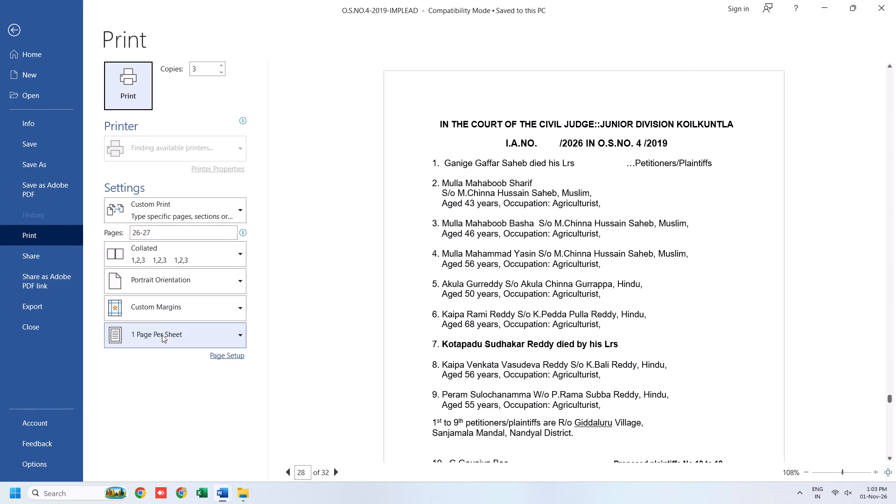
left_click(168, 234)
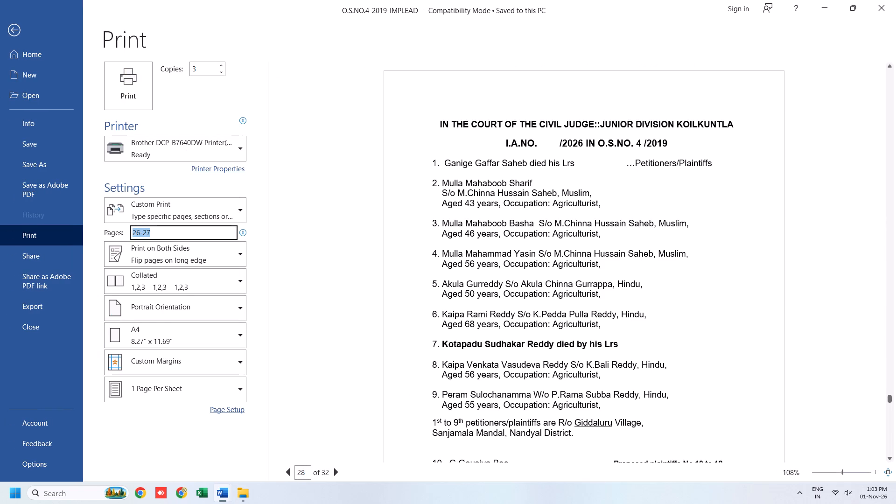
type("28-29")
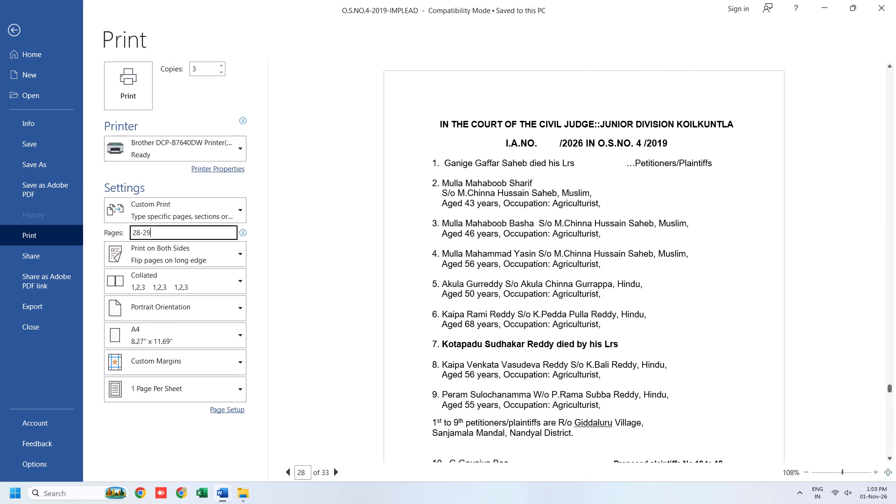
left_click(132, 83)
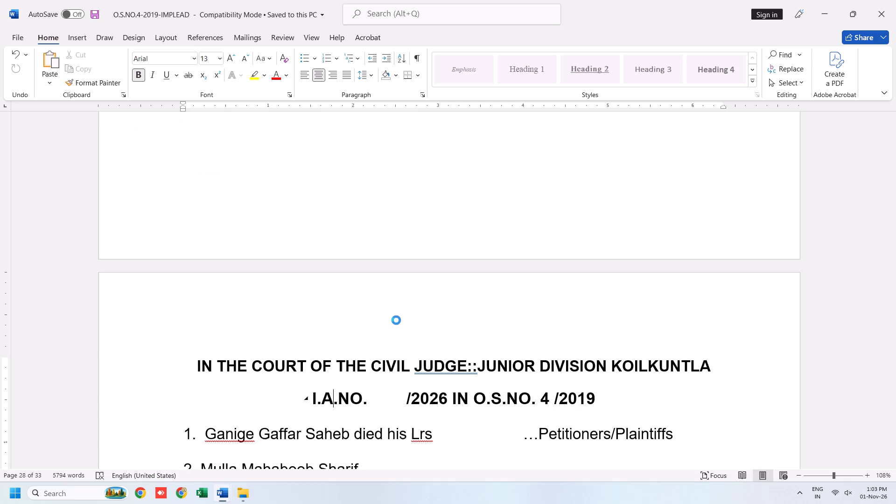
Remove the blank page after the printed petition by deleting the empty lines above the following affidavit's court heading.
left_click_drag(372, 371, 376, 360)
scroll(385, 311, "down", 8)
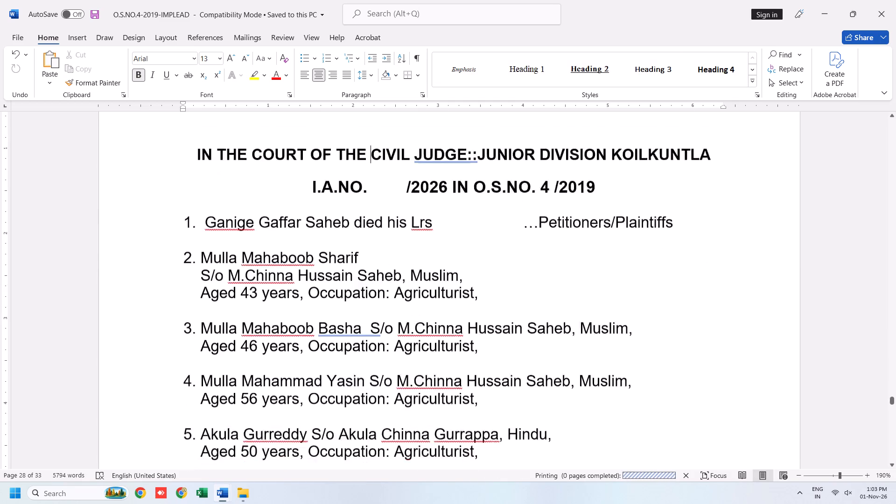
scroll(380, 323, "down", 13)
scroll(413, 239, "down", 19)
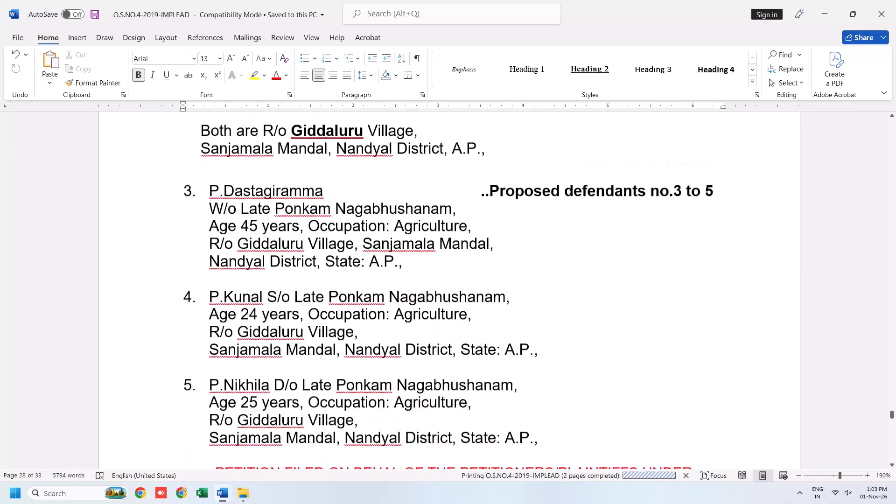
scroll(490, 138, "down", 9)
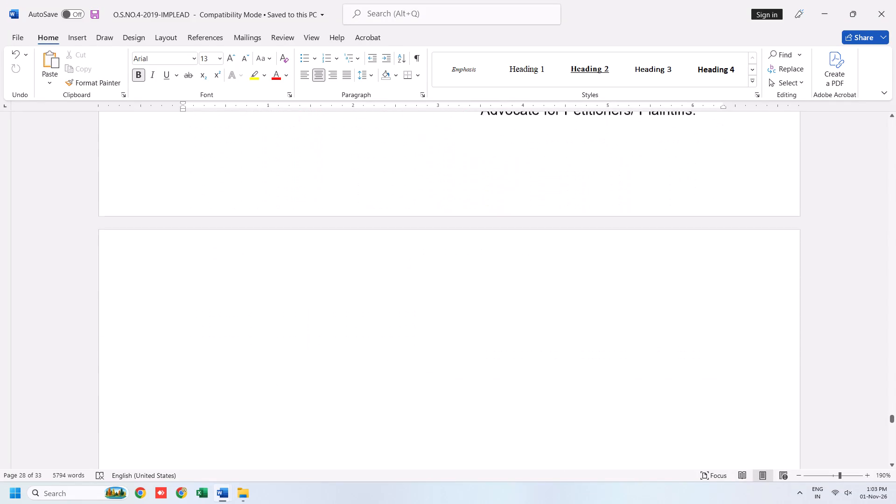
left_click(280, 276)
scroll(283, 272, "down", 4)
key("Delete")
key("Delete")
key("Delete")
key("Delete")
key("Delete")
key("Delete")
key("Delete")
key("Delete")
key("Delete")
key("Delete")
key("Delete")
key("Delete")
key("Delete")
key("Delete")
key("Delete")
key("Delete")
key("Delete")
key("Delete")
key("Delete")
key("Delete")
key("Delete")
key("Delete")
key("Delete")
key("Delete")
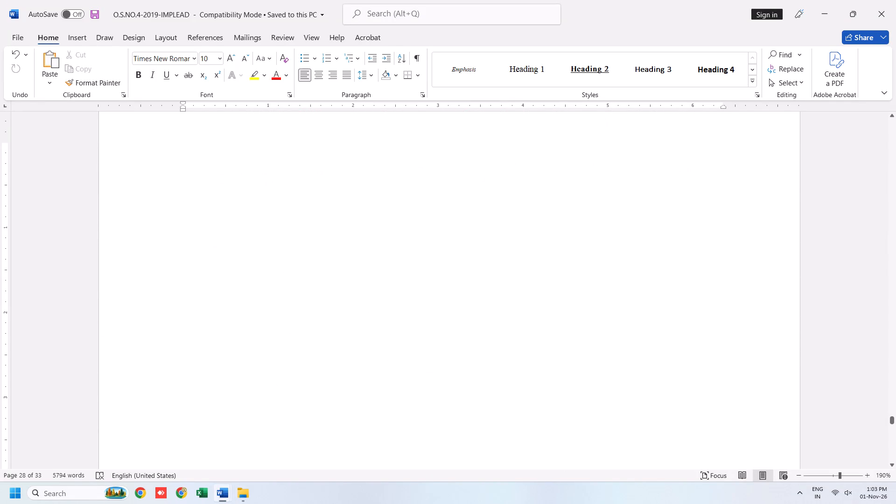
key("Delete")
key("Delete")
key("Delete")
key("Delete")
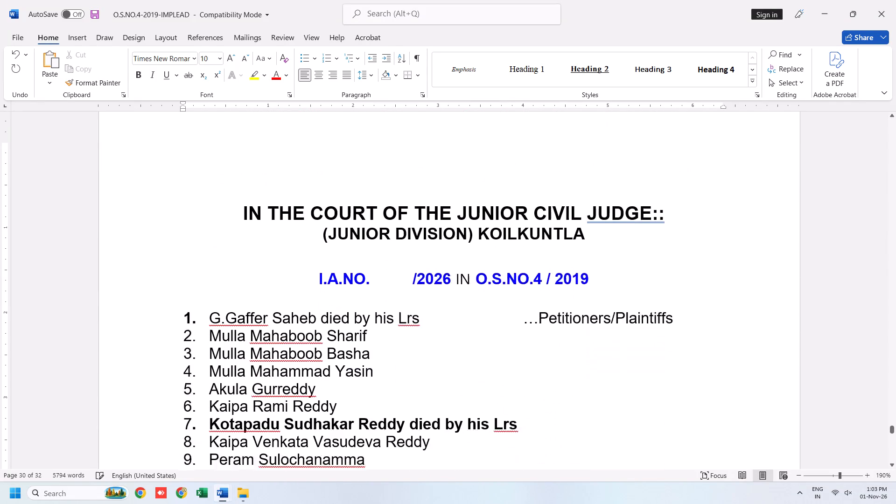
key("Delete")
key("Delete")
key("Delete")
key("Delete")
Page through the final affidavit to the document's end and back over the petition to the preceding affidavit, checking their layout.
key("Page_Down")
key("Page_Down")
key("Page_Down")
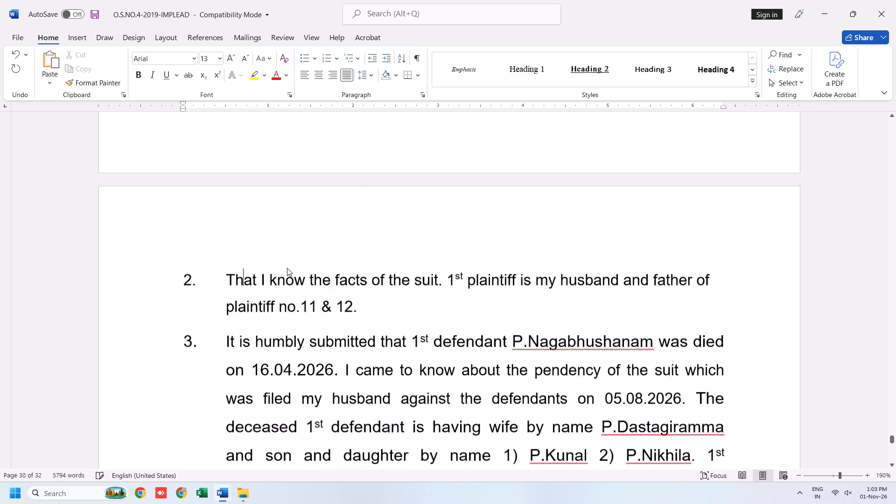
key("Page_Down")
key("Page_Down")
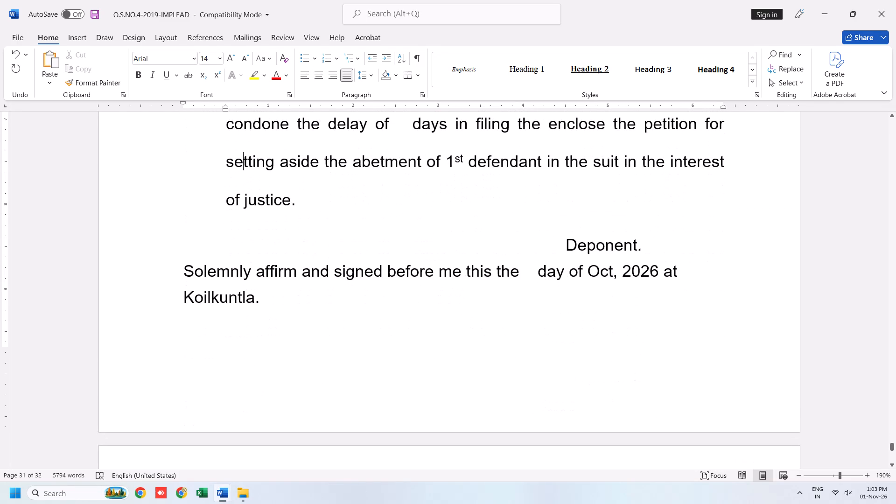
key("Page_Down")
key("Page_Down")
key("Page_Down")
key("Page_Down")
key("Page_Down")
key("Page_Up")
key("Page_Up")
key("Page_Up")
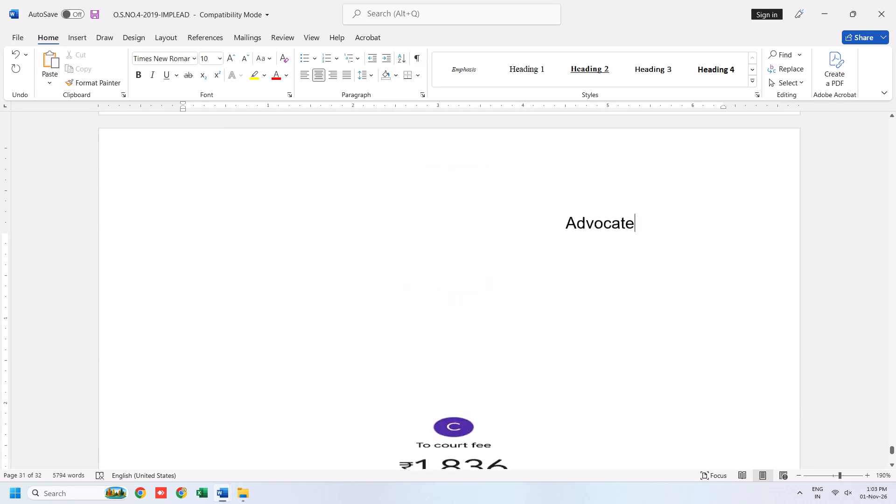
key("Page_Up")
key("Page_Up")
key("Page_Up")
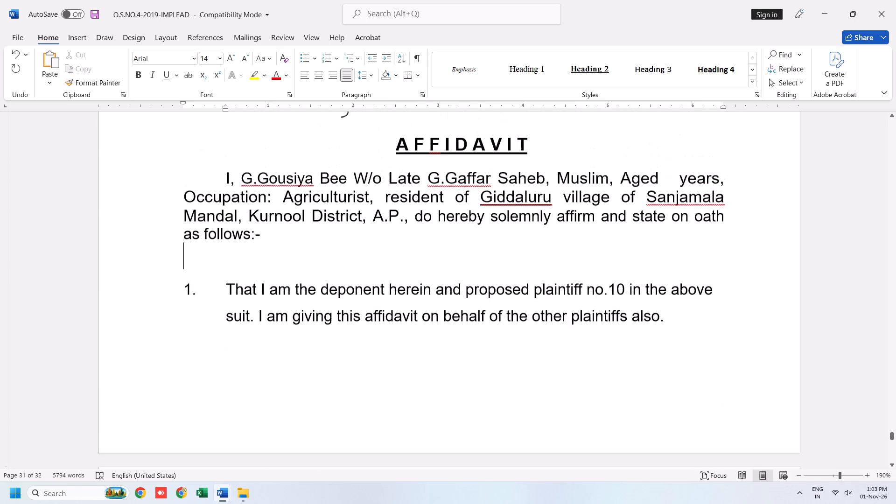
key("Page_Up")
key("Page_Up")
key("Page_Up")
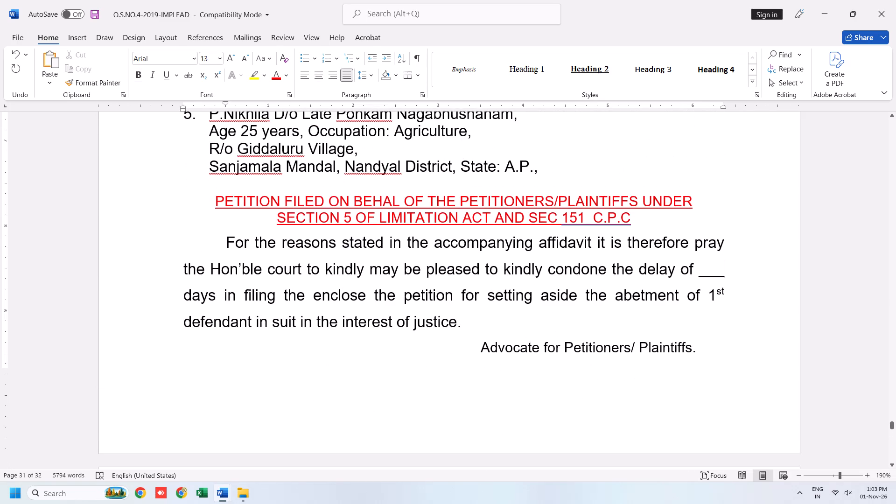
key("Page_Up")
key("Page_Up")
key("Page_Up")
key("Page_Up")
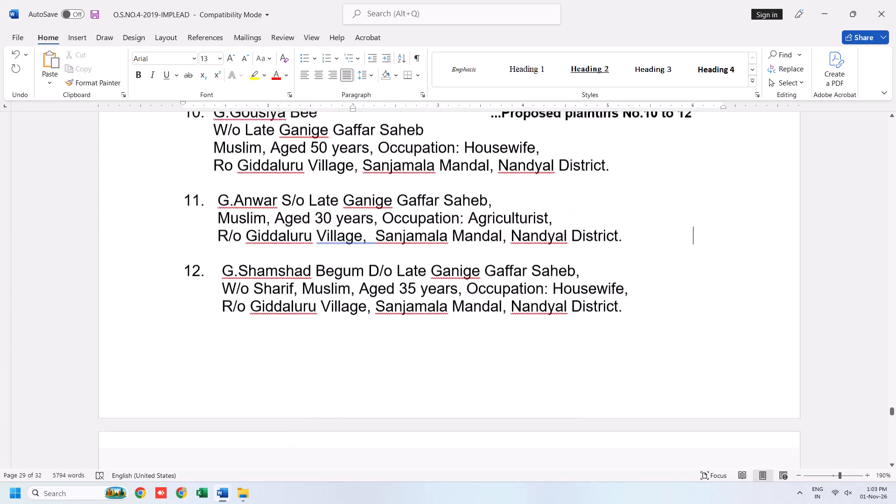
key("Page_Up")
key("Page_Up")
key("Page_Up")
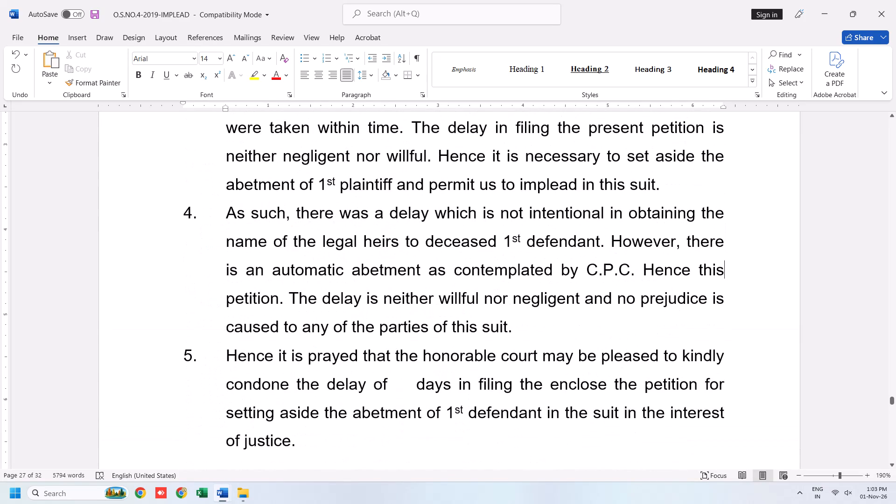
key("Page_Up")
key("Page_Up")
key("Page_Up")
key("Page_Up")
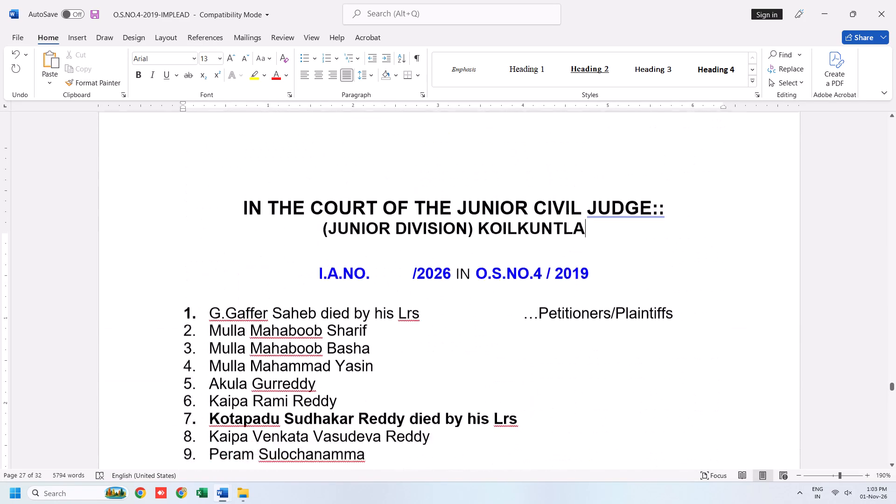
Look through the delay-condonation petition and the following plaintiff no.2 affidavit, checking how their party lists are set out.
key("Page_Up")
key("Page_Up")
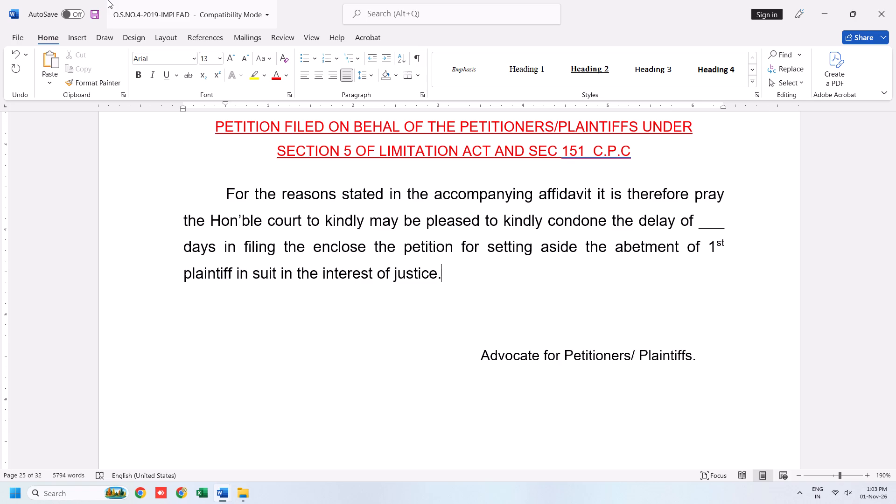
key("Page_Up")
key("Page_Up")
key("Page_Up")
key("Page_Up")
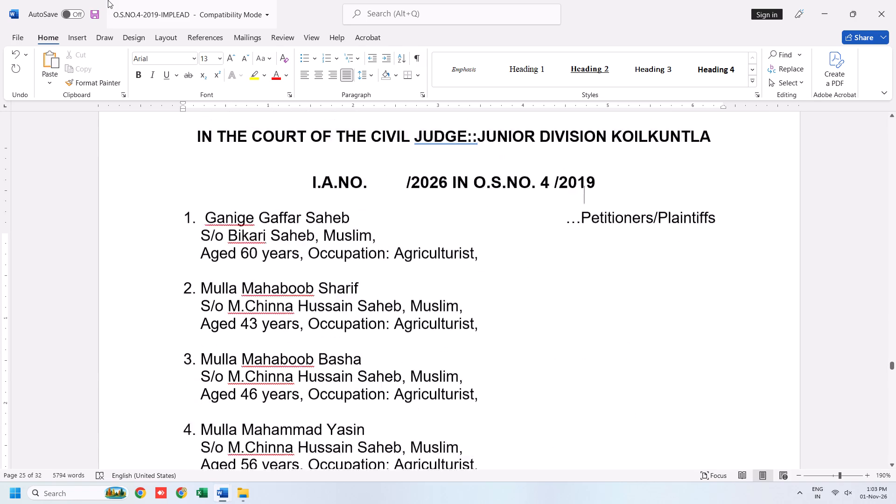
key("Page_Down")
key("Page_Down")
key("Page_Down")
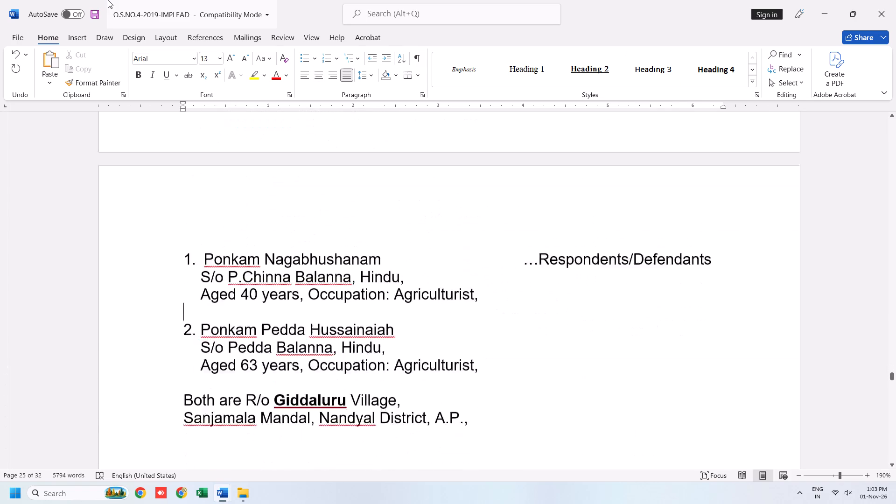
key("Page_Down")
key("Page_Down")
key("Page_Down")
key("Page_Down")
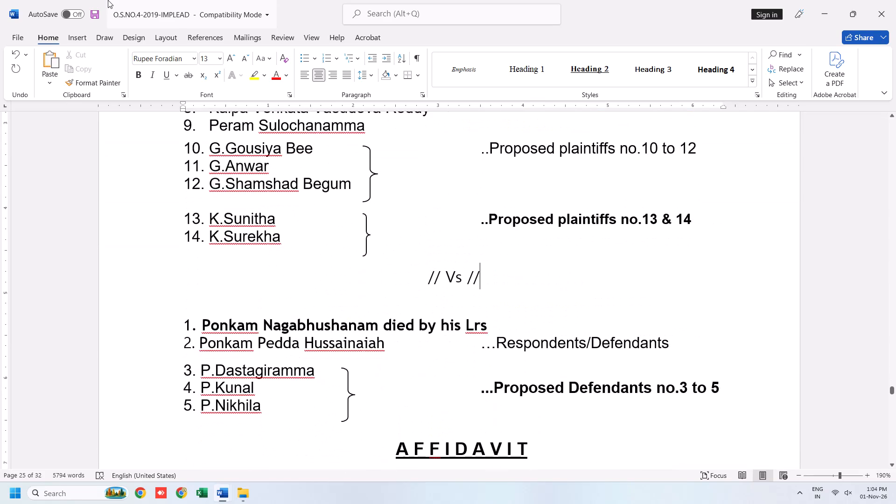
key("Page_Down")
scroll(186, 65, "down", 5)
scroll(490, 410, "up", 7)
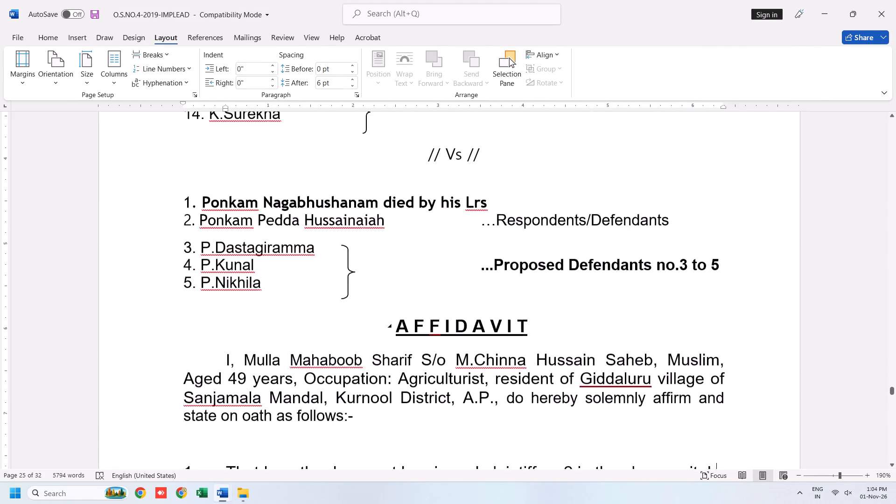
Copy the plaintiff no.2 affidavit's cause title, from the court heading through the list of parties including proposed defendants no.3 to 5.
scroll(459, 389, "up", 4)
scroll(166, 244, "up", 2)
scroll(200, 177, "up", 2)
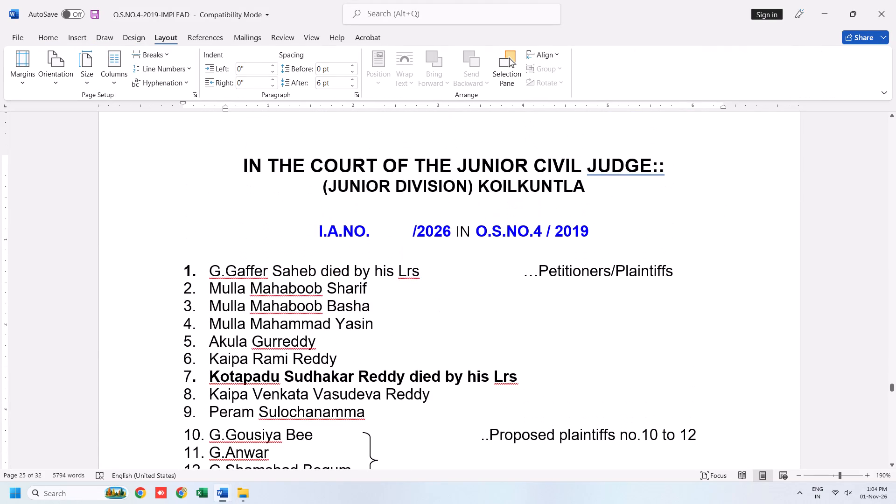
left_click_drag(237, 159, 643, 326)
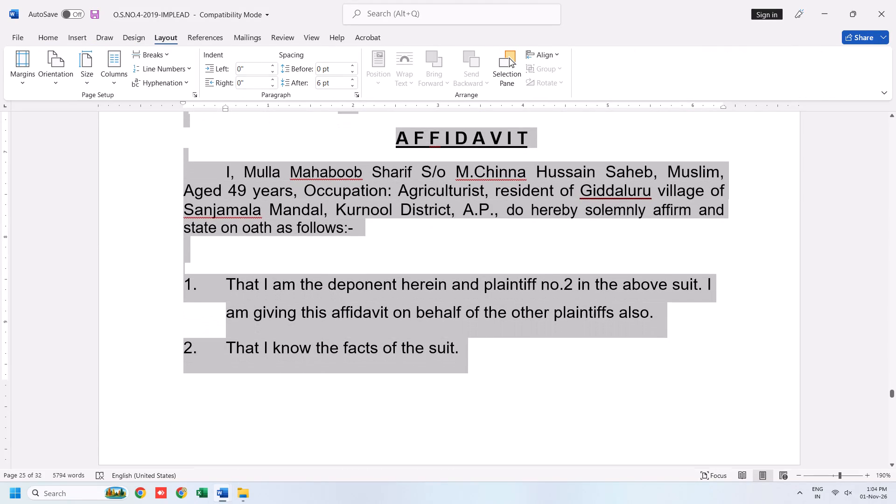
left_click_drag(643, 326, 756, 310)
key("ctrl+c")
Replace the cause title of the proposed plaintiff no.10's delay-condonation affidavit with the copied court heading and party list.
key("Page_Up")
key("Page_Up")
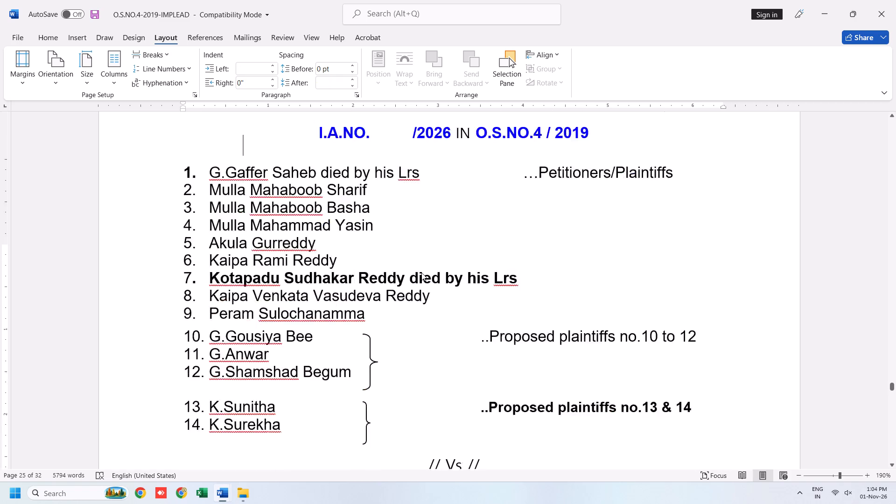
key("Page_Up")
key("Page_Up")
key("Page_Up")
key("Page_Up")
key("Page_Up")
key("Page_Up")
key("Page_Up")
key("Page_Up")
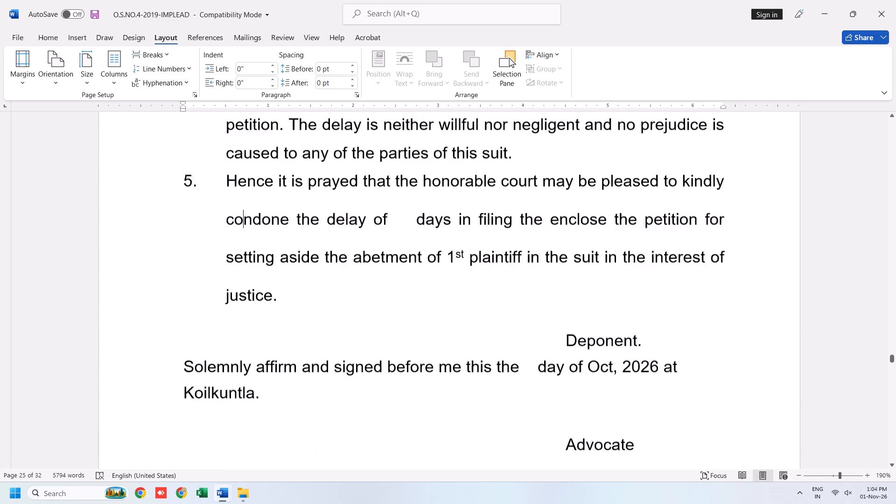
key("Page_Up")
key("Page_Up")
key("Page_Up")
scroll(245, 247, "up", 2)
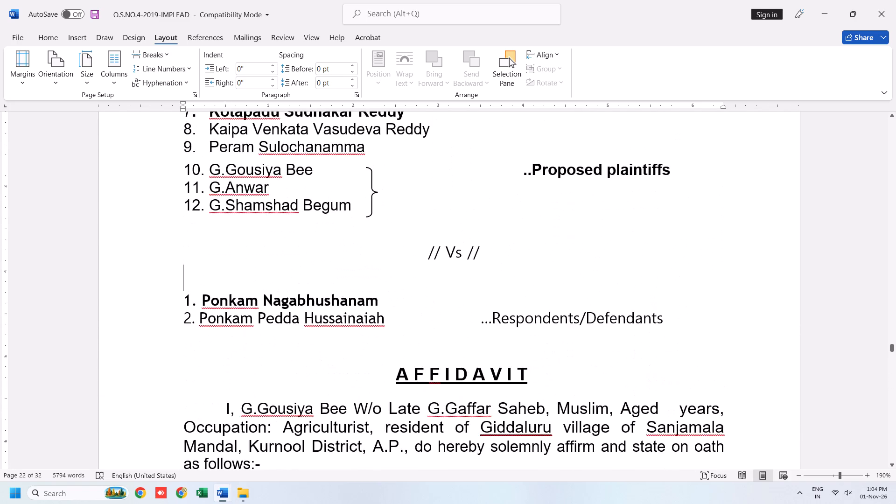
scroll(245, 247, "up", 4)
left_click_drag(236, 153, 406, 278)
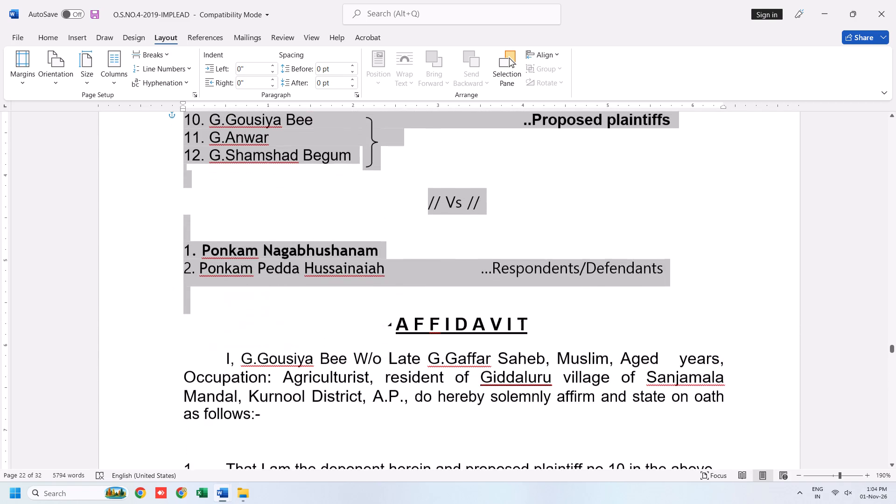
left_click_drag(406, 278, 588, 256)
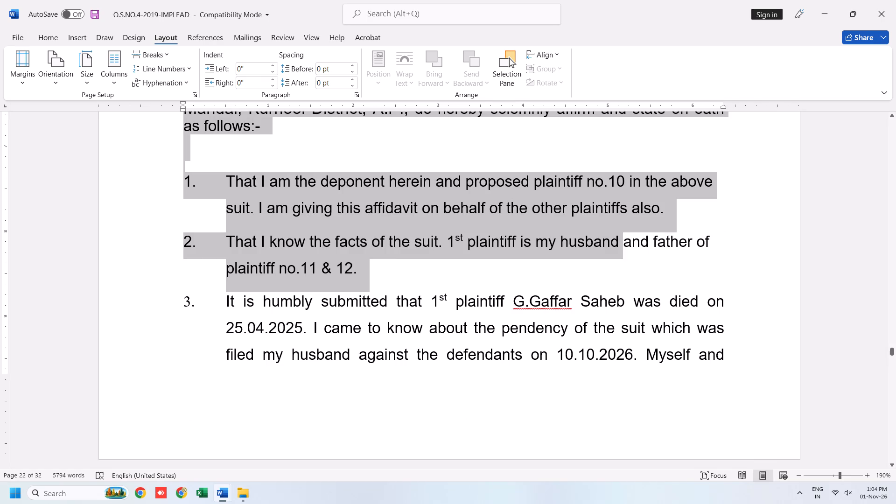
left_click_drag(588, 256, 672, 206)
key("ctrl+v")
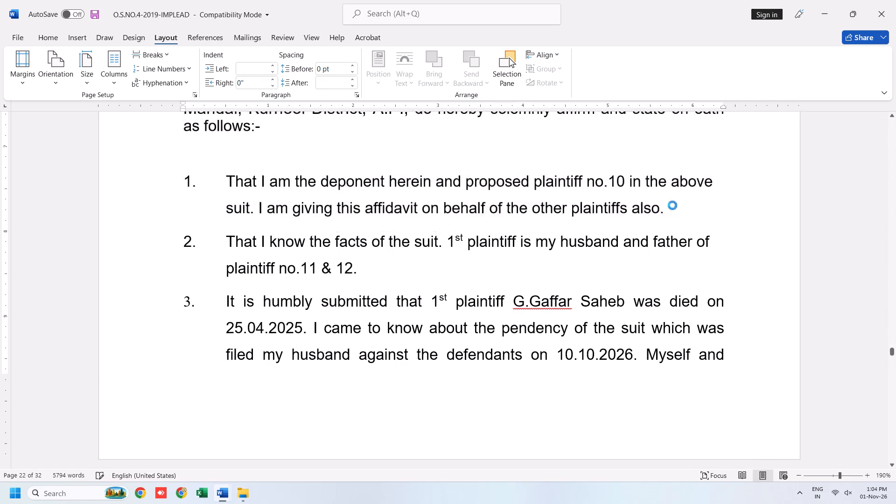
scroll(519, 234, "up", 3)
scroll(324, 243, "down", 8)
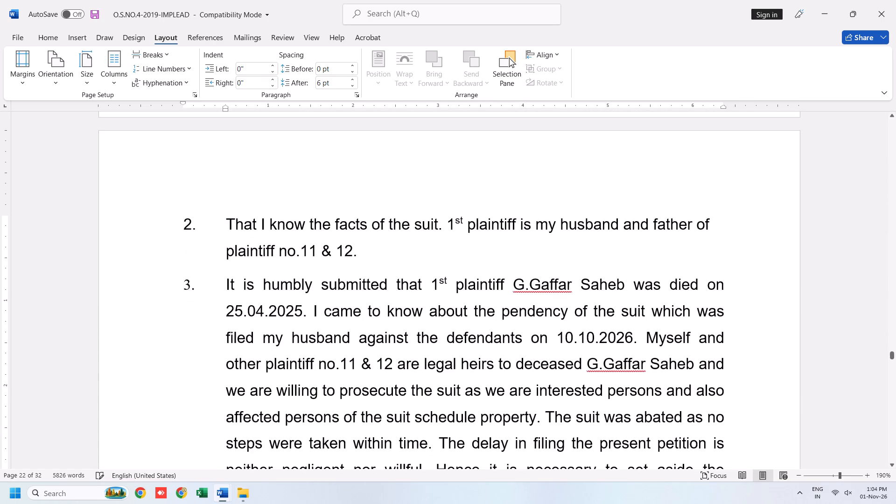
Delete the empty lines above the court heading of the petition that follows the delay-condonation affidavit.
scroll(280, 227, "down", 20)
scroll(280, 227, "down", 10)
scroll(302, 212, "up", 7)
left_click(276, 193)
left_click(291, 221)
key("Delete")
key("Delete")
key("Delete")
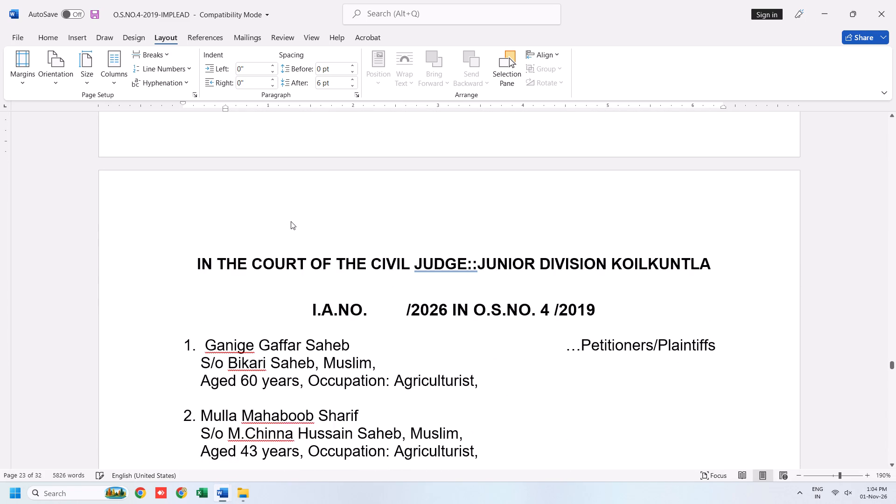
Copy the detailed party list, from petitioner 1 through the respondents, in the petition just before the final affidavit.
scroll(291, 221, "down", 17)
scroll(282, 213, "down", 15)
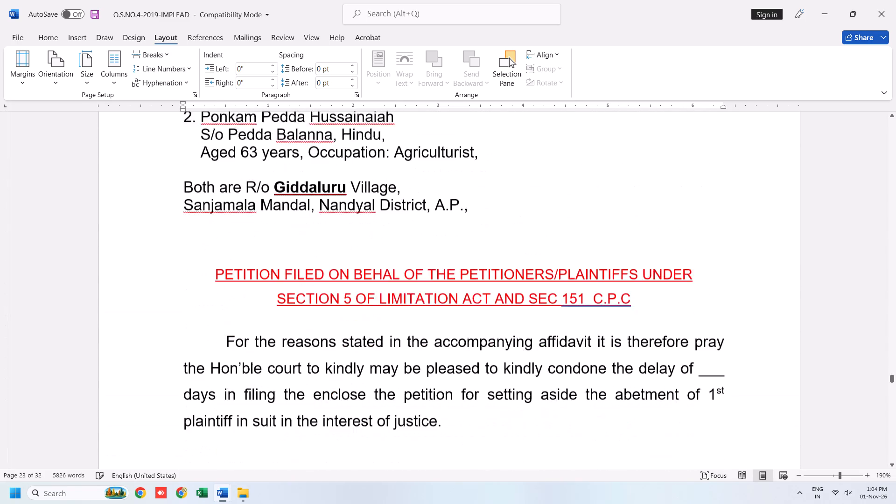
scroll(270, 219, "down", 6)
scroll(270, 219, "down", 16)
scroll(261, 219, "down", 9)
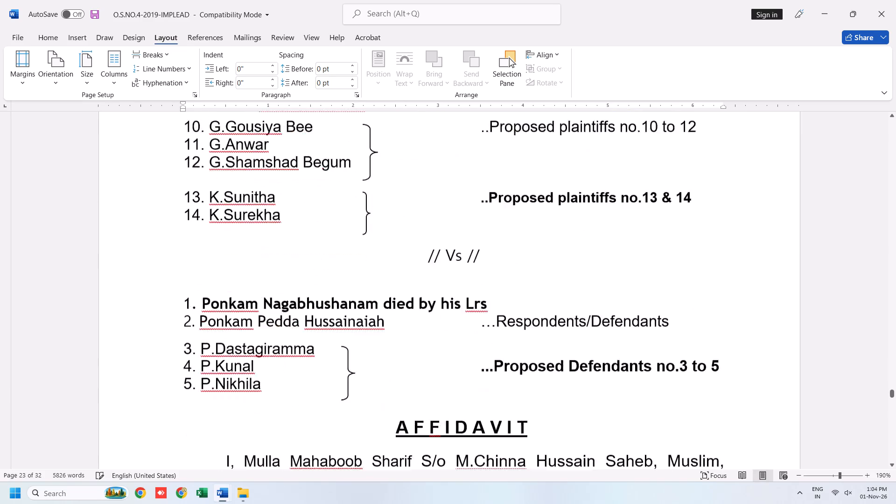
scroll(259, 227, "down", 20)
scroll(259, 227, "down", 17)
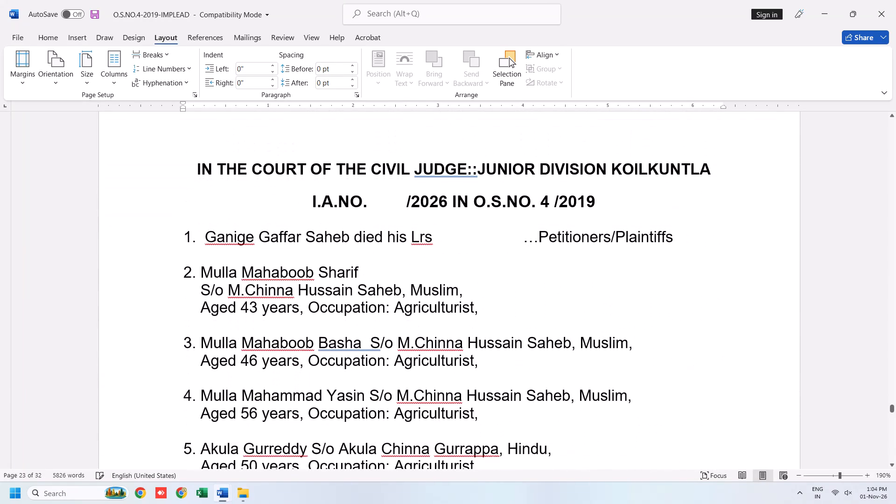
left_click_drag(182, 236, 342, 503)
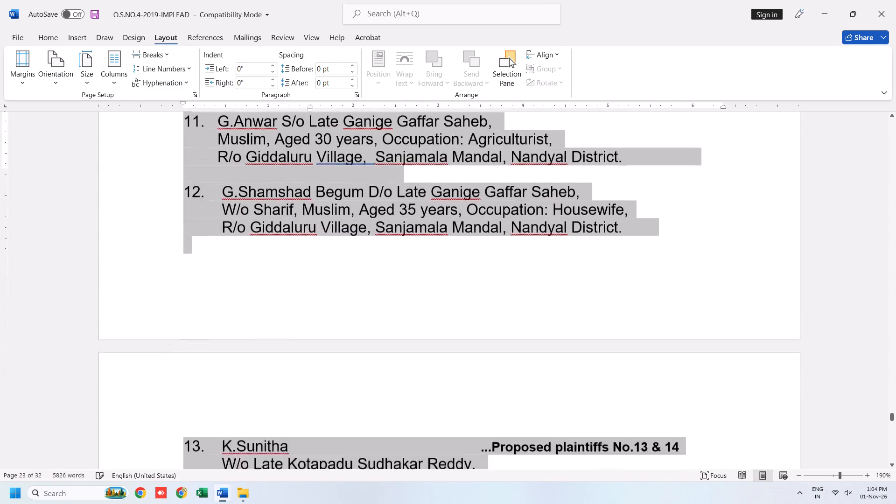
left_click_drag(342, 503, 550, 263)
key("ctrl+c")
Look over the final affidavit and the pages up to the document's end.
scroll(552, 226, "down", 13)
scroll(506, 196, "down", 5)
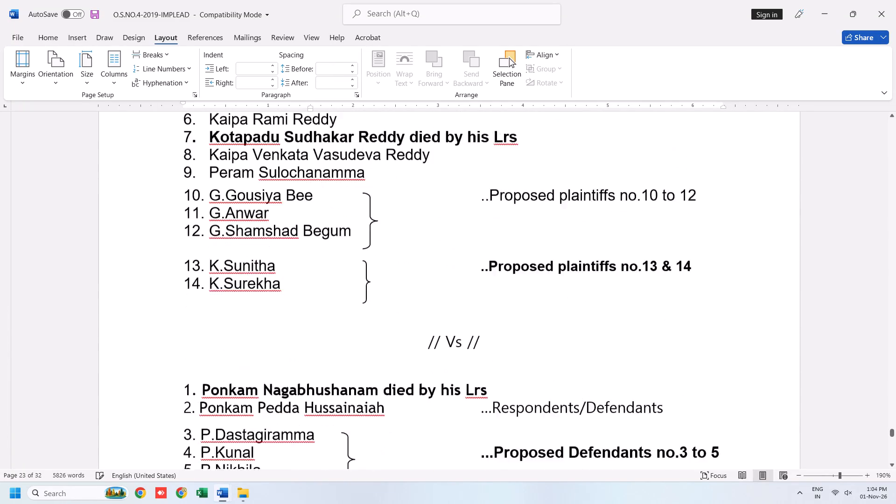
scroll(504, 196, "down", 20)
scroll(504, 196, "down", 20)
scroll(504, 196, "down", 2)
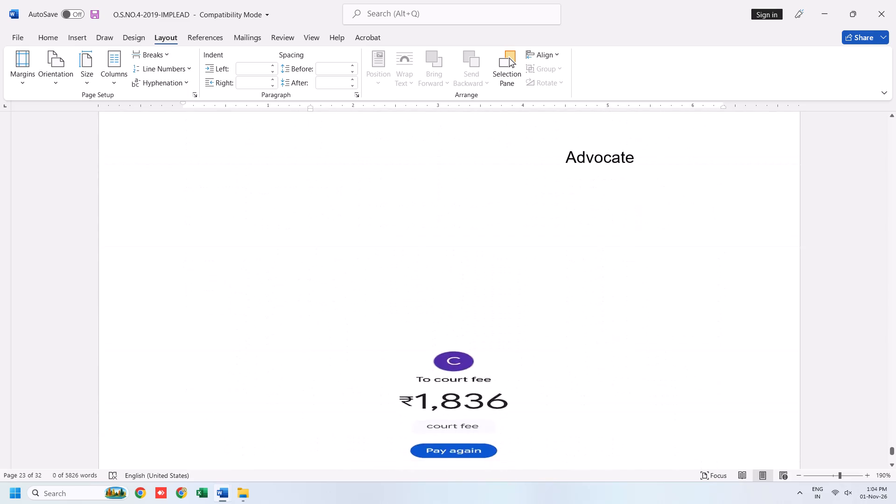
scroll(463, 194, "up", 20)
scroll(463, 194, "up", 17)
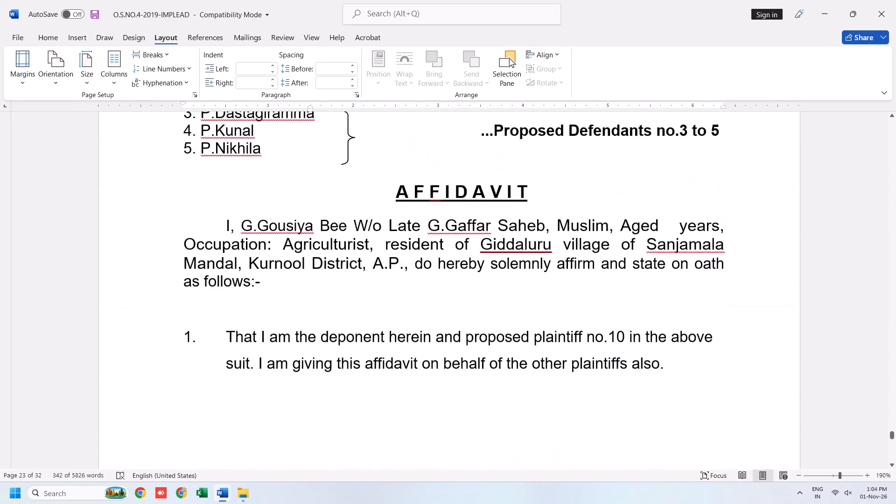
scroll(265, 197, "up", 9)
scroll(266, 213, "down", 14)
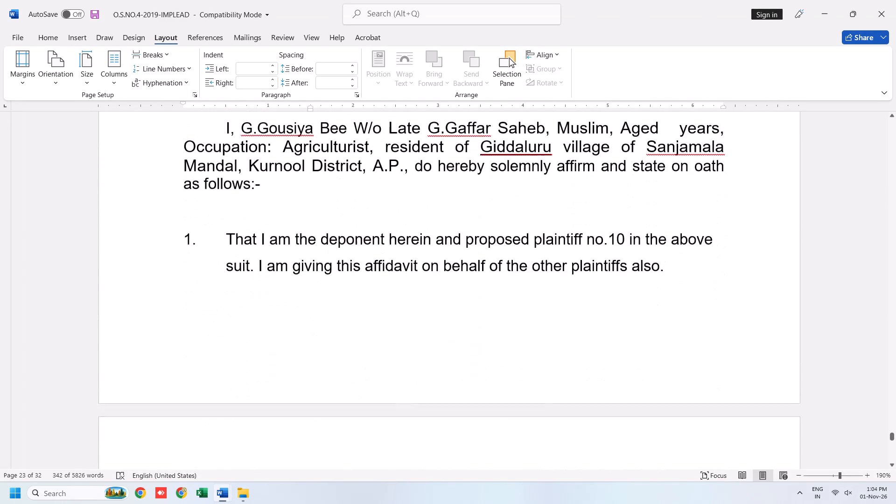
scroll(279, 227, "down", 5)
Replace the petitioner and respondent details in the earlier Section 5 Limitation Act petition with the copied party list.
key("Page_Up")
key("Page_Up")
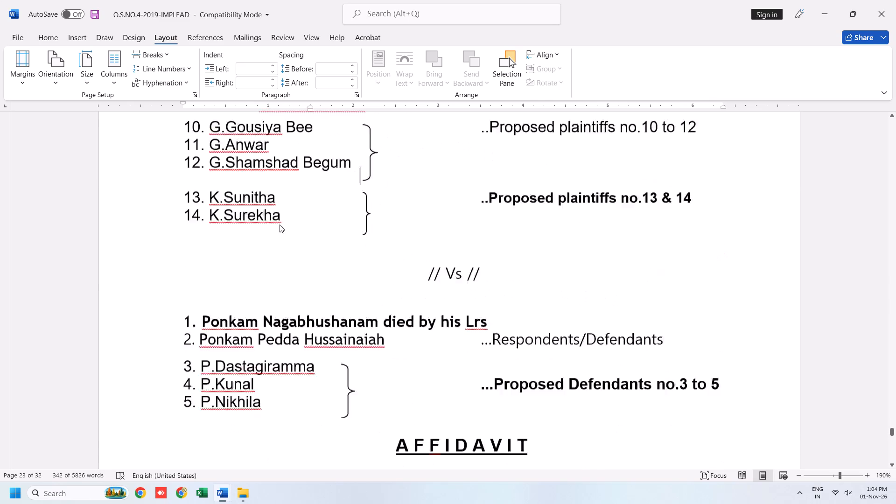
key("Page_Up")
key("Page_Up")
key("Page_Up")
key("Page_Up")
key("Page_Up")
key("Page_Up")
key("Page_Up")
key("Page_Up")
key("Page_Up")
key("Page_Up")
key("Page_Up")
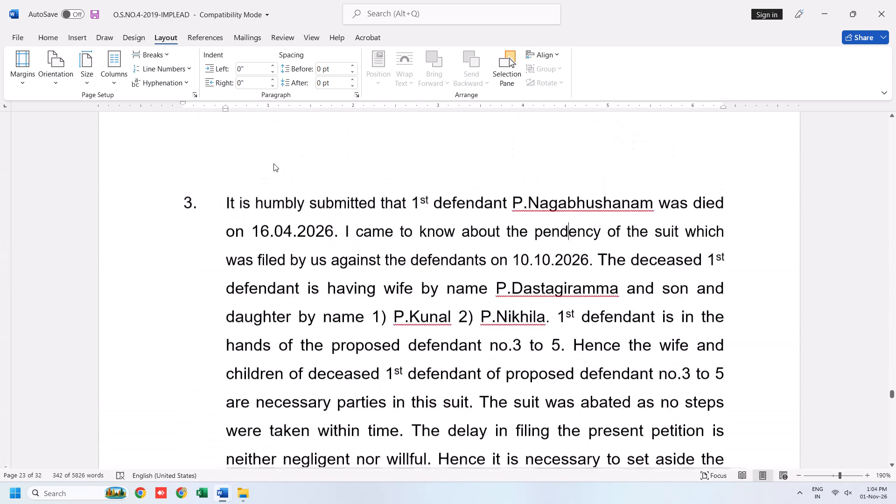
key("Page_Up")
key("Page_Up")
key("Page_Up")
key("Page_Up")
key("Page_Up")
key("Page_Up")
key("Page_Up")
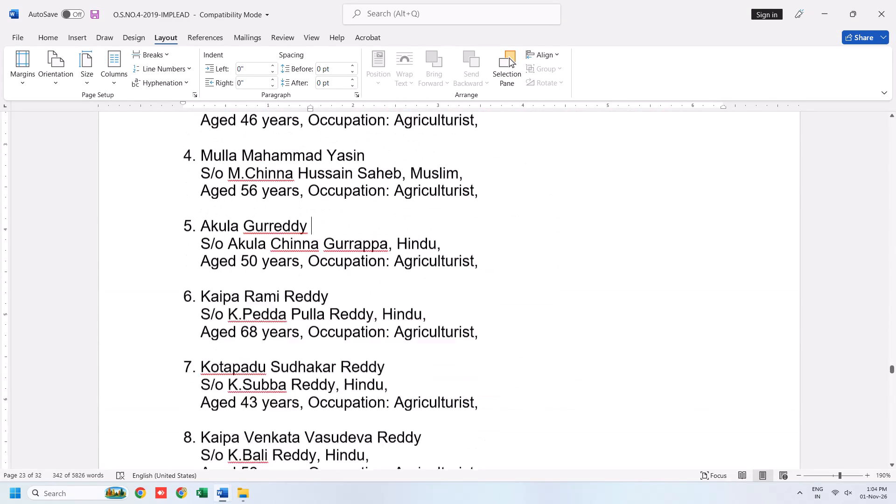
scroll(211, 224, "up", 9)
scroll(227, 296, "down", 3)
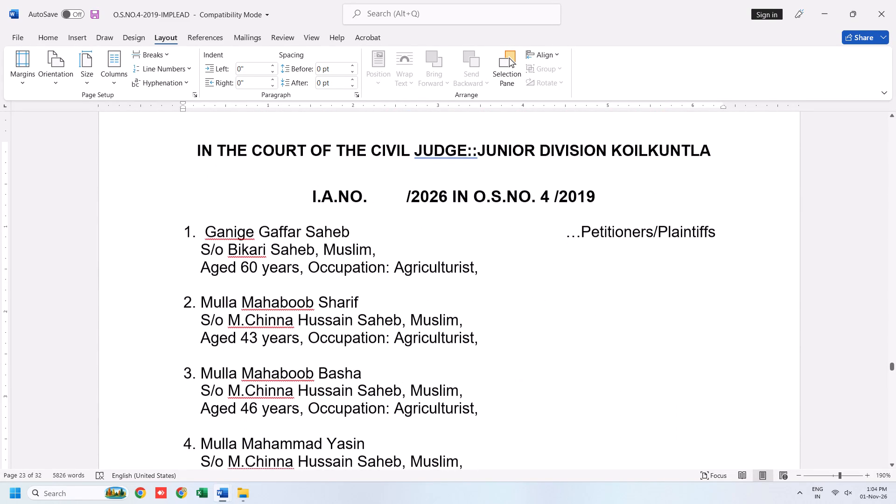
left_click_drag(183, 231, 392, 503)
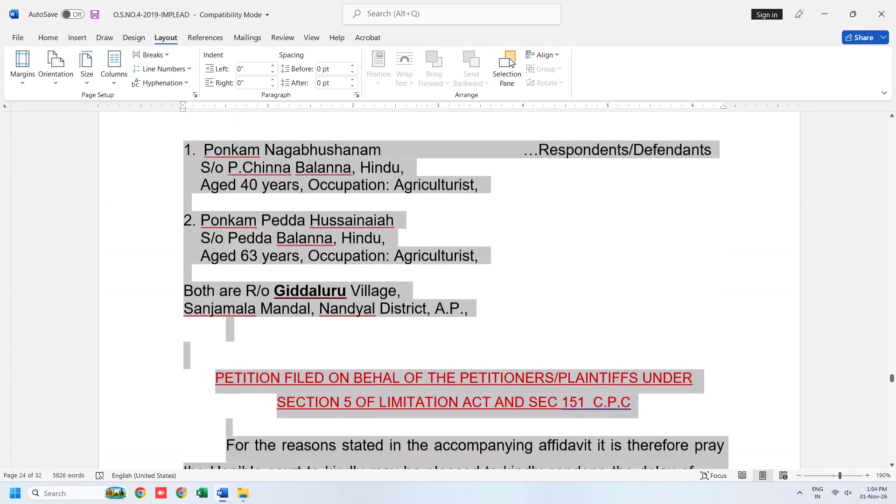
left_click_drag(392, 503, 515, 344)
key("ctrl+v")
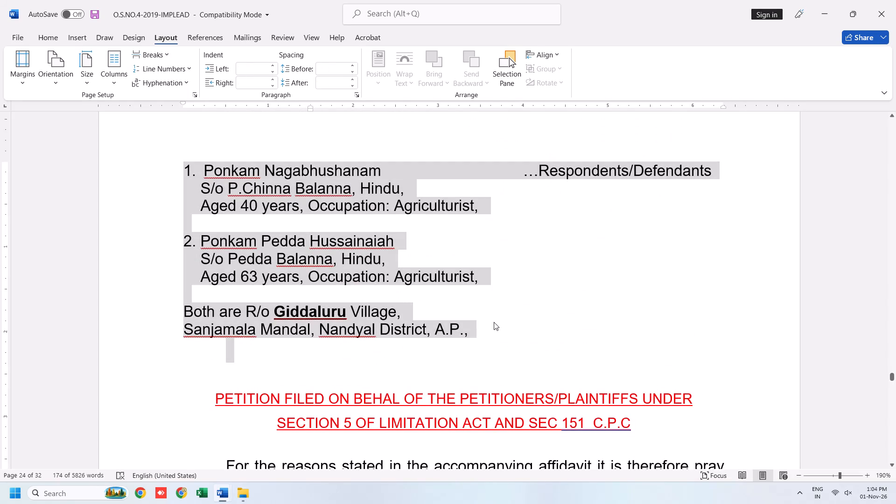
Set single line spacing on the petition's prayer paragraph and on its red underlined title.
scroll(395, 278, "down", 7)
left_click(354, 252)
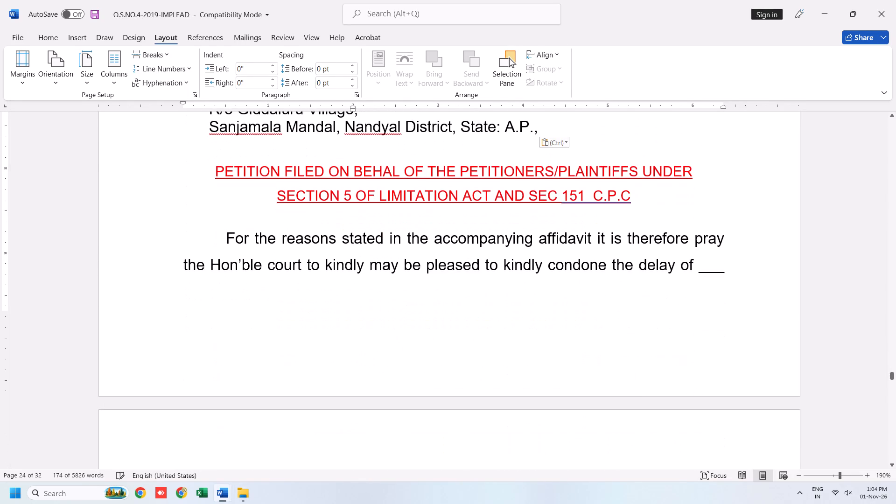
key("ctrl+1")
left_click(397, 183)
key("ctrl+1")
Delete one empty line between the petition's court heading and the I.A.NO. line.
scroll(360, 240, "up", 3)
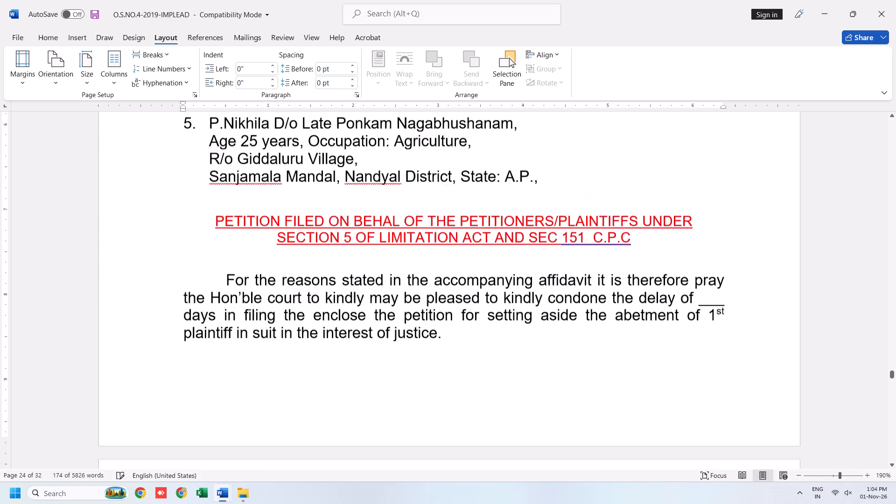
scroll(360, 240, "up", 20)
scroll(360, 240, "up", 20)
scroll(360, 240, "up", 6)
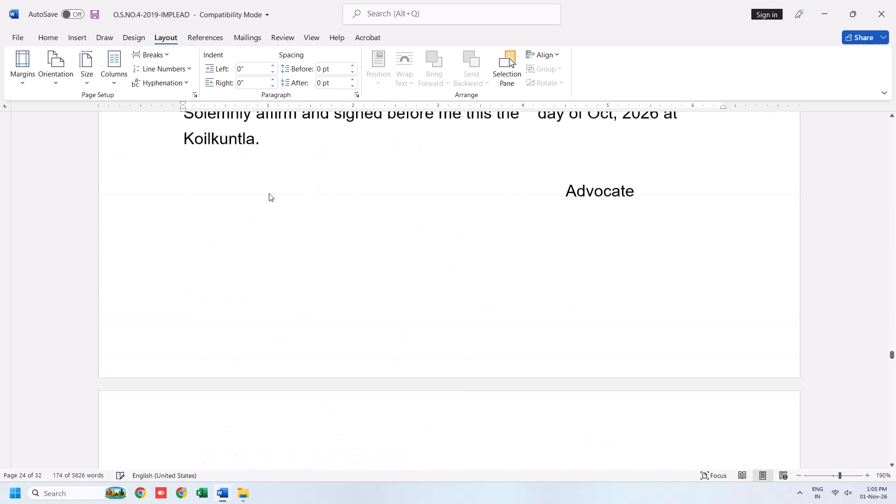
scroll(322, 311, "down", 7)
left_click(274, 250)
left_click(267, 225)
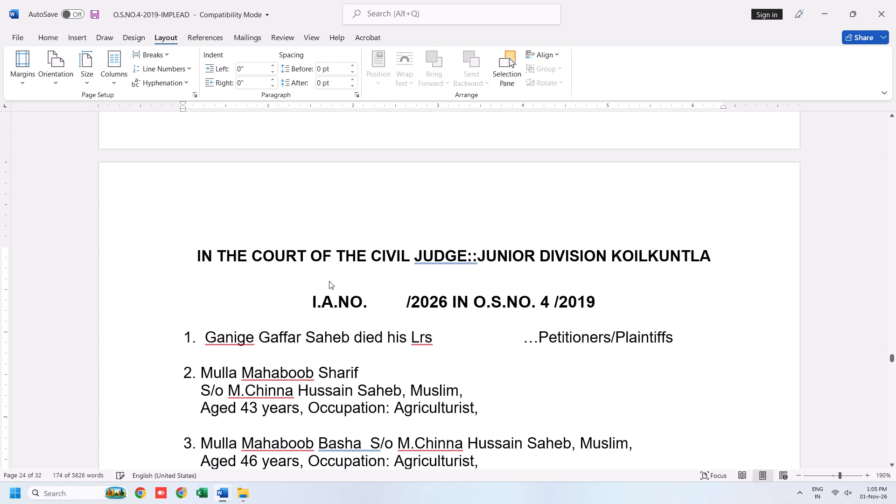
left_click(329, 281)
left_click(331, 273)
key("End")
key("Delete")
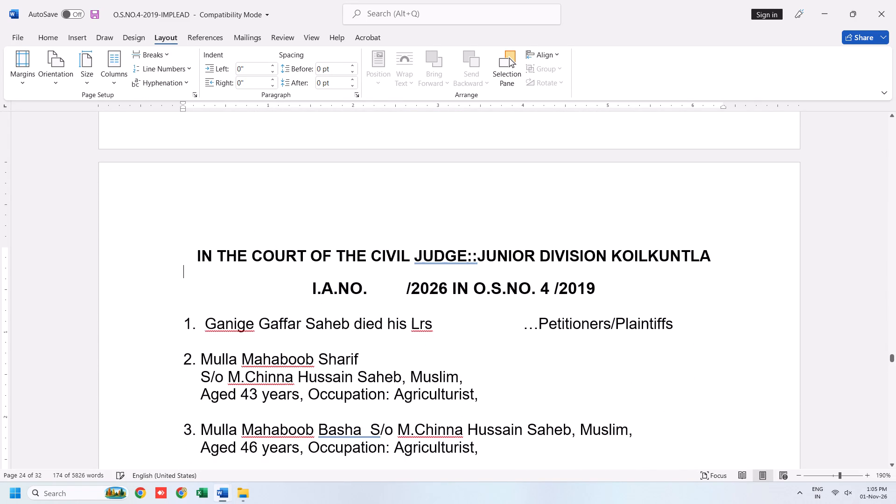
Bring the S/o line of petitioner no. 2 up beside the name in the Section 5 petition's party list, removing the extra spaces.
scroll(285, 287, "down", 4)
left_click(215, 238)
left_click(364, 191)
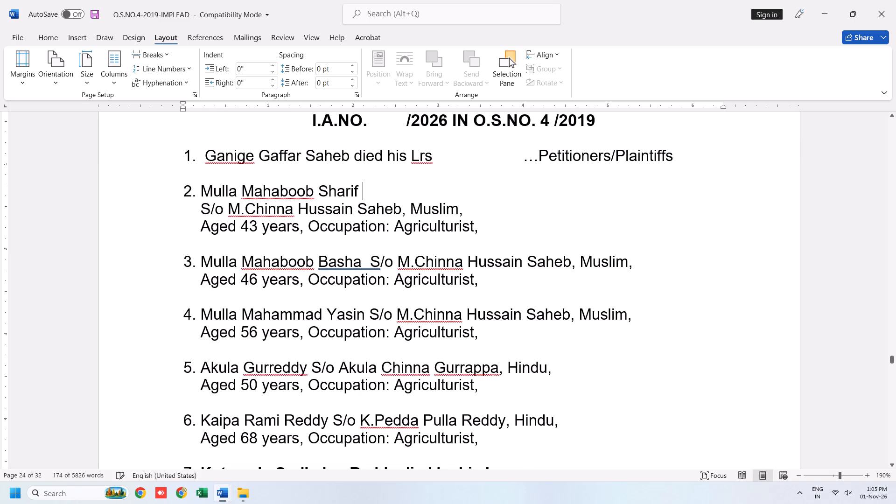
key("Delete")
key("Delete")
key("Delete")
key("Delete")
key("Delete")
key("Delete")
key("Delete")
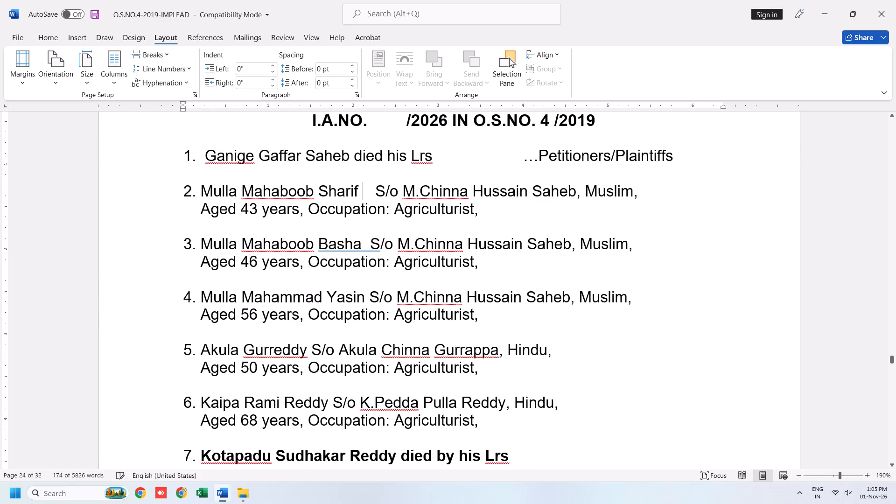
key("Delete")
key("Delete")
key("Delete")
Add an empty line above entry 13 of the petitioners' list so the whole entry starts on the following page.
scroll(385, 193, "down", 15)
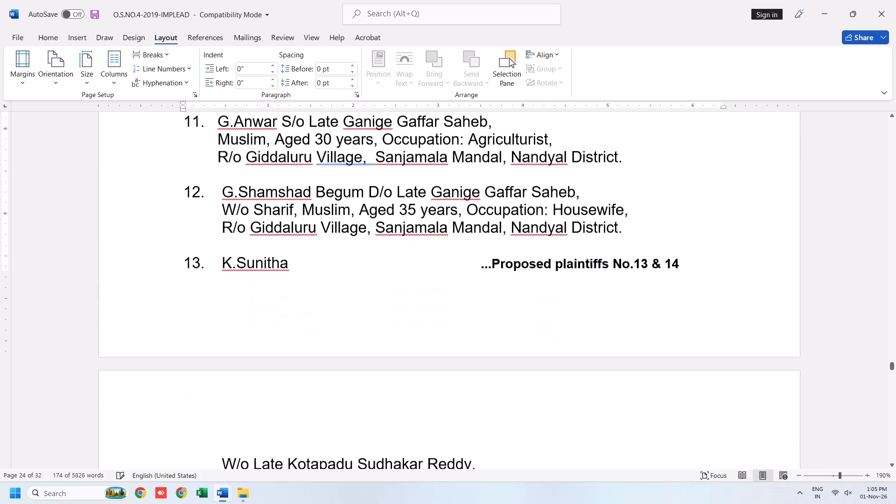
scroll(270, 240, "up", 7)
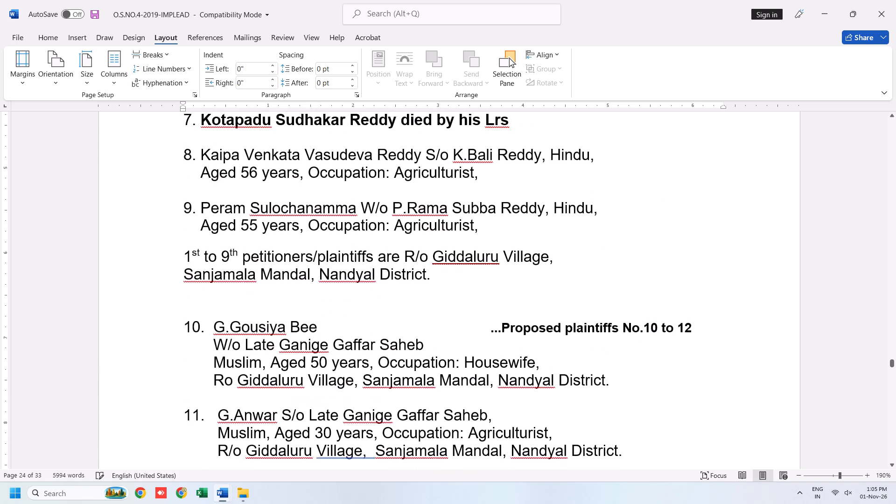
scroll(329, 304, "down", 6)
left_click(358, 285)
key("Return")
Delete the empty lines below the Section 5 petition's prayer paragraph on the 1st plaintiff, pulling up the advocate's signature line.
scroll(358, 282, "down", 8)
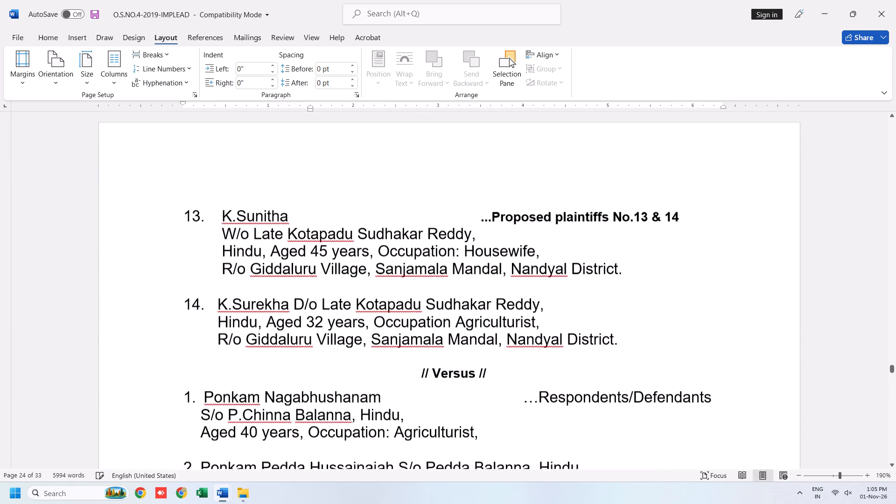
left_click(296, 318)
scroll(291, 312, "down", 10)
scroll(399, 286, "down", 8)
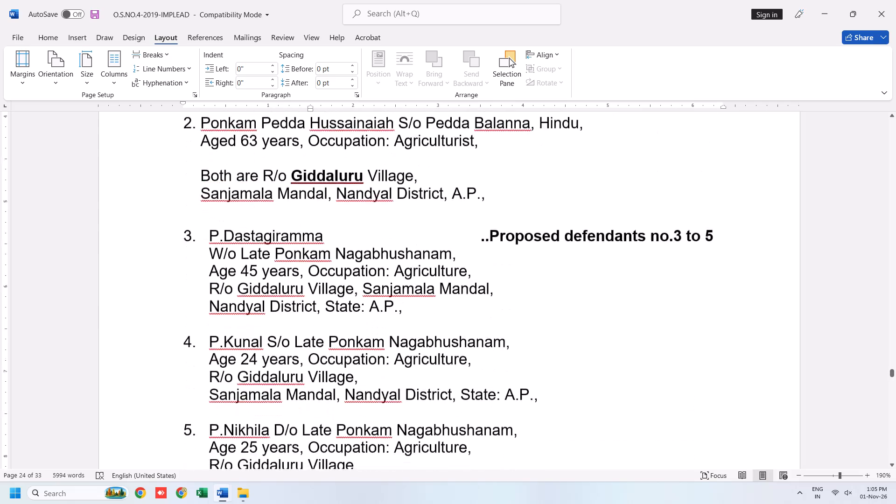
scroll(352, 295, "down", 5)
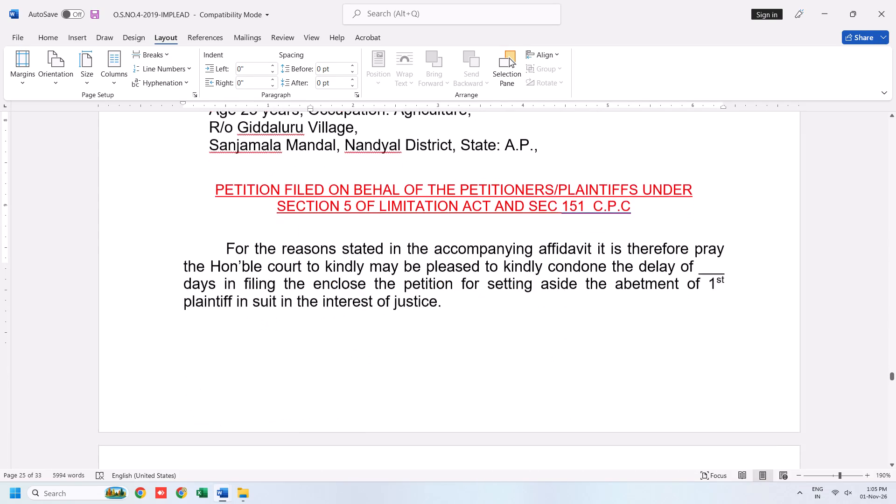
left_click(319, 289)
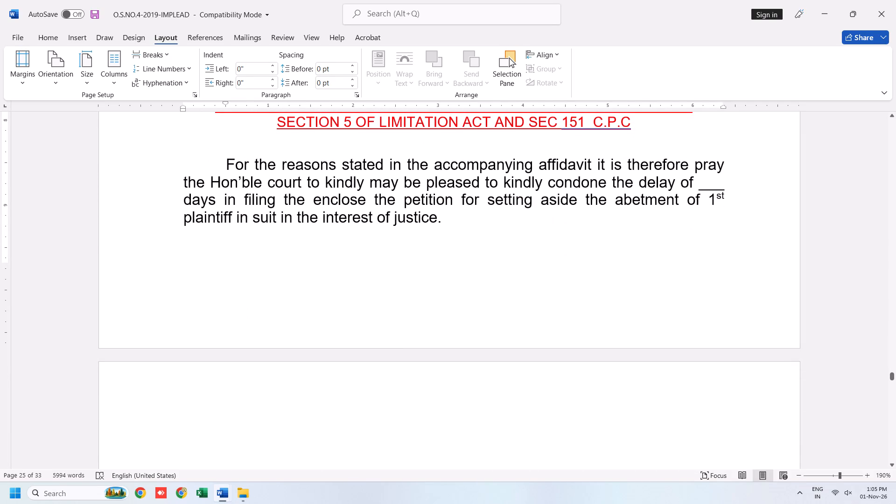
key("Delete")
key("Delete")
Delete the blank space between the petition's end and the next affidavit's court heading, keeping the heading text intact.
scroll(358, 272, "down", 7)
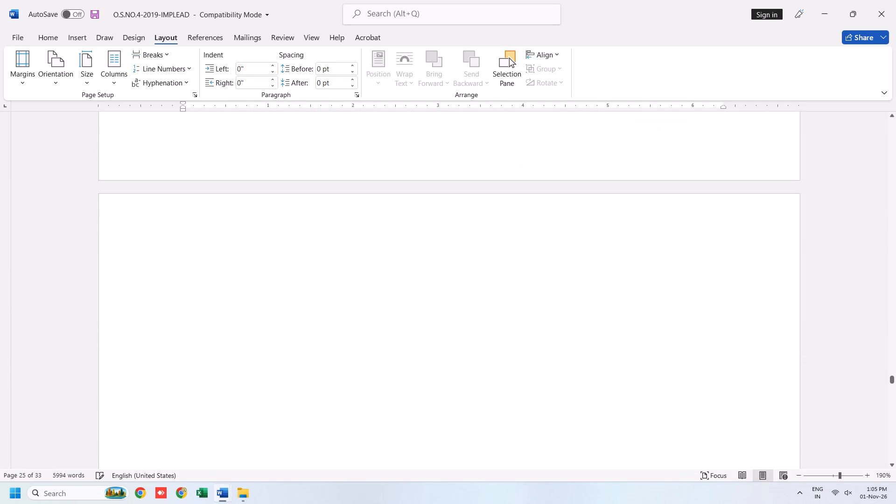
scroll(360, 259, "up", 2)
left_click(299, 268)
key("Delete")
key("Delete")
key("Delete")
key("Delete")
key("Delete")
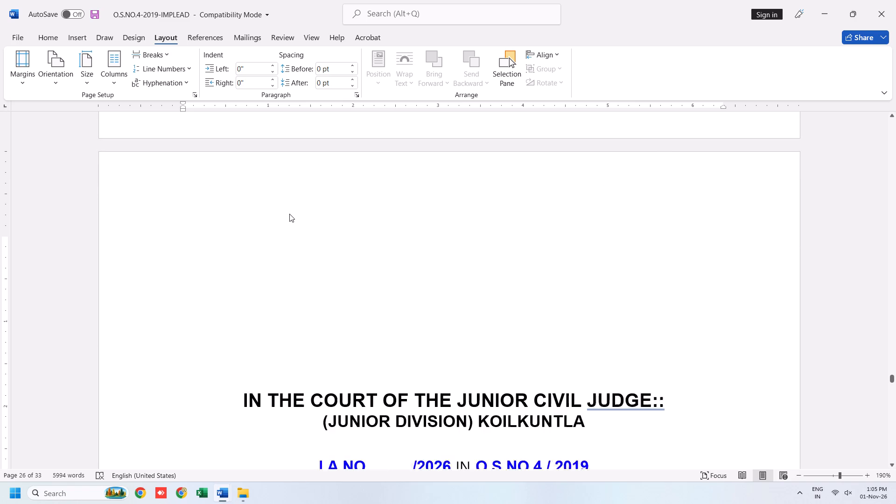
key("Delete")
key("Delete")
key("Delete")
key("Delete")
key("Delete")
key("Delete")
key("Delete")
key("Delete")
key("Delete")
key("Delete")
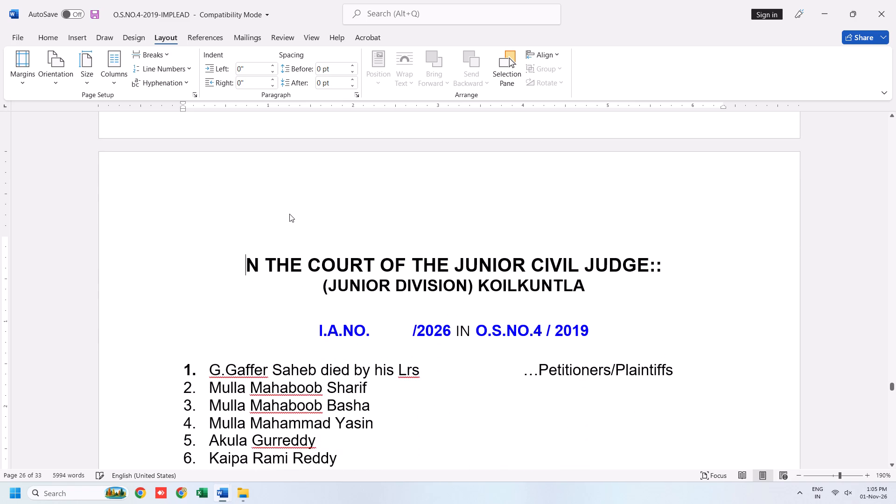
key("ctrl+z")
Look over the following affidavit and the Section 5 Limitation Act petition concerning the 1st defendant.
key("Page_Down")
key("Page_Down")
key("Page_Down")
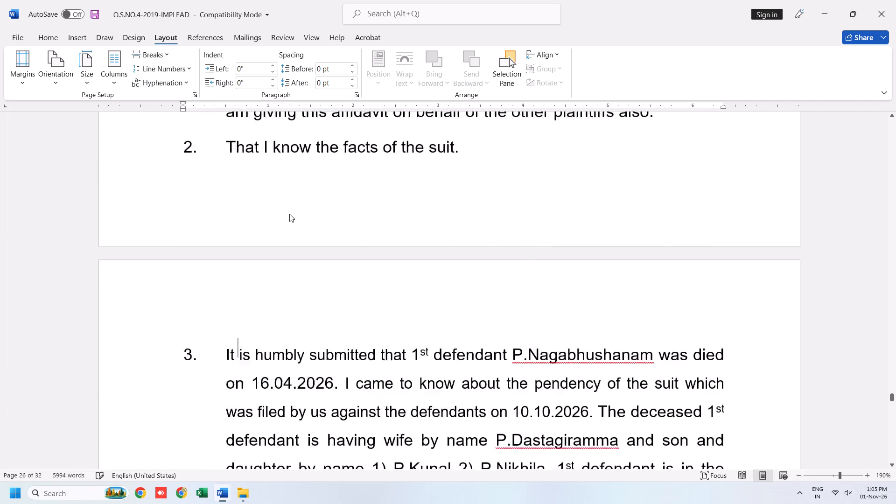
key("Page_Down")
key("Page_Down")
key("Page_Down")
key("Page_Down")
key("Page_Down")
key("Page_Down")
key("Page_Down")
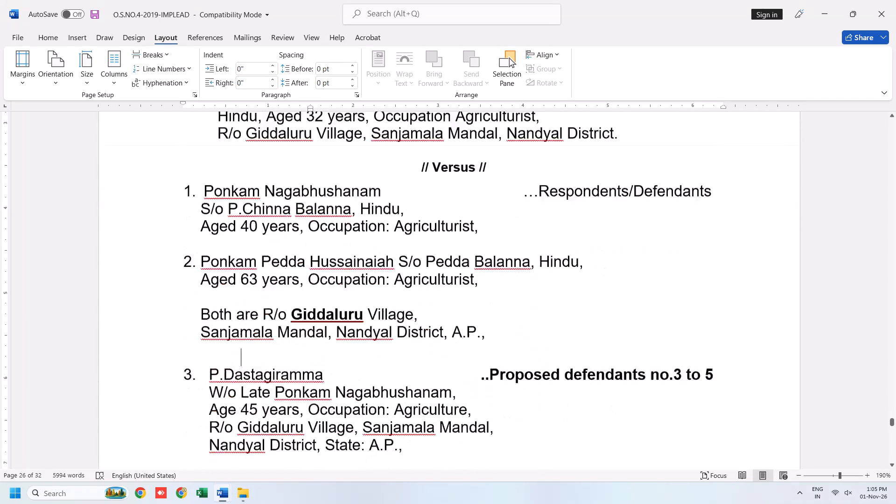
key("Page_Down")
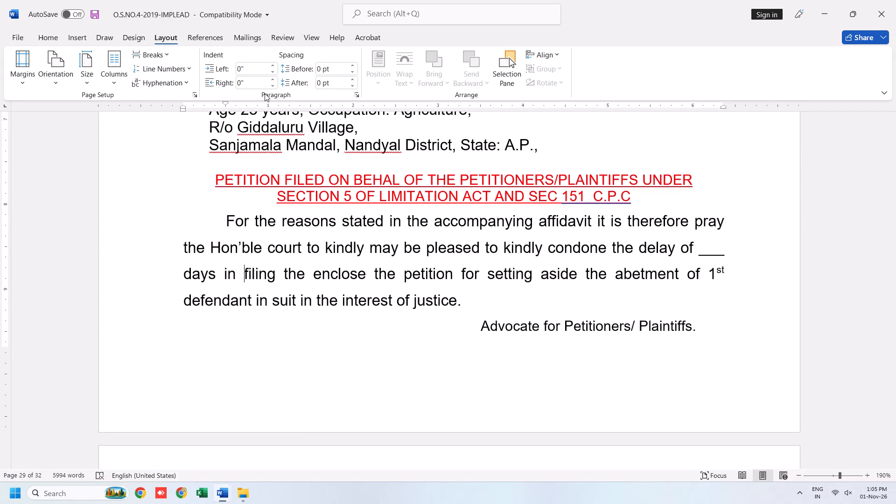
Review the preceding affidavits and petitions back to the Section 5 Limitation Act petition concerning the 7th plaintiff.
key("Page_Up")
key("Page_Up")
key("Page_Up")
key("Page_Up")
key("Page_Up")
key("Page_Up")
key("Page_Up")
key("Page_Up")
key("Page_Up")
key("Page_Up")
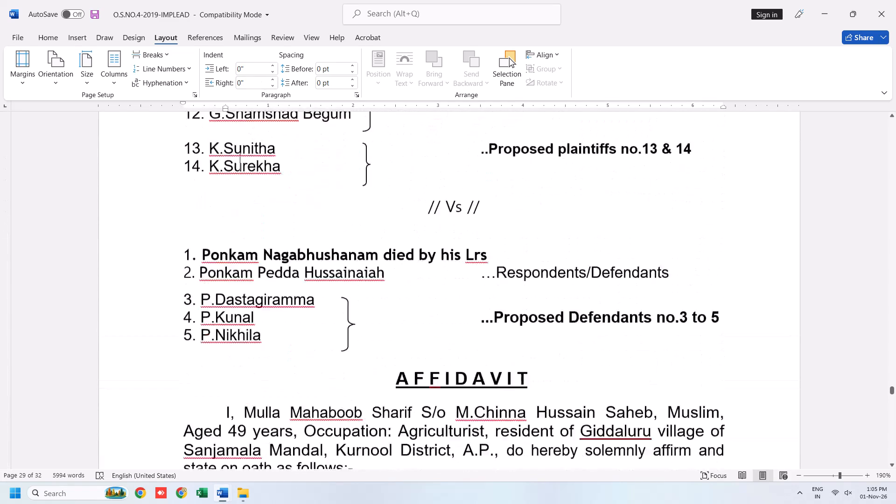
key("Page_Up")
key("Page_Up")
key("Page_Up")
key("Page_Down")
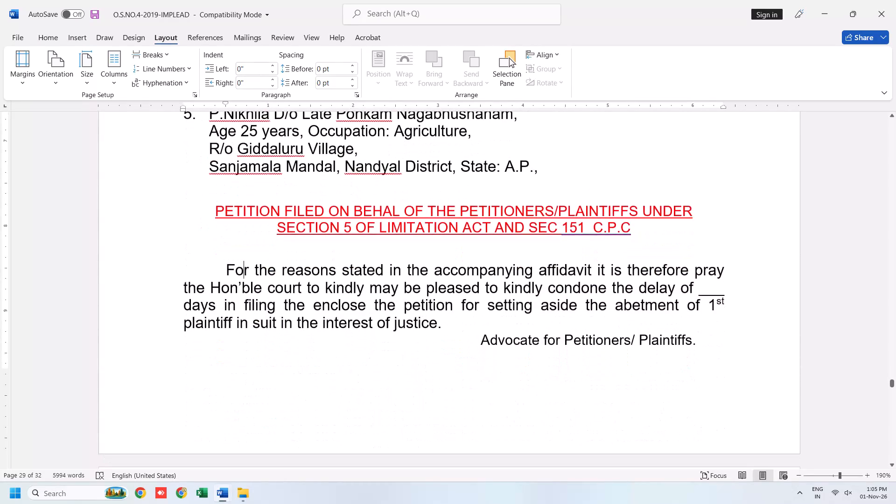
key("Page_Up")
key("Page_Up")
key("Page_Up")
key("Page_Up")
key("Page_Up")
key("Page_Up")
key("Page_Up")
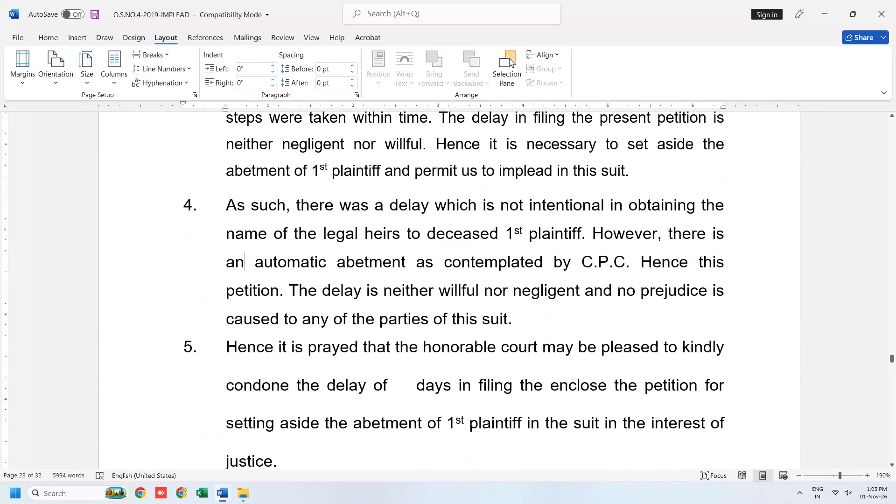
key("Page_Up")
key("Page_Up")
key("Page_Up")
key("Page_Up")
key("Page_Up")
key("Page_Up")
key("Page_Down")
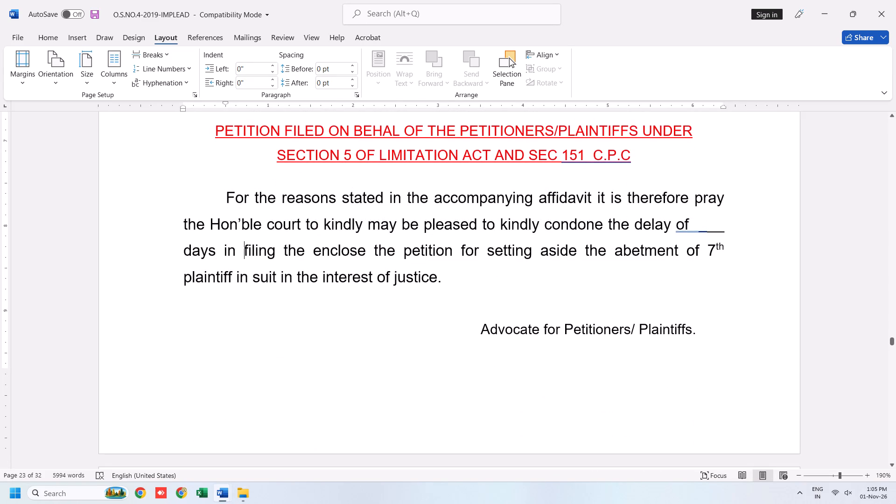
Examine the 7th plaintiff's Section 5 petition party list and the affidavit that precedes it.
scroll(406, 258, "up", 4)
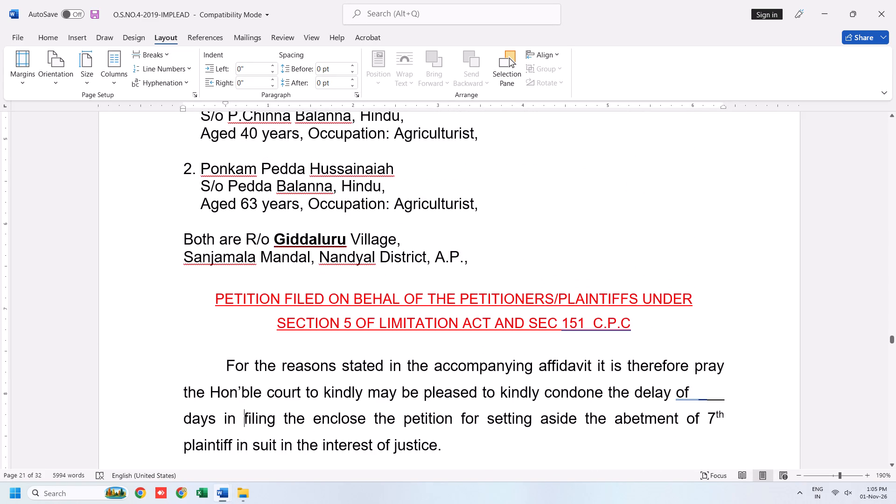
scroll(331, 286, "up", 5)
scroll(331, 282, "down", 4)
scroll(330, 281, "up", 5)
scroll(326, 276, "down", 4)
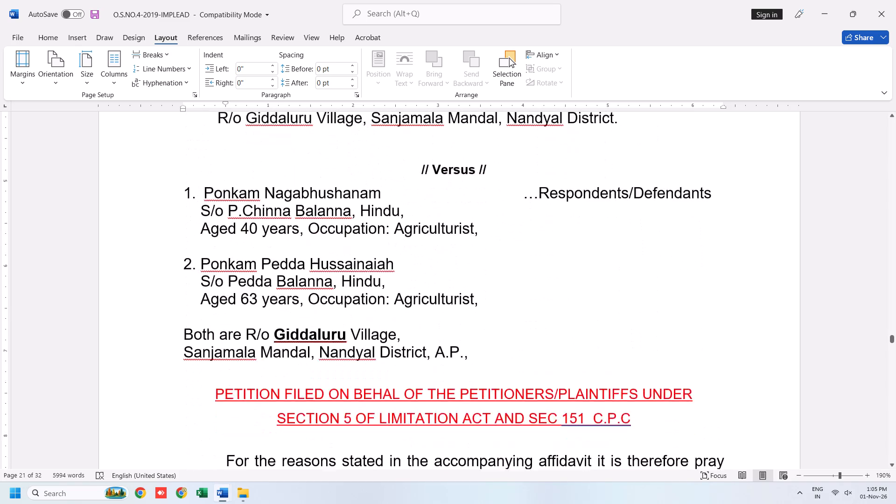
scroll(324, 277, "down", 4)
scroll(317, 273, "up", 5)
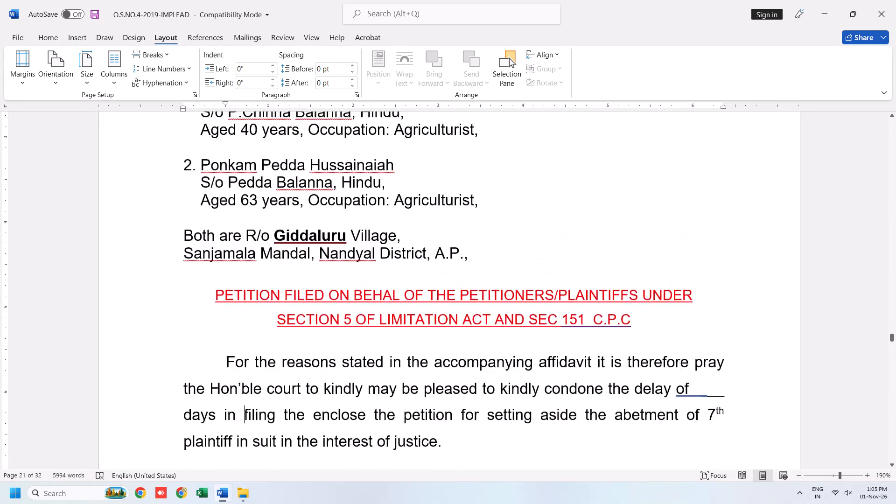
scroll(307, 256, "up", 20)
scroll(307, 256, "up", 17)
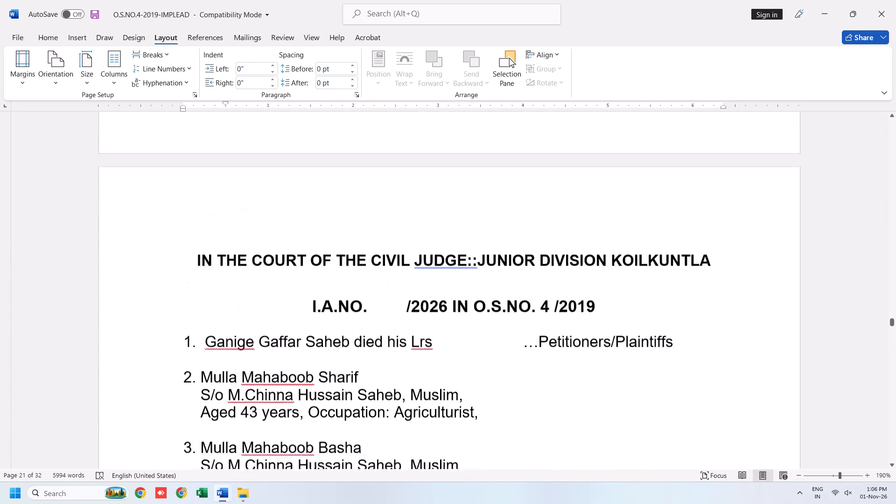
scroll(303, 252, "up", 18)
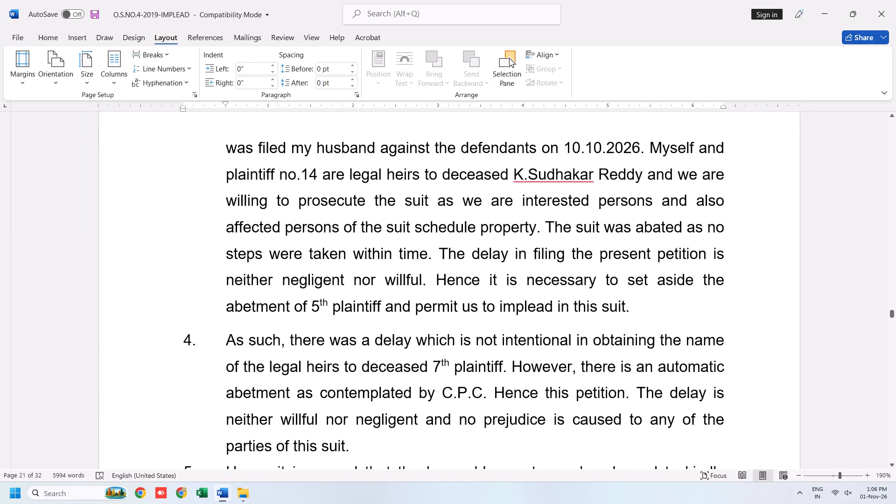
scroll(302, 252, "up", 16)
scroll(300, 252, "down", 5)
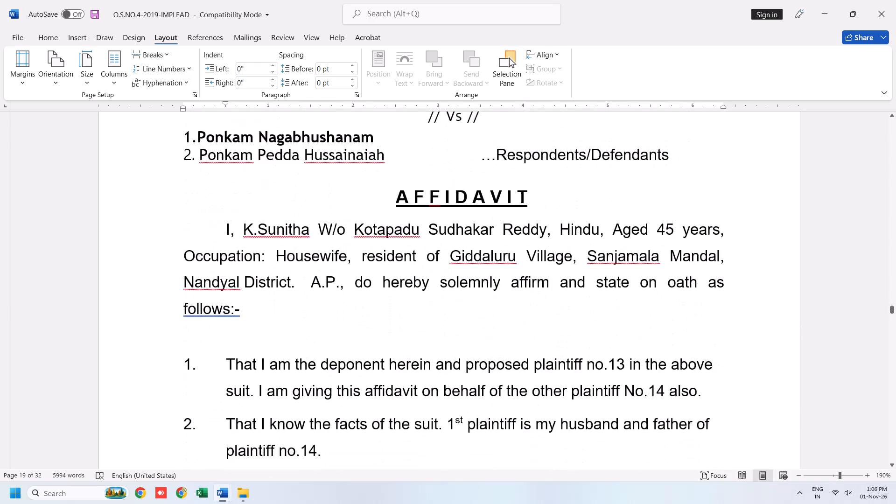
scroll(300, 255, "down", 15)
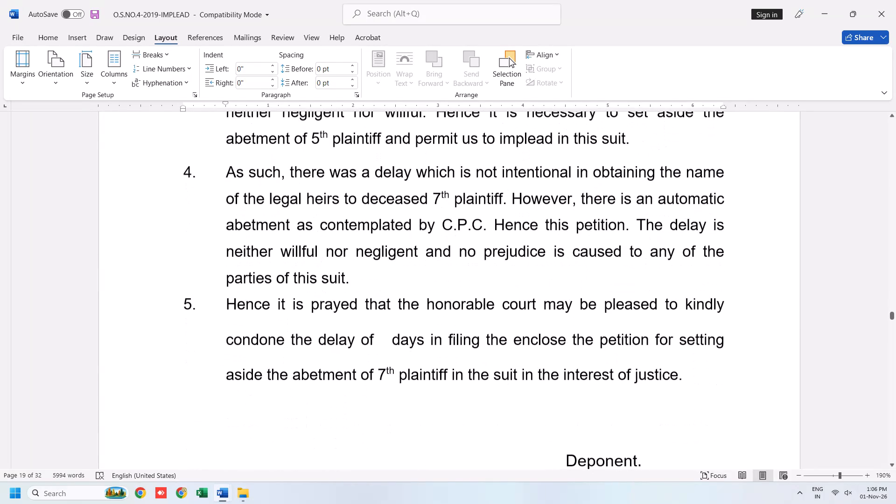
Examine the party list, title and prayer of the Order 22 Rule 9 petition concerning the 7th plaintiff.
key("Page_Up")
key("Page_Up")
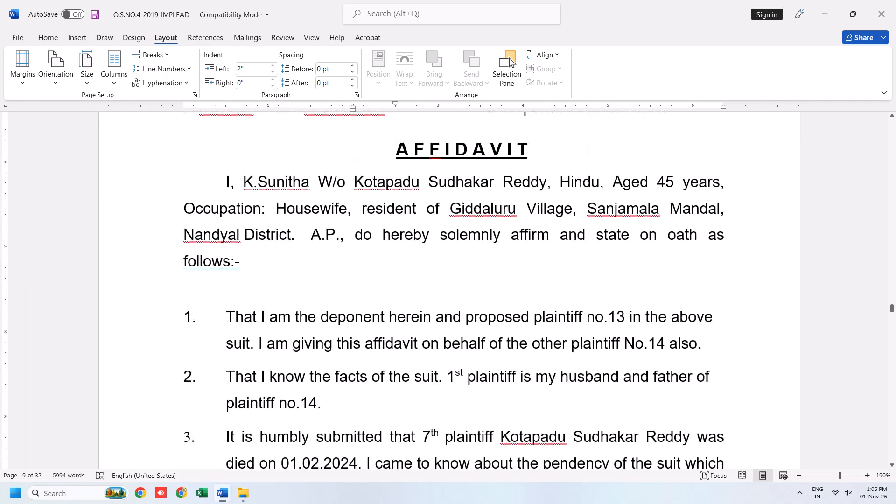
key("Page_Up")
key("Page_Down")
key("Page_Up")
key("Page_Up")
key("Page_Up")
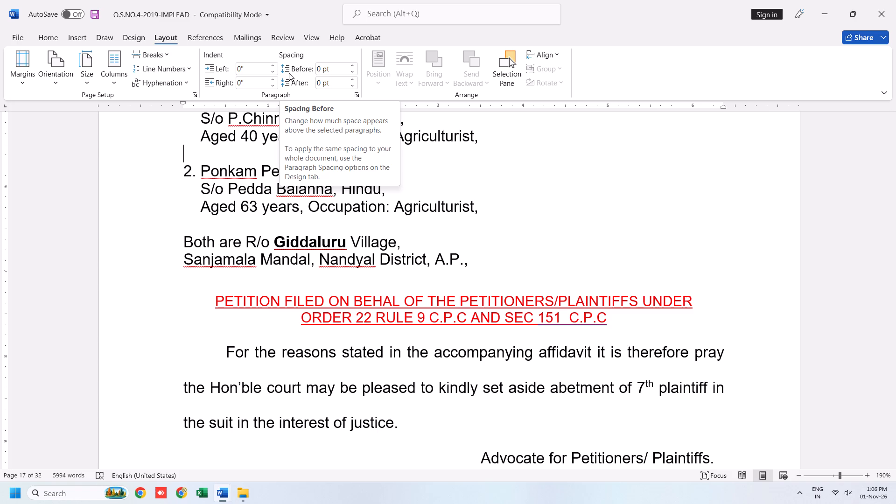
key("Page_Up")
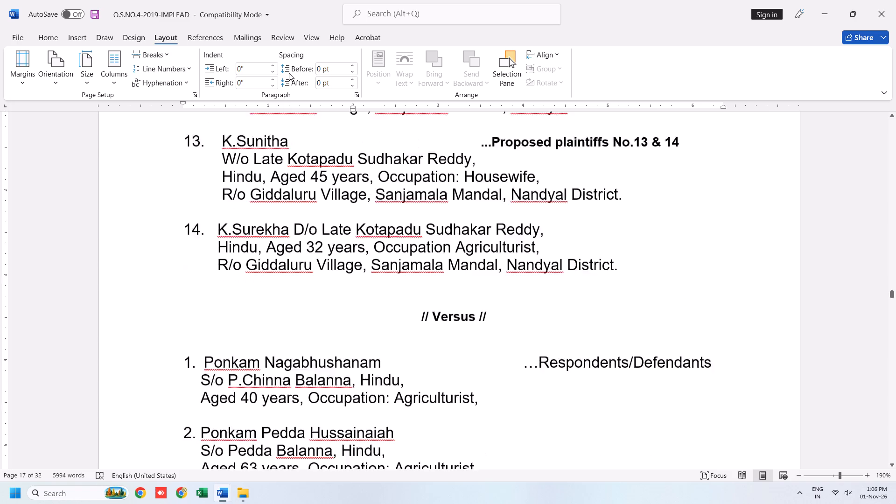
key("Page_Up")
key("Page_Up")
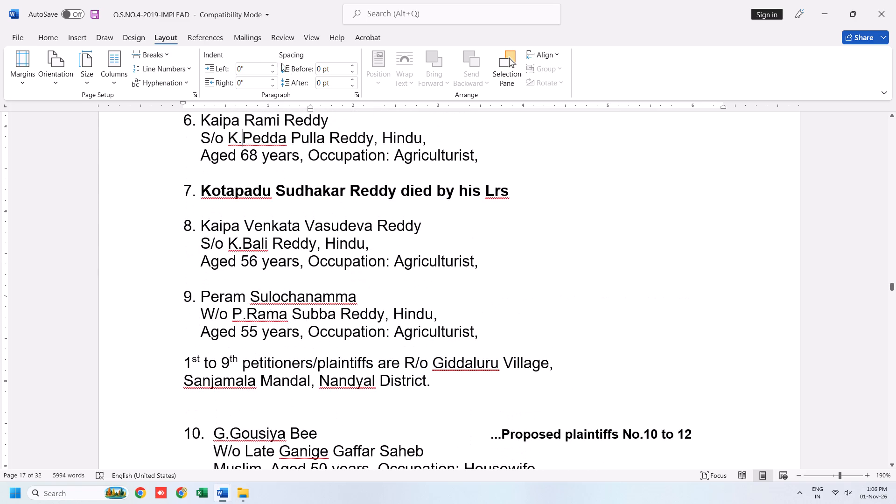
scroll(308, 60, "up", 8)
scroll(302, 231, "up", 7)
scroll(266, 200, "down", 14)
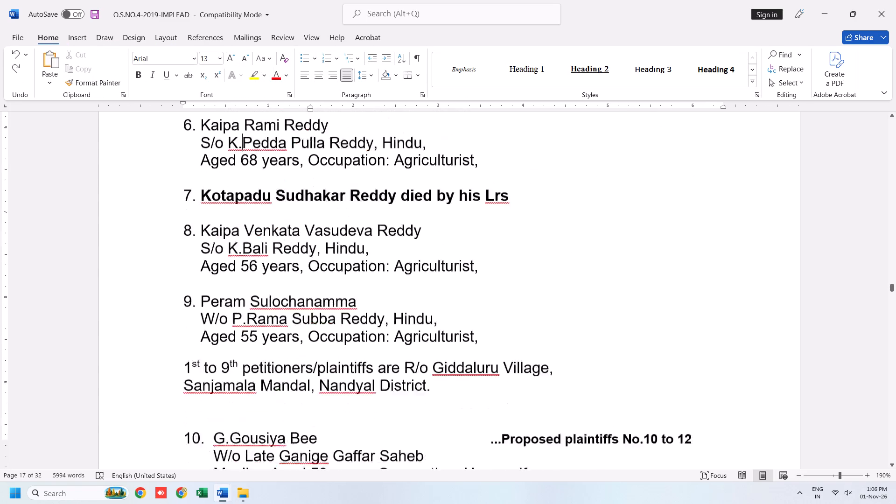
scroll(219, 269, "down", 20)
scroll(193, 286, "down", 7)
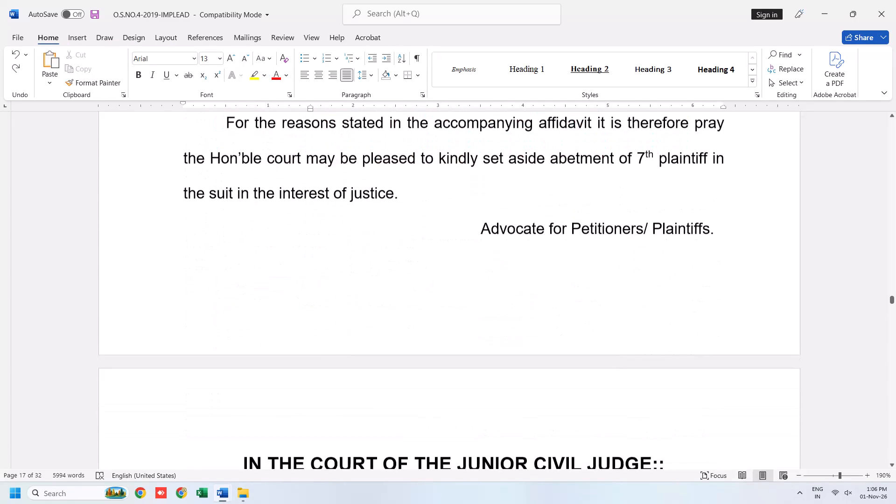
scroll(259, 263, "up", 10)
scroll(259, 259, "down", 5)
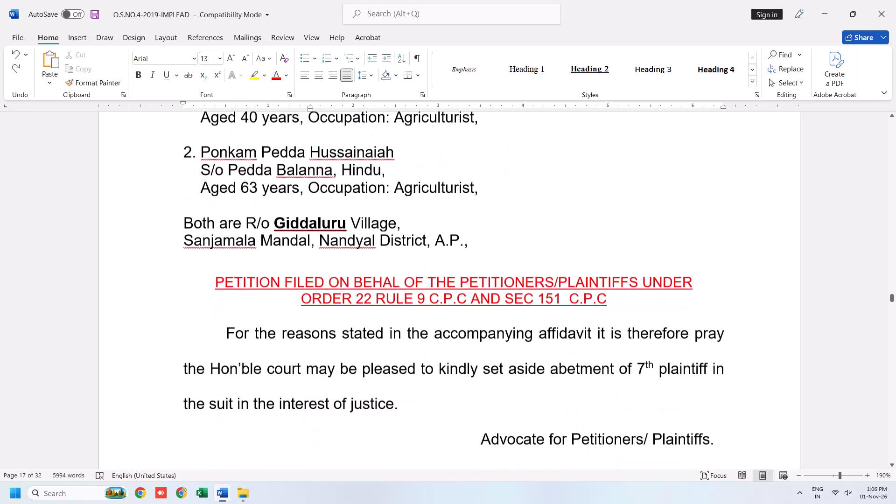
Replace the Order 22 Rule 9 petition's party list with the copied compact list that includes proposed defendants no.3 to 5.
scroll(259, 255, "up", 20)
scroll(259, 255, "up", 12)
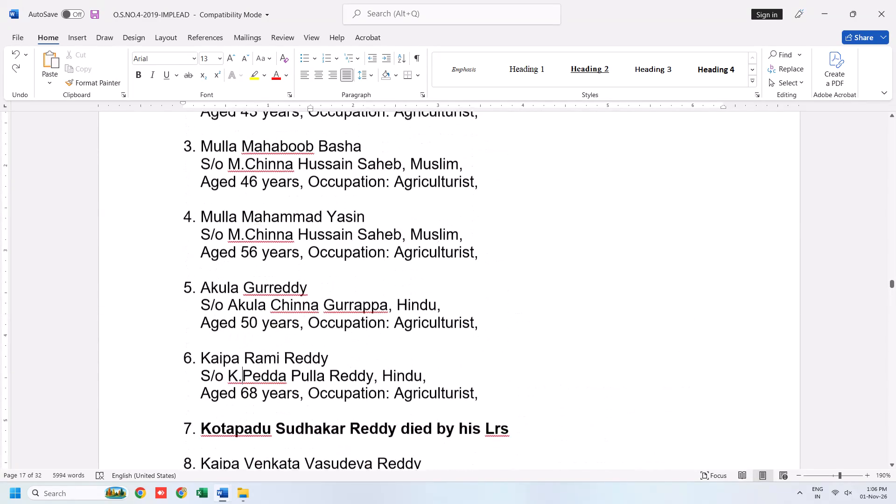
scroll(239, 226, "up", 6)
scroll(262, 308, "down", 3)
left_click_drag(184, 221, 185, 220)
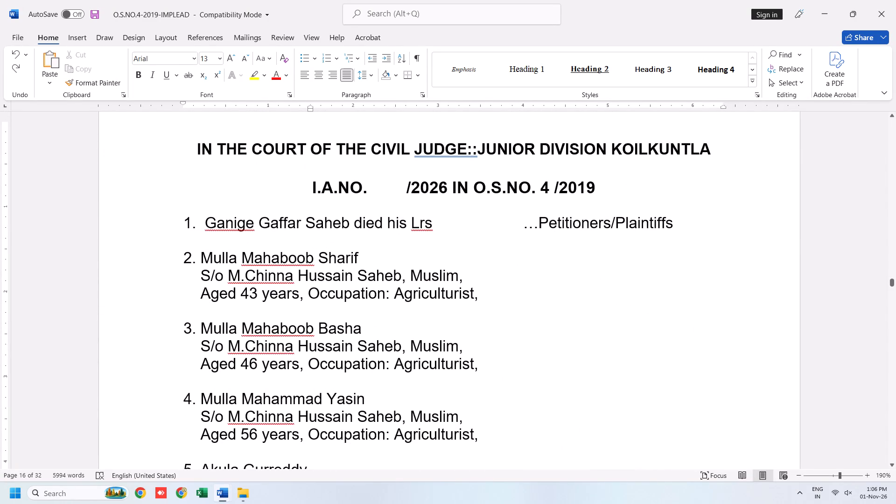
left_click_drag(185, 220, 420, 488)
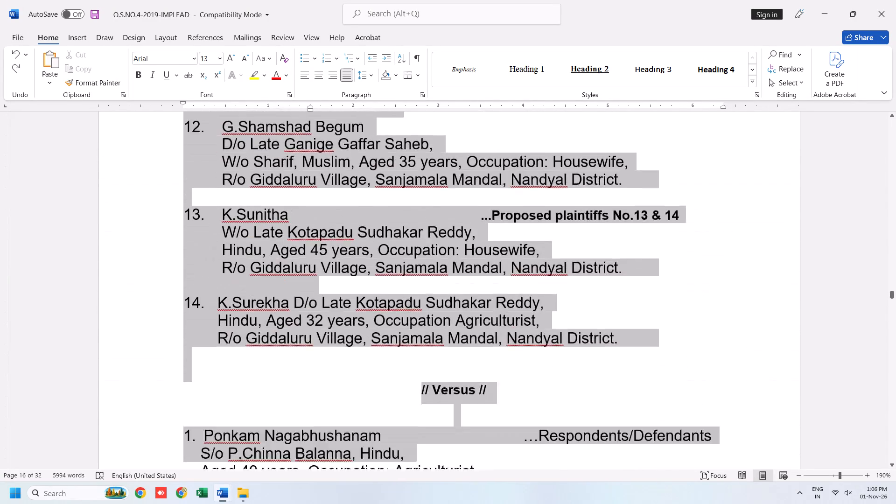
left_click_drag(420, 488, 503, 229)
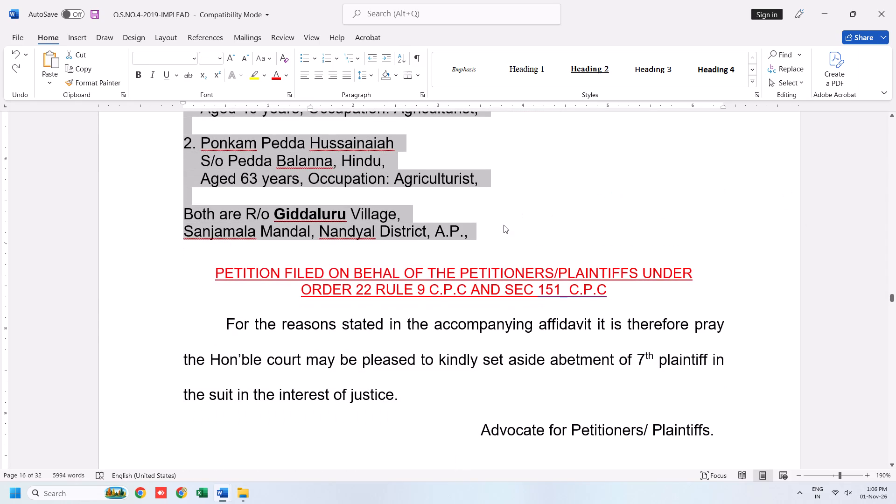
key("ctrl+v")
Change "7th plaintiff" to "1st defendant" in the prayer of the Order 22 Rule 9 petition.
scroll(389, 250, "down", 6)
scroll(391, 301, "down", 3)
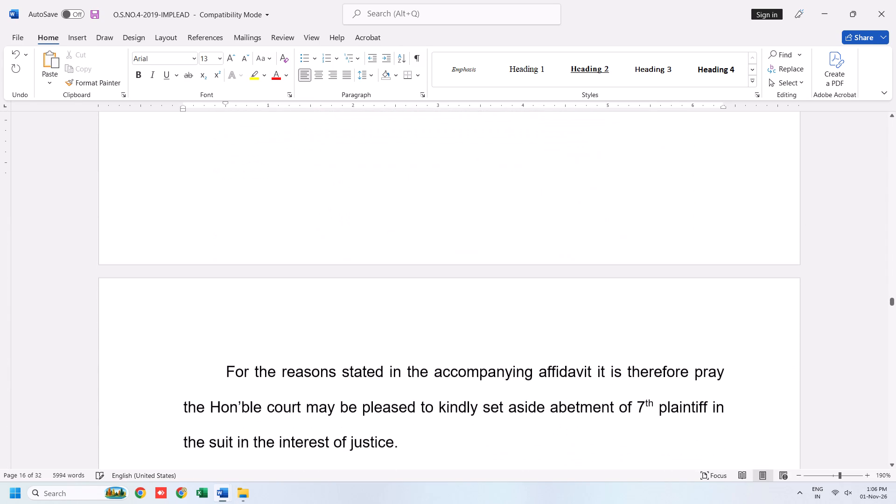
left_click(481, 322)
left_click(637, 321)
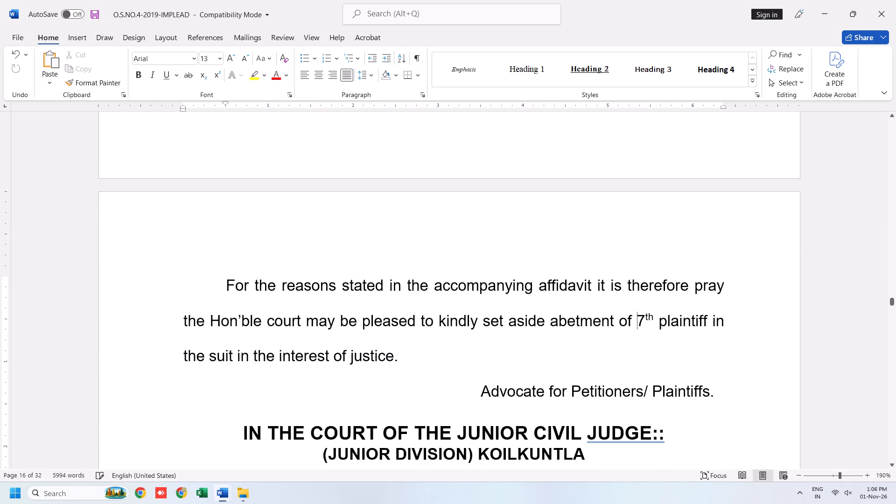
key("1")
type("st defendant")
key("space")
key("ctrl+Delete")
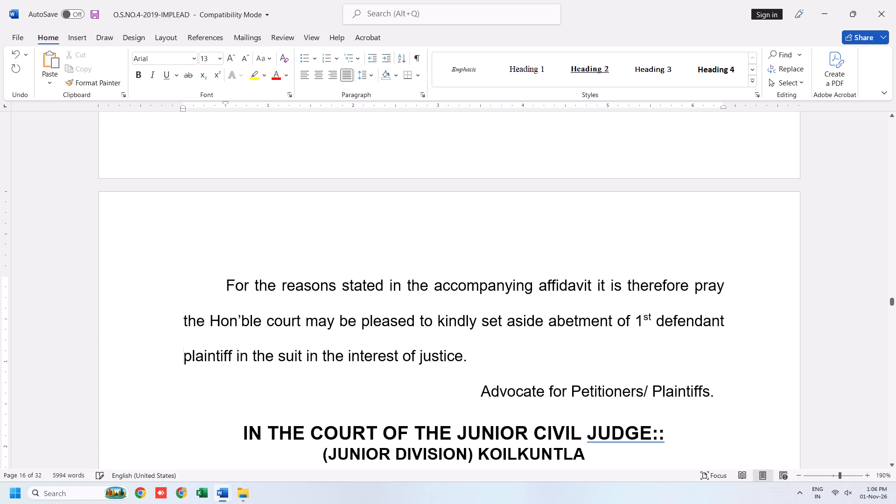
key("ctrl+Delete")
Delete the blank line above the court heading of the Order 22 Rule 9 petition.
scroll(567, 323, "up", 9)
scroll(508, 298, "up", 7)
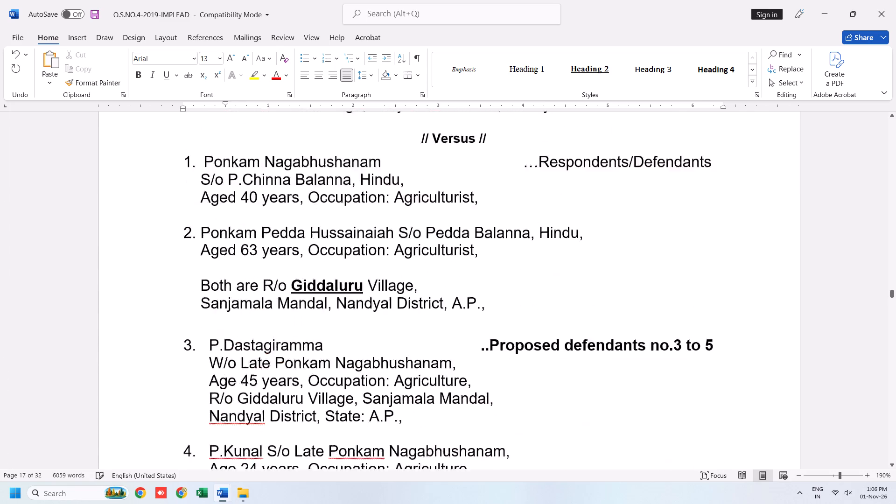
scroll(507, 280, "up", 4)
scroll(506, 279, "up", 20)
scroll(506, 279, "up", 8)
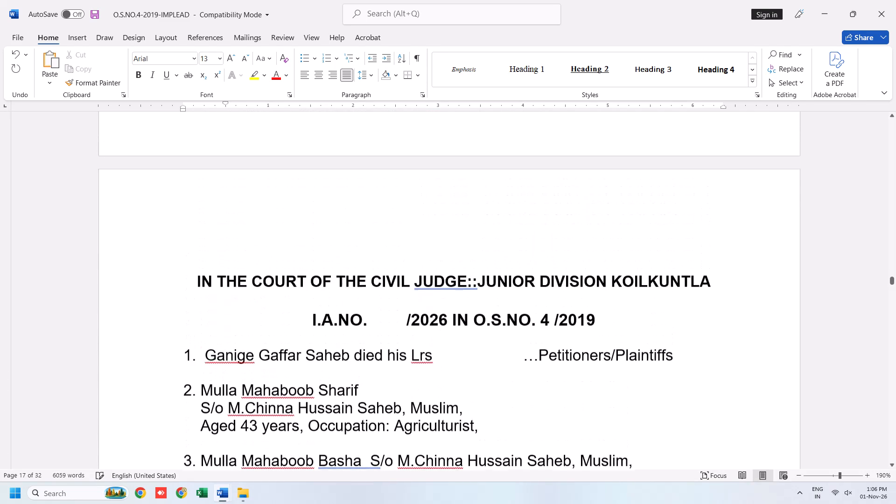
left_click(342, 237)
key("Delete")
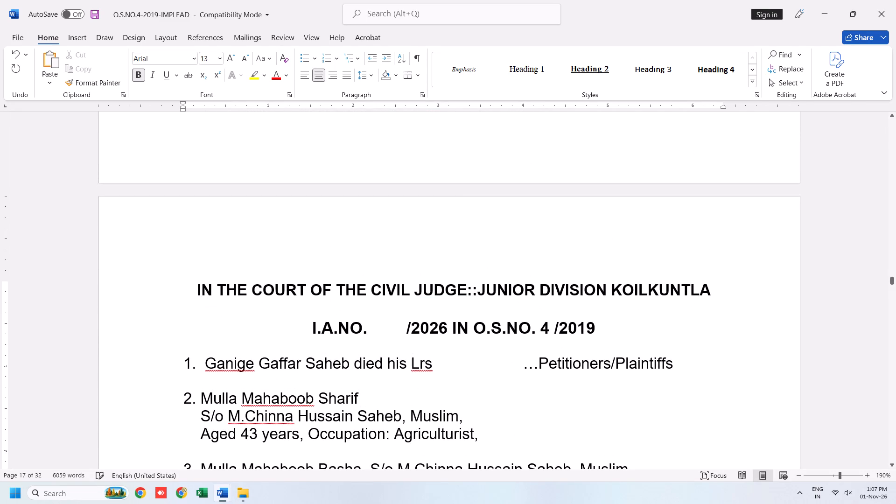
Join the 2nd plaintiff's name and "S/o" parentage details onto one line in the petition's party list.
left_click(265, 258)
scroll(275, 264, "down", 4)
left_click(378, 242)
left_click(376, 231)
key("Delete")
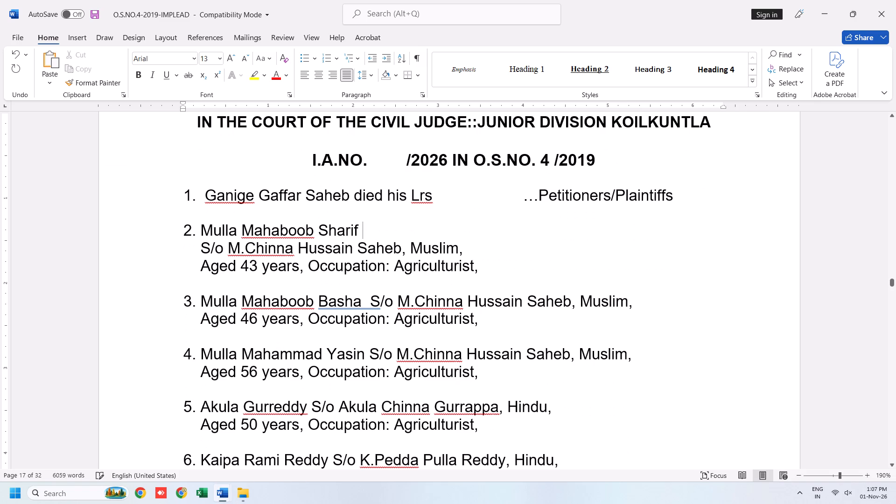
key("Delete")
key("Delete")
key("Delete")
key("Delete")
key("Delete")
key("Delete")
key("Delete")
key("Delete")
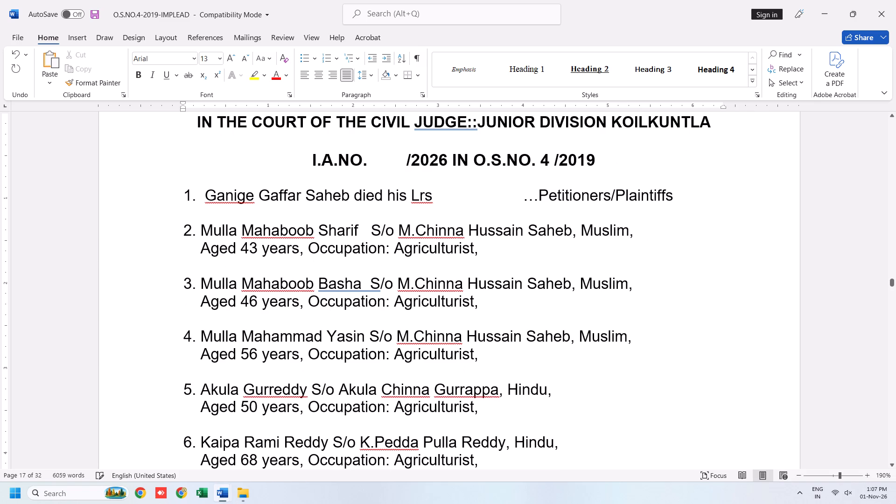
key("Delete")
scroll(395, 233, "down", 19)
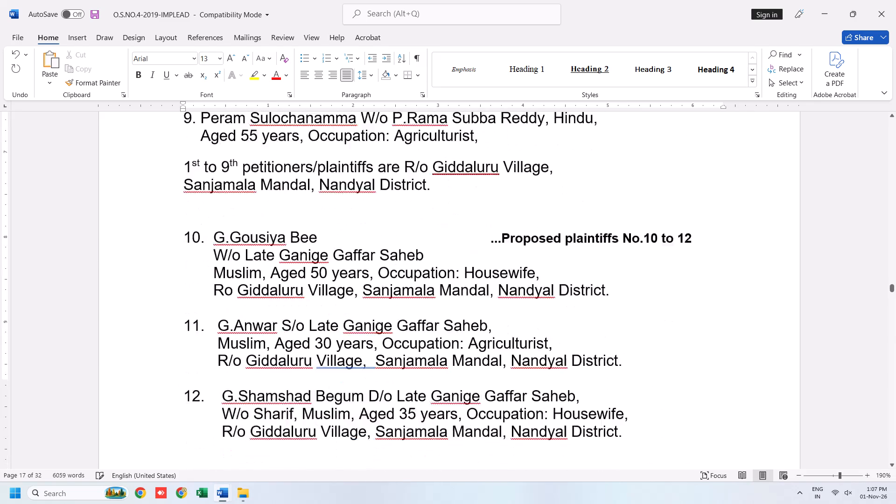
scroll(400, 288, "down", 4)
scroll(344, 291, "down", 14)
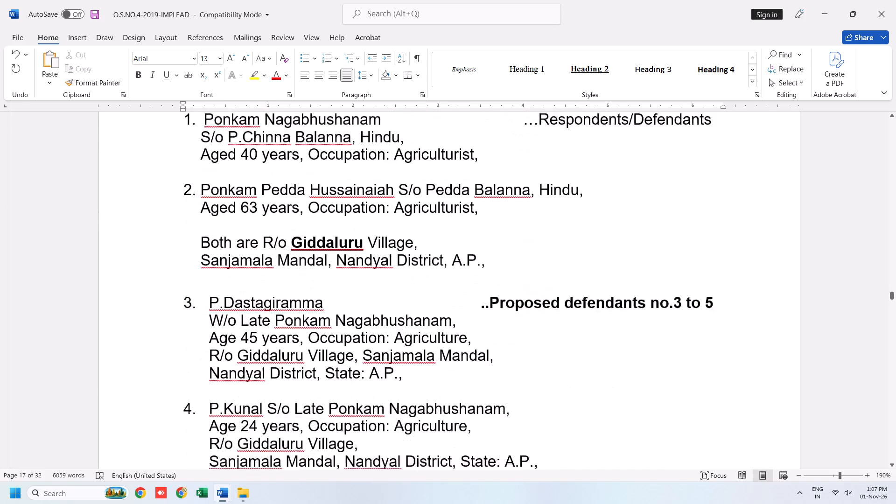
left_click(333, 254)
scroll(375, 258, "down", 4)
scroll(406, 248, "up", 4)
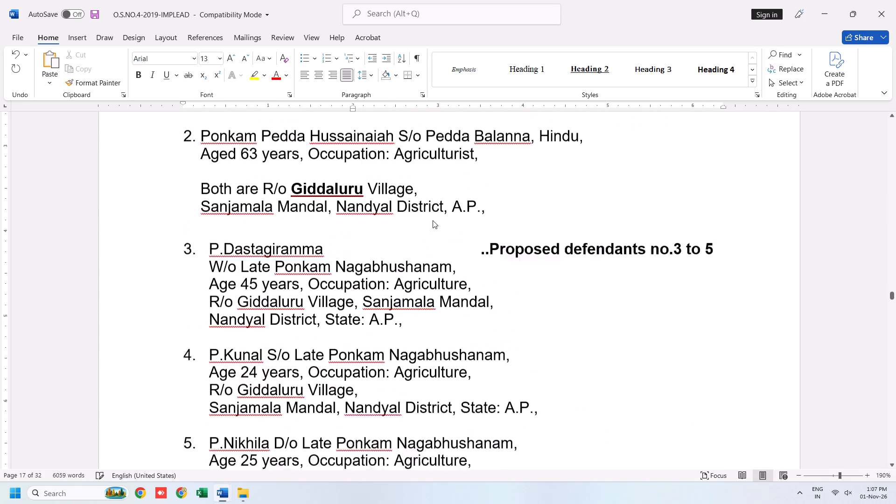
left_click(434, 199)
key("Delete")
key("Delete")
key("Delete")
key("Delete")
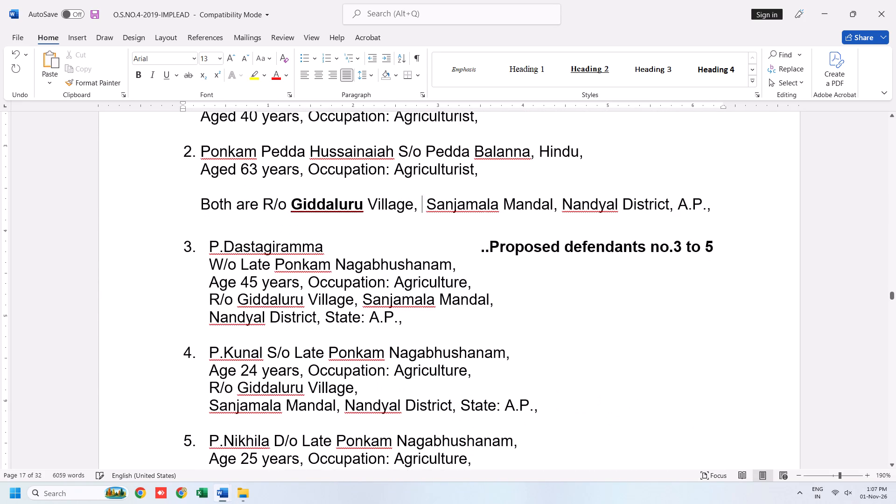
key("Delete")
Check the revised petition's proposed defendants, title, prayer, page ending and plaintiffs' list.
scroll(477, 222, "down", 11)
left_click(338, 173)
scroll(375, 299, "down", 5)
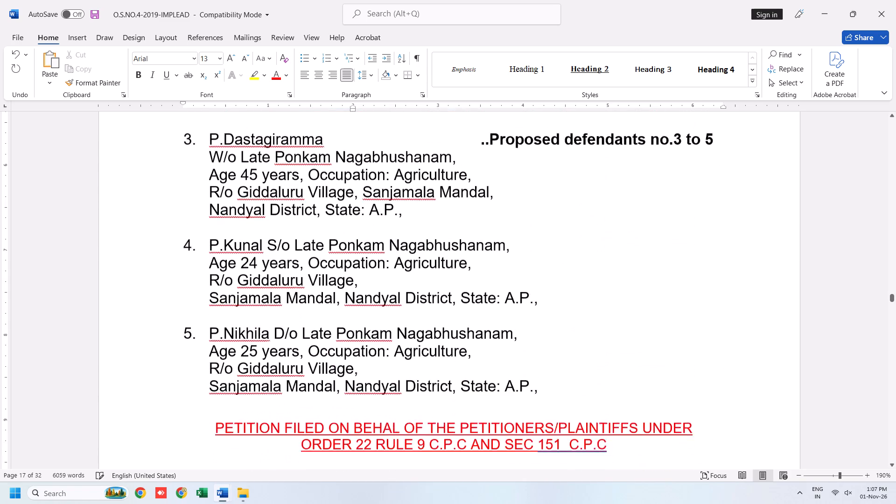
scroll(384, 329, "down", 3)
left_click(461, 299)
left_click(360, 242)
left_click(342, 229)
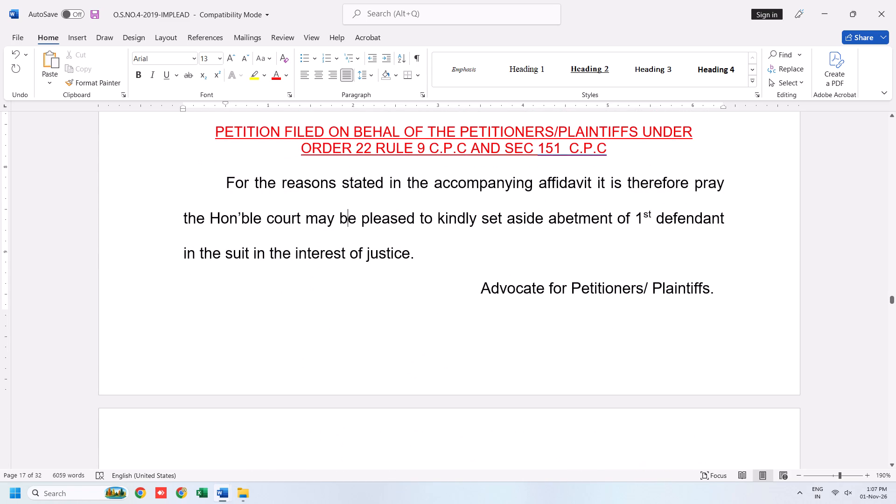
scroll(355, 228, "up", 2)
scroll(324, 202, "up", 10)
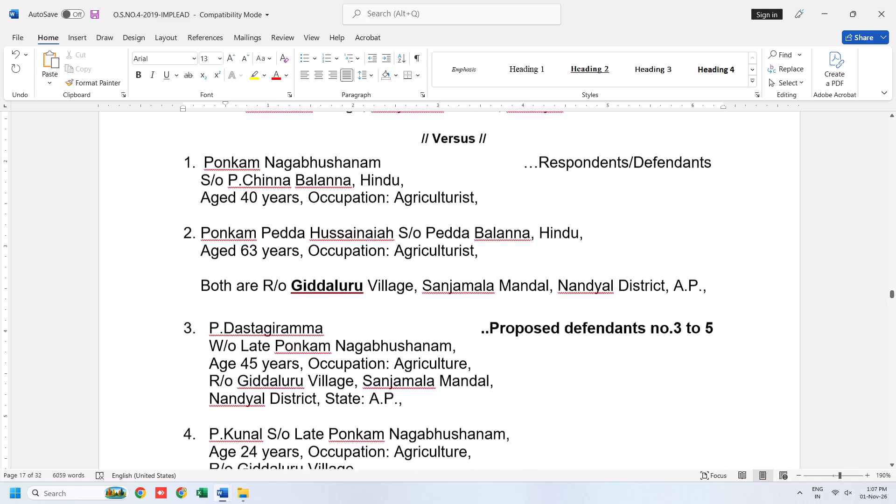
scroll(321, 184, "up", 17)
left_click(319, 179)
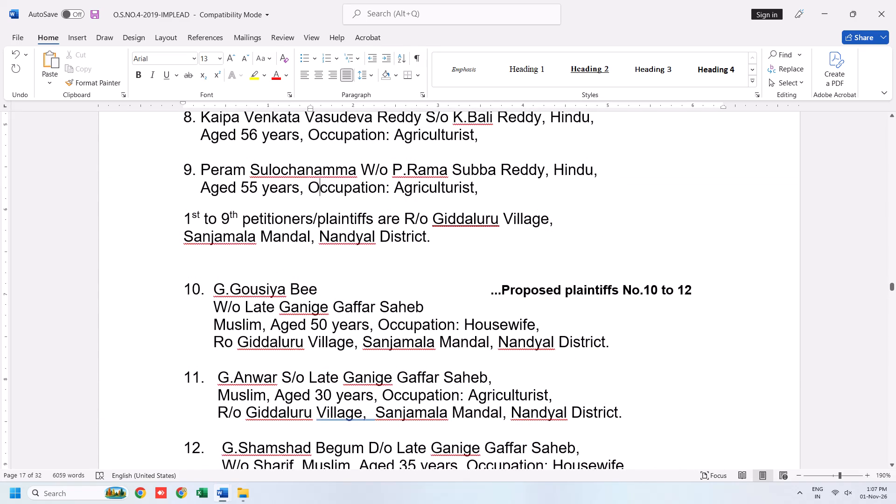
left_click(357, 217)
Print three double-sided copies of pages 16-17.
key("ctrl+p")
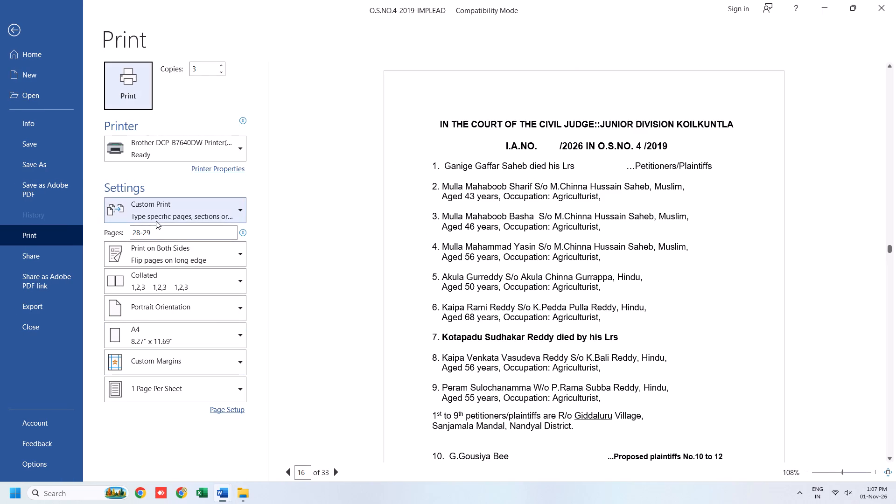
left_click(159, 235)
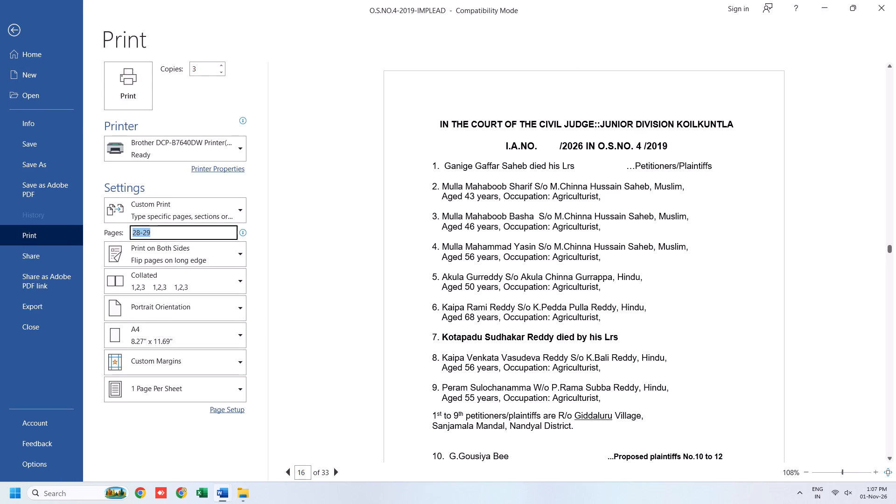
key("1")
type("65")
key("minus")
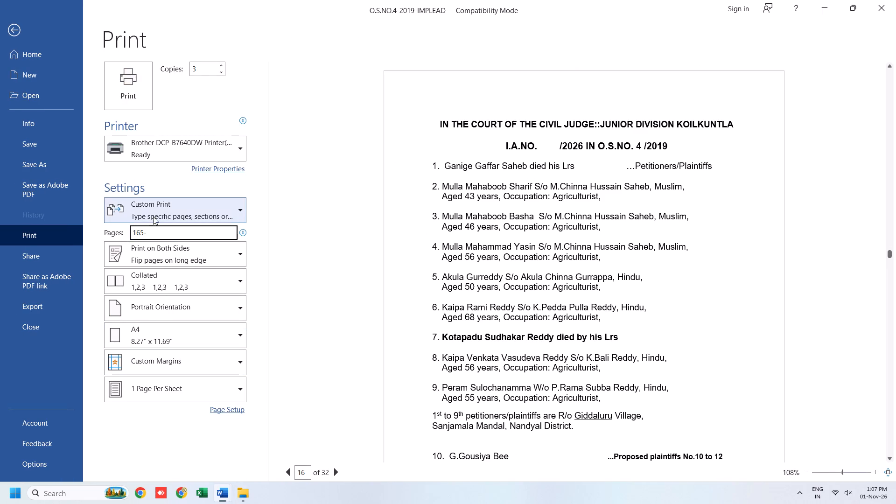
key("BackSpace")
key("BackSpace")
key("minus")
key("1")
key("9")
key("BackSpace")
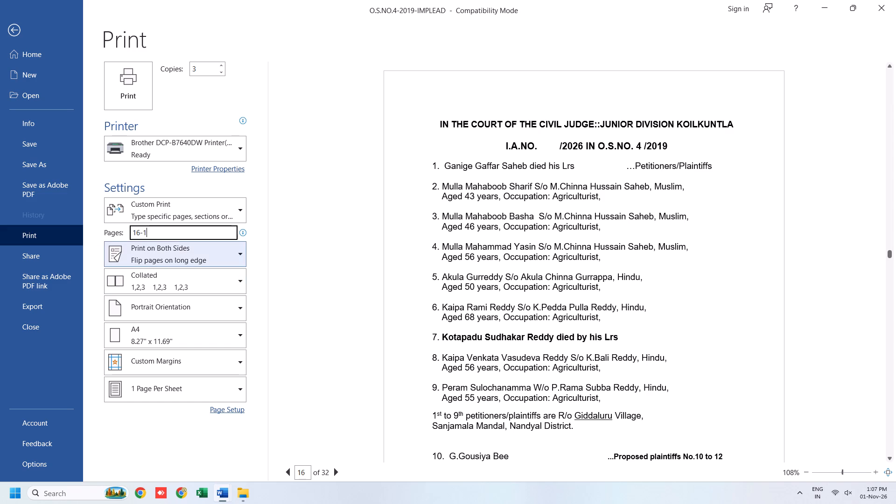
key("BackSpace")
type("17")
left_click(131, 85)
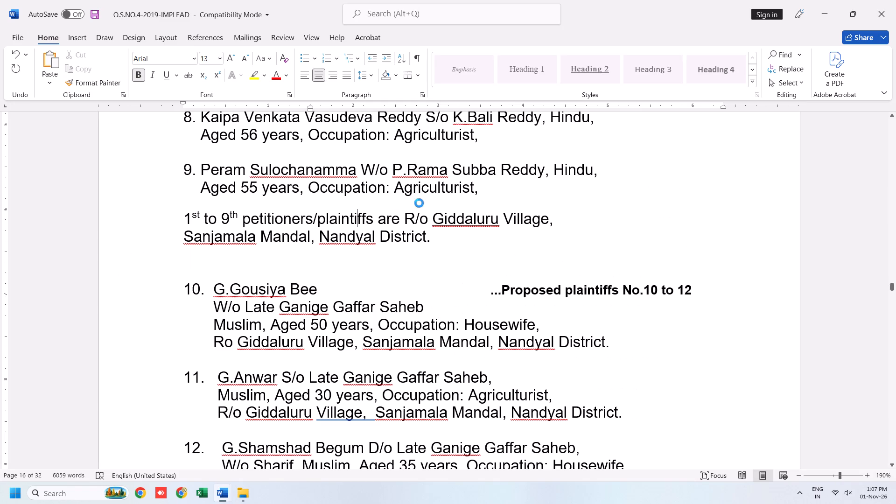
Examine the court heading, party list and opening of the following affidavit by proposed plaintiff no.13.
scroll(389, 265, "down", 20)
scroll(389, 265, "down", 13)
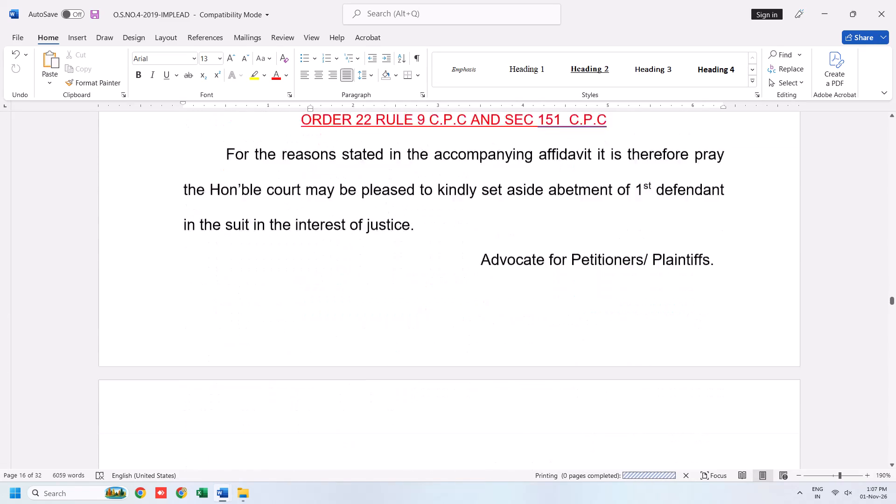
scroll(360, 285, "down", 14)
key("Page_Up")
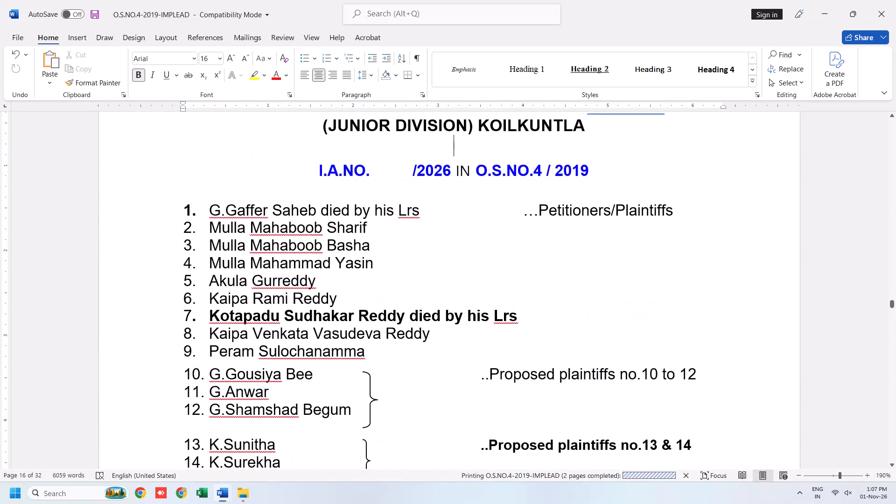
scroll(406, 244, "up", 2)
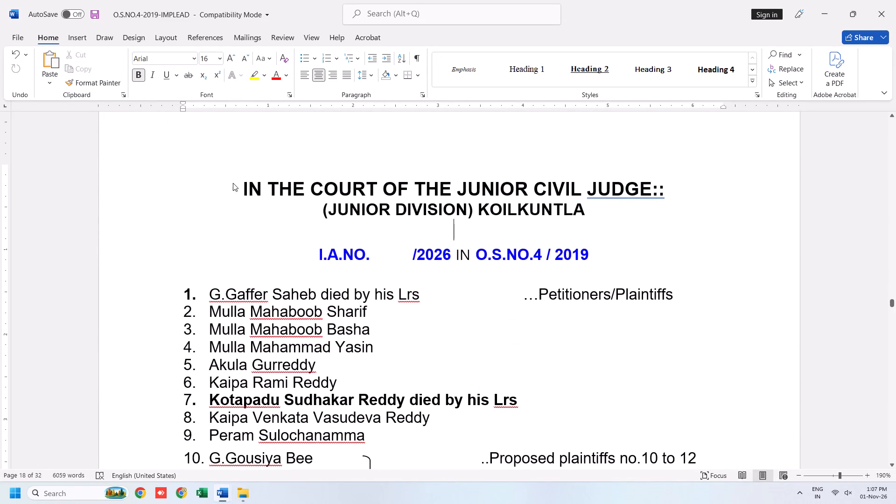
left_click(233, 183)
left_click_drag(238, 187, 426, 306)
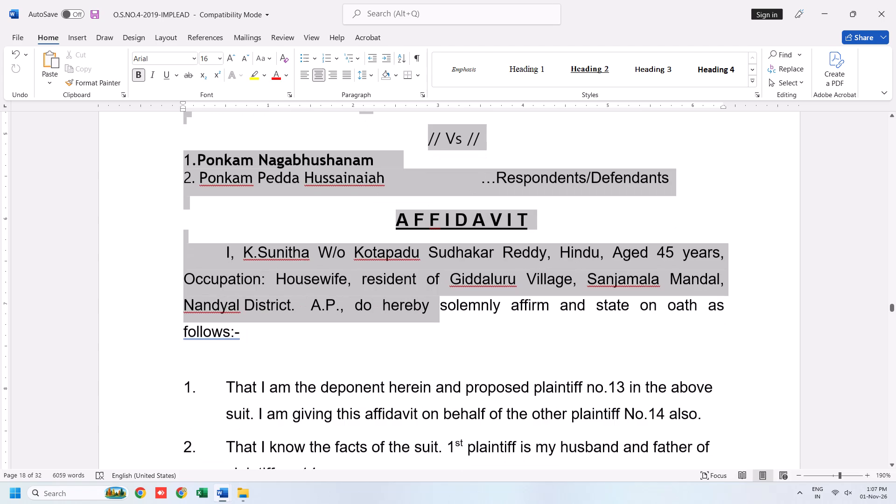
left_click_drag(426, 306, 427, 305)
scroll(429, 304, "up", 1)
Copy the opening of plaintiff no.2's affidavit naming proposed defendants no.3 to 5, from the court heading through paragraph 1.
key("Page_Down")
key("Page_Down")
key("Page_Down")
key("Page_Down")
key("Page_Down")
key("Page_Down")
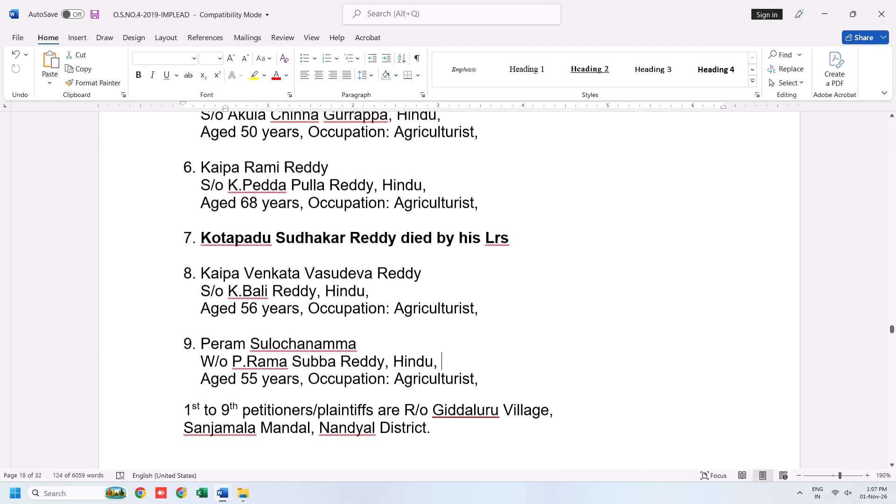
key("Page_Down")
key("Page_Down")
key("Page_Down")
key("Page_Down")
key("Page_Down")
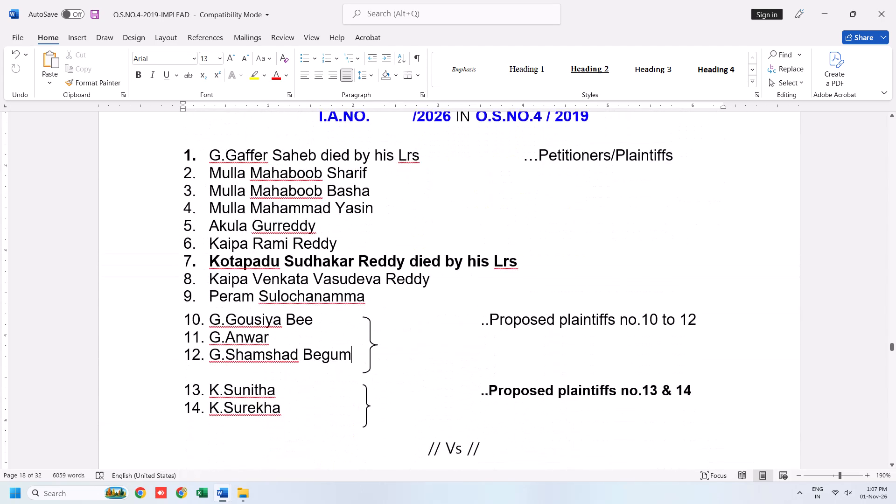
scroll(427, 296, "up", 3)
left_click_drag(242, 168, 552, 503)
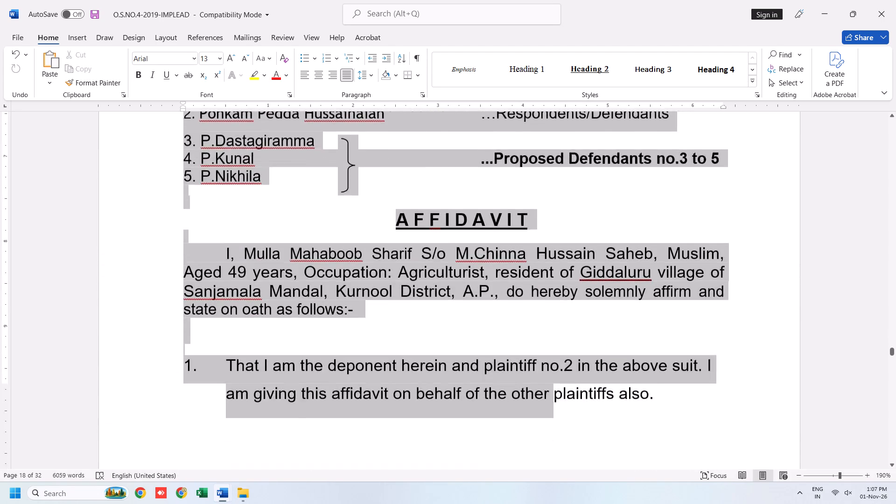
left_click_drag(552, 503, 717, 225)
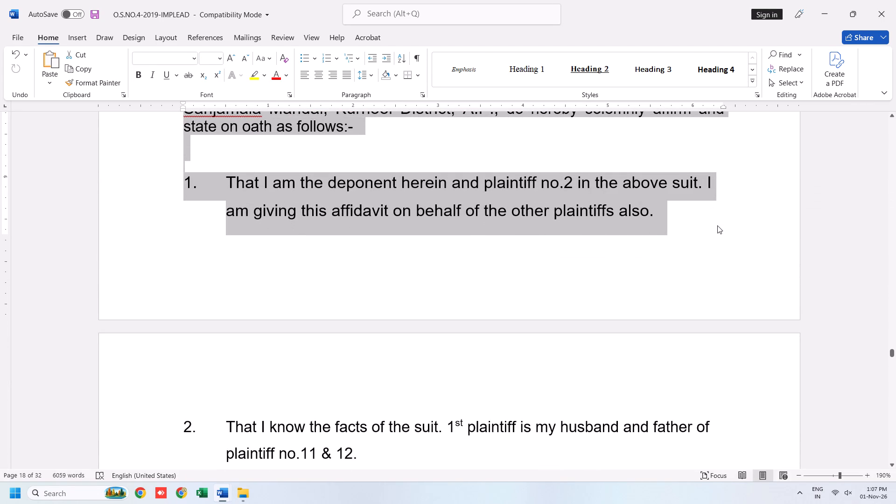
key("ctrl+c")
Review the preceding petitions' party lists, including proposed plaintiffs no.13 and 14 and proposed defendants no.3 to 5.
scroll(731, 213, "up", 4)
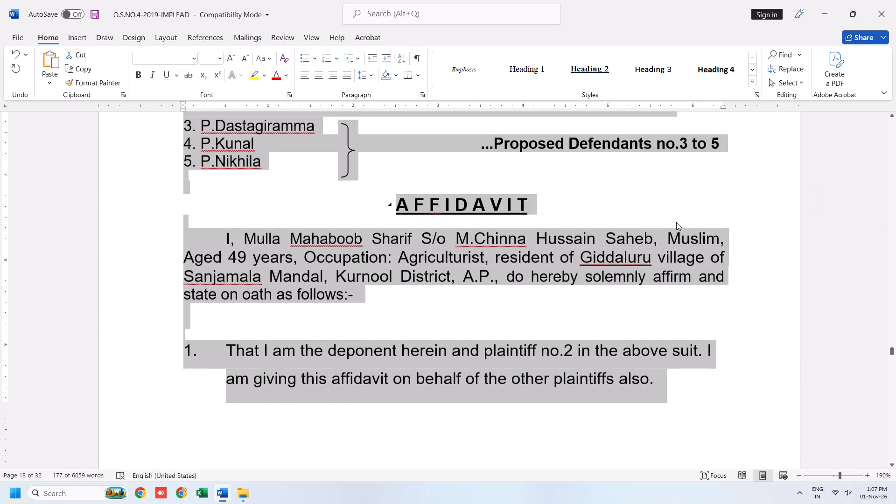
scroll(676, 221, "up", 3)
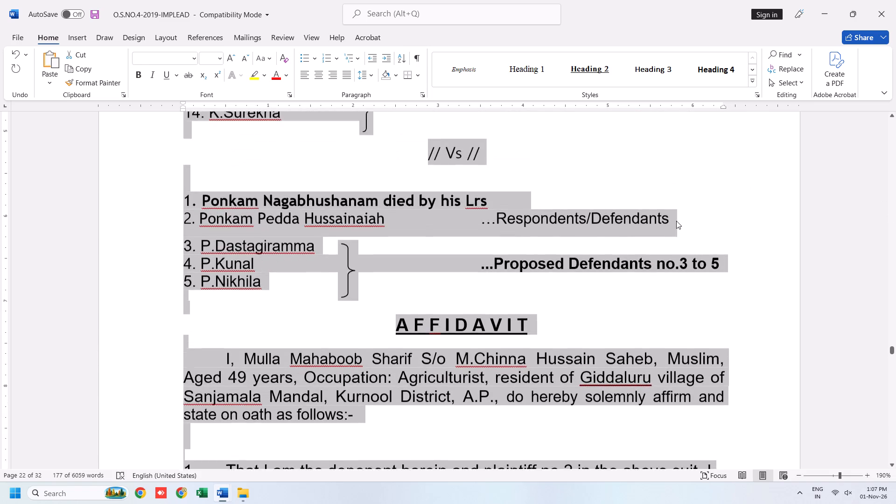
key("Page_Up")
key("Page_Up")
key("Page_Up")
key("Page_Up")
key("Page_Up")
key("Page_Up")
key("Page_Up")
key("Page_Up")
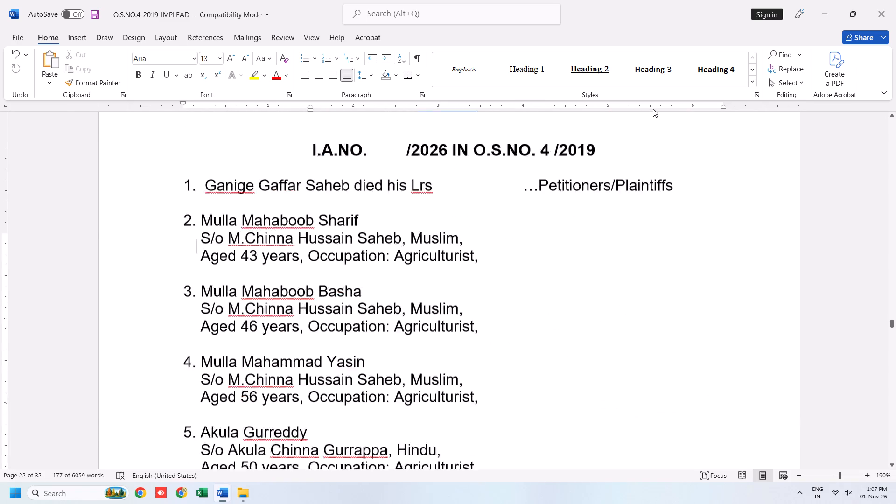
key("Page_Up")
key("Page_Up")
key("Page_Up")
key("Page_Up")
key("Page_Up")
key("Page_Up")
key("Page_Up")
key("Page_Up")
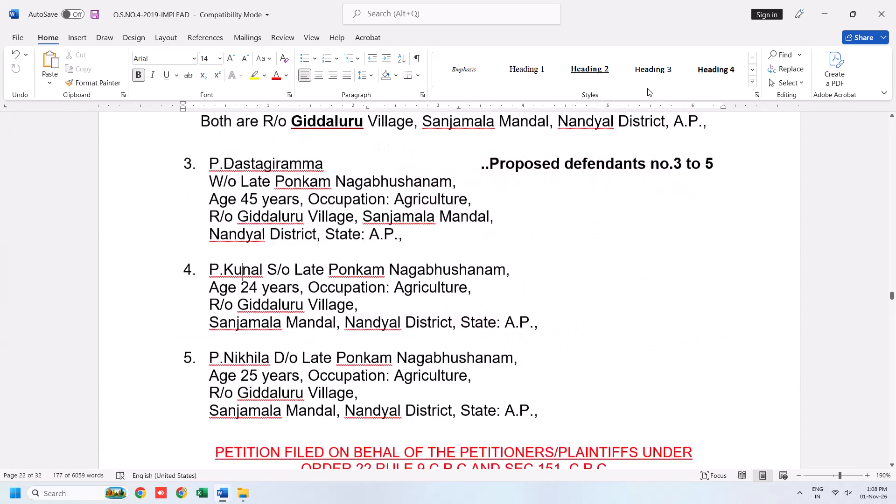
key("Page_Down")
key("Page_Up")
key("Page_Up")
key("Page_Up")
key("Page_Up")
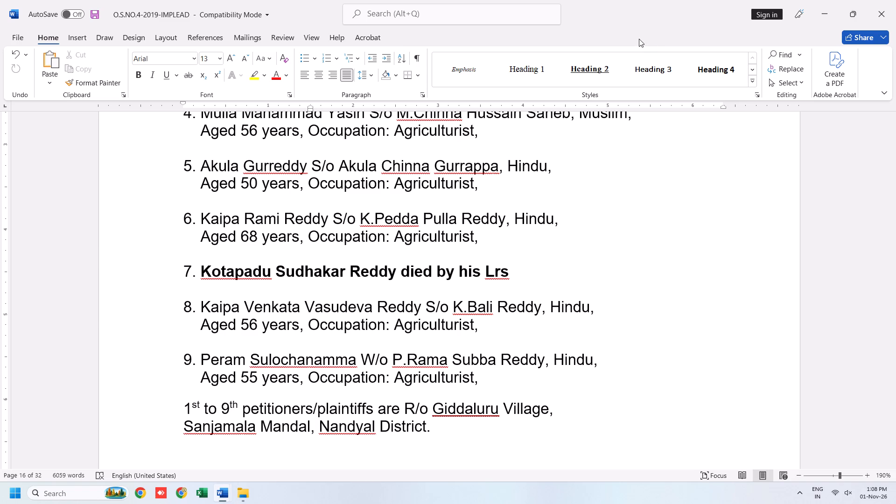
key("Page_Down")
key("Page_Down")
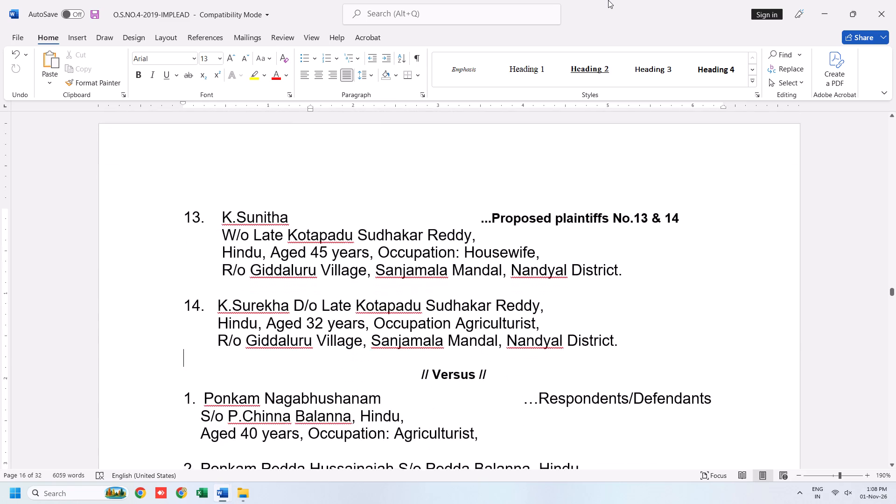
key("Page_Down")
key("Page_Down")
key("Page_Up")
key("Page_Up")
key("Page_Up")
key("Page_Up")
key("Page_Up")
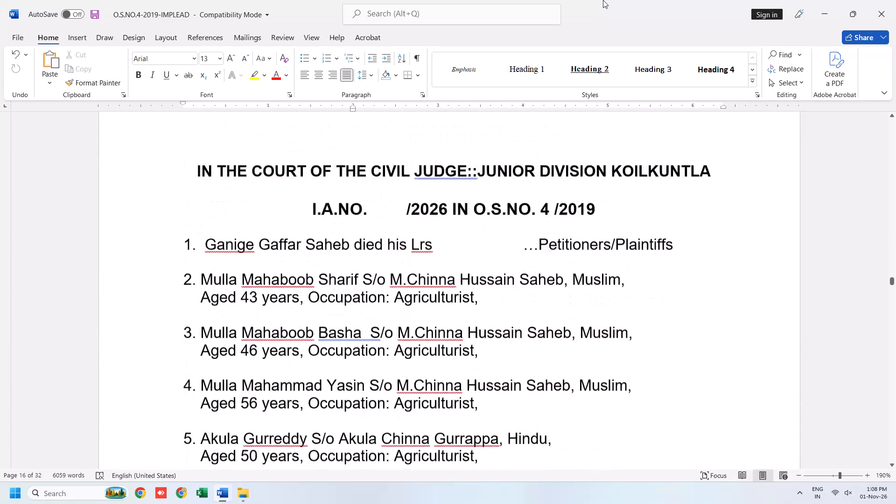
Examine proposed plaintiff no.13's affidavit for setting aside the 7th plaintiff's abatement, through its prayer and attestation.
key("Page_Up")
key("Page_Up")
key("Page_Up")
key("Page_Up")
key("Page_Up")
key("Page_Up")
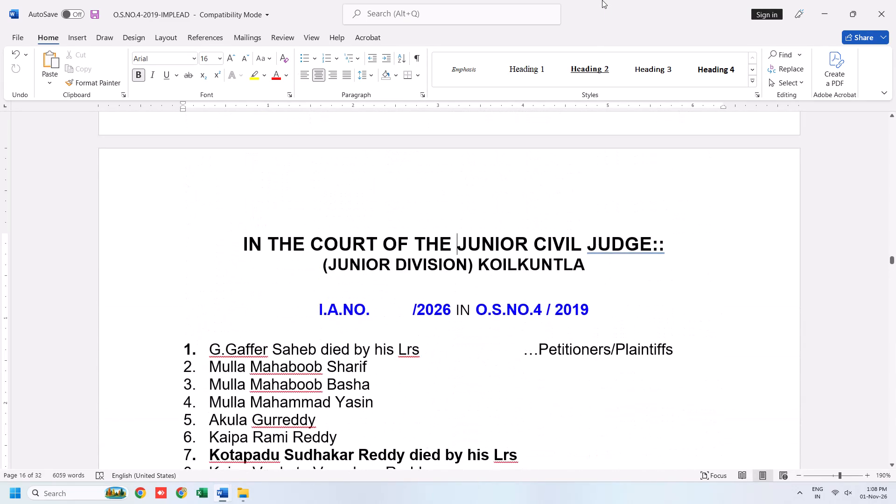
key("Page_Down")
scroll(659, 92, "down", 11)
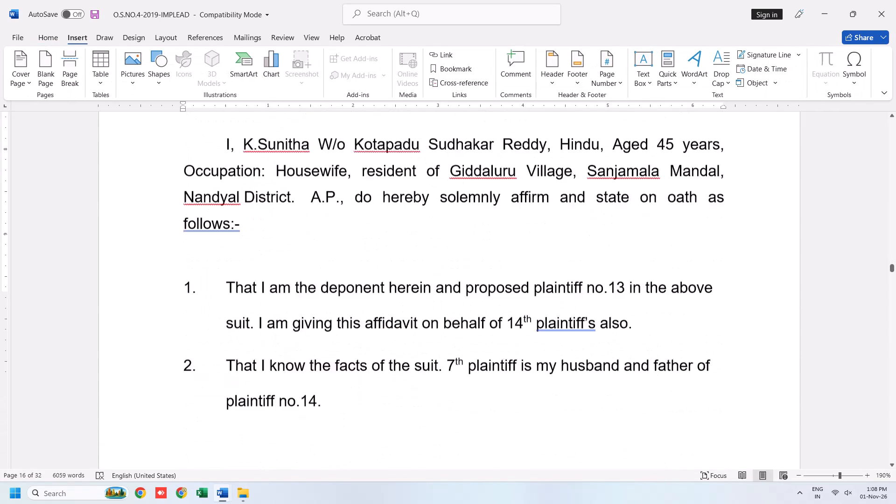
scroll(432, 290, "down", 11)
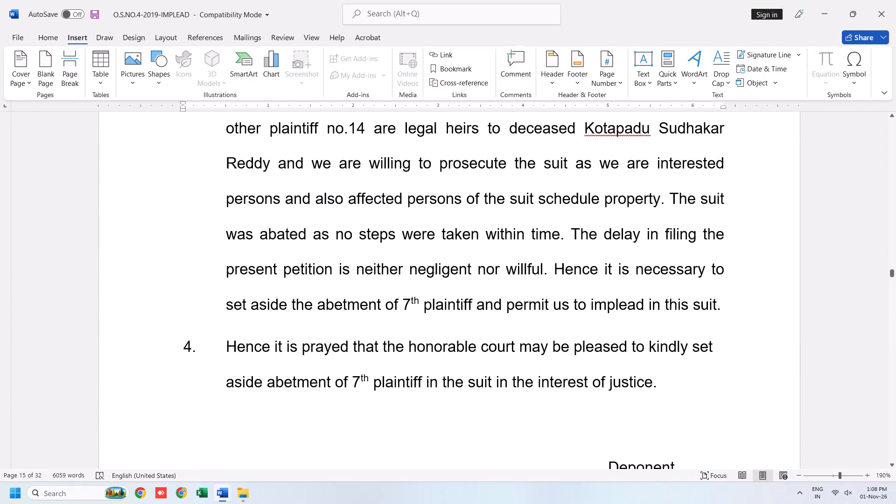
scroll(372, 293, "down", 9)
scroll(370, 297, "up", 7)
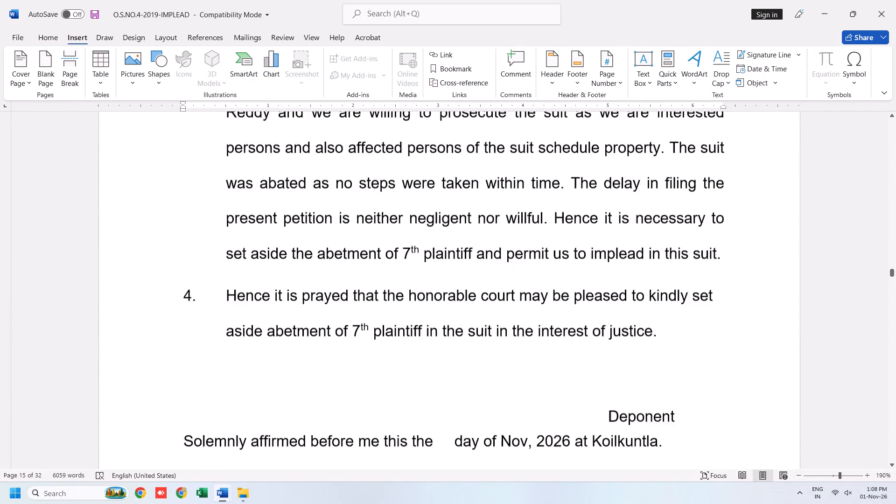
scroll(362, 285, "up", 20)
scroll(362, 285, "up", 12)
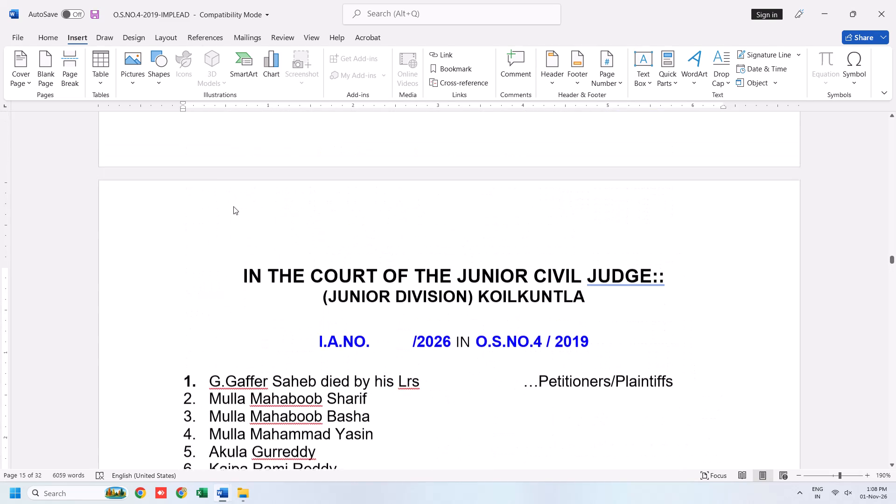
Copy the whole set-aside affidavit of proposed plaintiff no.13, from its court heading down to the "Advocate" signature line.
left_click(237, 280)
key("shift+Page_Down")
key("shift+Page_Down")
key("shift+Page_Down")
key("shift+Page_Down")
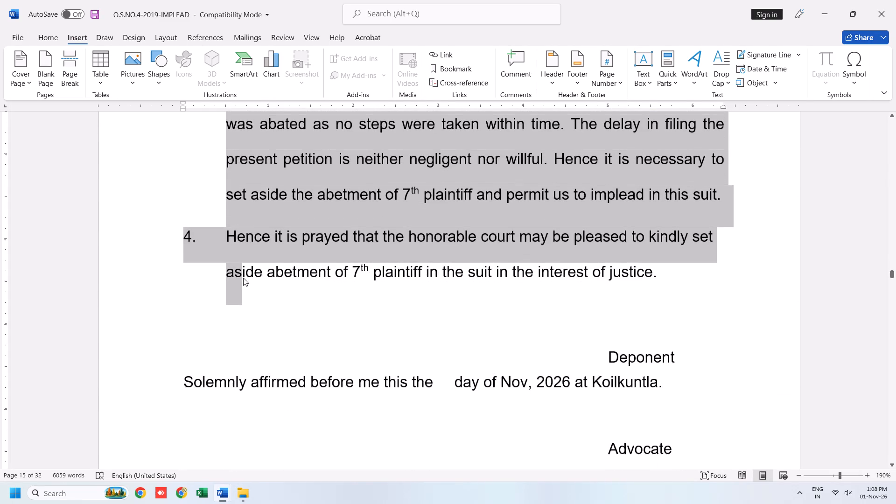
key("shift+Down")
key("shift+Down")
key("shift+Down")
key("shift+Down")
key("shift+Down")
key("shift+Down")
key("shift+Down")
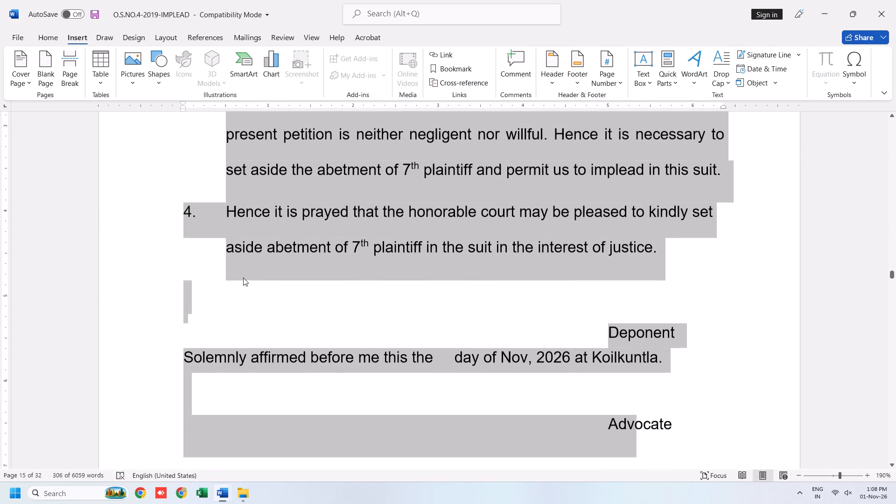
key("ctrl+c")
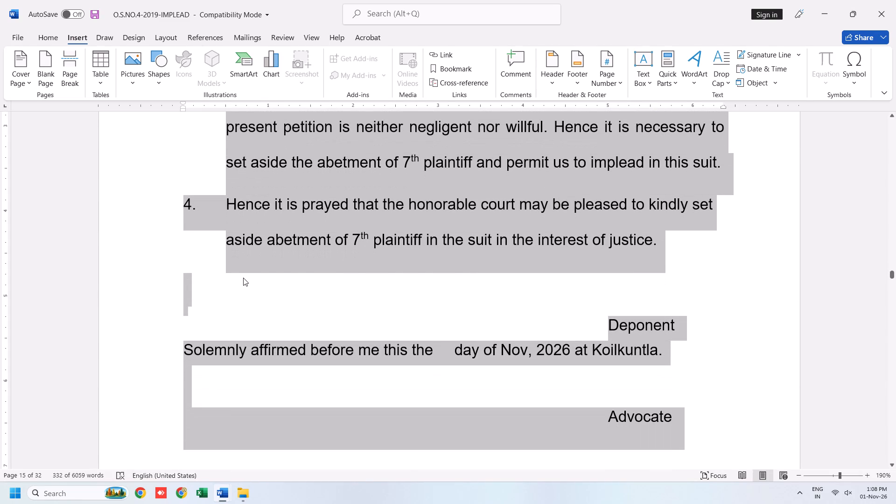
Examine the Order 22 Rule 9 petition and the delay-condonation affidavit that follow, to find where the copied affidavit belongs.
key("Page_Down")
key("Page_Down")
key("Page_Down")
key("Page_Down")
key("Page_Down")
key("Page_Down")
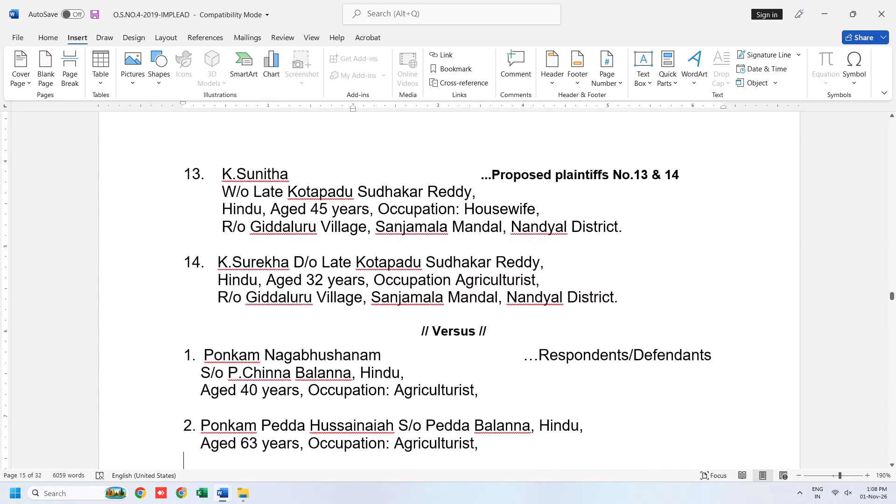
key("Page_Down")
key("Page_Up")
key("Page_Down")
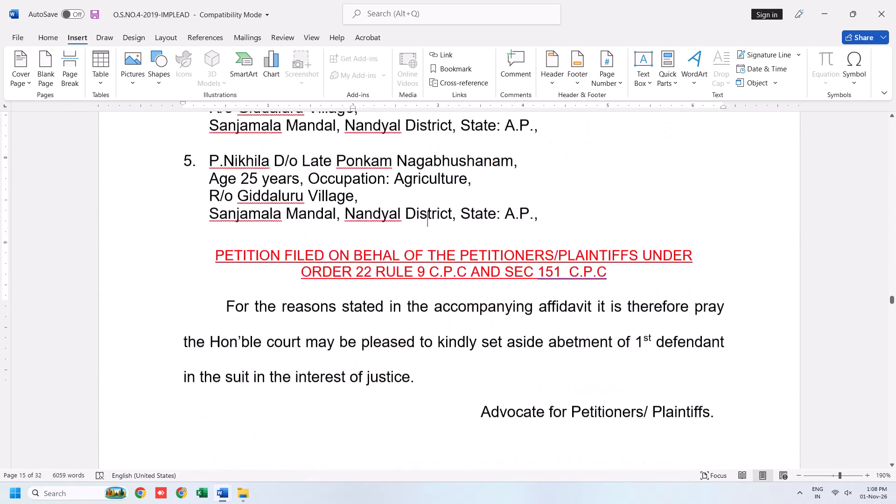
key("Page_Down")
key("Page_Down")
key("Page_Down")
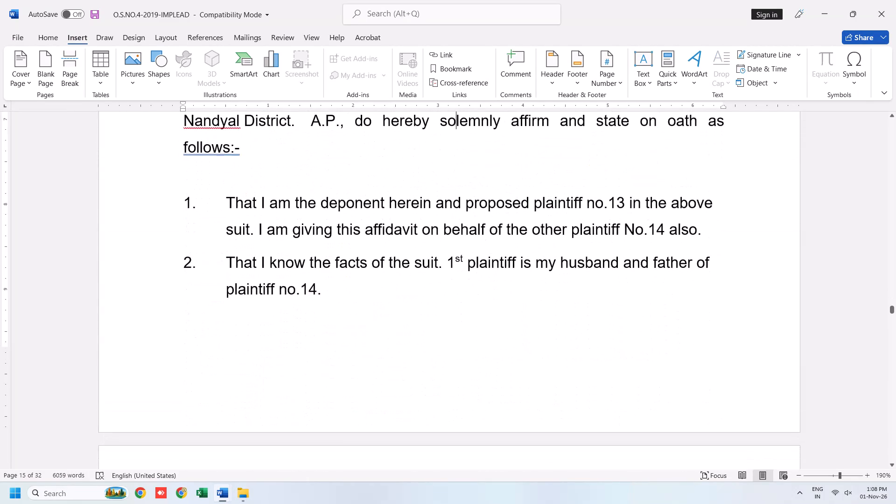
key("Page_Down")
key("Page_Up")
key("Page_Up")
key("Page_Down")
key("Page_Down")
key("Page_Down")
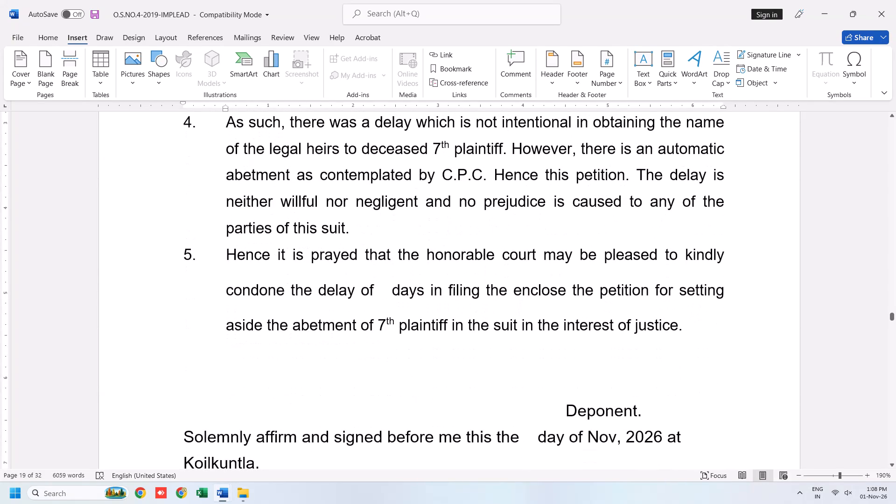
key("Page_Up")
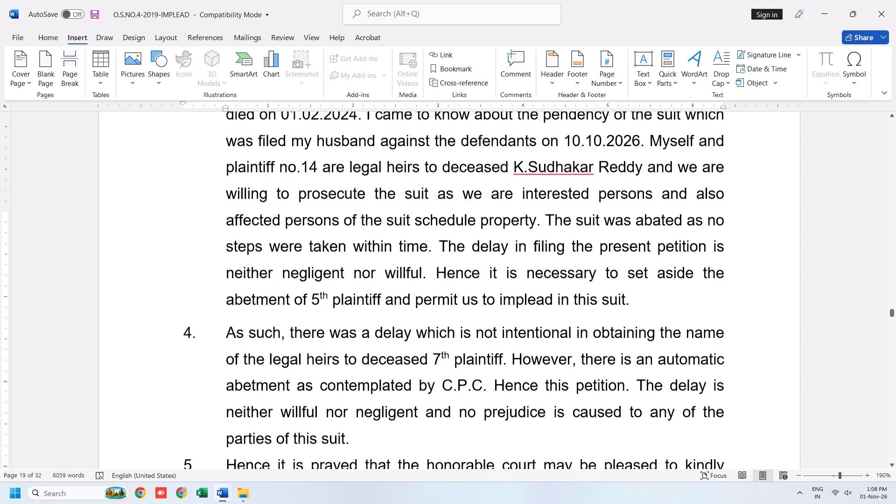
Paste the copied affidavit after the 1st defendant's set-aside petition, above the court heading of the delay-condonation affidavit.
key("Page_Up")
key("Page_Up")
key("Page_Up")
key("Page_Up")
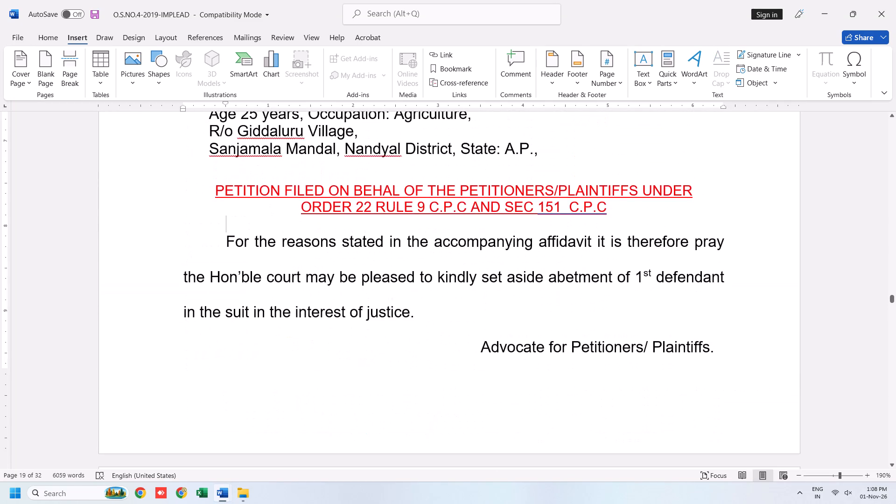
key("Page_Down")
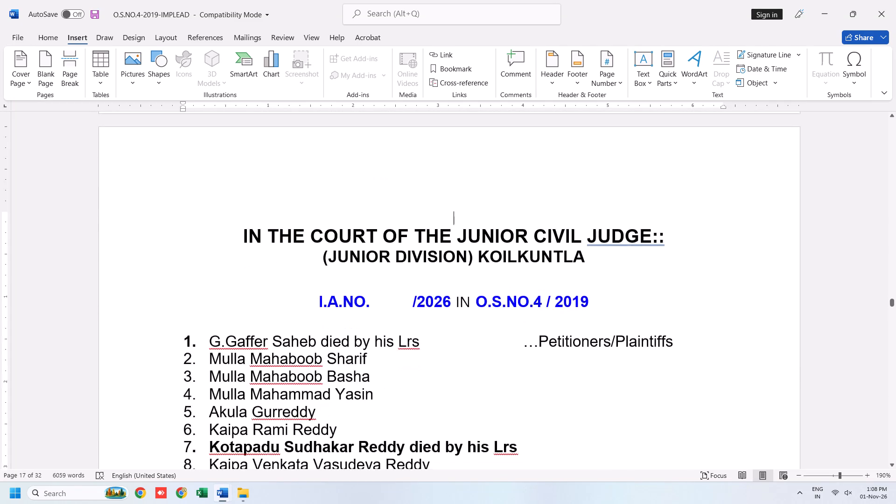
scroll(294, 244, "down", 1)
key("ctrl+v")
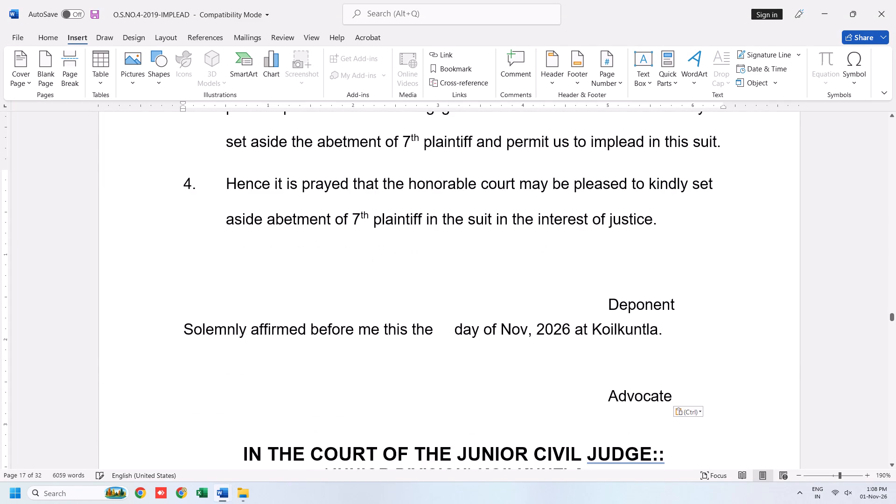
Insert blank lines after the pasted affidavit's "Advocate" line so the next affidavit's court heading starts on a new page.
scroll(440, 248, "down", 8)
key("Return")
key("Return")
key("Return")
key("Return")
key("Return")
key("Return")
key("Return")
key("Return")
key("Return")
key("Return")
key("Return")
key("Return")
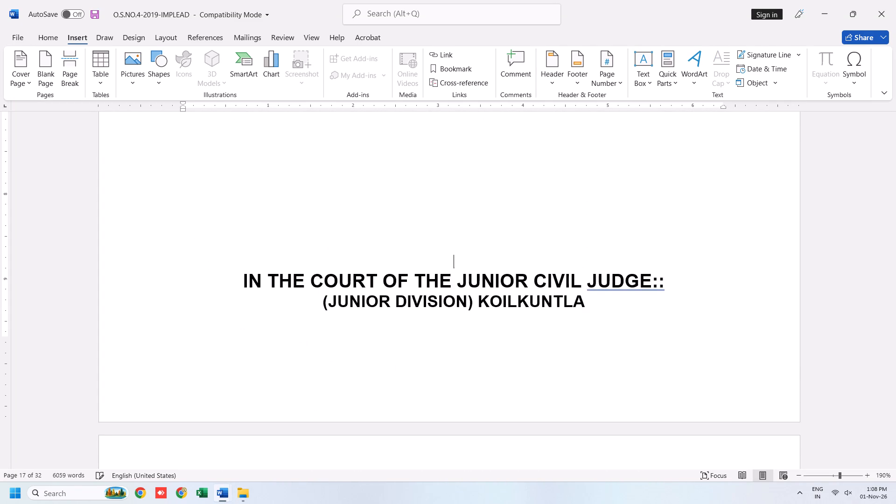
key("Return")
key("Return")
key("Return")
key("Return")
key("Return")
scroll(399, 269, "down", 4)
scroll(399, 269, "up", 18)
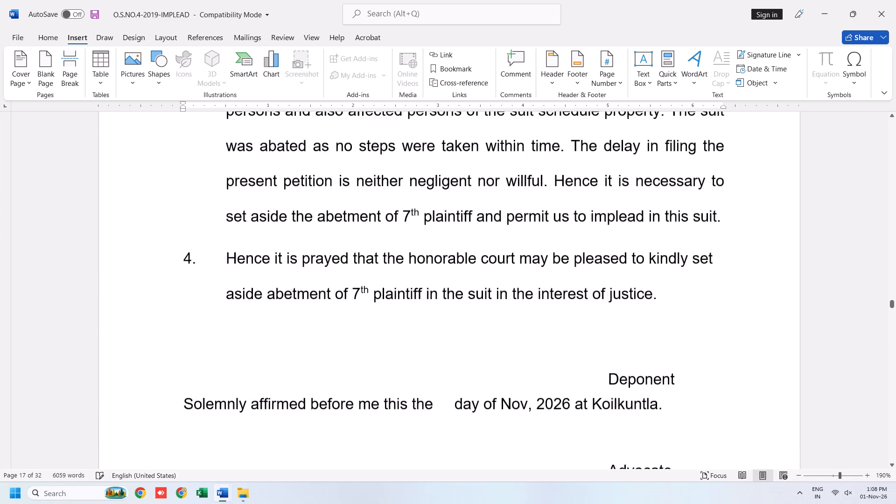
scroll(402, 252, "down", 16)
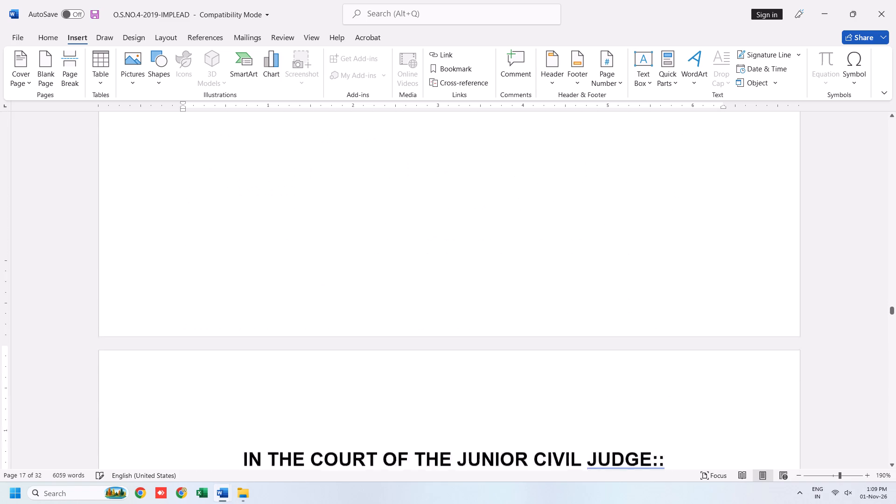
scroll(387, 258, "down", 8)
scroll(353, 248, "up", 3)
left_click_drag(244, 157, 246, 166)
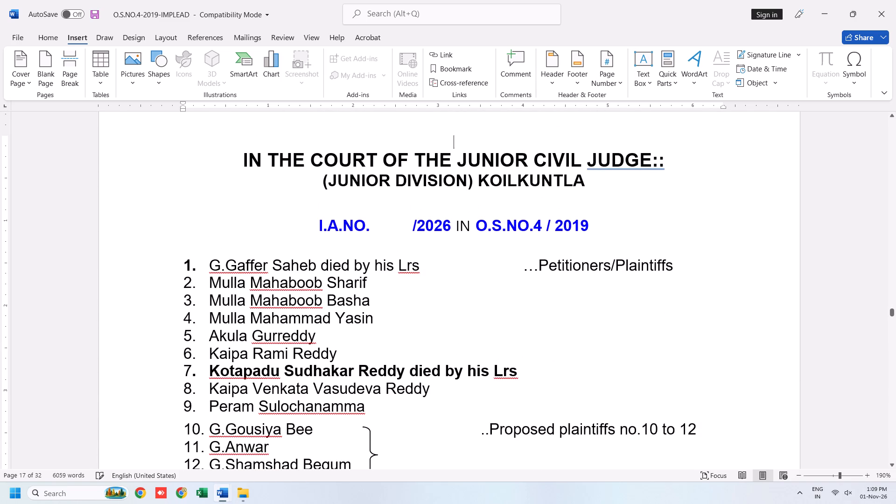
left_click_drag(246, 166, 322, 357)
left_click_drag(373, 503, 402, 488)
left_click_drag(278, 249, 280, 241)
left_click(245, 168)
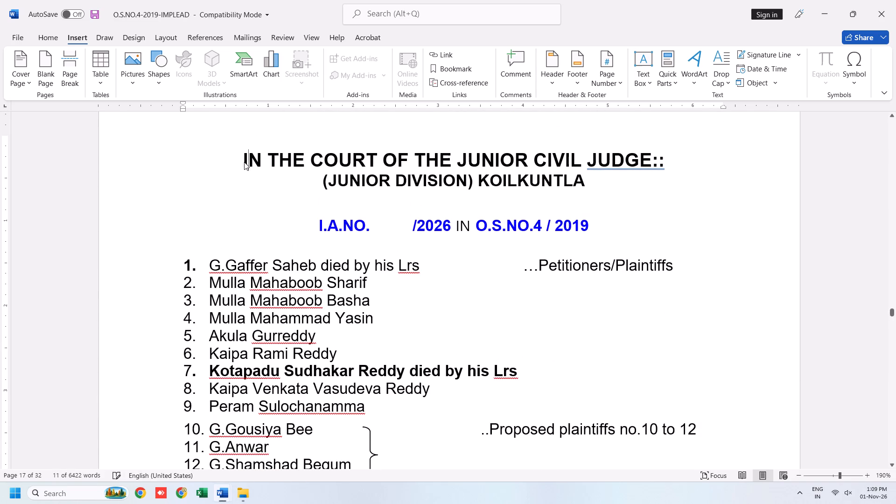
Check the pasted affidavit's parties, opening and paragraphs, and the opening of the affidavit that follows it.
scroll(336, 238, "up", 5)
key("Page_Up")
key("Page_Up")
key("Page_Up")
key("Page_Up")
key("Page_Up")
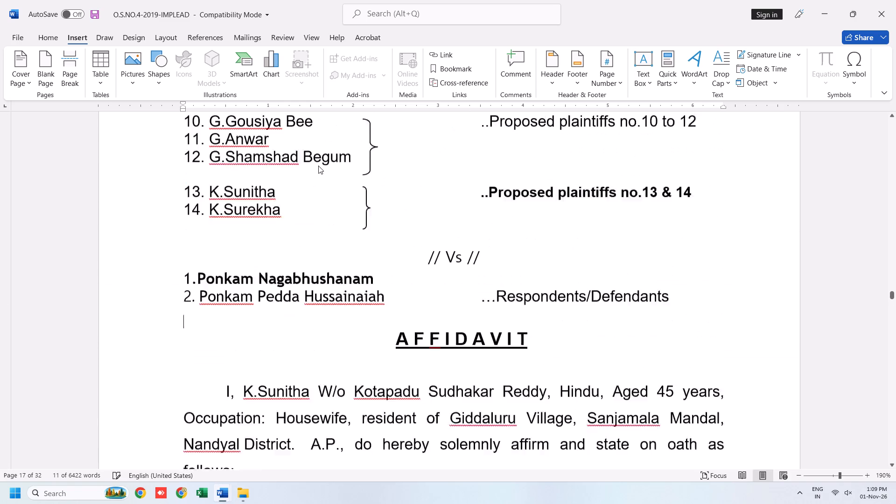
key("Page_Up")
key("Page_Down")
scroll(321, 170, "down", 19)
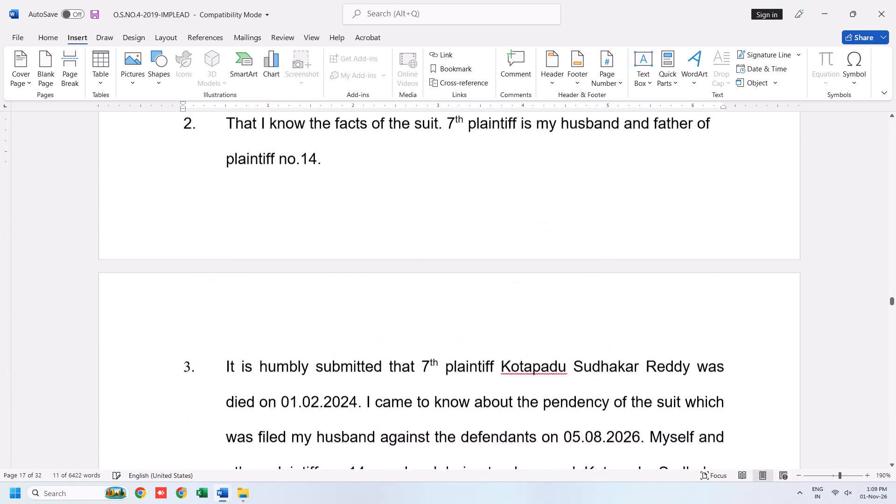
scroll(324, 266, "down", 20)
scroll(324, 266, "down", 16)
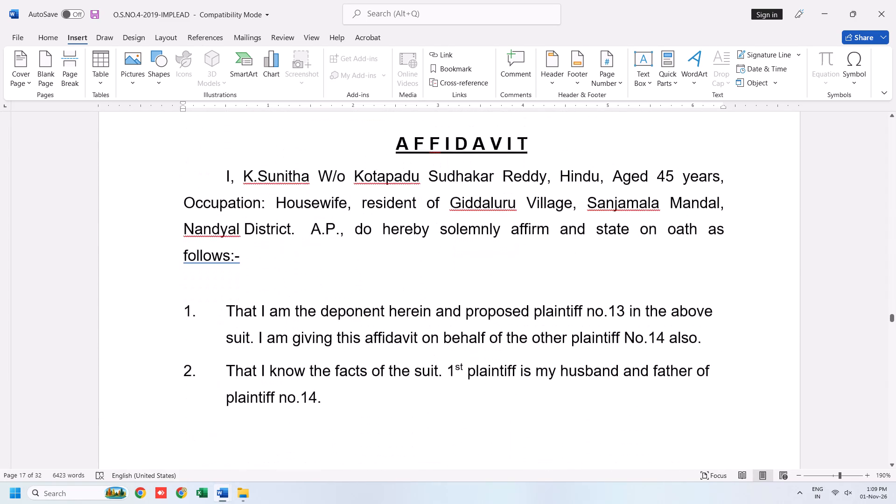
Copy the 2nd plaintiff's affidavit naming proposed defendants no.3 to 5, from its court heading through paragraph 1.
scroll(267, 178, "up", 3)
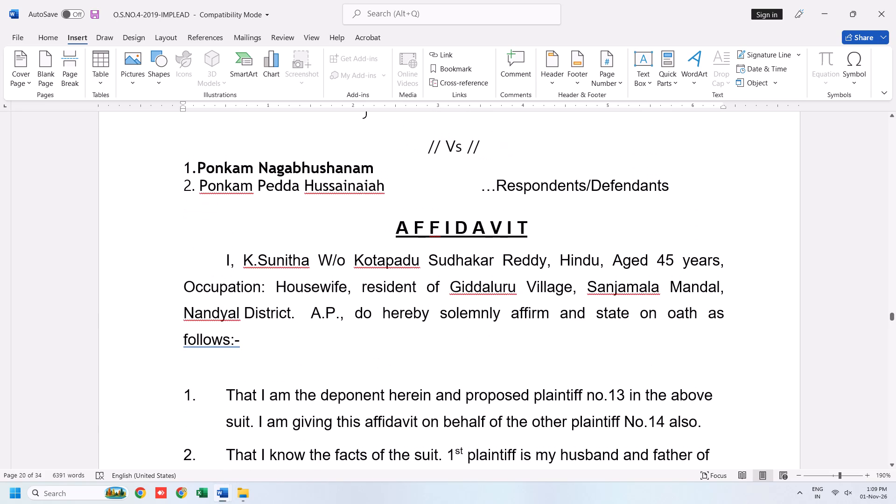
key("Page_Down")
key("Page_Down")
key("Page_Down")
key("Page_Down")
key("Page_Down")
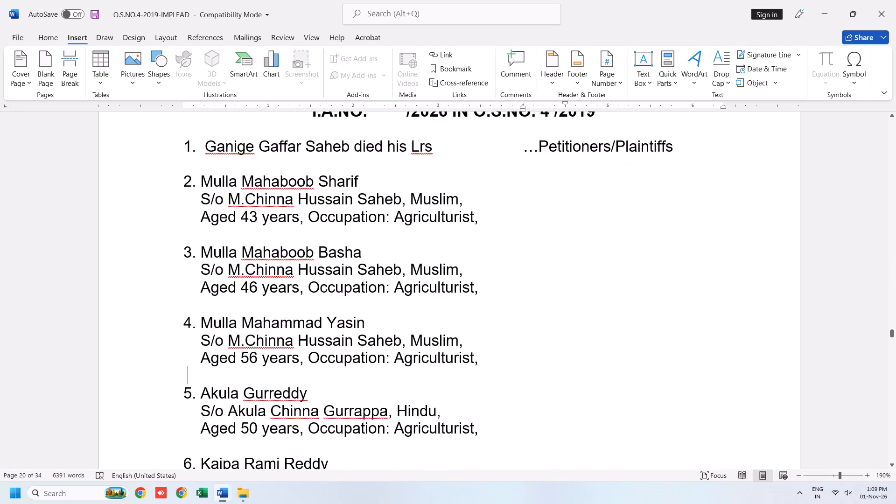
scroll(356, 189, "down", 5)
key("Page_Down")
key("Page_Down")
key("Page_Down")
key("Page_Down")
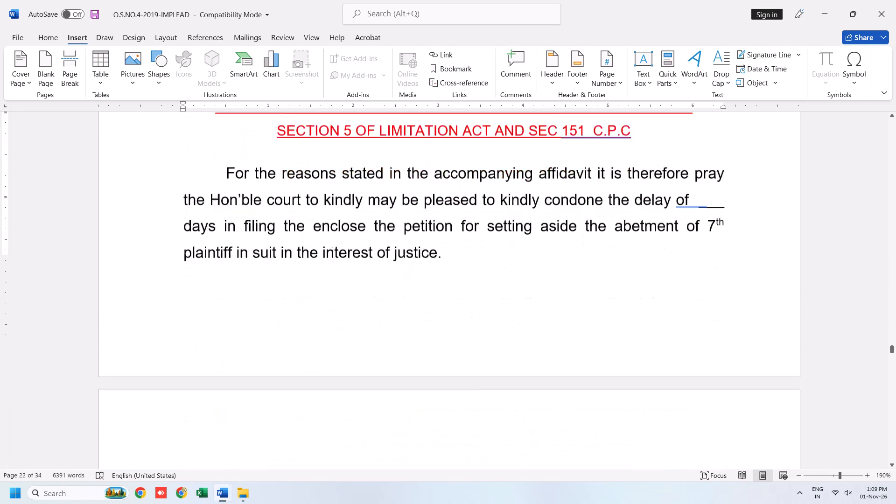
key("Page_Down")
key("Page_Down")
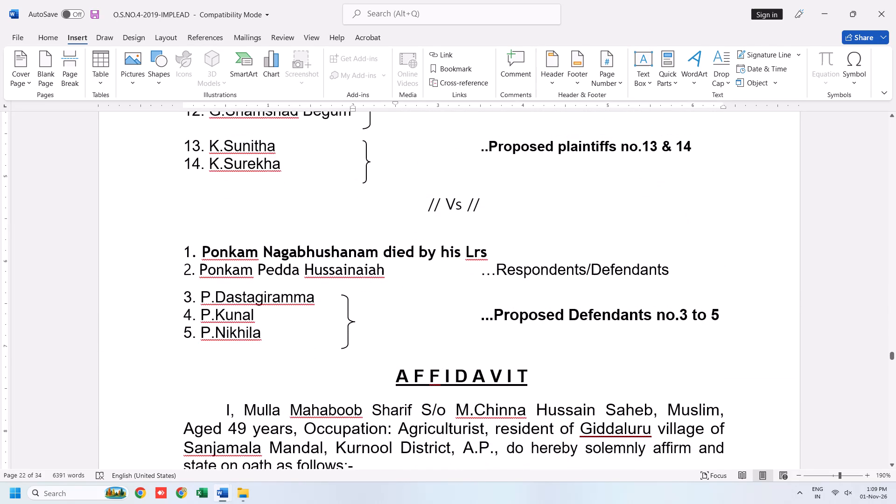
scroll(244, 301, "down", 3)
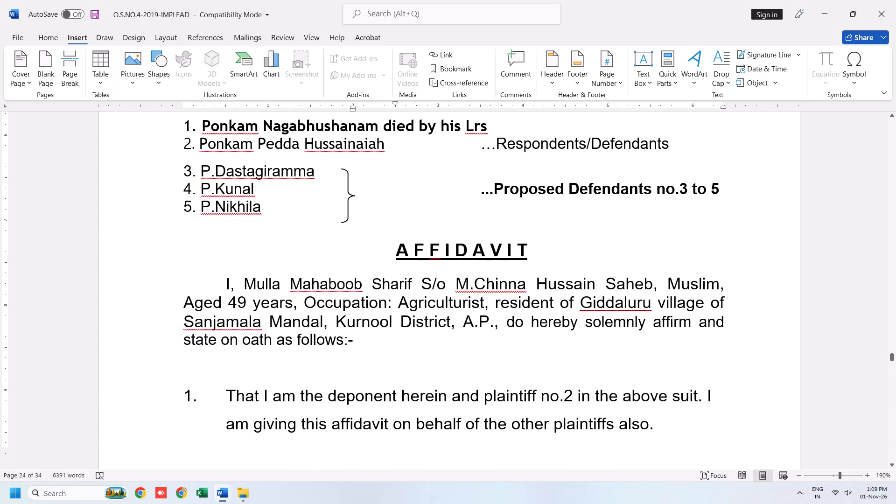
scroll(214, 280, "up", 12)
left_click(230, 186)
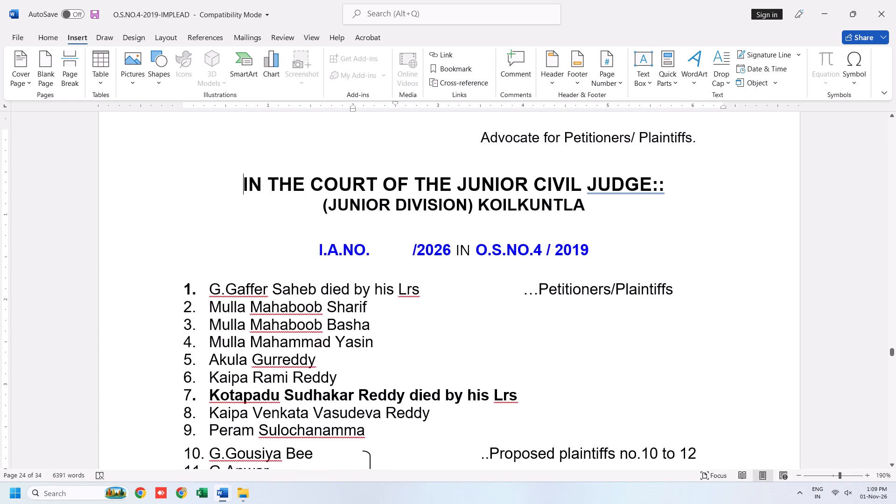
key("shift+Page_Down")
key("shift+Page_Down")
key("shift+Page_Down")
key("shift+Page_Up")
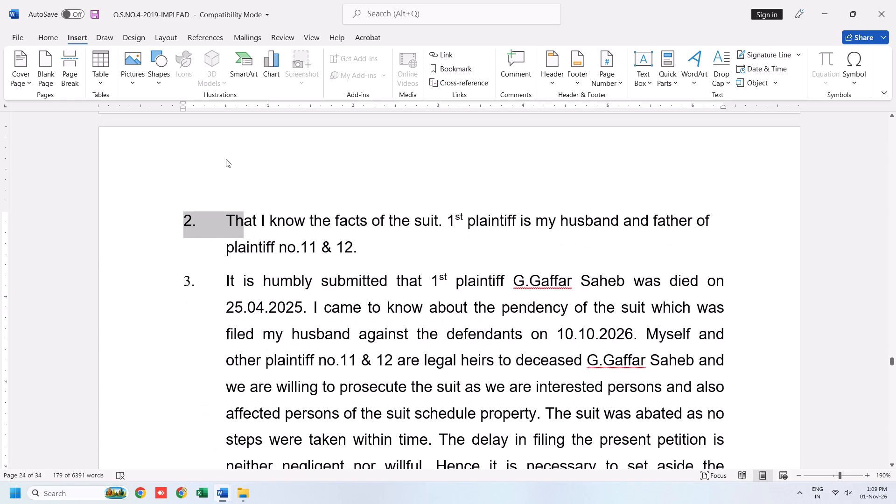
key("shift+Down")
key("shift+Down")
key("shift+Down")
key("shift+Down")
key("shift+Down")
key("shift+Down")
key("shift+Down")
key("shift+Down")
key("shift+Down")
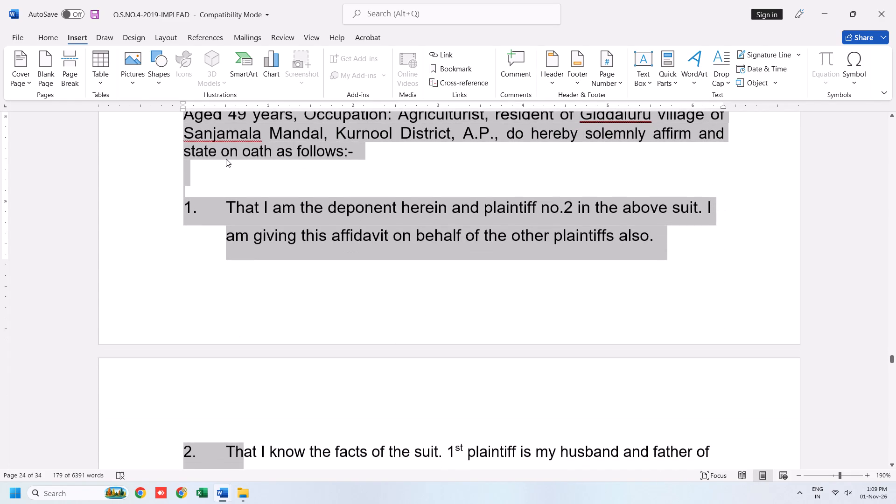
key("shift+Up")
key("shift+Down")
key("shift+Down")
key("shift+Down")
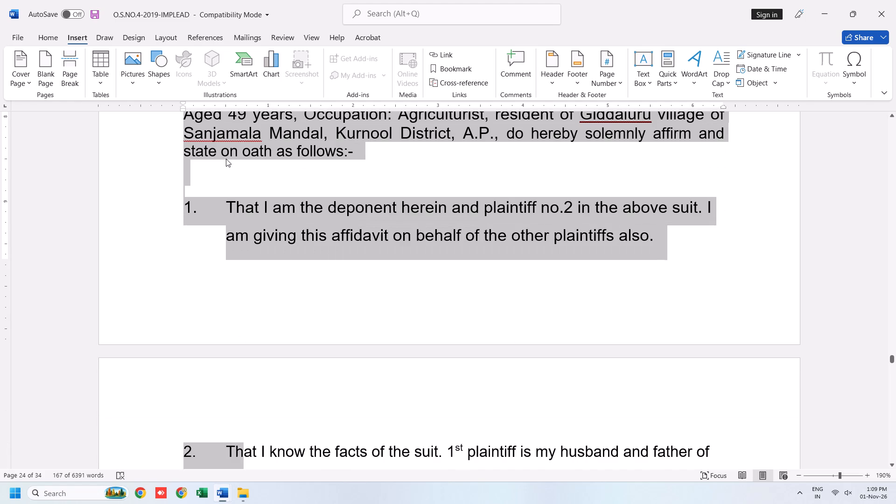
key("shift+Down")
key("shift+Down")
key("shift+Up")
key("shift+Up")
key("shift+Up")
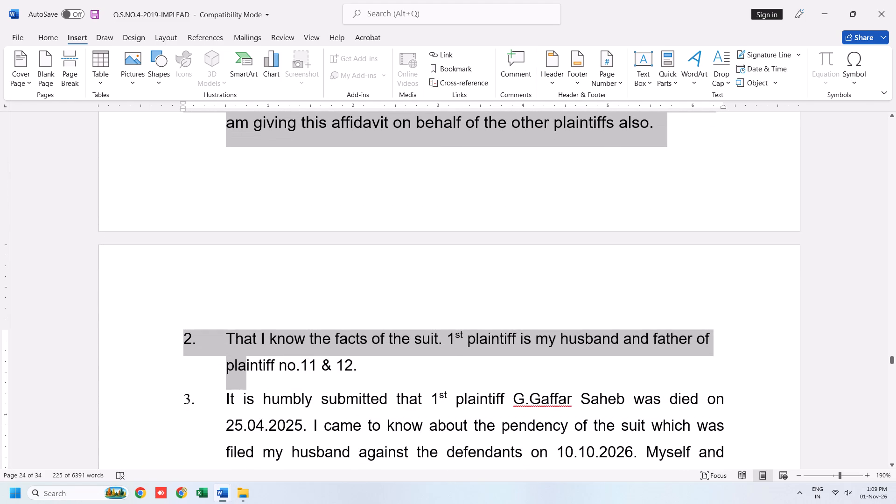
key("shift+Up")
key("shift+Up")
key("shift+End")
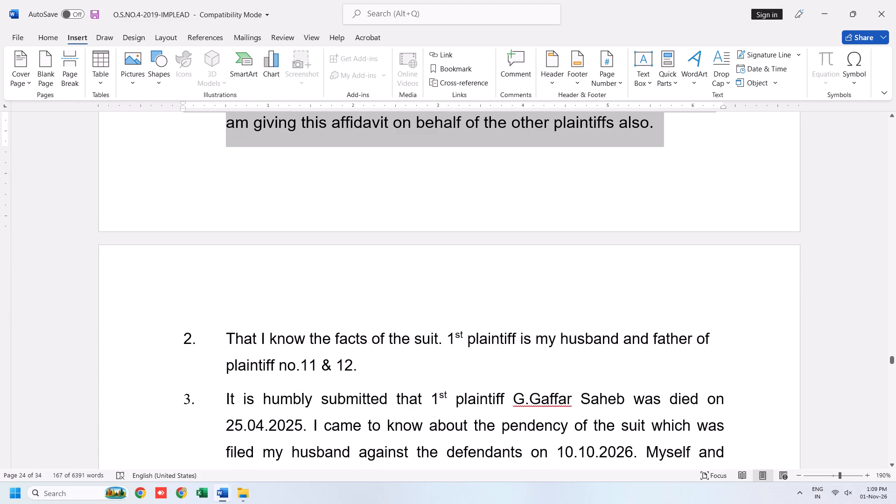
key("ctrl+c")
Replace the court heading, parties and deponent opening of the previously pasted affidavit, down to "follows:-", with the copied block.
key("Page_Up")
key("Page_Up")
key("Page_Up")
key("Page_Up")
key("Page_Up")
key("Page_Up")
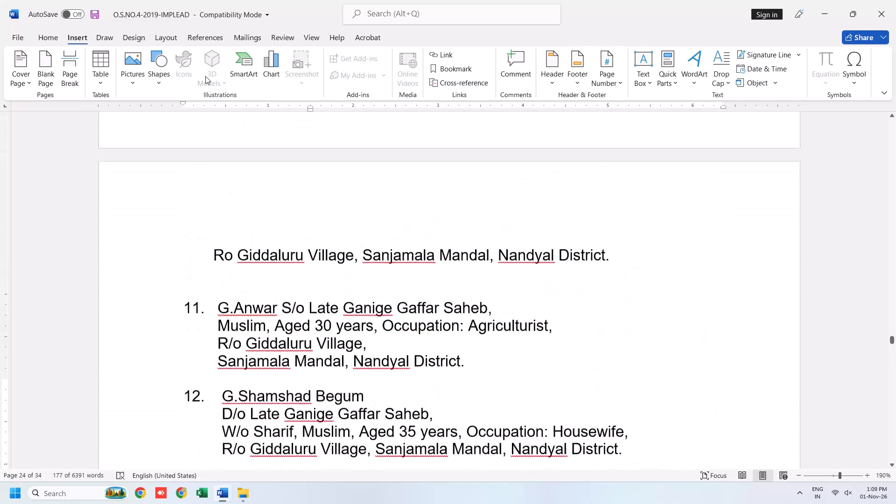
key("Page_Up")
key("Page_Up")
key("Page_Up")
key("Page_Up")
key("Page_Up")
key("Page_Up")
key("Page_Up")
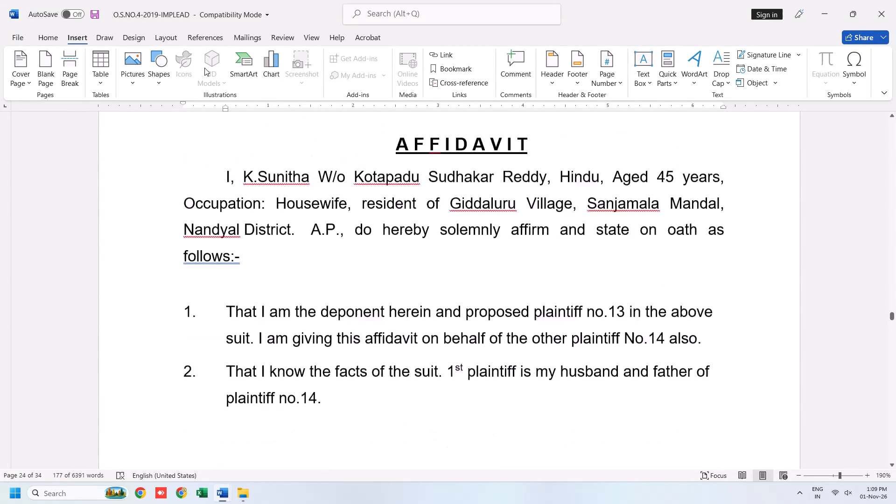
key("Page_Down")
key("Page_Down")
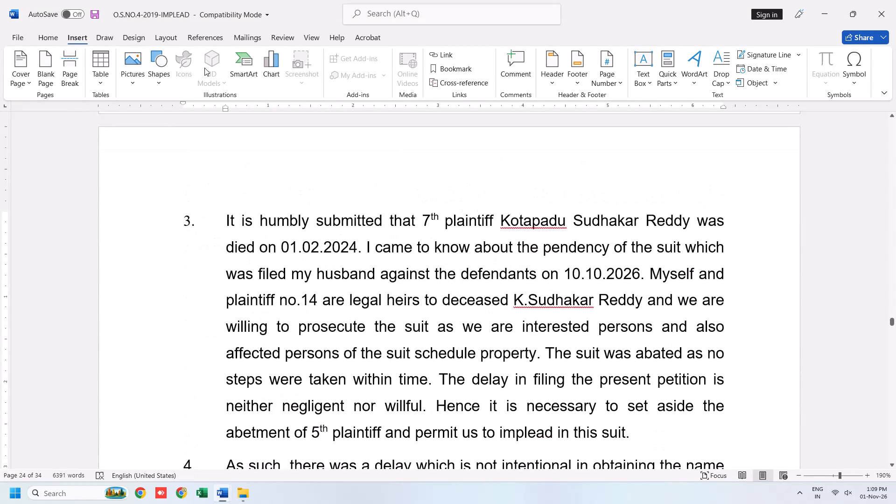
key("Page_Up")
key("Page_Up")
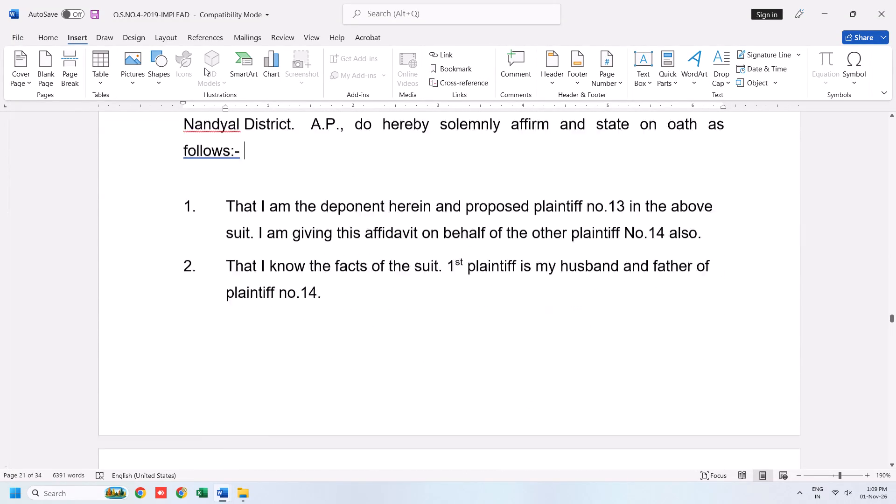
key("Page_Up")
scroll(224, 84, "down", 12)
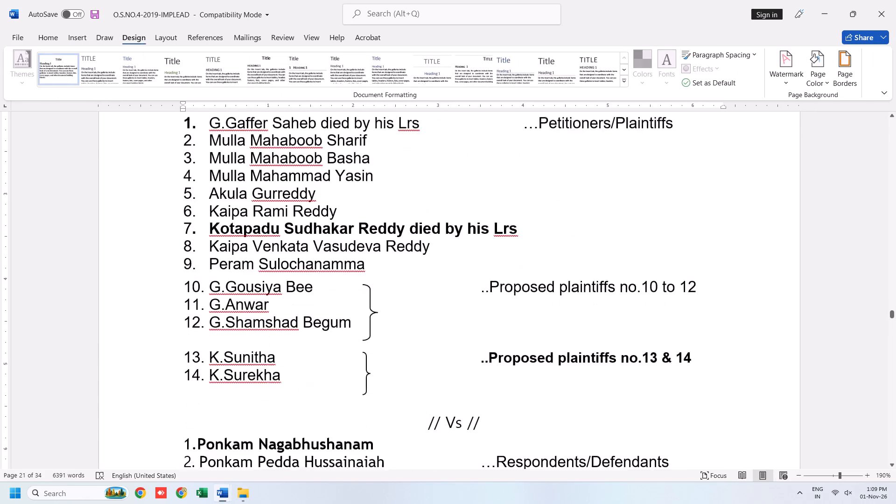
scroll(286, 327, "up", 4)
scroll(244, 258, "up", 1)
left_click(236, 170)
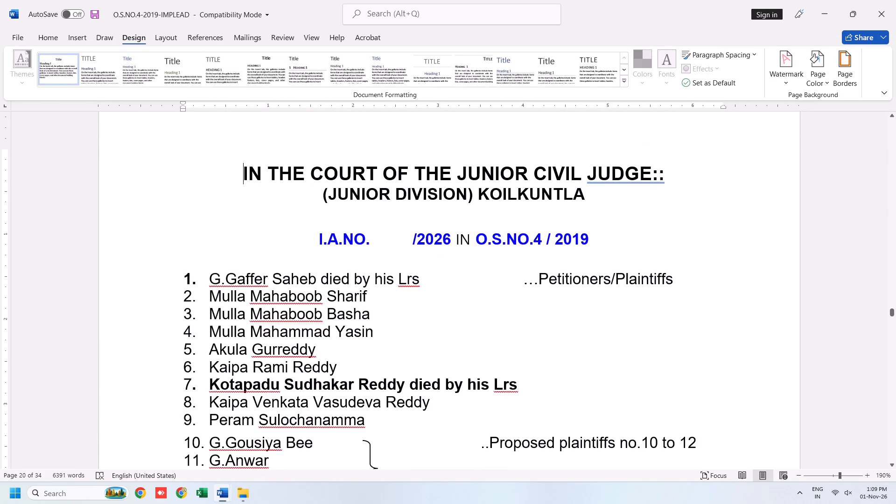
key("shift+Down")
key("shift+Down")
key("shift+Down")
key("shift+Down")
key("shift+Down")
key("shift+Down")
key("shift+Down")
key("shift+Down")
key("shift+Down")
key("shift+Down")
key("shift+Down")
key("shift+Down")
key("shift+Down")
key("shift+Down")
key("shift+Down")
key("shift+Down")
key("shift+Down")
key("shift+Down")
key("shift+Down")
key("shift+Down")
key("shift+Down")
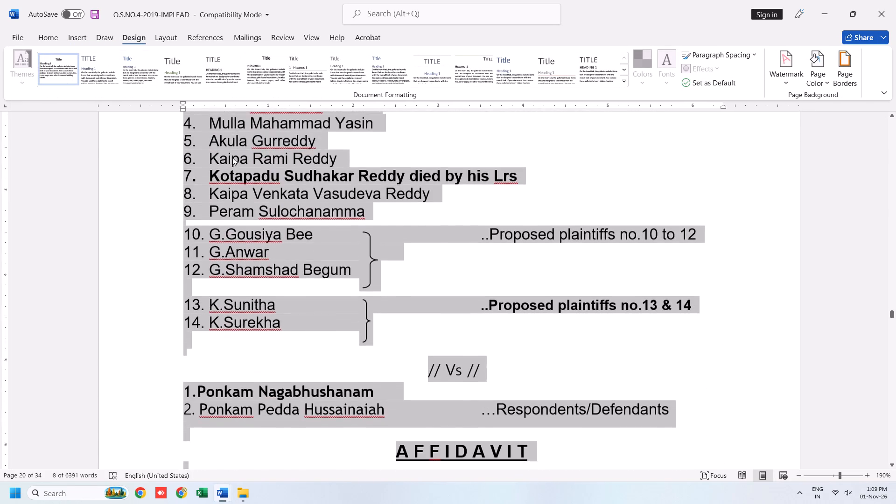
key("shift+Down")
key("shift+Down")
key("shift+Down")
key("shift+Down")
key("shift+Down")
key("shift+Down")
key("shift+Up")
key("shift+Up")
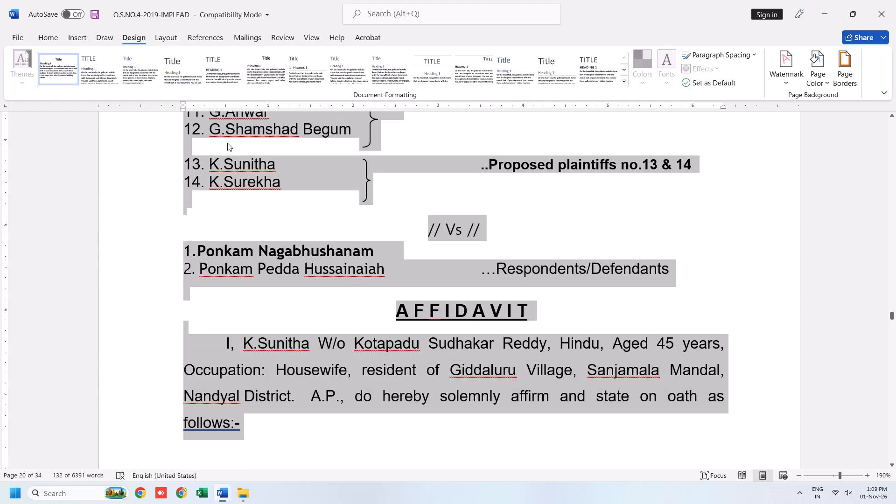
key("ctrl+v")
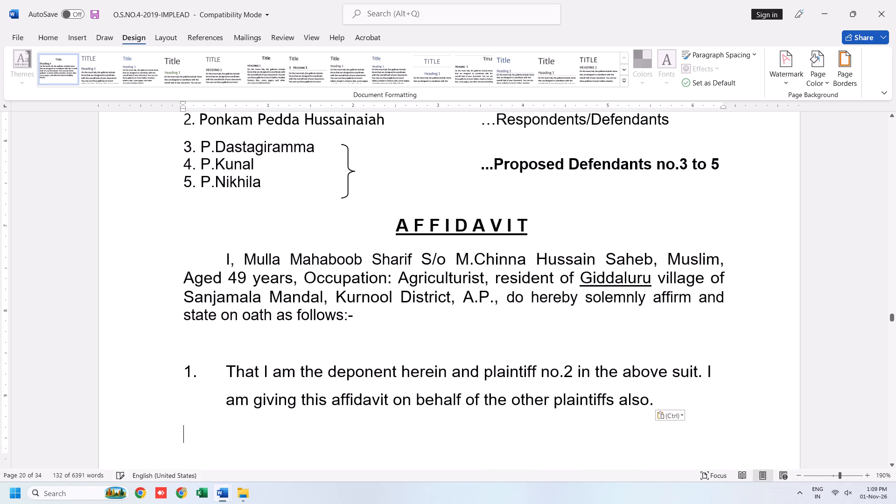
Delete the blank line above the replaced affidavit's court heading.
scroll(505, 319, "up", 15)
left_click(390, 213)
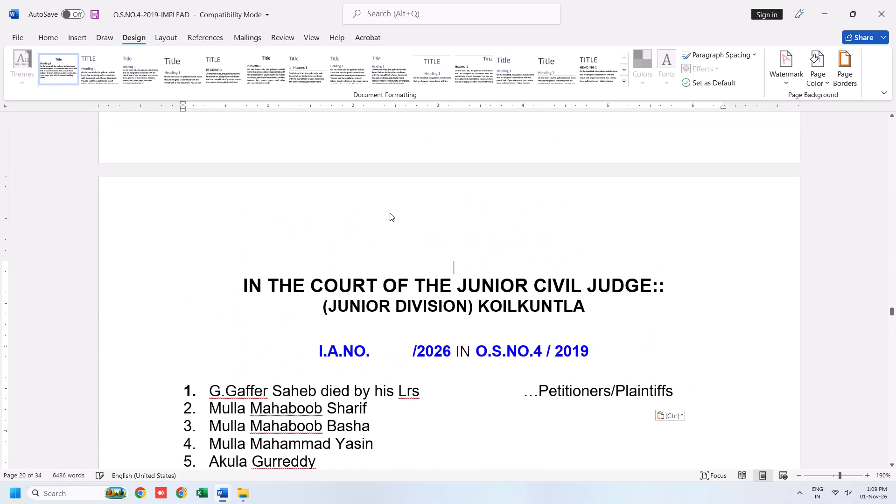
key("Delete")
Check the replaced affidavit's parties and its remaining paragraphs down to the "Advocate" line.
scroll(385, 208, "down", 11)
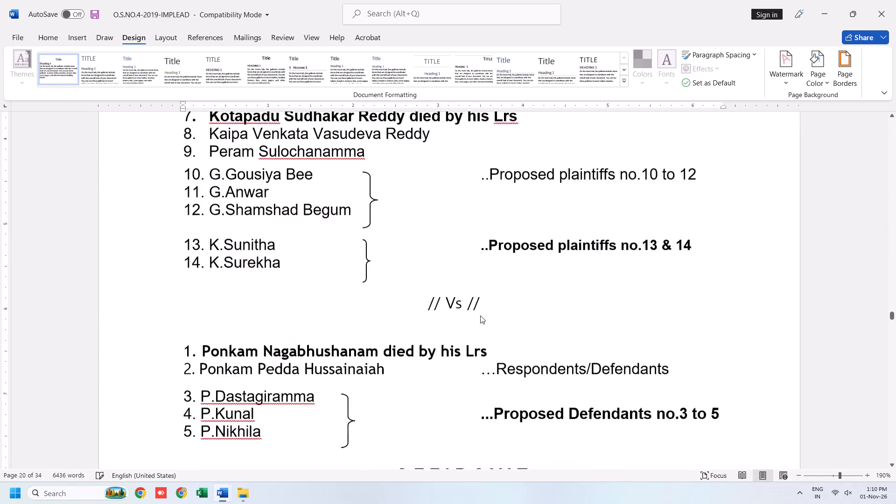
scroll(457, 297, "down", 15)
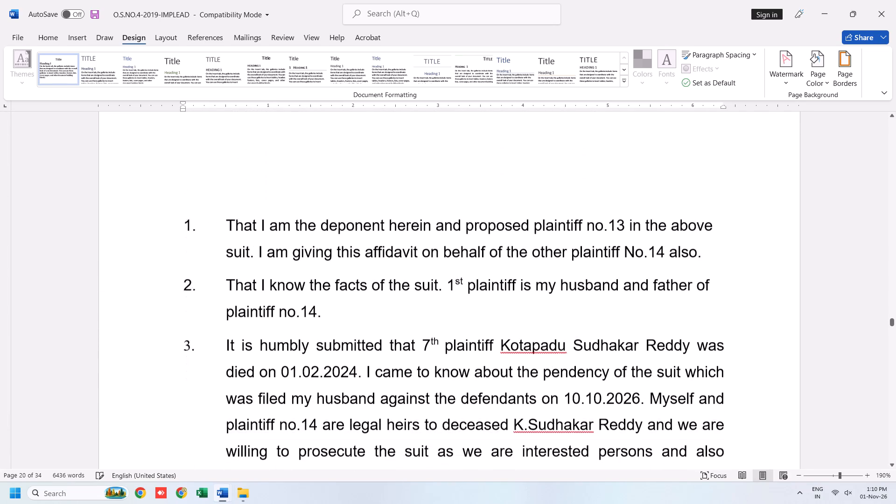
key("Page_Down")
key("Page_Down")
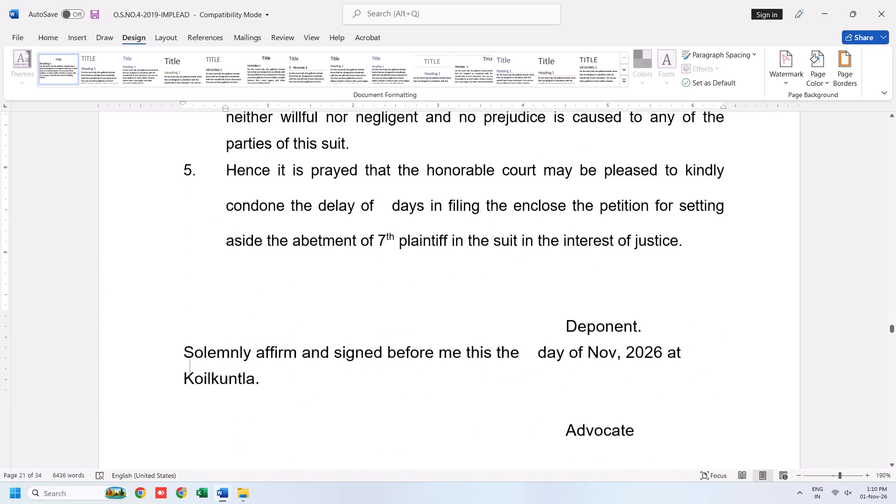
Copy all of paragraph 3, about the 1st defendant's death and legal heirs, from the affidavit for condoning the 1st defendant's delay.
key("Page_Down")
key("Page_Down")
key("Page_Down")
key("Page_Down")
key("Page_Down")
key("Page_Down")
key("Page_Down")
key("Page_Down")
key("Page_Down")
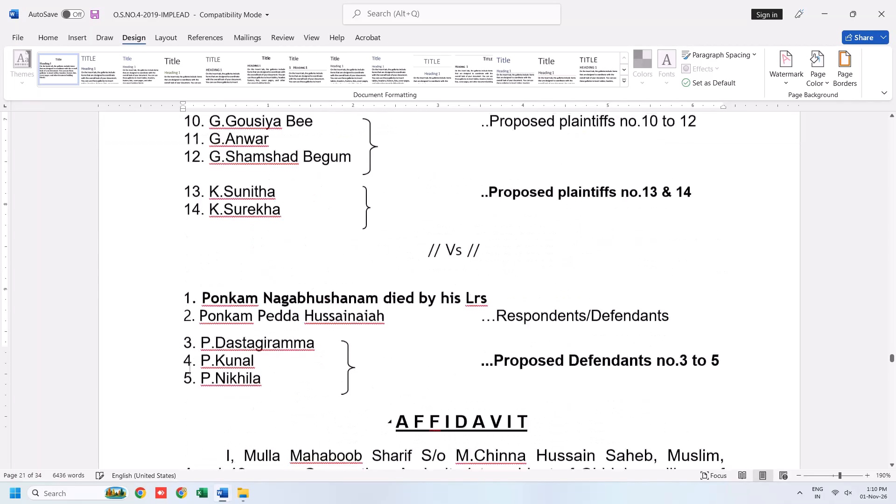
key("Page_Down")
key("Page_Down")
key("Page_Up")
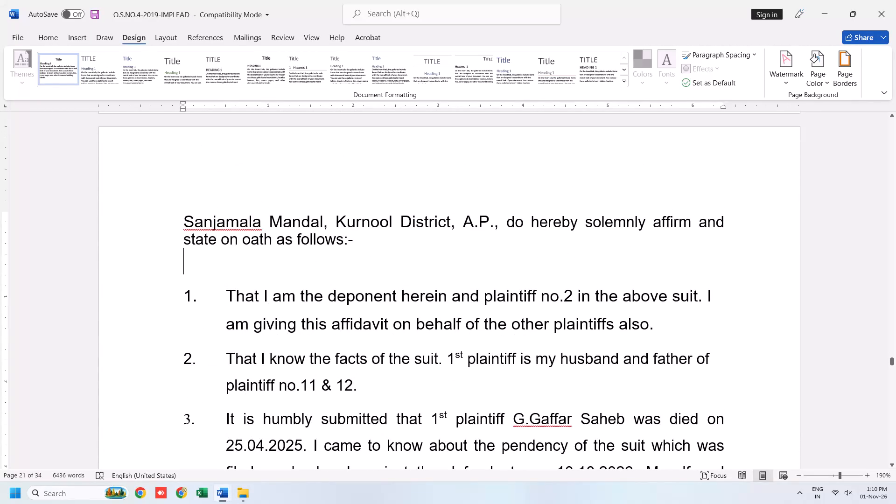
key("Page_Down")
key("Page_Down")
key("Page_Down")
key("Page_Down")
key("Page_Down")
key("Page_Down")
key("Page_Down")
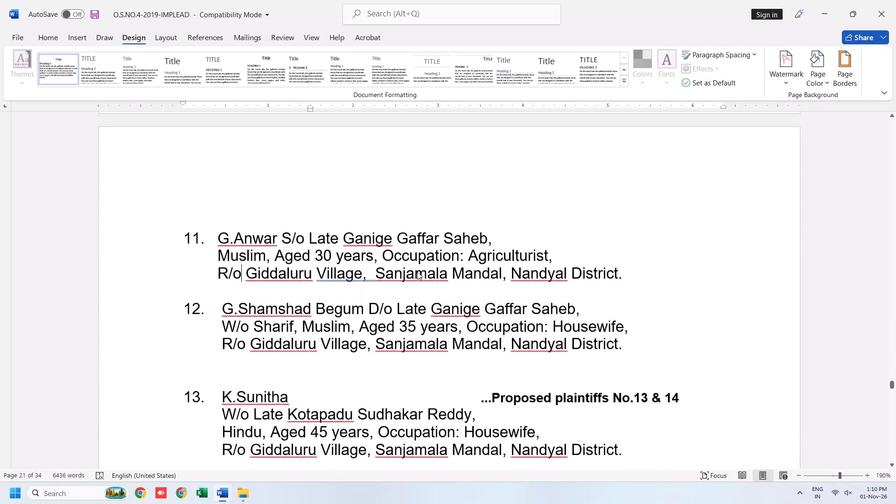
key("Page_Down")
key("Page_Down")
key("Page_Down")
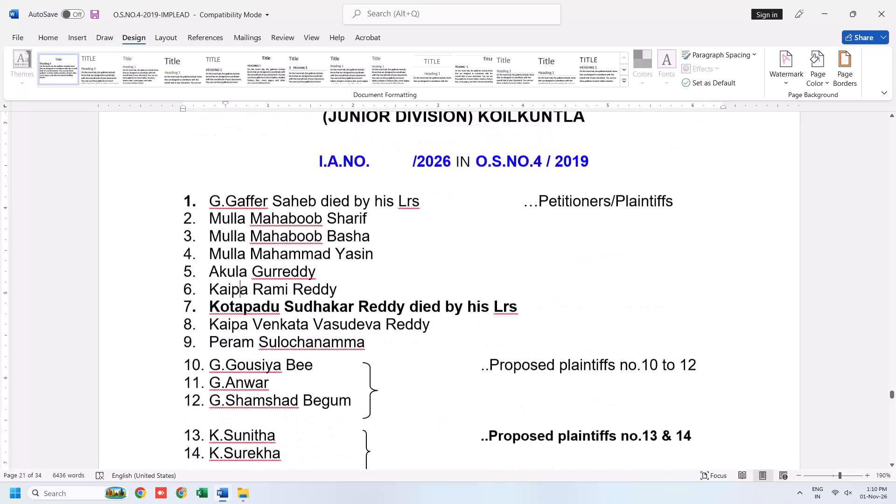
key("Page_Down")
key("Page_Down")
scroll(417, 271, "down", 3)
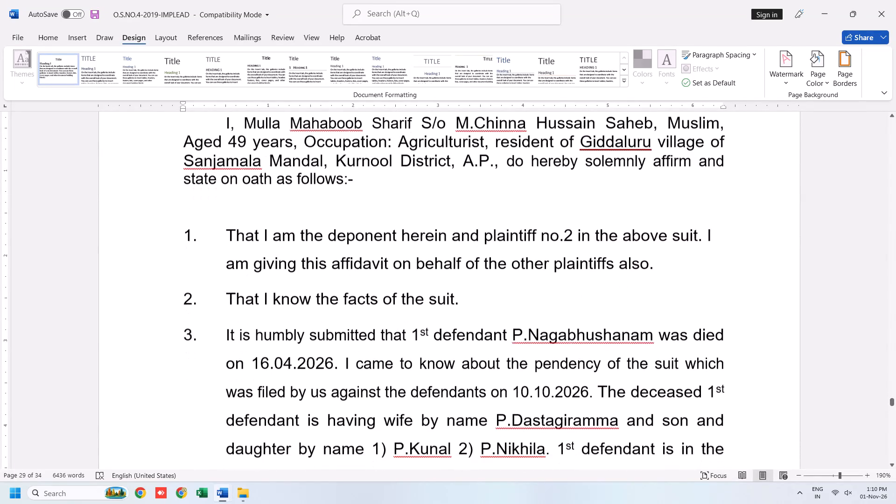
left_click_drag(217, 305, 472, 351)
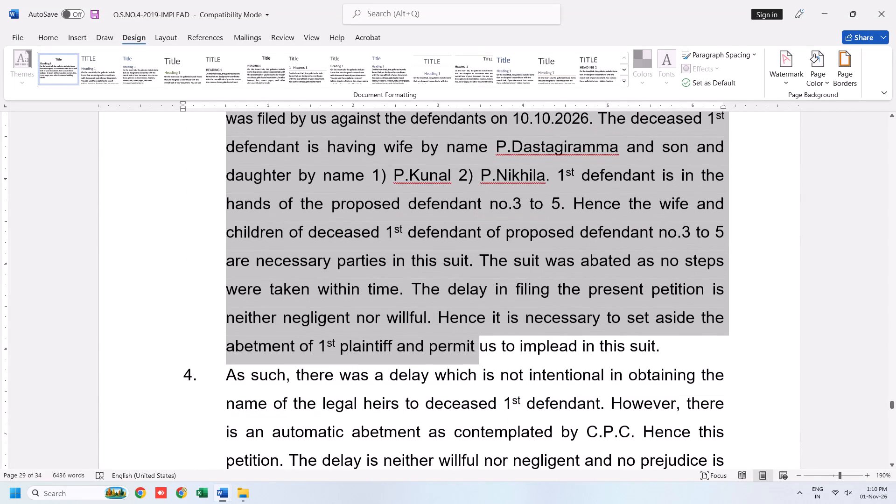
left_click_drag(472, 351, 438, 319)
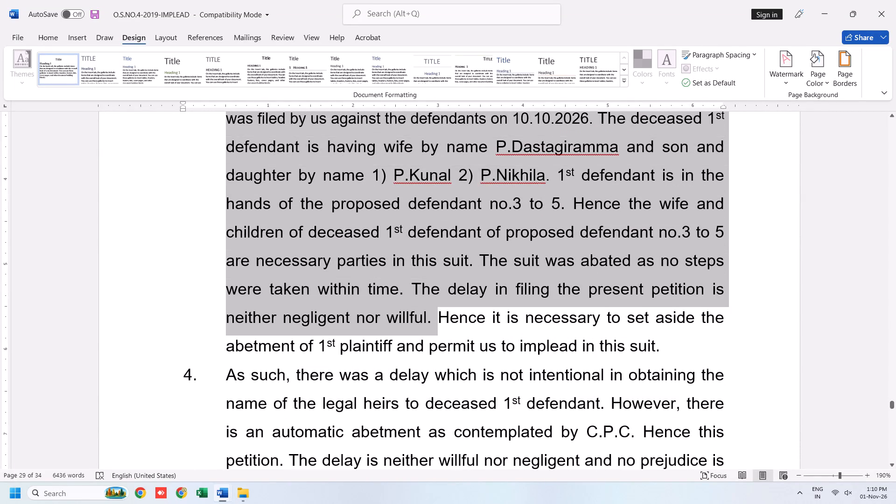
left_click_drag(438, 319, 694, 352)
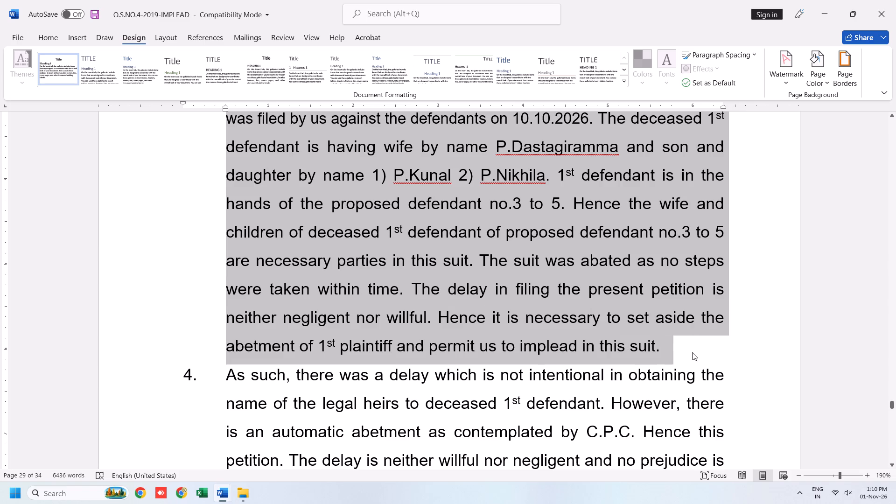
key("ctrl+c")
In the affidavit with proposed plaintiff no.13 as deponent, replace paragraphs 1 to 3 after the first page with the copied 1st defendant paragraph.
scroll(607, 300, "down", 5)
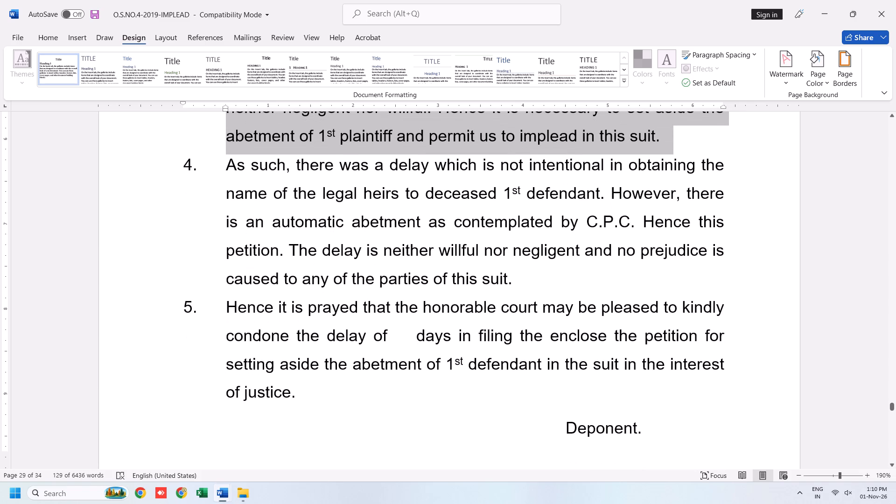
key("Page_Up")
key("Page_Up")
key("Page_Up")
key("Page_Up")
key("Page_Up")
key("Page_Up")
key("Page_Up")
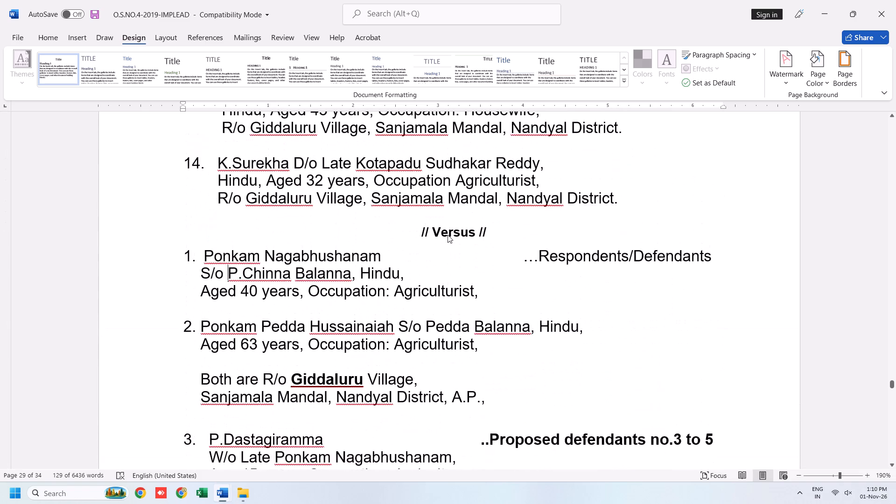
key("Page_Up")
key("Page_Up")
key("Page_Up")
key("Page_Up")
key("Page_Up")
key("Page_Up")
key("Page_Up")
key("Page_Up")
key("Page_Up")
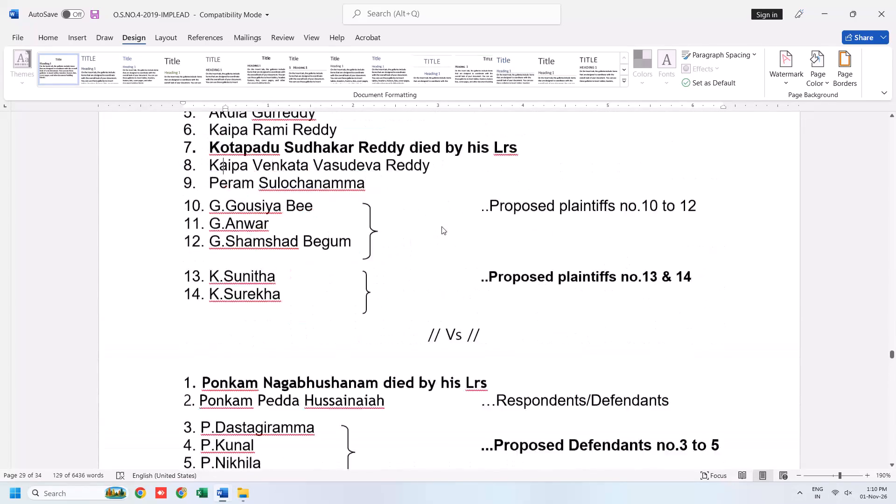
key("Page_Up")
key("Page_Up")
key("Page_Up")
key("Page_Up")
key("Page_Up")
key("Page_Up")
key("Page_Up")
key("Page_Up")
key("Page_Up")
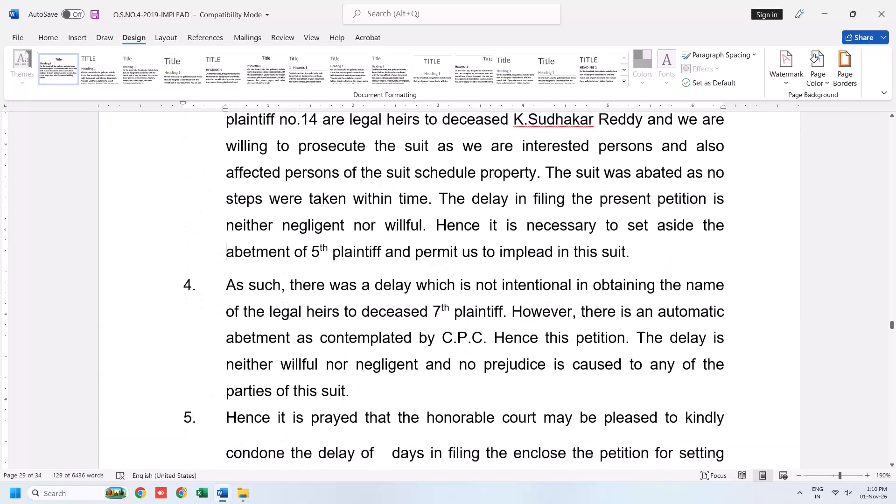
key("Page_Up")
key("Page_Up")
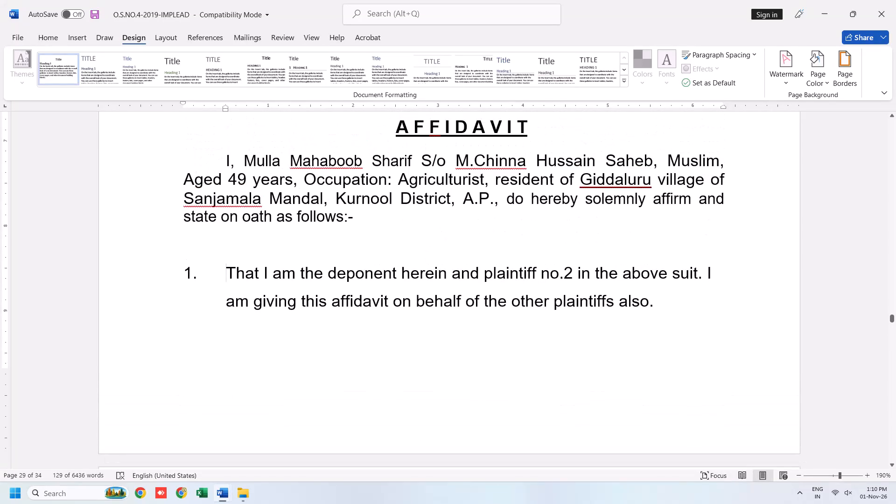
scroll(441, 224, "down", 8)
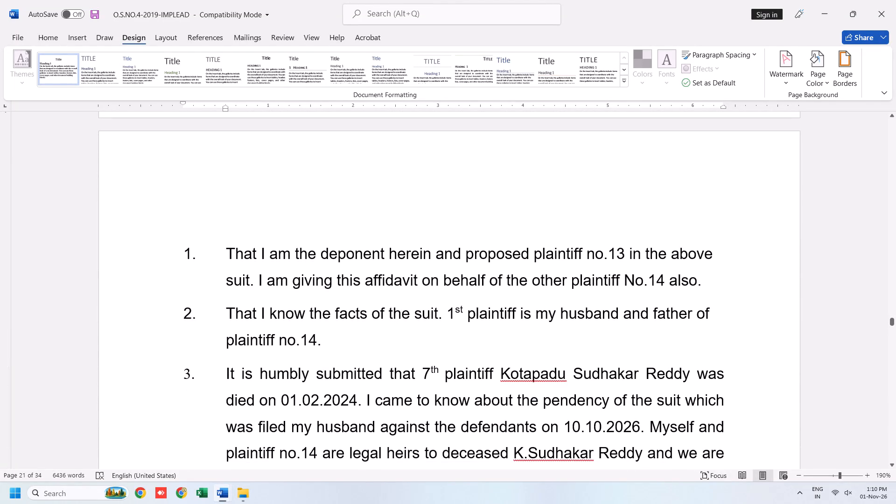
left_click_drag(177, 247, 663, 271)
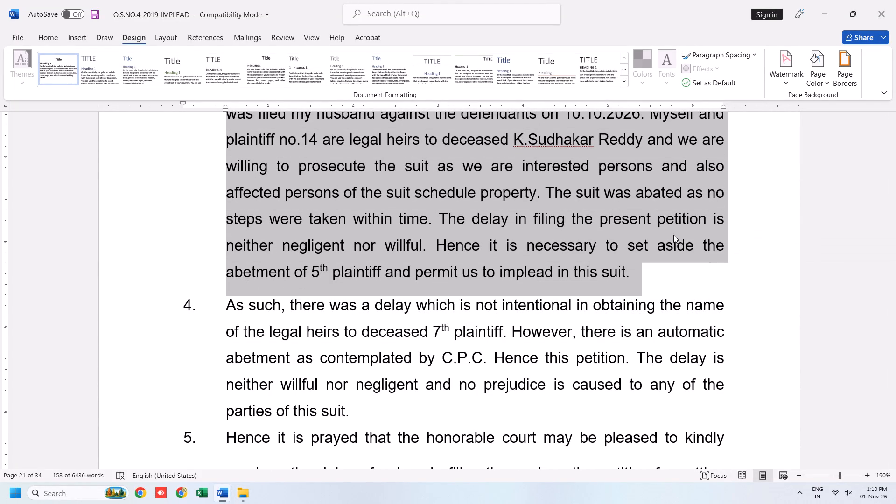
key("ctrl+v")
Check the affidavit's opening, and add the number "2." with a tab before the pasted paragraph about the 1st defendant's death.
scroll(557, 239, "up", 20)
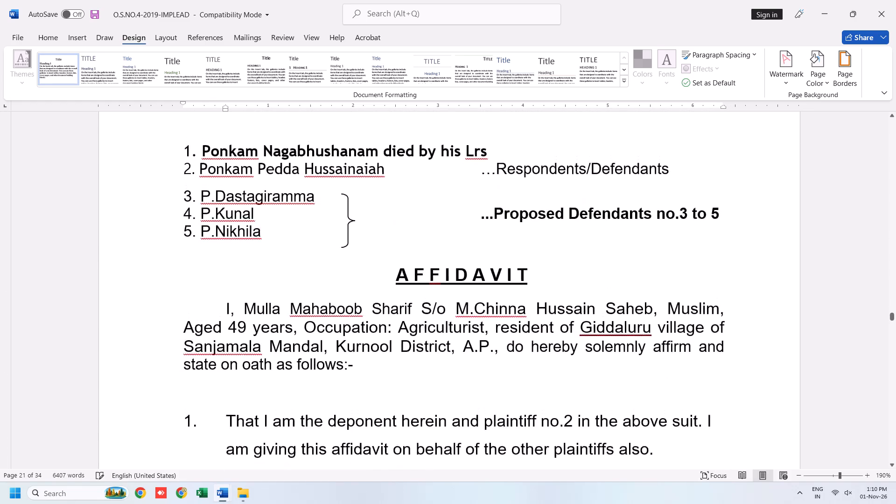
scroll(323, 284, "up", 11)
left_click(324, 172)
scroll(324, 172, "up", 2)
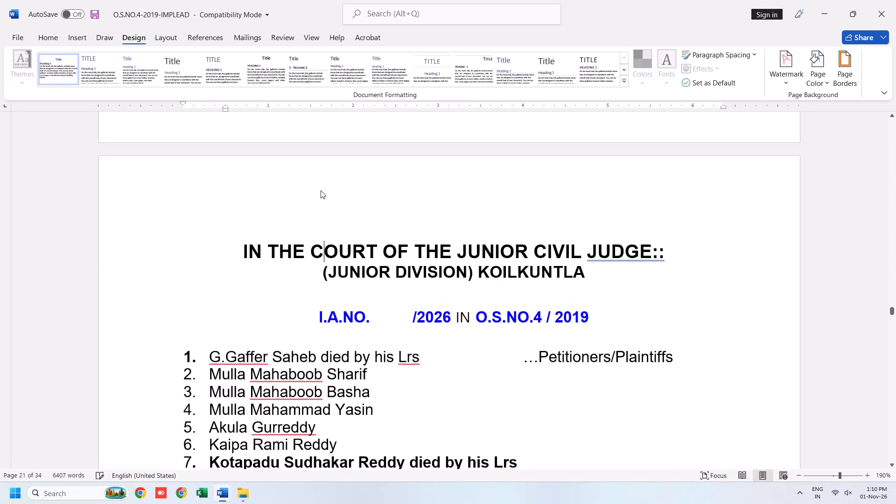
scroll(314, 204, "down", 13)
scroll(253, 291, "down", 5)
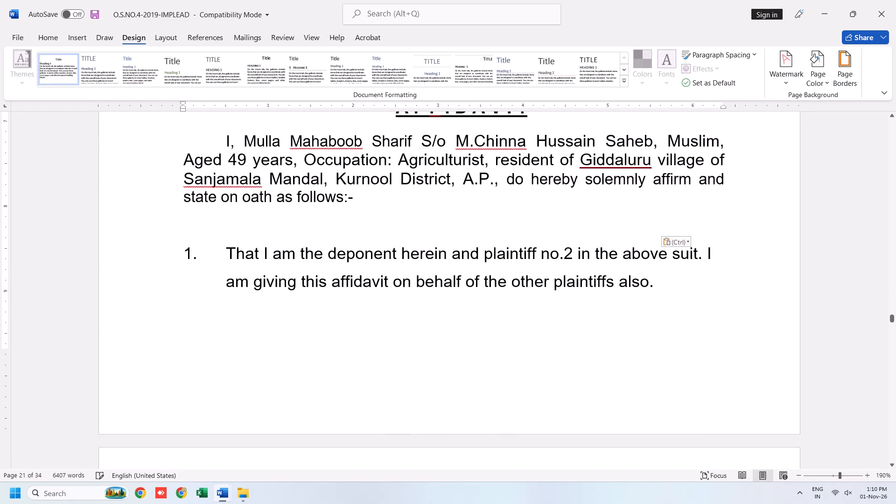
scroll(605, 256, "down", 1)
scroll(400, 258, "down", 6)
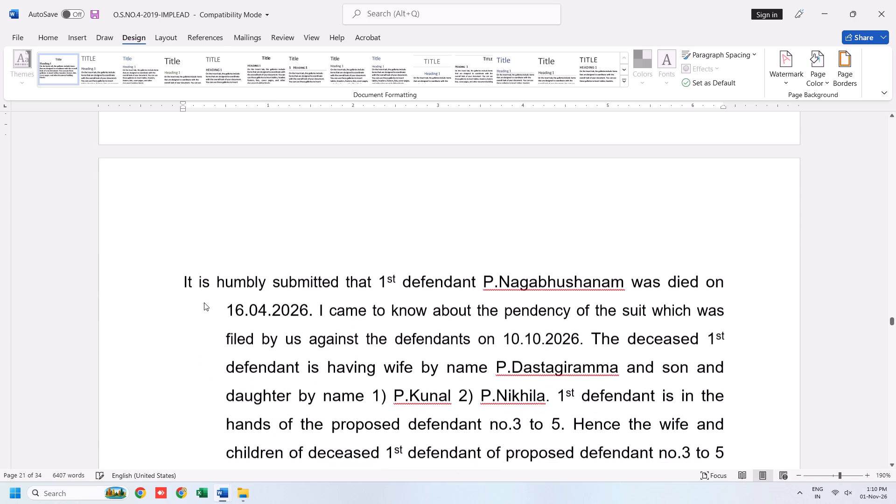
left_click(181, 274)
scroll(181, 274, "up", 5)
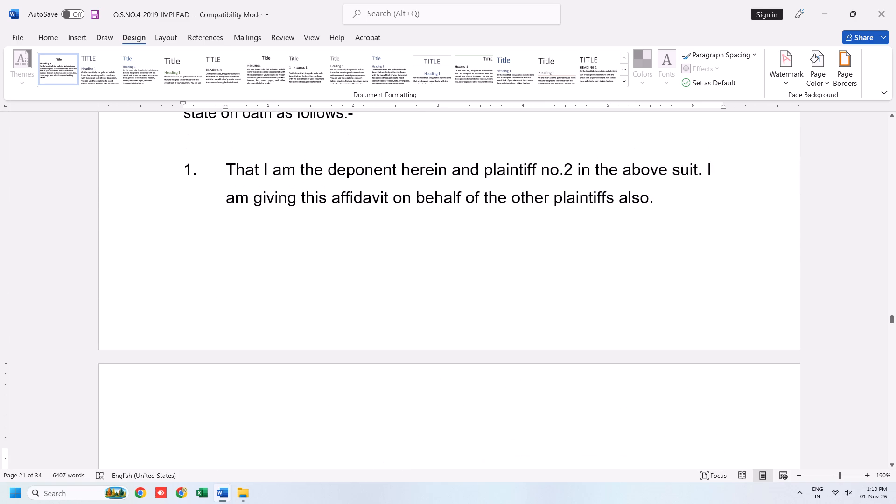
scroll(191, 275, "down", 3)
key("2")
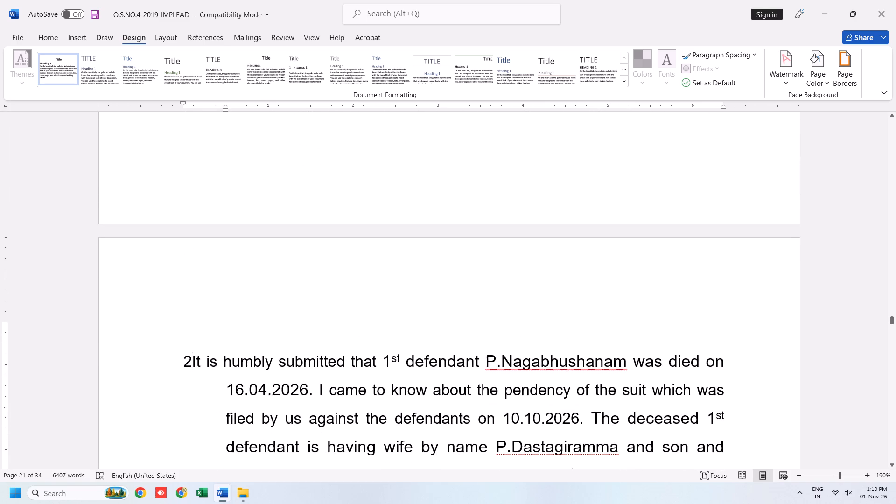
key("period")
key("Tab")
Start a new paragraph below paragraph 1, which states that the deponent is plaintiff no.2.
scroll(179, 243, "up", 5)
left_click(357, 291)
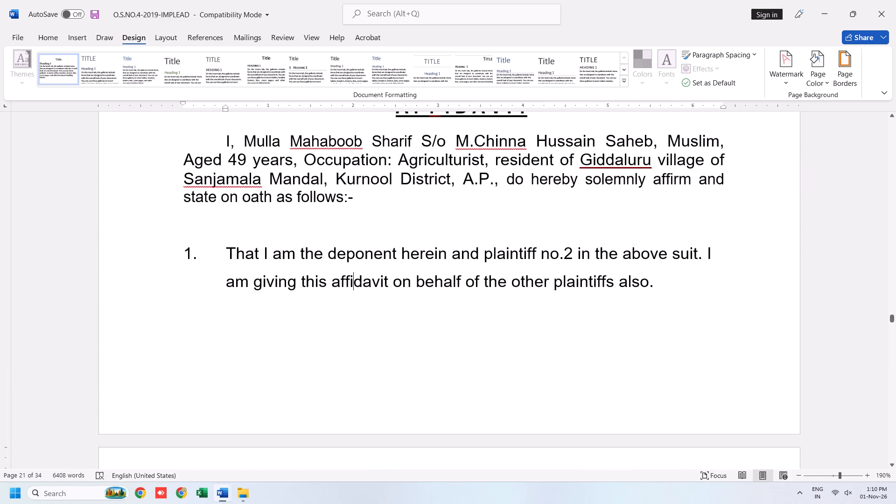
scroll(732, 320, "down", 2)
left_click(669, 182)
left_click(674, 213)
scroll(672, 227, "down", 3)
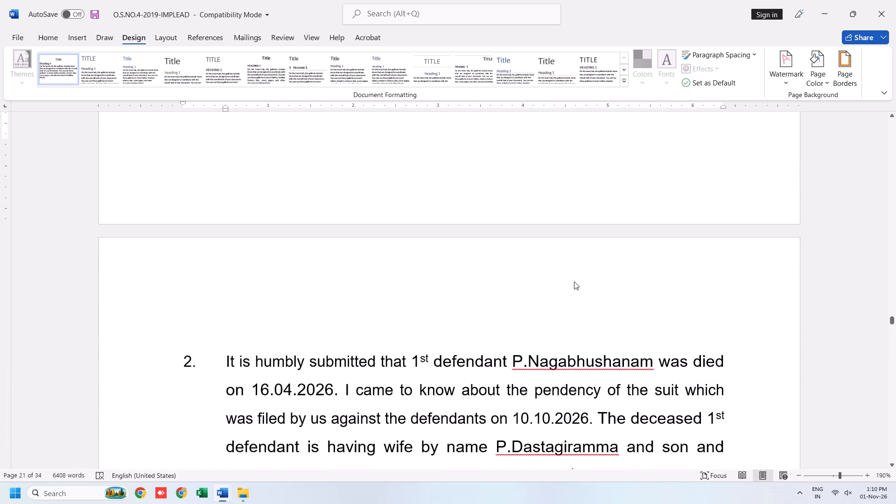
key("Return")
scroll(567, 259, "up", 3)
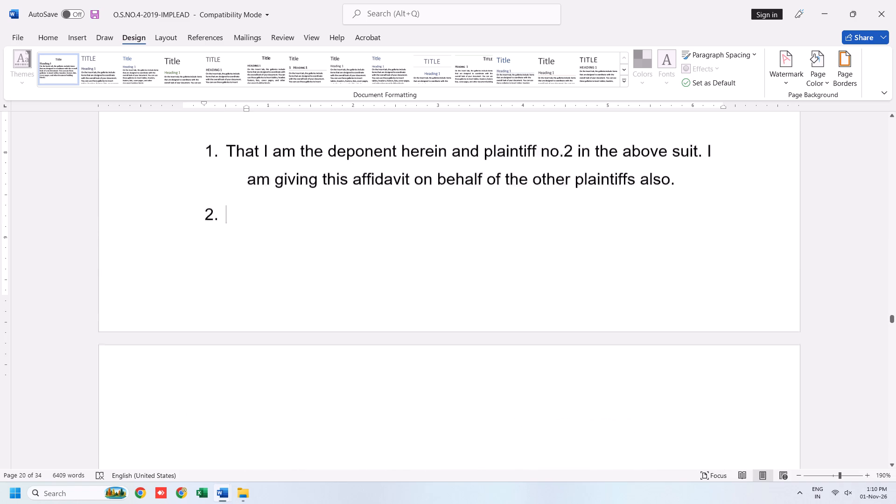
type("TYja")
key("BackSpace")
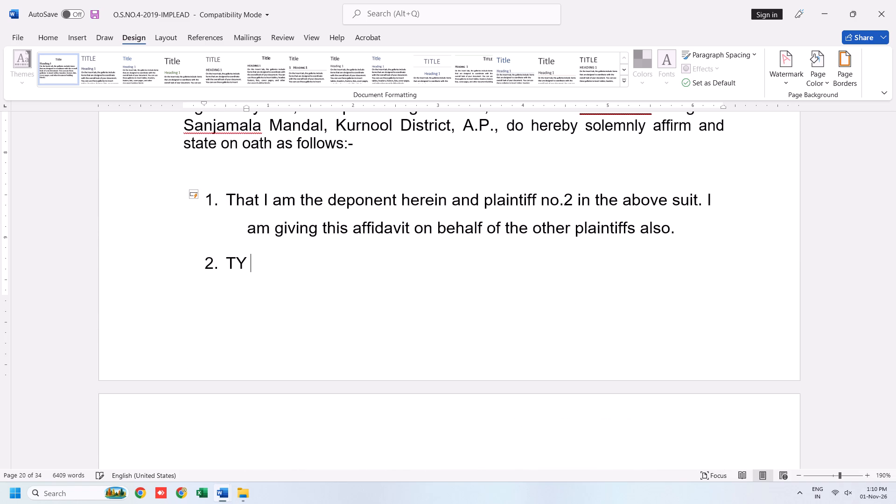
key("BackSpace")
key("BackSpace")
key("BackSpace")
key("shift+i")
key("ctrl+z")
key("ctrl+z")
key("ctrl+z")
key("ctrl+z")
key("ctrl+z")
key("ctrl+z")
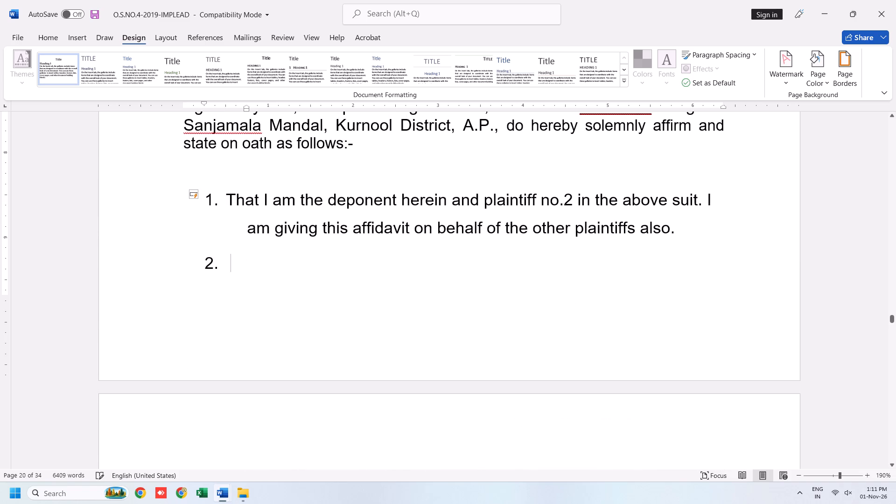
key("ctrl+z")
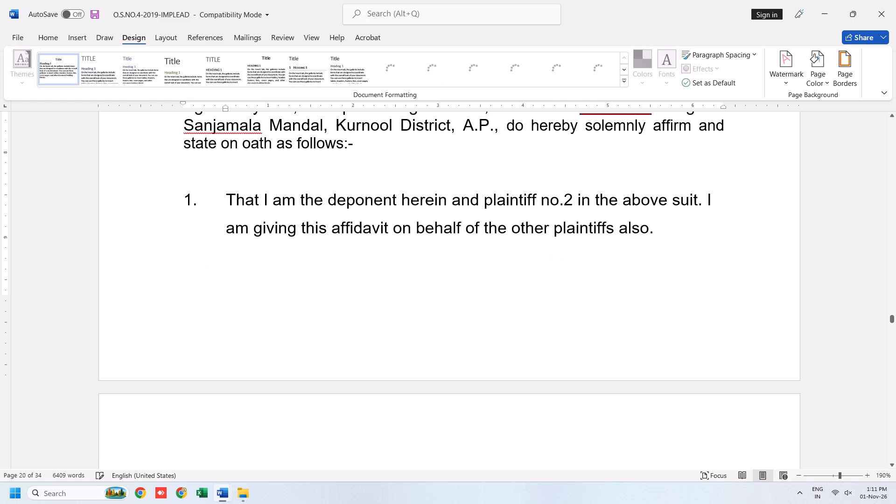
Enter the paragraph "I know the facts of the suit." numbered "2." below paragraph 1.
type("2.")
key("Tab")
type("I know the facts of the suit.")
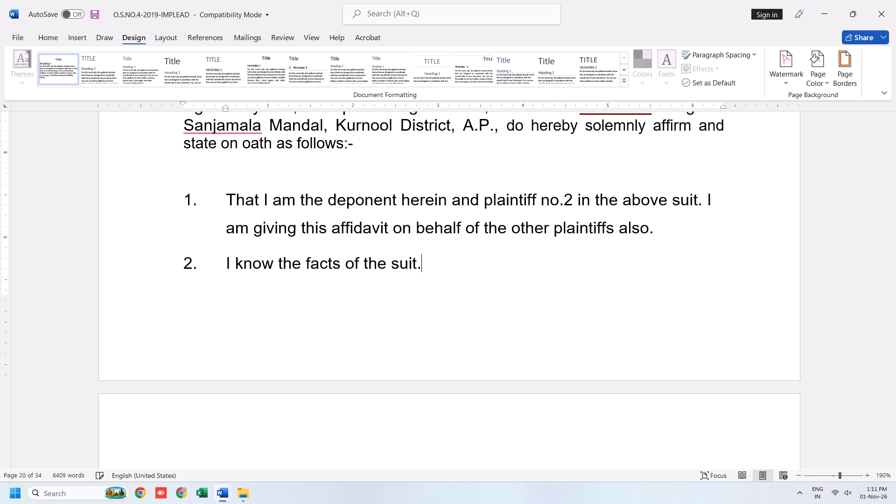
Renumber the pasted paragraph about the 1st defendant's death as 3.
scroll(418, 273, "down", 5)
left_click(184, 334)
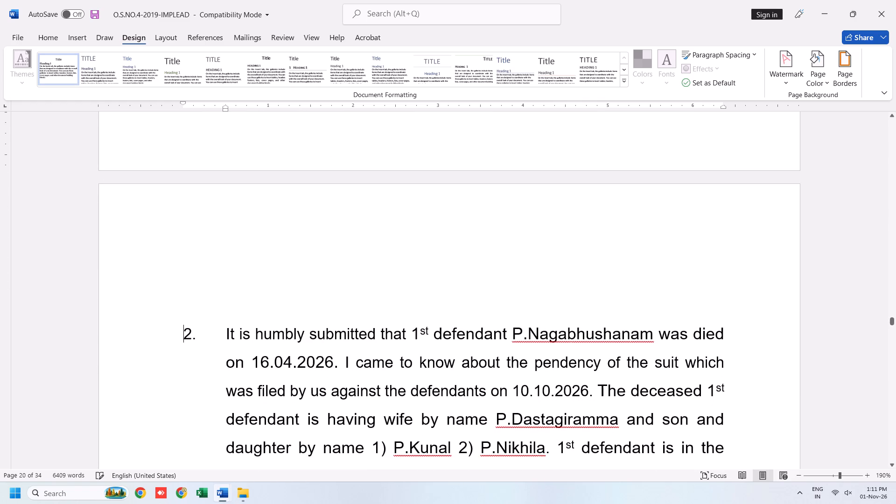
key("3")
key("Delete")
Delete the blank lines between paragraphs 2 and 3, keeping the number of paragraph 2.
key("Up")
key("Up")
key("Delete")
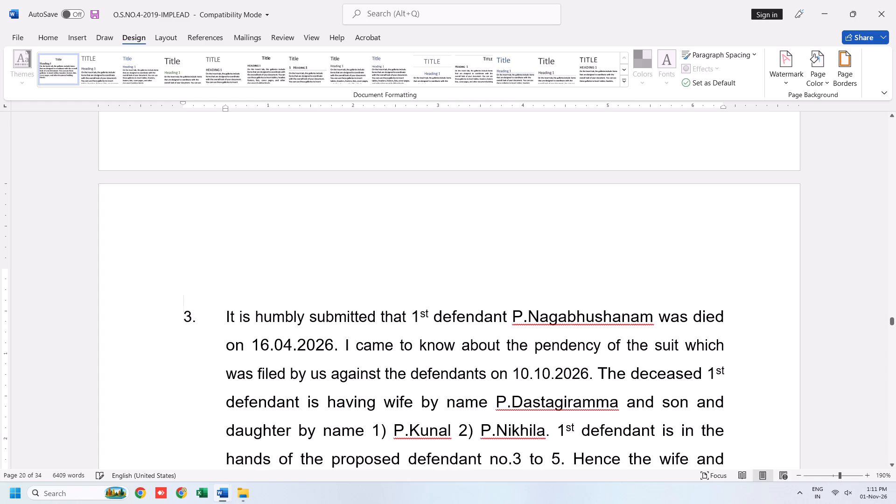
key("Delete")
key("Up")
key("Delete")
key("Up")
key("Delete")
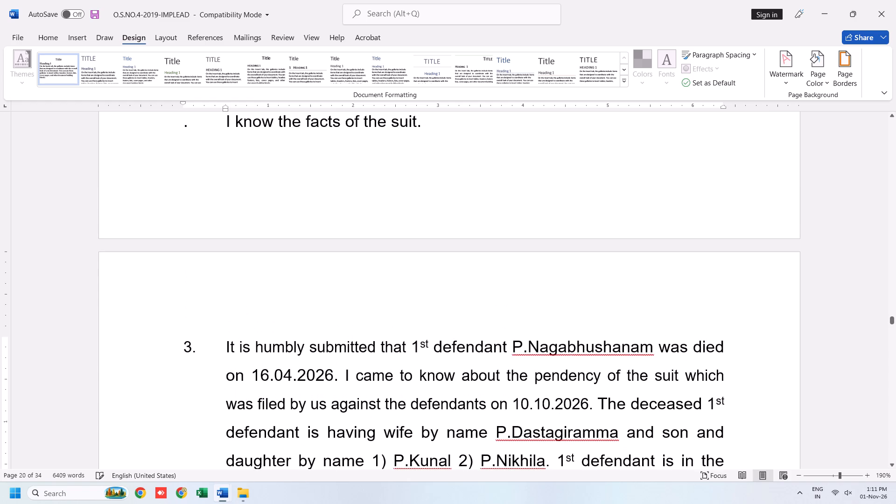
key("ctrl+z")
Review paragraph 3, change "1st plaintiff" to "1st defendant" in its last sentence, and save the document.
scroll(191, 329, "down", 4)
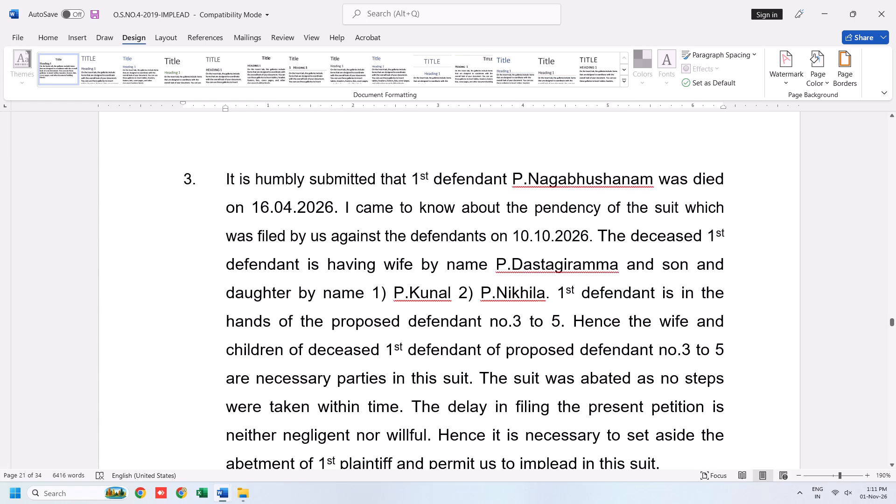
left_click(561, 200)
scroll(411, 269, "down", 1)
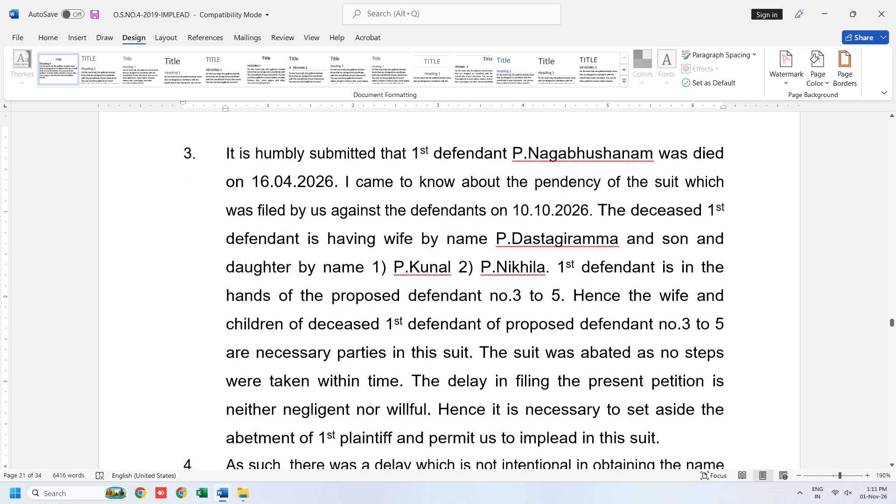
scroll(435, 264, "down", 1)
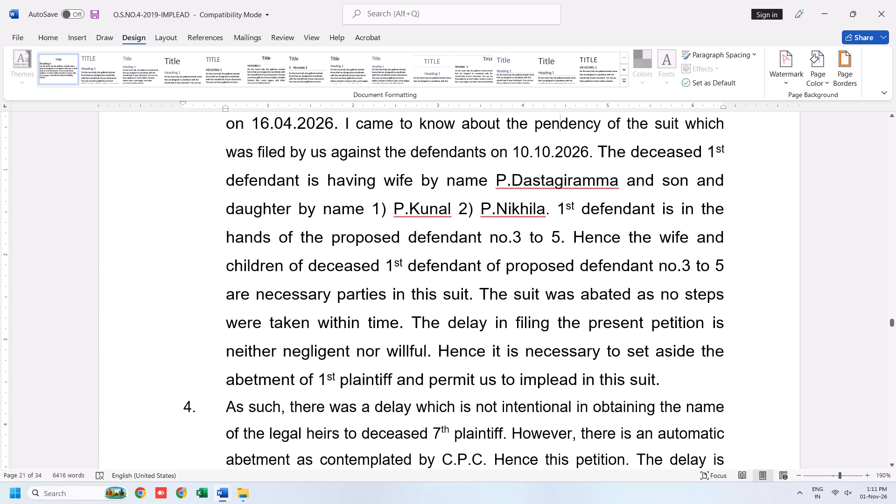
scroll(473, 309, "down", 1)
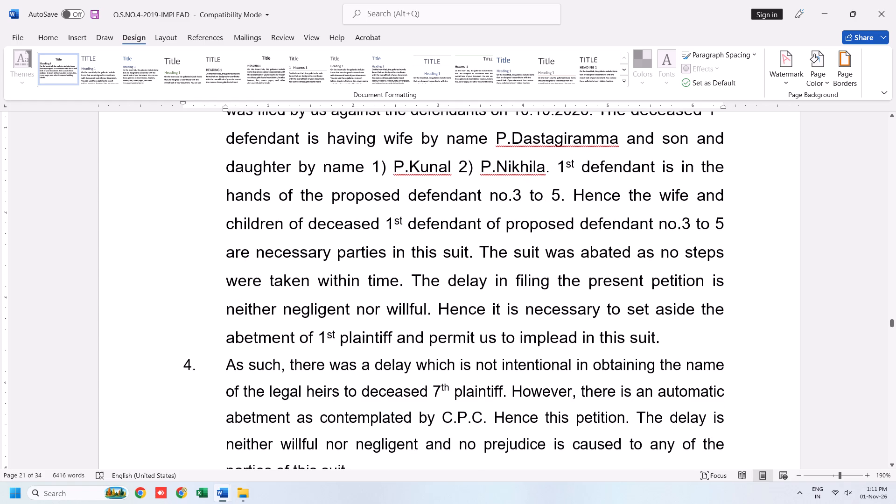
left_click(339, 336)
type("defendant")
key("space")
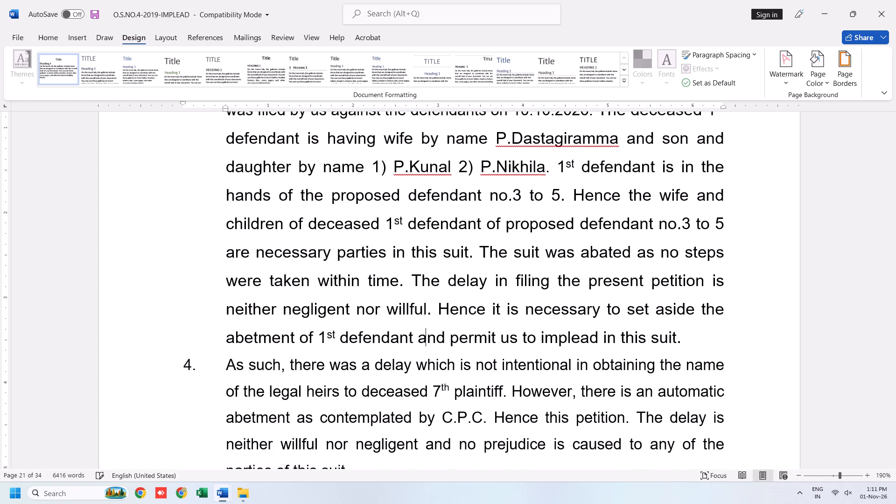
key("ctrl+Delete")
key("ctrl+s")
Insert "defendant no.3 to 5" after "permit" in the last sentence of paragraph 3.
left_click(513, 357)
left_click(485, 379)
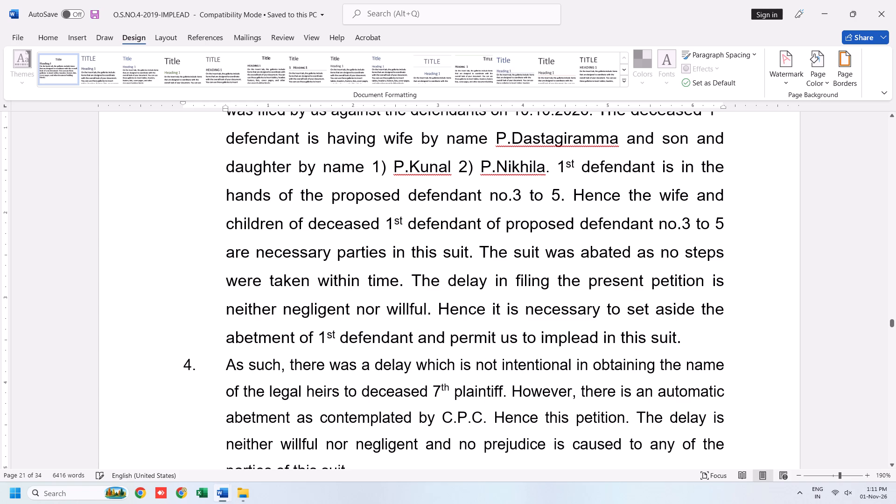
left_click(497, 338)
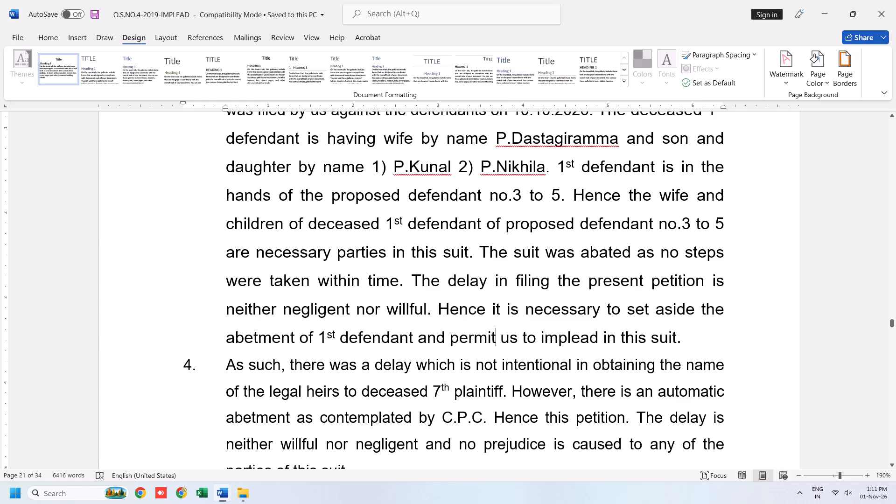
left_click(498, 335)
left_click(502, 335)
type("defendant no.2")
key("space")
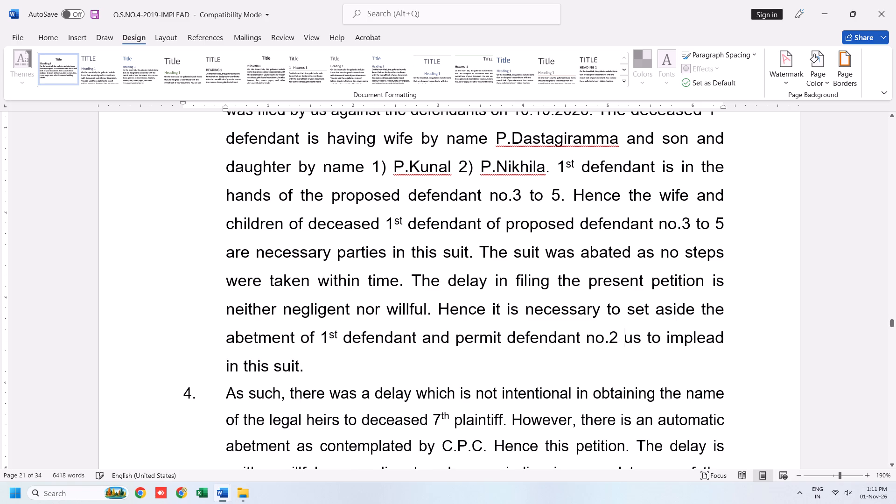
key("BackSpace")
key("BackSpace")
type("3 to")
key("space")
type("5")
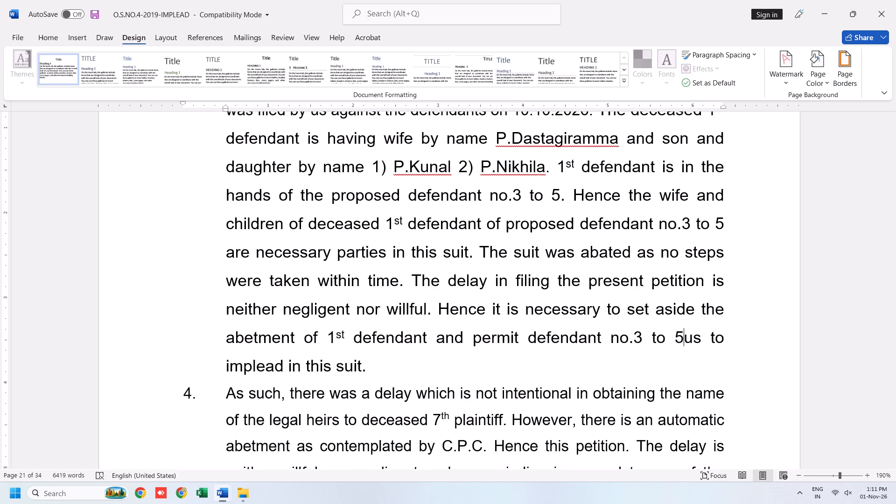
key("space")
Check the affidavit's party list and paragraphs, and delete the leftover word "us" after "defendant no.3 to 5" in paragraph 3.
scroll(485, 323, "up", 3)
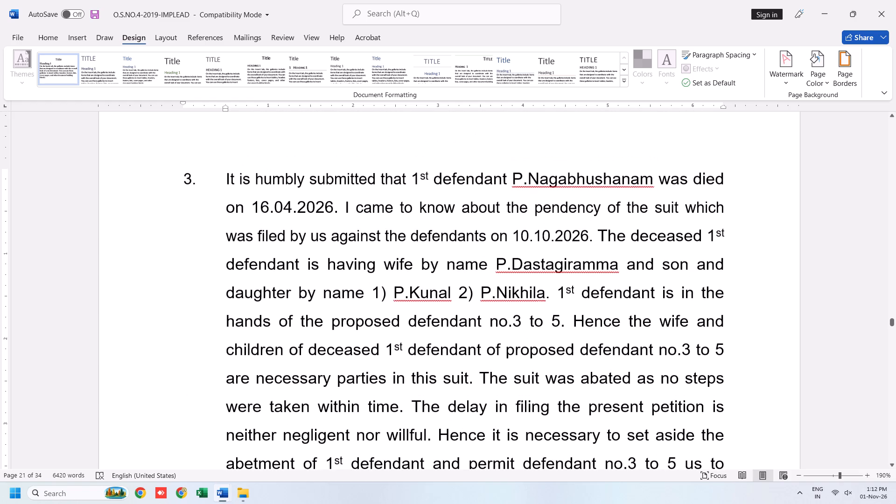
scroll(484, 319, "up", 8)
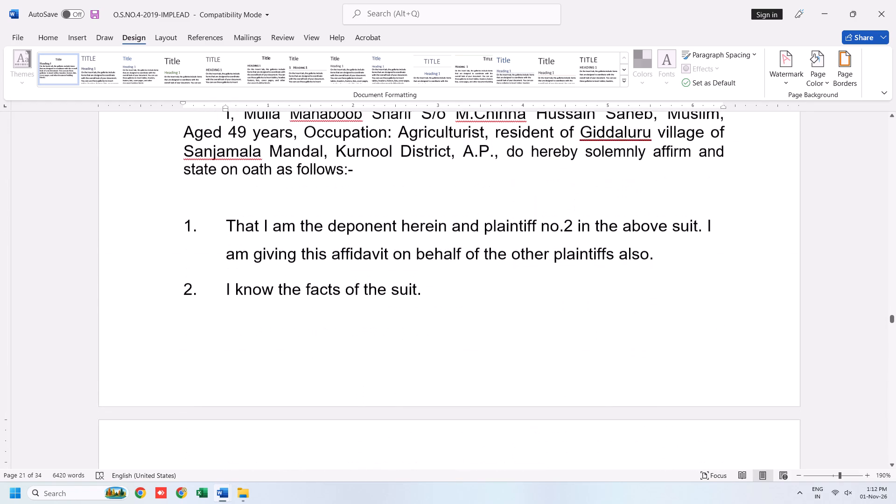
scroll(458, 277, "up", 6)
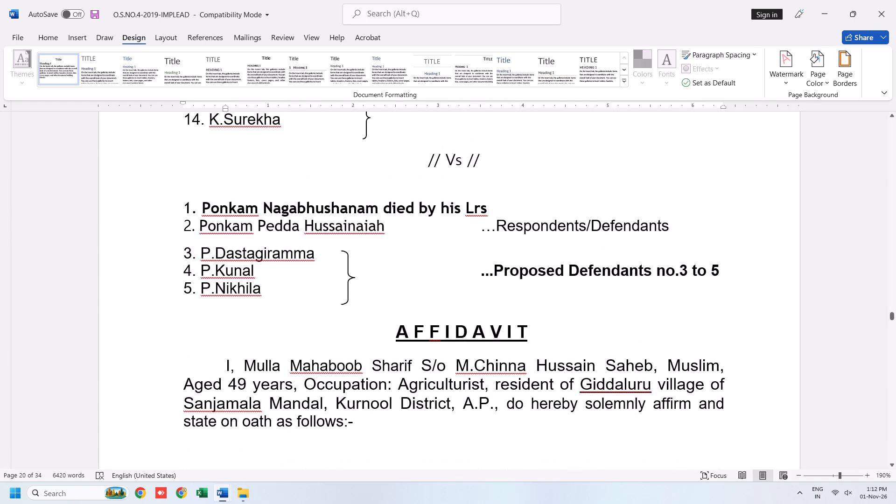
scroll(407, 264, "down", 20)
scroll(407, 264, "down", 7)
scroll(376, 261, "up", 4)
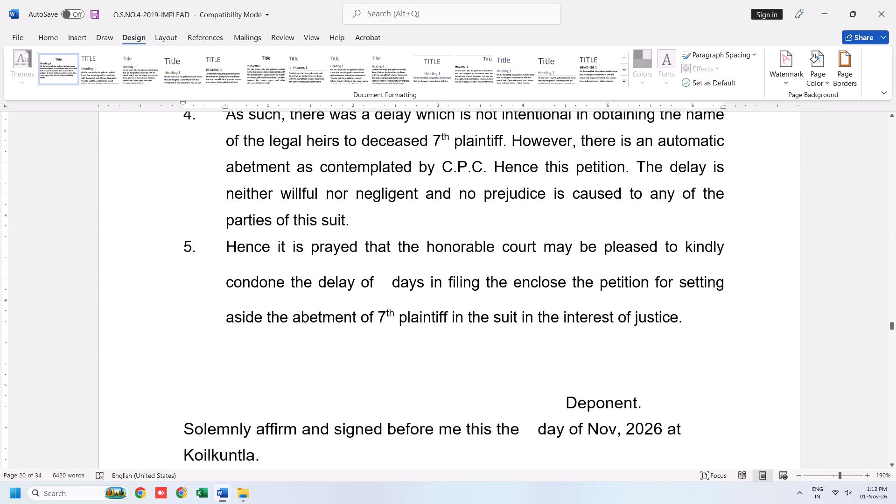
left_click(407, 251)
scroll(405, 251, "up", 2)
left_click(657, 223)
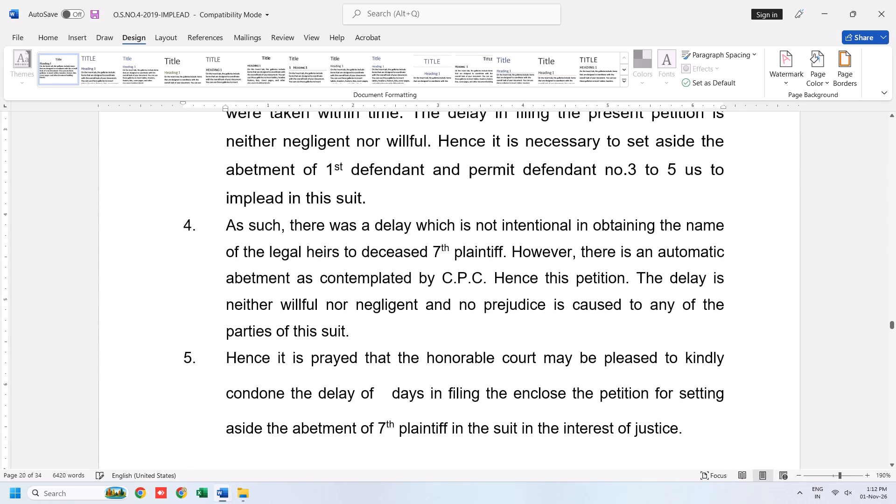
left_click(686, 168)
key("ctrl+Delete")
left_click(614, 199)
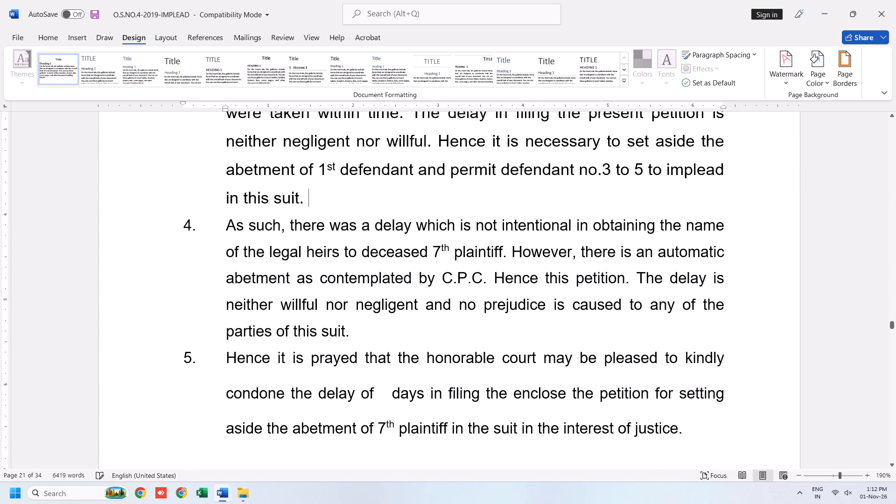
left_click(446, 199)
left_click(433, 192)
left_click(408, 215)
Change "7th plaintiff" to "1st defendant" in paragraph 4 and save the document.
left_click(437, 251)
key("Left")
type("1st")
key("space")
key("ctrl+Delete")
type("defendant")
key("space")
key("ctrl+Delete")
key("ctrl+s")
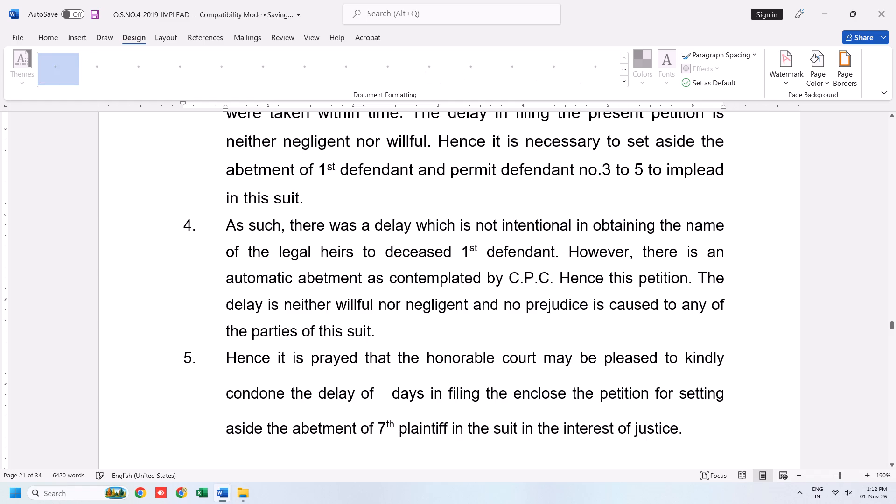
Review the rest of paragraph 4 and the wording about the days of delay in paragraph 5.
left_click(349, 273)
left_click(516, 299)
left_click(390, 338)
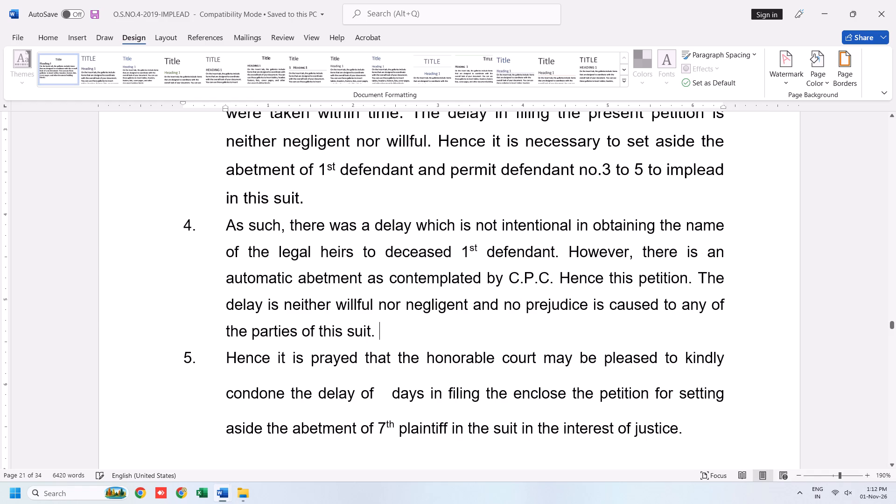
left_click(440, 343)
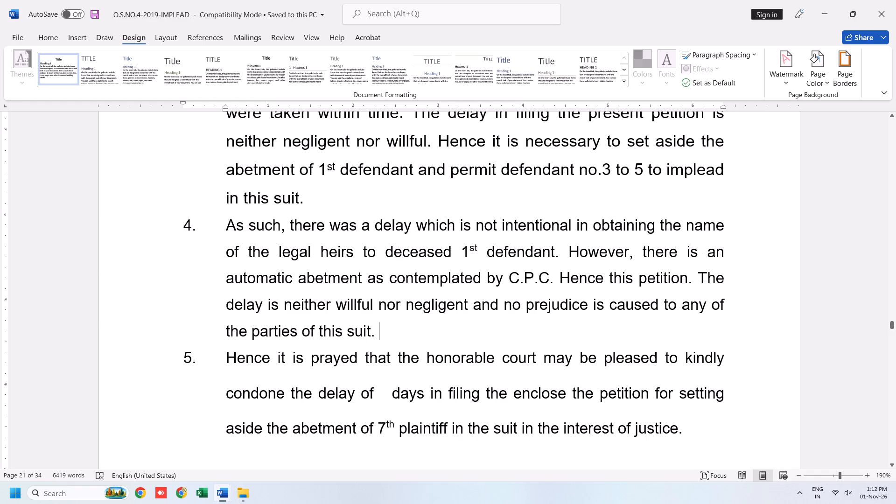
scroll(390, 390, "down", 2)
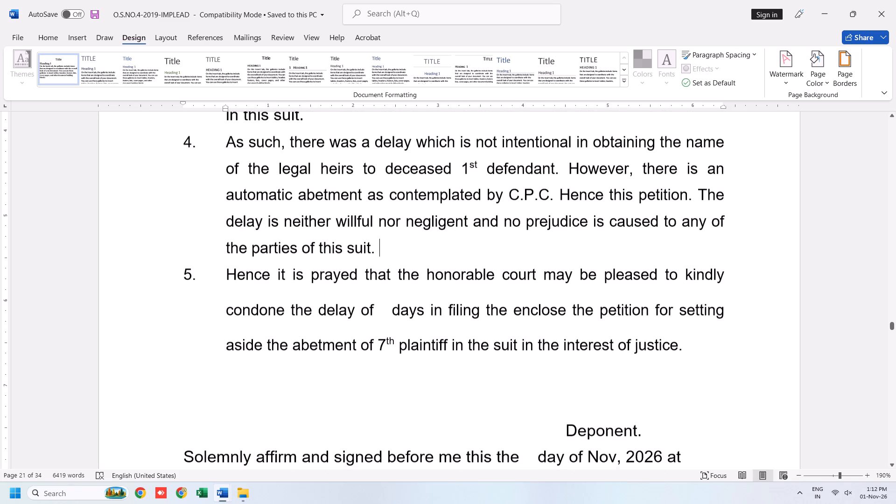
left_click_drag(396, 343, 402, 342)
left_click(393, 308)
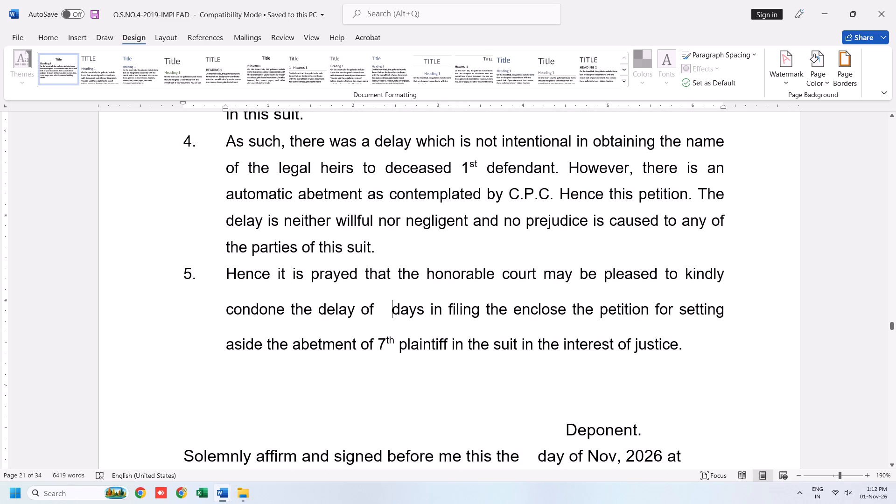
left_click_drag(386, 301, 431, 322)
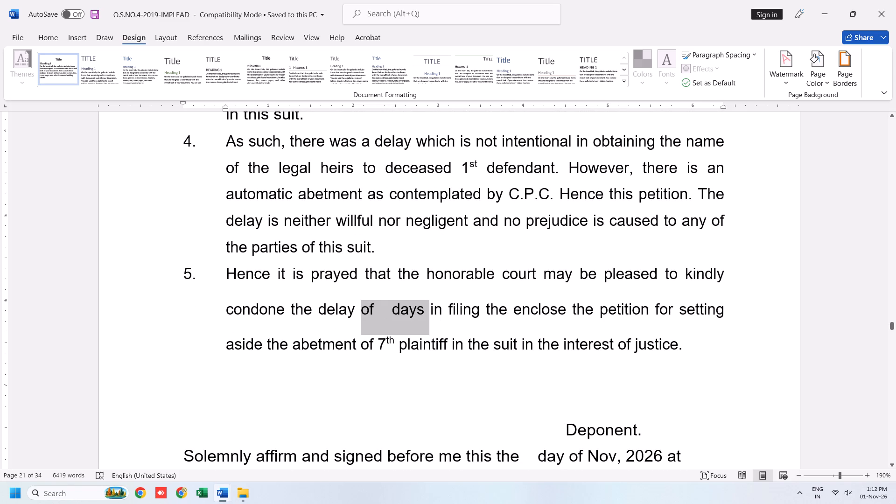
left_click_drag(431, 322, 432, 324)
left_click(432, 324)
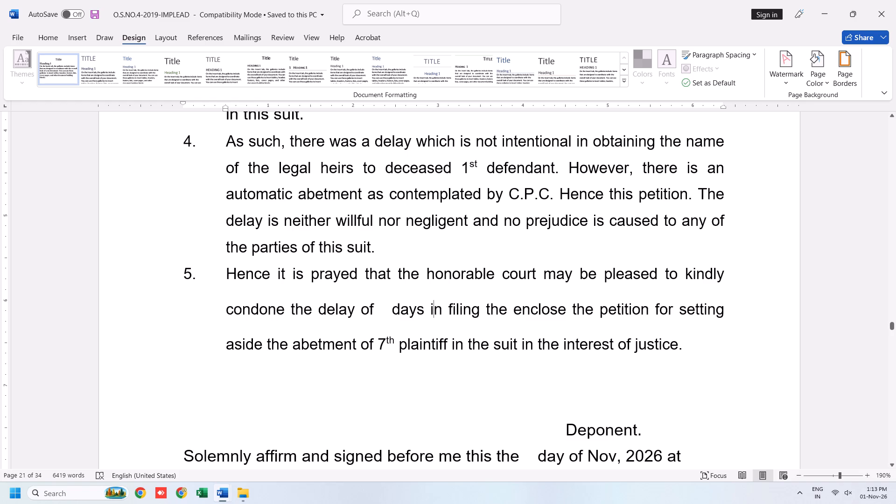
left_click(444, 319)
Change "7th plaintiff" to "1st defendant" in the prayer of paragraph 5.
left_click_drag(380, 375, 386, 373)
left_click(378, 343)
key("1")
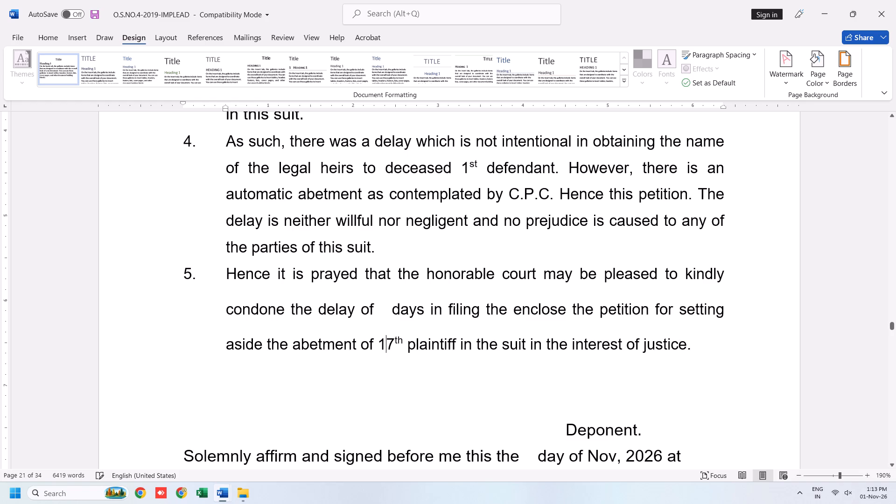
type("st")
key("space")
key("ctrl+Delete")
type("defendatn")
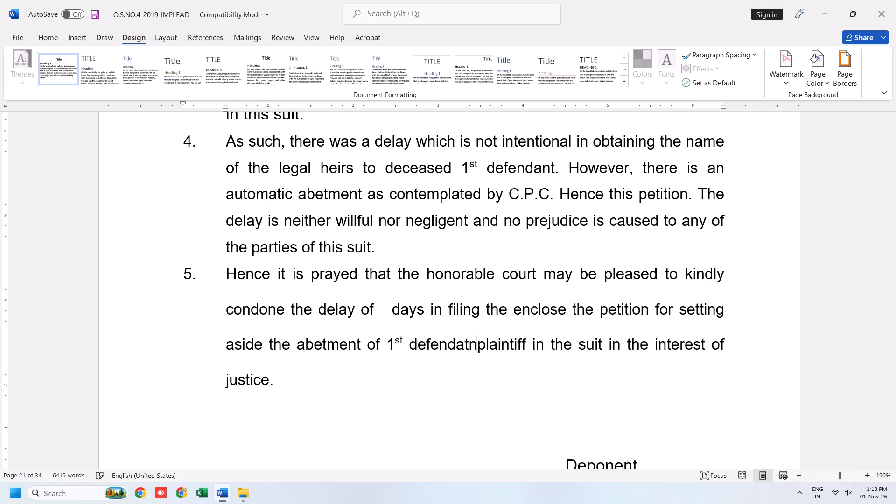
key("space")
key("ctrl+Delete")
Copy the prayer wording from "kindly set aside abetment of 7th plaintiff" to "interest of justice." in paragraph 4 of the preceding affidavit.
scroll(375, 341, "down", 4)
scroll(583, 363, "down", 1)
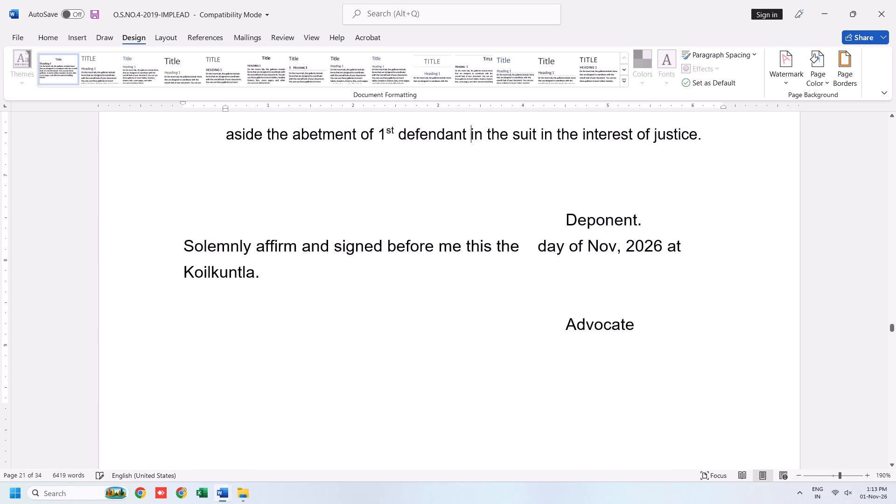
scroll(410, 308, "down", 10)
scroll(341, 340, "up", 16)
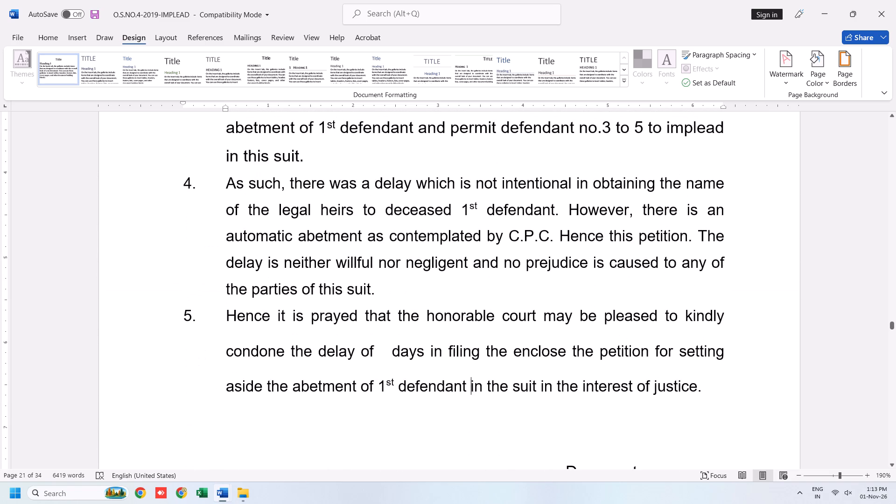
scroll(334, 323, "up", 9)
key("Page_Up")
key("Page_Up")
key("Page_Up")
key("Page_Up")
key("Page_Up")
key("Page_Up")
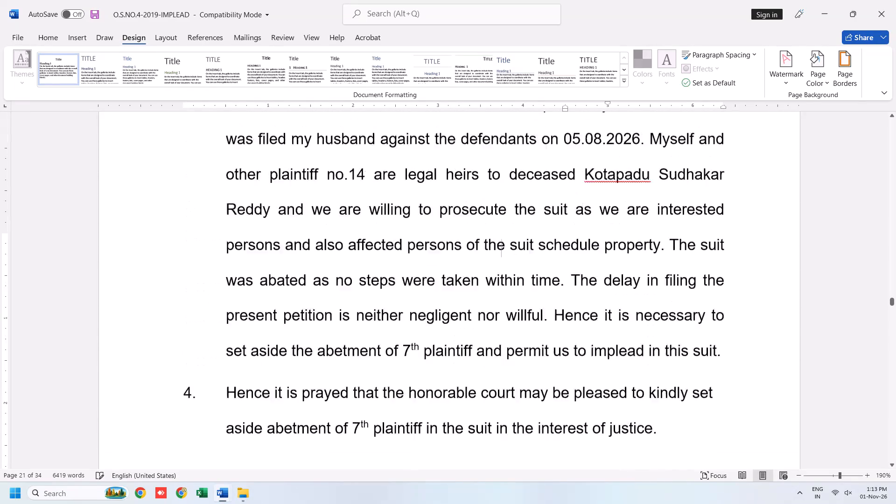
scroll(336, 309, "down", 5)
left_click(324, 375)
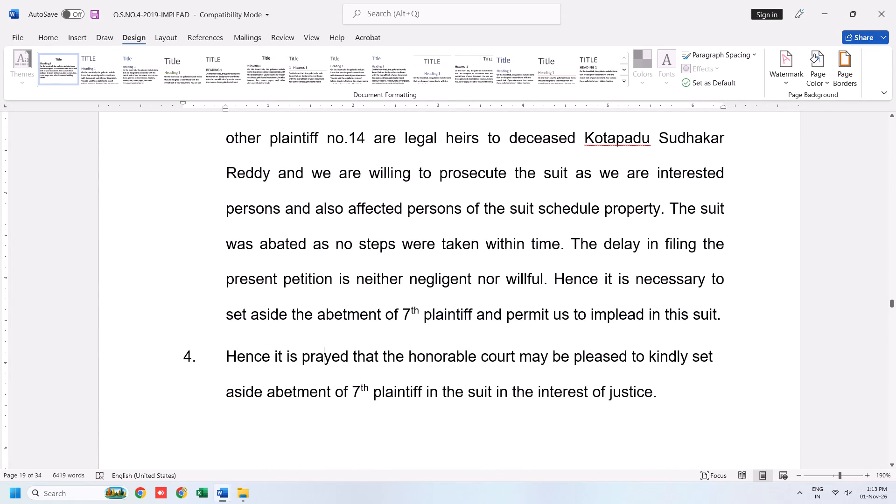
scroll(602, 379, "down", 2)
left_click_drag(649, 270, 675, 315)
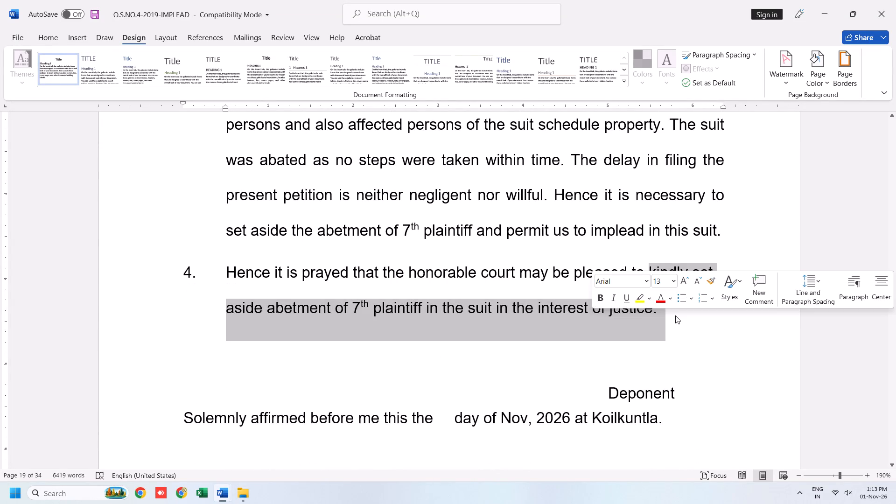
key("ctrl+c")
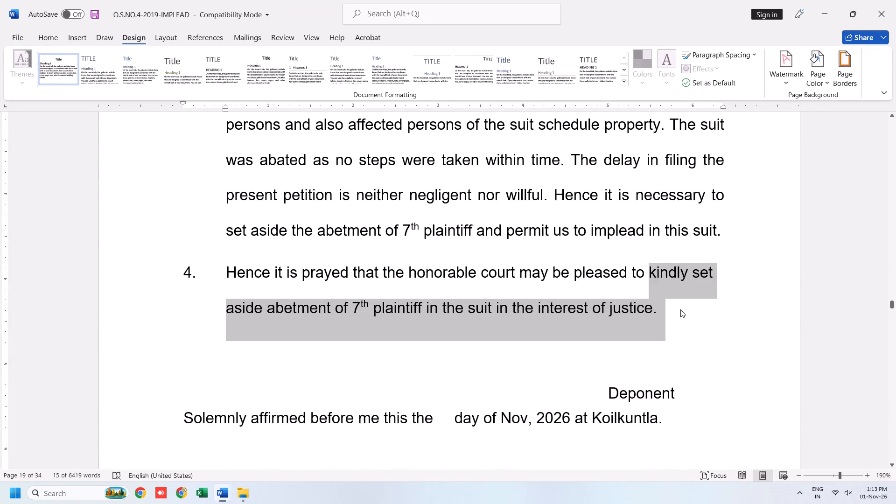
Replace paragraph 5's prayer wording from "kindly condone the delay" to its end with the copied set-aside wording in the 1st defendant's affidavit.
scroll(606, 317, "down", 4)
scroll(568, 323, "down", 3)
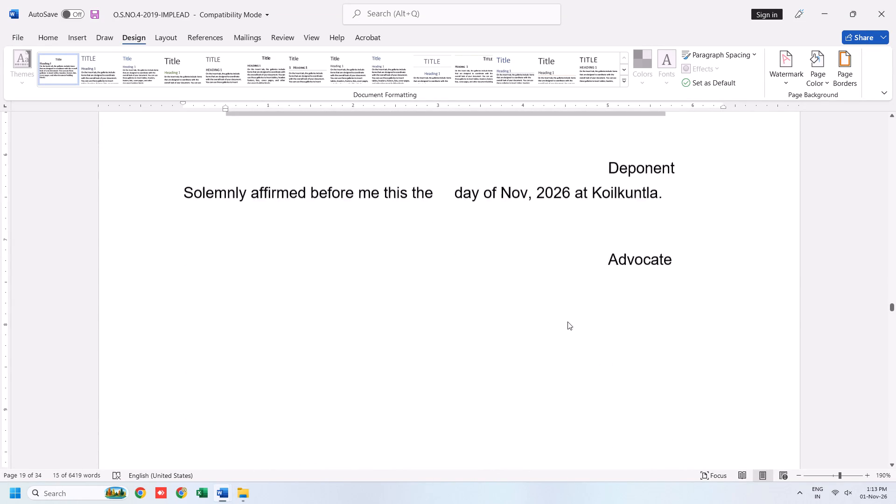
scroll(567, 322, "down", 20)
scroll(567, 322, "down", 14)
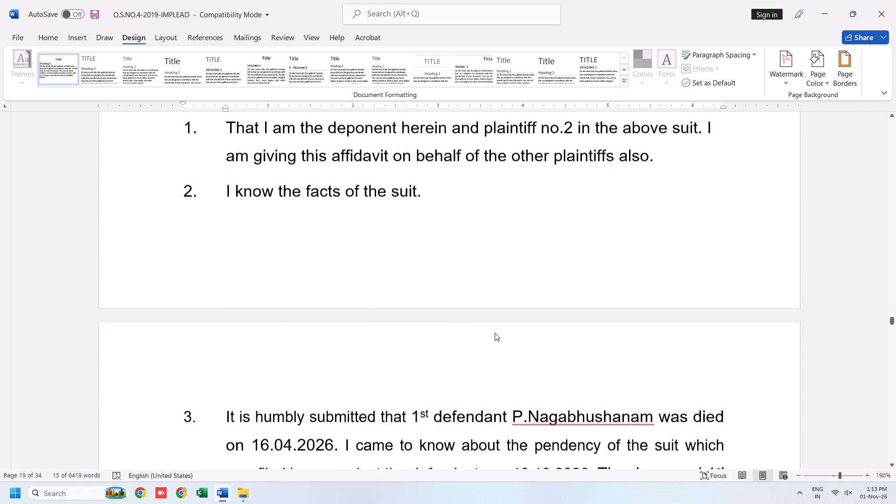
scroll(495, 333, "down", 12)
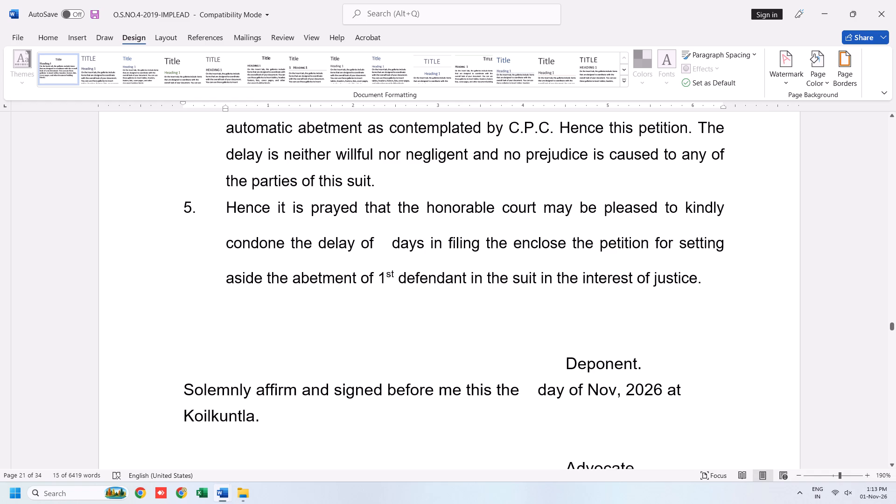
left_click_drag(687, 206, 735, 273)
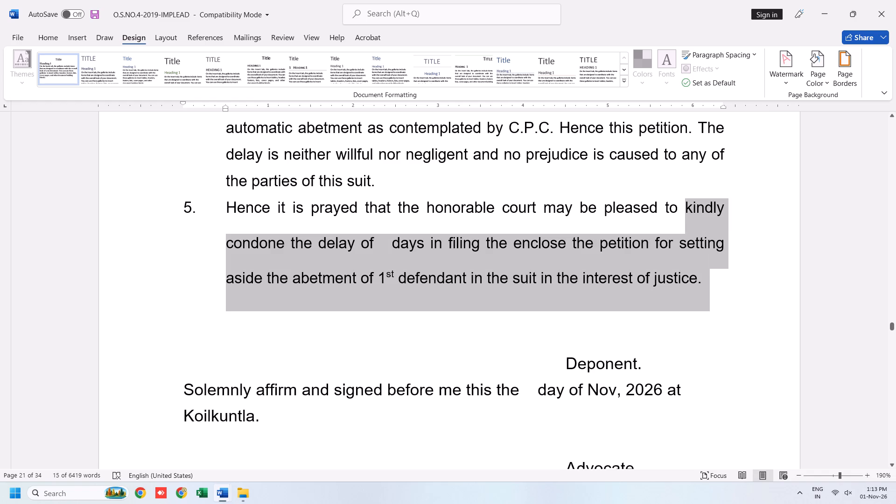
left_click_drag(735, 273, 738, 275)
key("ctrl+v")
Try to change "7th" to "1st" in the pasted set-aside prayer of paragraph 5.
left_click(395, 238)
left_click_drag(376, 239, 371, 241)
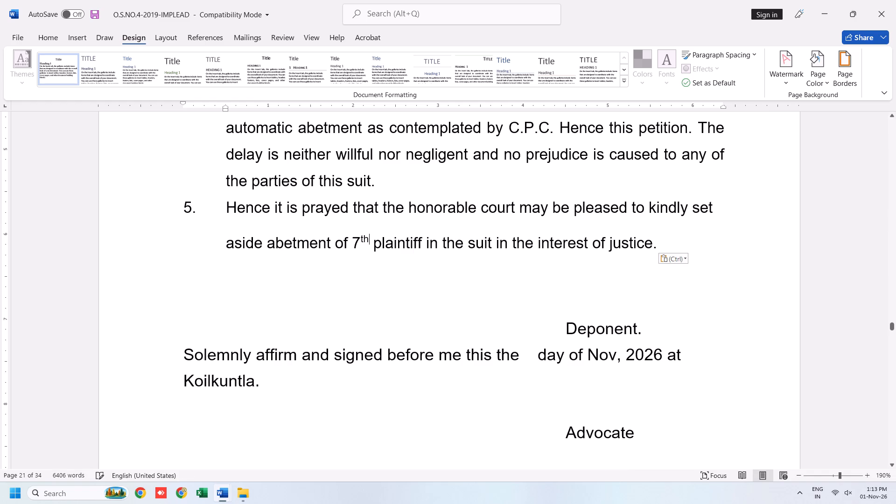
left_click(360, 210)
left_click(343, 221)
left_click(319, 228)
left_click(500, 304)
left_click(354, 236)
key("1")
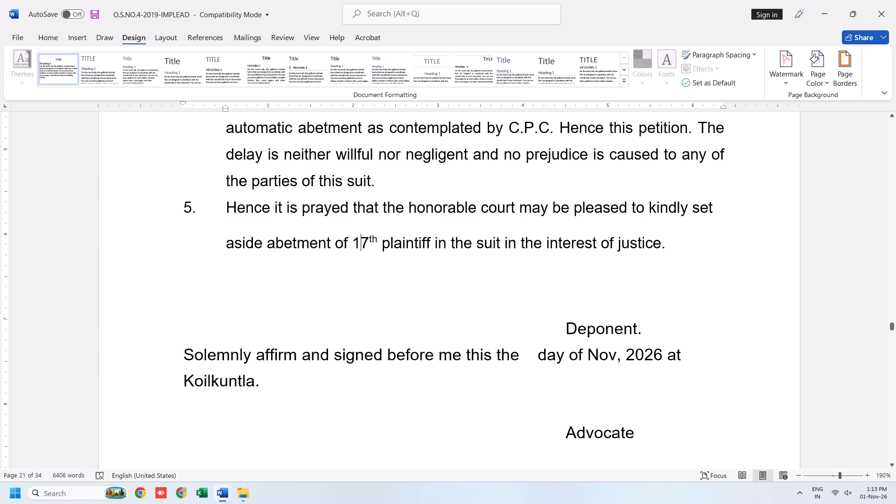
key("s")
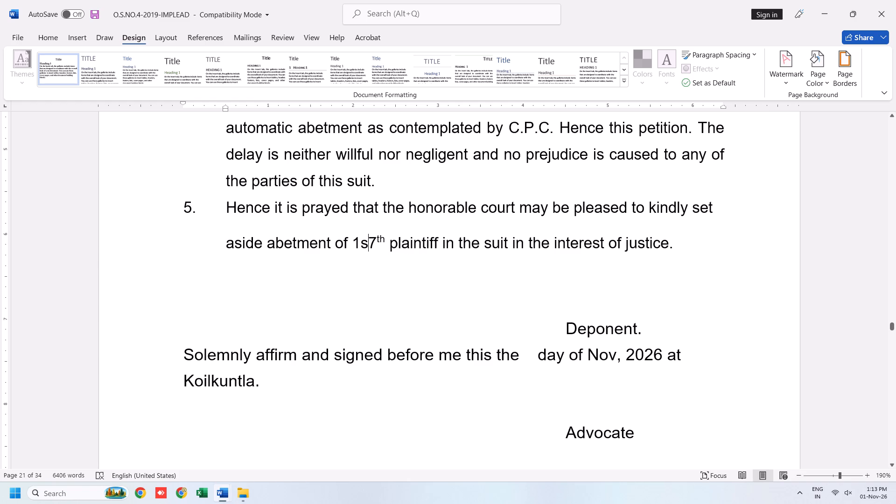
Copy the prayer wording from "pleased to kindly set aside abetment of 1st defendant" to "interest of justice." in the Order 22 Rule 9 petition.
key("Page_Down")
key("Page_Down")
key("Page_Down")
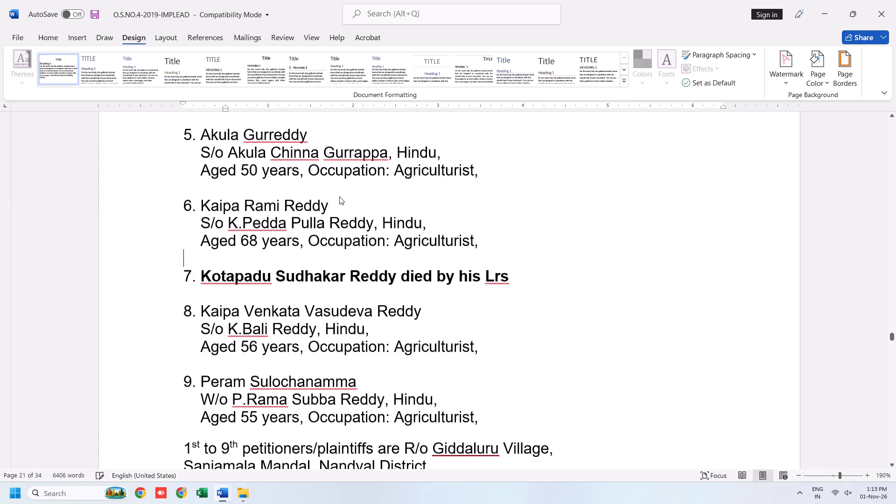
key("Page_Down")
key("Page_Down")
key("Page_Down")
key("Page_Down")
key("Page_Up")
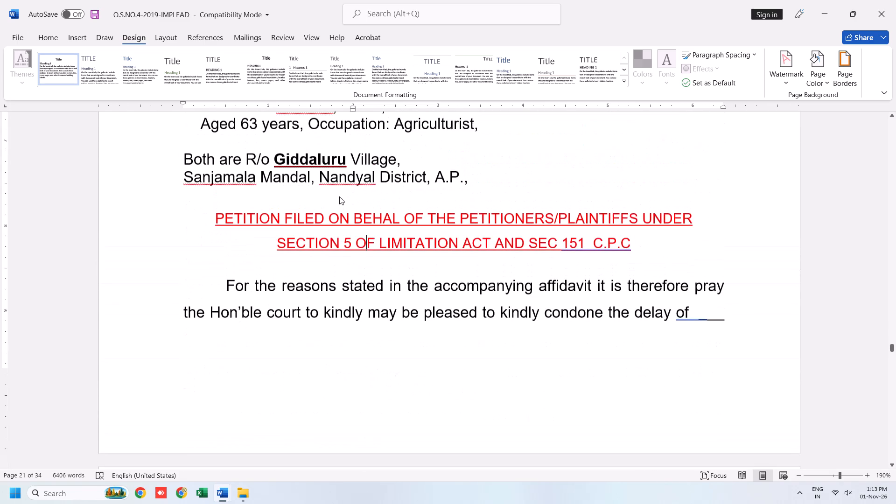
key("Page_Up")
key("Page_Up")
key("Page_Up")
key("Page_Up")
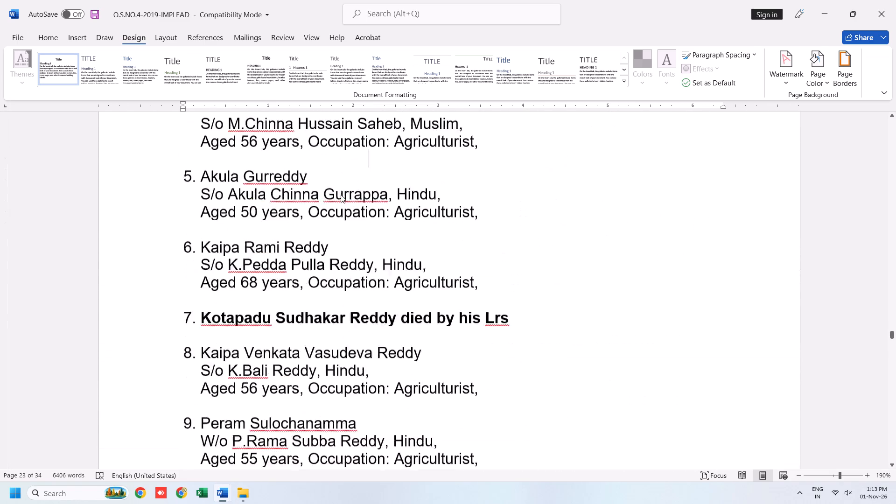
key("Page_Up")
key("Page_Up")
key("Page_Up")
key("Page_Up")
key("Page_Up")
key("Page_Up")
key("Page_Up")
key("Page_Up")
key("Page_Up")
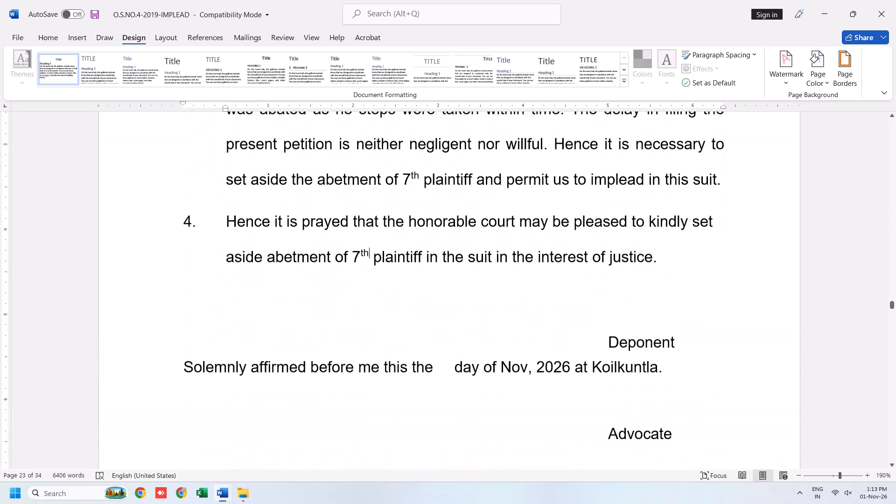
key("Page_Up")
key("Page_Up")
key("Page_Up")
key("Page_Up")
key("Page_Up")
key("Page_Up")
key("Page_Down")
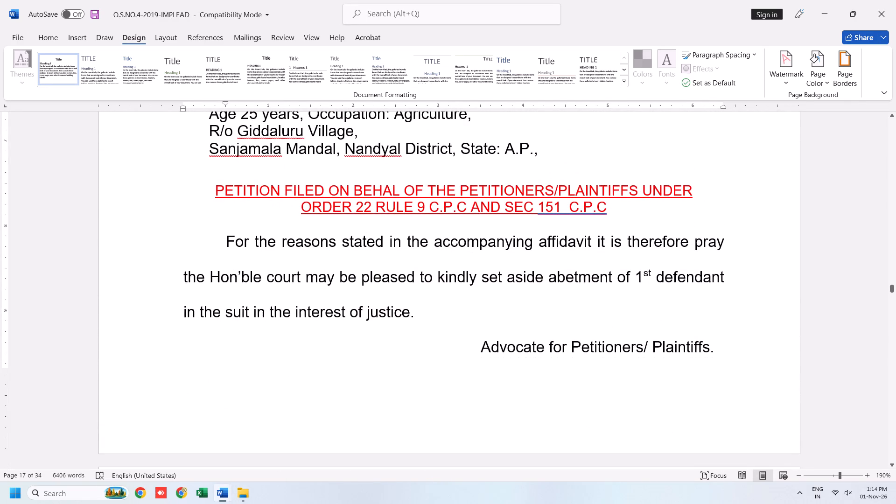
left_click_drag(362, 276, 444, 324)
key("ctrl+c")
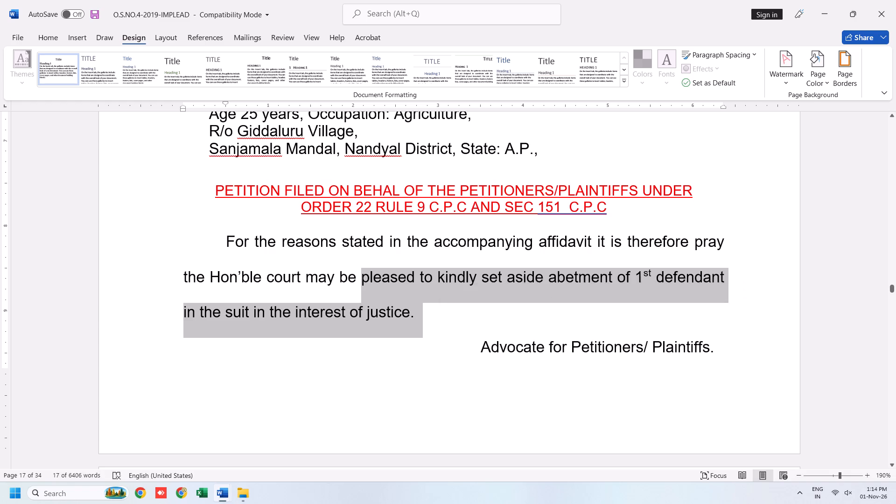
Replace paragraph 5's prayer from "kindly set aside abetment" to its end with the copied 1st defendant wording.
key("Page_Down")
key("Page_Down")
key("Page_Down")
key("Page_Down")
key("Page_Down")
key("Page_Down")
key("Page_Down")
key("Page_Down")
key("Page_Down")
key("Page_Down")
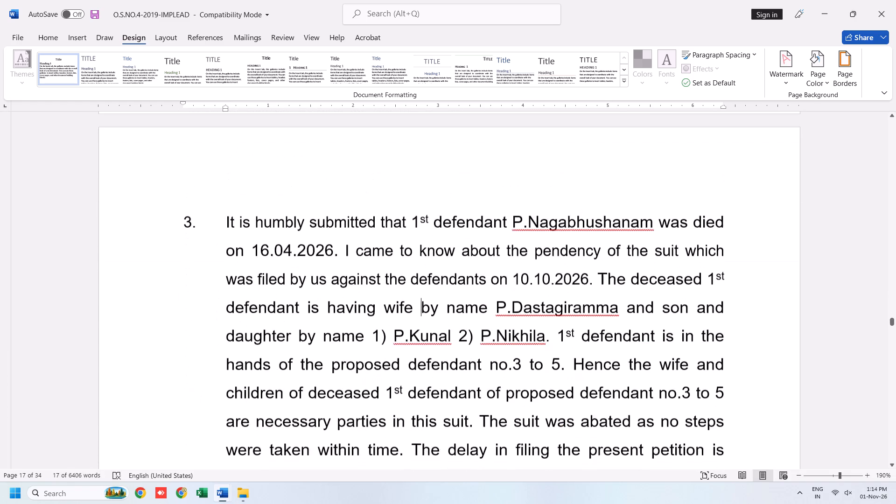
key("Page_Down")
scroll(461, 238, "up", 6)
scroll(460, 238, "down", 6)
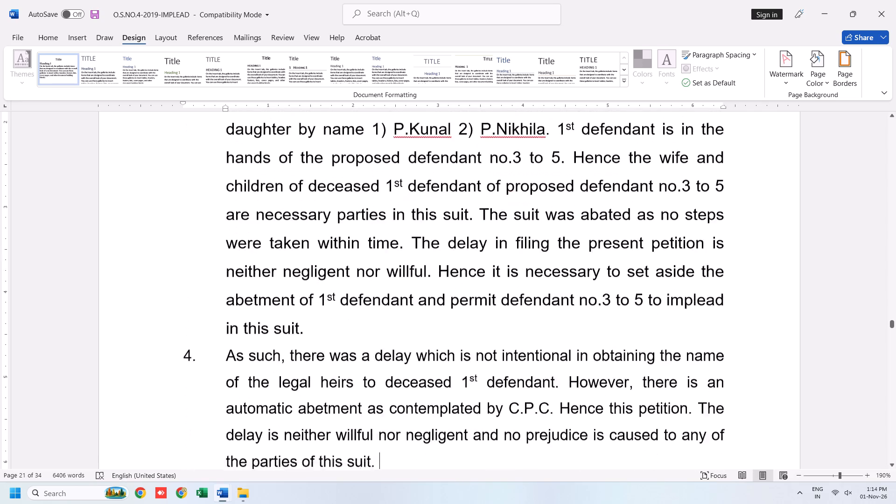
scroll(455, 238, "down", 2)
left_click(443, 310)
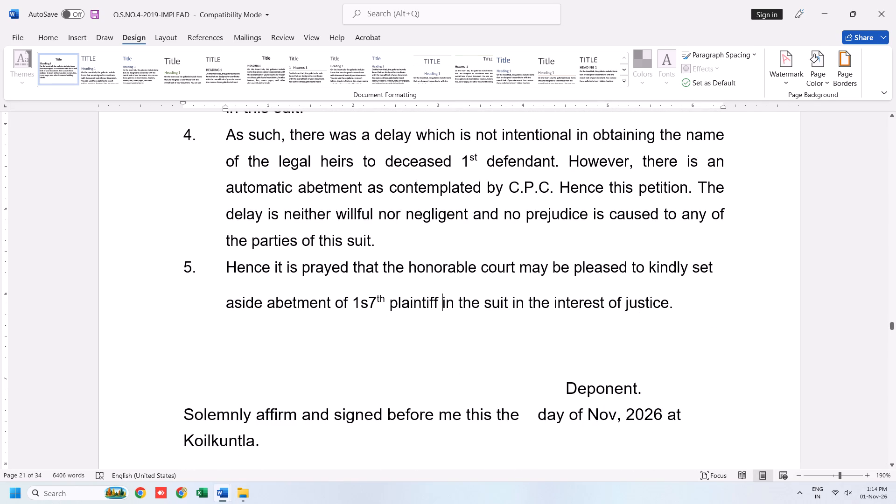
left_click_drag(652, 264, 704, 301)
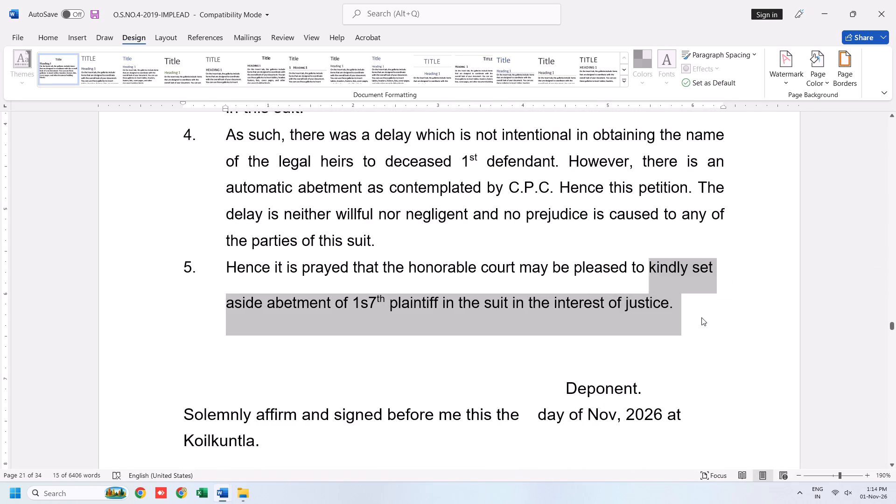
key("ctrl+v")
Remove paragraph 5's first-line indent and indent its remaining lines to align with the text of paragraph 4.
left_click_drag(378, 336, 374, 336)
left_click(226, 262)
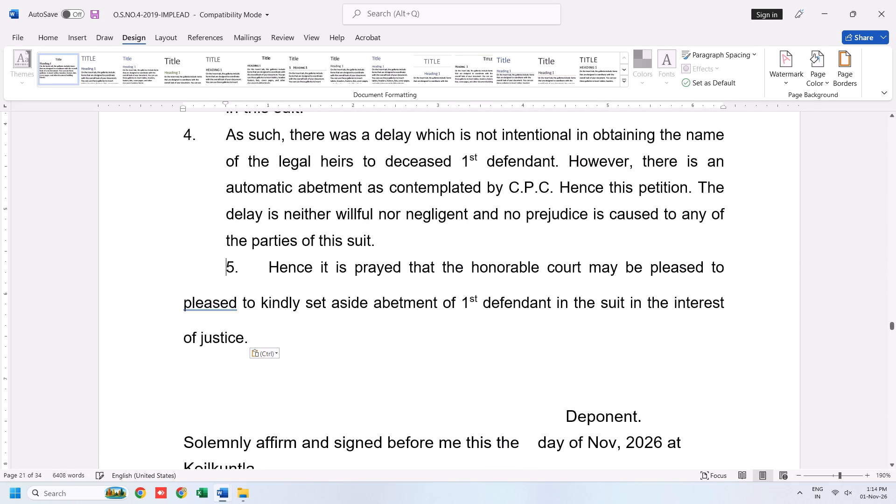
key("BackSpace")
key("Down")
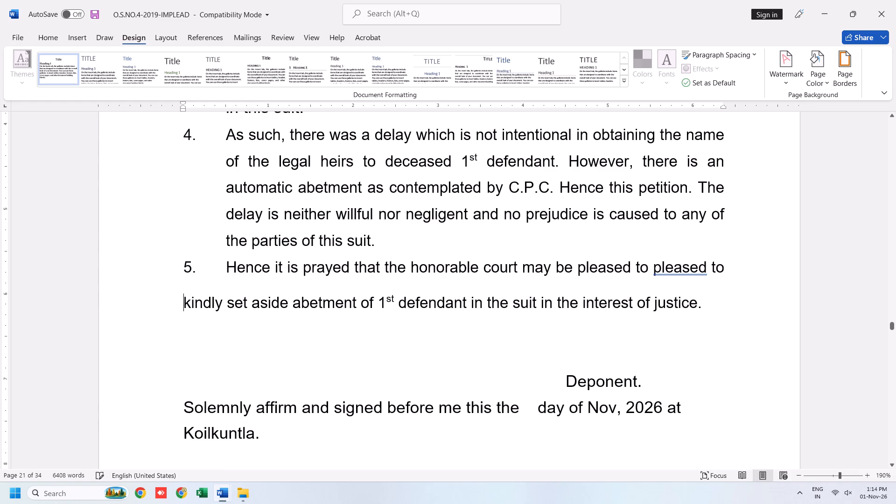
key("Tab")
left_click_drag(431, 300, 435, 296)
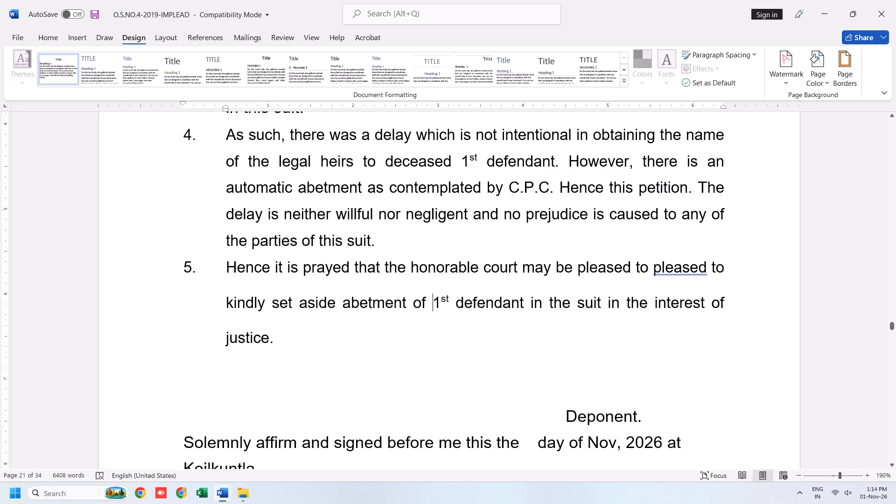
Print three copies of the 1st defendant's affidavit, pages 20-21.
scroll(551, 286, "down", 3)
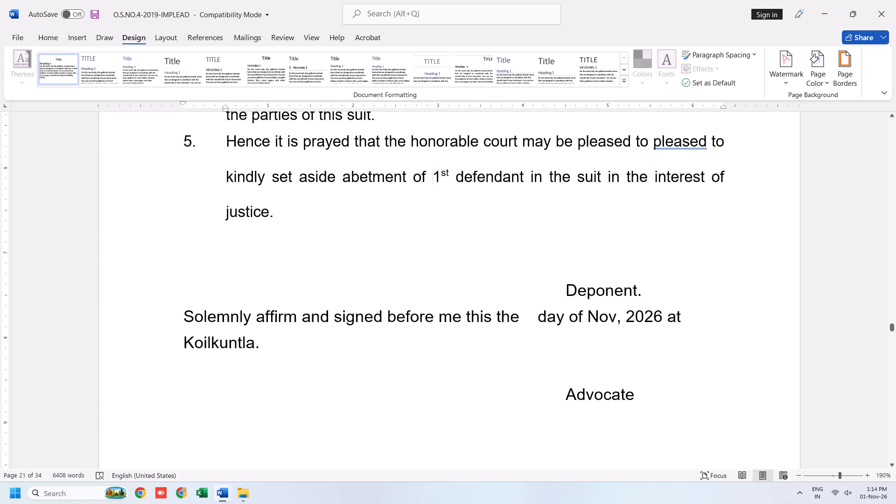
scroll(215, 368, "down", 10)
scroll(465, 285, "up", 20)
scroll(465, 285, "up", 3)
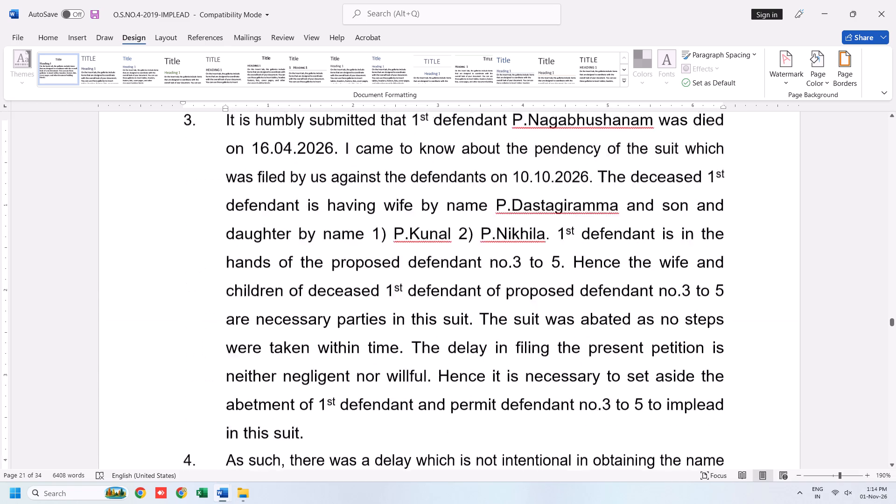
scroll(443, 272, "up", 6)
scroll(442, 271, "up", 17)
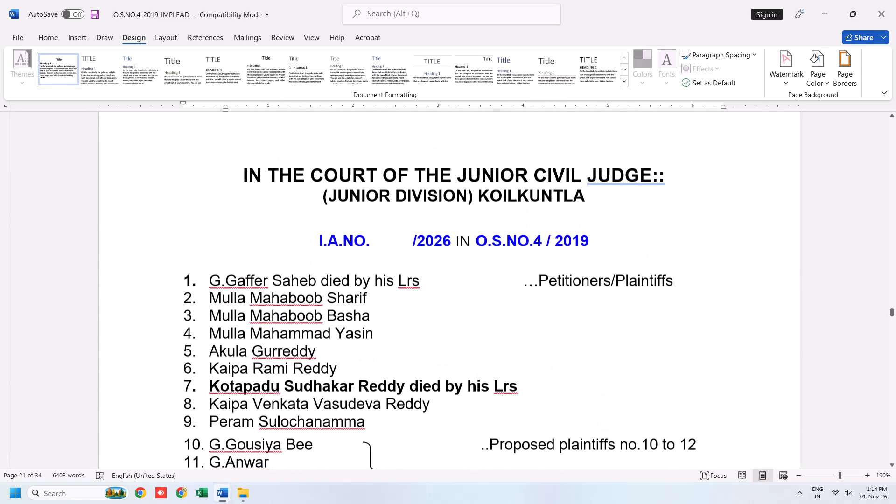
left_click(424, 235)
key("ctrl+p")
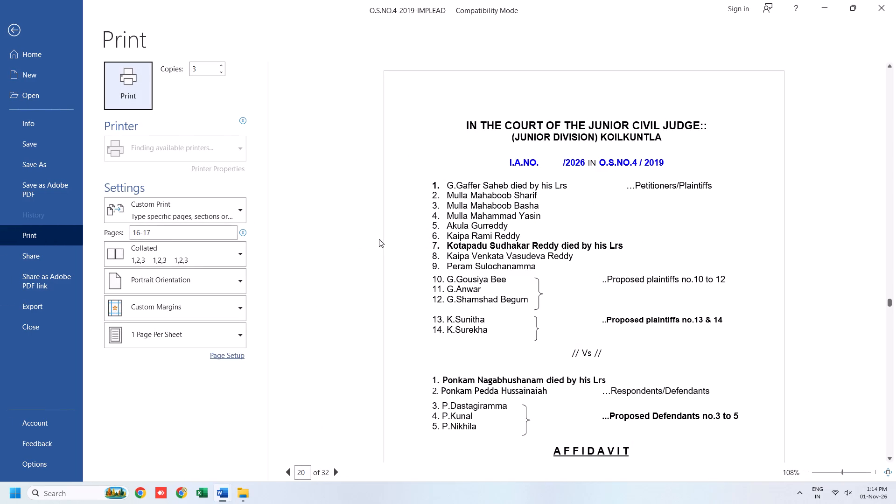
left_click(163, 232)
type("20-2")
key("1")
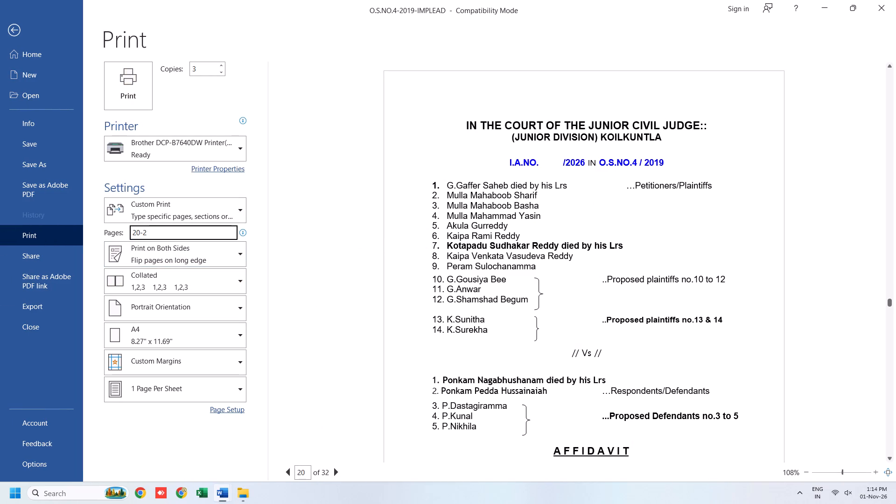
left_click(129, 110)
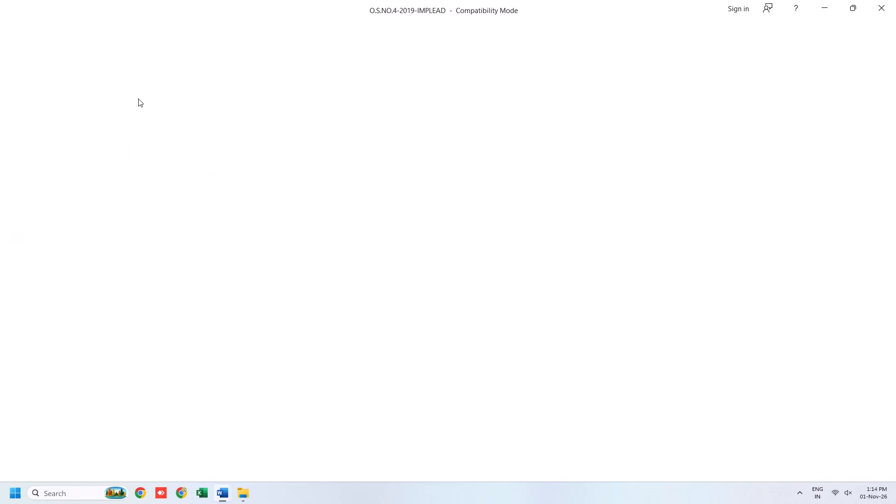
Copy the petition title "PETITION FILED ON BEHAL OF THE PETITIONERS/PLAINTIFFS UNDER ORDER 22 RULE 9 C.P.C AND SEC 151 C.P.C".
scroll(310, 213, "down", 3)
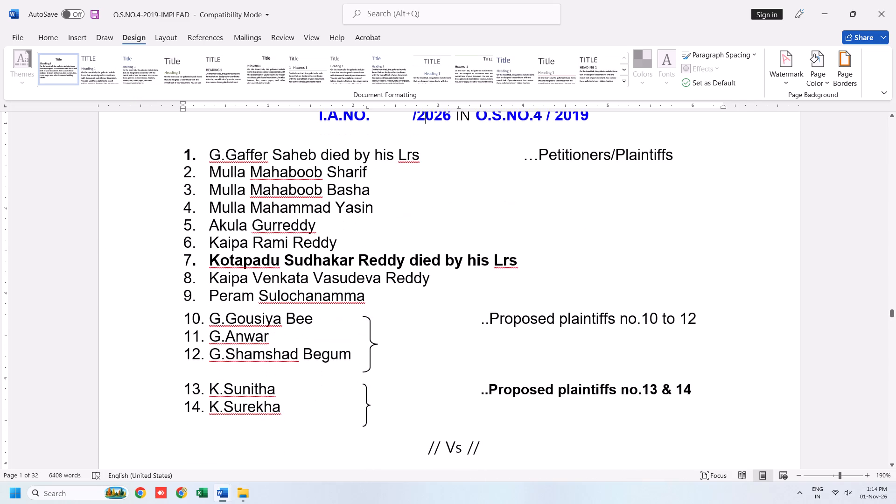
scroll(363, 243, "down", 3)
scroll(399, 307, "down", 4)
scroll(369, 271, "down", 12)
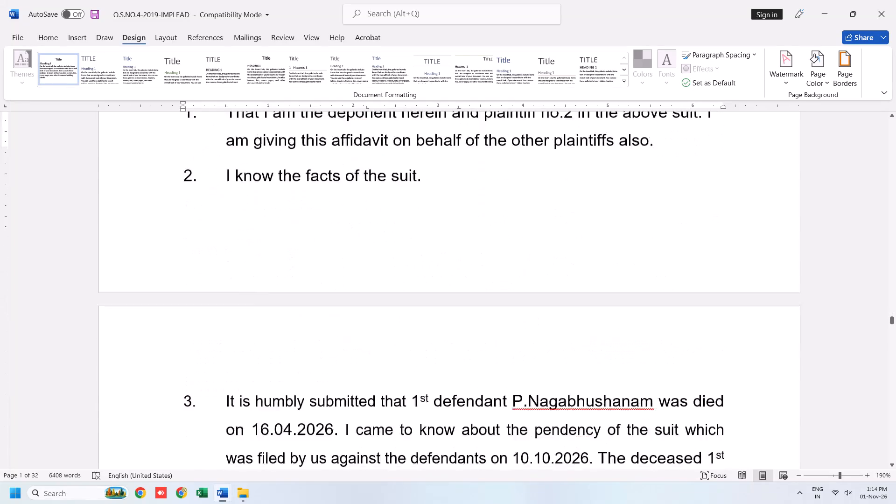
scroll(351, 248, "down", 2)
scroll(406, 259, "down", 9)
scroll(426, 287, "down", 15)
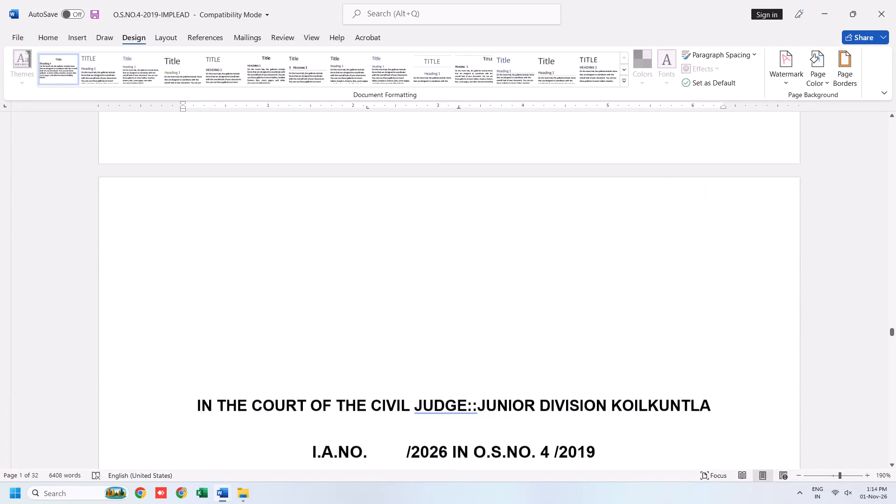
scroll(391, 258, "up", 6)
key("Page_Up")
key("Page_Up")
key("Page_Up")
key("Page_Up")
key("Page_Up")
key("Page_Up")
key("Page_Up")
key("Page_Up")
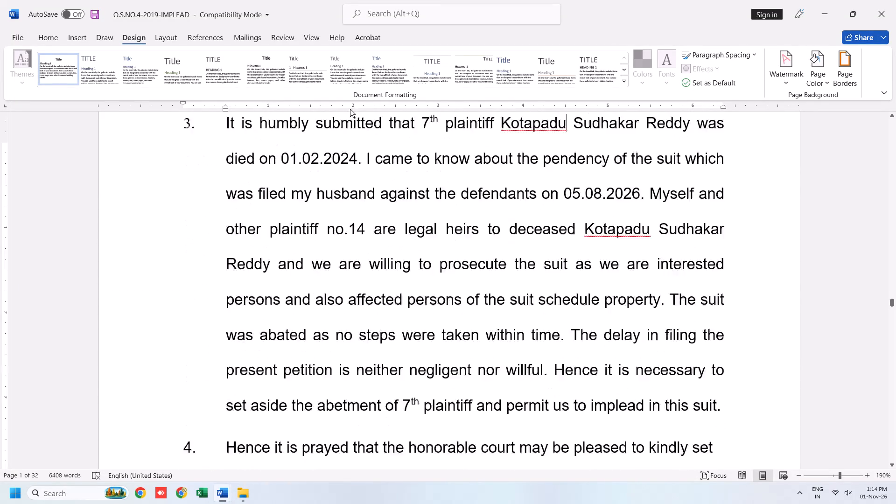
key("Page_Up")
key("Page_Up")
key("Page_Up")
key("Page_Up")
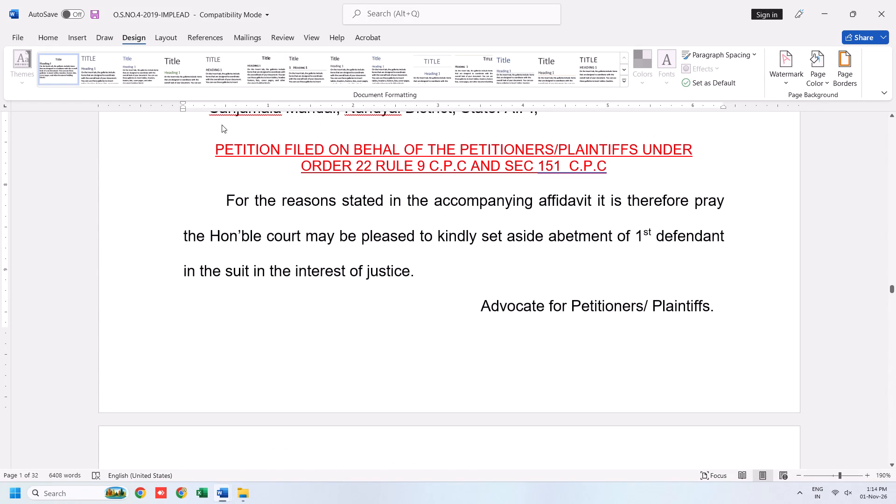
left_click(217, 152)
left_click_drag(216, 150, 638, 173)
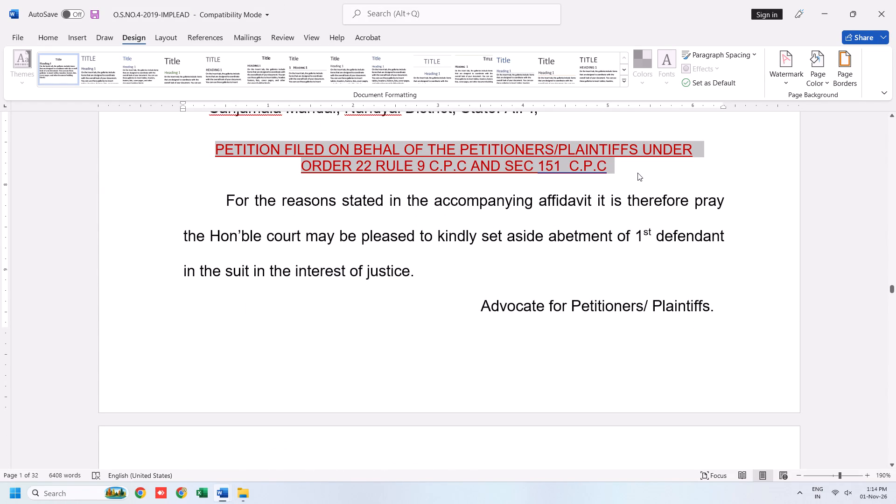
key("ctrl+c")
Open the recent document DOCKET-A4 SIZE.
left_click(16, 40)
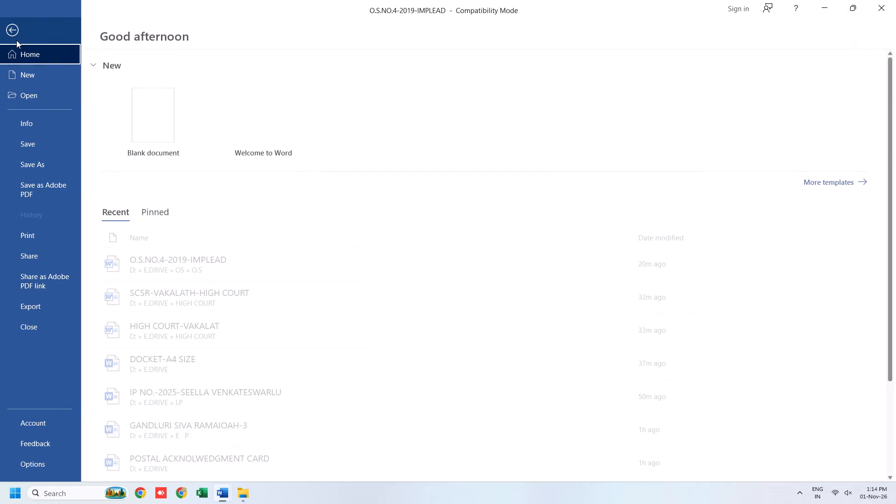
left_click(158, 367)
Replace the docket's petition title, including the Order 22 Rule 4 wording, with the copied Order 22 Rule 9 title.
scroll(507, 287, "down", 3)
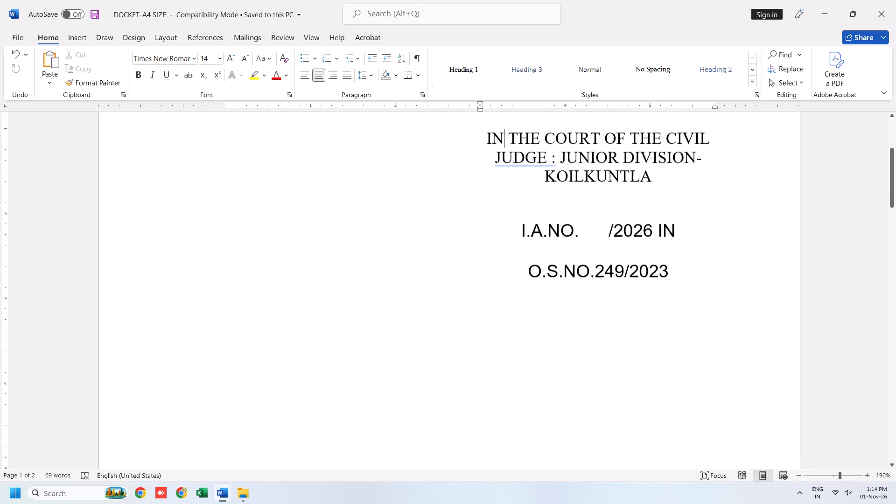
scroll(538, 322, "down", 6)
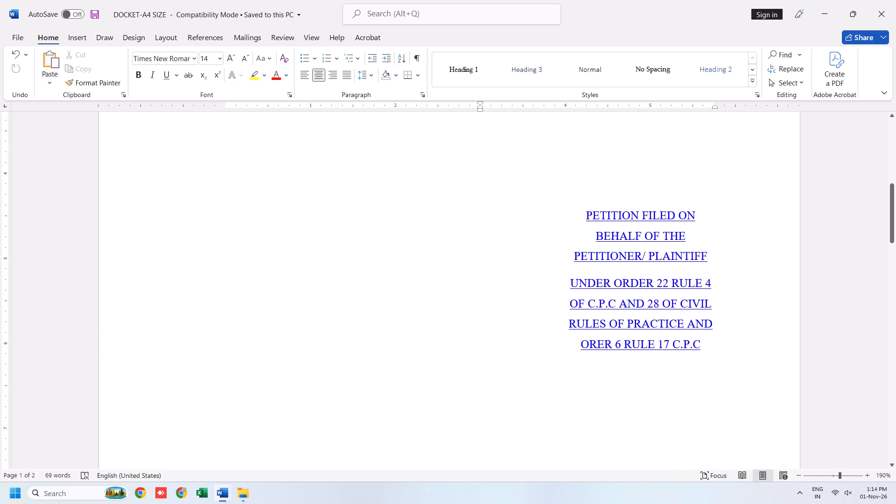
left_click_drag(587, 218, 792, 317)
key("ctrl+v")
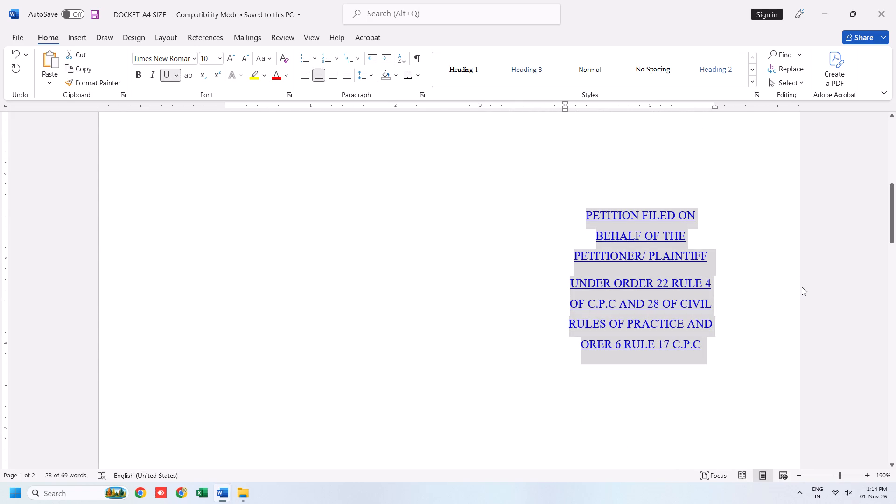
Indent both lines of the pasted petition title into the narrow column on the docket's right half.
left_click_drag(228, 213, 310, 273)
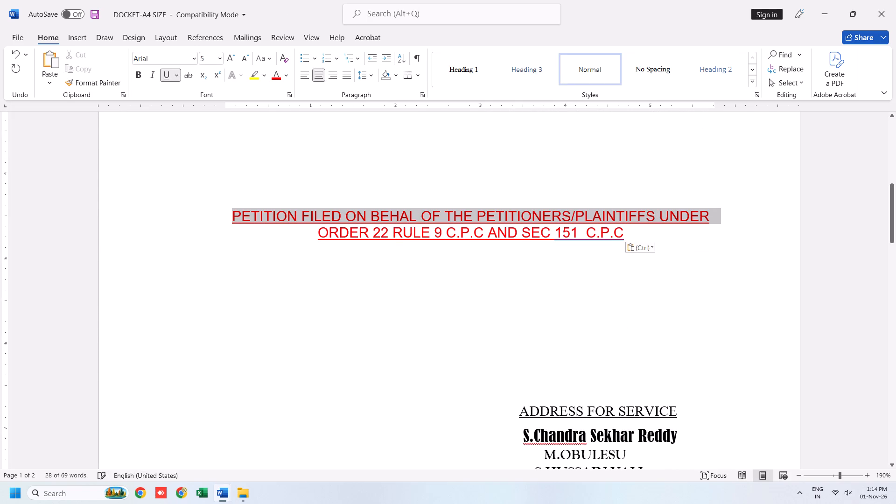
left_click_drag(310, 273, 310, 272)
key("Tab")
key("Tab")
key("Tab")
key("Tab")
key("Tab")
key("Tab")
key("Tab")
key("Tab")
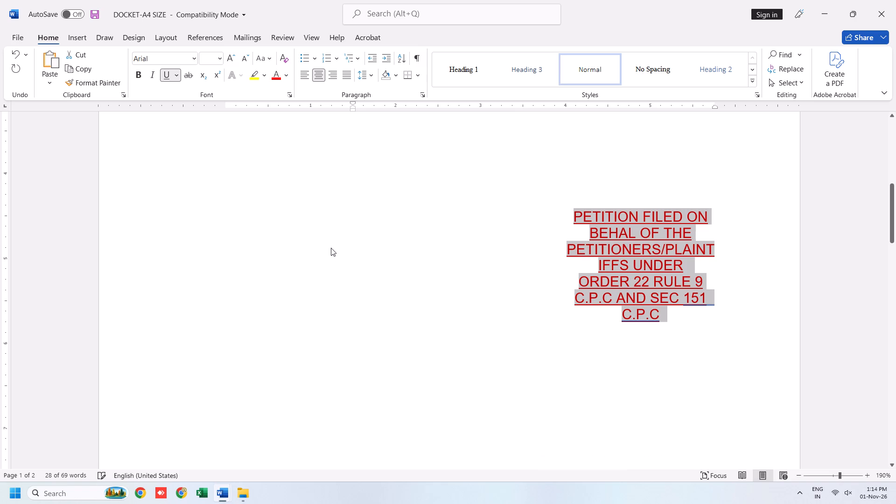
Reduce the docket's petition title to 10 pt and join its two lines into one paragraph after "UNDER".
key("ctrl+bracketleft")
key("ctrl+bracketleft")
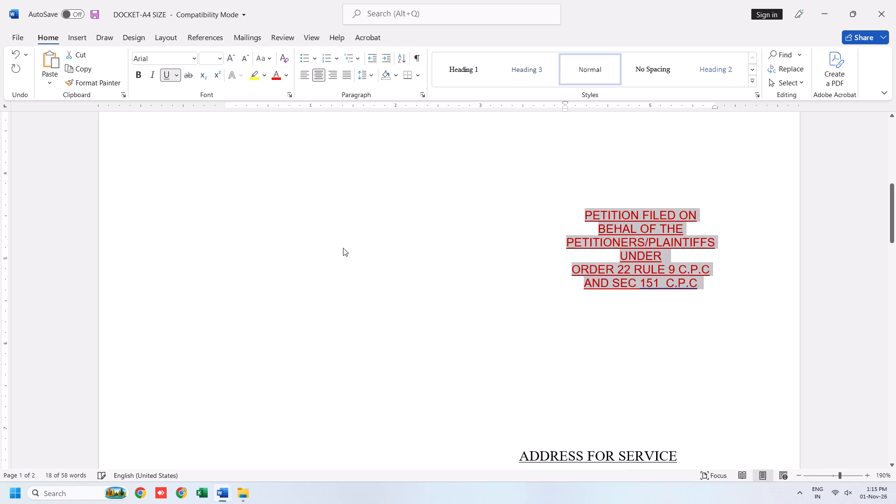
left_click(652, 242)
left_click(674, 264)
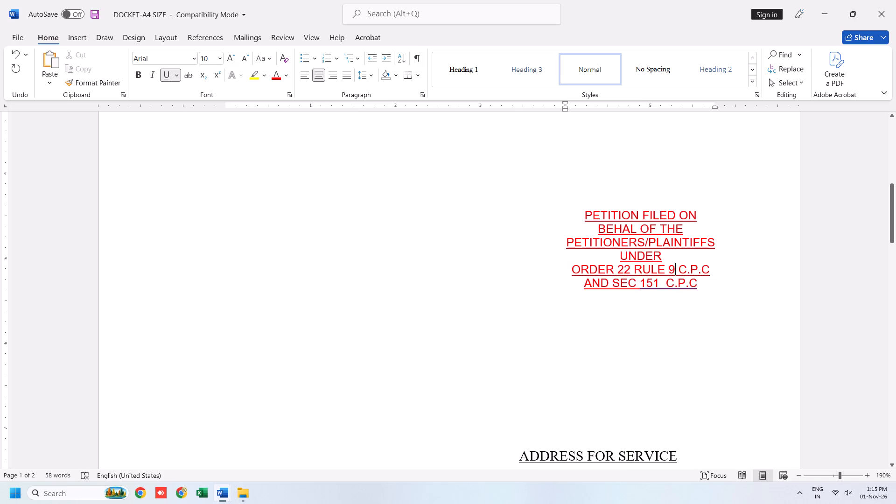
left_click_drag(674, 254, 682, 252)
key("Delete")
Change the docket's O.S. number to 4, checking the petition heading in O.S.NO.4-2019-IMPLEAD.
scroll(677, 203, "up", 4)
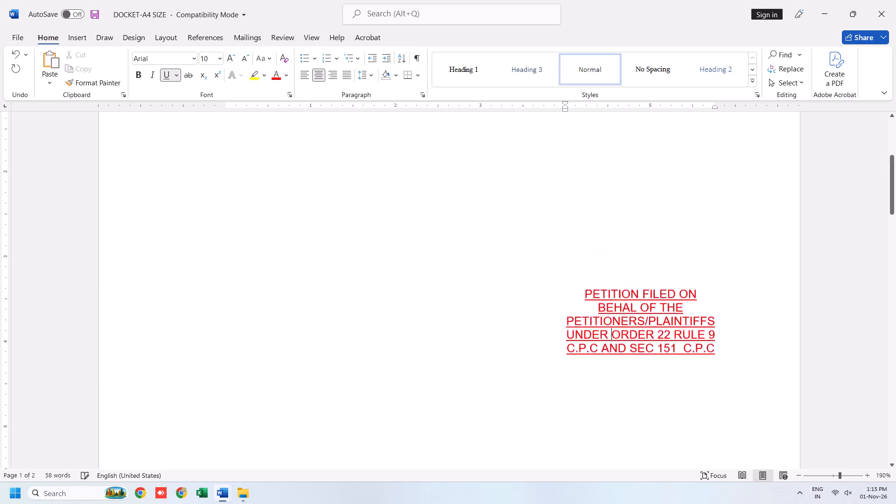
scroll(678, 200, "up", 5)
left_click(562, 299)
key("alt+Tab")
scroll(495, 297, "up", 4)
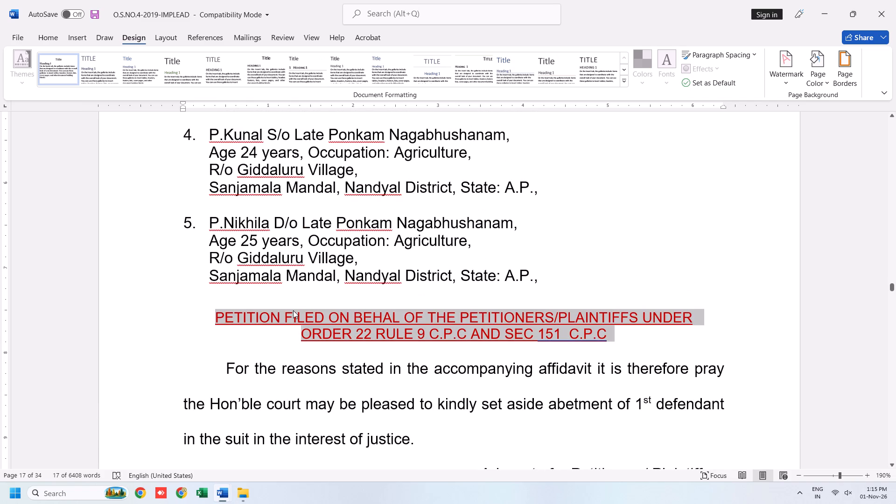
scroll(264, 338, "up", 4)
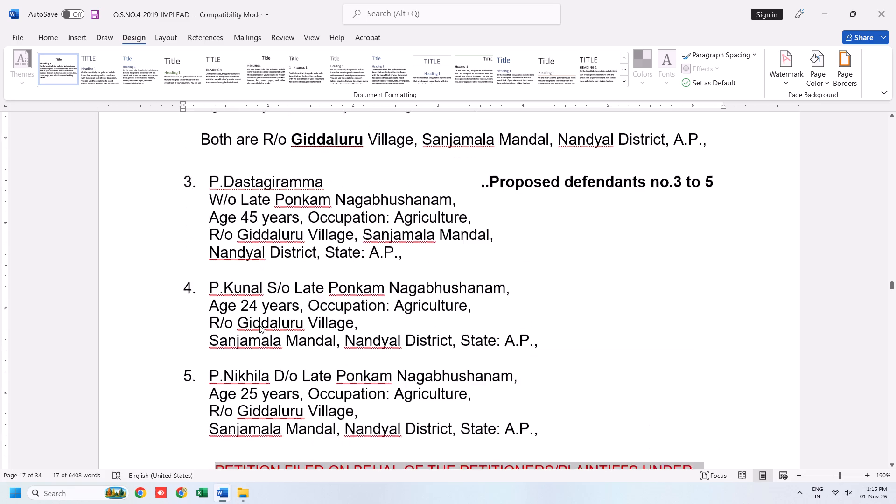
scroll(259, 325, "up", 8)
scroll(251, 309, "up", 19)
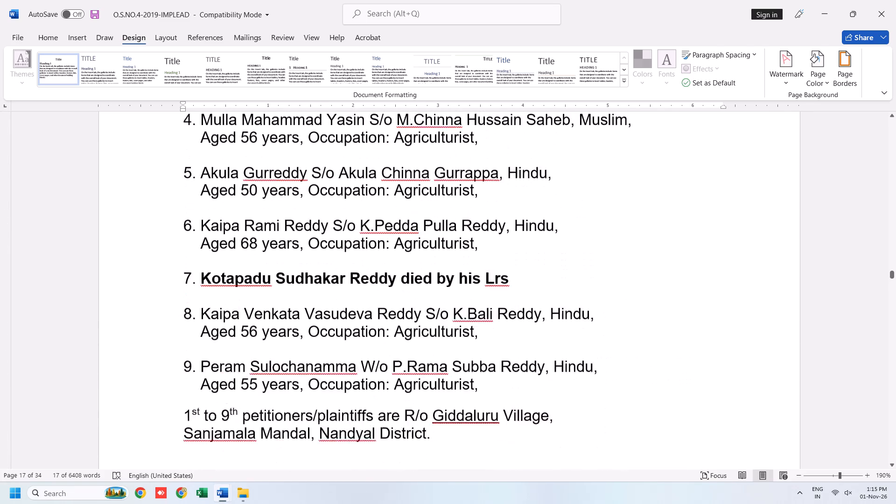
scroll(219, 293, "up", 8)
key("alt+Tab")
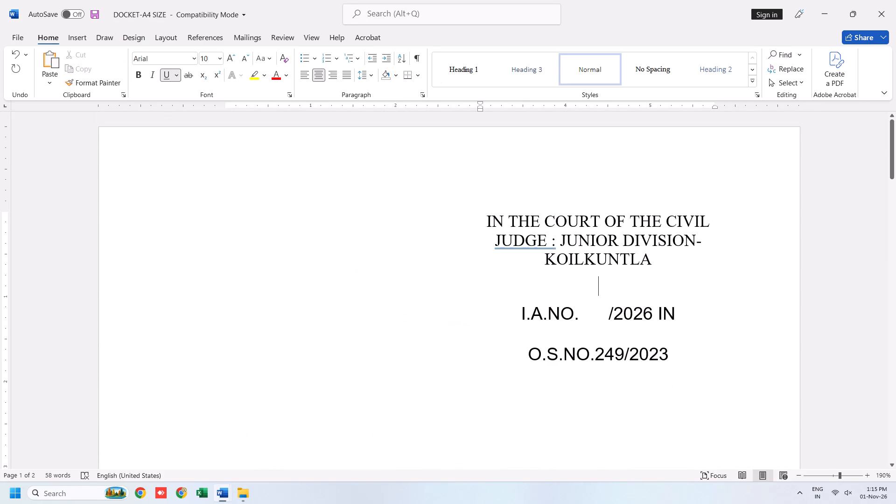
left_click(603, 355)
key("Left")
key("Delete")
key("Right")
key("Delete")
Change the year in the docket's O.S. number to 2019, rechecking it against the petition heading in O.S.NO.4-2019-IMPLEAD.
key("Right")
key("Right")
key("Right")
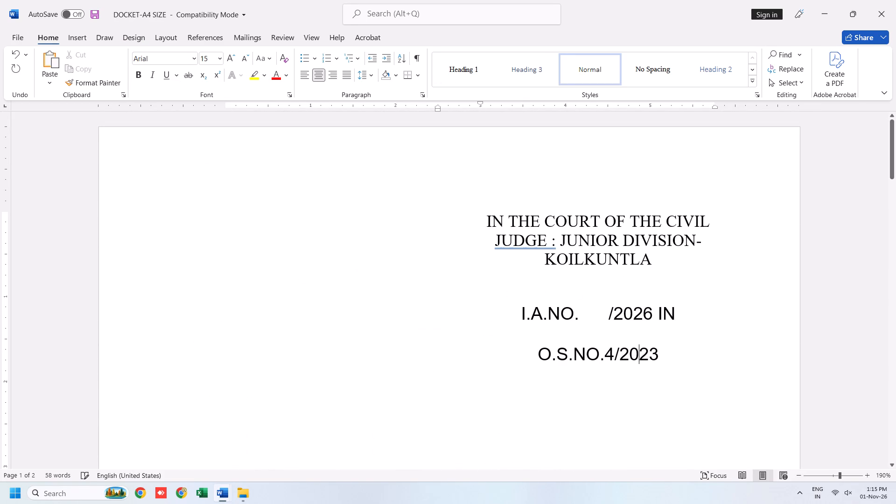
key("Right")
key("alt+Tab")
key("alt+Tab")
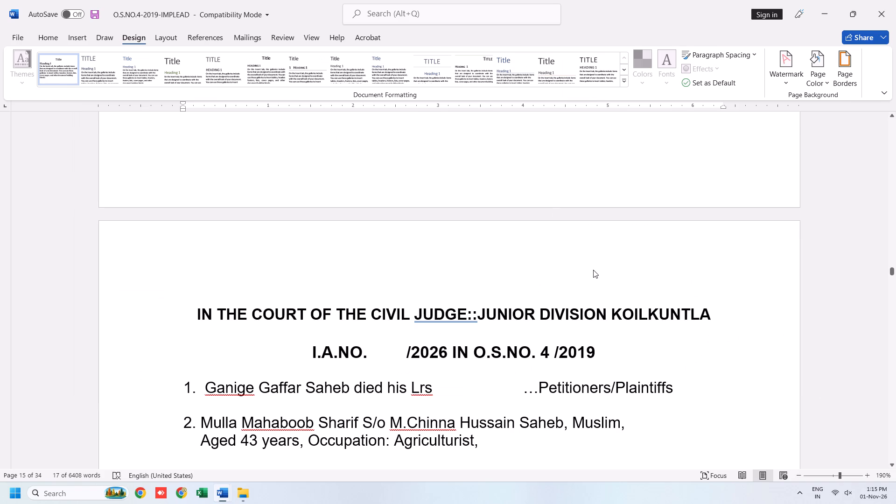
left_click(638, 353)
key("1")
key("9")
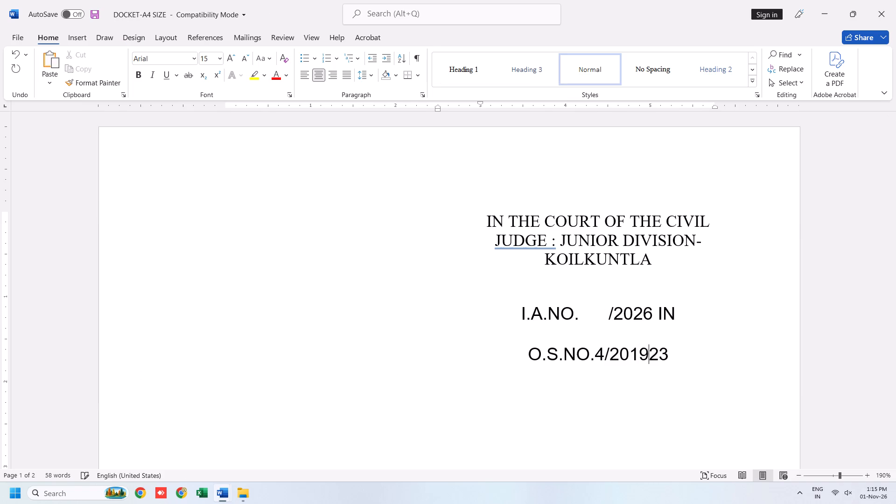
key("ctrl+Delete")
left_click(605, 285)
Re-indent the docket's petition title so its lines start at the 3-inch mark, giving it a wider column.
scroll(605, 285, "down", 10)
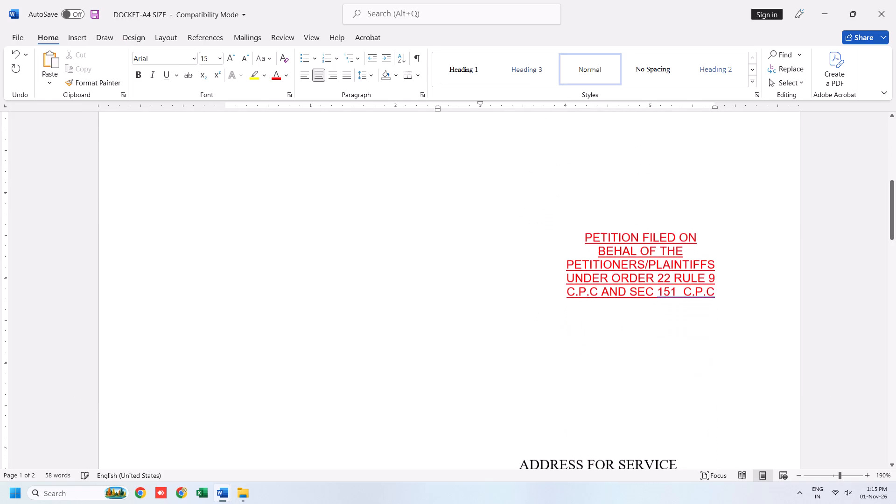
left_click(581, 230)
key("BackSpace")
key("BackSpace")
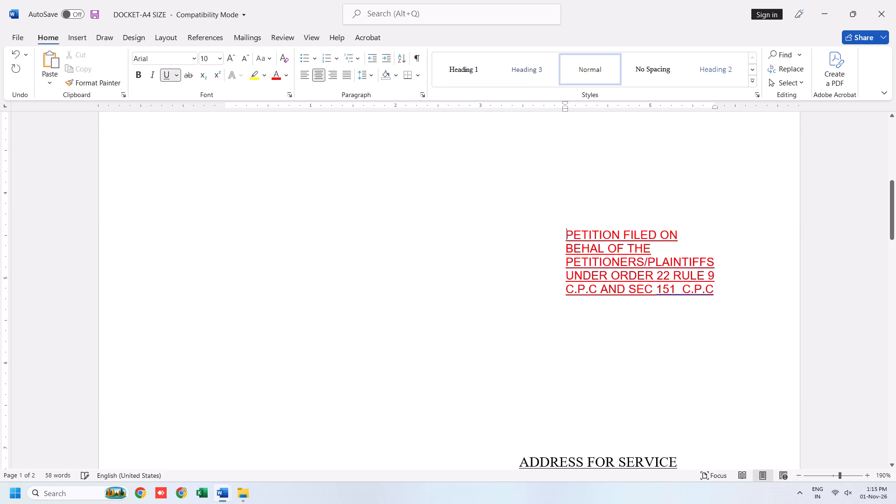
key("BackSpace")
key("Tab")
key("Tab")
key("Tab")
key("Tab")
key("Tab")
key("Tab")
key("Tab")
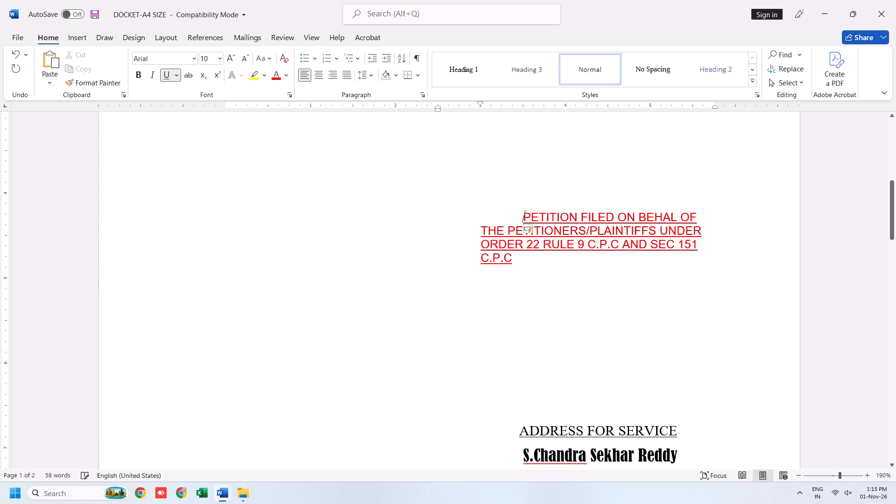
key("BackSpace")
Centre all lines of the docket's re-indented petition title.
key("shift+Down")
key("shift+Down")
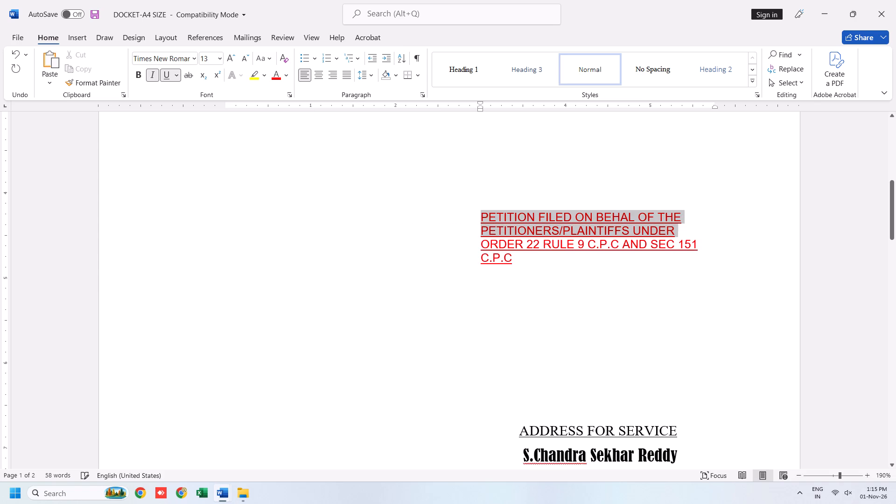
key("shift+Down")
key("shift+Down")
key("ctrl+e")
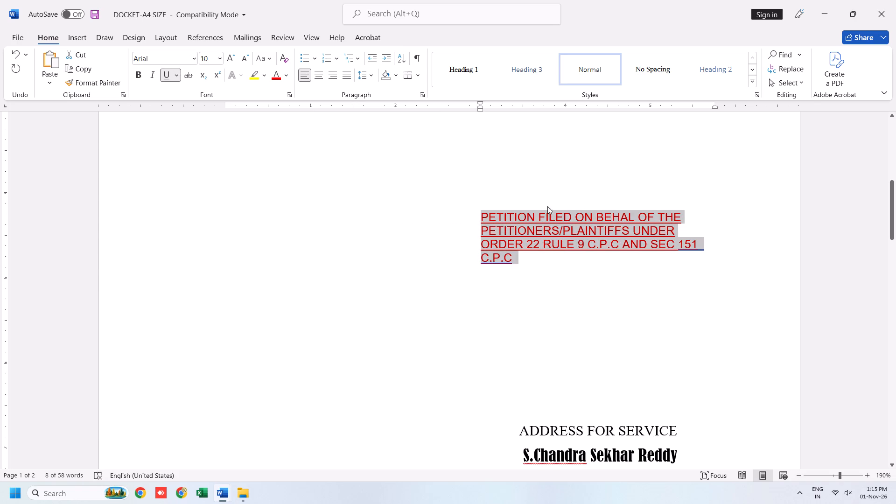
left_click(579, 271)
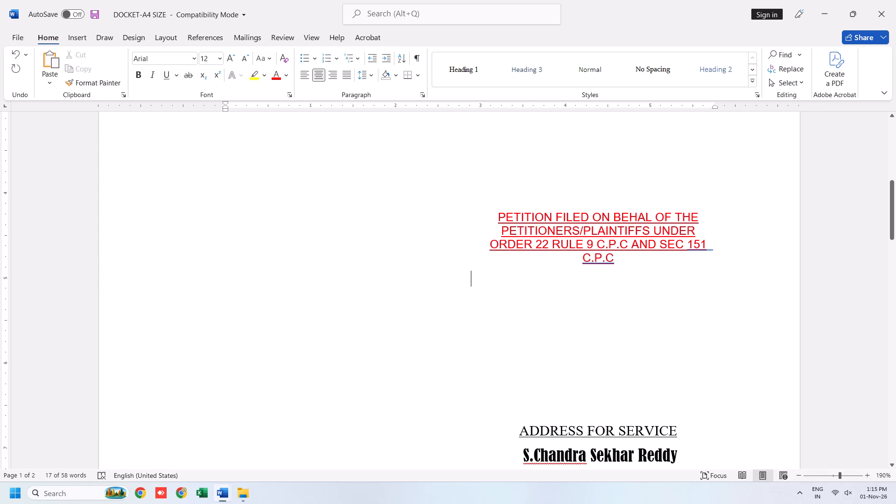
Break the petition title before "SEC 151 C.P.C" so that part starts on its own line.
left_click(659, 246)
key("Return")
Add two blank lines above the docket's petition title.
scroll(581, 227, "down", 10)
scroll(598, 252, "up", 3)
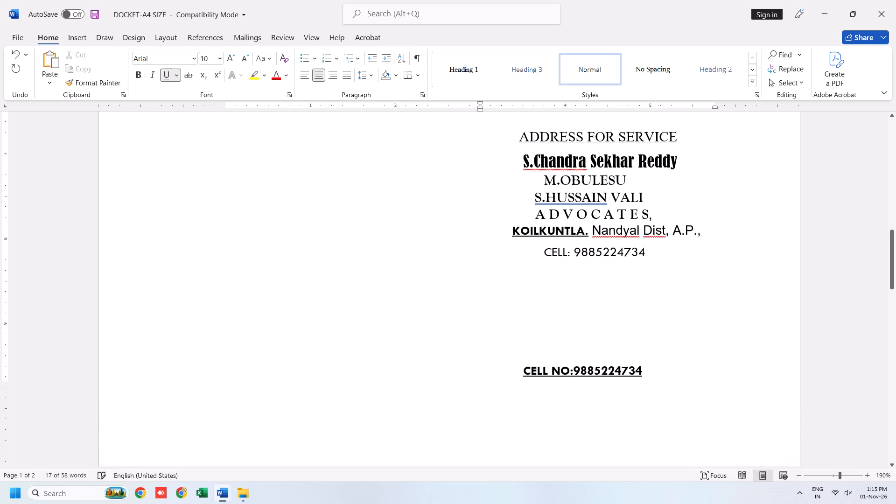
scroll(572, 176, "up", 9)
left_click(576, 238)
key("Return")
key("Return")
Add four blank lines between the petition title and the ADDRESS FOR SERVICE block.
scroll(571, 250, "down", 7)
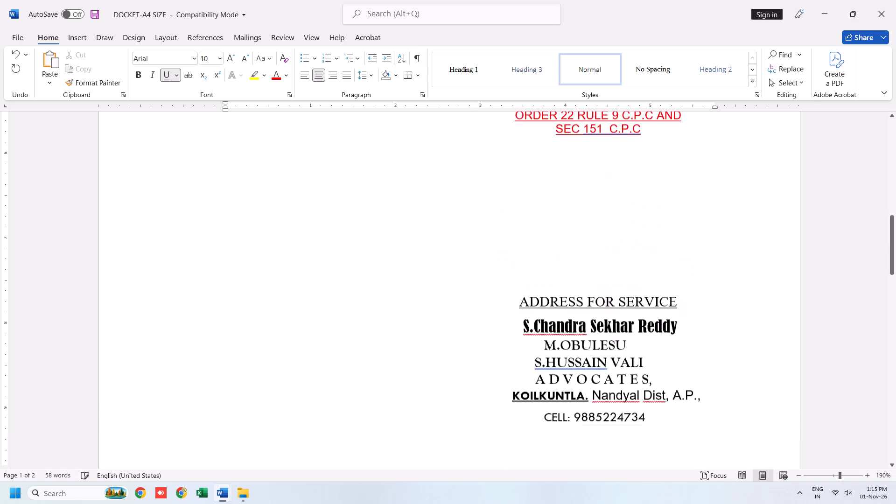
scroll(588, 311, "down", 1)
left_click(549, 168)
key("Return")
key("Return")
key("Return")
key("Return")
Print the docket's first page as the current page only, one-sided, on the Brother DCP-B7640DW.
scroll(575, 243, "up", 4)
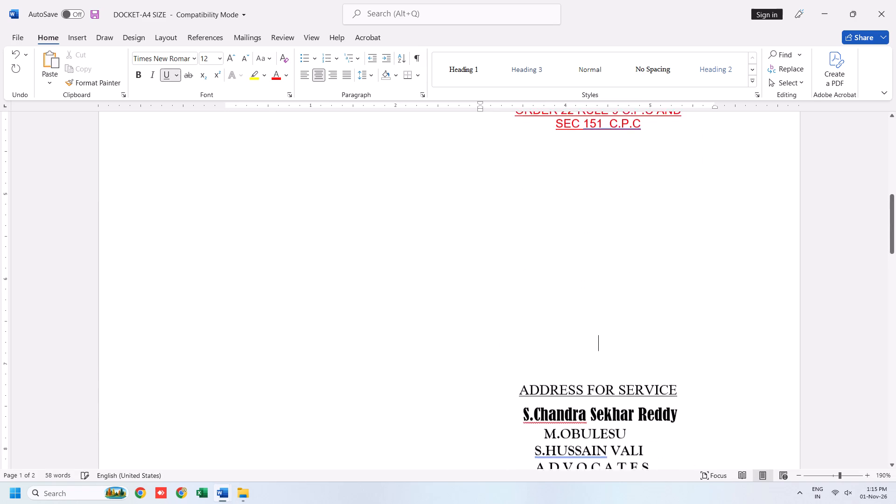
scroll(571, 244, "down", 9)
scroll(585, 251, "up", 20)
scroll(585, 251, "up", 2)
left_click(565, 228)
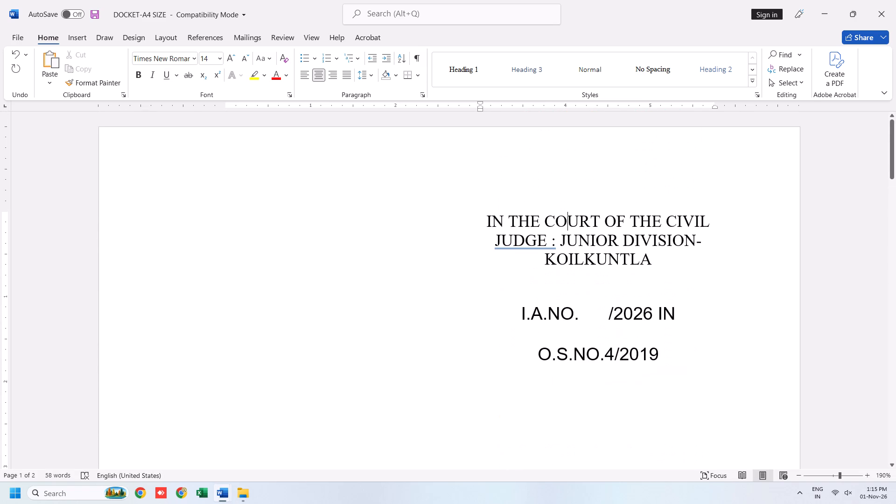
key("ctrl+p")
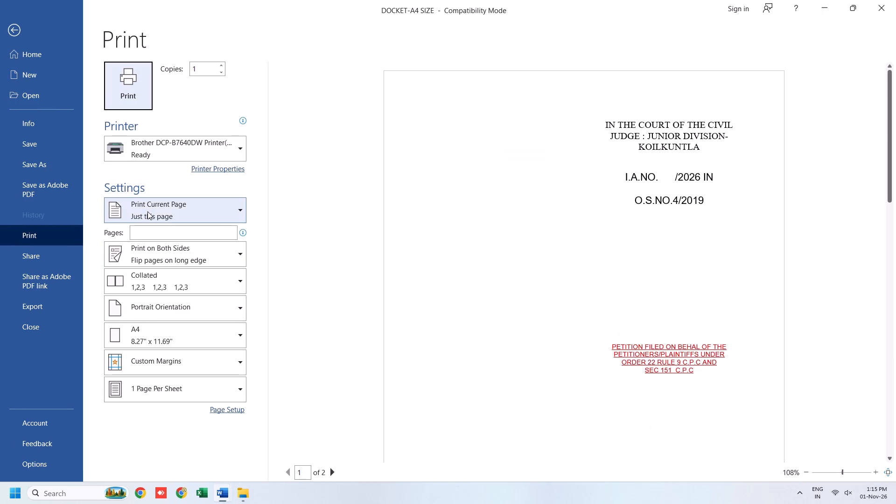
left_click(153, 260)
left_click(176, 277)
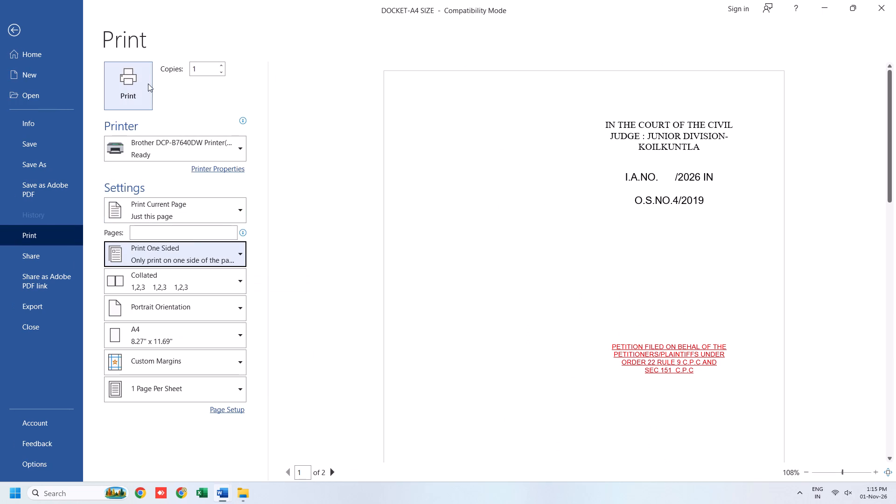
left_click(145, 82)
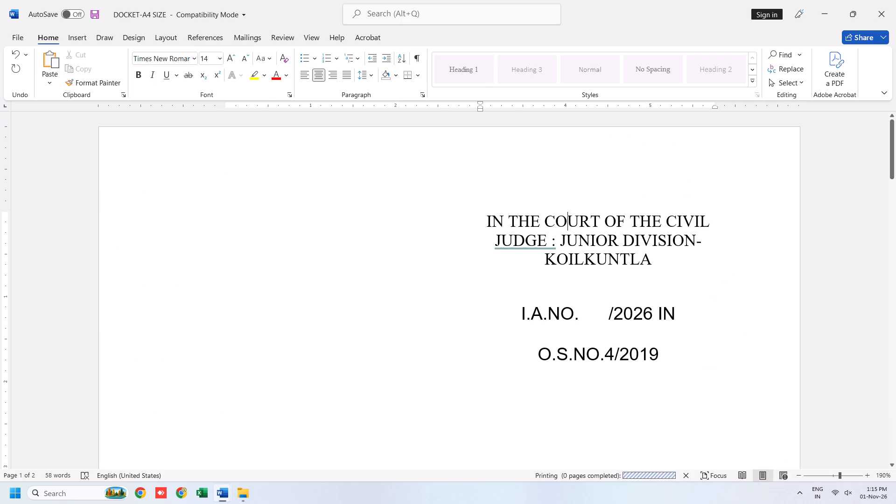
In O.S.NO.4-2019-IMPLEAD, copy the petition title "PETITION FILED ON BEHAL OF THE PETITIONERS/PLAINTIFFS UNDER SECTION 5 OF LIMITATION ACT AND SEC 151 C.P.C".
key("alt+Tab")
scroll(513, 336, "down", 20)
scroll(513, 336, "down", 4)
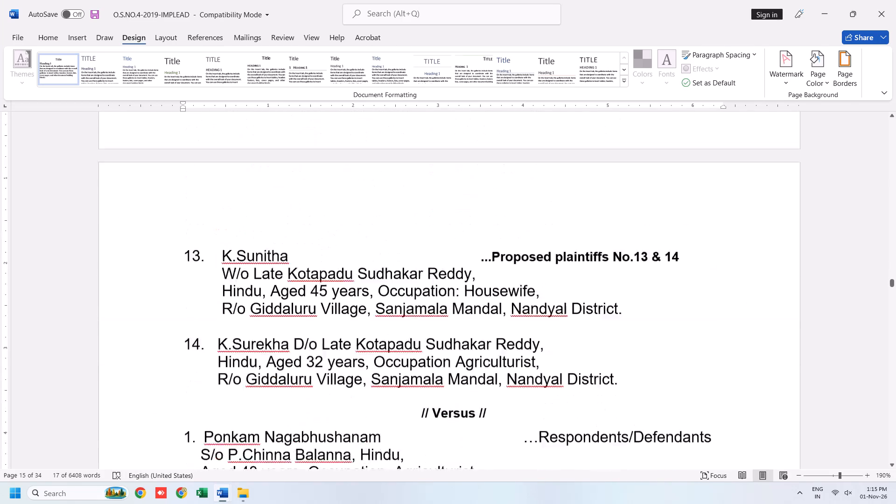
scroll(504, 333, "down", 19)
scroll(497, 333, "up", 4)
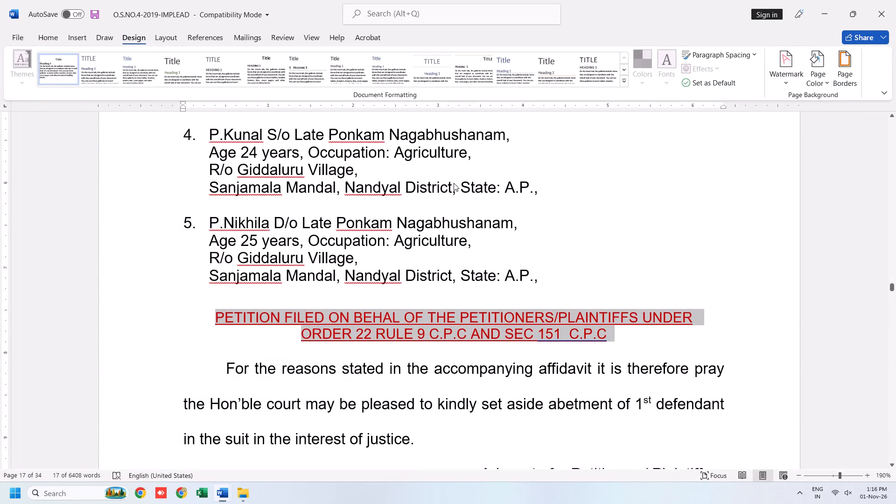
key("Page_Down")
key("Page_Down")
key("Page_Down")
key("Page_Up")
key("Page_Up")
key("Page_Up")
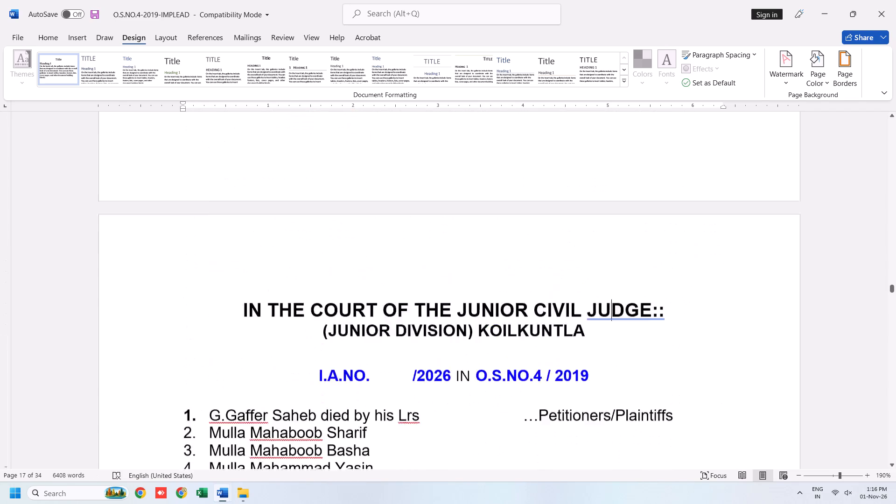
key("Page_Up")
key("Page_Up")
key("Page_Up")
key("Page_Up")
key("Page_Up")
key("Page_Up")
key("Page_Up")
key("Page_Up")
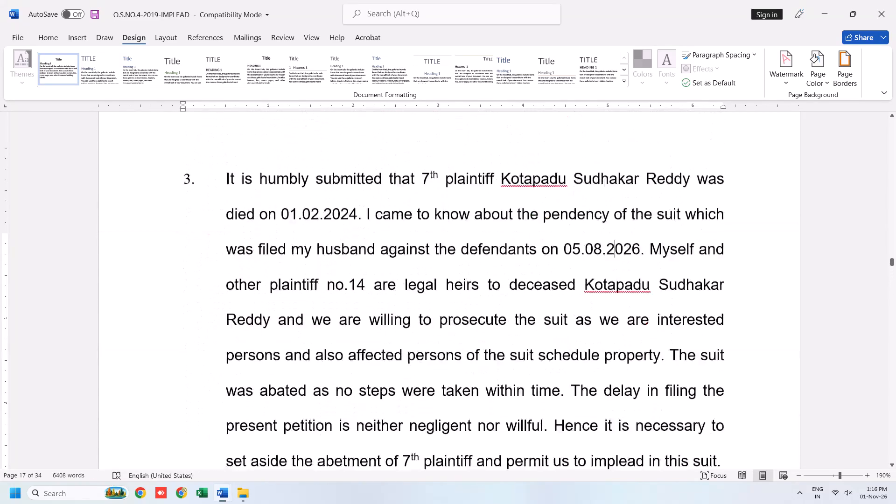
key("Page_Up")
key("Page_Up")
key("Page_Up")
key("Page_Up")
key("Page_Up")
key("Page_Up")
key("Page_Up")
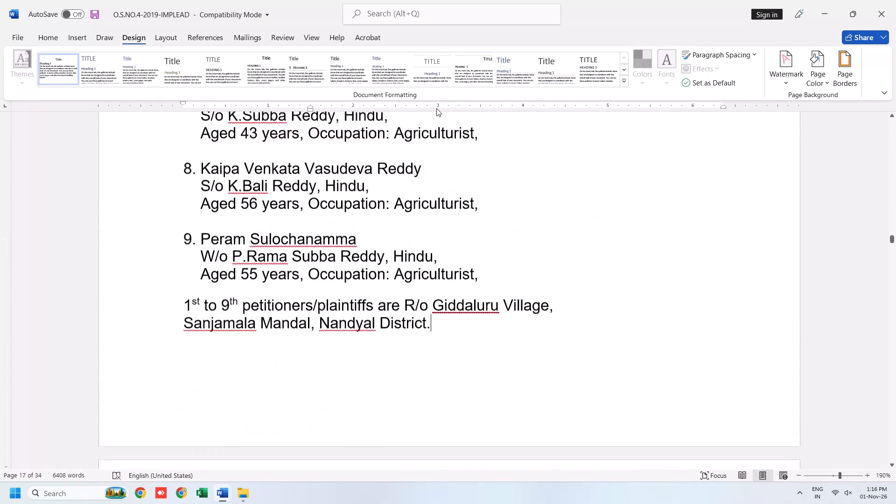
key("Page_Down")
key("Page_Down")
scroll(520, 126, "down", 2)
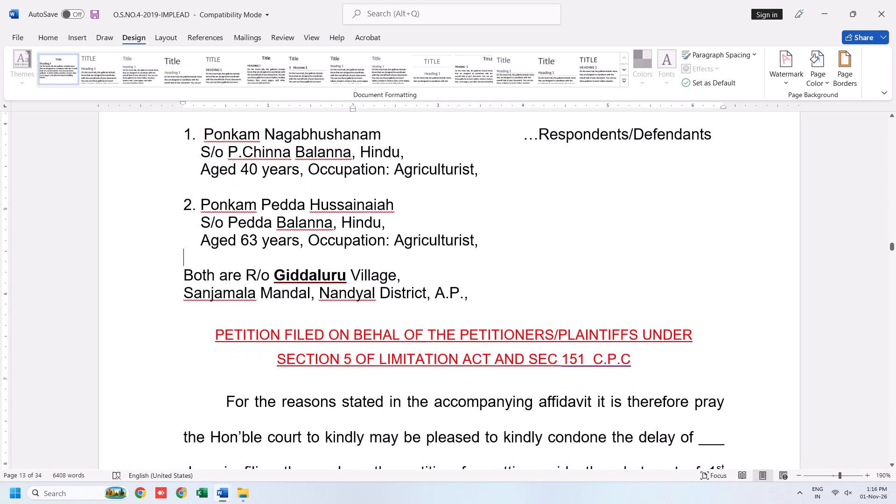
left_click_drag(218, 334, 664, 366)
key("ctrl+c")
Replace the Order 22 Rule 9 title in DOCKET-A4 SIZE with the copied Section 5 of Limitation Act title.
key("alt+Tab")
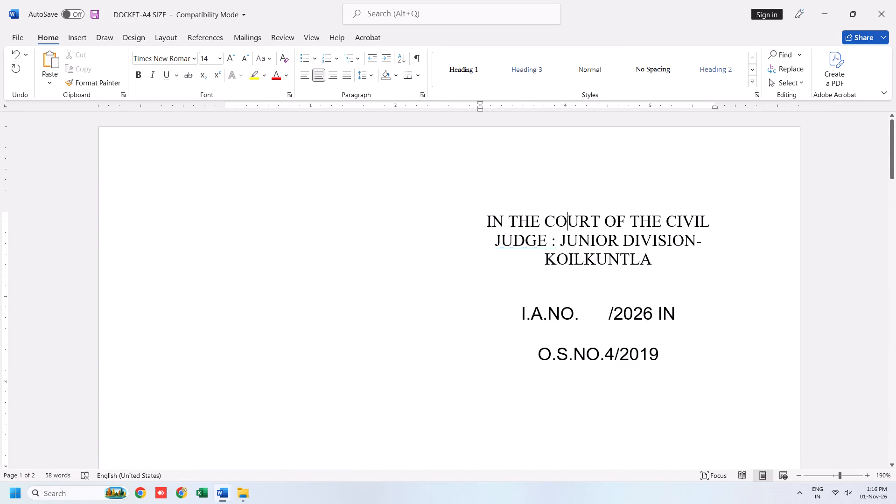
scroll(578, 339, "down", 9)
left_click_drag(495, 223, 652, 266)
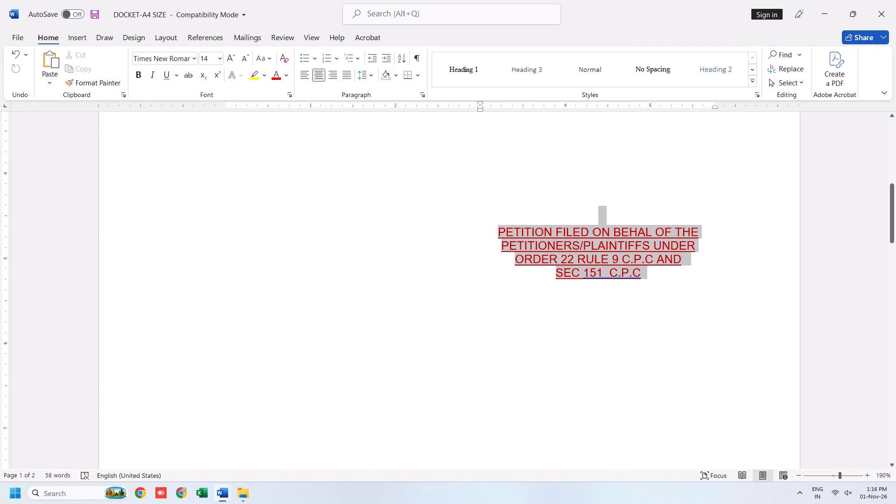
left_click_drag(652, 266, 666, 273)
key("ctrl+v")
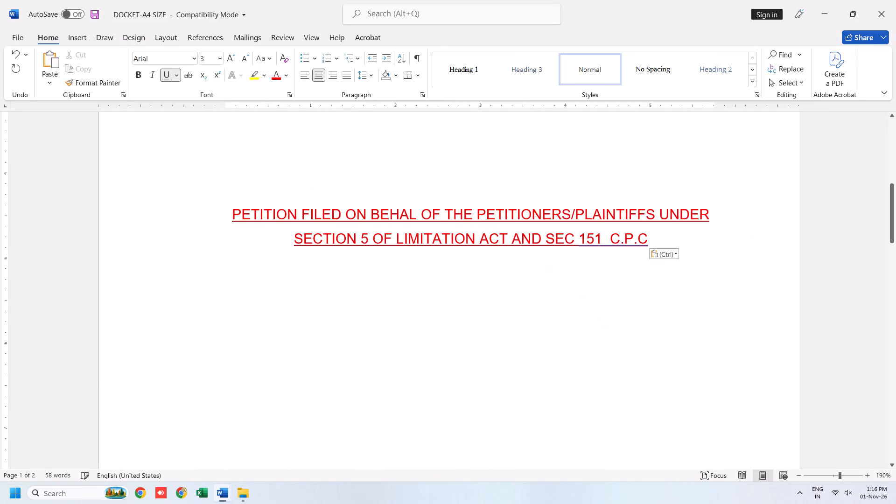
Indent the pasted Section 5 of Limitation Act title to 3 inches, with 11-point text and single line spacing.
left_click_drag(231, 218, 693, 240)
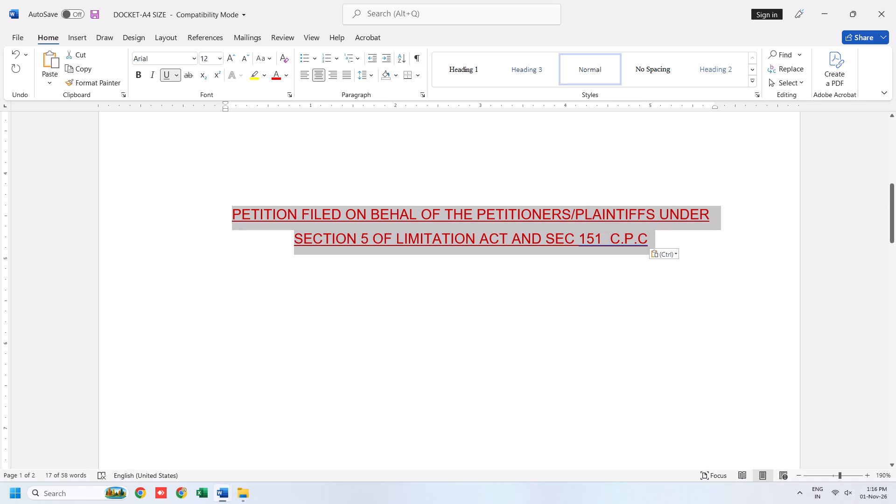
key("Tab")
key("Tab")
key("Tab")
key("Tab")
key("Tab")
key("Tab")
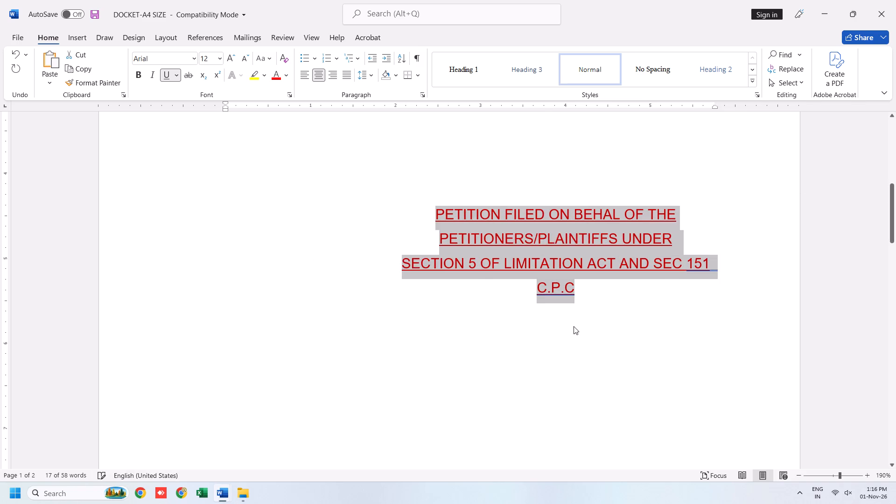
key("ctrl+bracketleft")
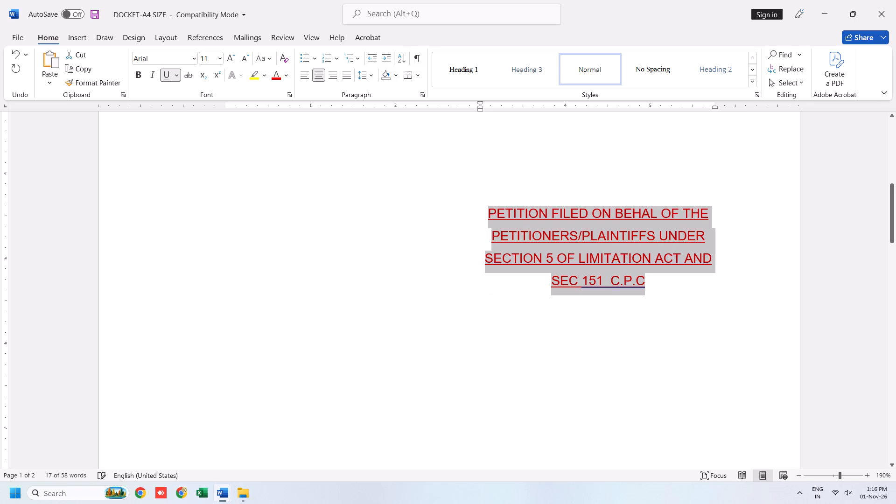
key("ctrl+1")
Add one blank line above the ADDRESS FOR SERVICE block on the docket.
scroll(606, 329, "up", 11)
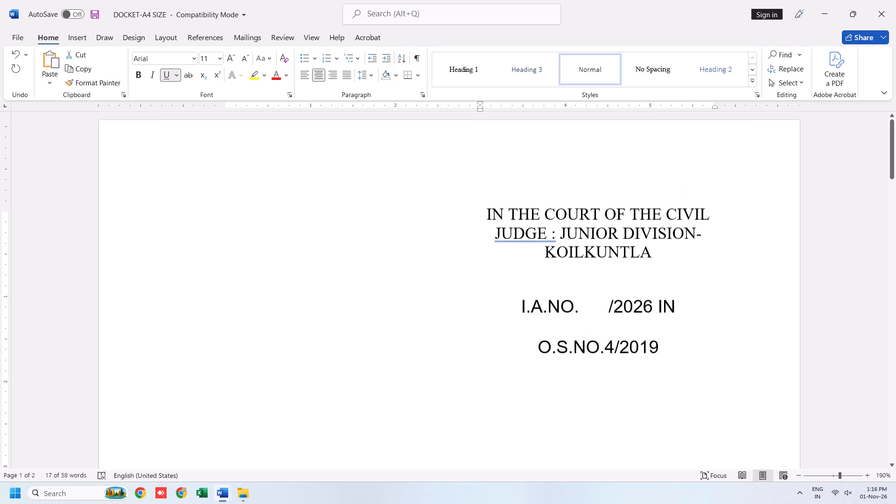
scroll(592, 320, "down", 17)
left_click(553, 152)
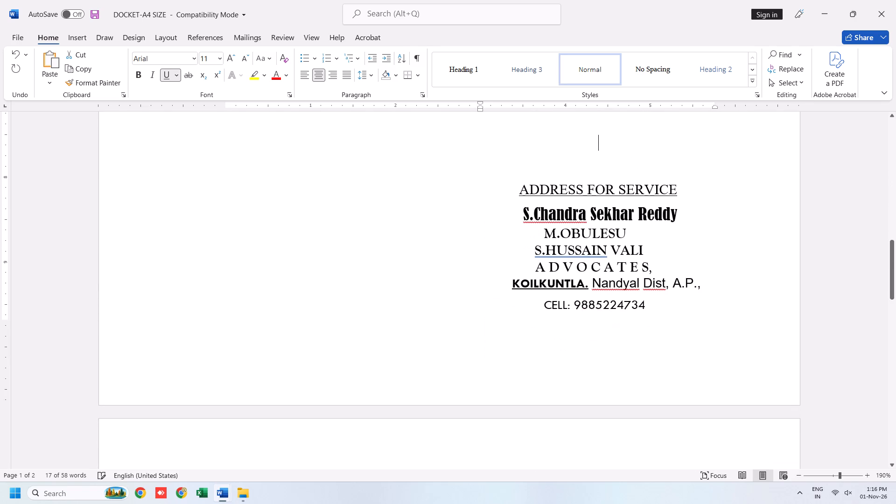
key("Return")
key("Return")
key("Delete")
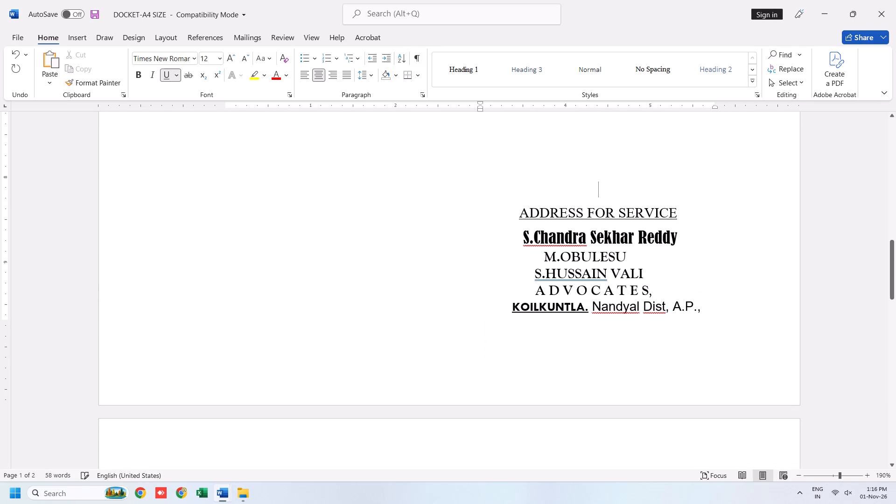
Print one copy of the Limitation Act docket's current page, one-sided, on the Brother DCP-B7640DW.
key("ctrl+p")
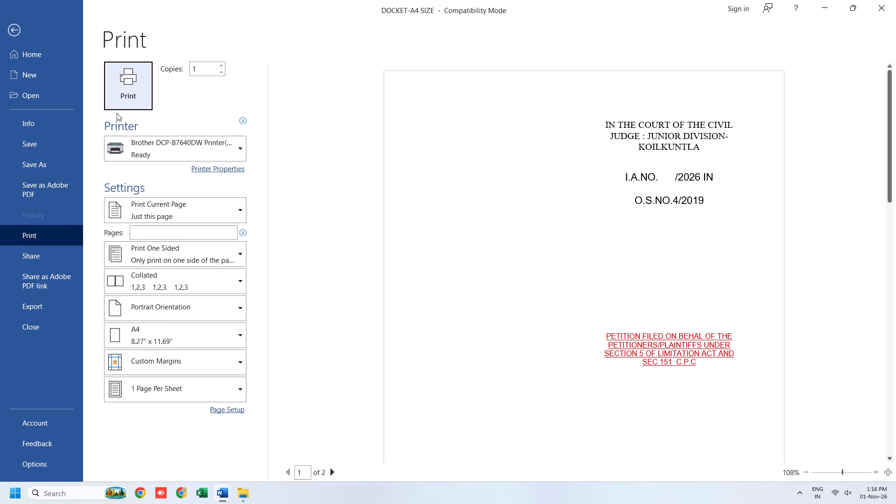
left_click(123, 101)
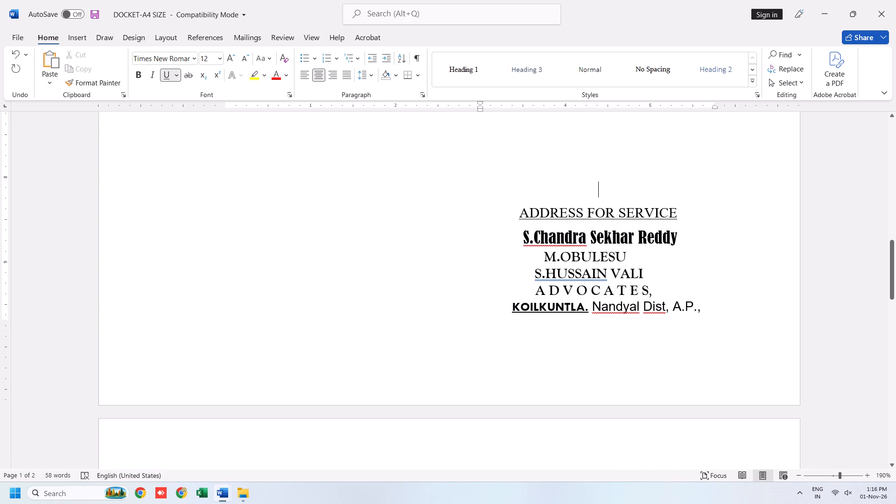
Print 2 more copies of the Limitation Act docket's first page, current page only and one-sided.
left_click(425, 276)
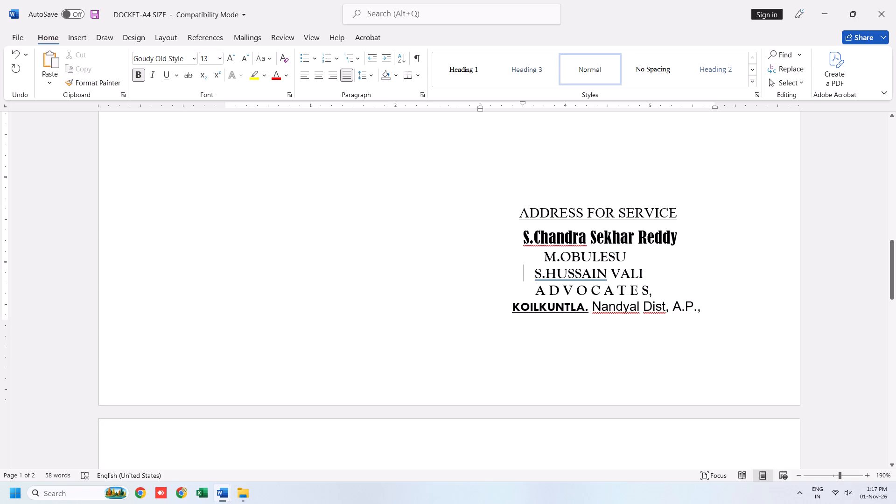
scroll(465, 256, "up", 4)
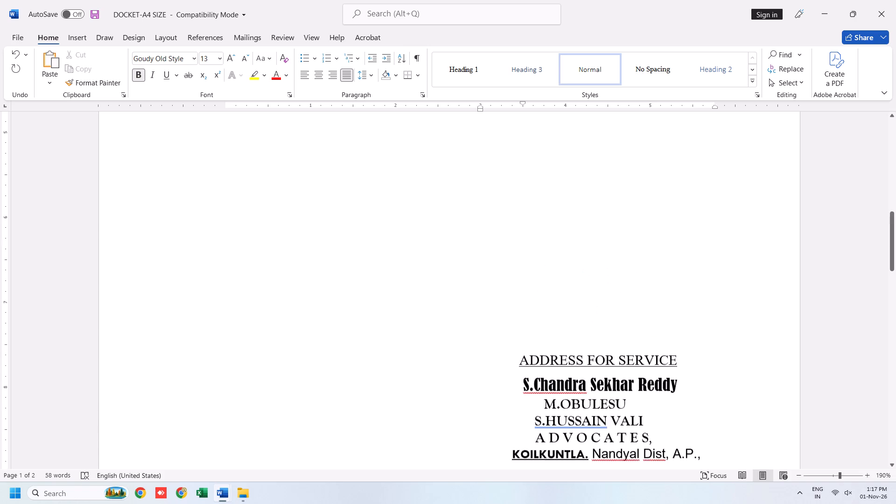
scroll(465, 255, "up", 10)
left_click(550, 266)
key("ctrl+p")
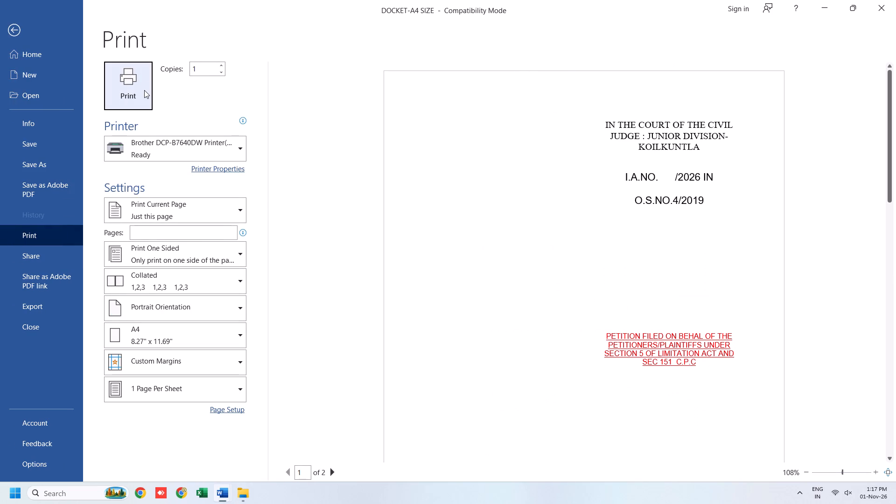
left_click(222, 63)
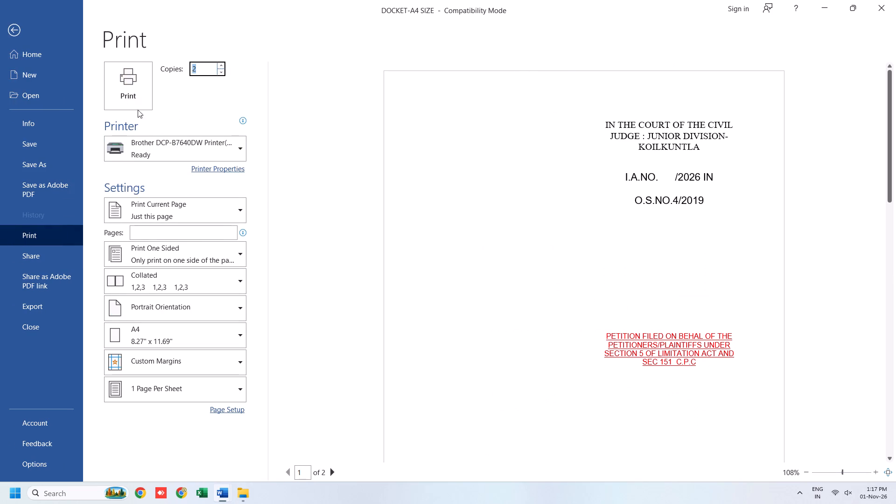
left_click(118, 95)
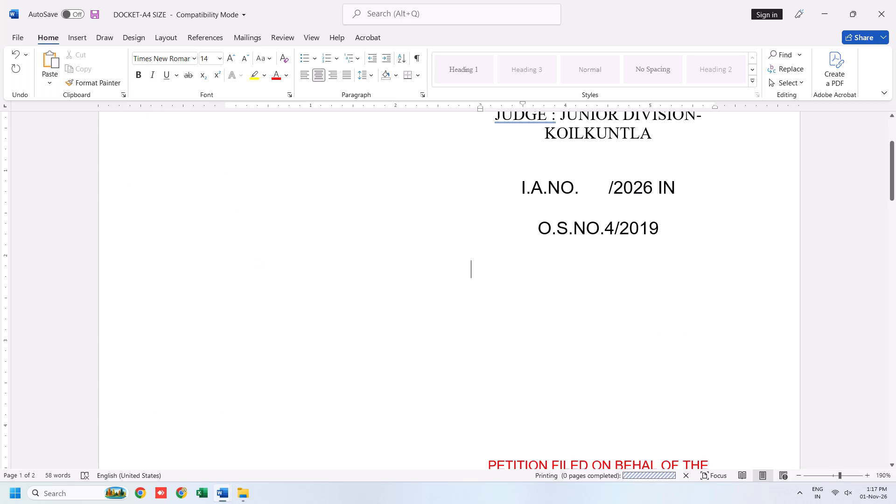
In O.S.NO.4-2019-IMPLEAD, copy the petition title "PETITION FILED ON BEHAL OF THE PETITIONERS/PLAINTIFFS UNDER ORDER 22 RULE 9 C.P.C AND SEC 151 C.P.C".
scroll(451, 395, "down", 5)
key("alt+Tab")
scroll(373, 319, "down", 12)
key("Page_Down")
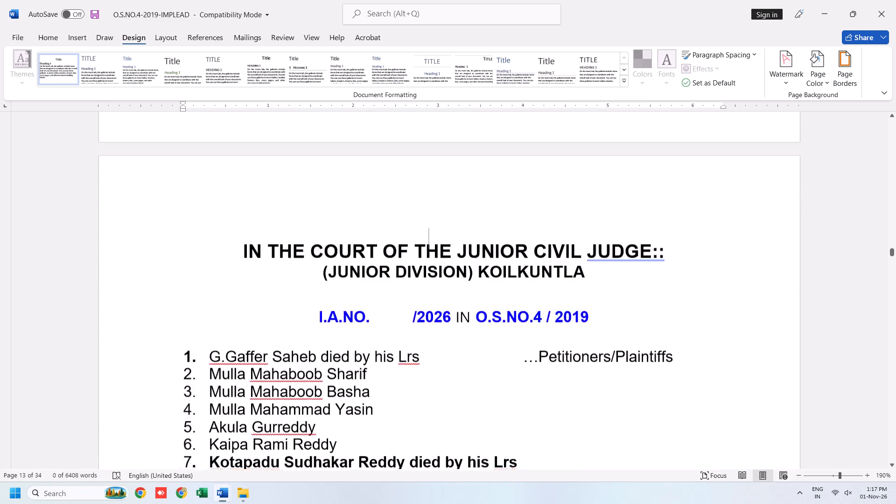
key("Page_Down")
key("Page_Down")
key("Page_Down")
key("Page_Down")
key("Page_Down")
key("Page_Down")
key("Page_Down")
key("Page_Down")
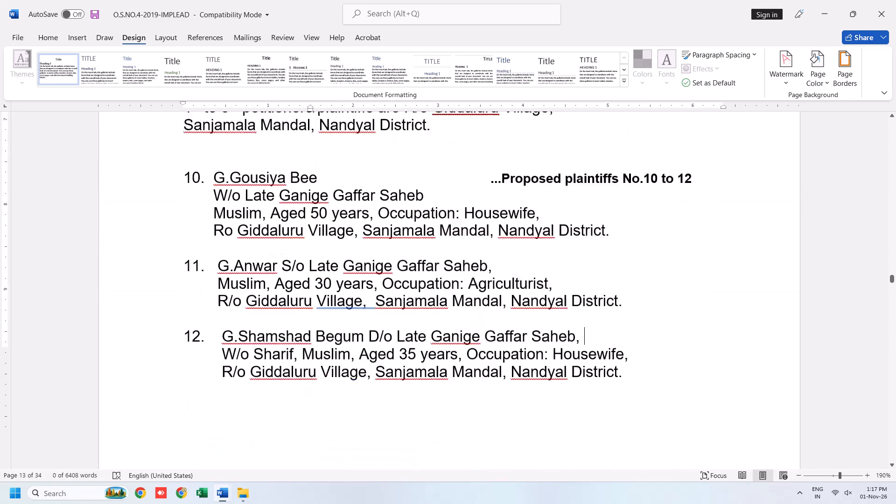
key("Page_Down")
key("Page_Down")
key("Page_Down")
key("Page_Down")
key("Page_Up")
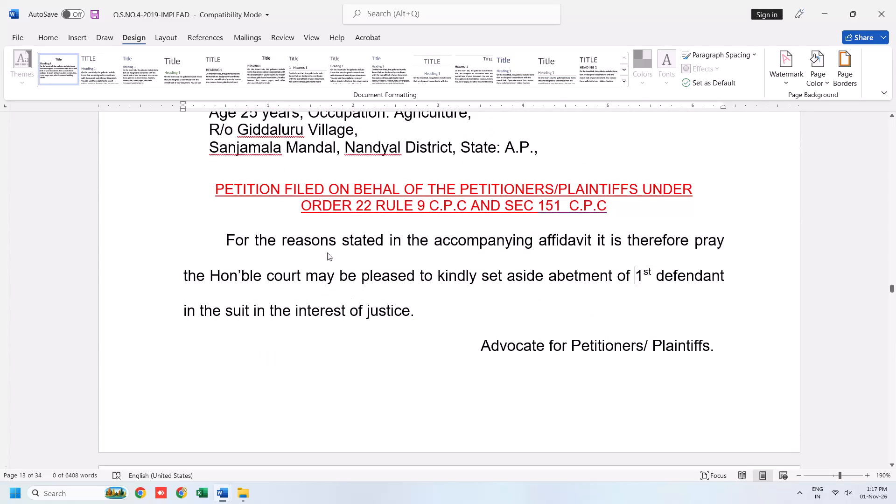
left_click_drag(215, 192, 639, 216)
key("ctrl+c")
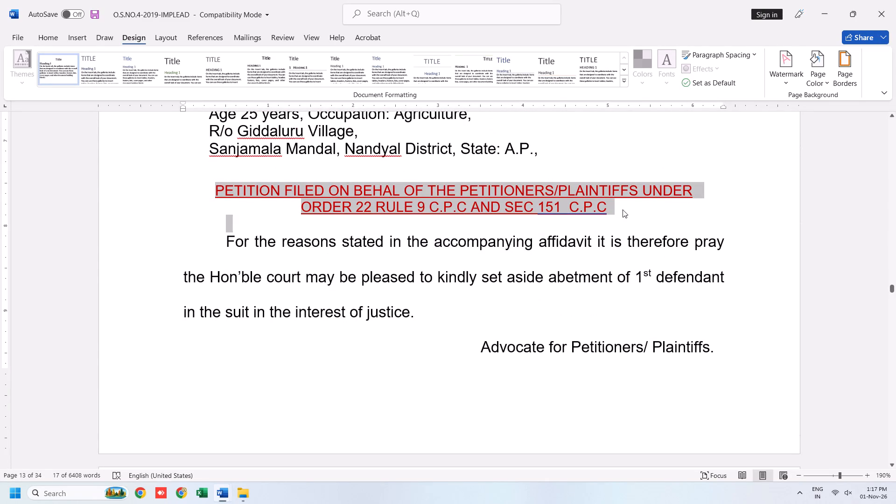
Replace the Section 5 of Limitation Act title in DOCKET-A4 SIZE with the copied Order 22 Rule 9 title.
key("alt+Tab")
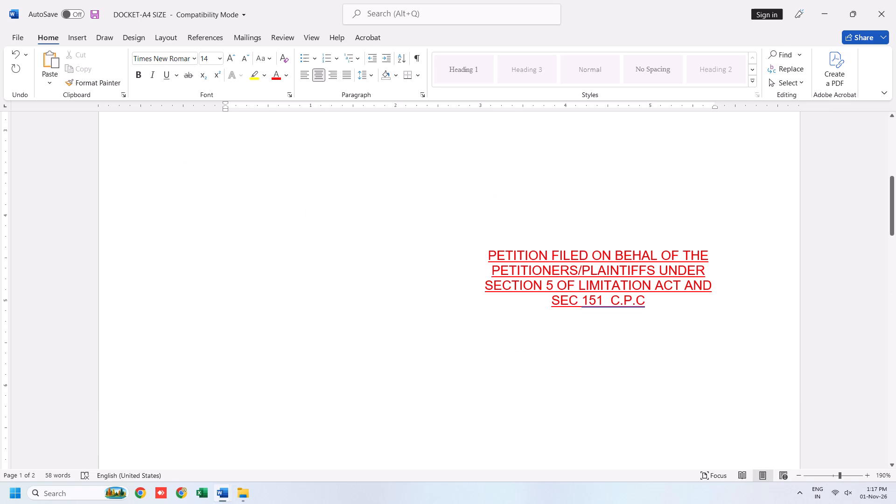
left_click_drag(475, 252, 713, 308)
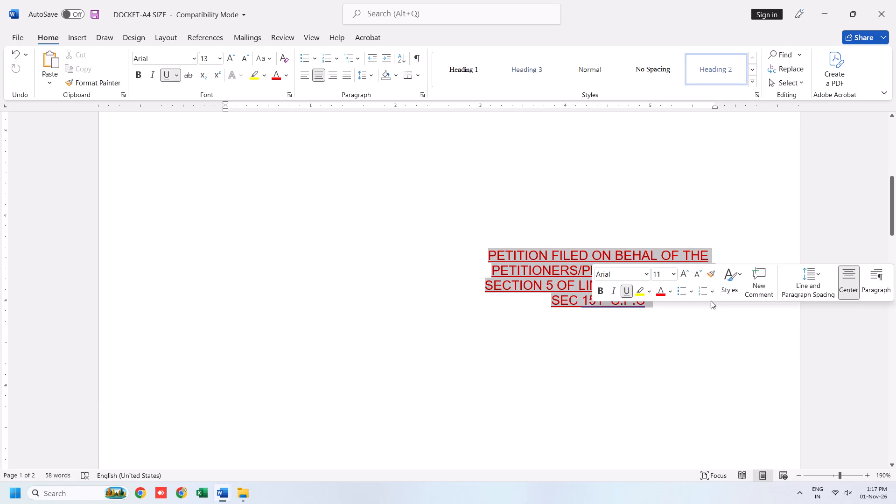
key("ctrl+v")
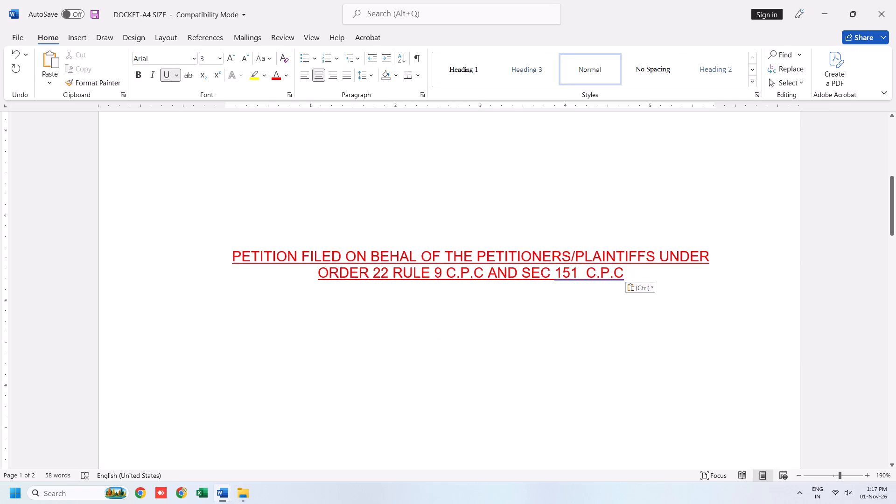
Indent the pasted Order 22 Rule 9 title to 3.5 inches and reduce its text to 10 point.
left_click_drag(205, 252, 247, 308)
key("Tab")
key("Tab")
key("Tab")
key("Tab")
key("Tab")
key("Tab")
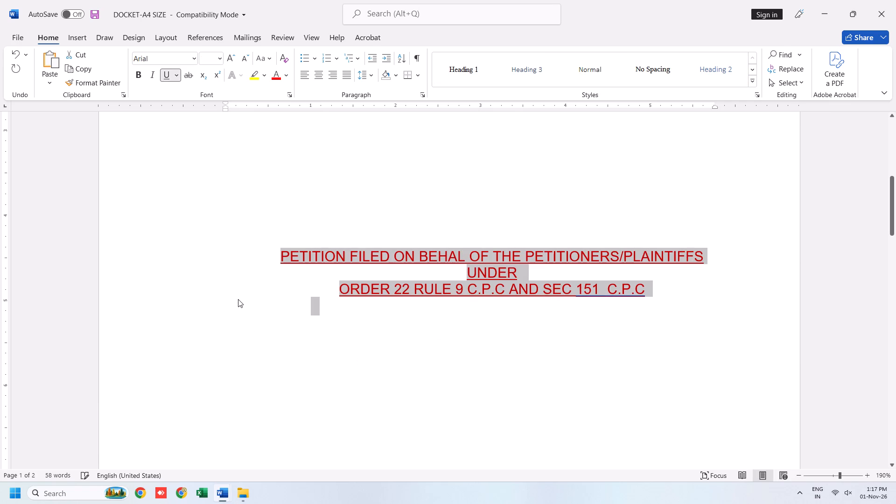
key("Tab")
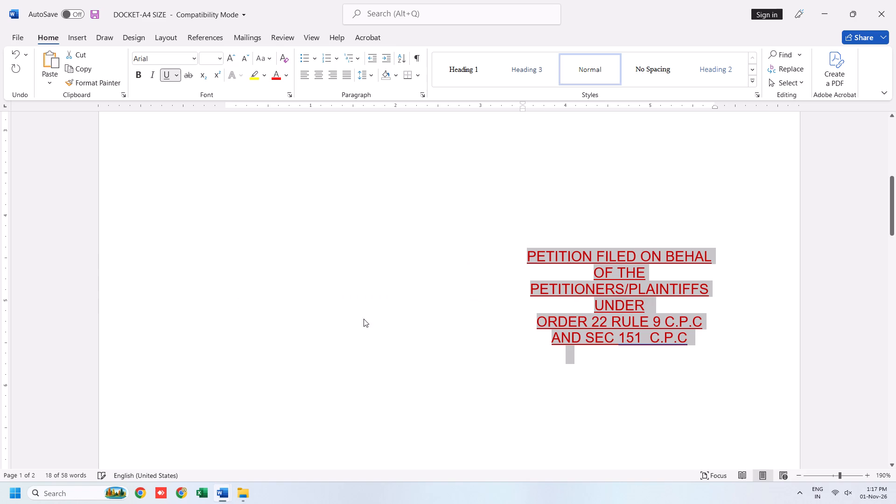
key("ctrl+bracketleft")
key("ctrl+bracketleft")
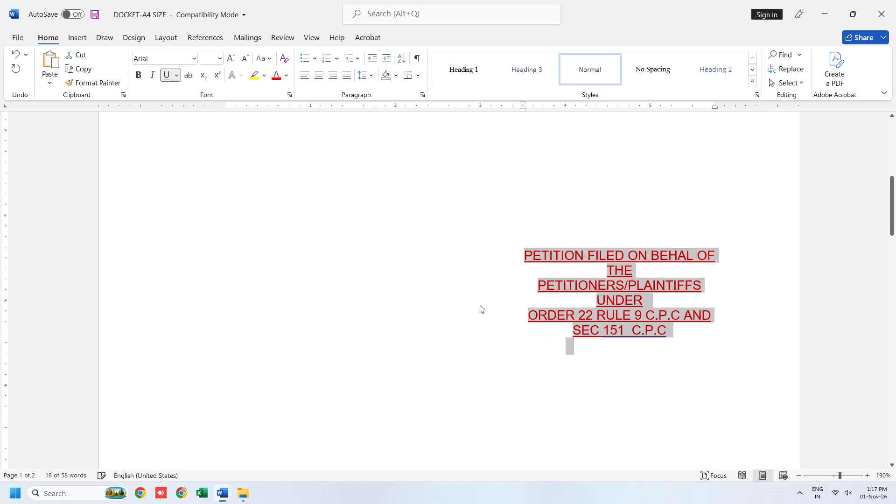
Remove the line break after UNDER so the title continues with "ORDER 22 RULE 9 C.P.C" in the same paragraph.
left_click(639, 279)
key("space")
key("Delete")
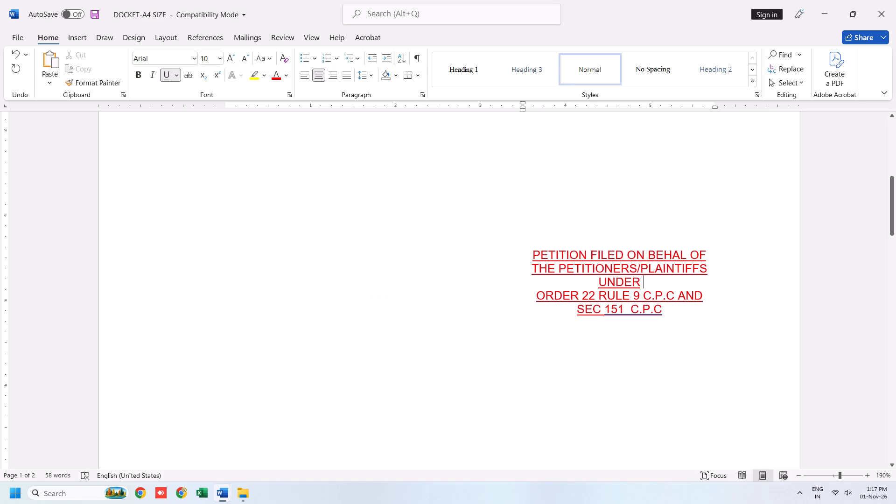
key("Delete")
Print 2 copies of the Order 22 Rule 9 docket's first page, current page only and one-sided.
scroll(629, 318, "down", 12)
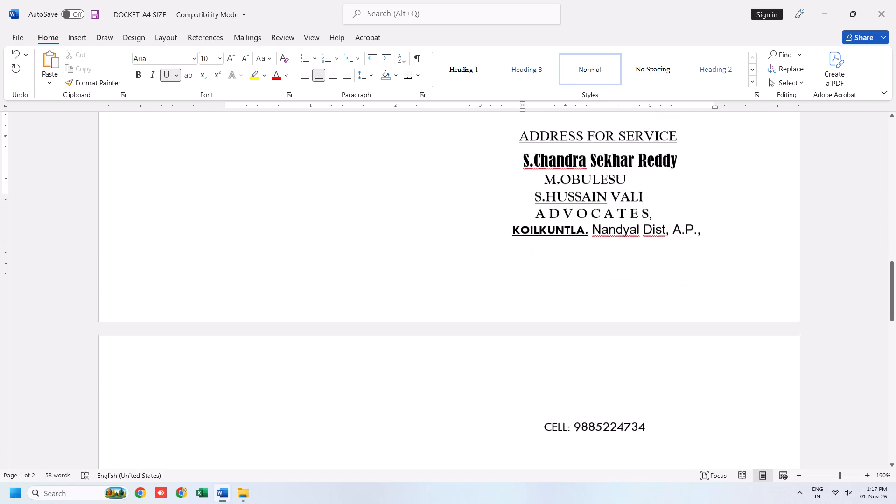
scroll(631, 319, "up", 4)
scroll(624, 286, "up", 18)
left_click(605, 266)
key("ctrl+p")
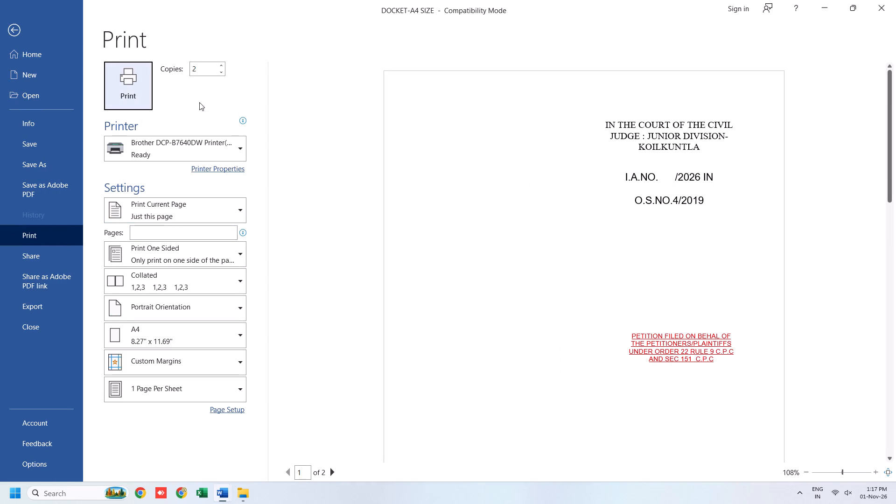
left_click(127, 83)
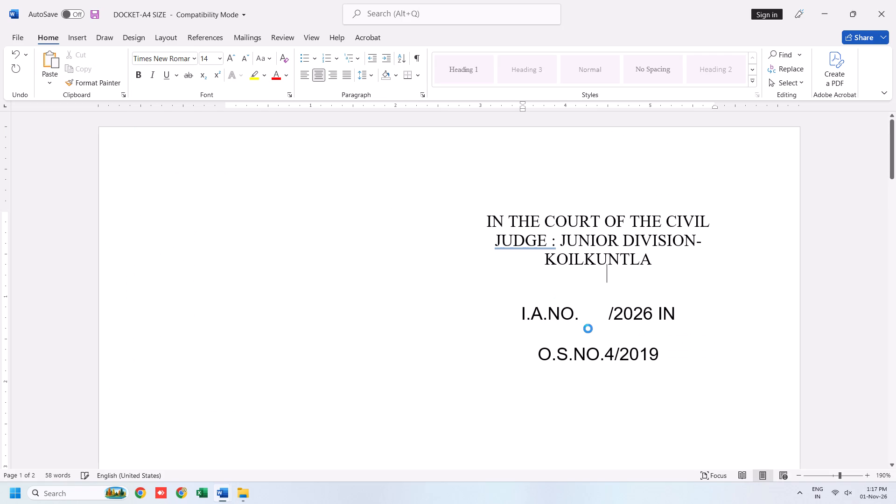
Switch to O.S.NO.4-2019-IMPLEAD and save the document.
left_click(577, 305)
key("alt+Tab")
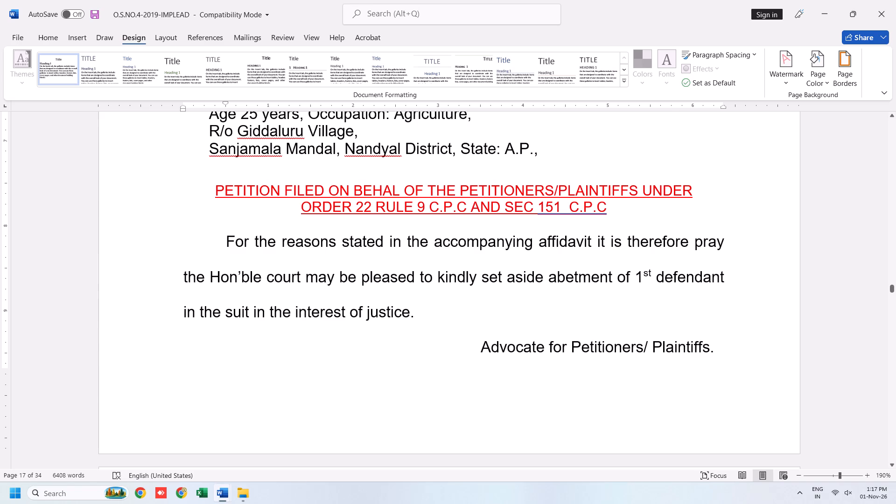
left_click(490, 273)
key("ctrl+s")
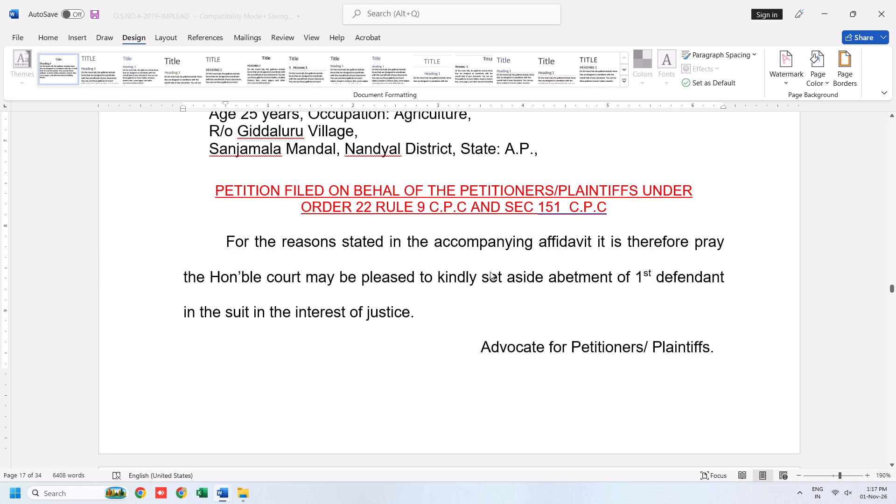
Review the first affidavit and its petition with the proposed amendments, starting from the beginning of the document.
key("ctrl+Home")
key("ctrl+Page_Up")
left_click(465, 263)
scroll(462, 265, "down", 5)
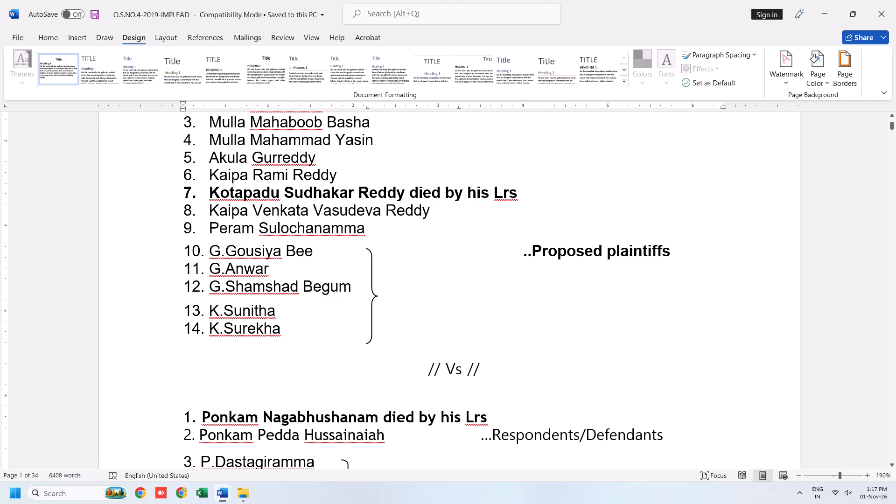
scroll(329, 324, "up", 3)
scroll(284, 313, "up", 4)
left_click(272, 246)
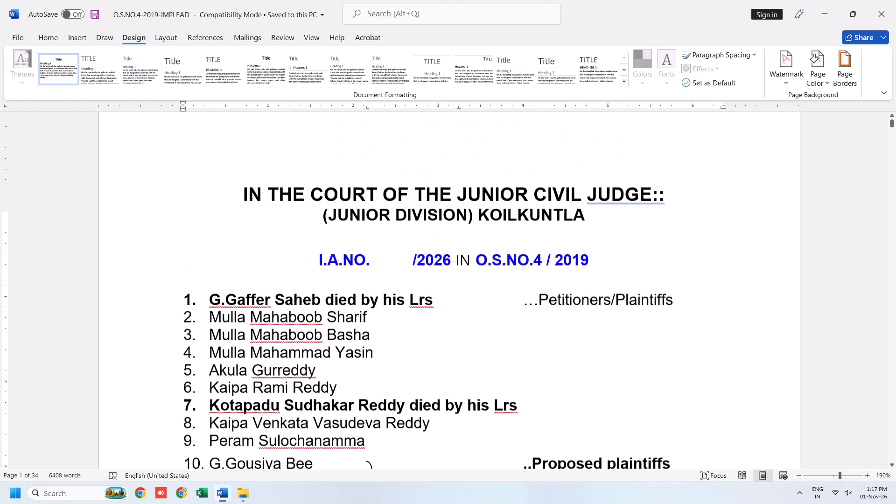
scroll(272, 250, "down", 20)
scroll(272, 250, "down", 12)
scroll(376, 253, "down", 9)
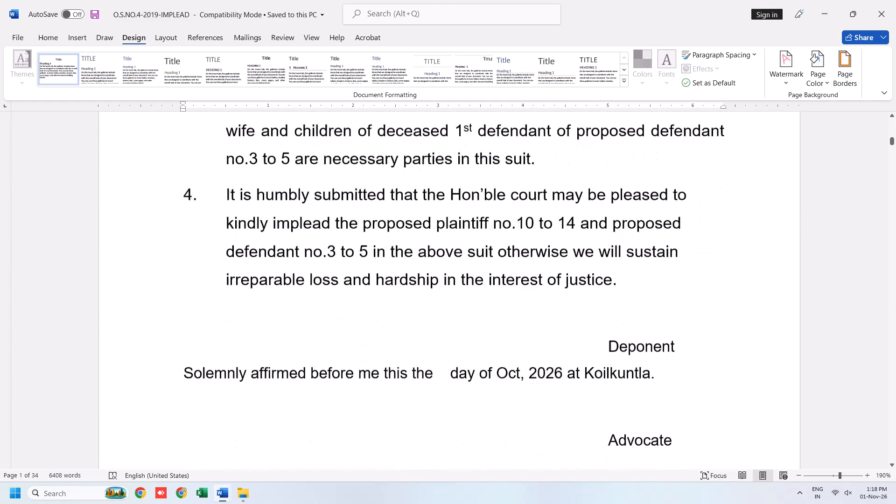
scroll(356, 249, "down", 5)
scroll(390, 215, "down", 20)
scroll(390, 215, "down", 13)
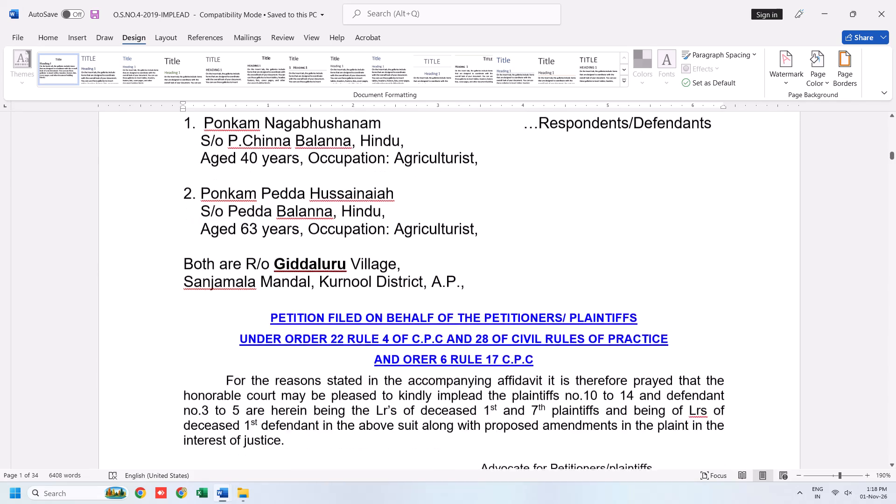
scroll(432, 217, "down", 17)
scroll(425, 221, "down", 15)
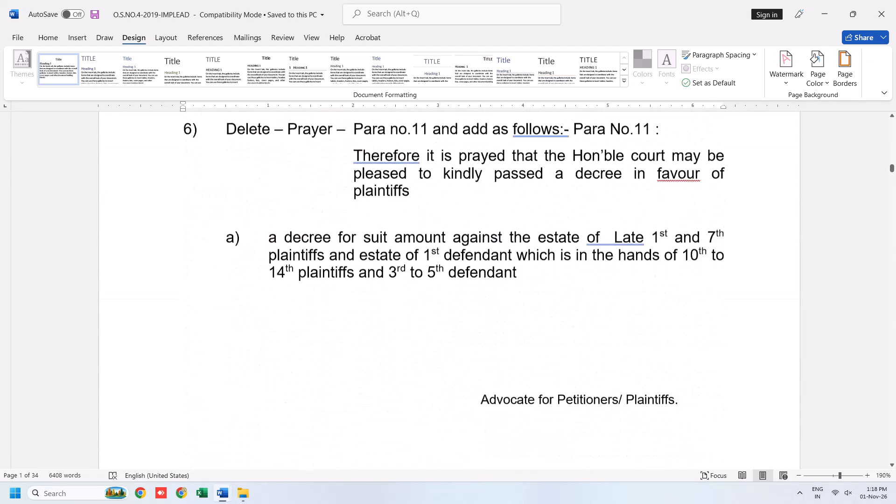
scroll(409, 234, "down", 7)
scroll(406, 235, "up", 20)
scroll(393, 227, "up", 7)
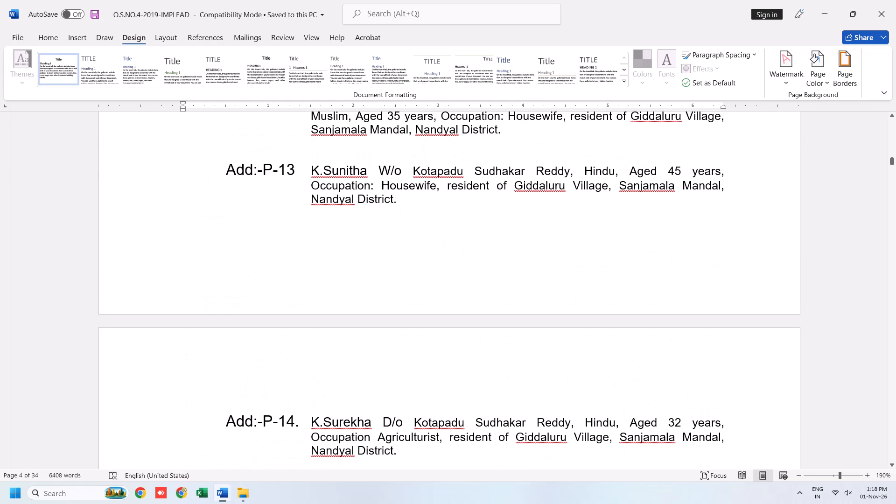
scroll(390, 227, "up", 3)
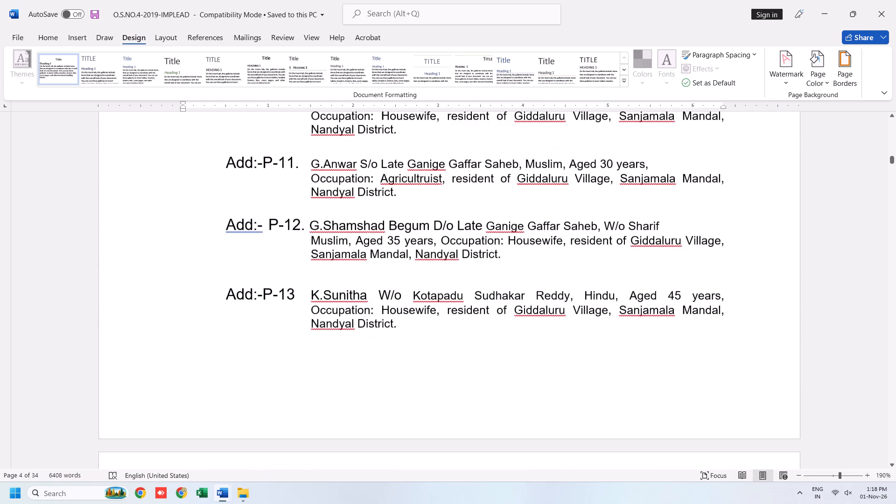
scroll(390, 227, "up", 11)
Examine the Order 22 Rule 4 petition title and the pages from there to the next court heading.
left_click(353, 208)
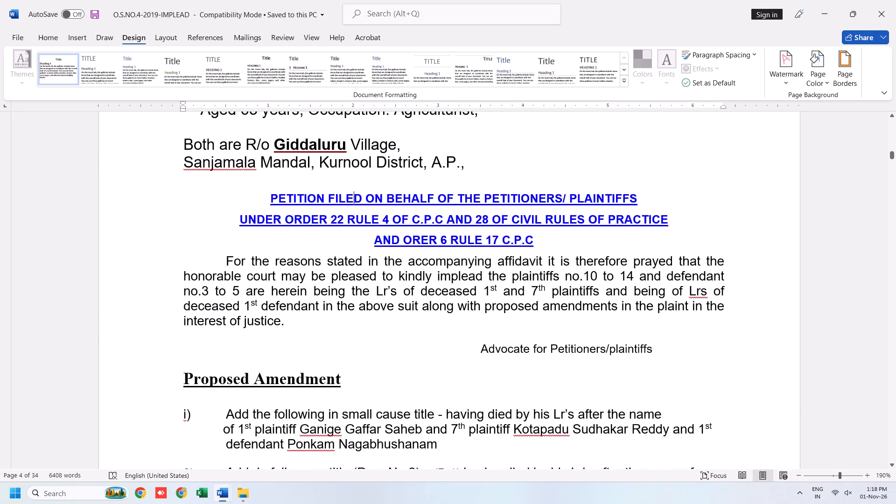
left_click_drag(265, 201, 582, 250)
scroll(560, 261, "up", 3)
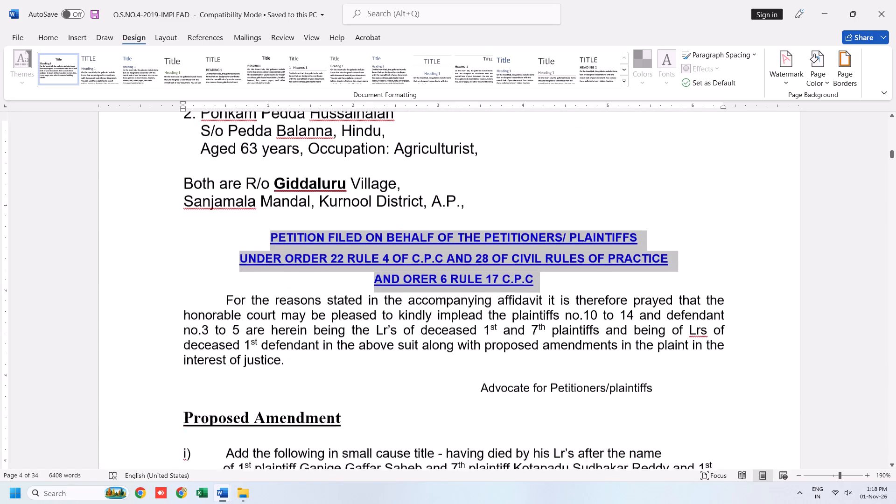
key("Page_Down")
key("Page_Down")
key("Page_Down")
key("Page_Down")
key("Page_Down")
key("Page_Down")
key("Page_Up")
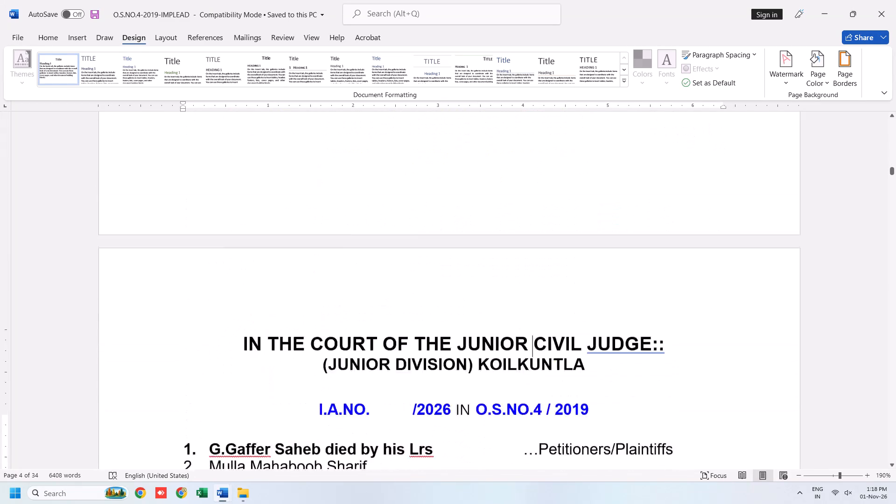
key("Page_Up")
key("Page_Up")
key("Page_Up")
key("Page_Up")
key("Page_Up")
key("Page_Up")
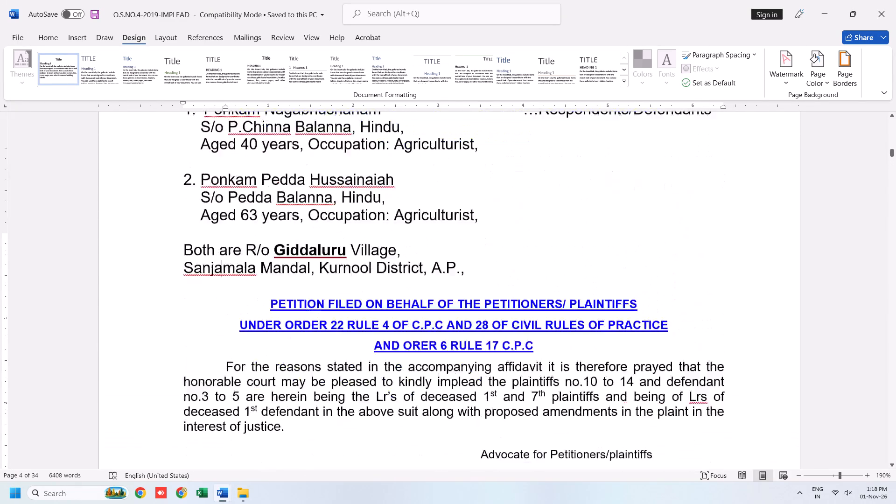
Read through the numbered paragraphs of the implead affidavit on the first two pages.
key("Page_Up")
key("Page_Up")
key("Page_Up")
key("Page_Up")
key("Page_Up")
key("Page_Up")
key("Page_Up")
key("Page_Up")
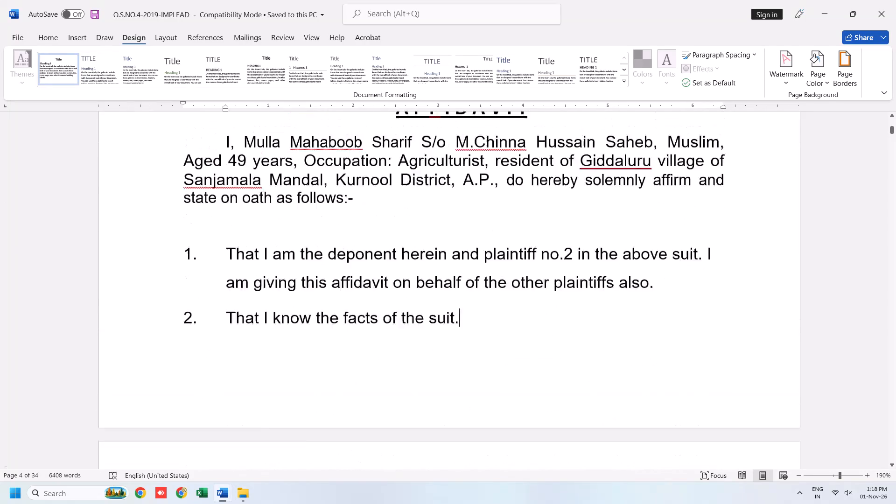
key("Page_Up")
key("Page_Up")
key("Page_Down")
key("Page_Down")
key("Page_Down")
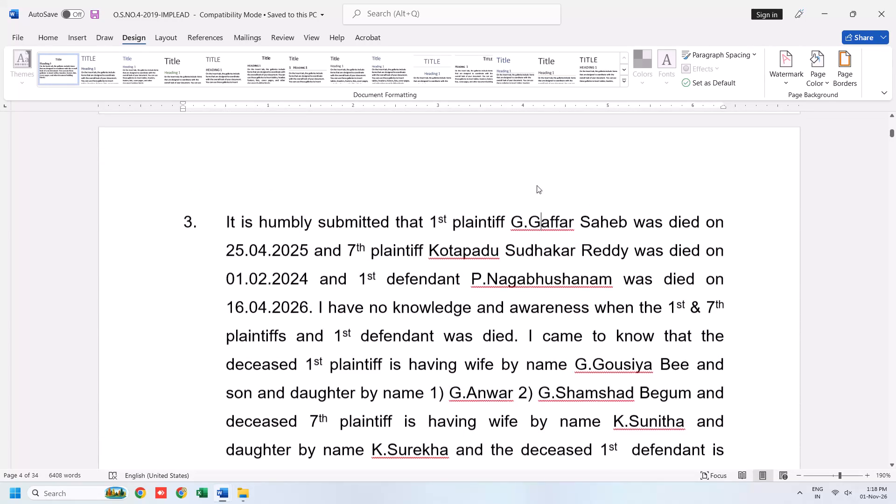
key("Page_Down")
key("Page_Down")
key("Page_Down")
key("Page_Up")
key("Page_Up")
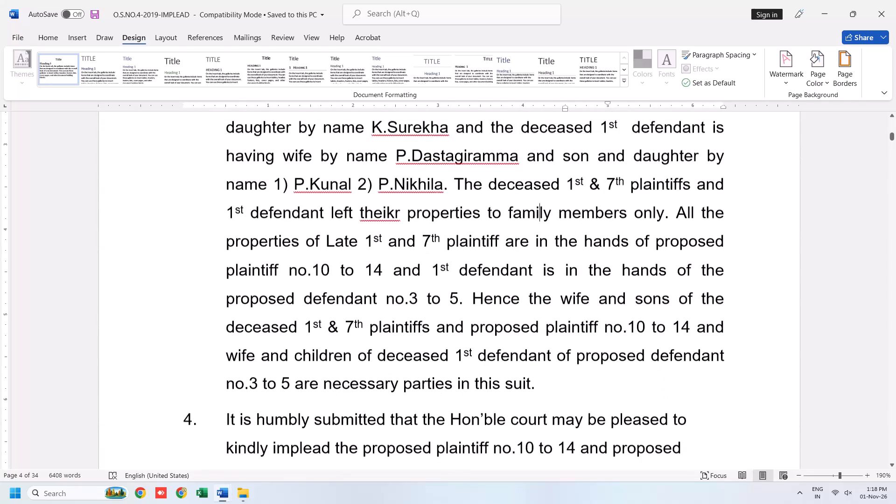
scroll(430, 288, "down", 4)
scroll(435, 277, "up", 7)
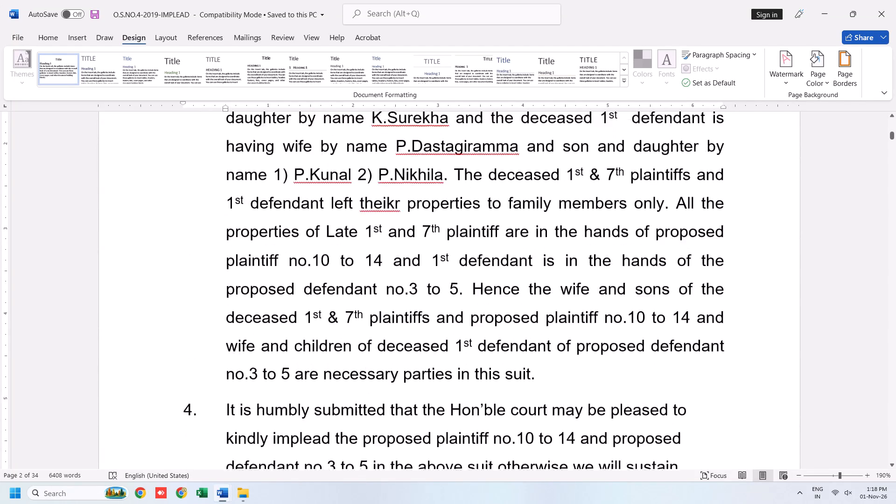
scroll(435, 277, "up", 14)
scroll(406, 266, "down", 19)
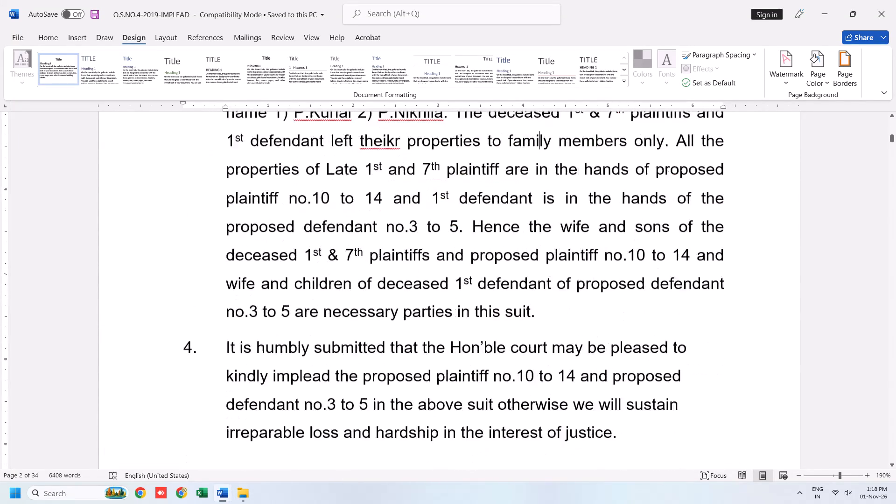
Change the month in the implead affidavit's solemn affirmation line to Nov and save the document.
scroll(517, 317, "down", 6)
left_click(496, 262)
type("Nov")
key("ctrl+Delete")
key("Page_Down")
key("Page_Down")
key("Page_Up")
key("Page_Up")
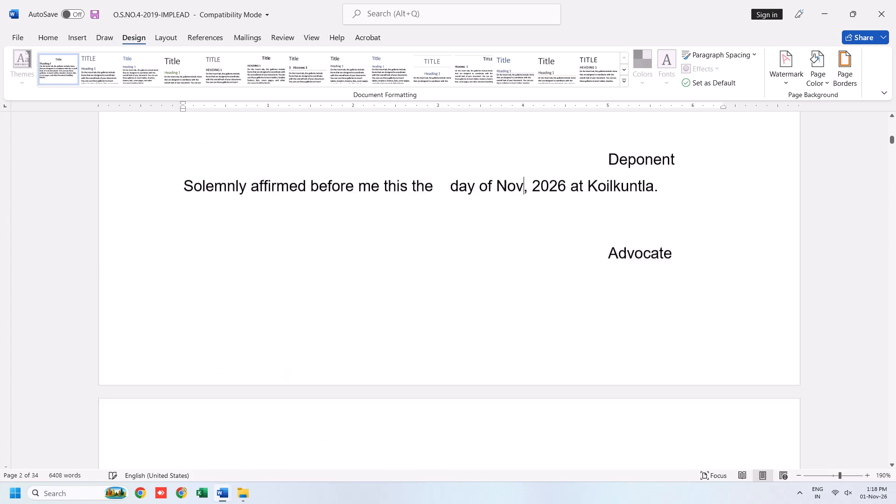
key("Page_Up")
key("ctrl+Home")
left_click(496, 259)
key("ctrl+s")
Print 2 copies of pages 1-2, the implead affidavit, on both sides with pages flipped on the long edge.
key("ctrl+p")
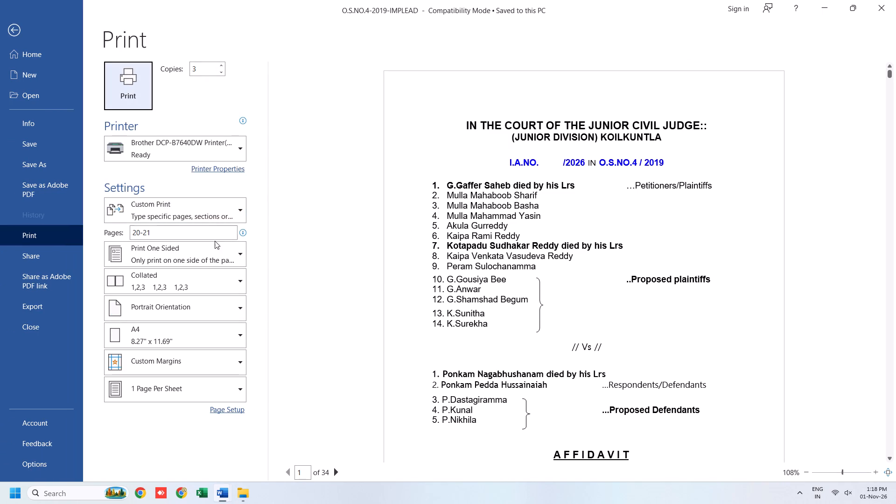
left_click(167, 236)
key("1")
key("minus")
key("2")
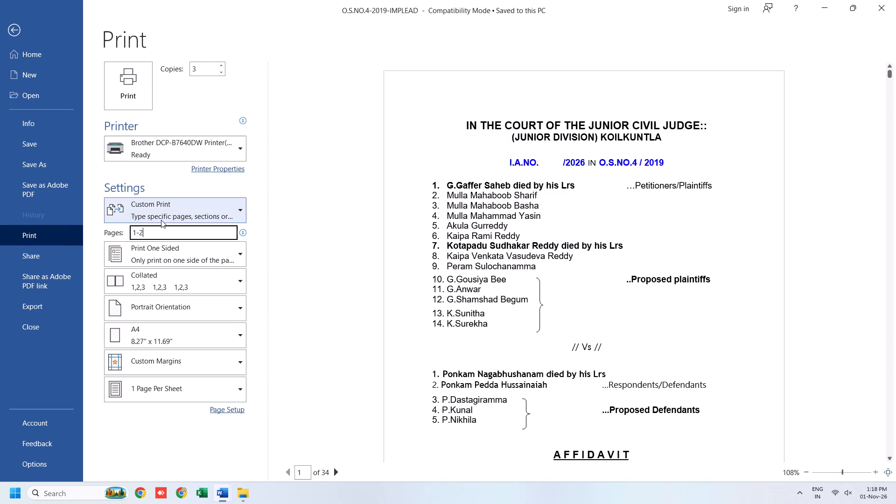
left_click(159, 255)
left_click(176, 304)
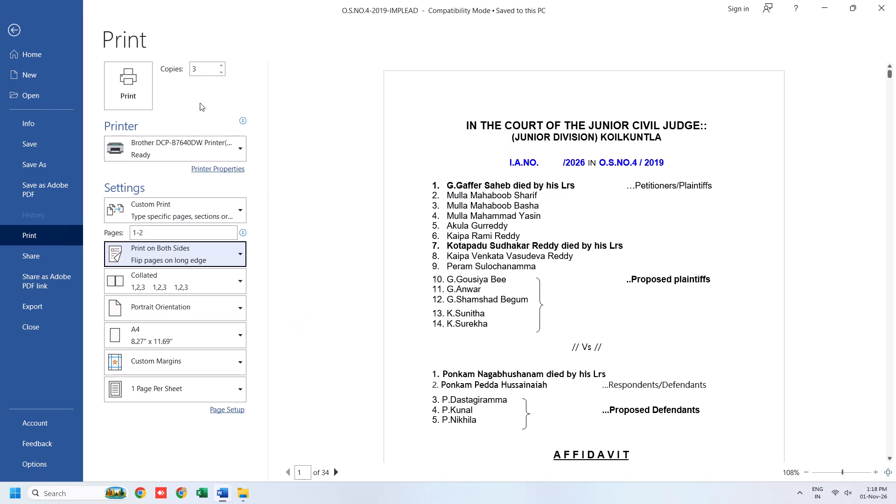
left_click(220, 70)
left_click(138, 79)
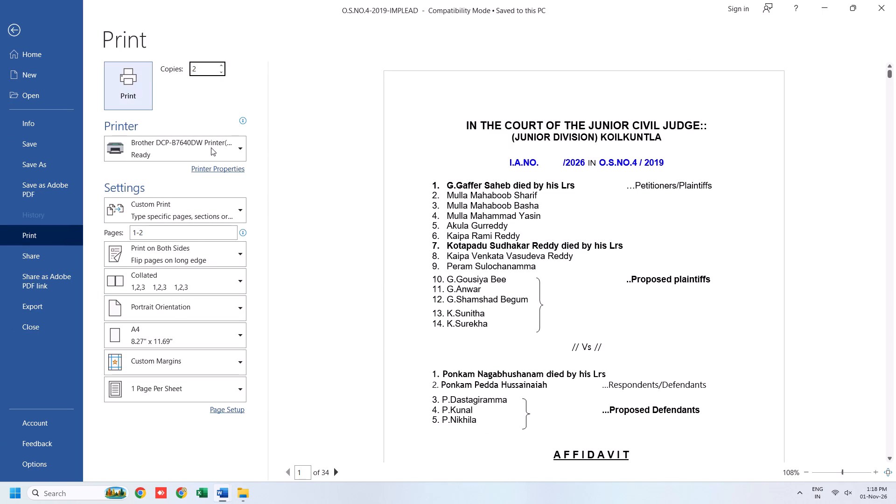
left_click(439, 285)
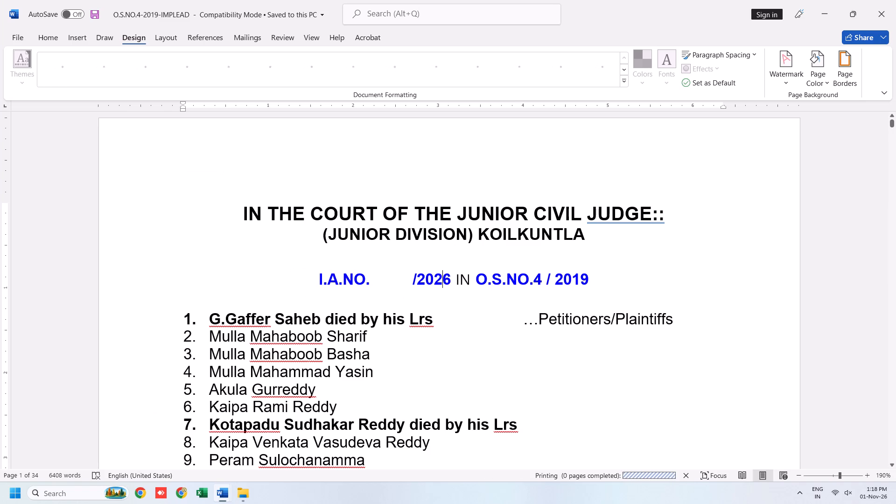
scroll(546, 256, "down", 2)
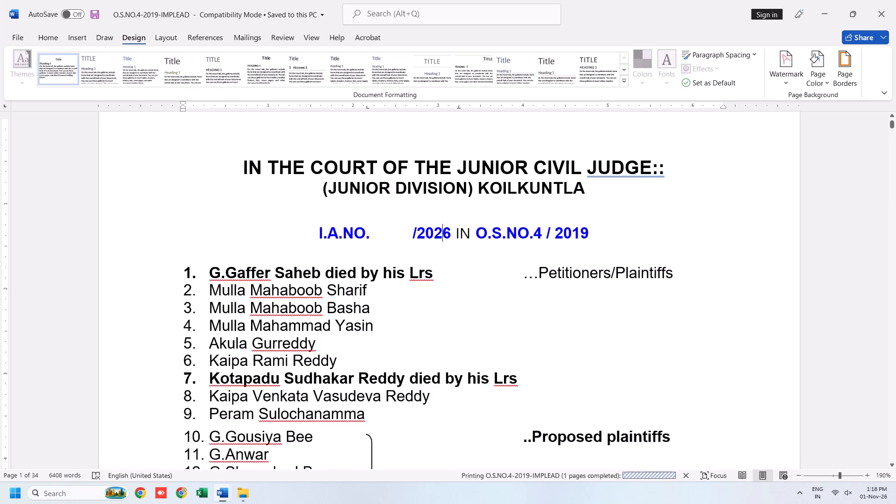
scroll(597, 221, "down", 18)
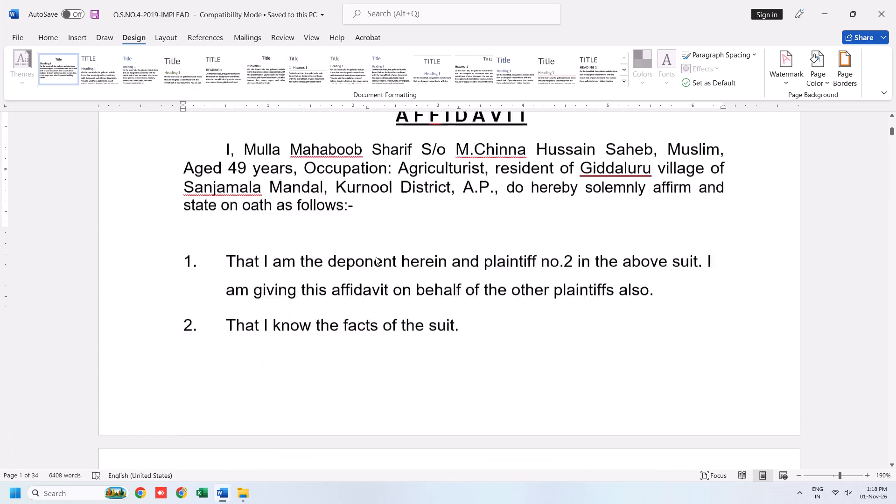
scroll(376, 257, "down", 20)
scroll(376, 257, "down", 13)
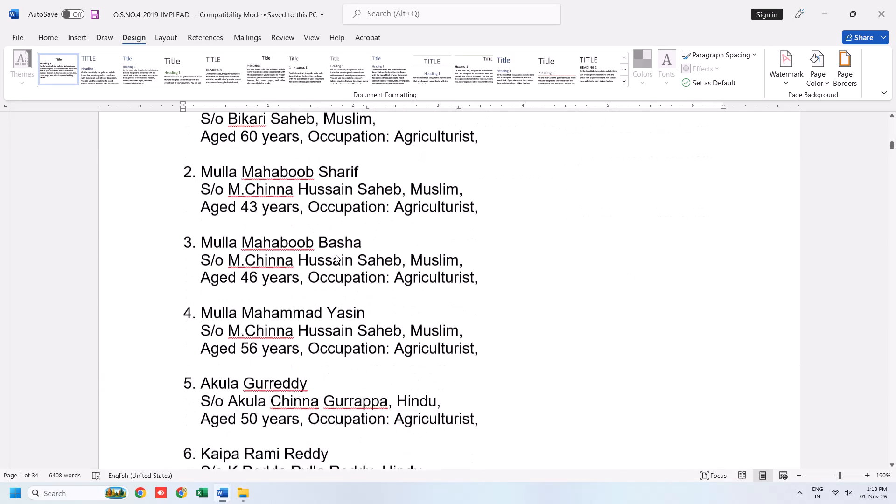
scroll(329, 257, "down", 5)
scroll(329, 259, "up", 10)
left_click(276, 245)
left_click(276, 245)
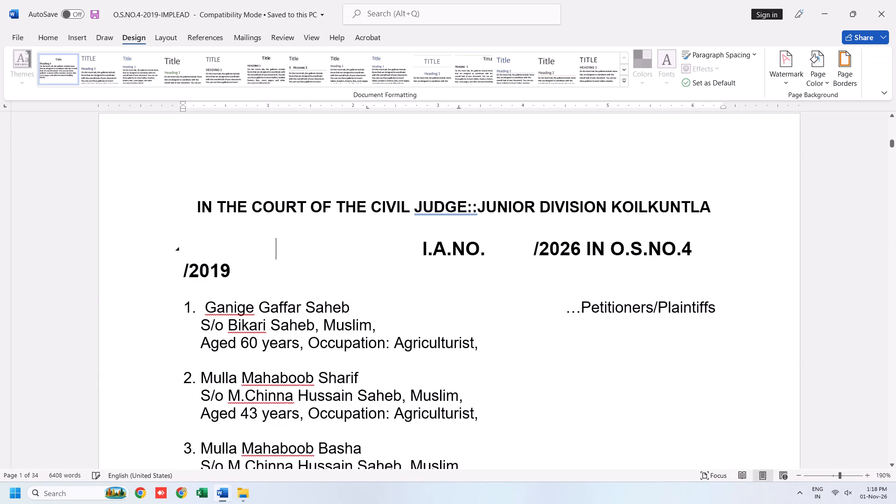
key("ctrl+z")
Examine the implead petition's pages, from the petitioners' list through the proposed amendments to the closing advocate line.
left_click(372, 283)
scroll(372, 269, "down", 5)
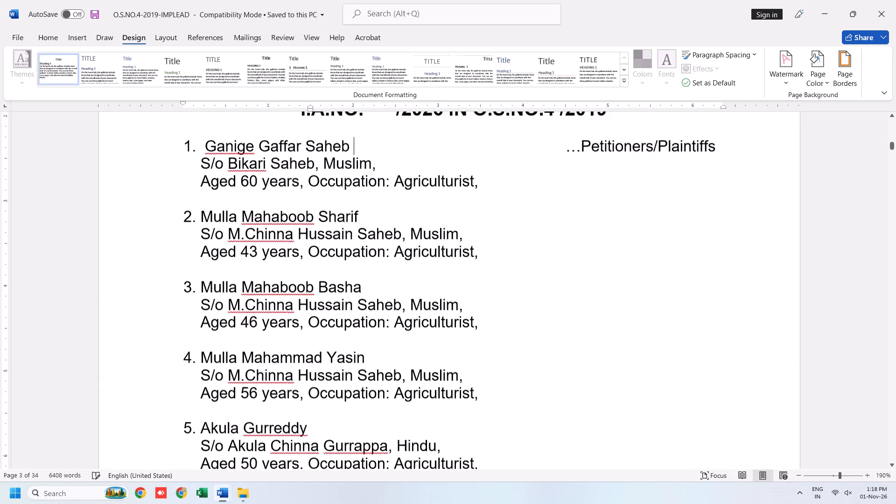
scroll(365, 279, "down", 12)
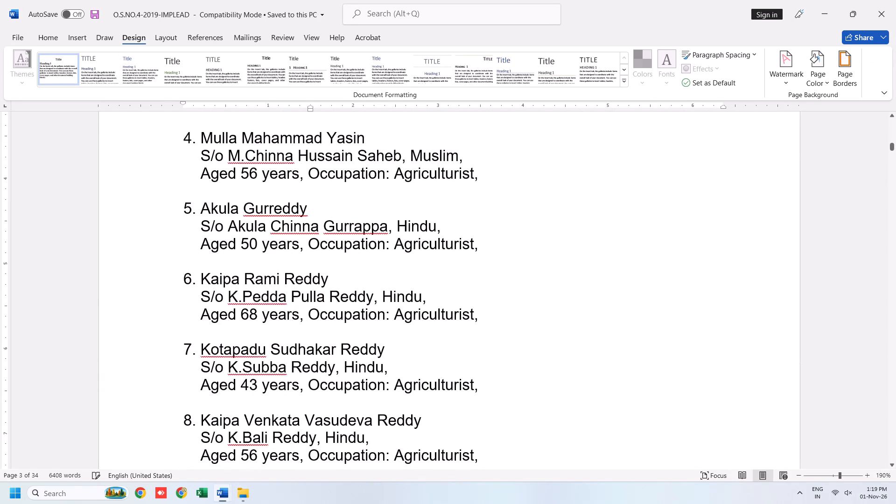
left_click(490, 226)
left_click(398, 217)
scroll(399, 218, "down", 15)
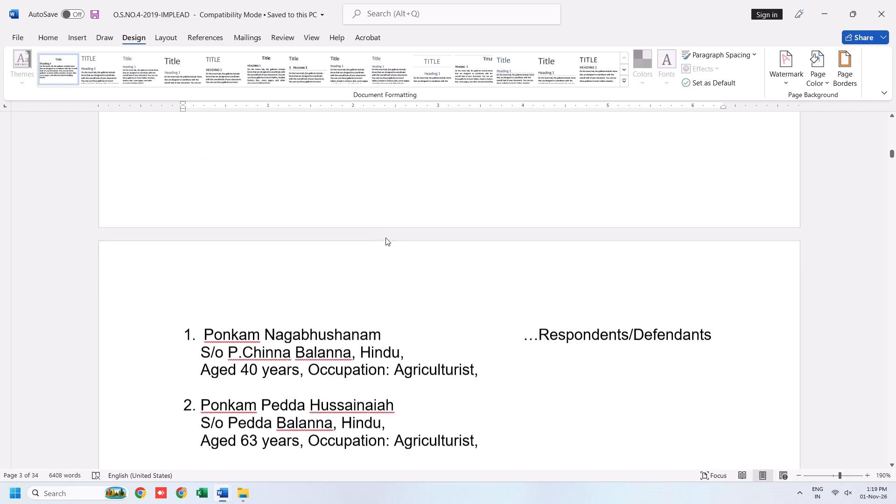
scroll(385, 238, "down", 9)
scroll(378, 240, "down", 20)
scroll(378, 240, "down", 16)
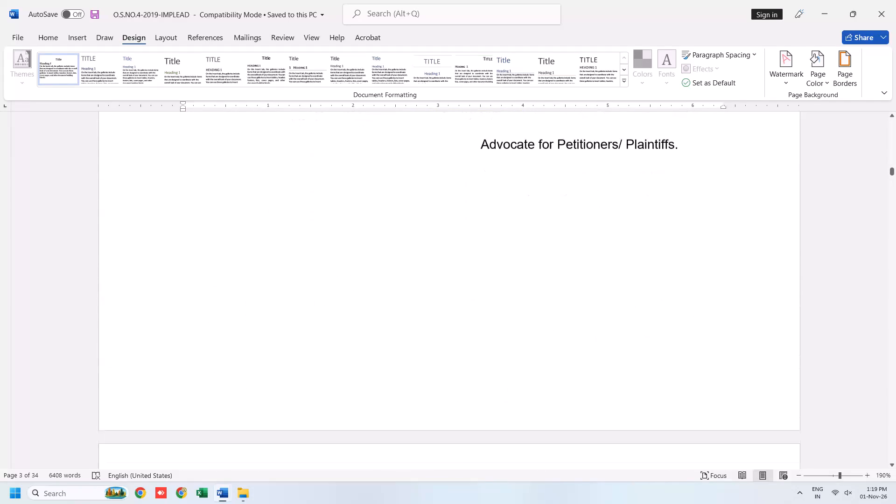
scroll(352, 244, "down", 5)
scroll(347, 211, "up", 9)
left_click(339, 204)
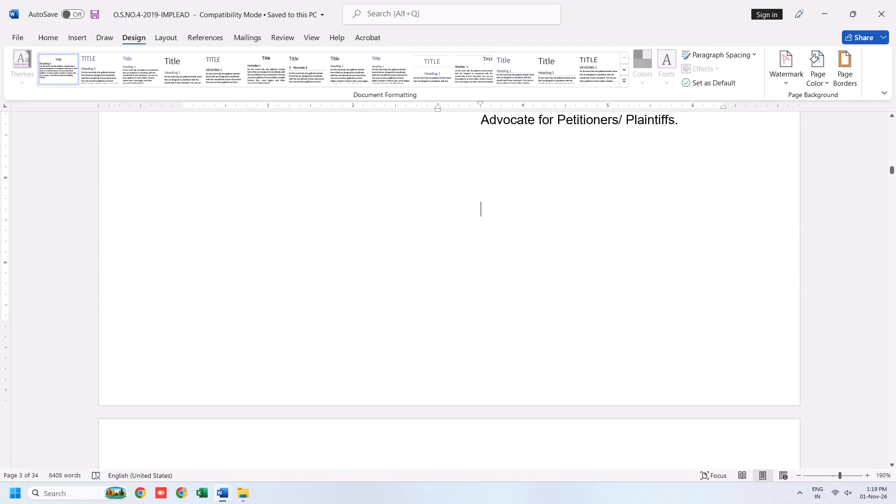
scroll(337, 200, "up", 20)
scroll(337, 200, "up", 7)
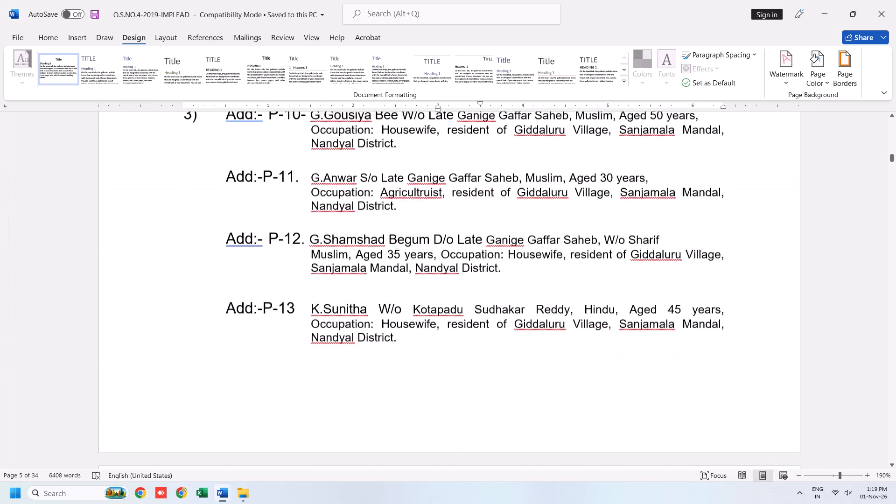
scroll(324, 189, "up", 20)
scroll(324, 189, "up", 11)
left_click(319, 232)
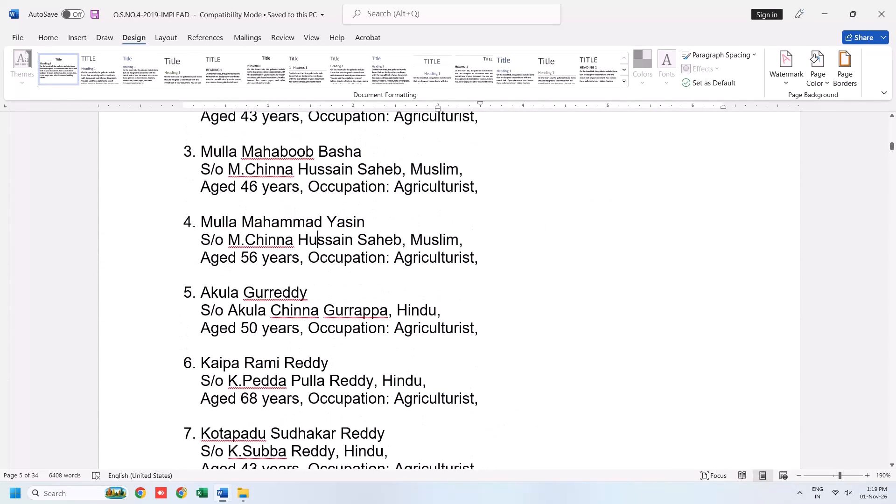
Print 2 copies of pages 3-5, the implead petition, on both sides with pages flipped on the long edge.
key("ctrl+p")
left_click(170, 229)
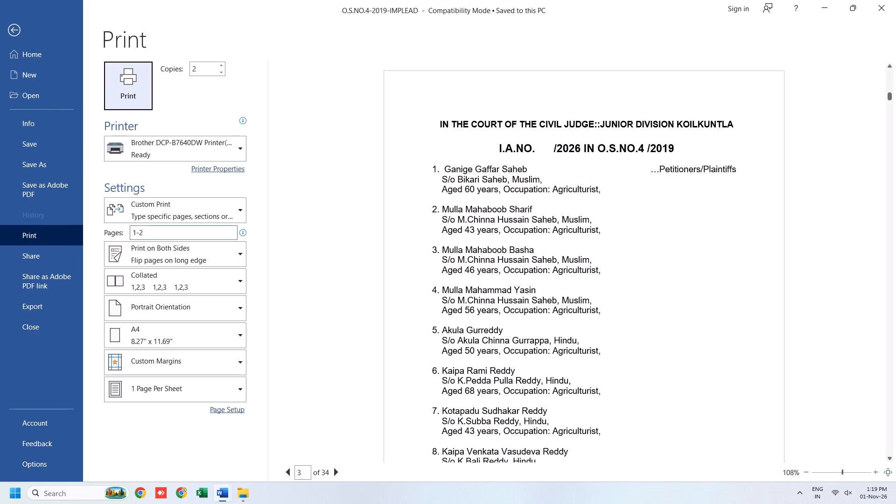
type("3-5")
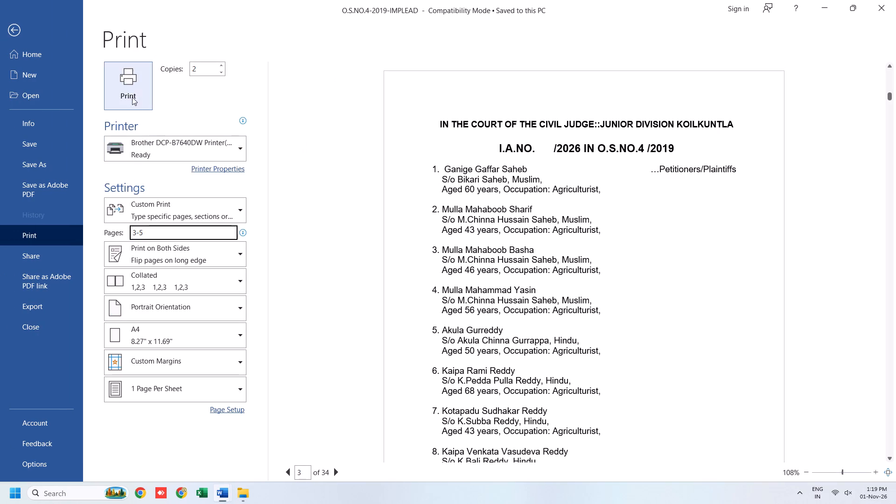
left_click(130, 89)
Copy the implead petition's three-line blue title and paste it over the petition title in the DOCKET-A4 SIZE document.
scroll(334, 246, "down", 3)
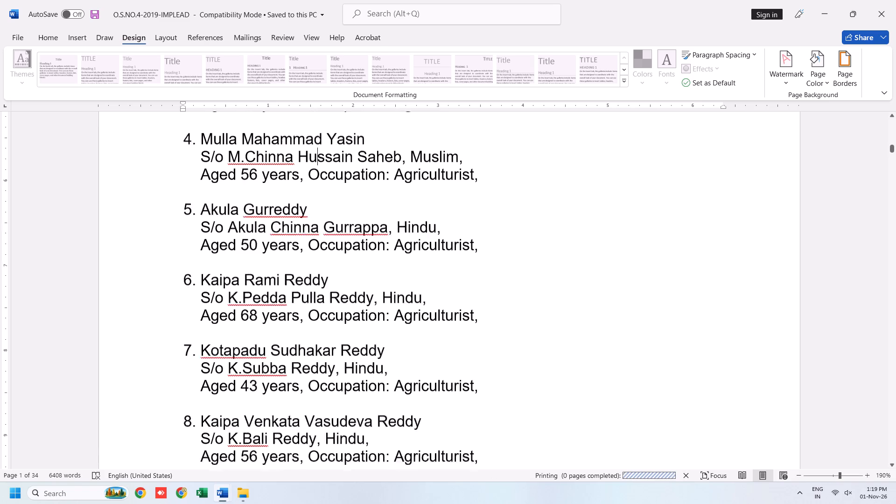
scroll(335, 289, "down", 20)
scroll(335, 289, "down", 1)
scroll(280, 205, "up", 1)
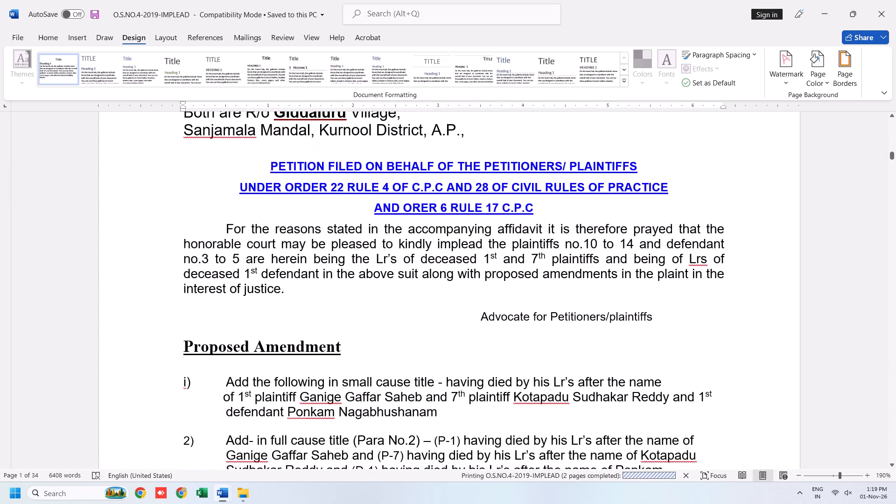
left_click_drag(273, 167, 531, 221)
left_click(551, 221)
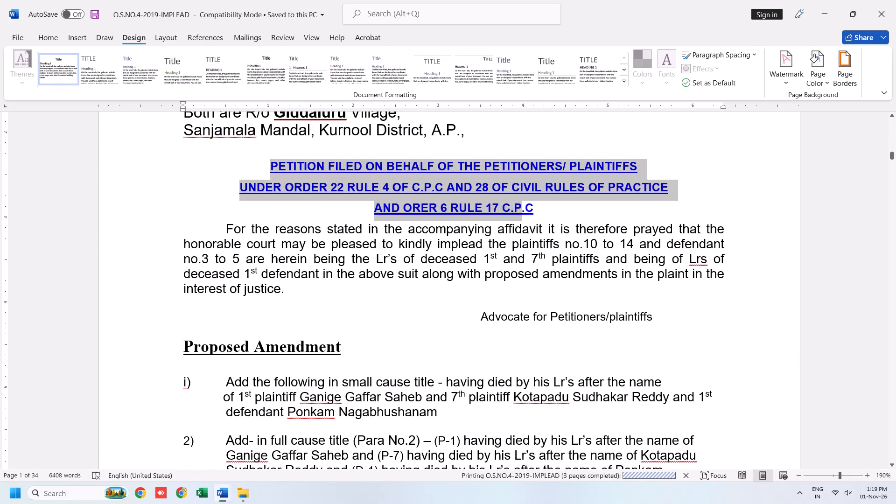
key("shift+Right")
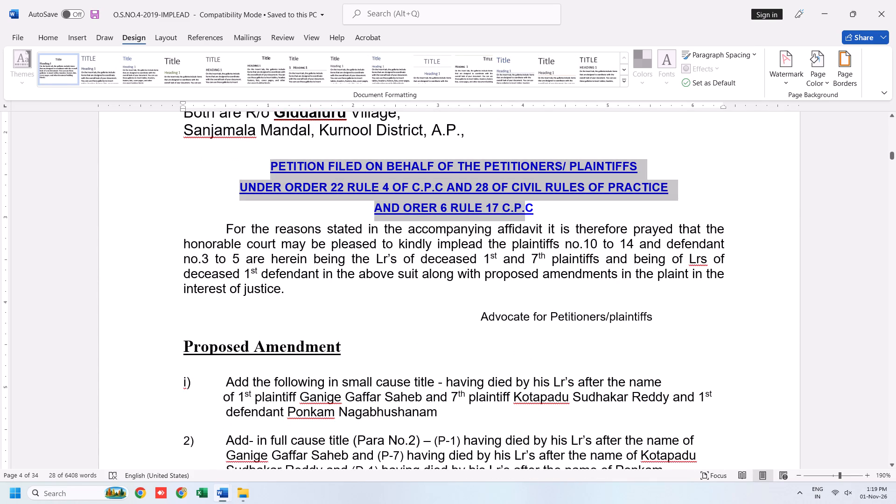
key("shift+Right")
key("ctrl+c")
key("alt+Tab")
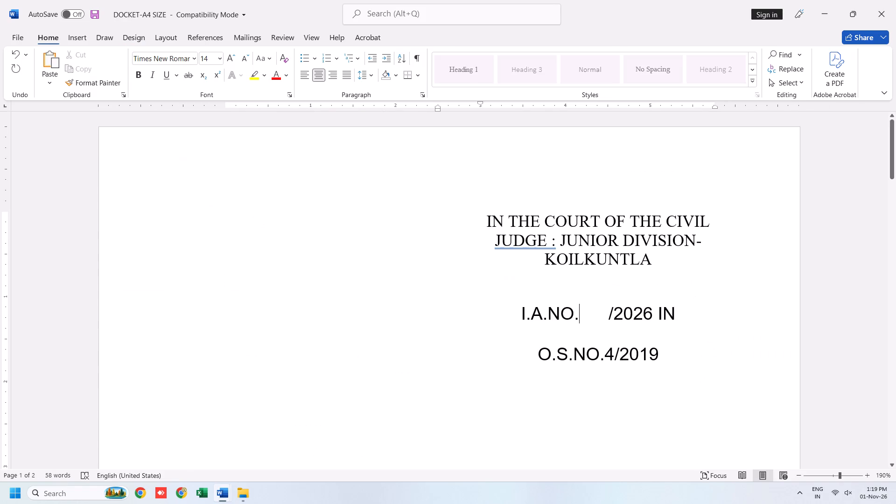
scroll(579, 364, "down", 9)
left_click_drag(531, 211, 706, 263)
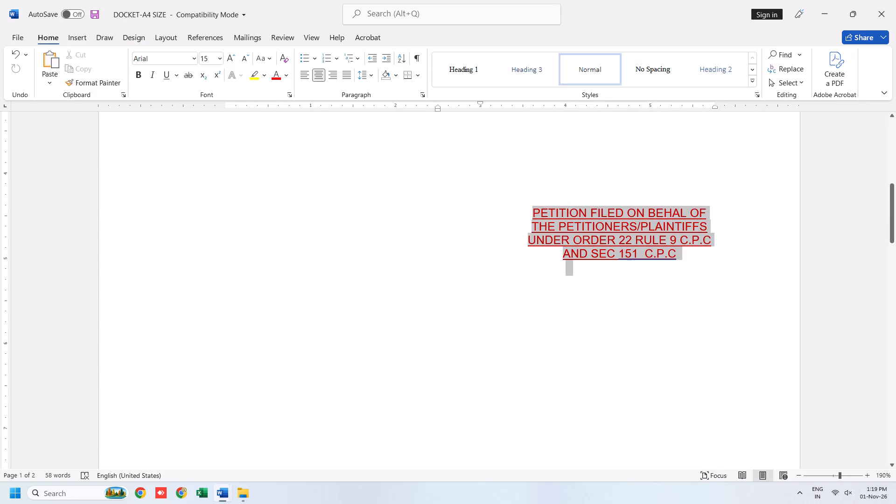
left_click_drag(706, 263, 710, 263)
key("ctrl+v")
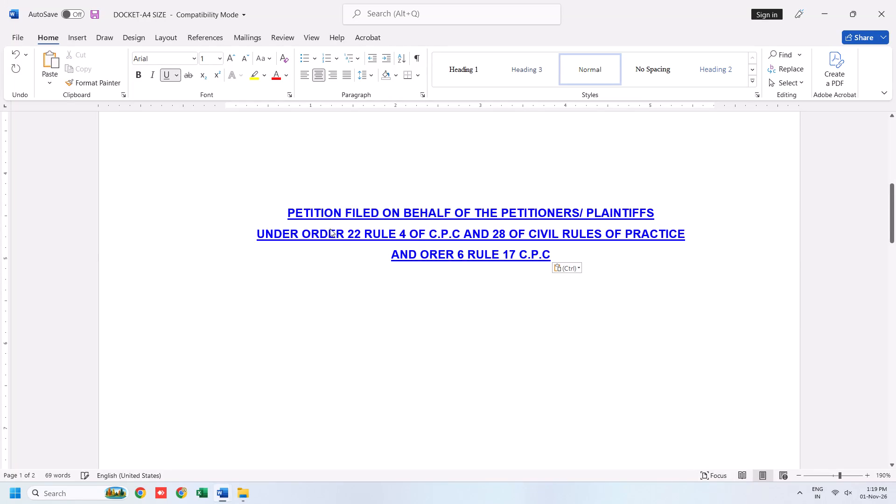
Indent the pasted title into the docket's text column, set its line spacing to 1.5 and remove its bold formatting.
left_click_drag(278, 213, 564, 295)
key("Tab")
key("Tab")
key("Tab")
key("Tab")
key("Tab")
key("Tab")
key("Tab")
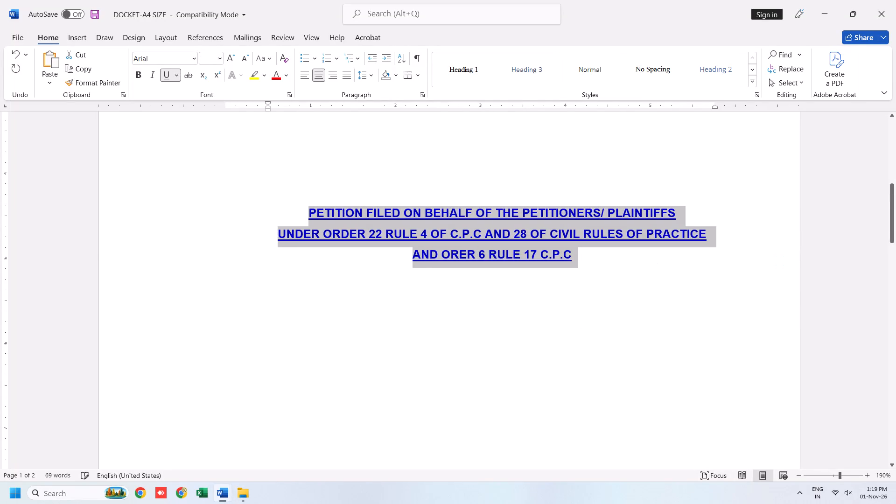
key("Tab")
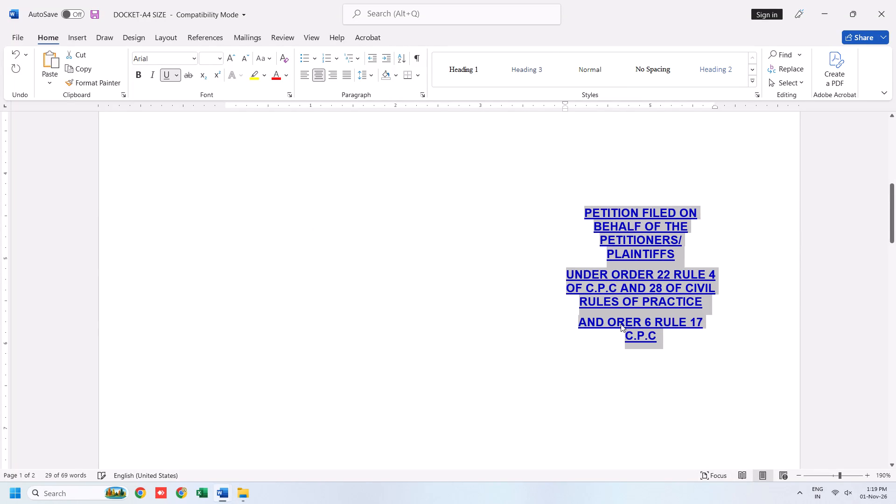
key("ctrl+z")
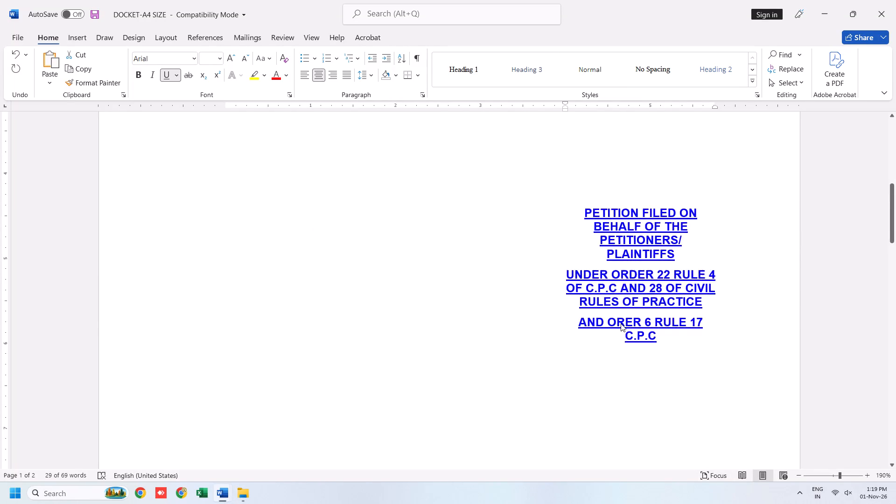
key("ctrl+5")
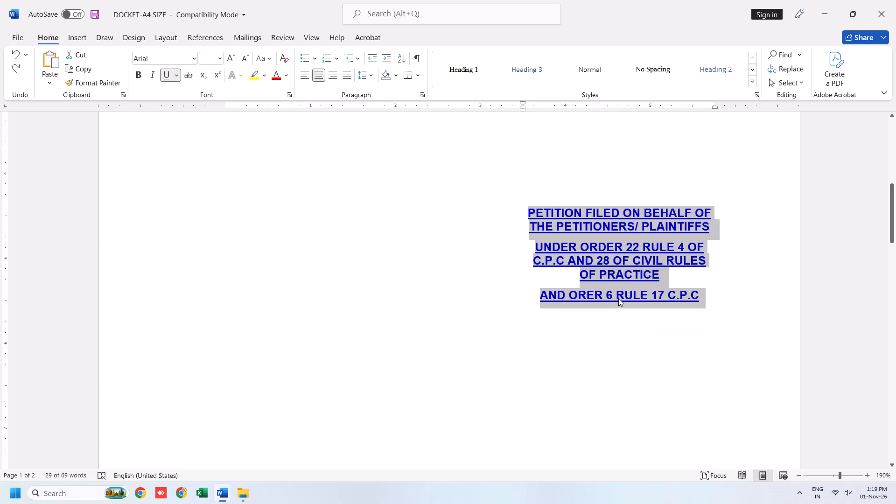
key("ctrl+b")
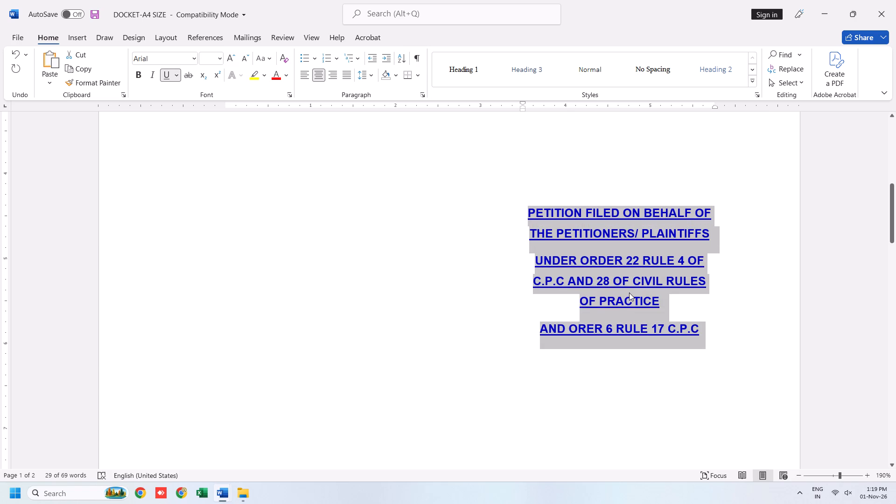
Join the line AND ORER 6 RULE 17 C.P.C to the preceding paragraph ending in PRACTICE.
left_click(601, 269)
left_click(655, 299)
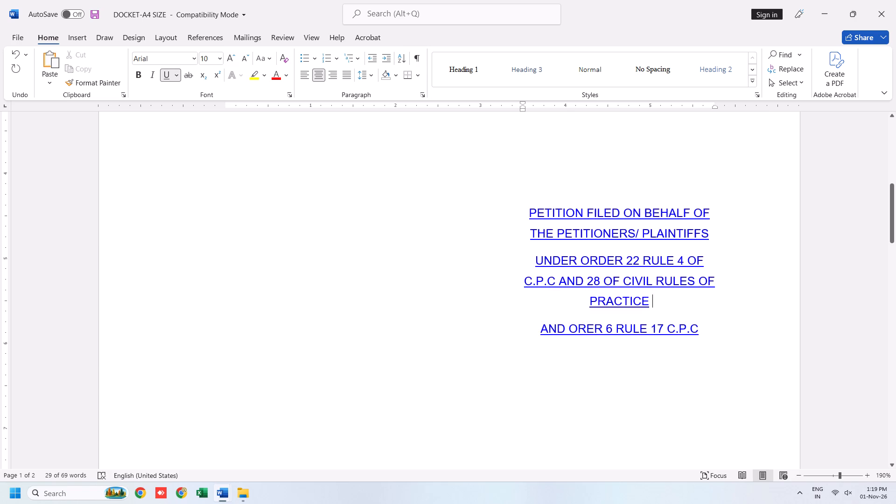
key("Delete")
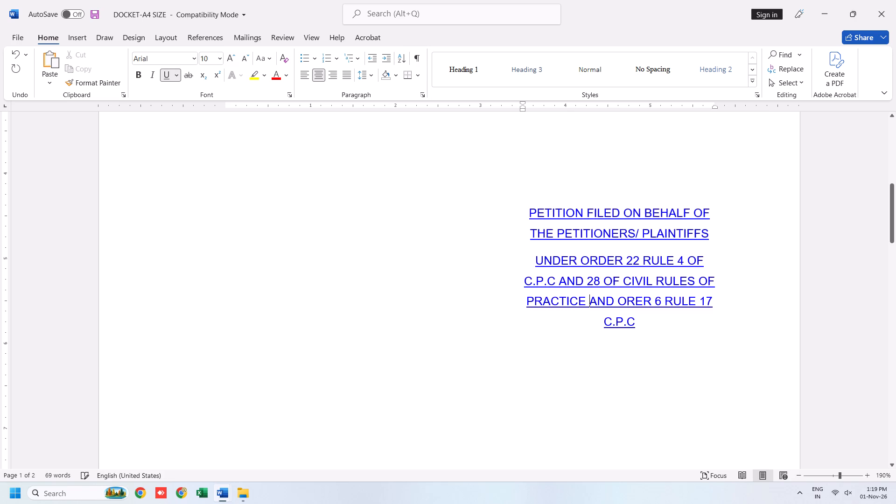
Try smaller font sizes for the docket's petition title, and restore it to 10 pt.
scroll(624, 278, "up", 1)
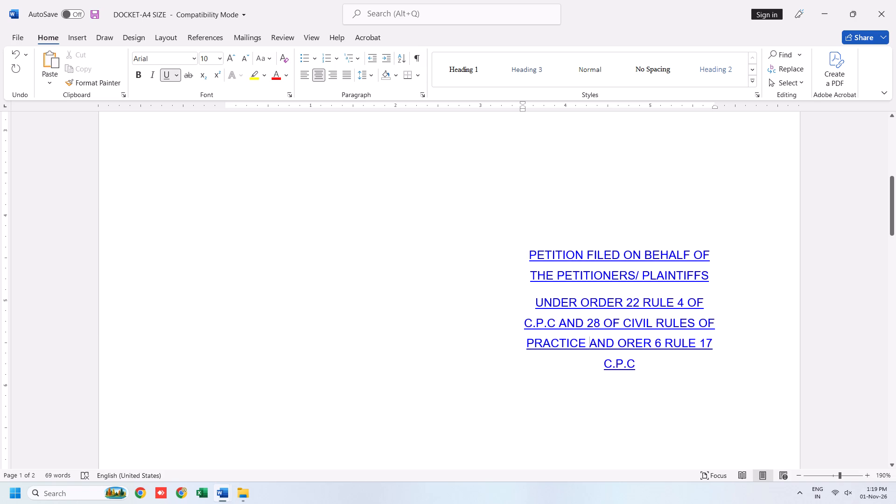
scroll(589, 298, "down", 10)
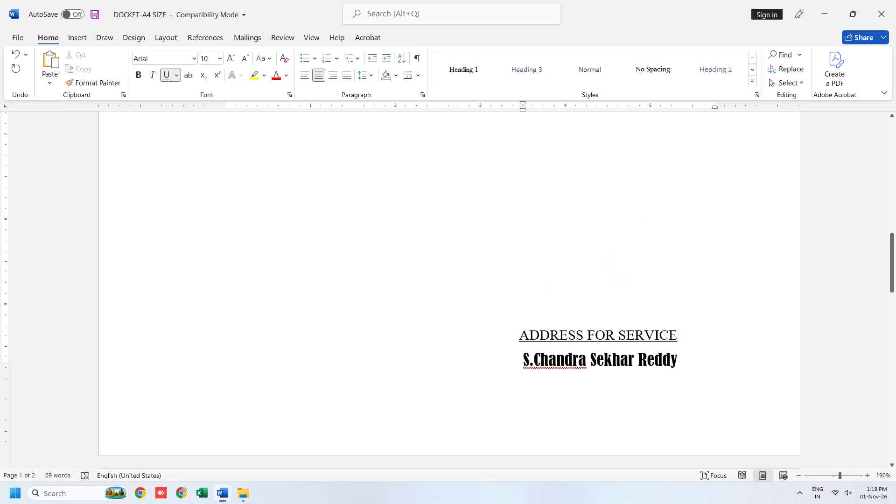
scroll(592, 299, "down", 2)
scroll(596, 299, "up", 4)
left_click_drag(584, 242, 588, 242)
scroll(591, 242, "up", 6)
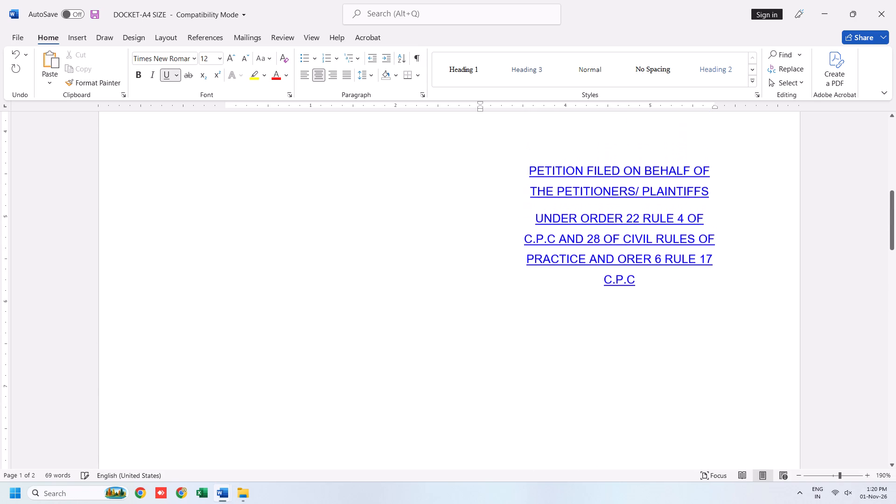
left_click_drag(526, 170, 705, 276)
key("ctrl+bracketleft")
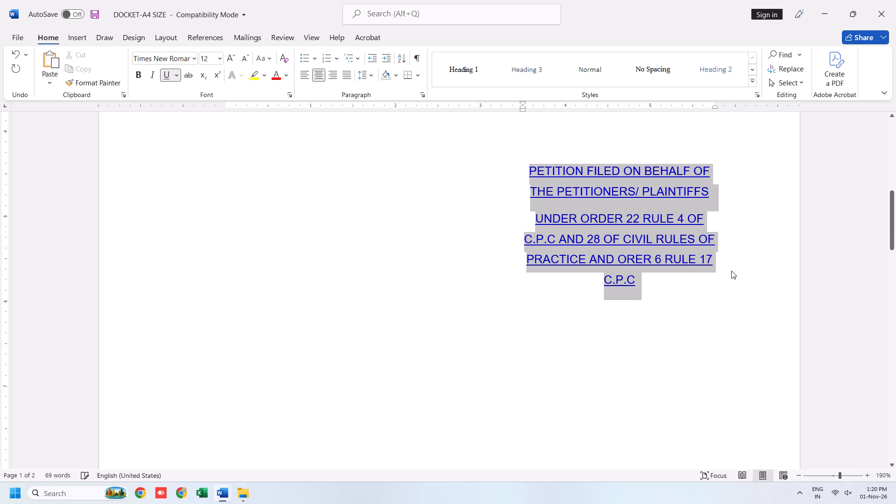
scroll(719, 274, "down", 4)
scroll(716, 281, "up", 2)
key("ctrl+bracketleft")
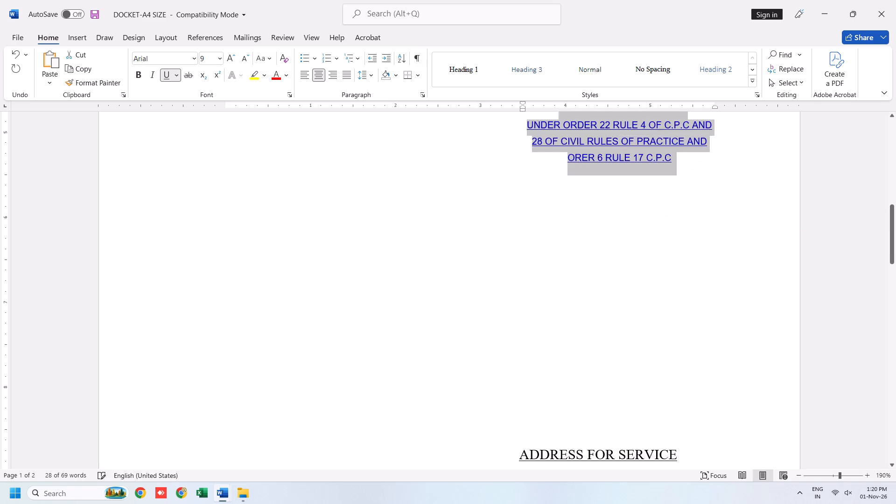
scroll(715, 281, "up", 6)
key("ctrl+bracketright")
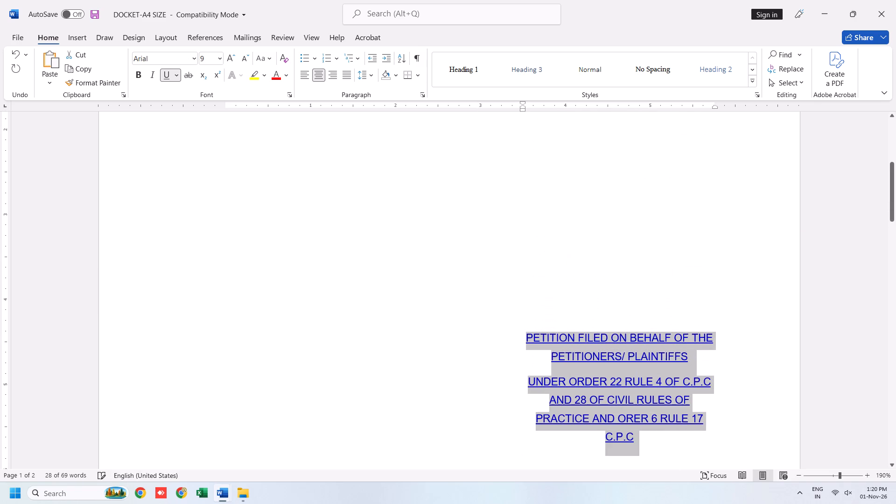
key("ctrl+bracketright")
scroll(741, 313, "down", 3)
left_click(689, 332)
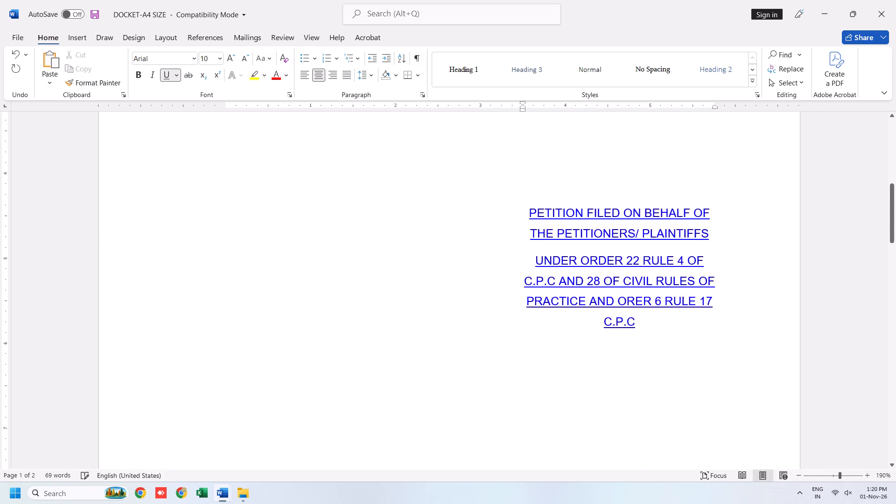
Move 17 onto the docket title's last line with C.P.C by inserting spaces after RULE, without a paragraph break.
left_click(695, 302)
key("Return")
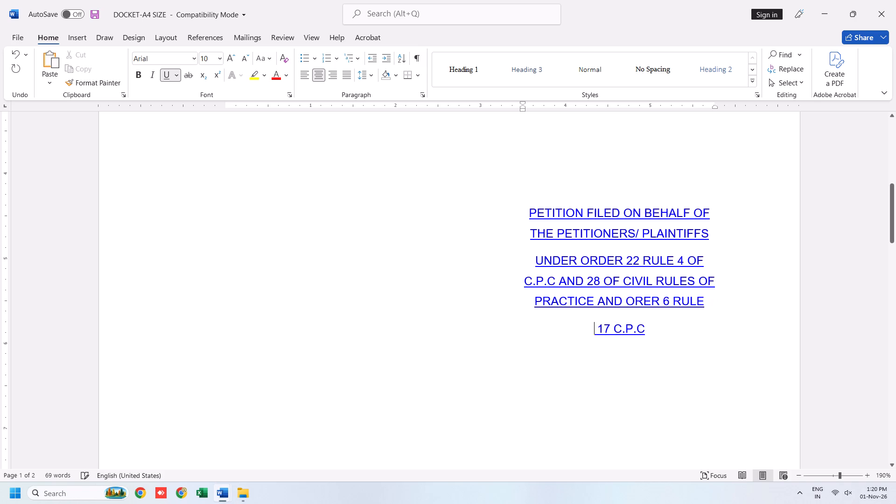
key("ctrl+z")
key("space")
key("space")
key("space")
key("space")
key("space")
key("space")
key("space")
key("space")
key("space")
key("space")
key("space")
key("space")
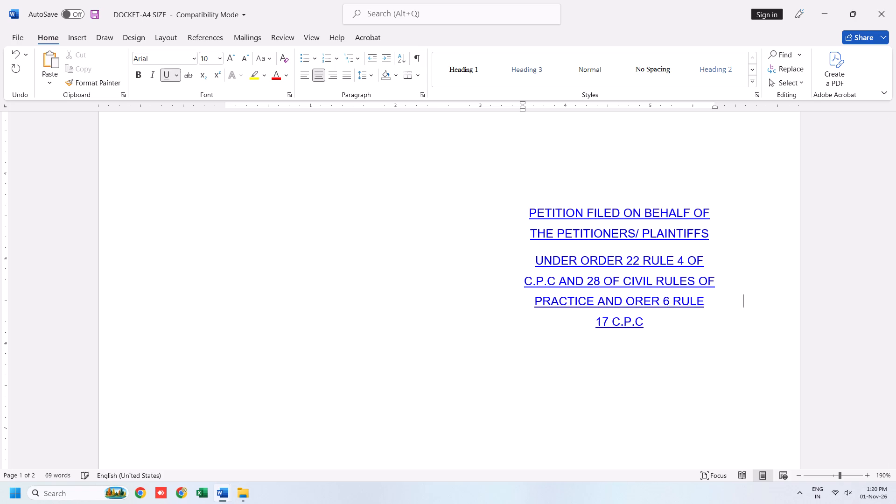
Delete three blank lines between the docket's petition title and ADDRESS FOR SERVICE.
scroll(615, 266, "up", 11)
left_click(621, 250)
scroll(624, 248, "down", 13)
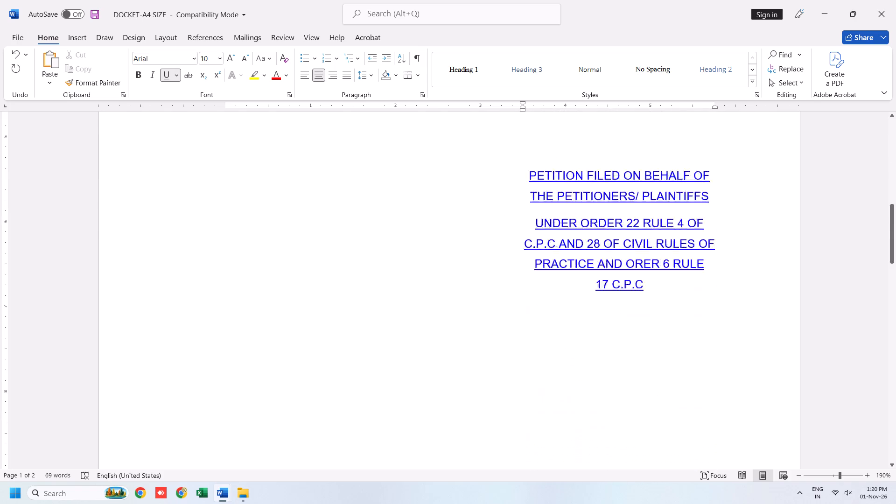
scroll(613, 250, "down", 8)
left_click(587, 206)
key("Delete")
key("Delete")
key("Delete")
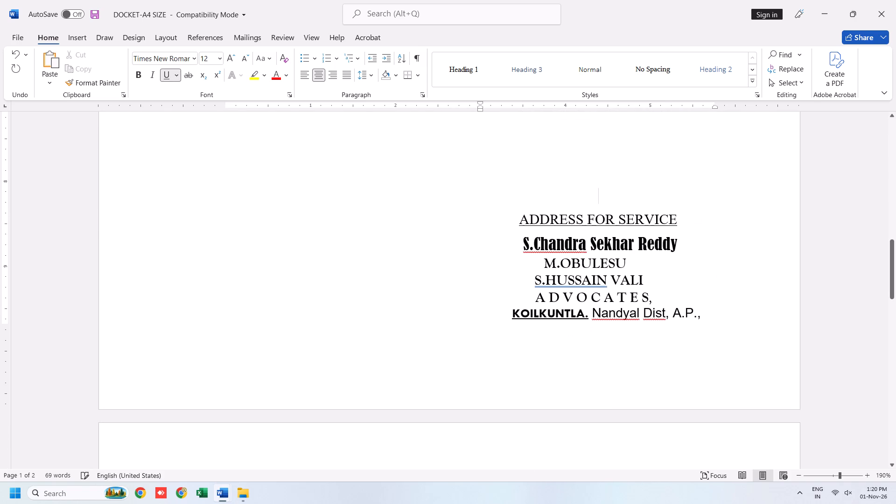
Print the docket's current page one-sided, with the number of copies increased.
key("ctrl+p")
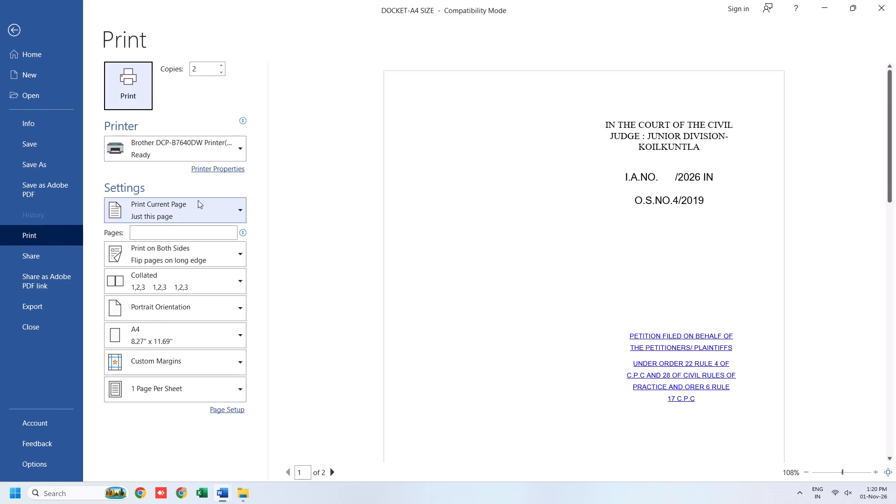
left_click(170, 250)
left_click(163, 287)
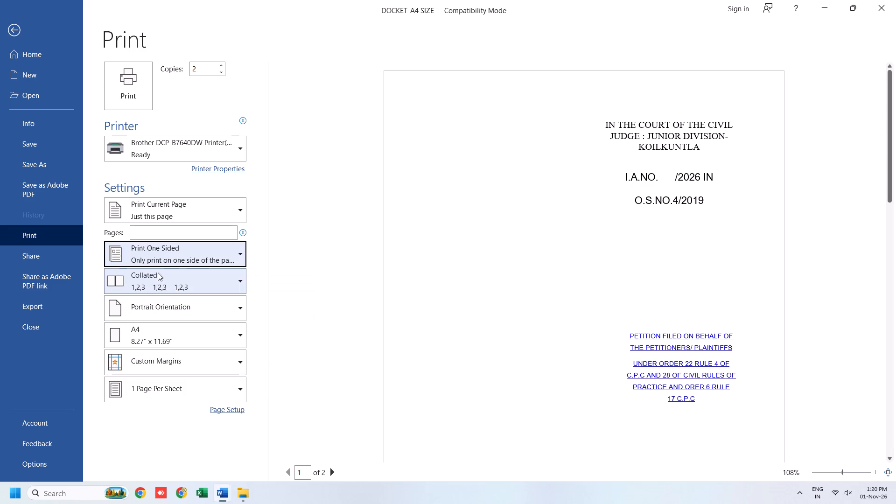
left_click(224, 63)
left_click(136, 78)
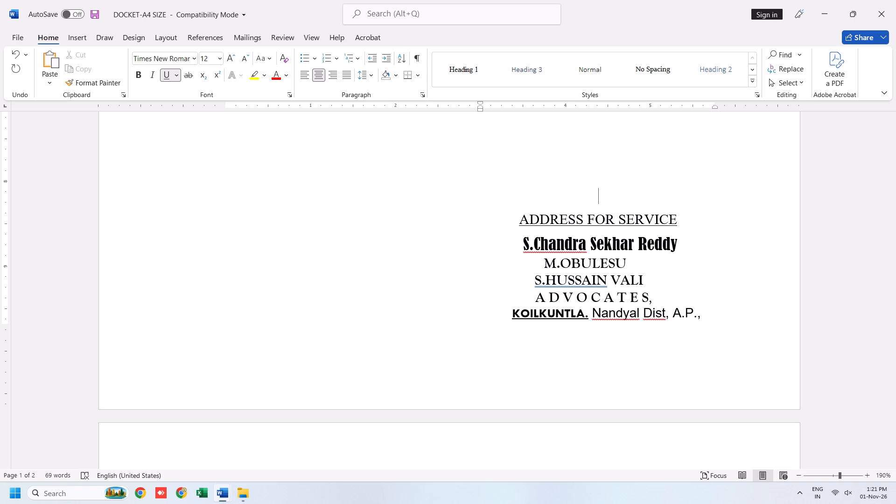
Save and close the DOCKET-A4 SIZE and O.S.NO.4-2019-IMPLEAD documents.
key("ctrl+s")
key("alt+F4")
key("ctrl+s")
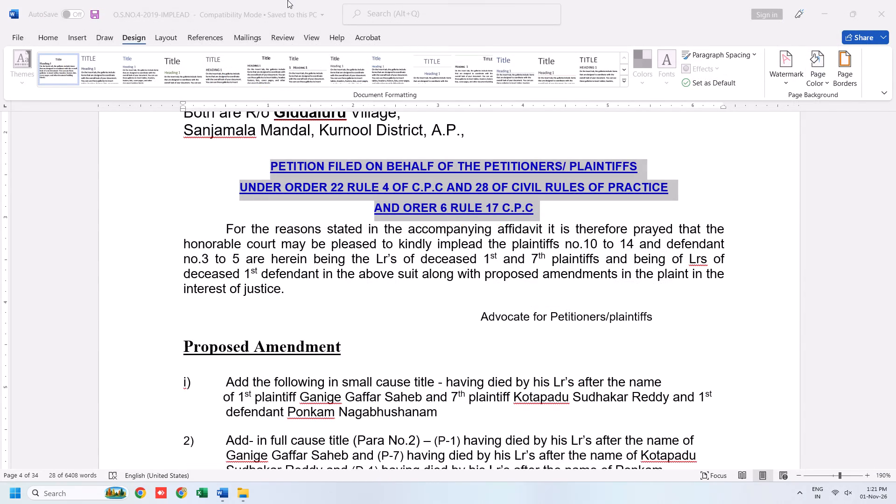
key("alt+F4")
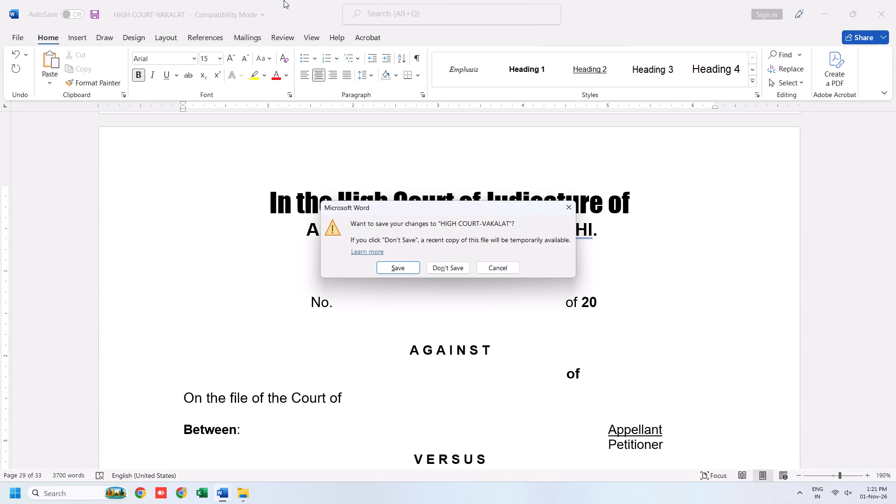
Save the pending changes in HIGH COURT-VAKALAT and the Order 5 Rule 20 petition document, and close every remaining open Word document.
left_click(398, 266)
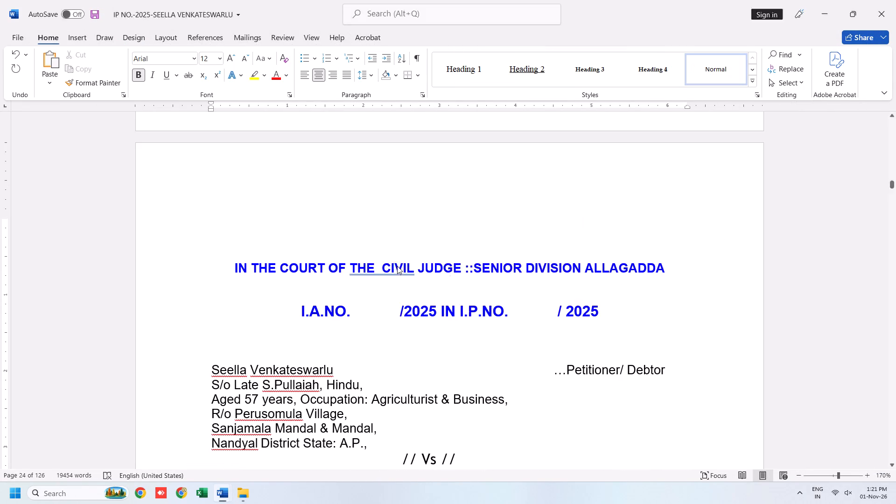
left_click(391, 272)
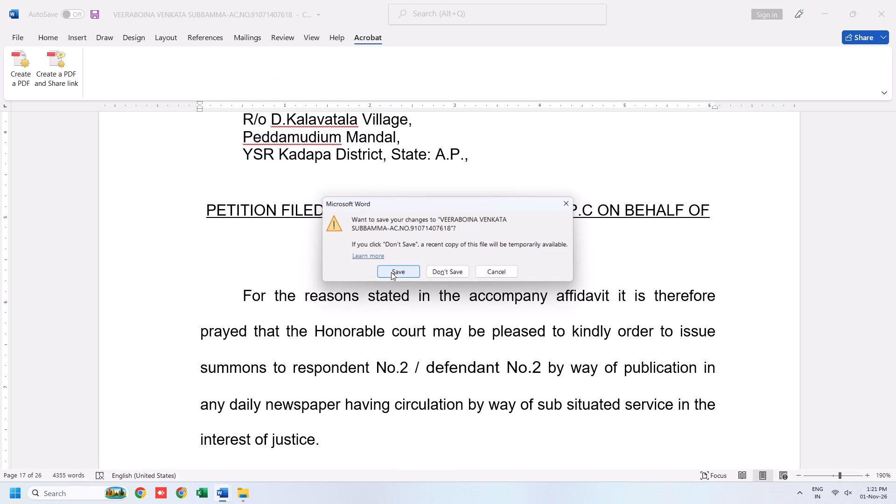
left_click(396, 274)
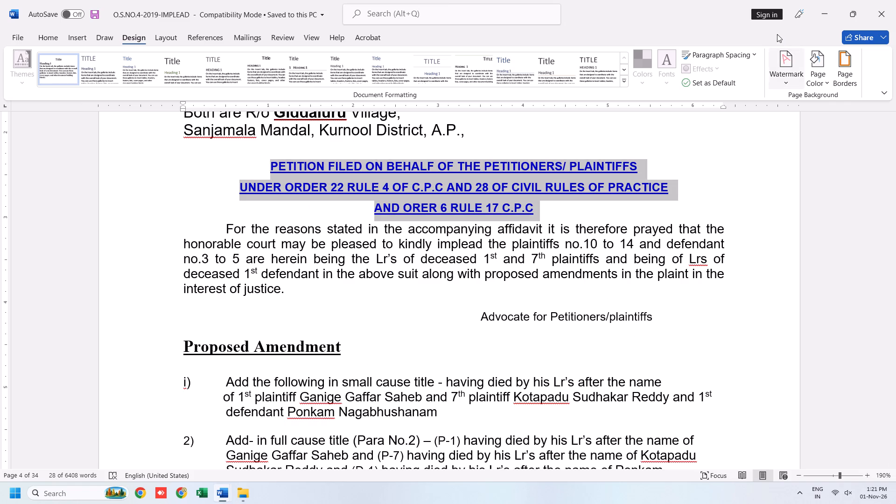
left_click(885, 2)
left_click(601, 242)
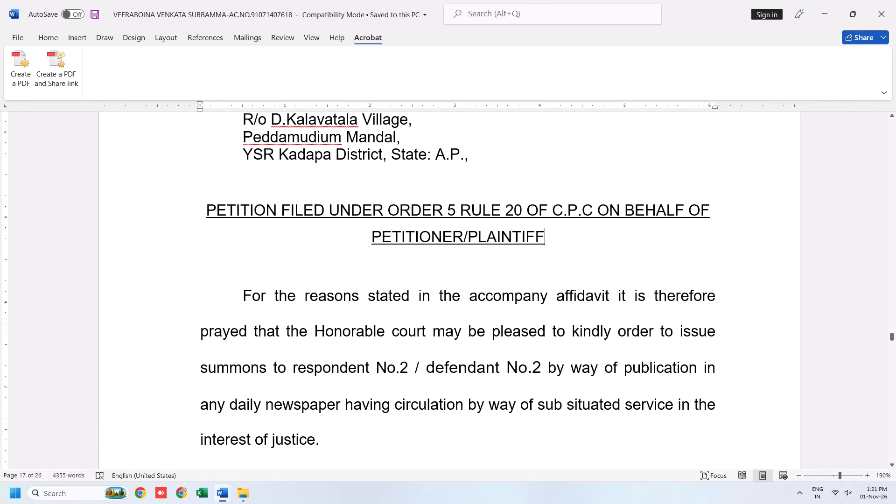
left_click(878, 7)
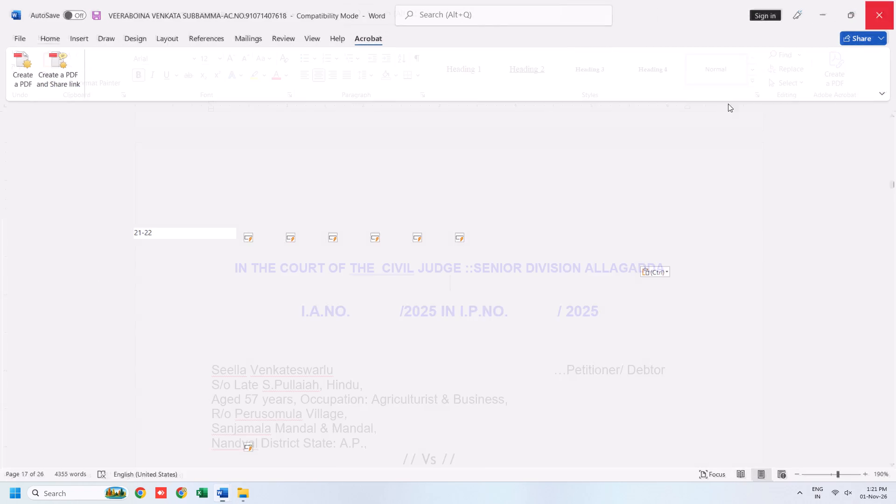
left_click(878, 21)
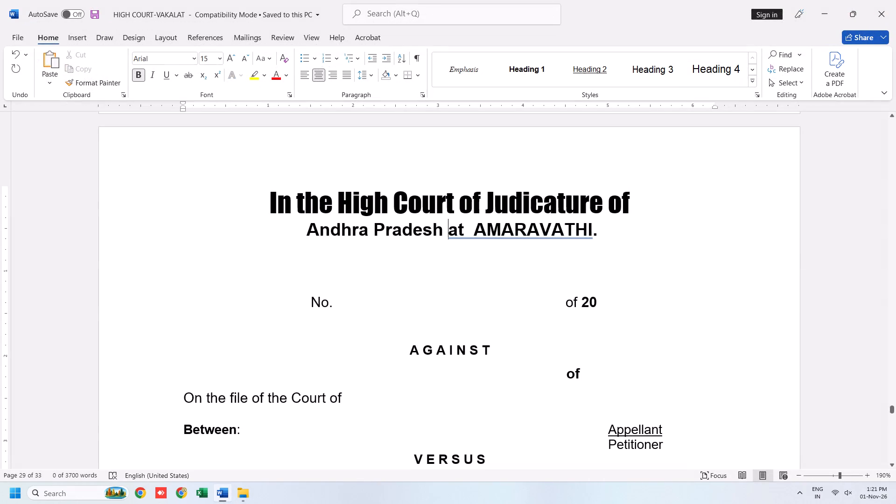
left_click(882, 12)
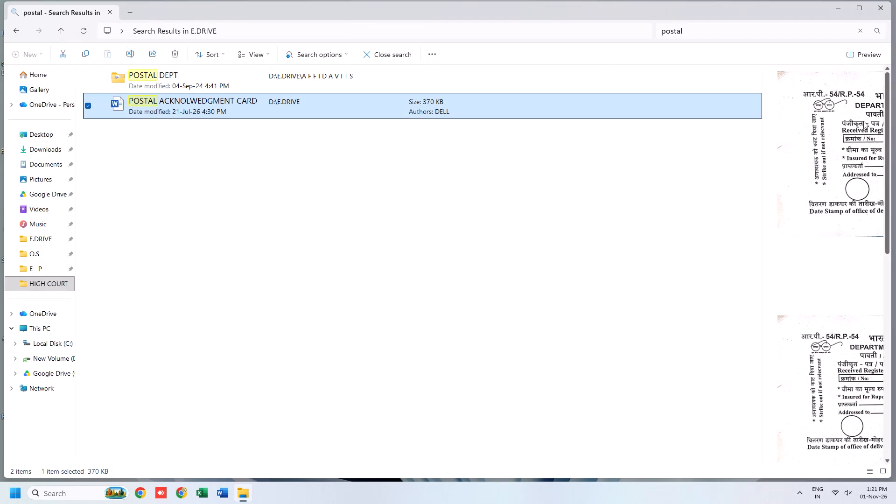
Close the File Explorer window with the postal search results.
left_click(888, 9)
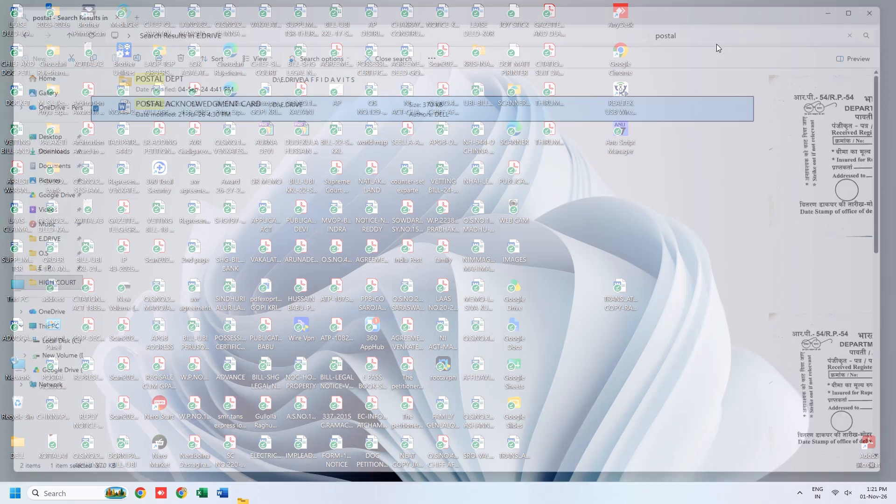
Start shutting down Windows from the desktop.
right_click(600, 208)
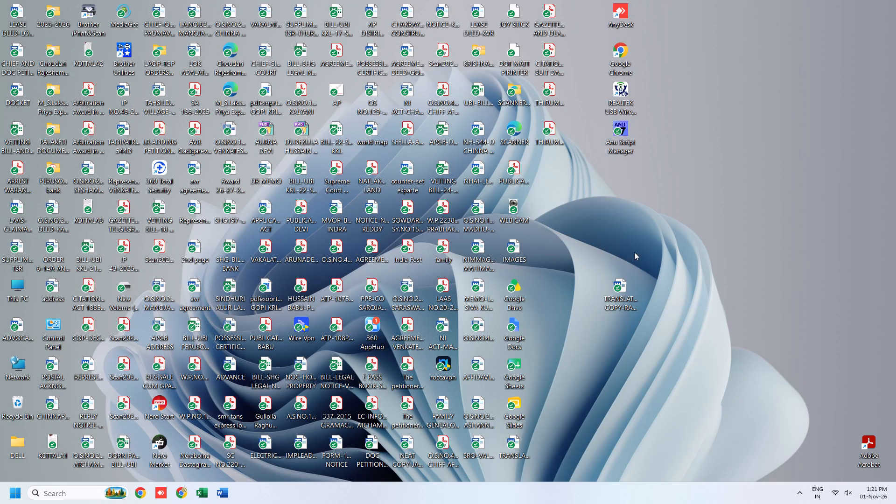
left_click(630, 253)
key("alt+F4")
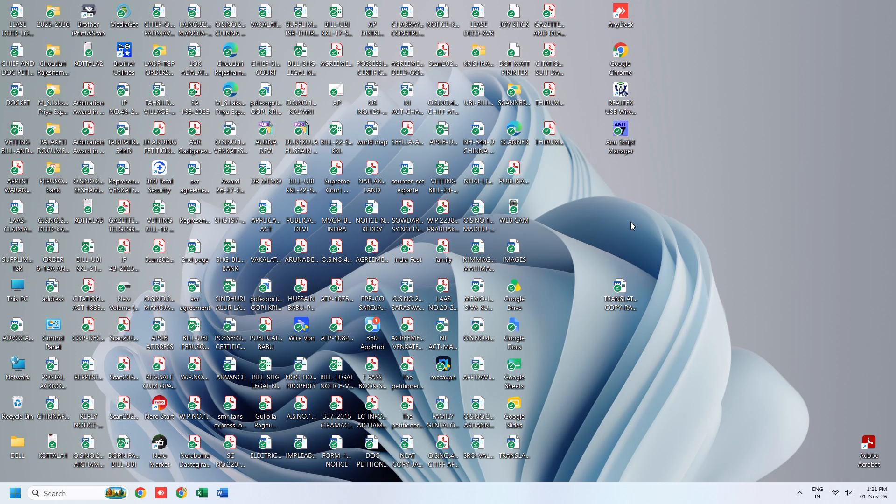